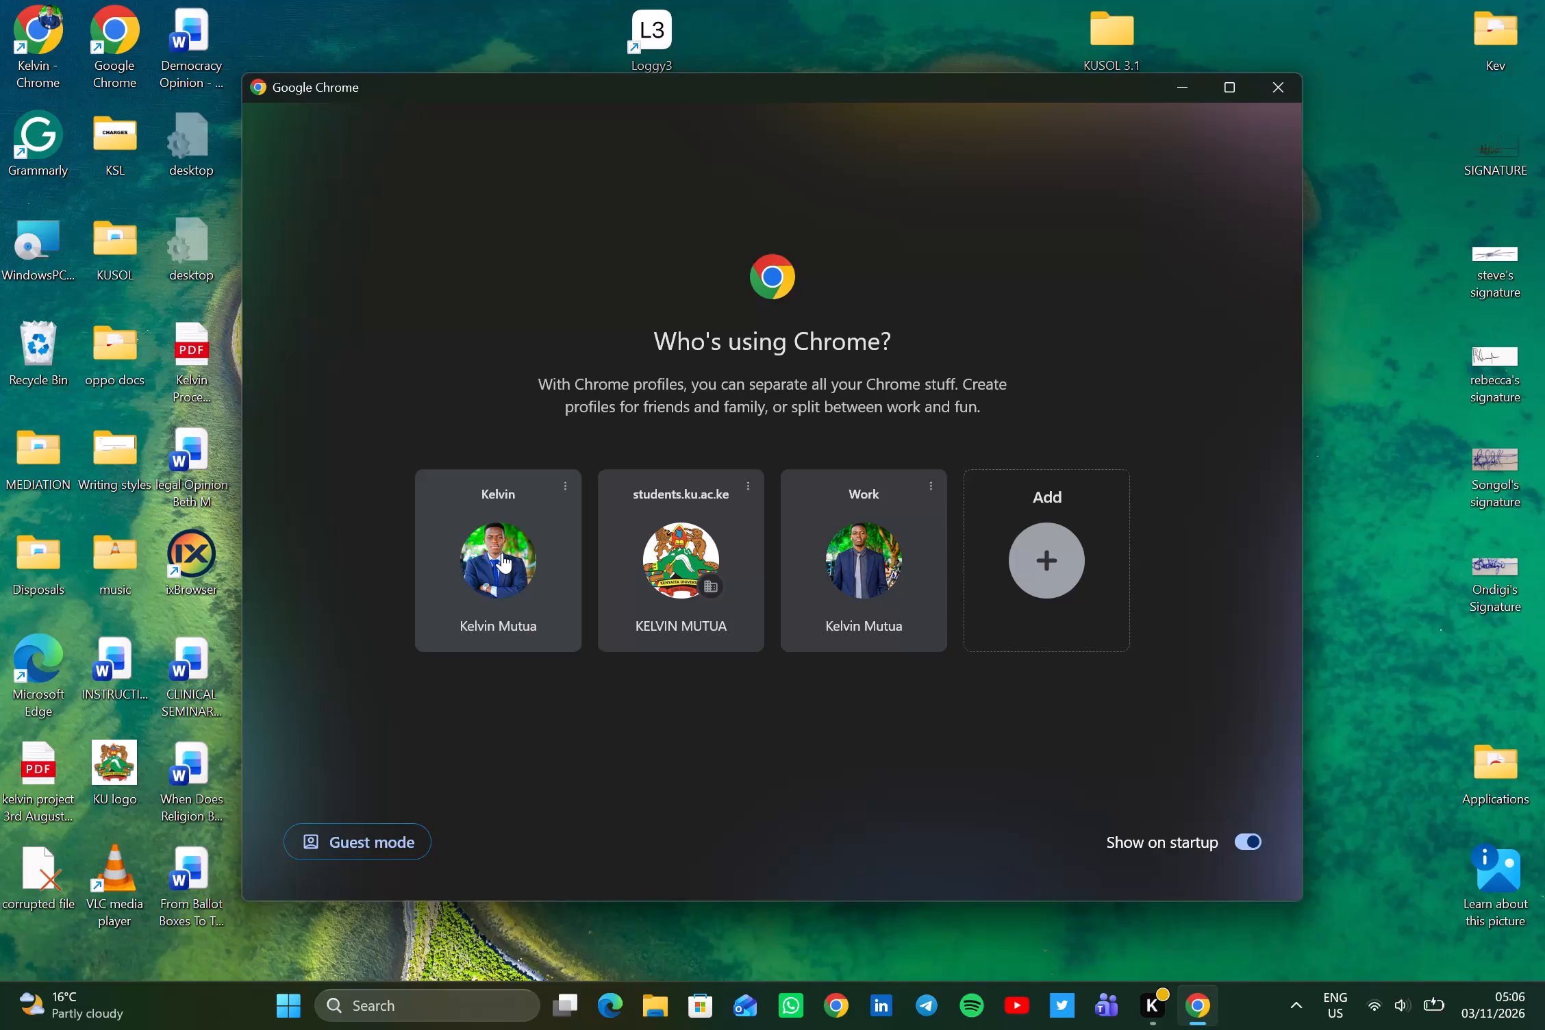
Open the Kelvin browser profile and restore the pages from the previous session.
left_click(502, 553)
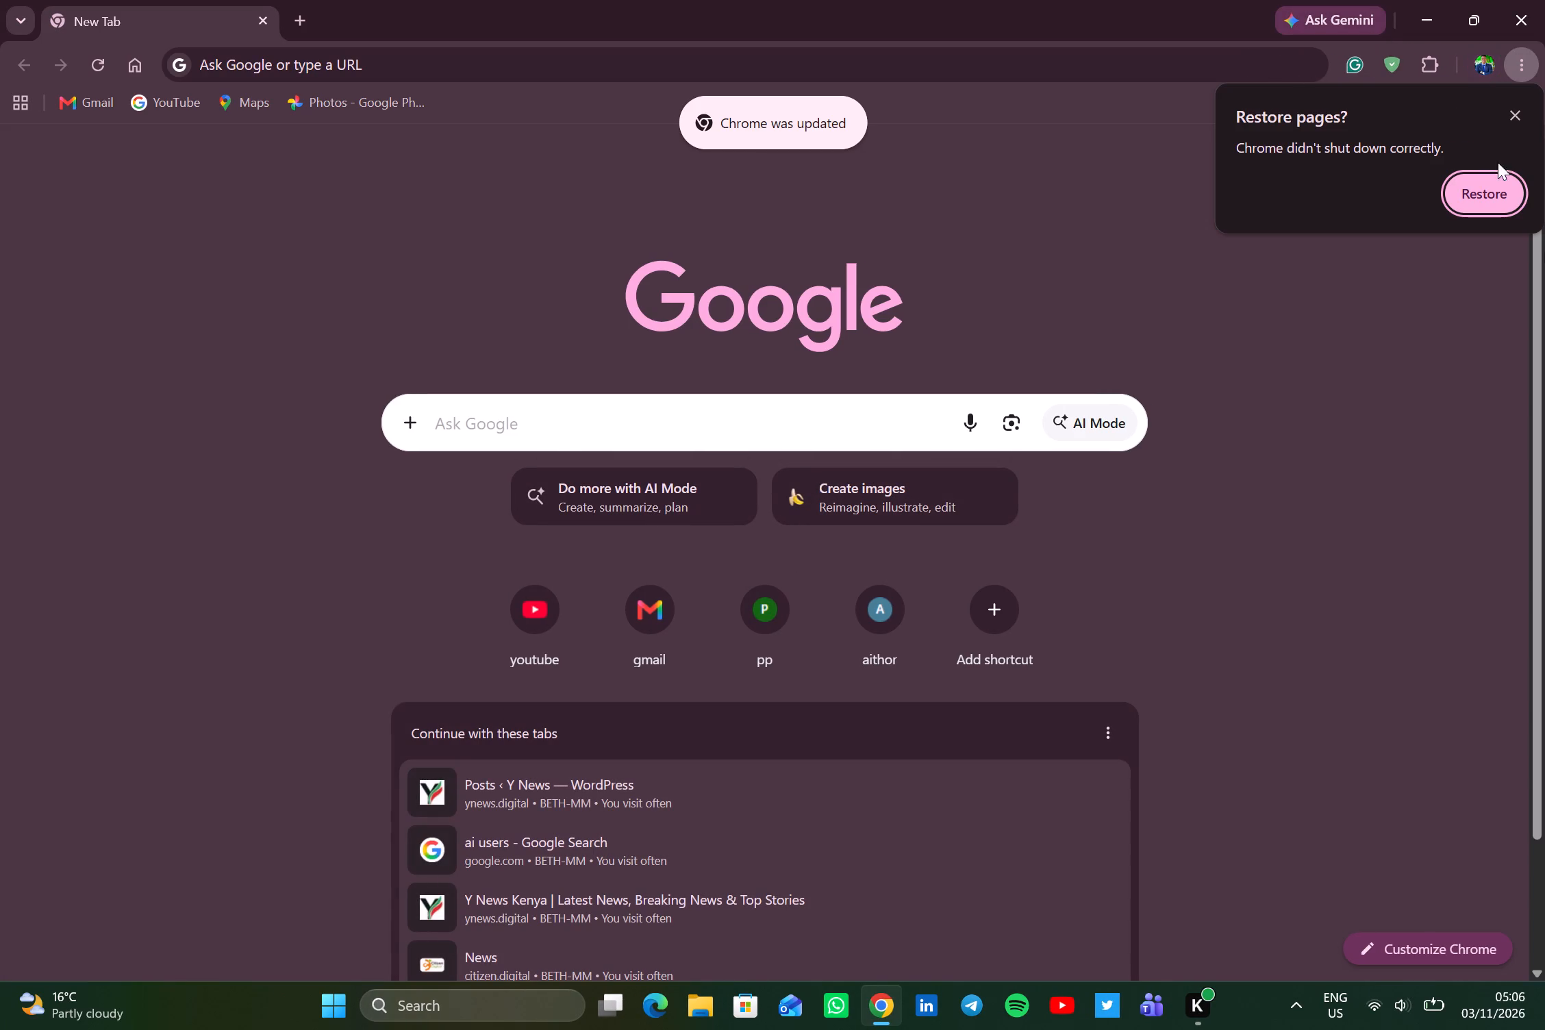
left_click(1454, 187)
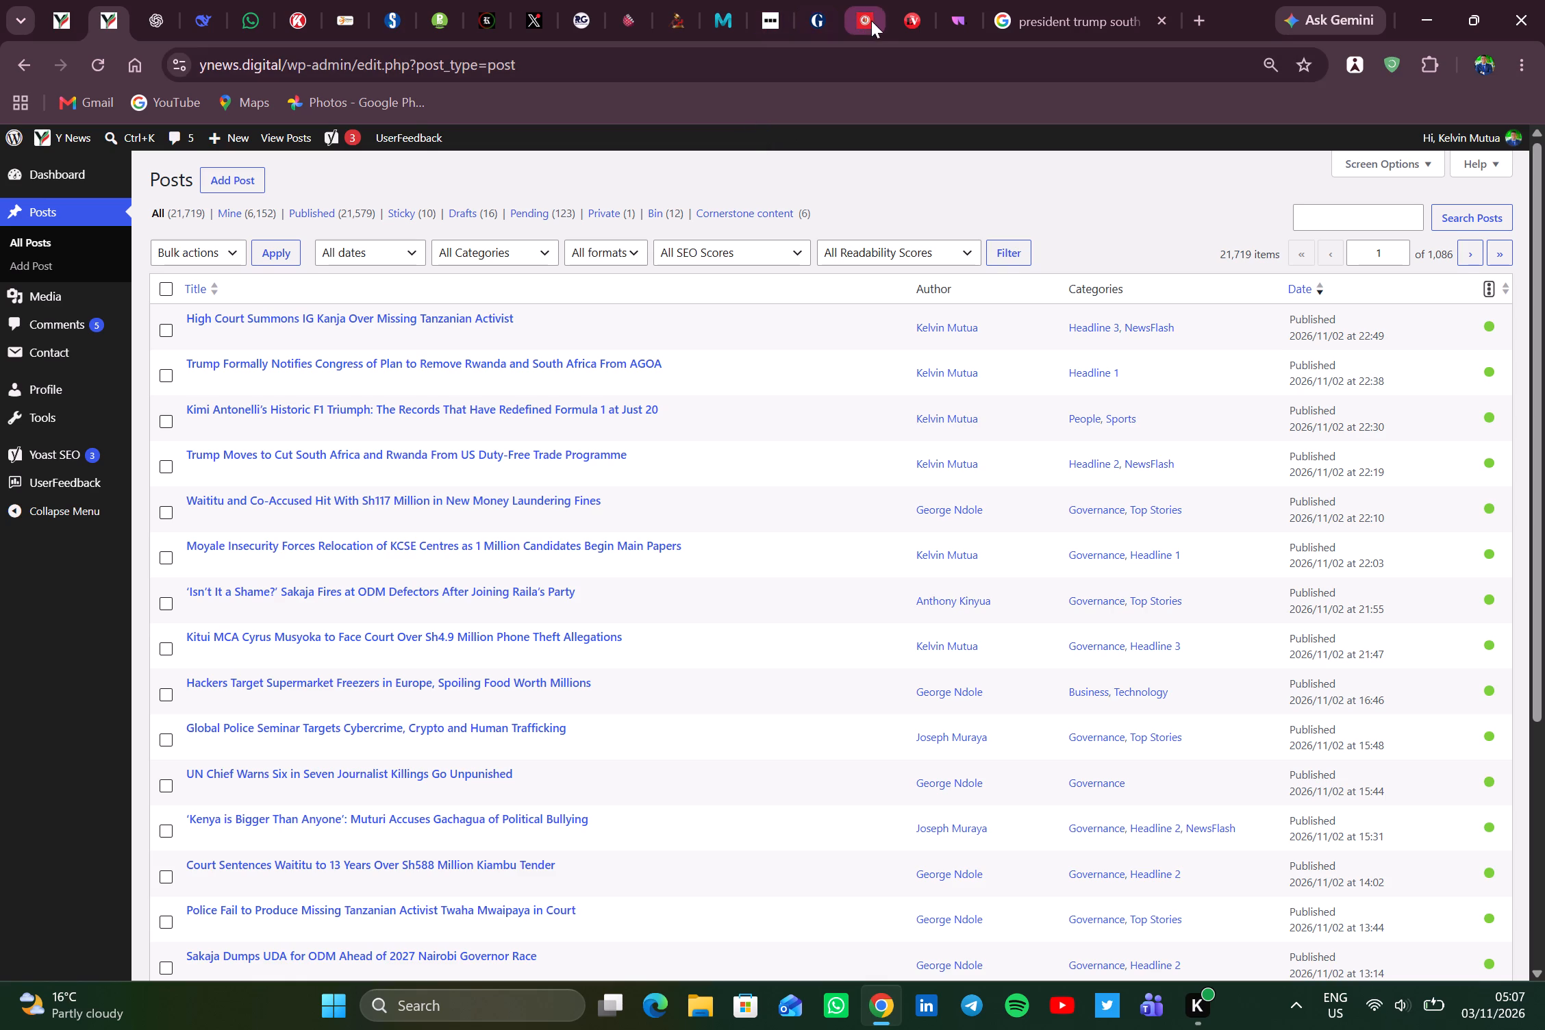
left_click(908, 21)
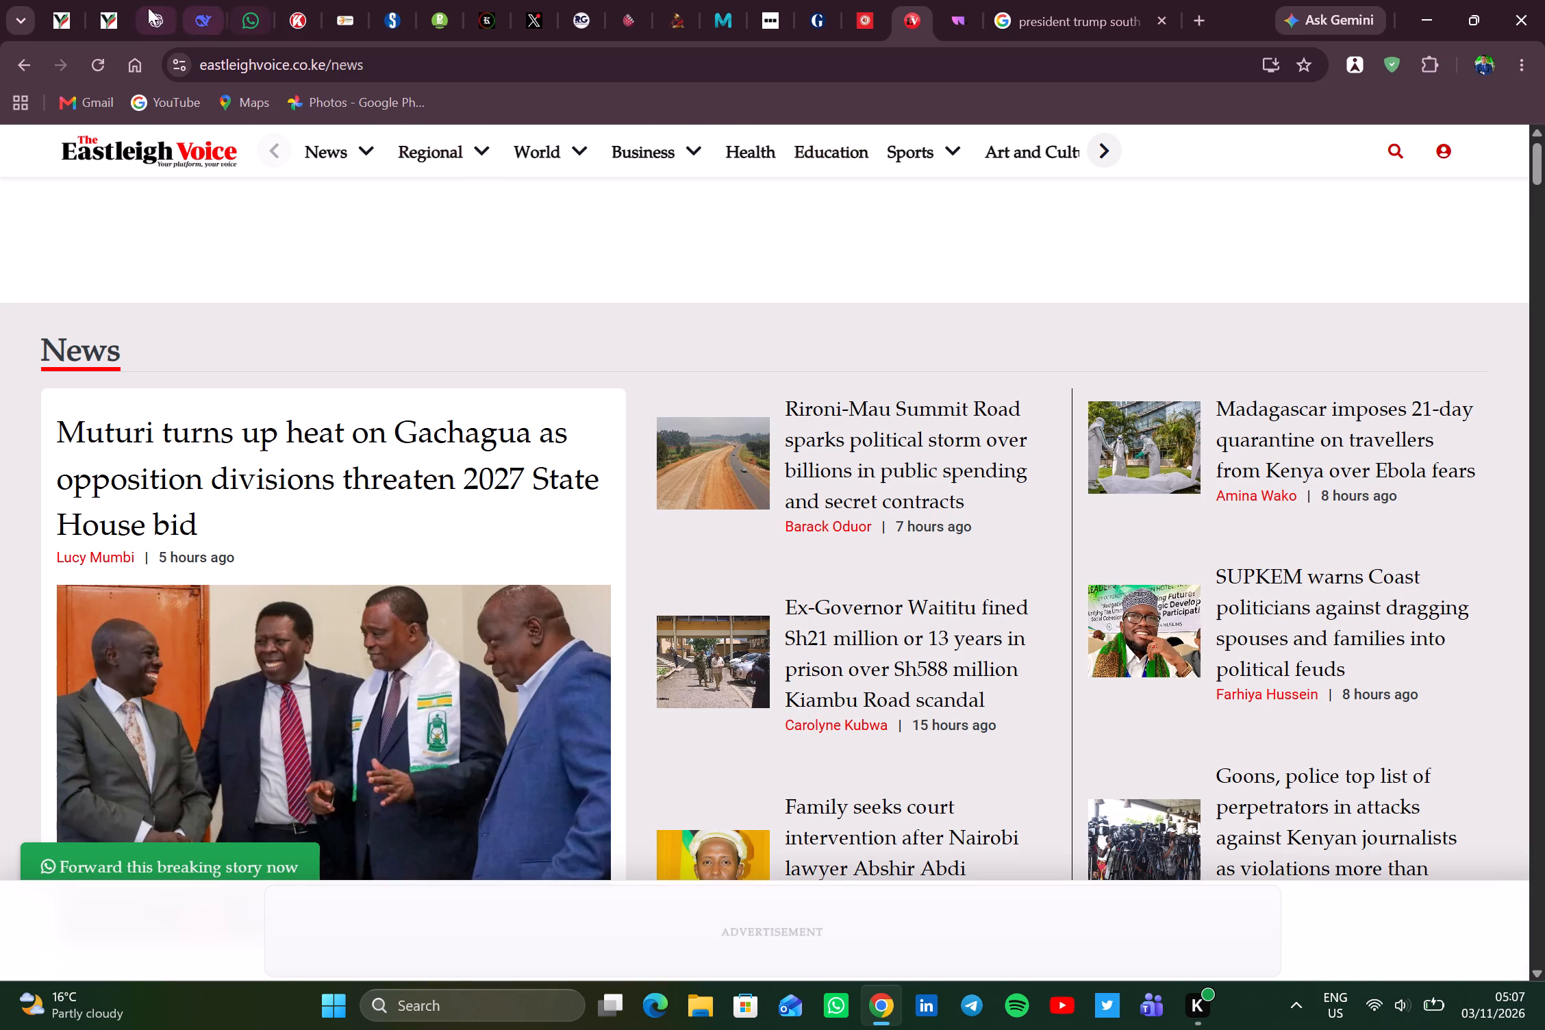
left_click(107, 8)
left_click(63, 18)
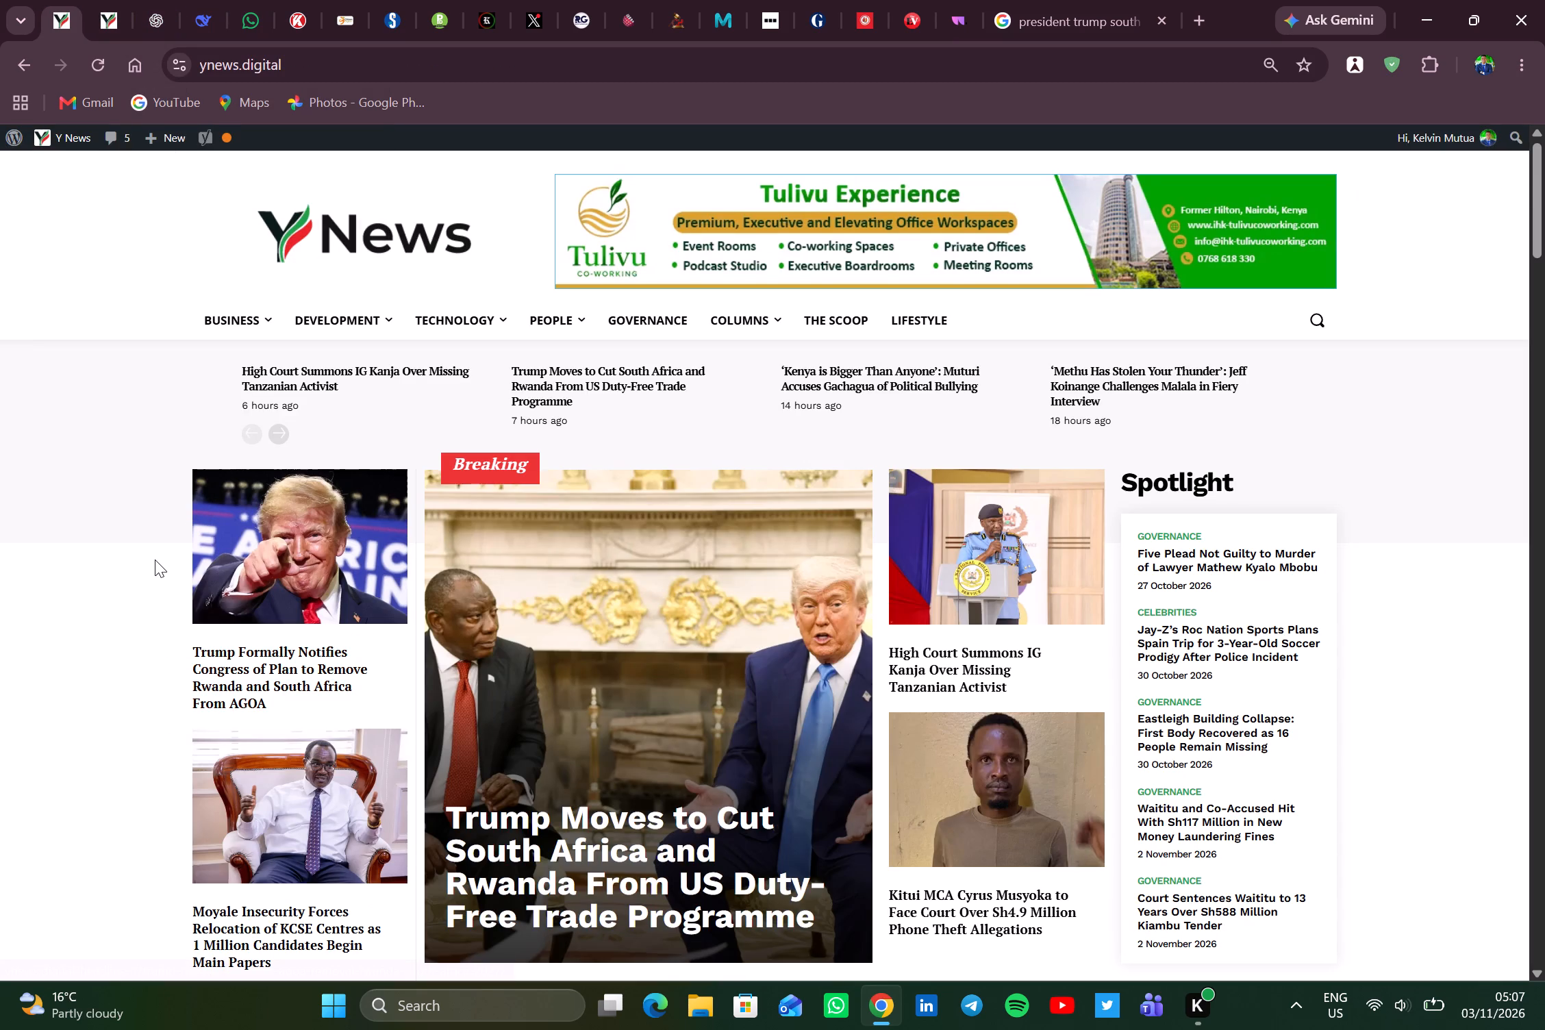
scroll(155, 560, "down", 1)
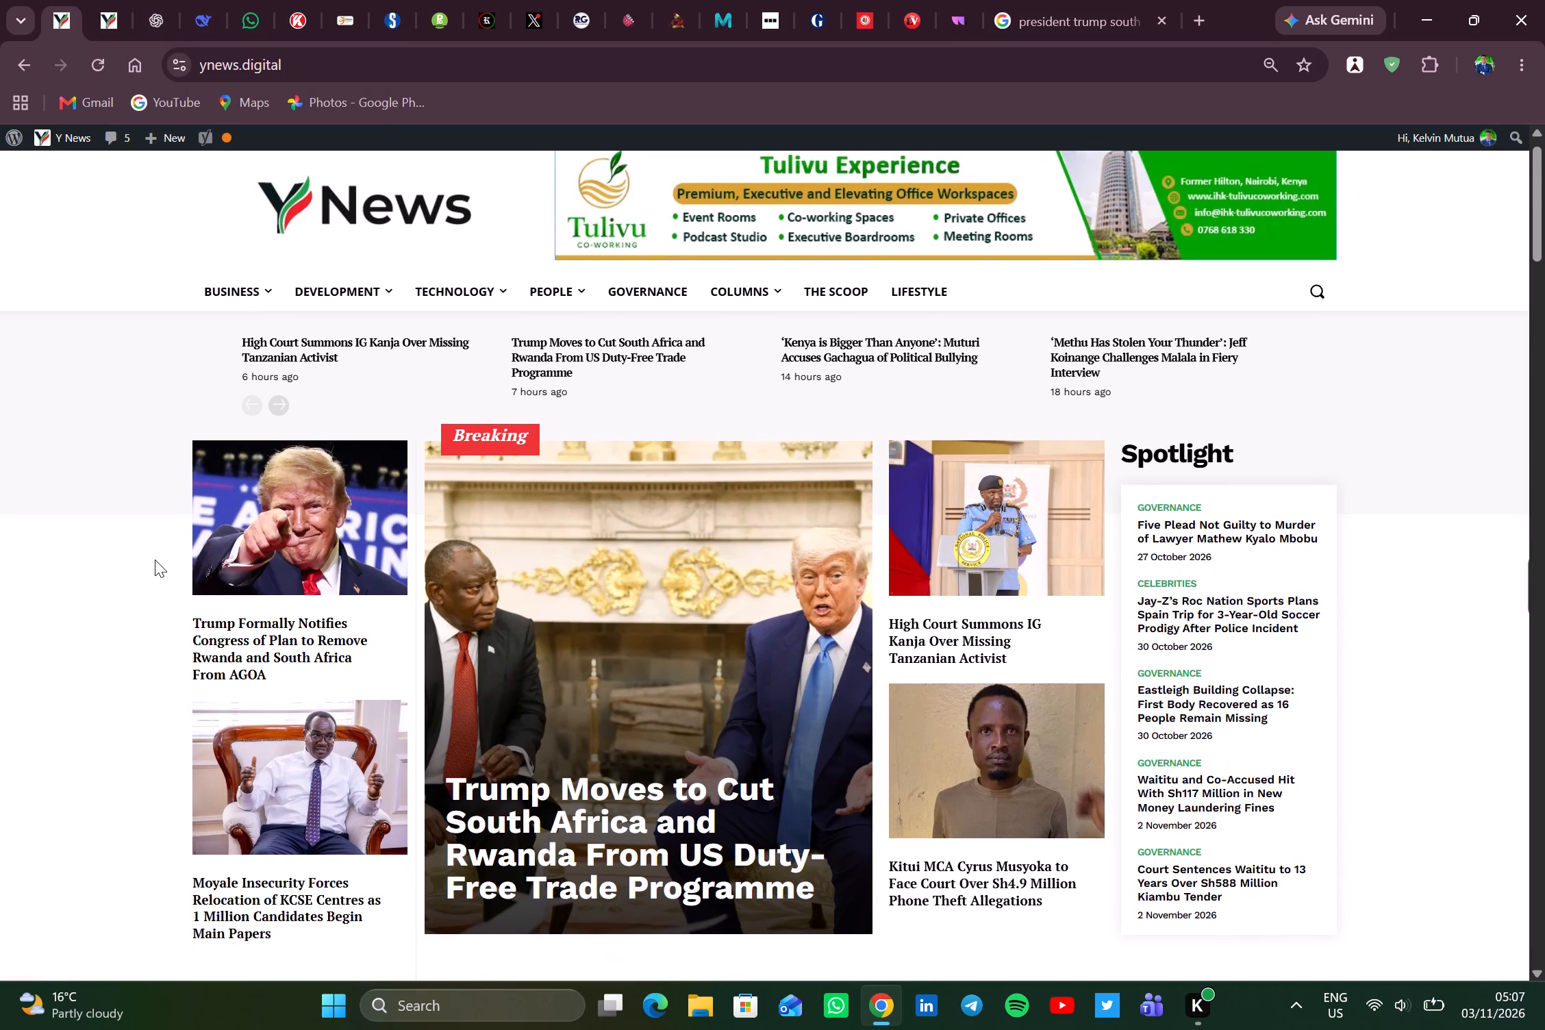
scroll(155, 560, "down", 3)
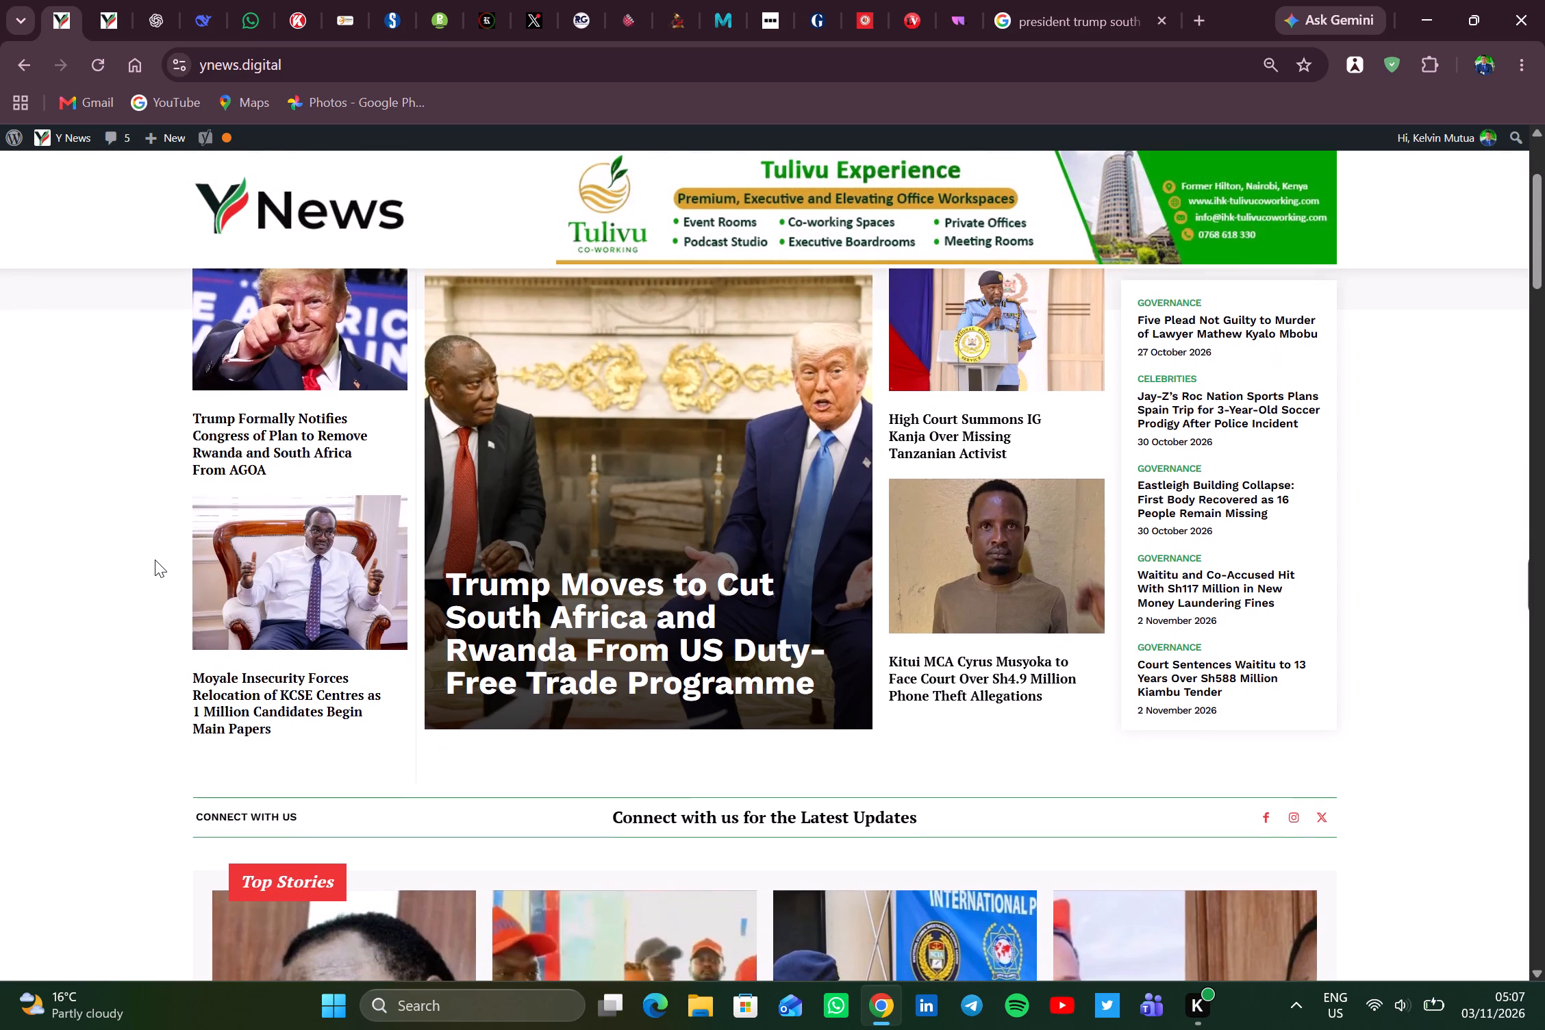
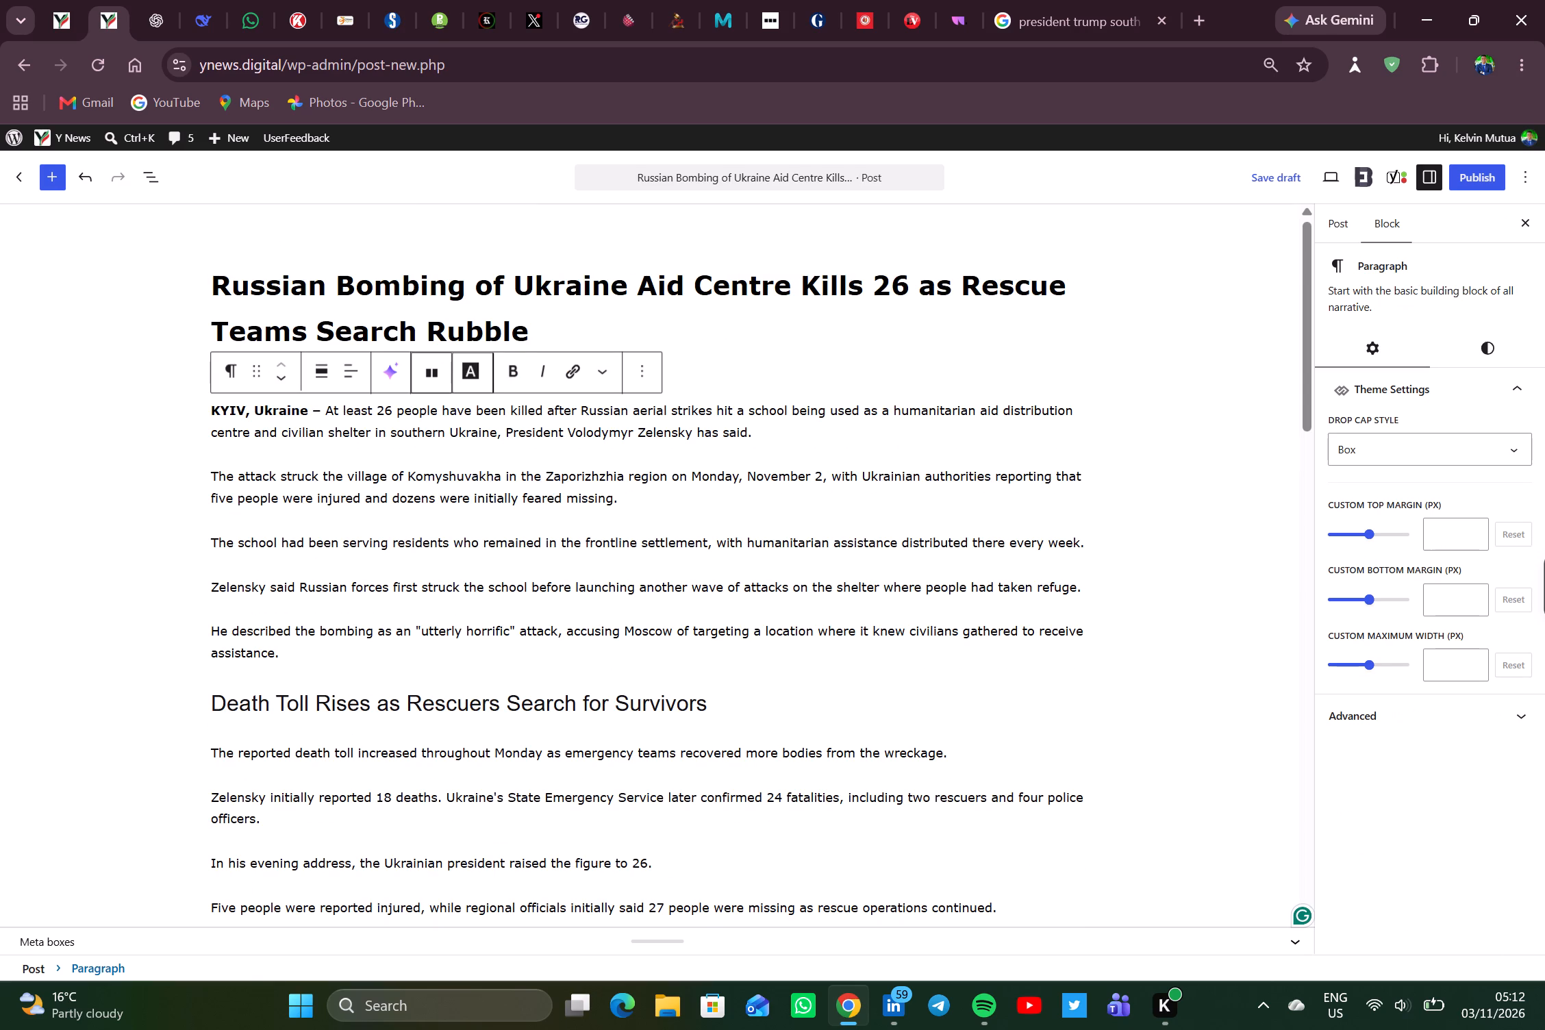
left_click(281, 411)
left_click(509, 372)
Proofread the pasted article in the post editor, from the opening paragraph through the sections on the death toll, Zelensky, rescue workers and peace talks.
scroll(487, 555, "down", 1)
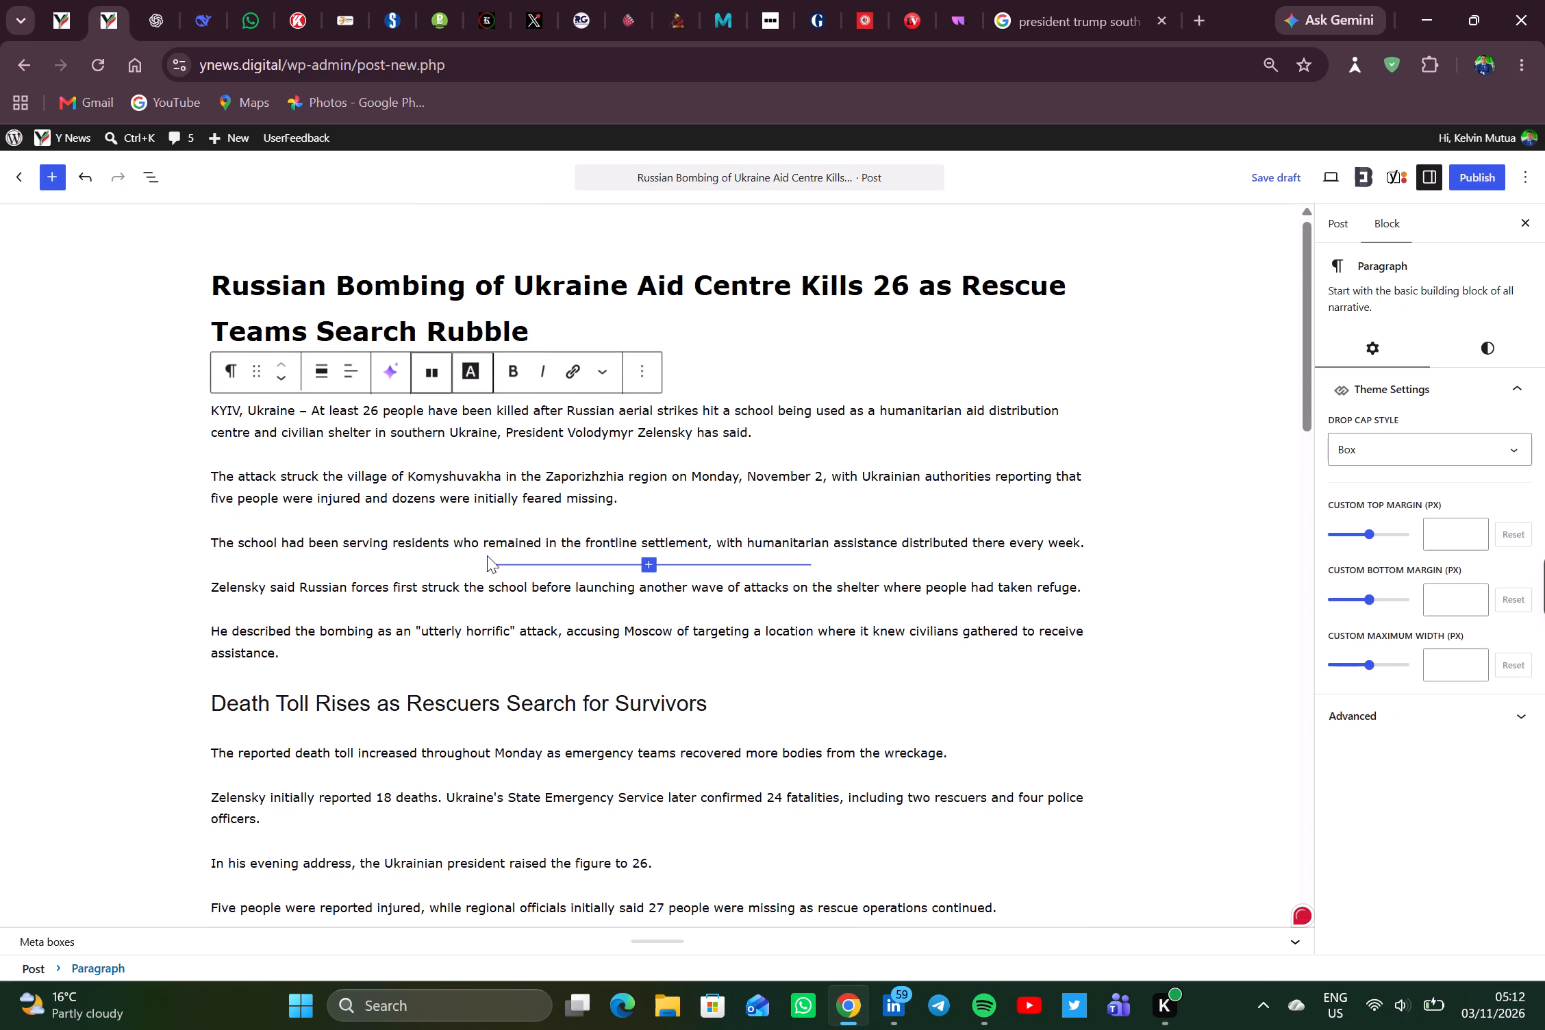
scroll(487, 555, "down", 1)
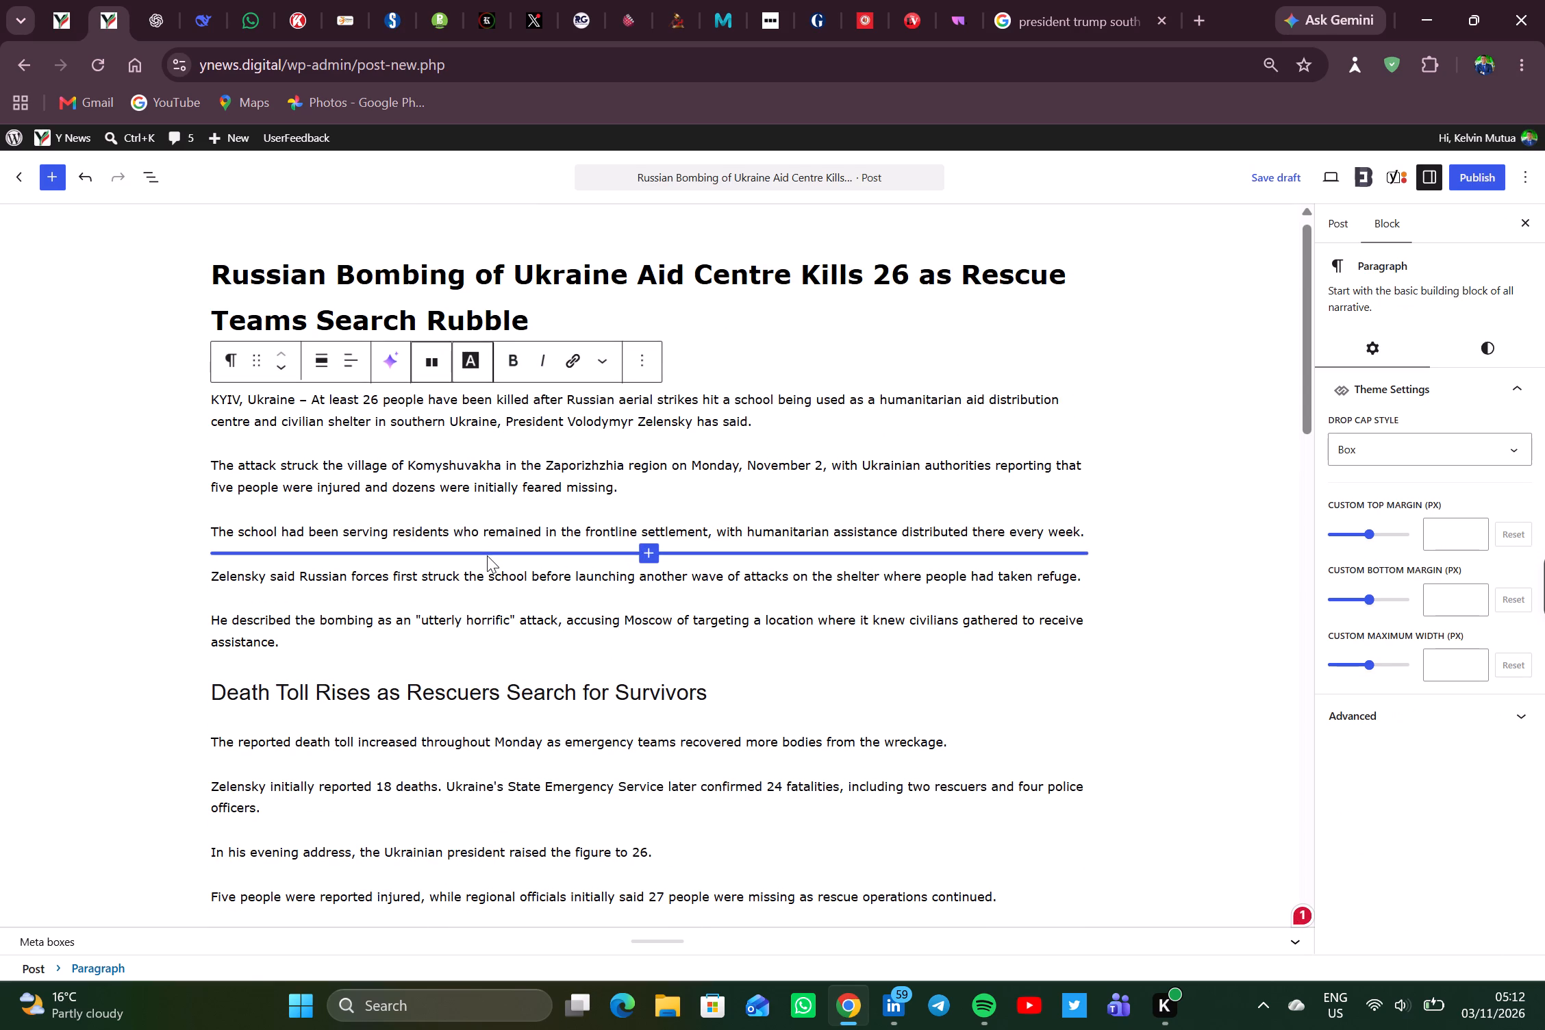
scroll(487, 555, "down", 1)
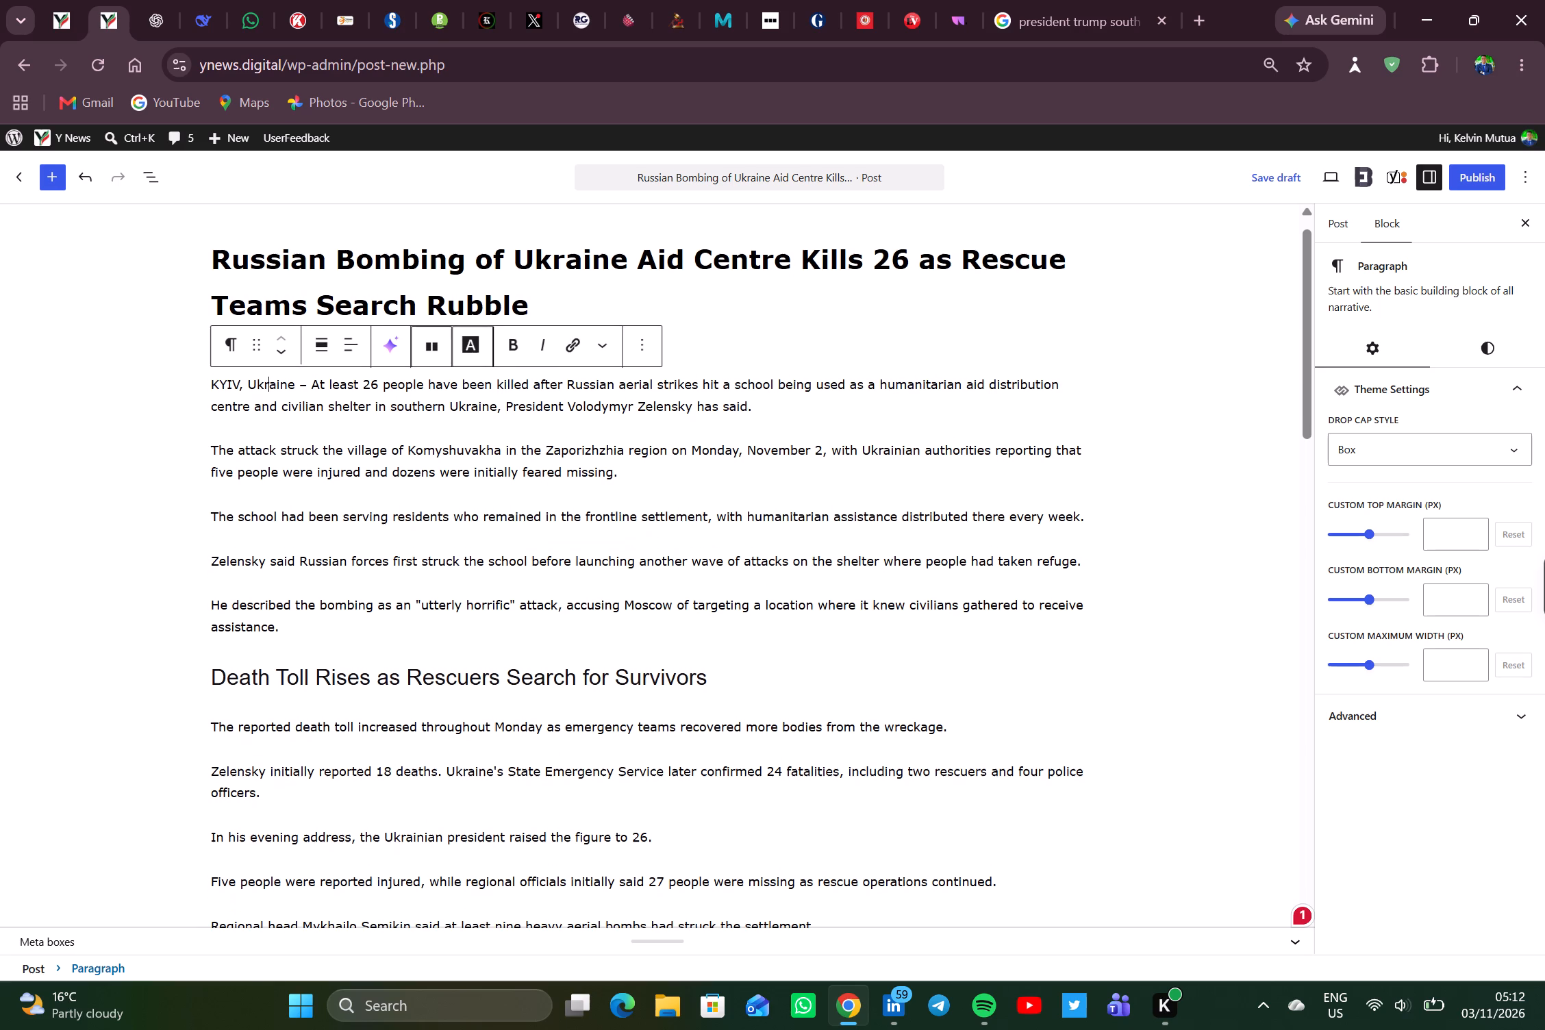
left_click(553, 390)
scroll(553, 390, "down", 1)
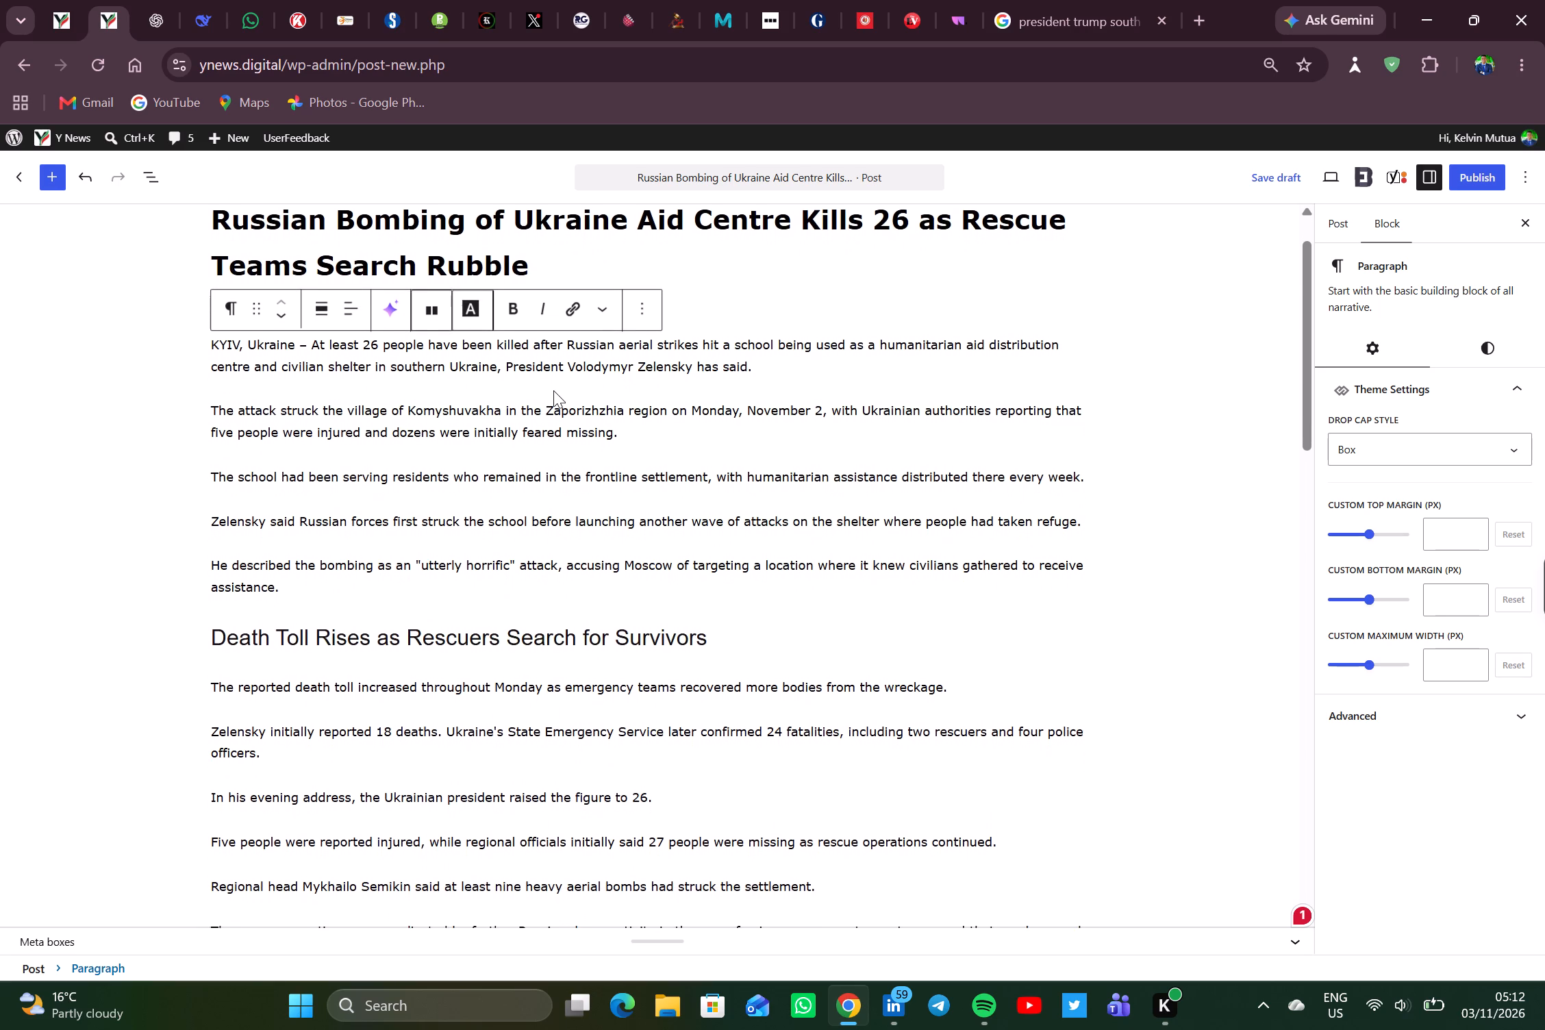
scroll(553, 390, "down", 2)
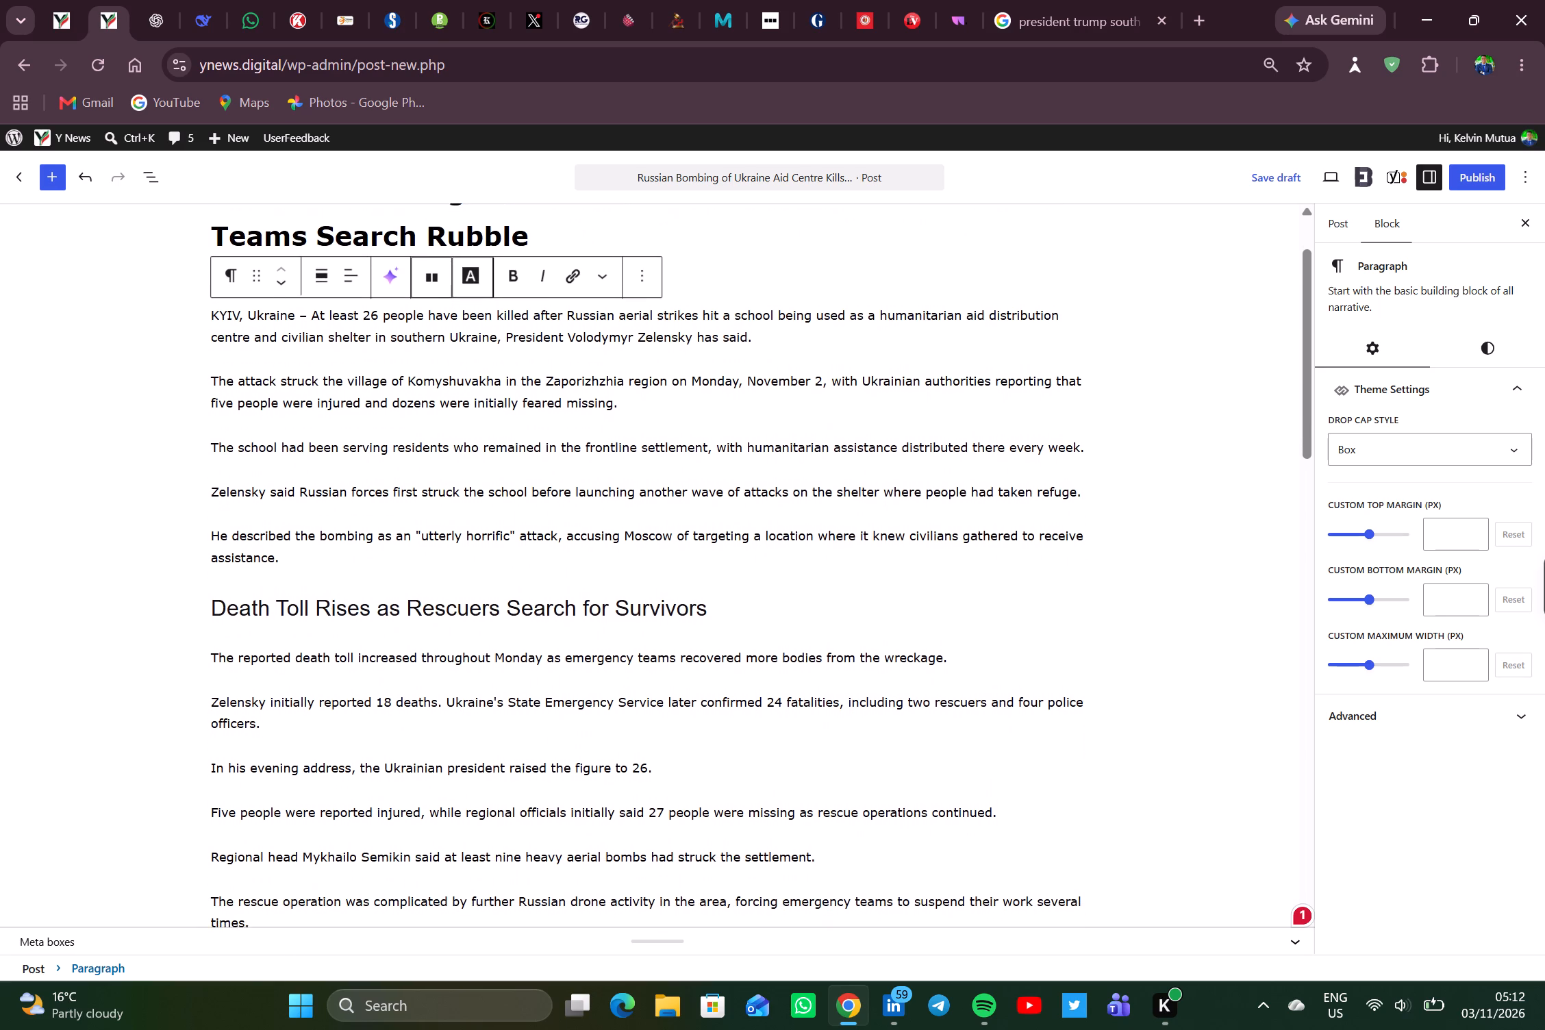
scroll(553, 390, "down", 1)
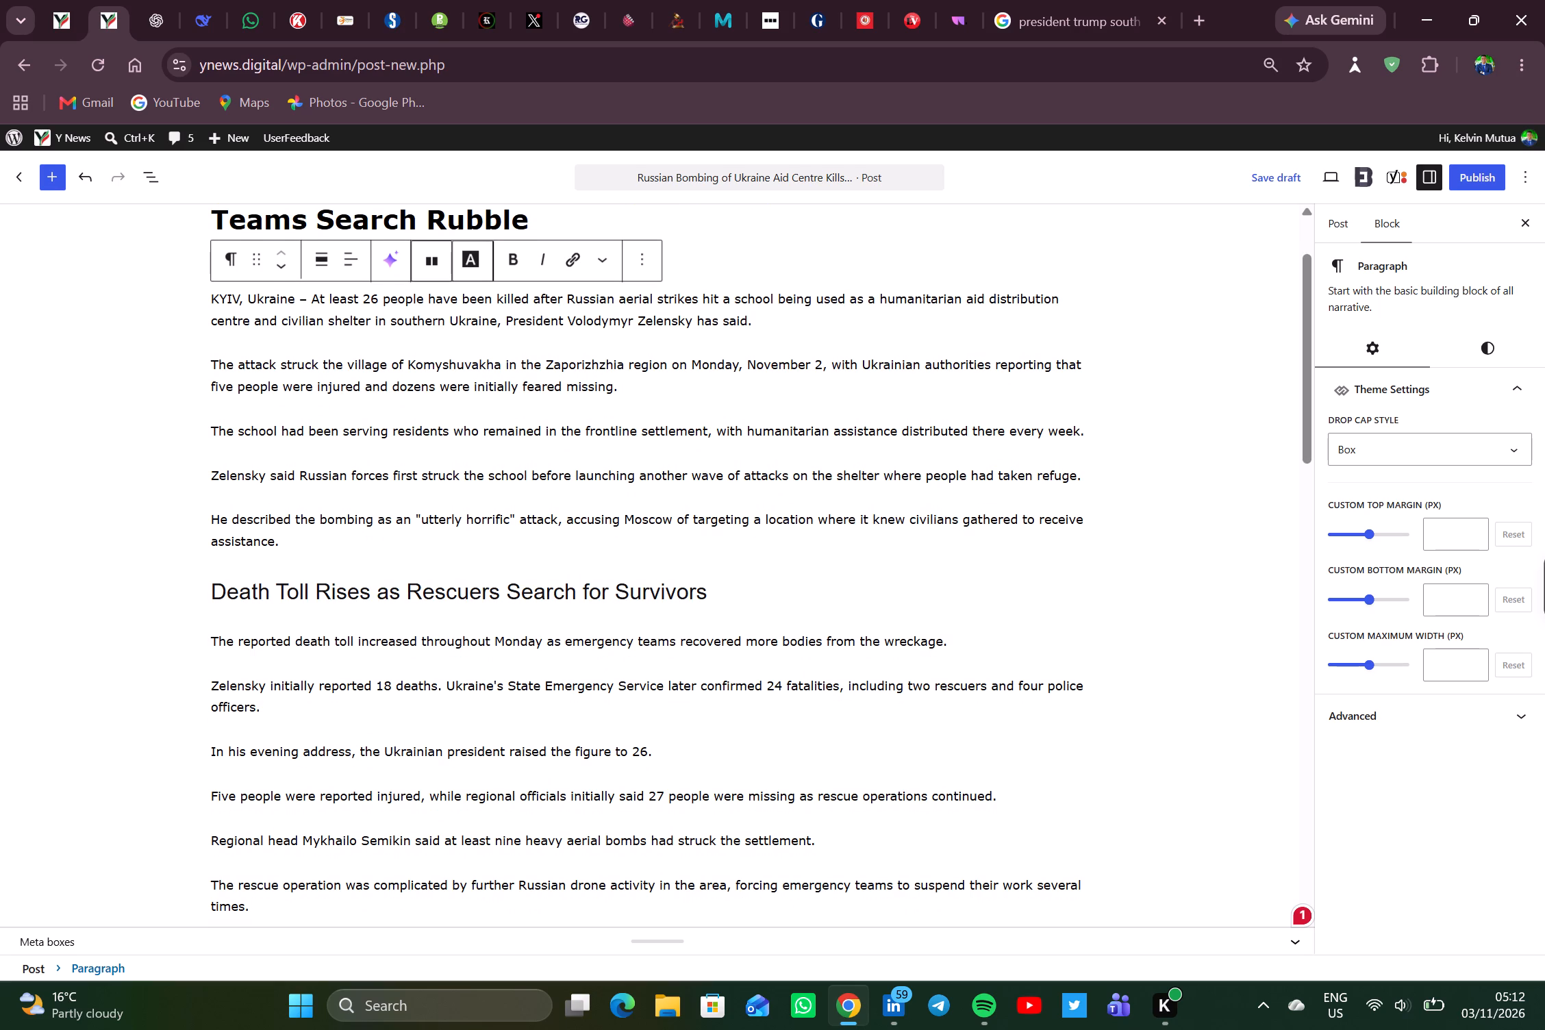
scroll(553, 390, "down", 5)
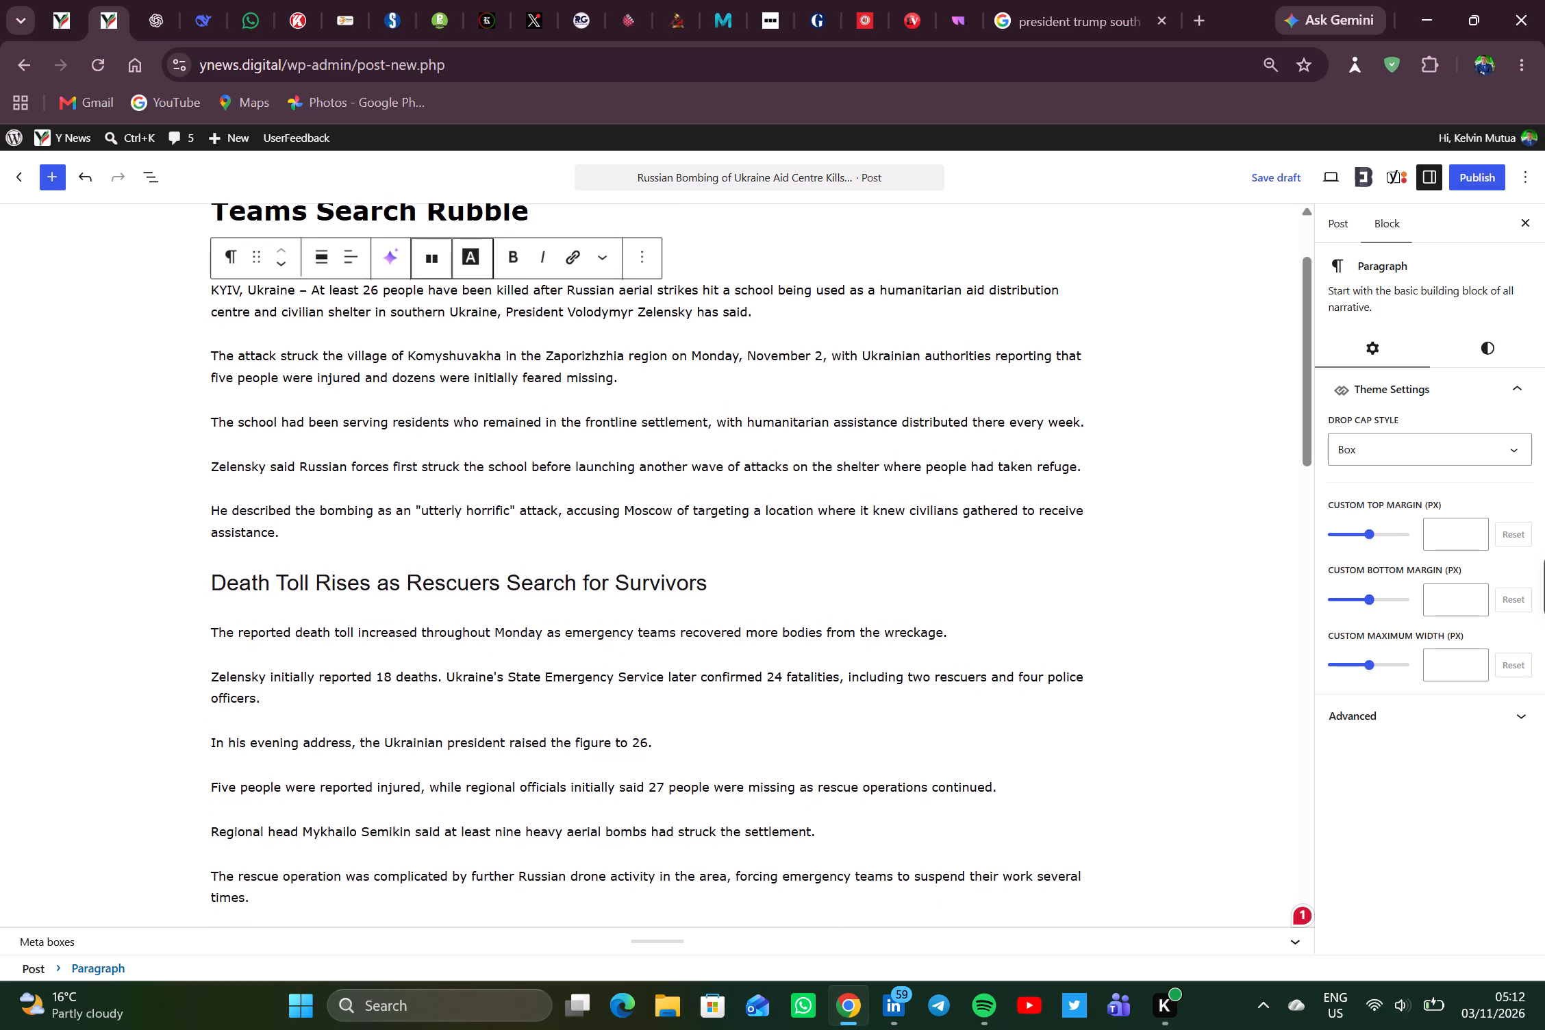
scroll(553, 390, "down", 3)
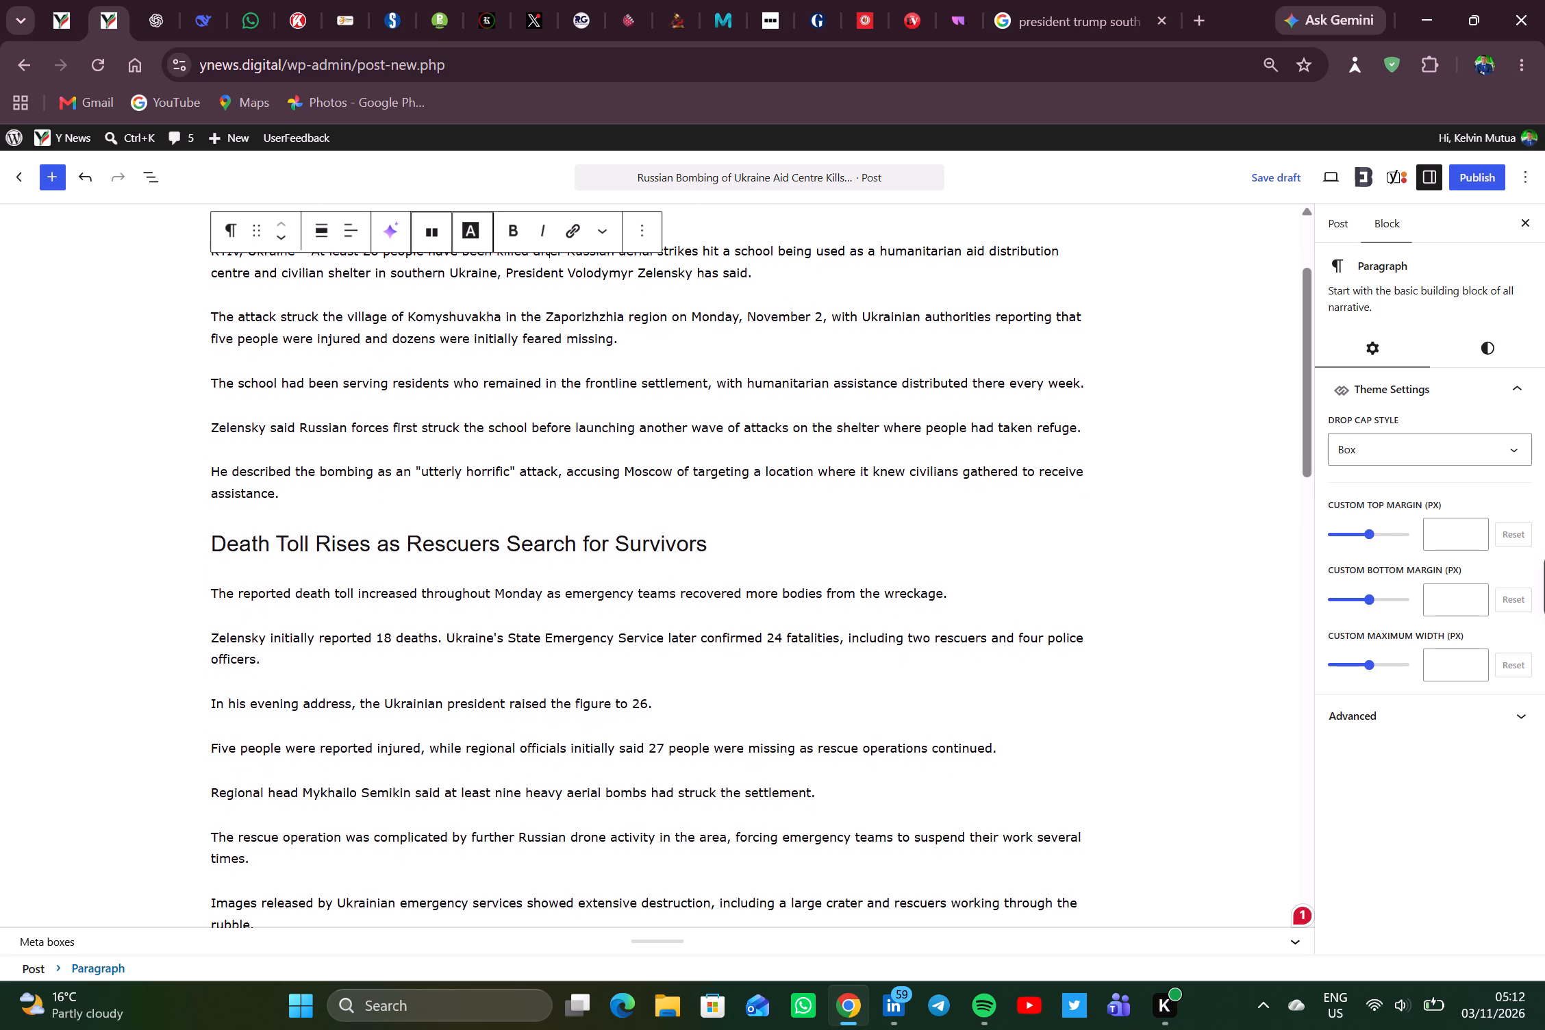
scroll(553, 390, "down", 2)
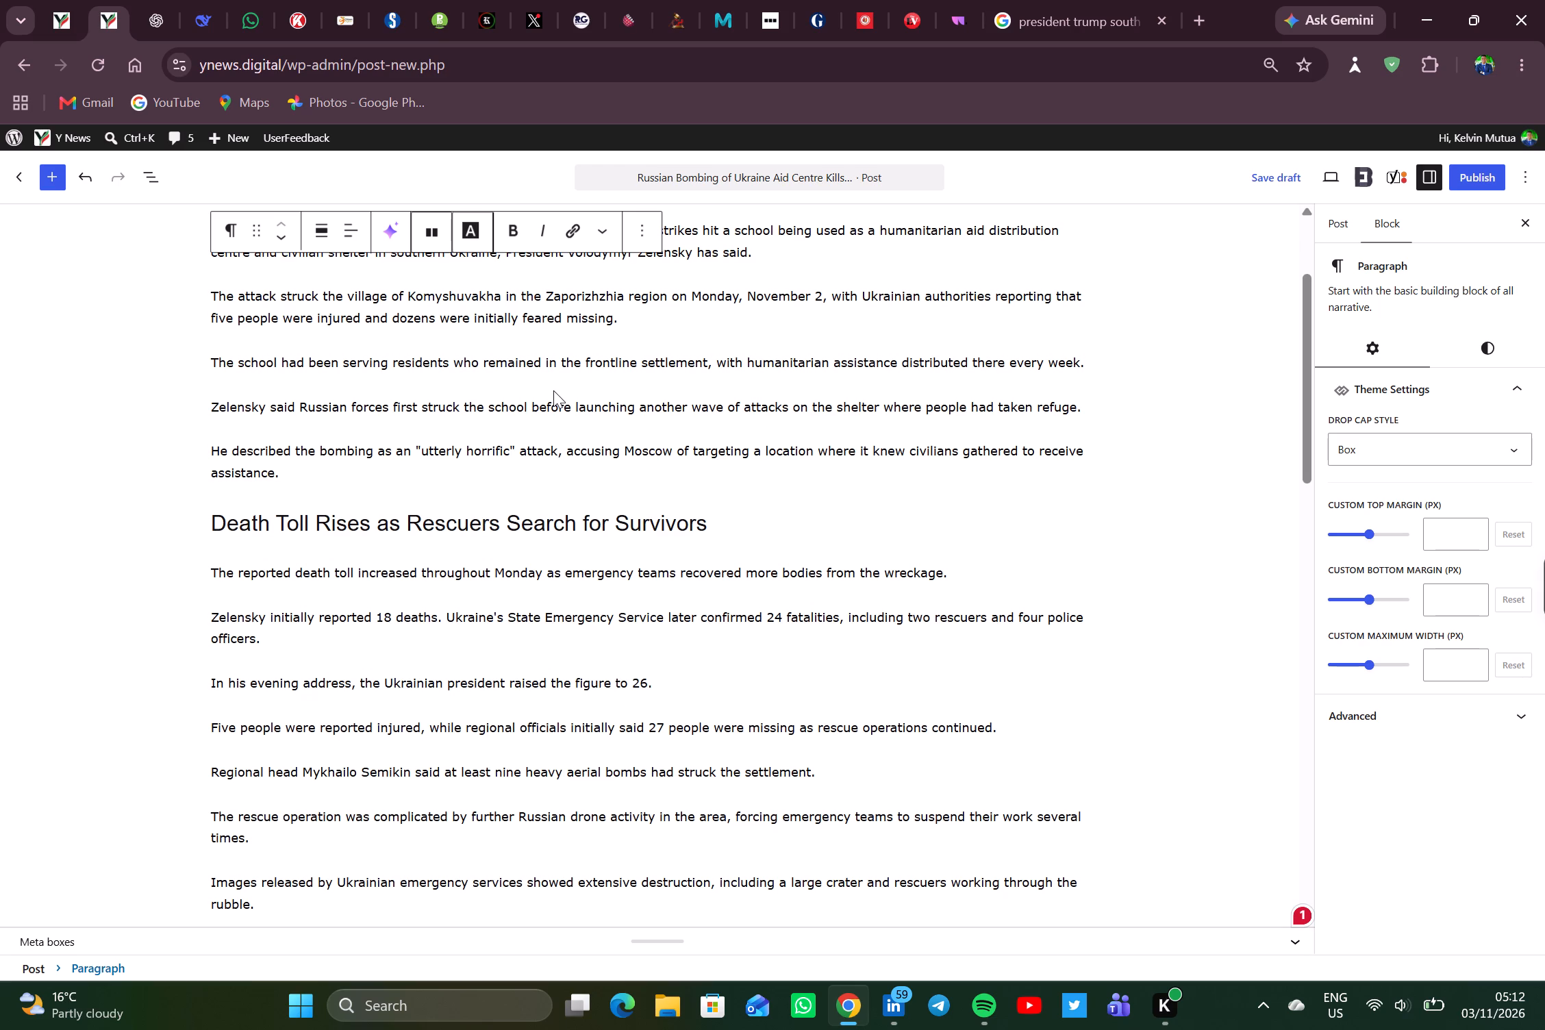
scroll(553, 390, "down", 1)
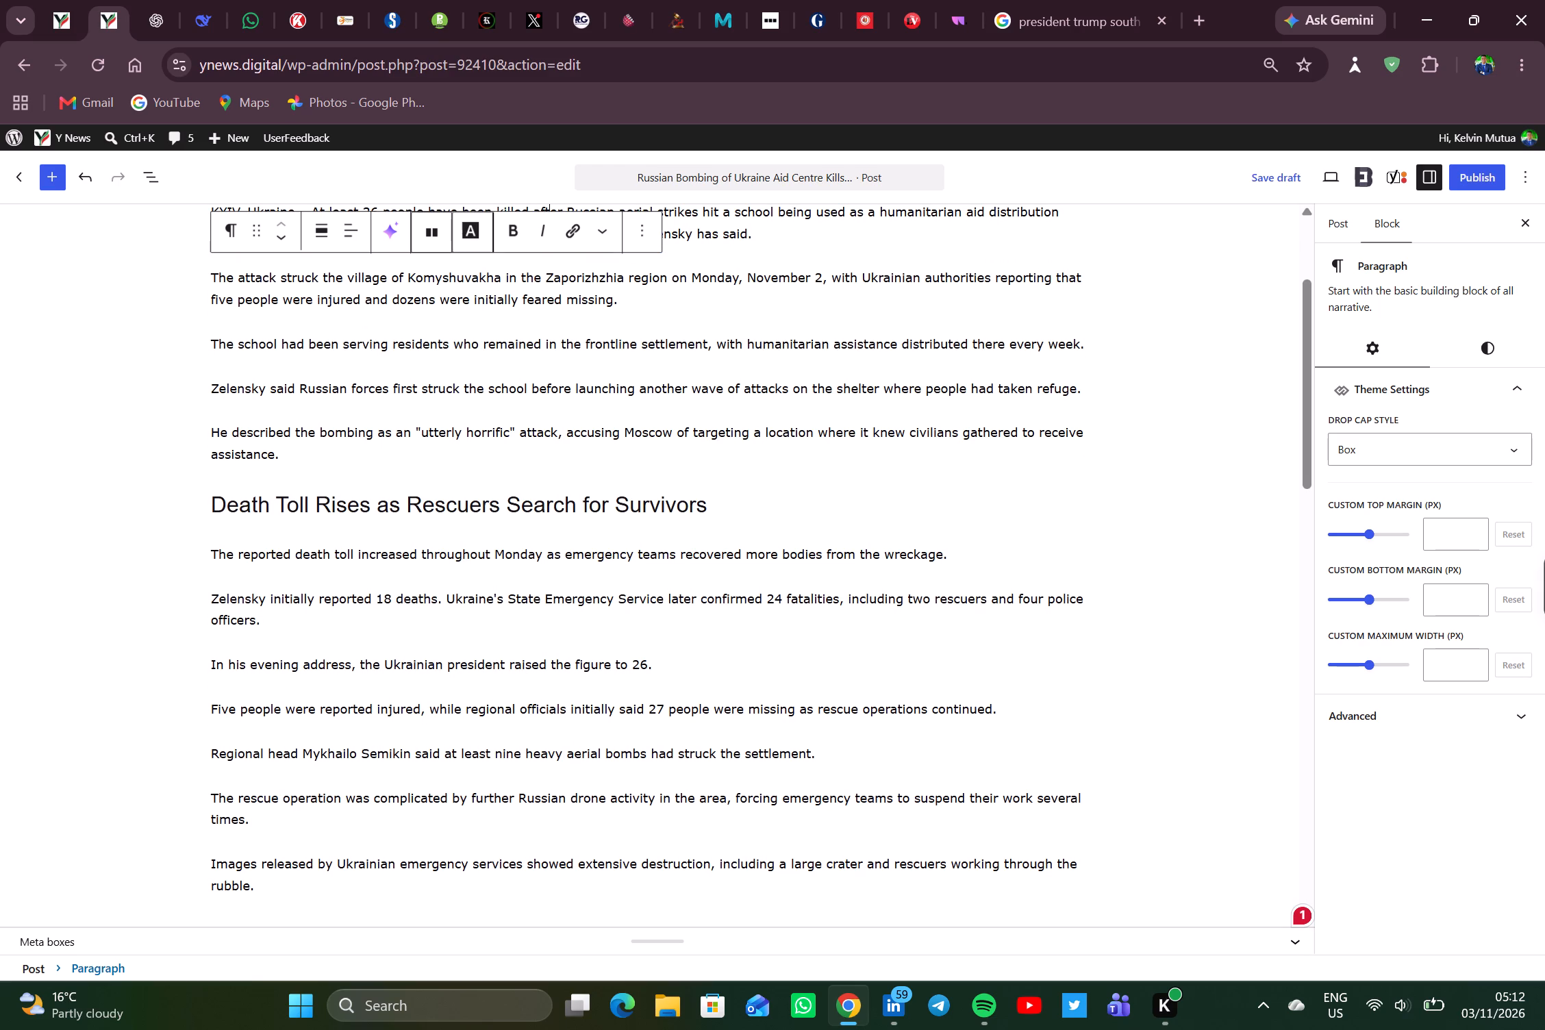
scroll(553, 390, "down", 1)
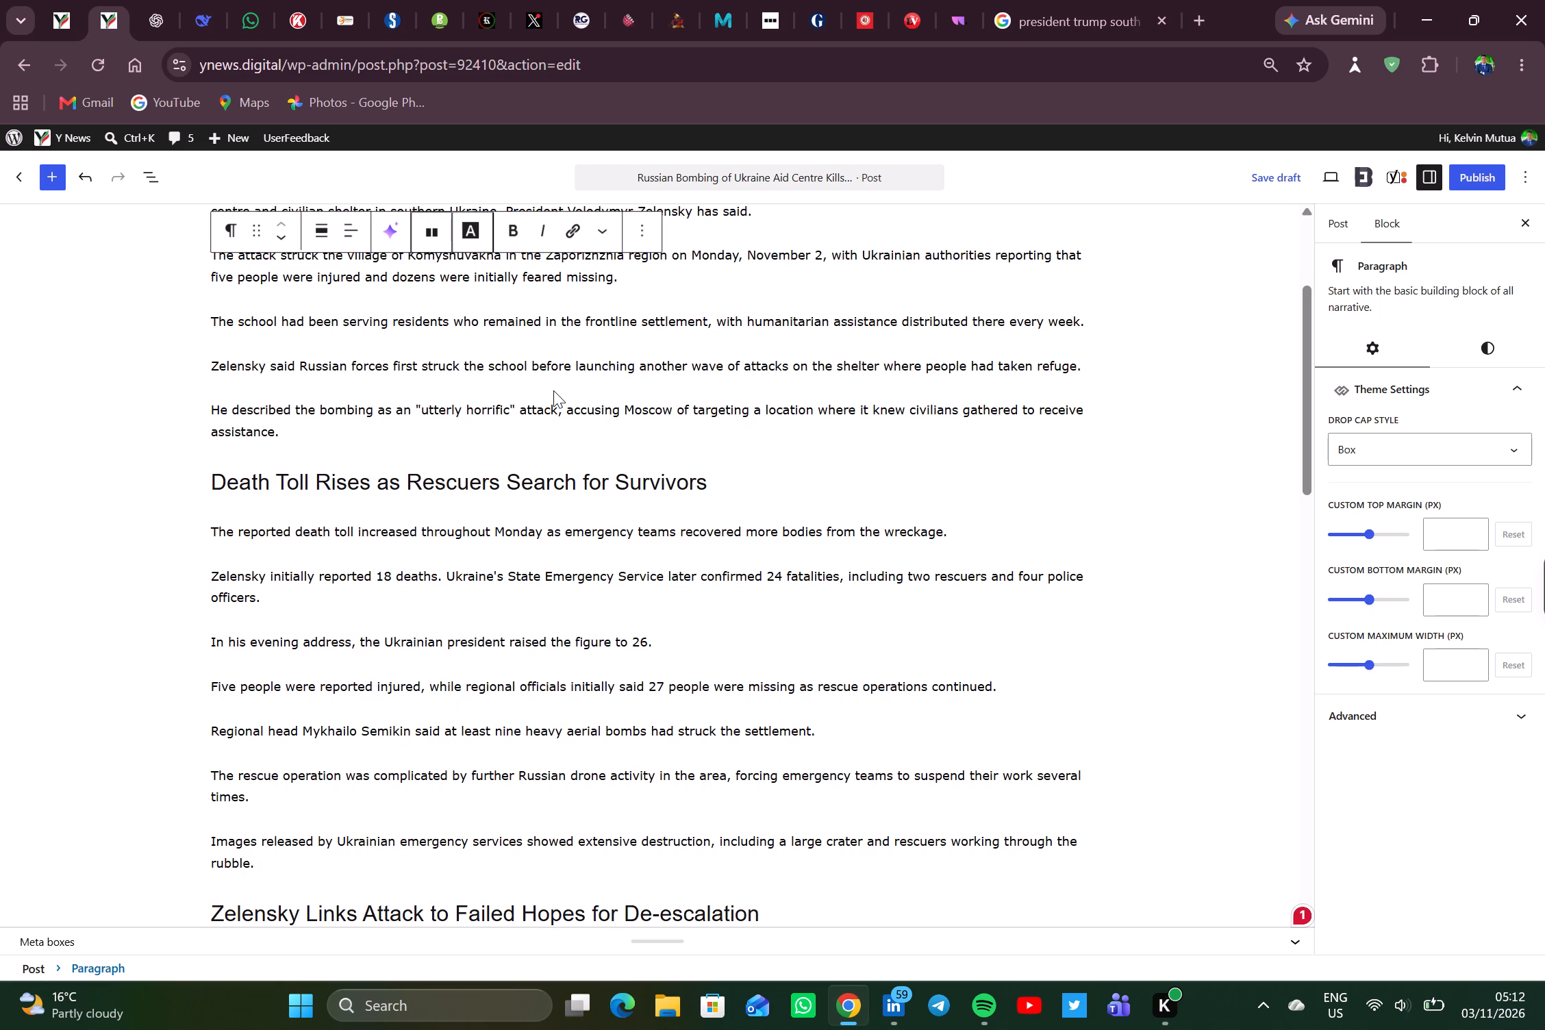
scroll(553, 390, "down", 1)
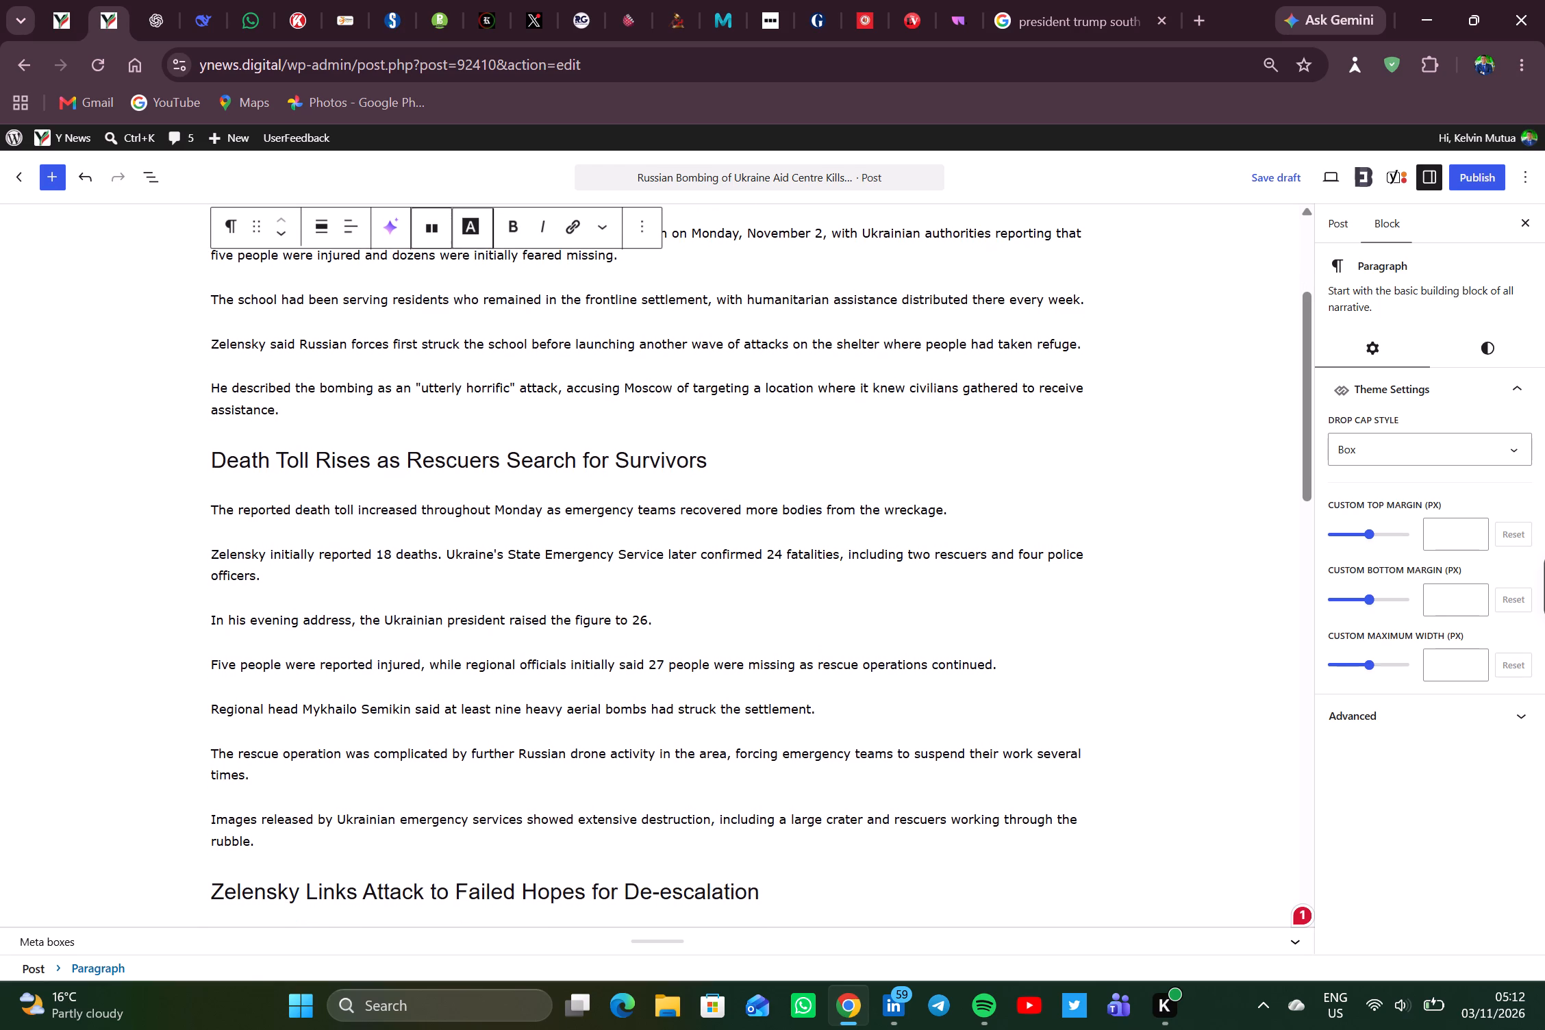
scroll(553, 390, "down", 2)
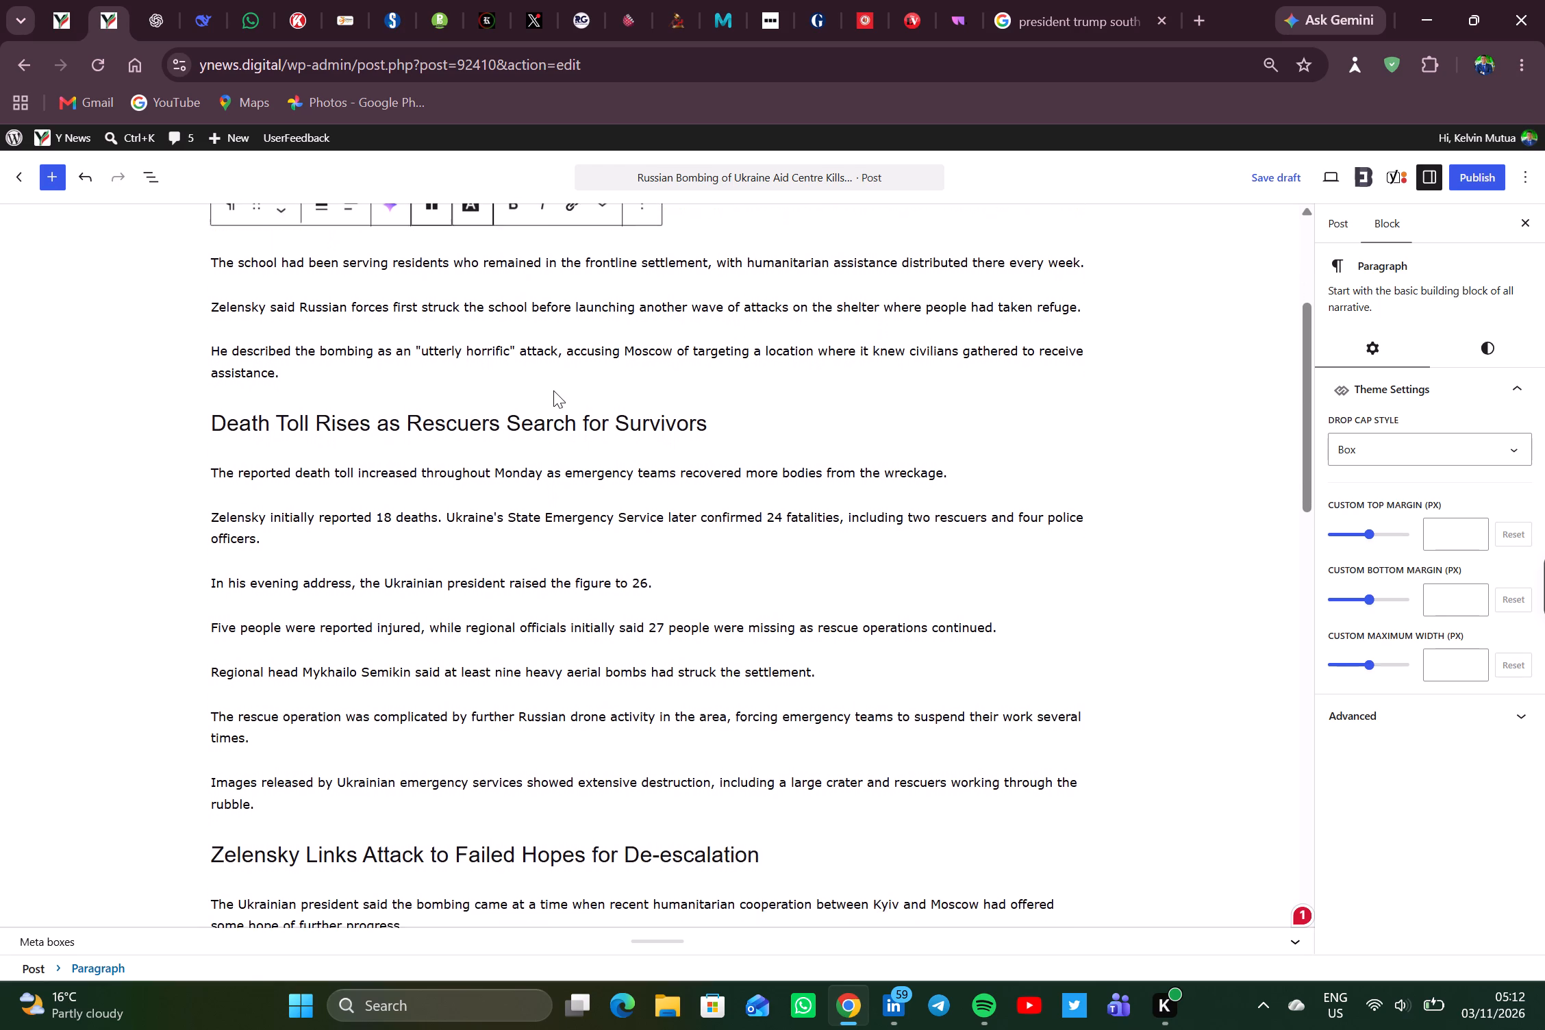
scroll(553, 390, "down", 4)
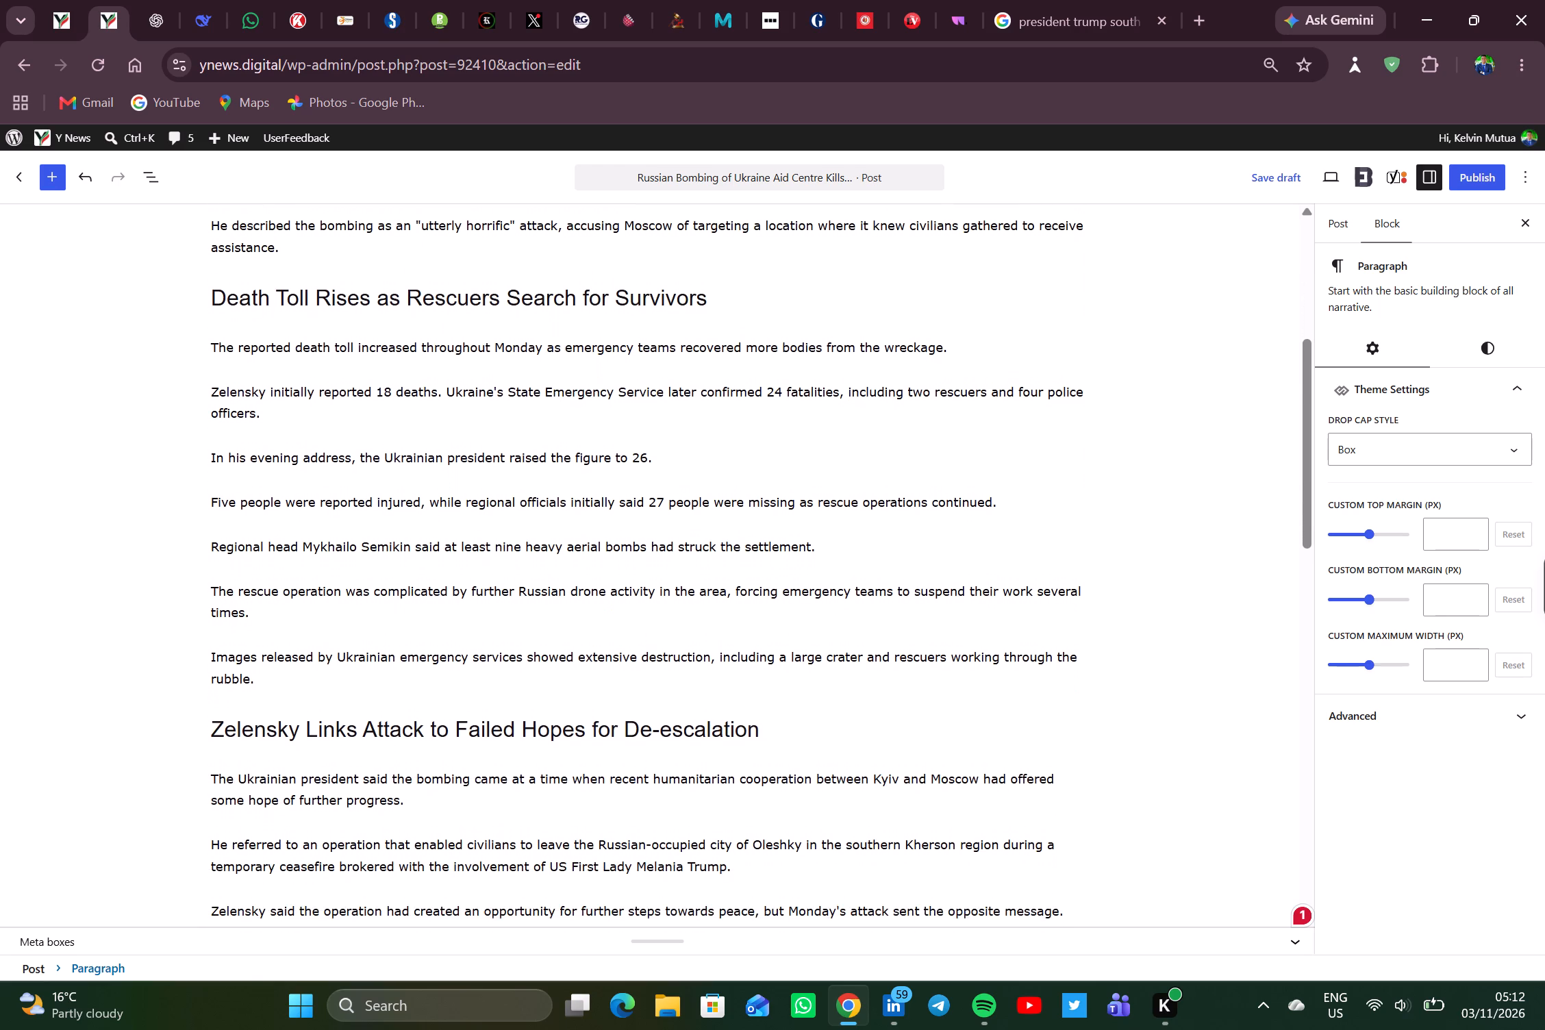
scroll(553, 390, "down", 2)
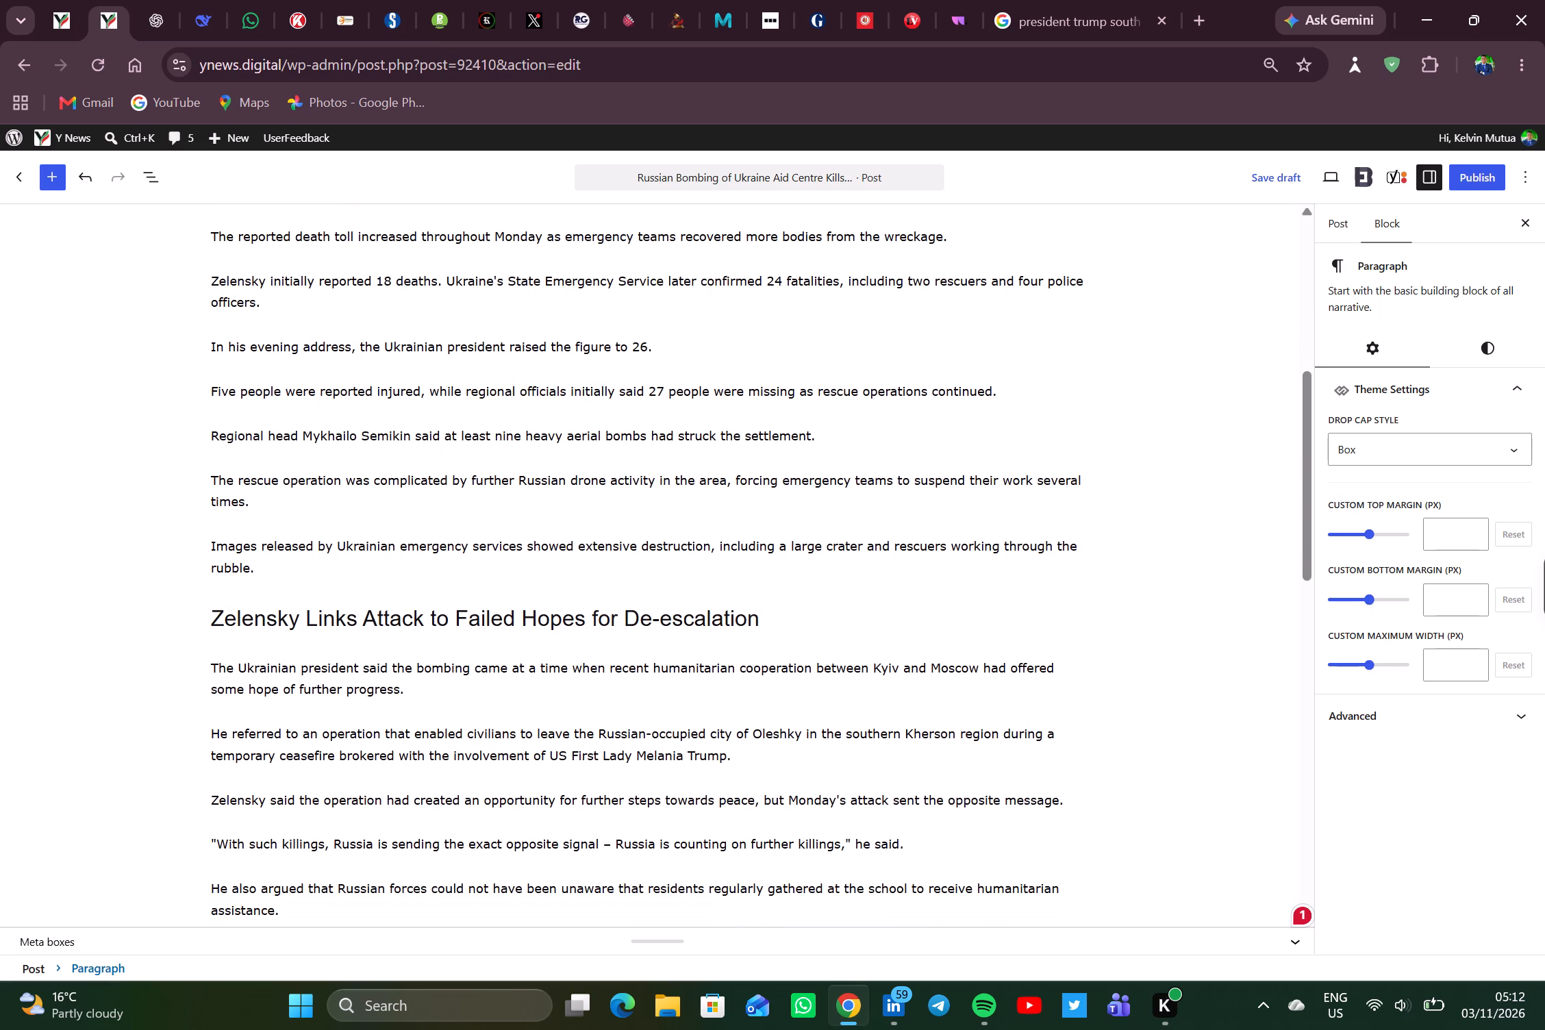
scroll(553, 390, "down", 2)
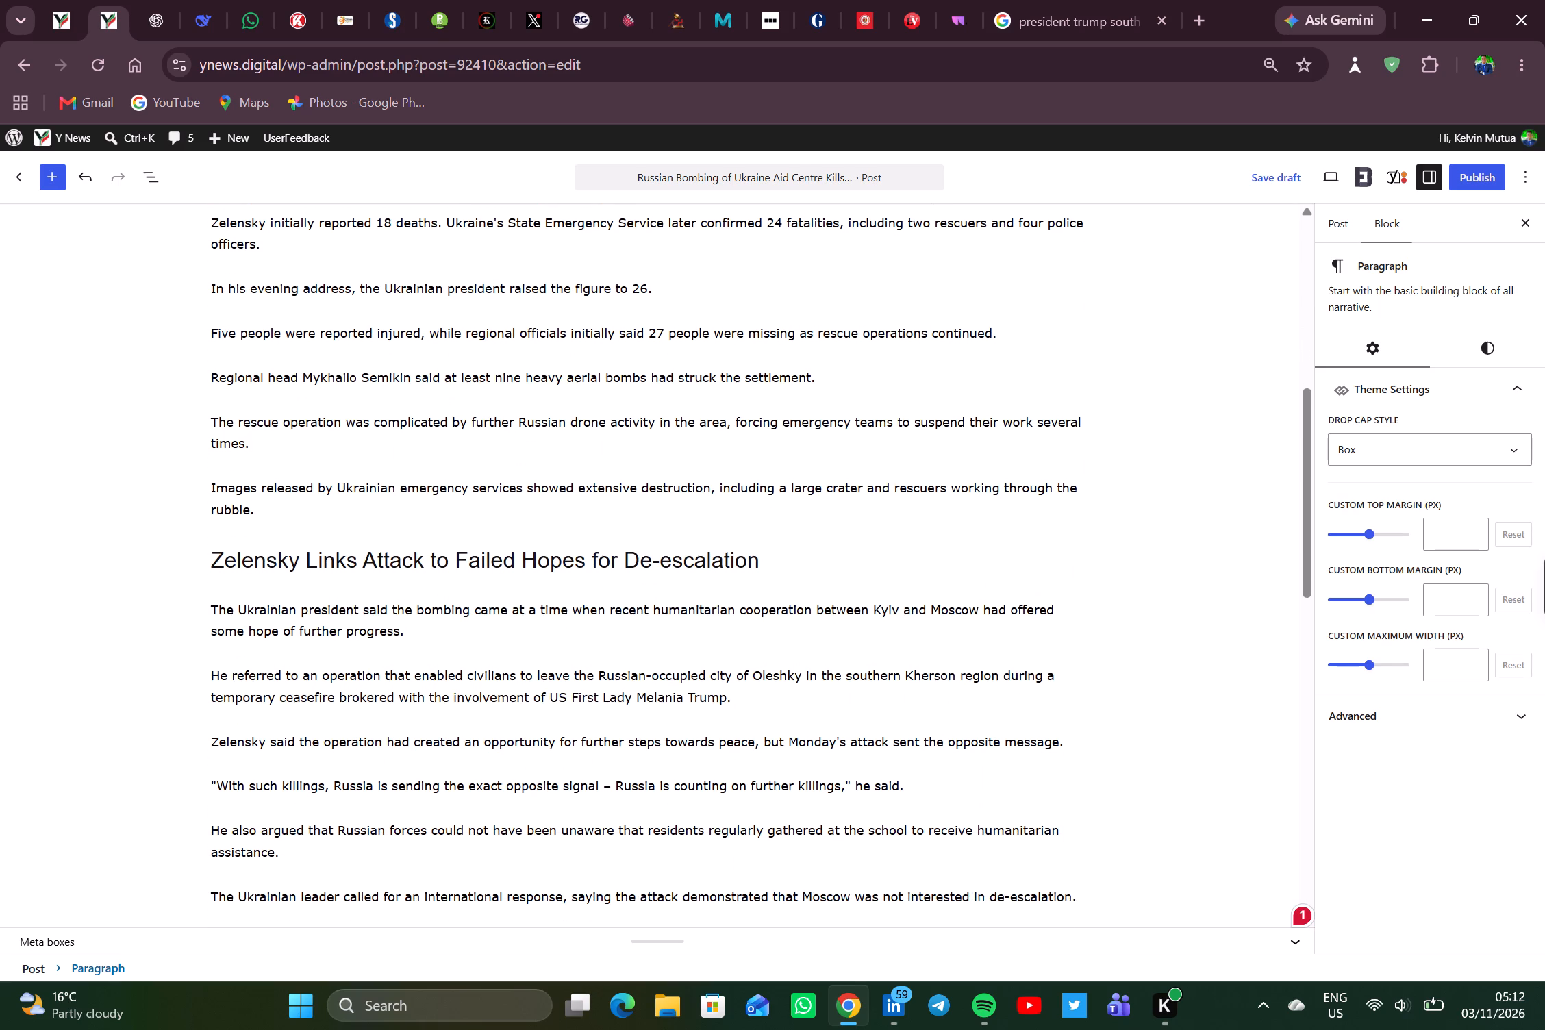
scroll(553, 390, "down", 4)
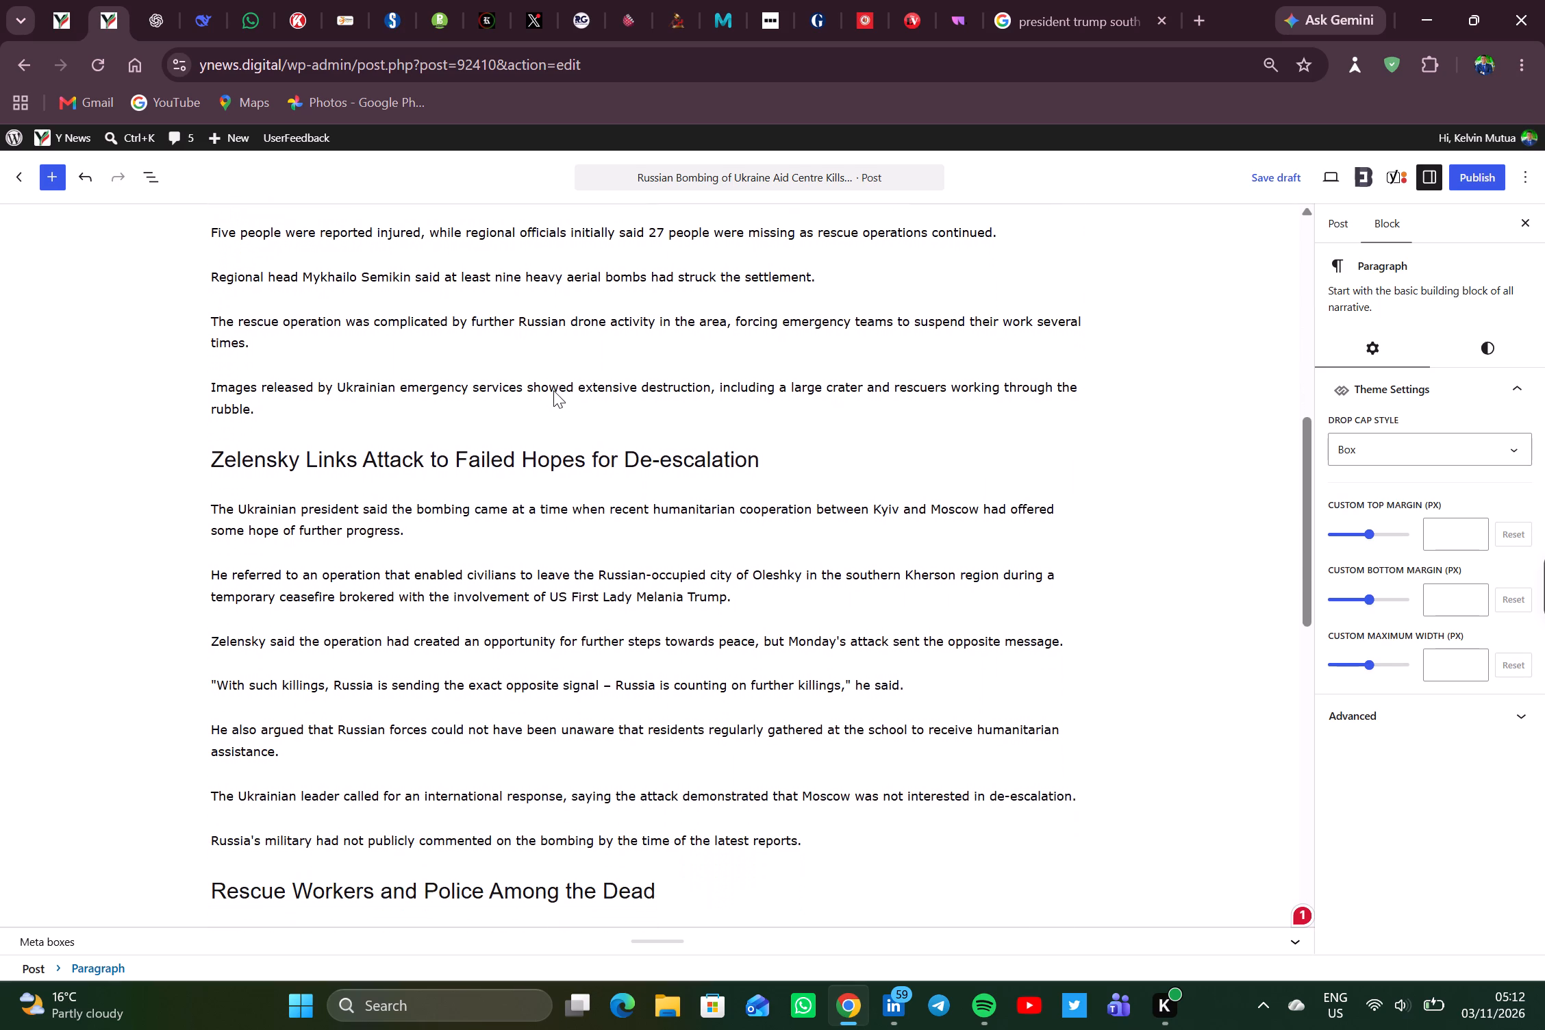
scroll(553, 390, "down", 3)
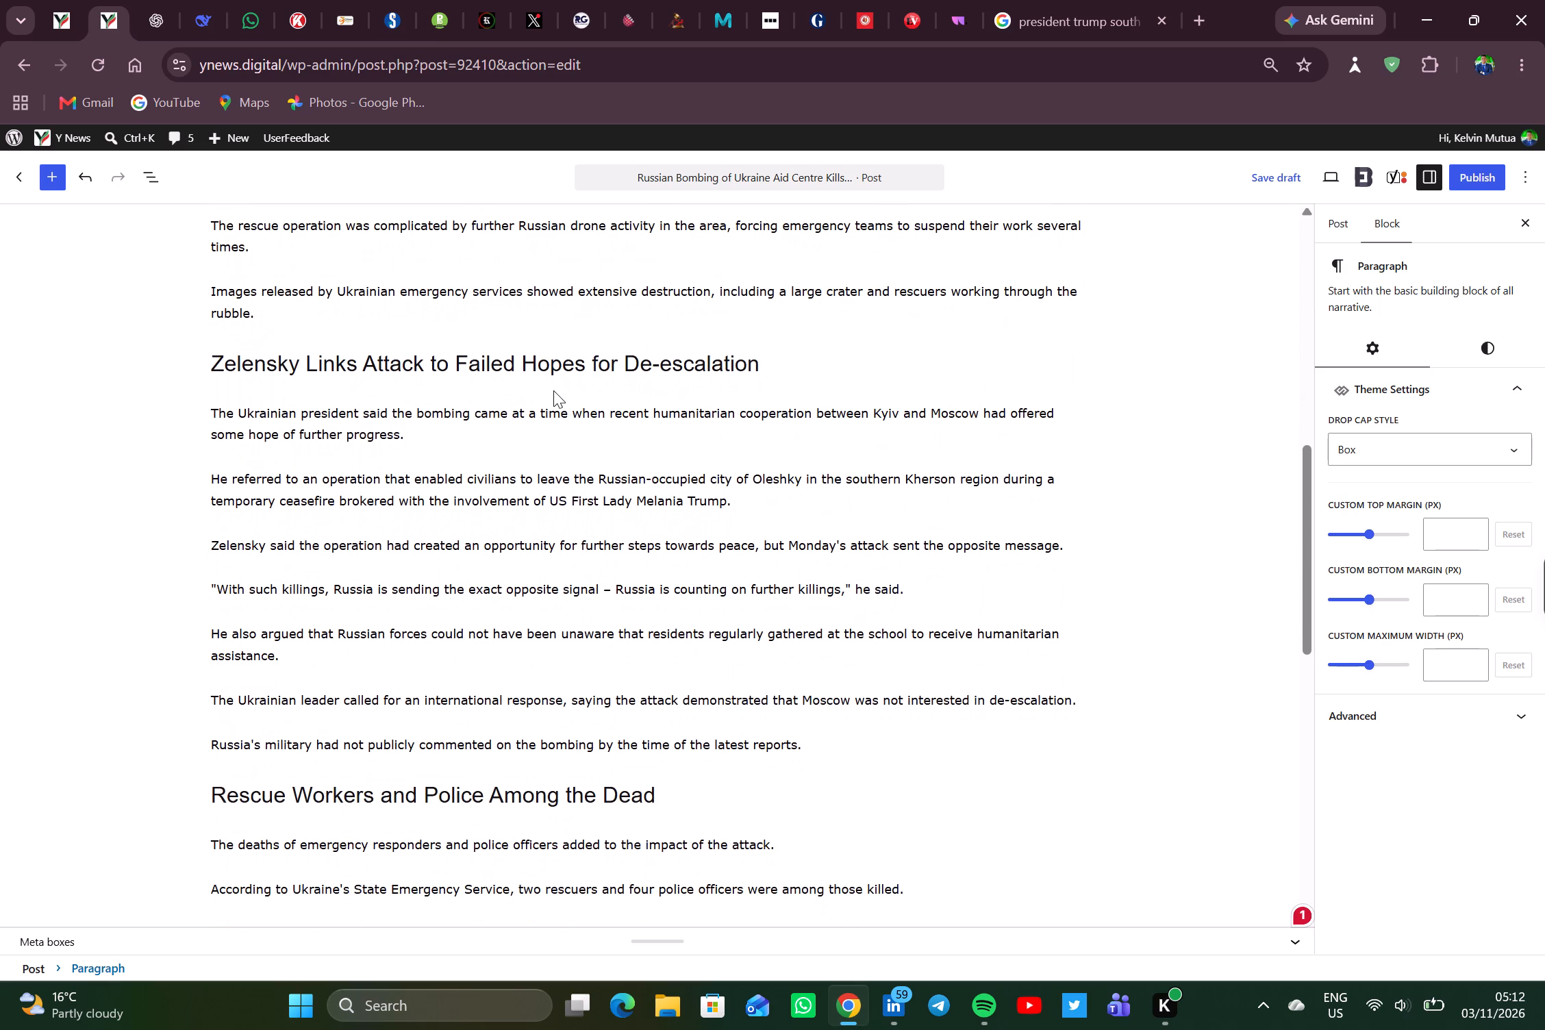
scroll(553, 390, "down", 3)
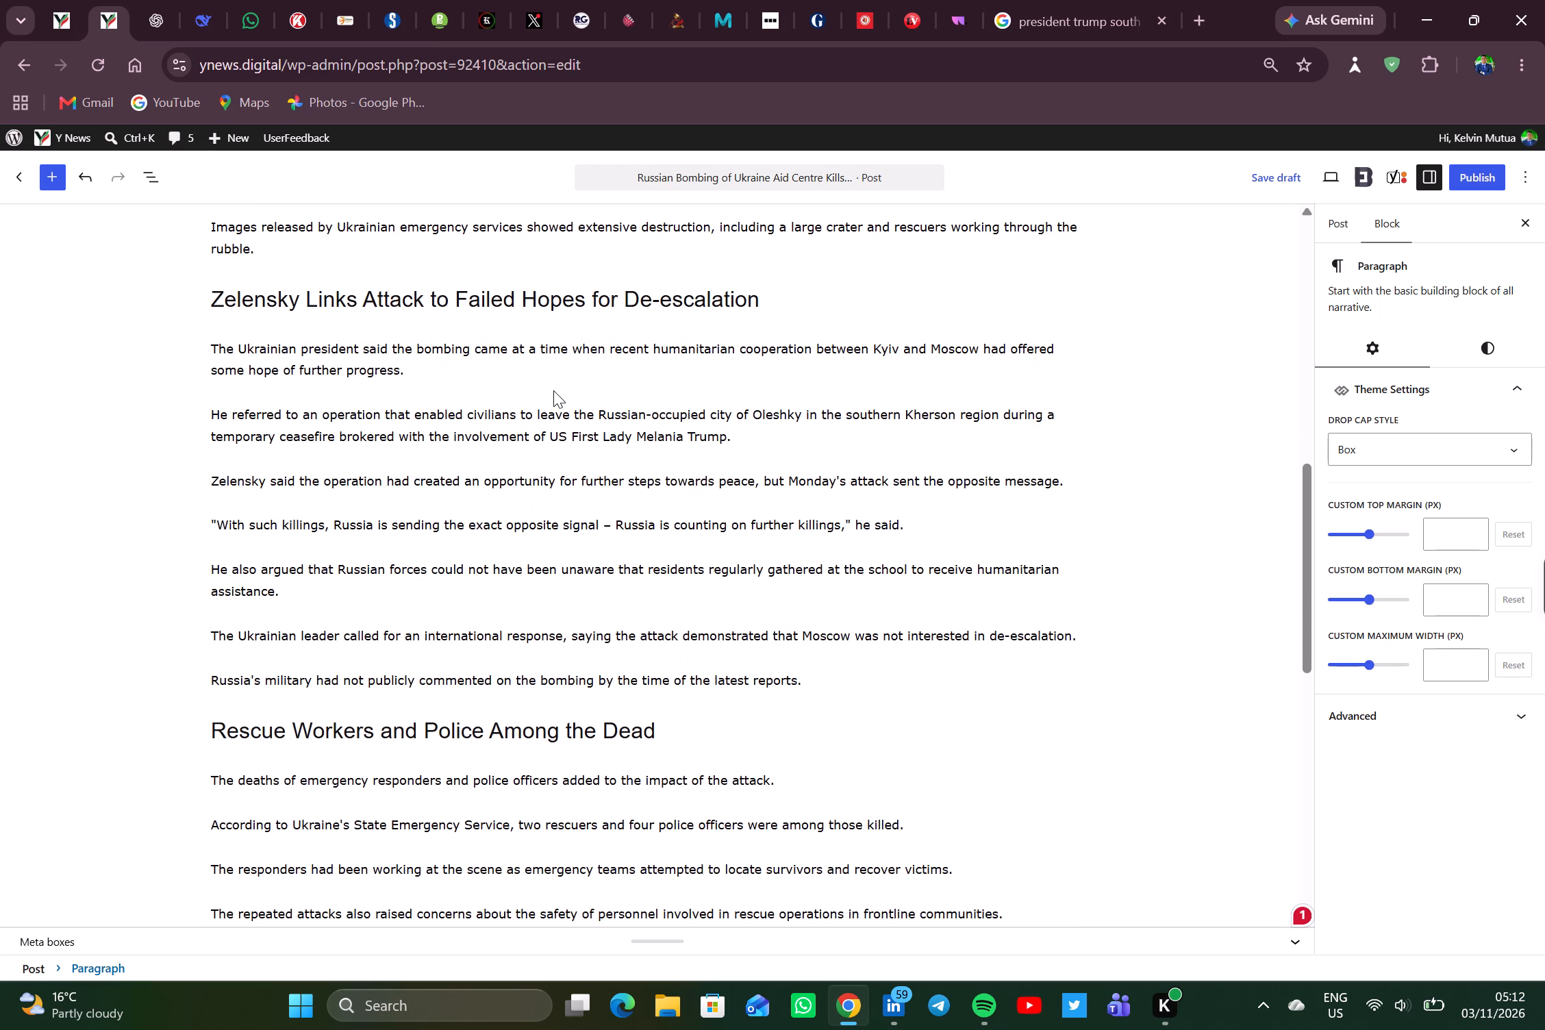
scroll(553, 390, "down", 3)
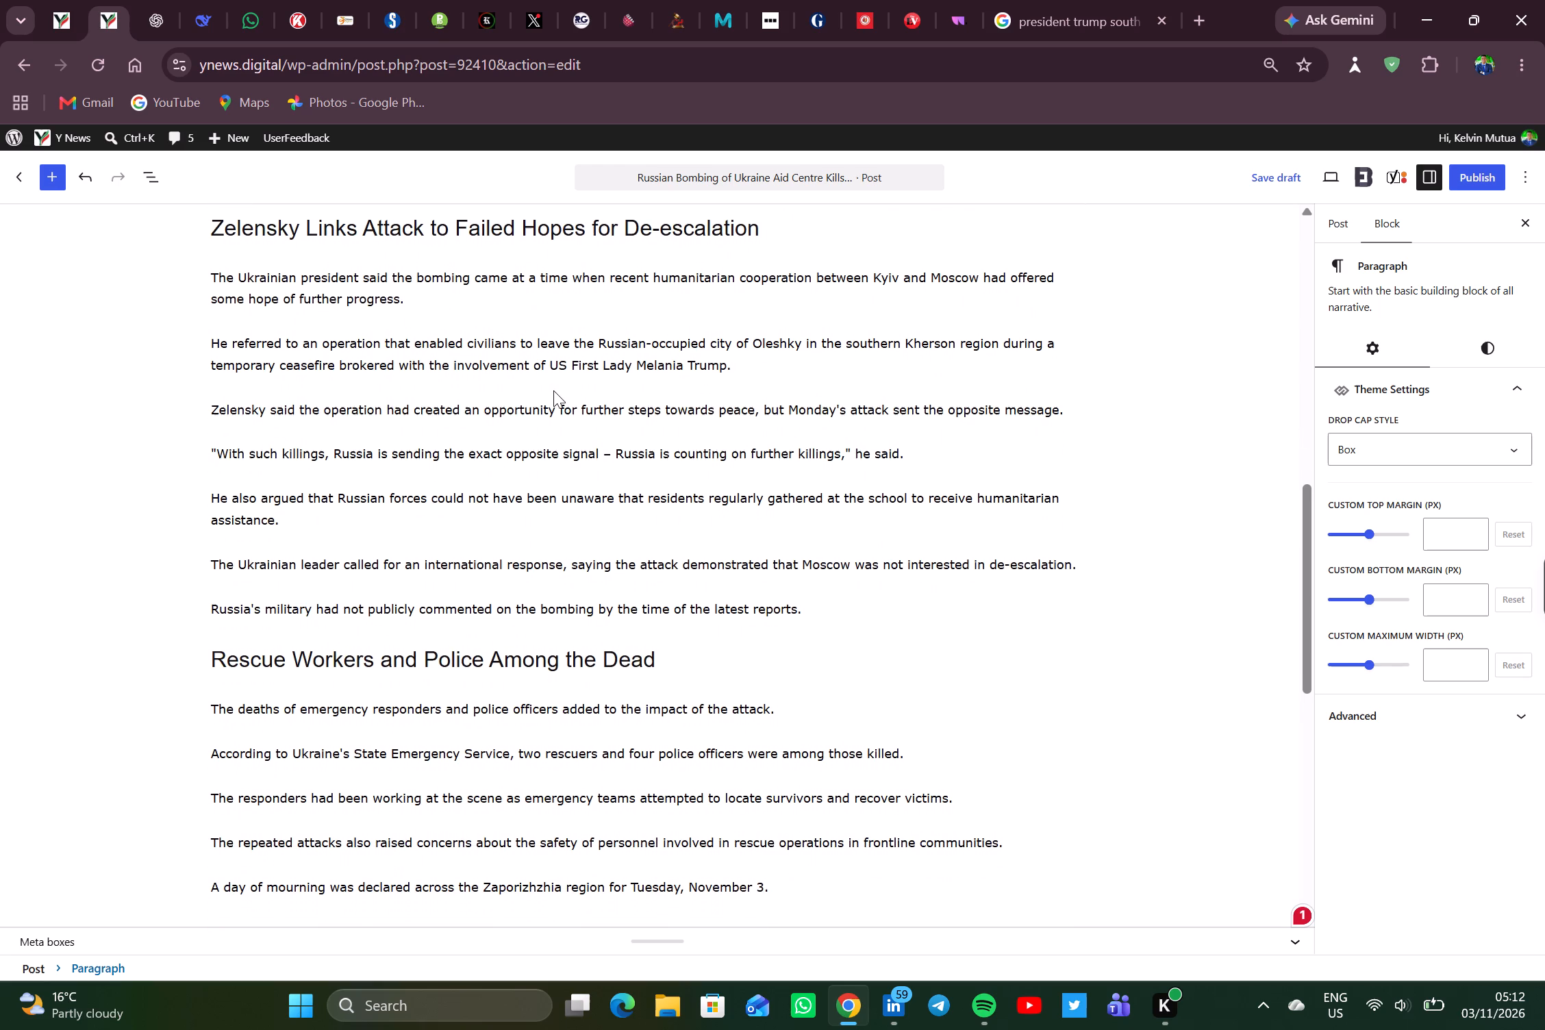
scroll(553, 390, "down", 6)
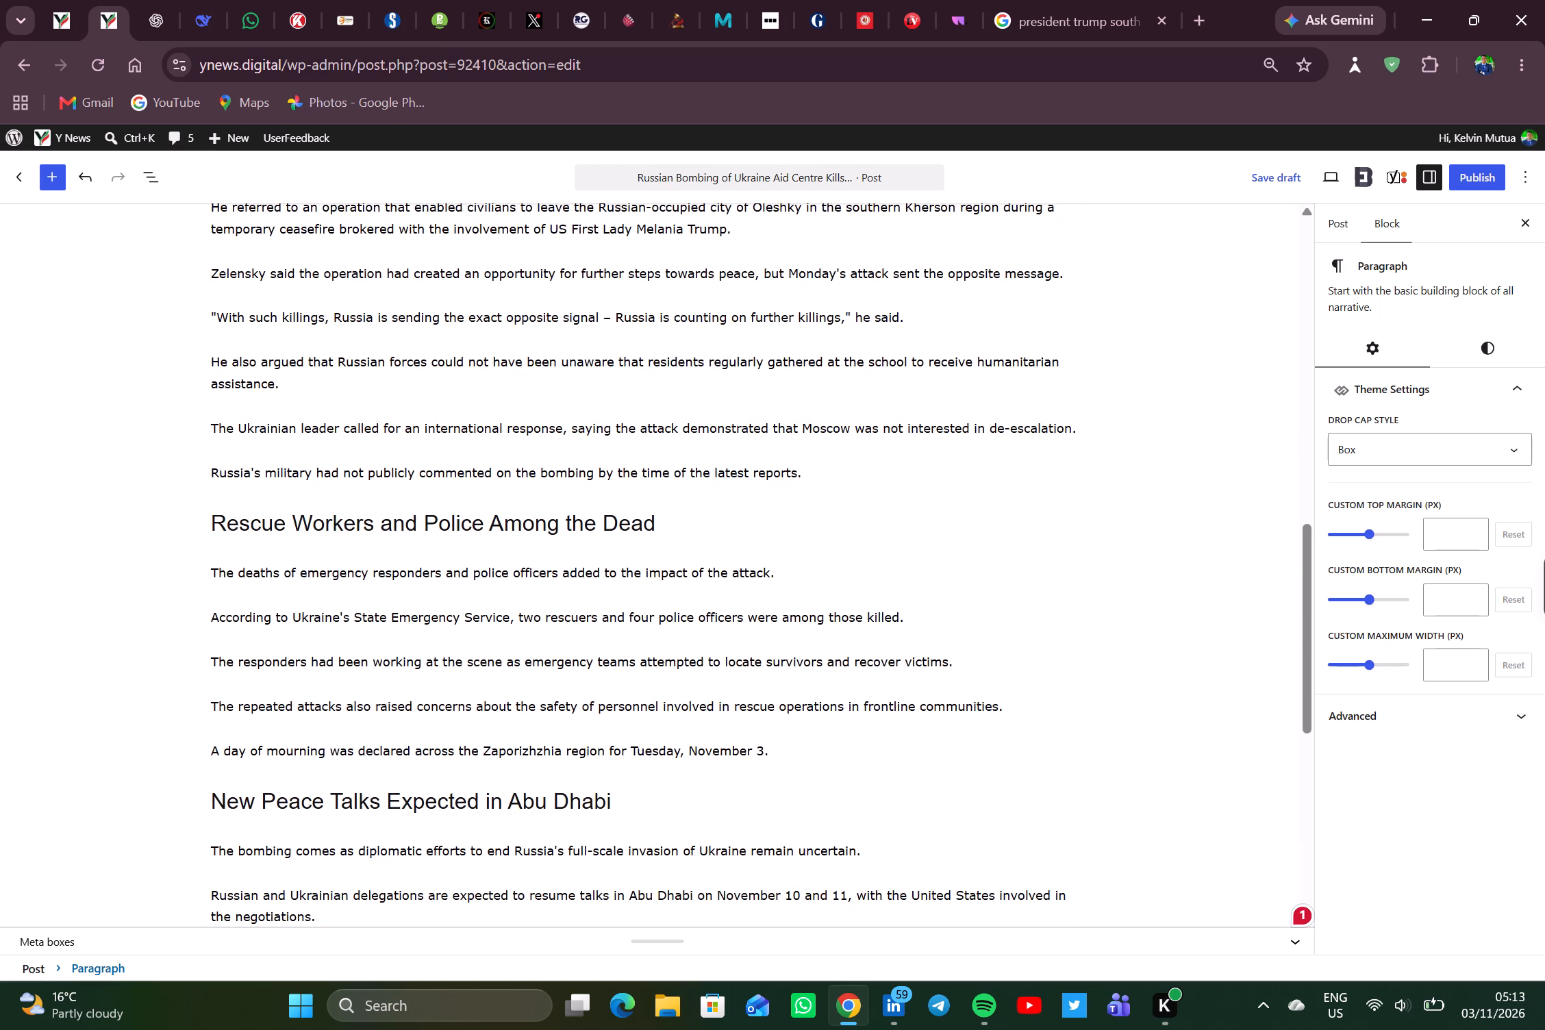
Delete the sentence "Russia's military had not publicly commented on the bombing by the time of the latest reports." above the rescue workers heading.
scroll(553, 390, "down", 4)
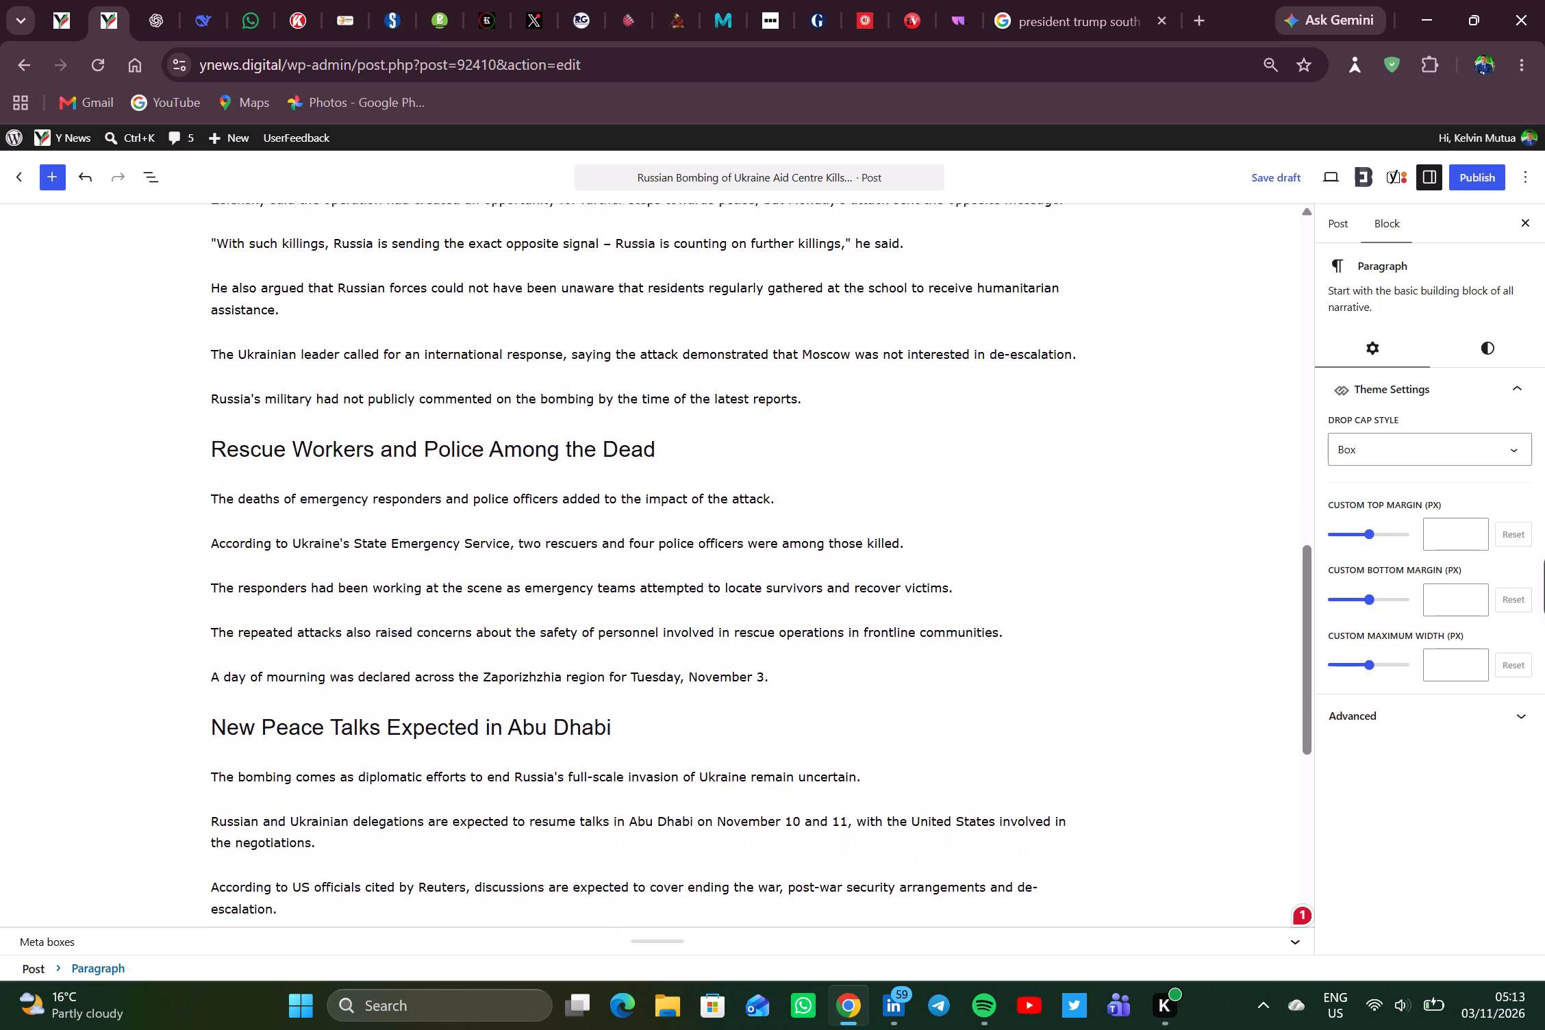
scroll(553, 390, "down", 3)
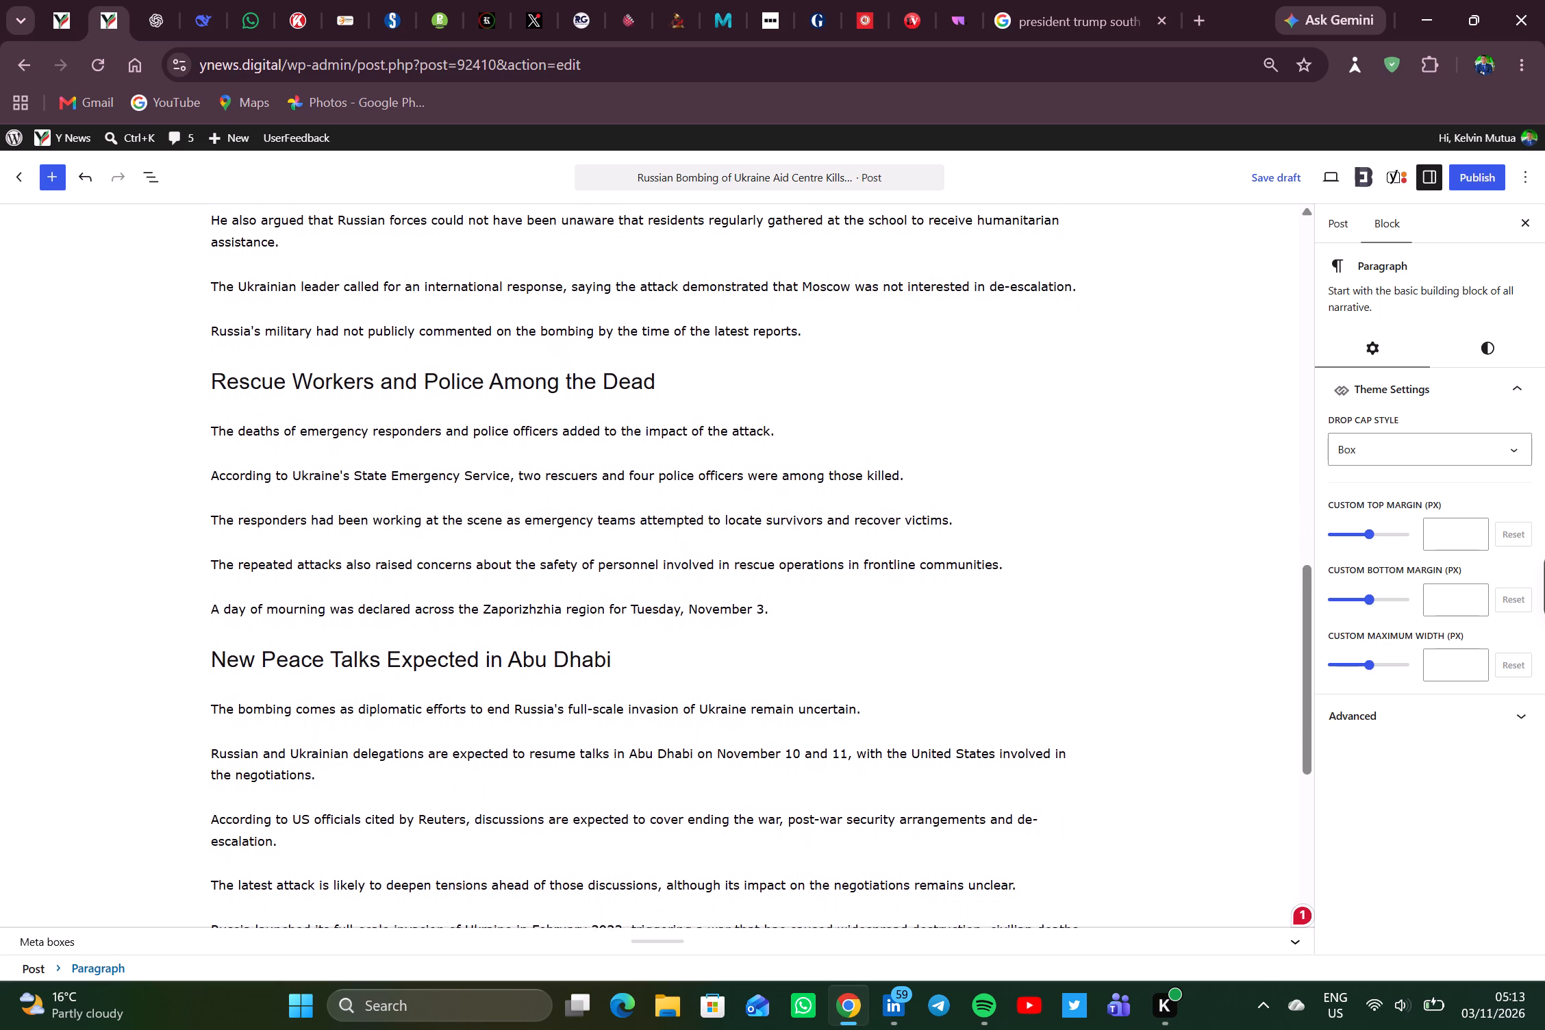
scroll(553, 390, "down", 4)
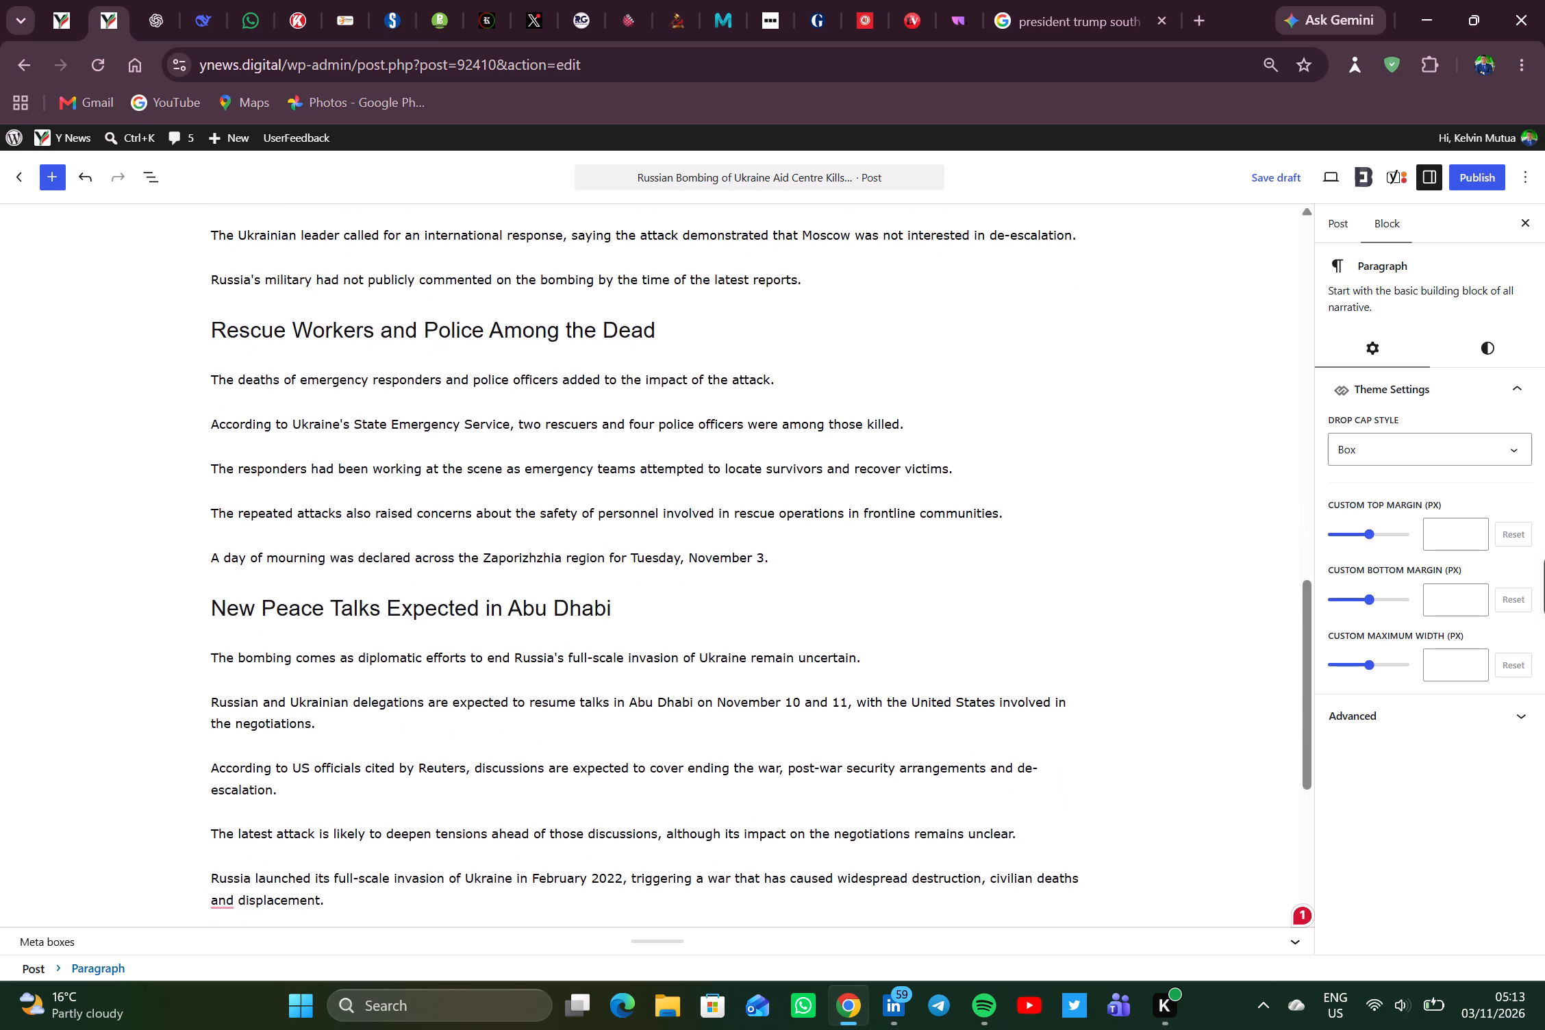
scroll(553, 390, "down", 1)
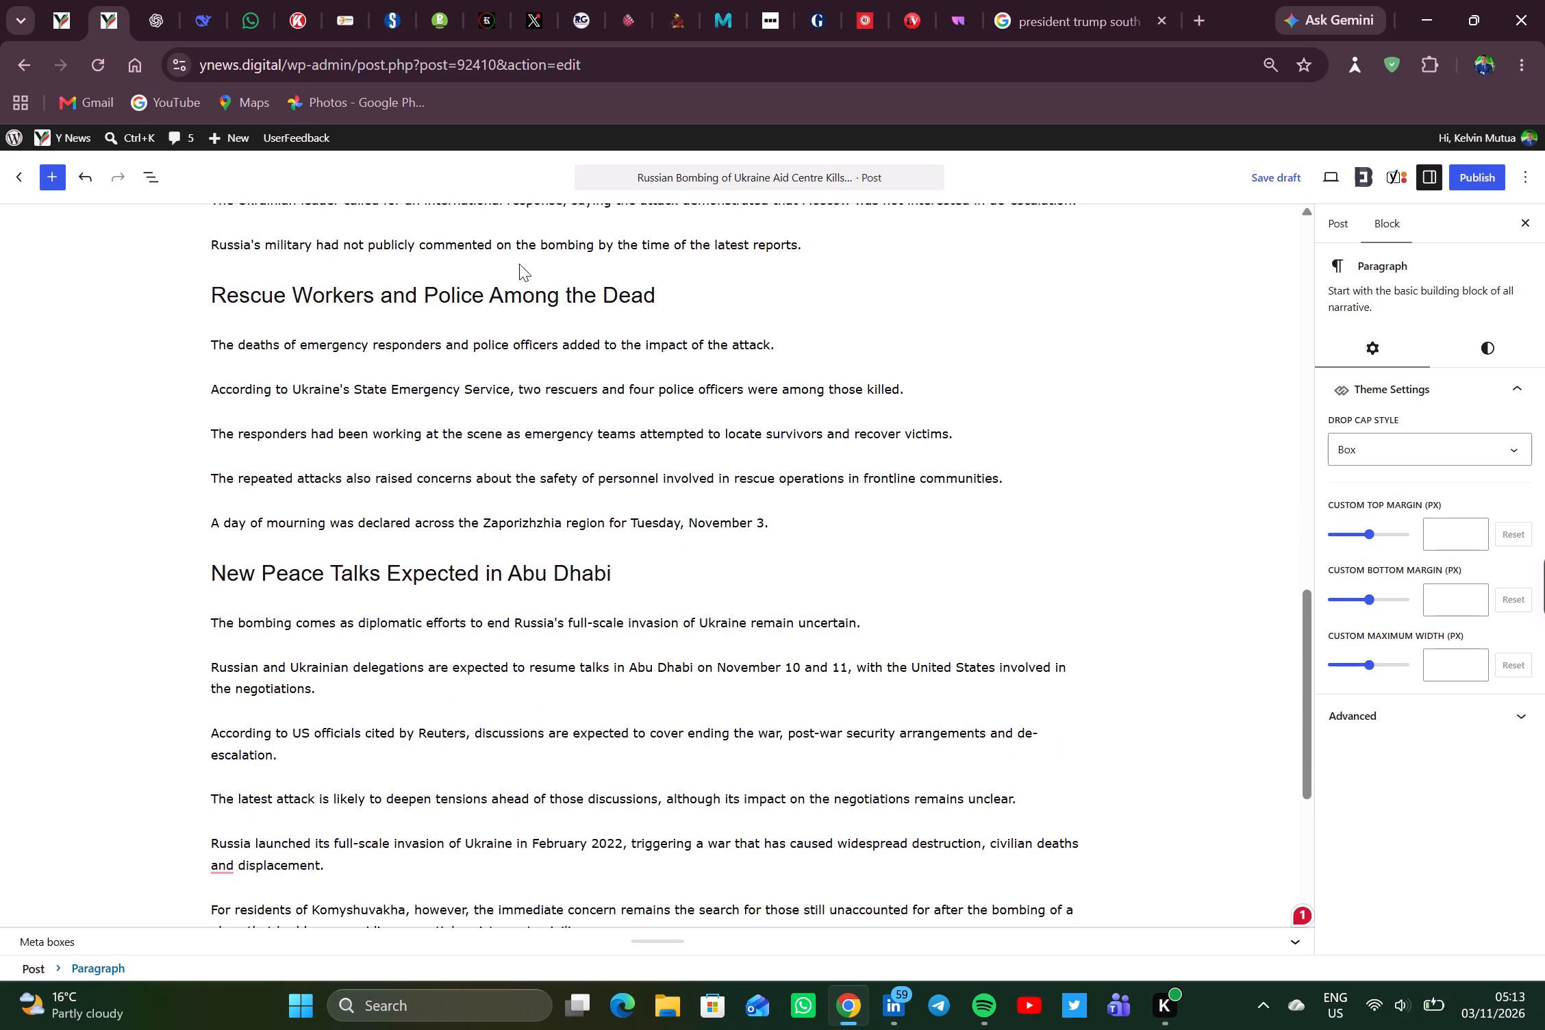
triple_click(515, 248)
key("BackSpace")
key("BackSpace")
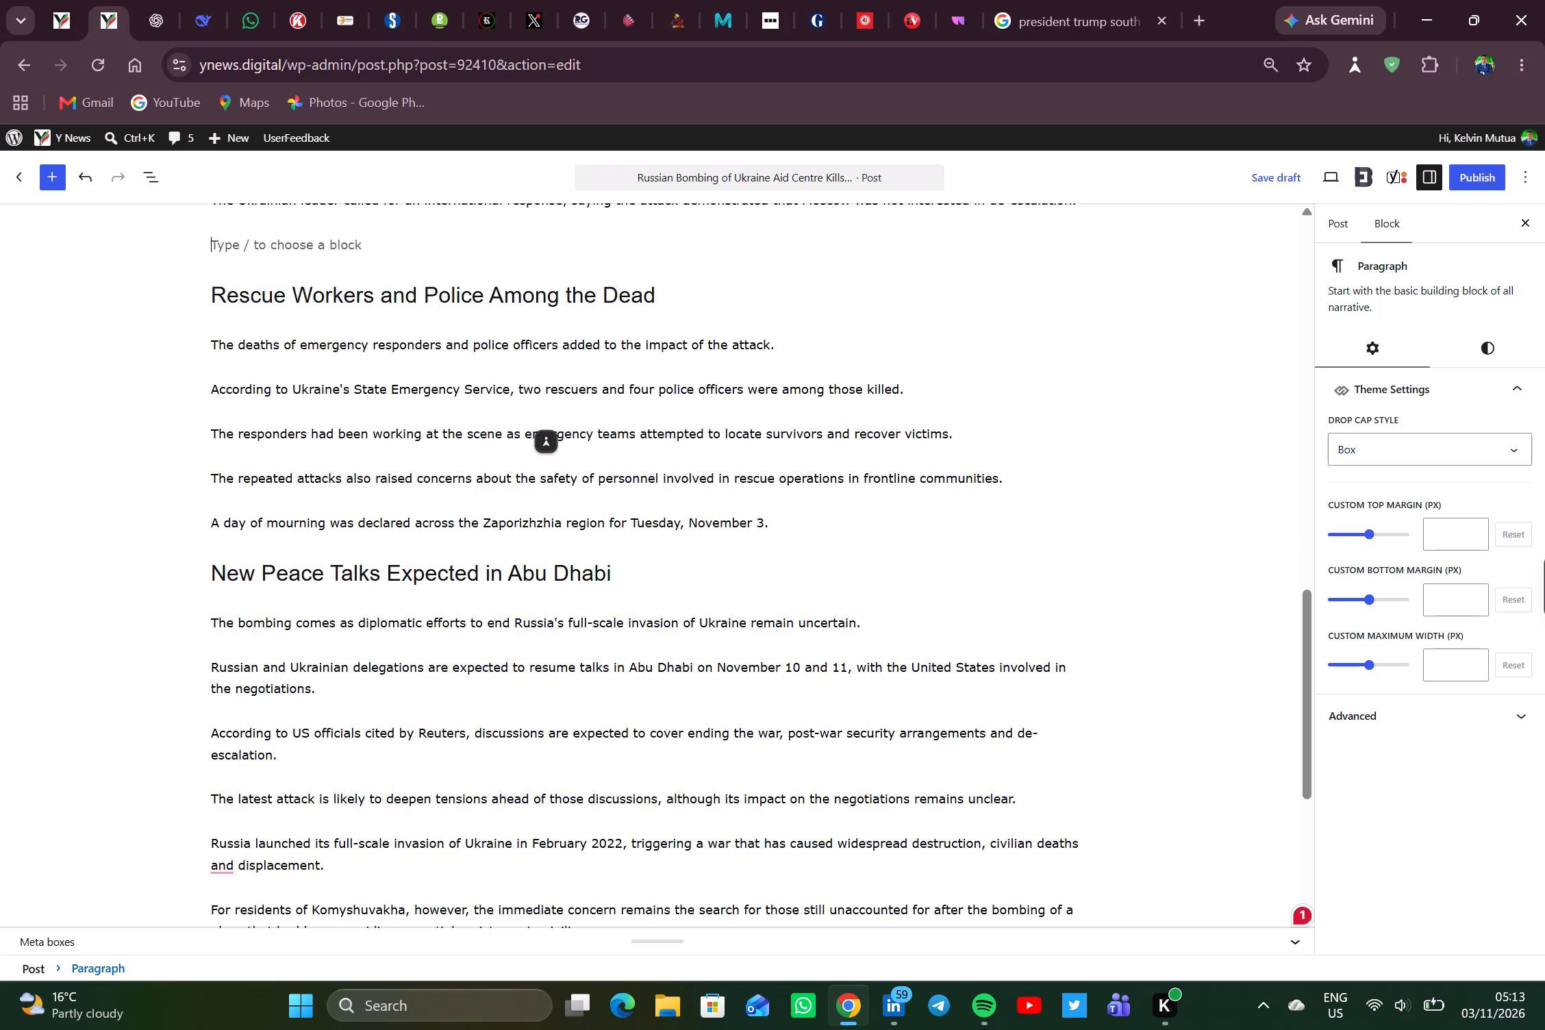
Remove "cited by Reuters" from the peace talks paragraph so it begins "According to US officials, discussions are expected".
scroll(505, 305, "down", 1)
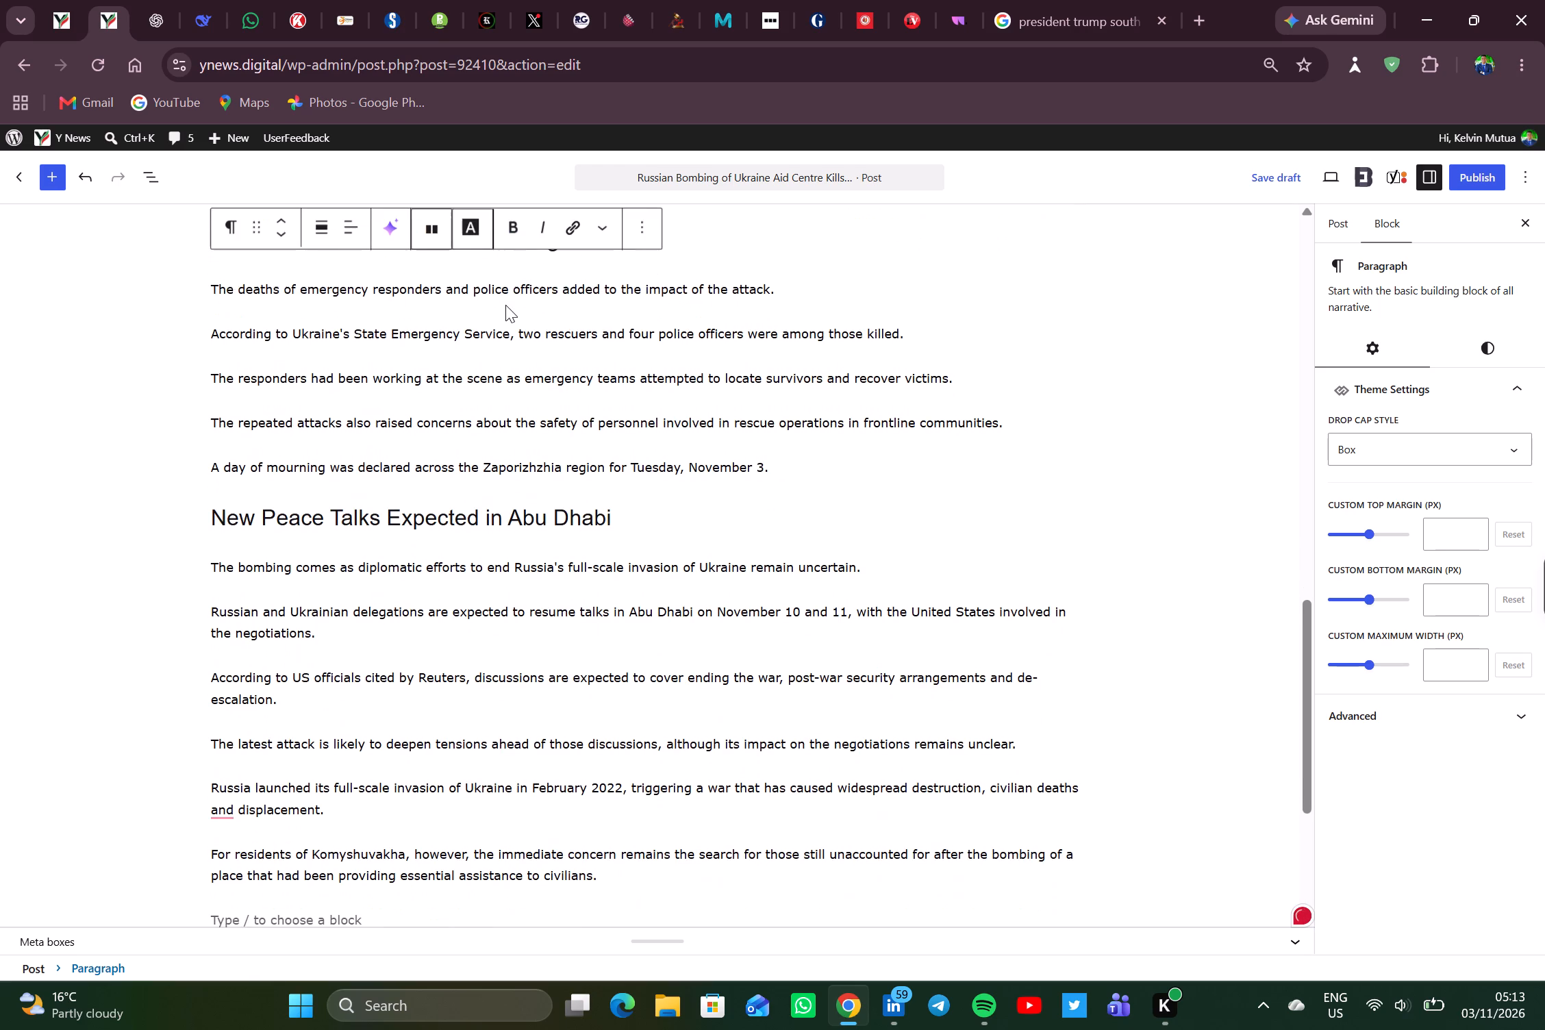
scroll(505, 305, "down", 3)
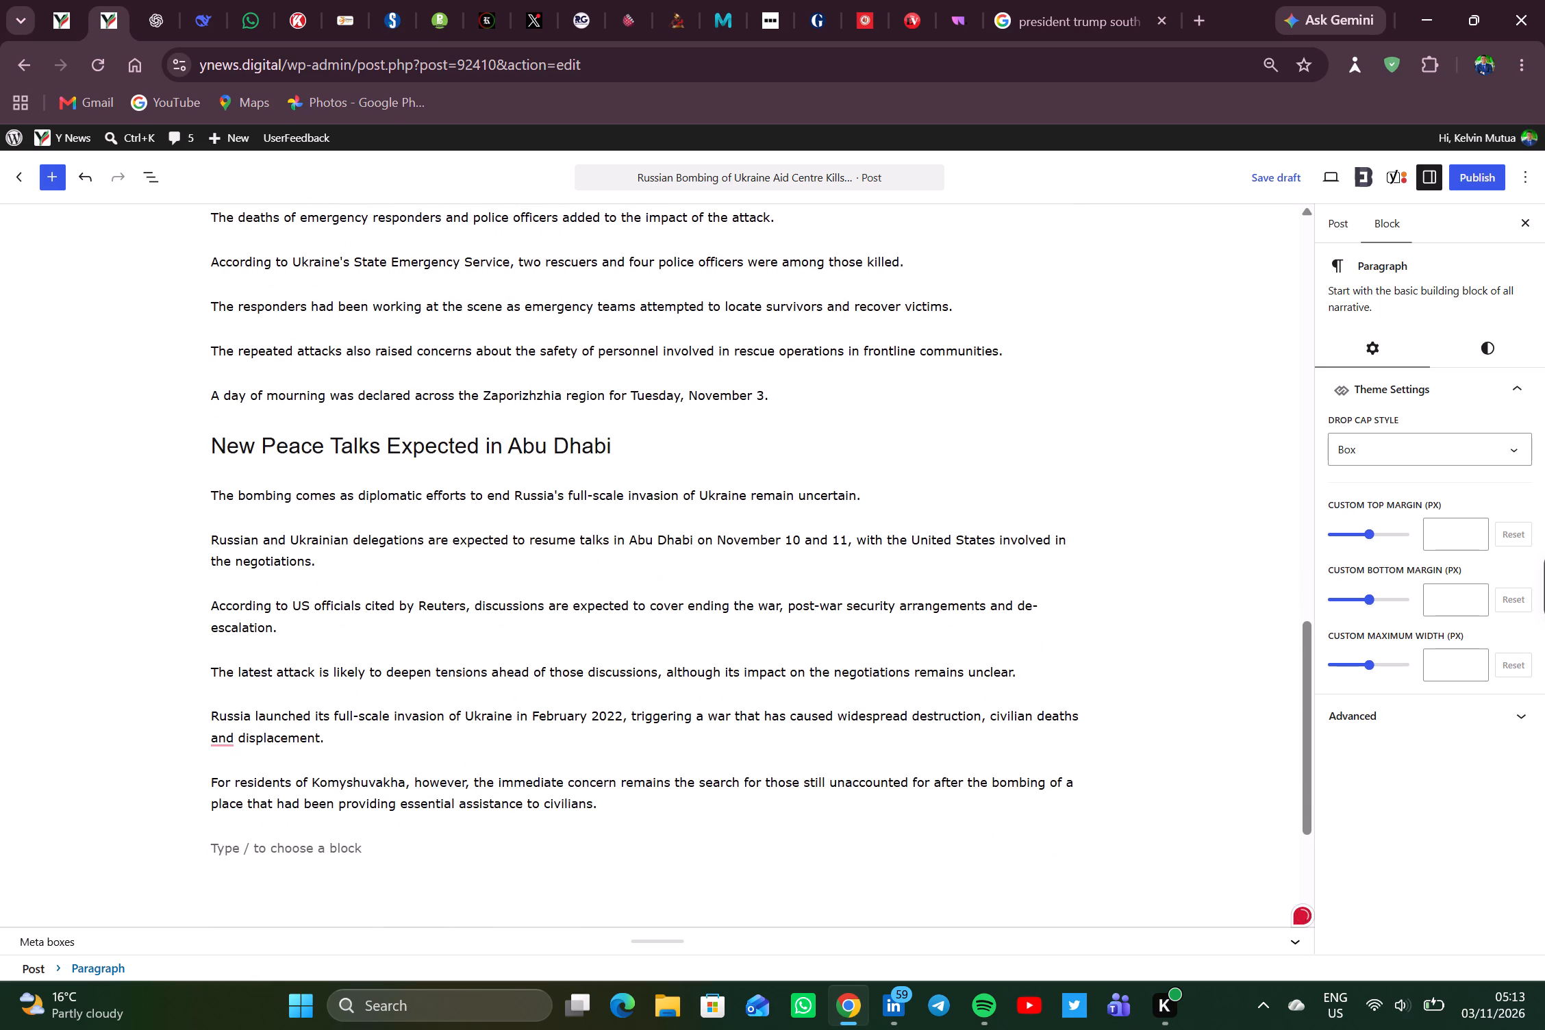
scroll(505, 305, "down", 1)
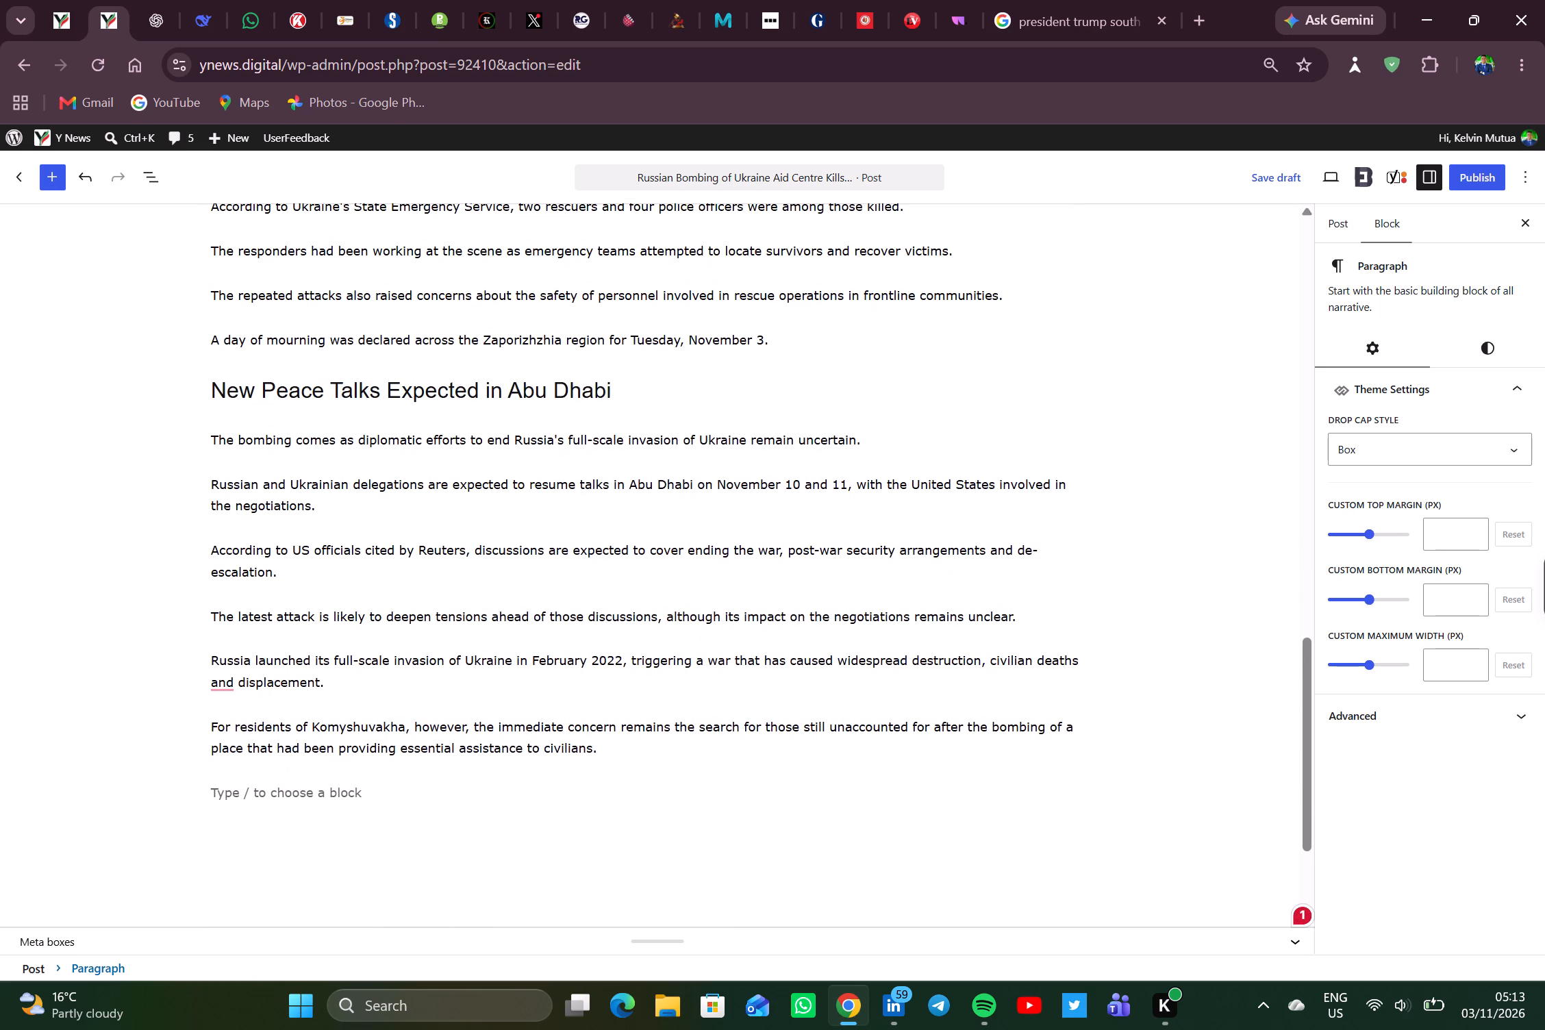
scroll(505, 305, "down", 1)
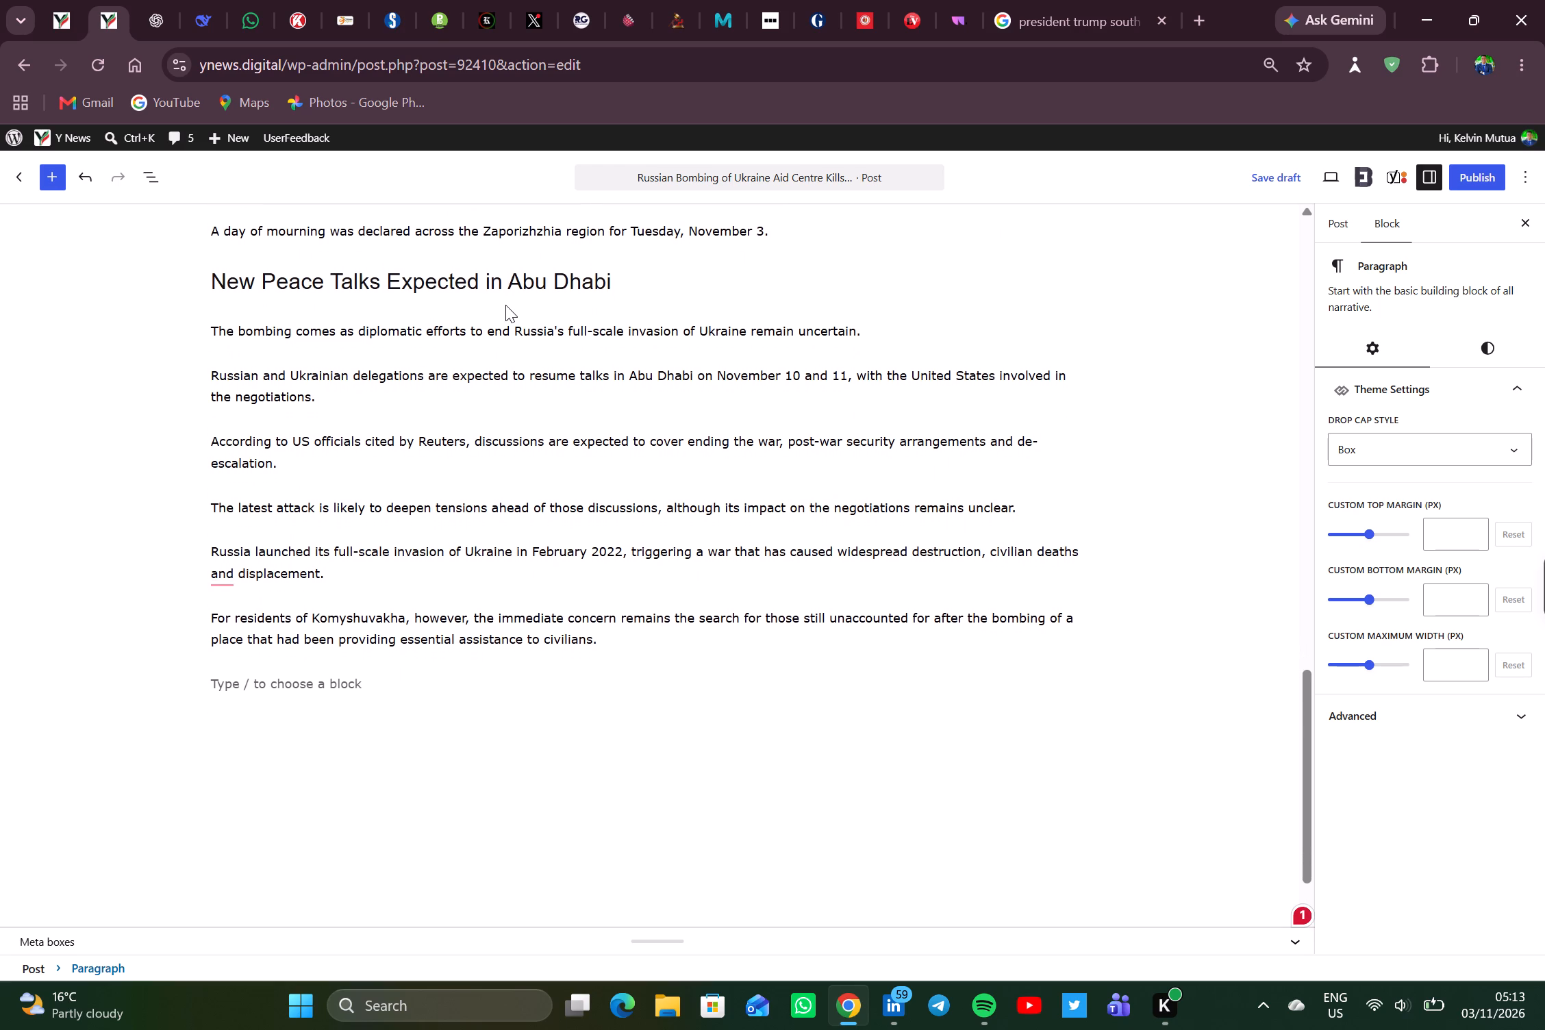
scroll(505, 305, "down", 1)
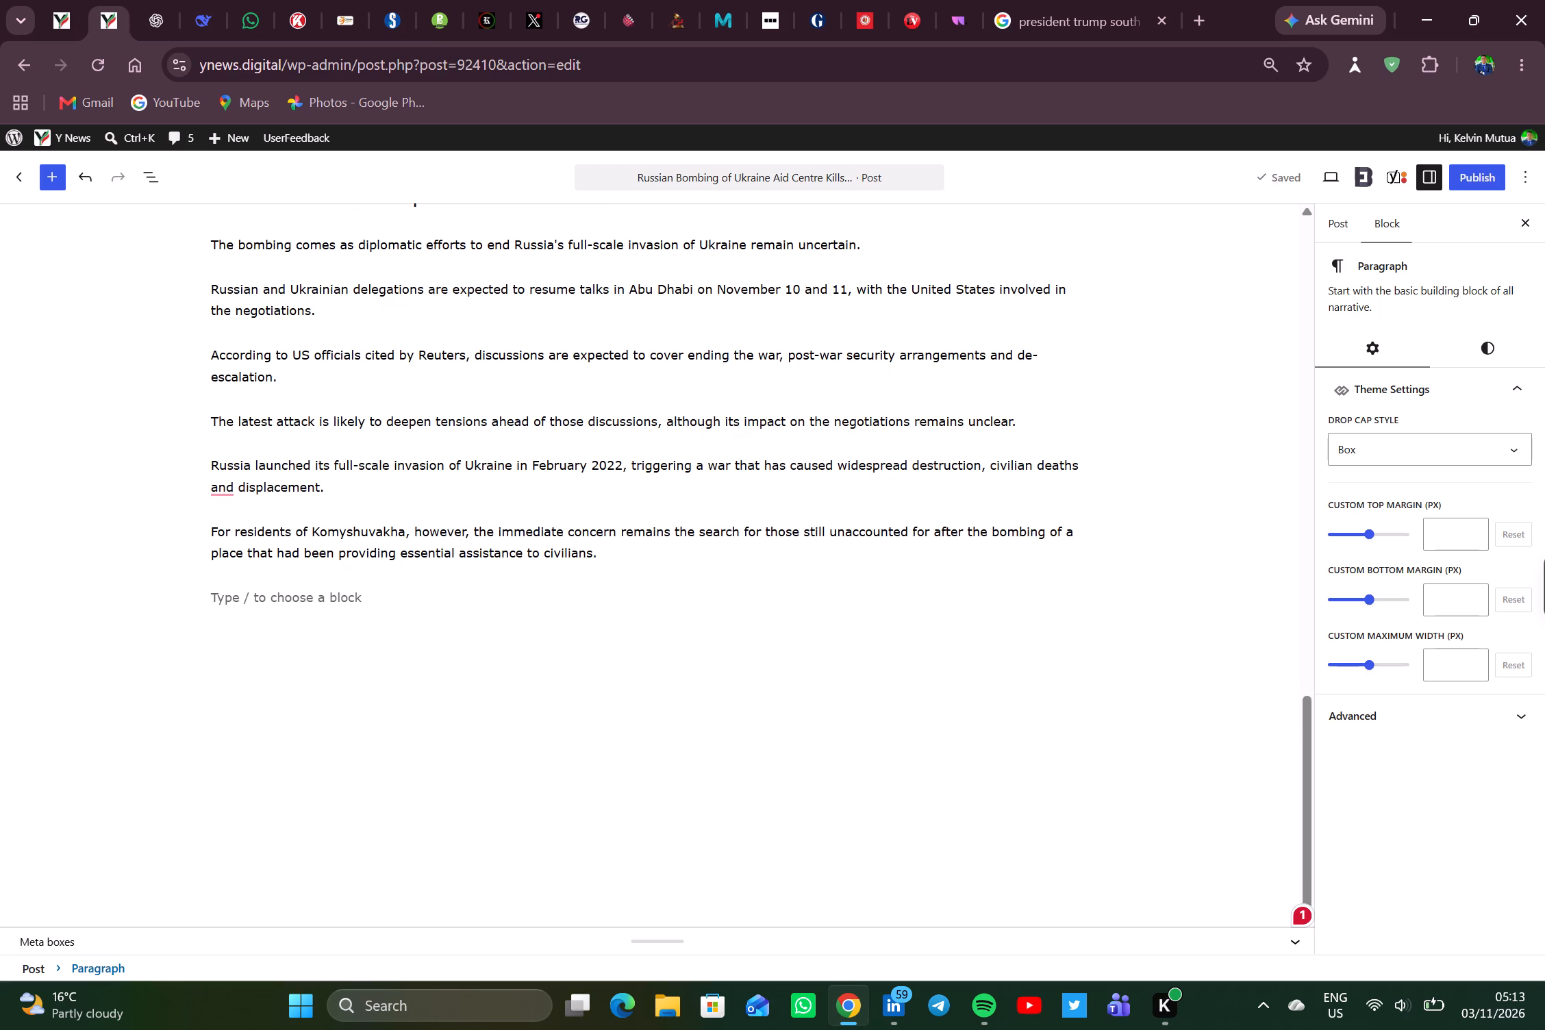
scroll(505, 305, "down", 4)
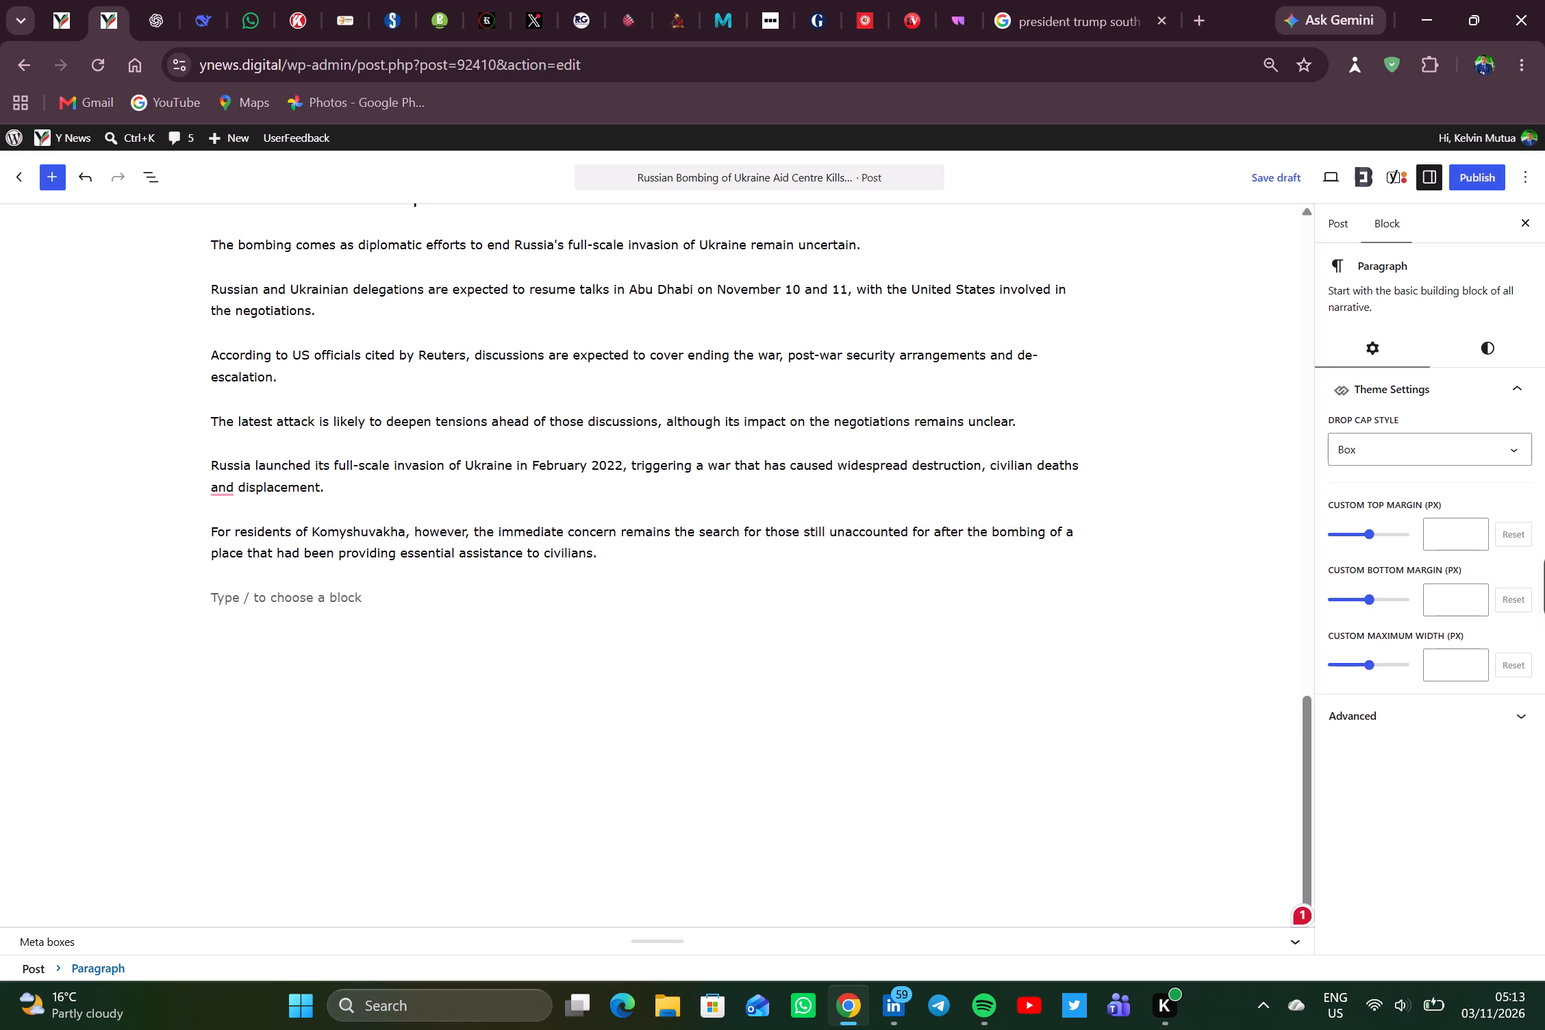
scroll(505, 305, "down", 1)
left_click(464, 359)
left_click_drag(464, 359, 368, 353)
key("BackSpace")
key("BackSpace")
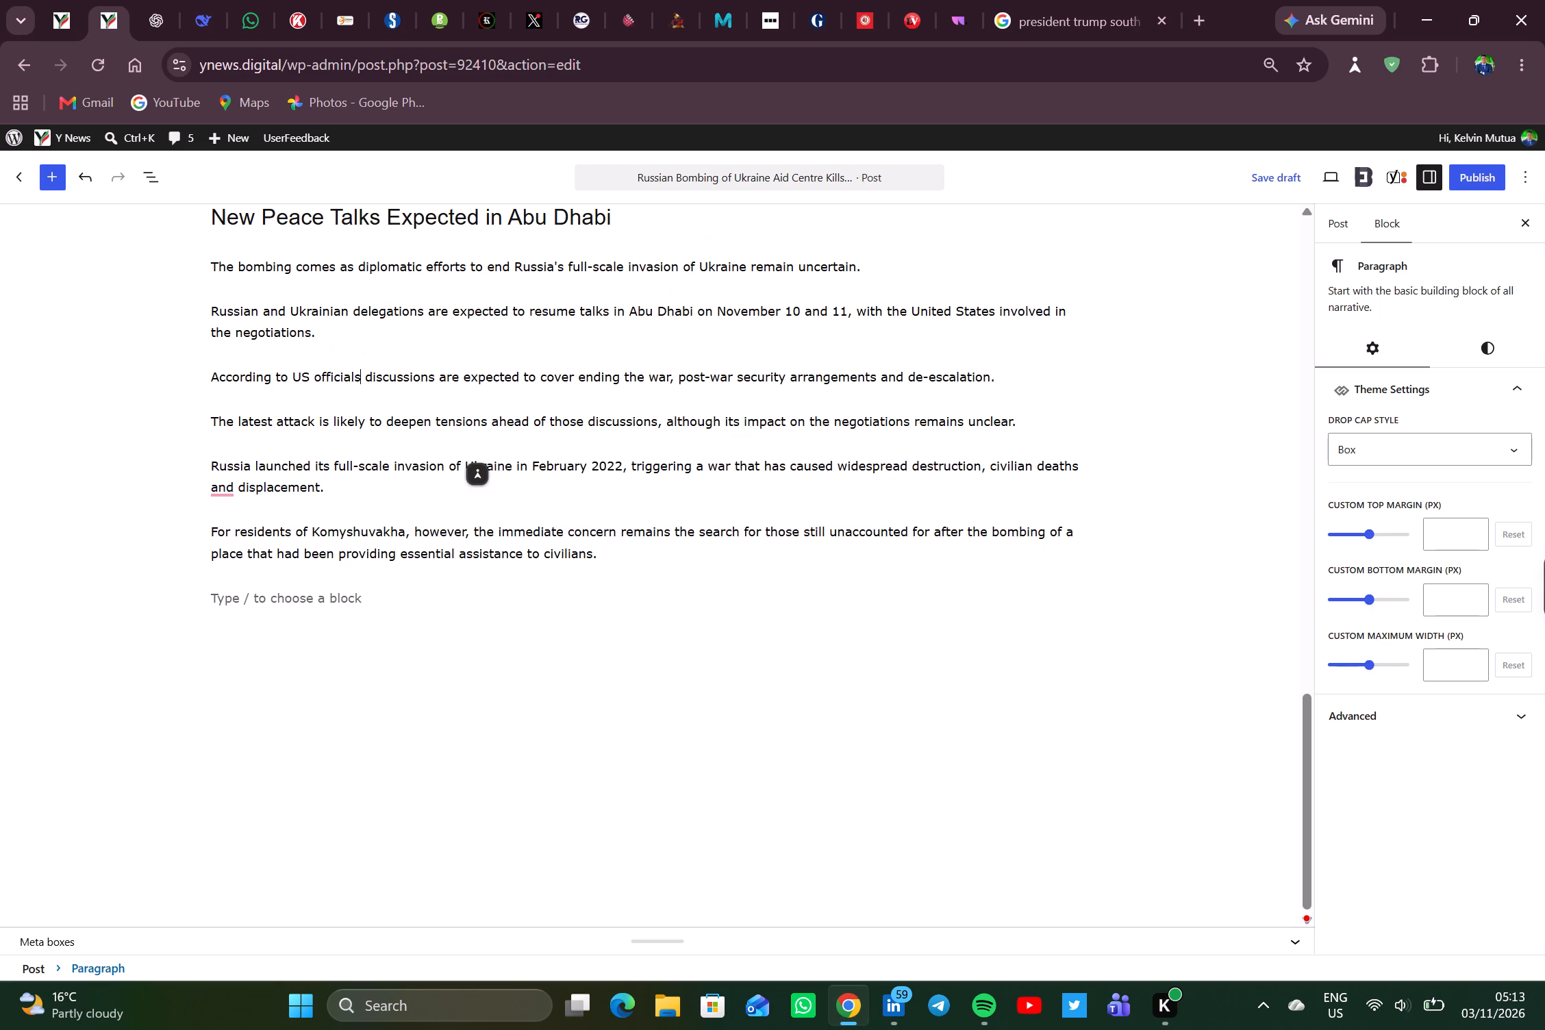
key("comma")
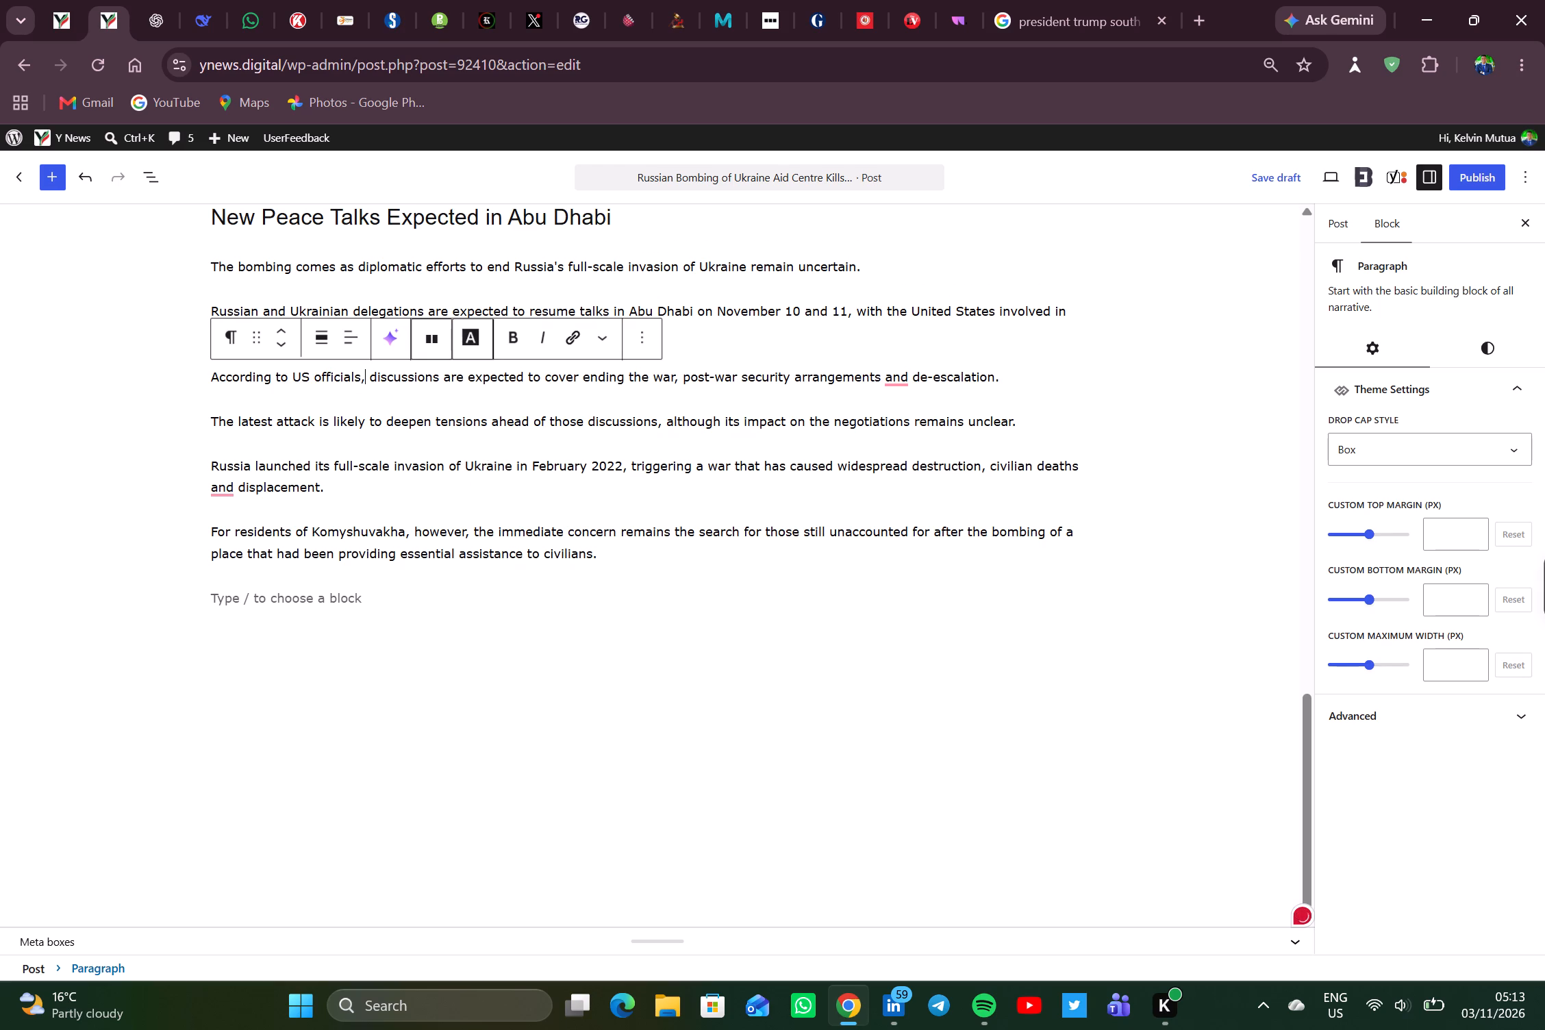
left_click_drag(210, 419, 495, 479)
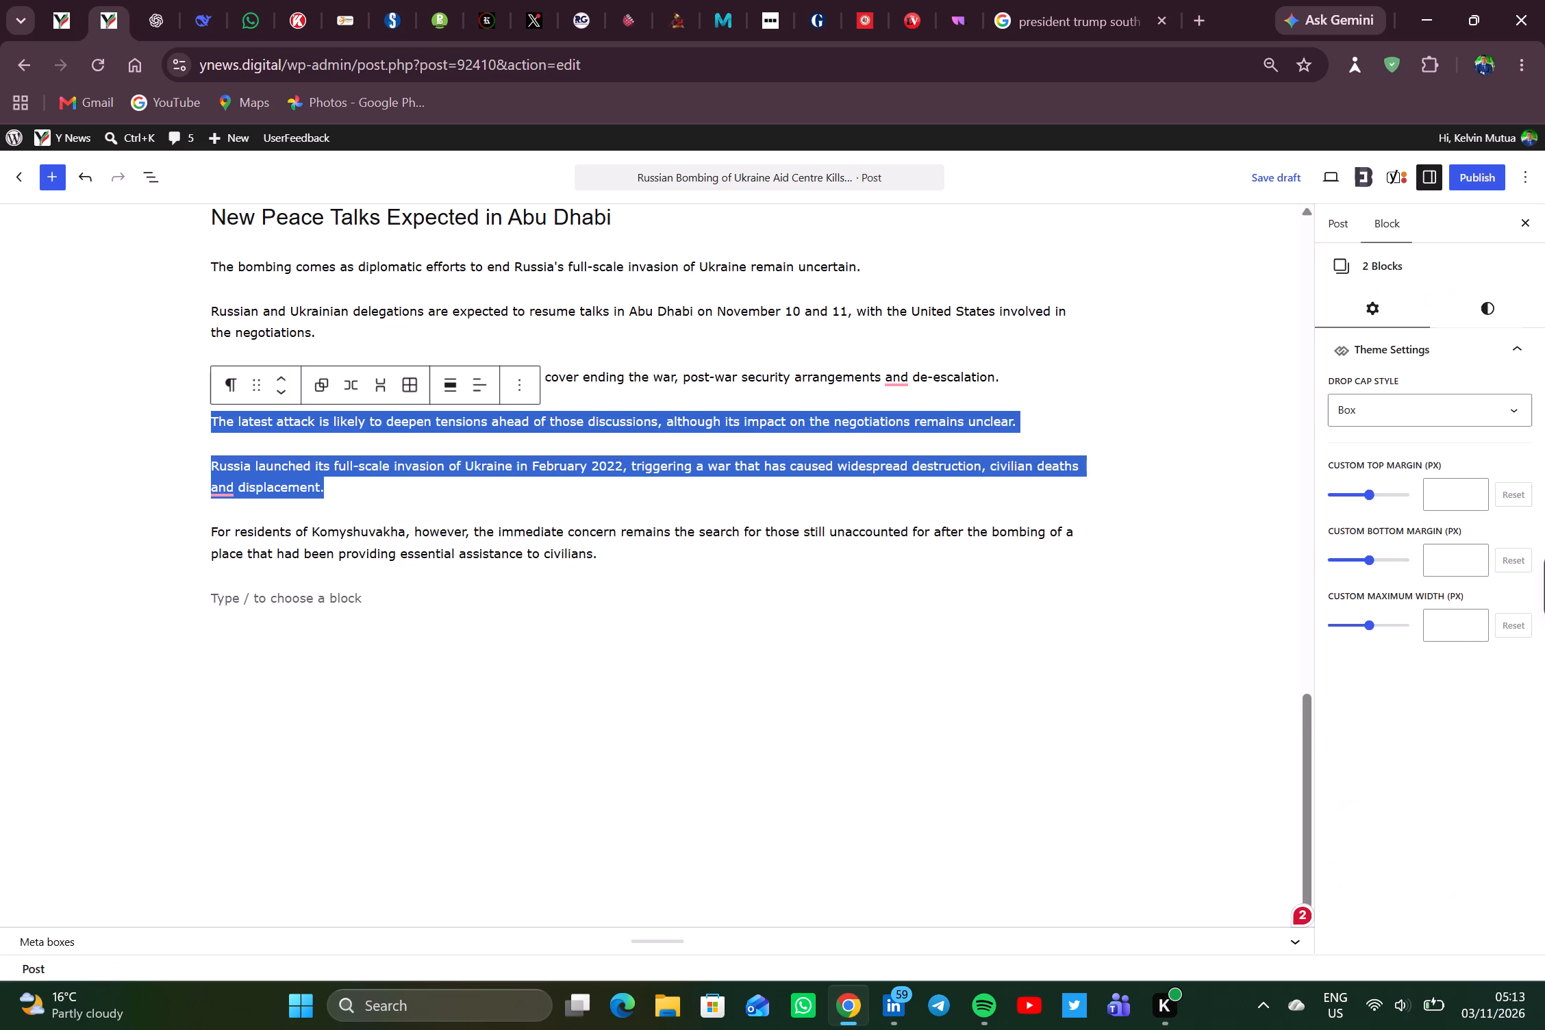
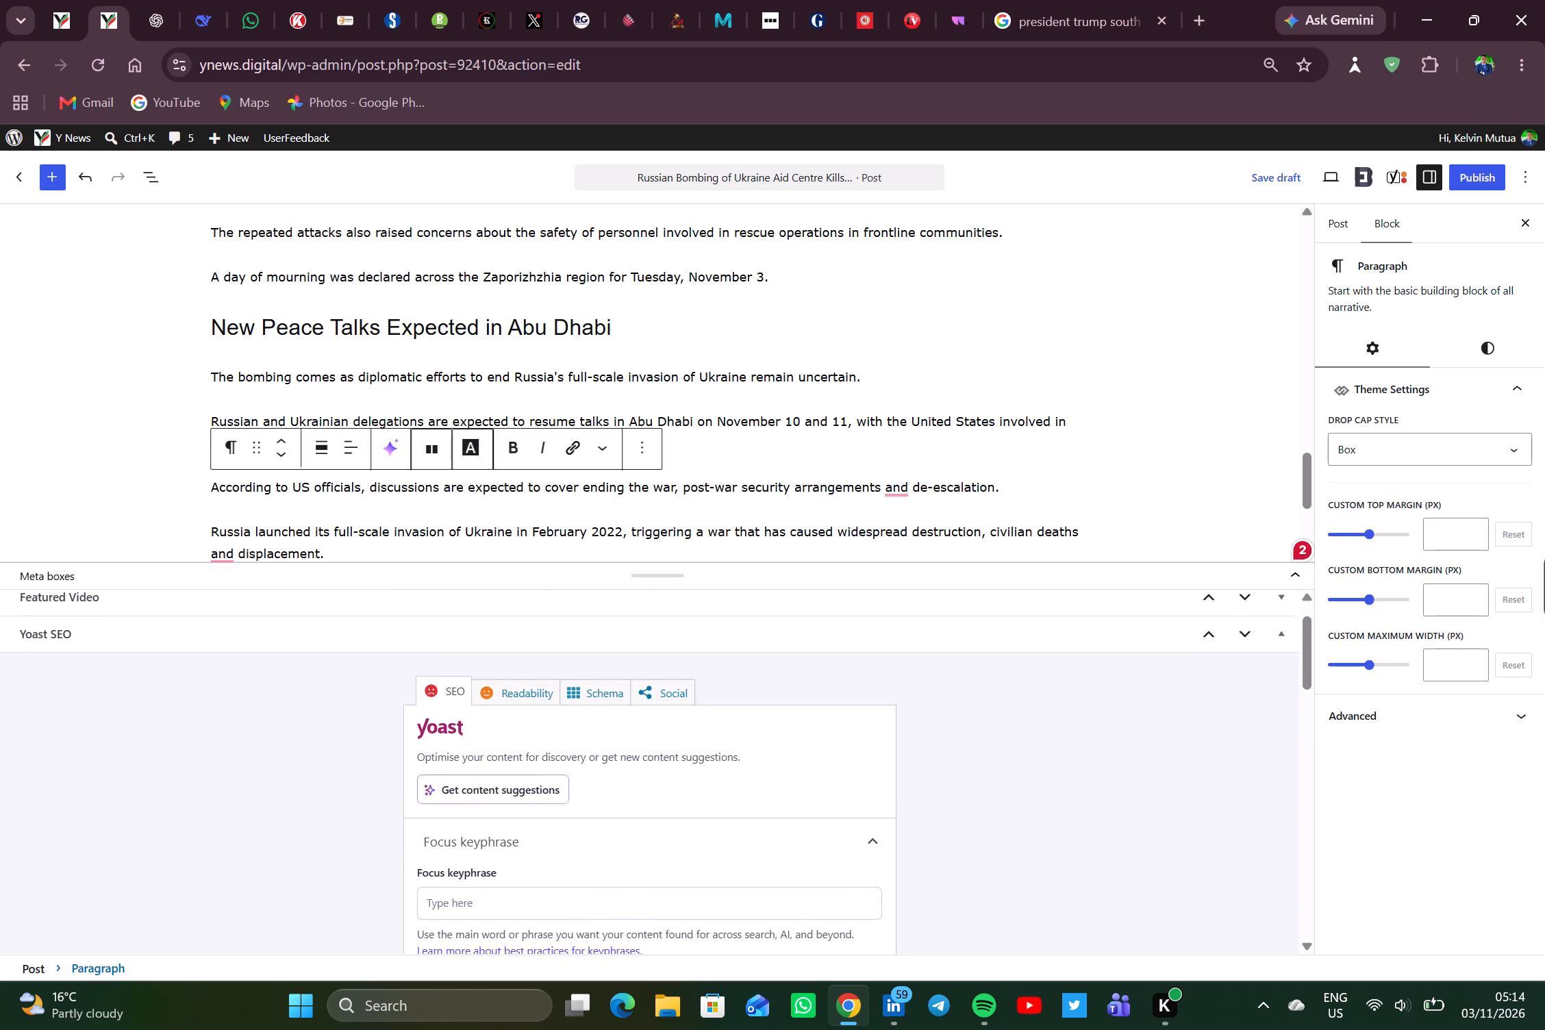
left_click(573, 907)
key("ctrl+v")
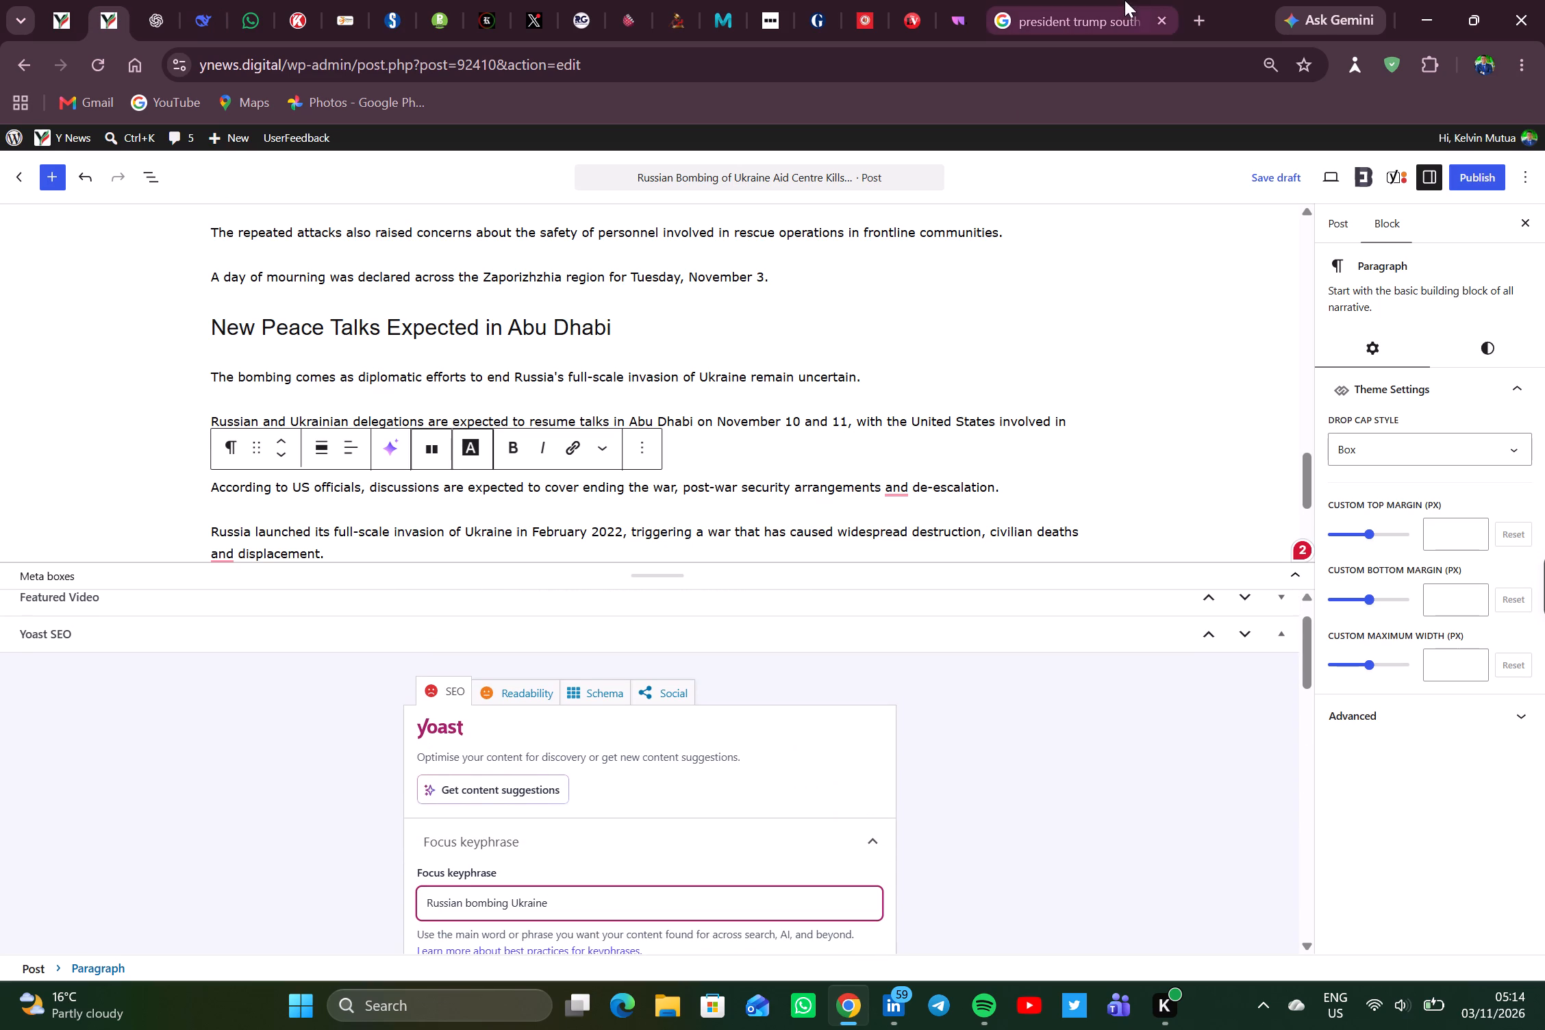
Look through the BBC article on the bombing for photos of the strike site.
left_click(763, 16)
scroll(651, 406, "up", 7)
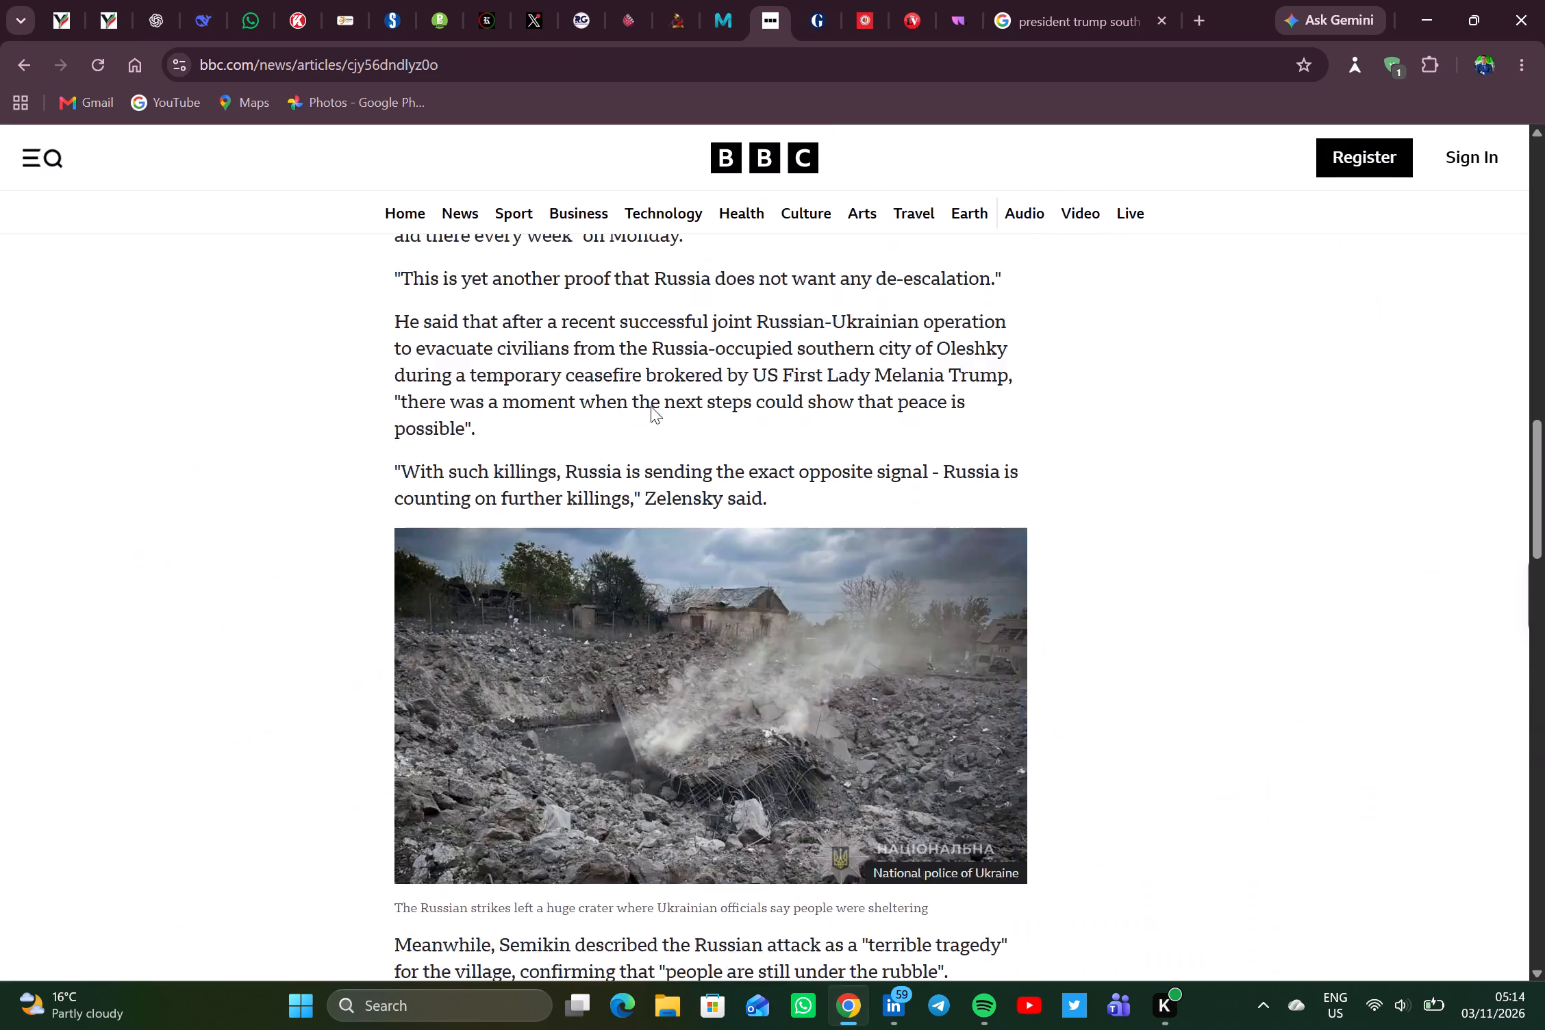
scroll(651, 406, "up", 7)
scroll(651, 406, "down", 6)
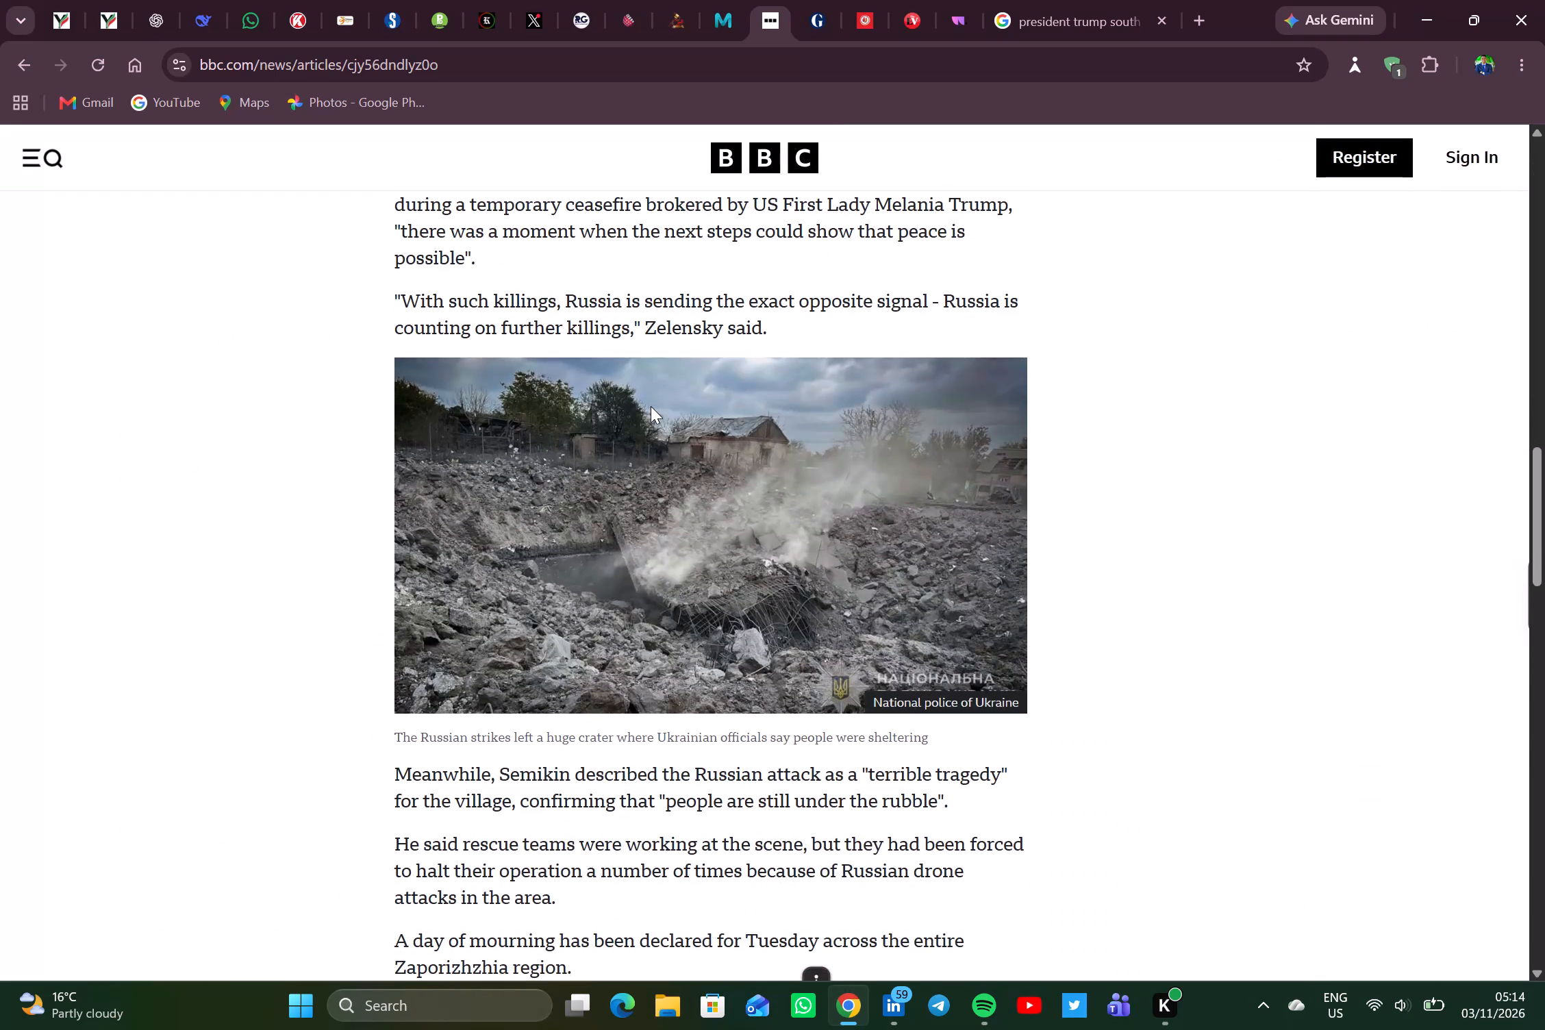
scroll(651, 406, "down", 3)
scroll(651, 406, "up", 5)
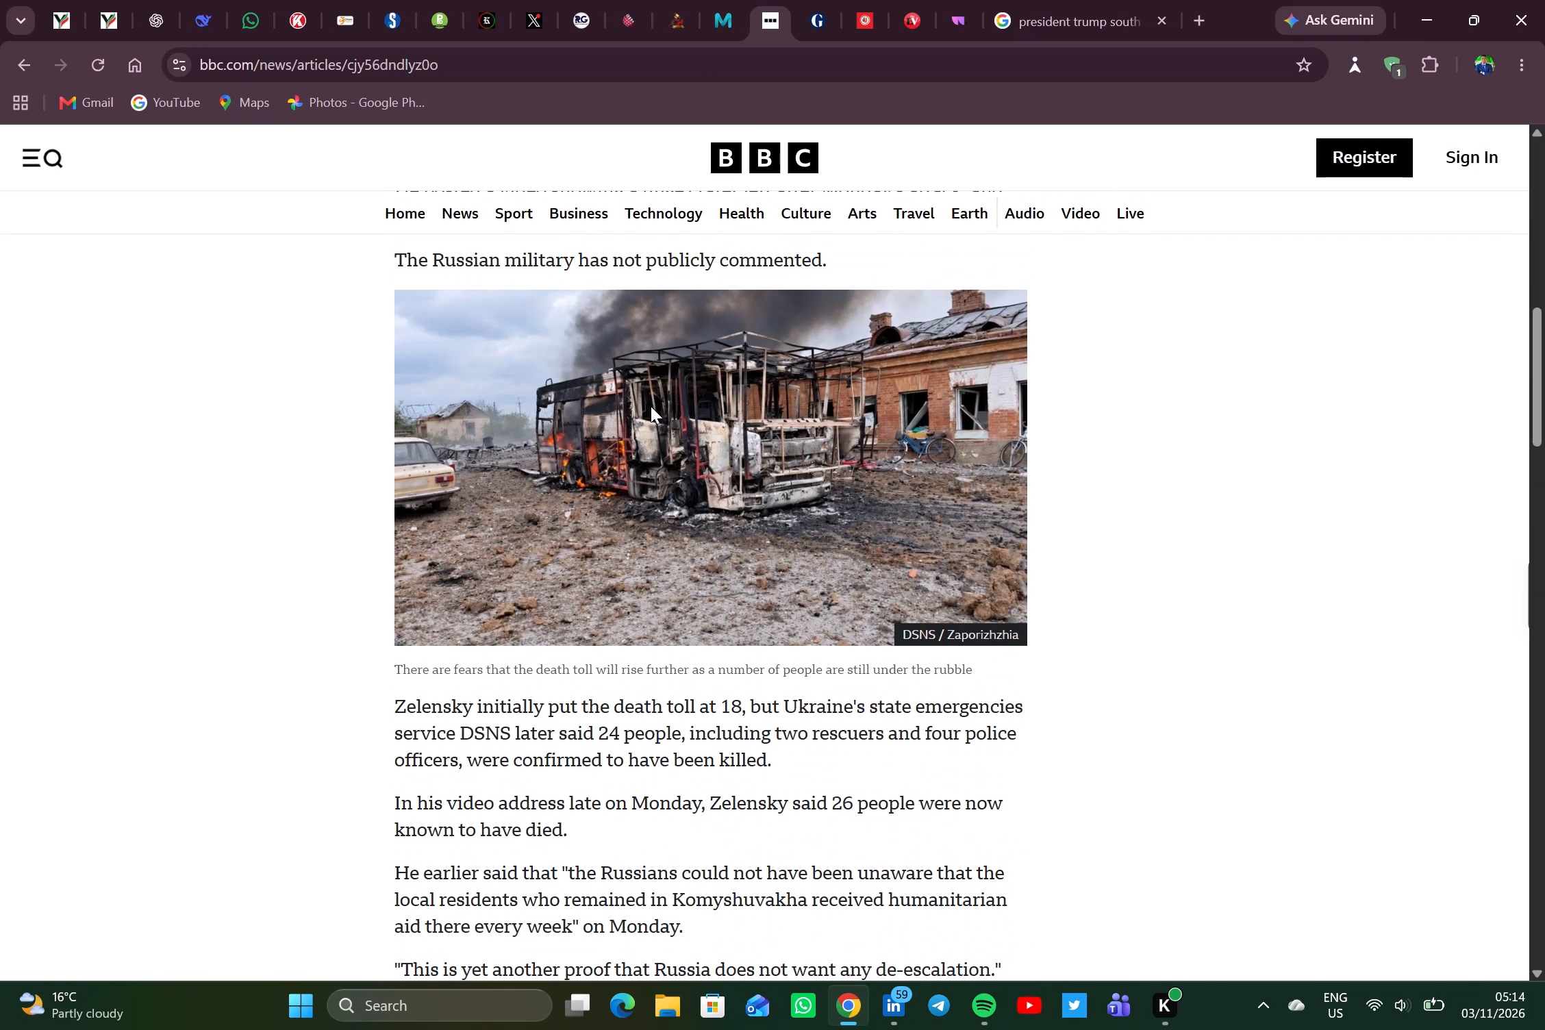
left_click(651, 406)
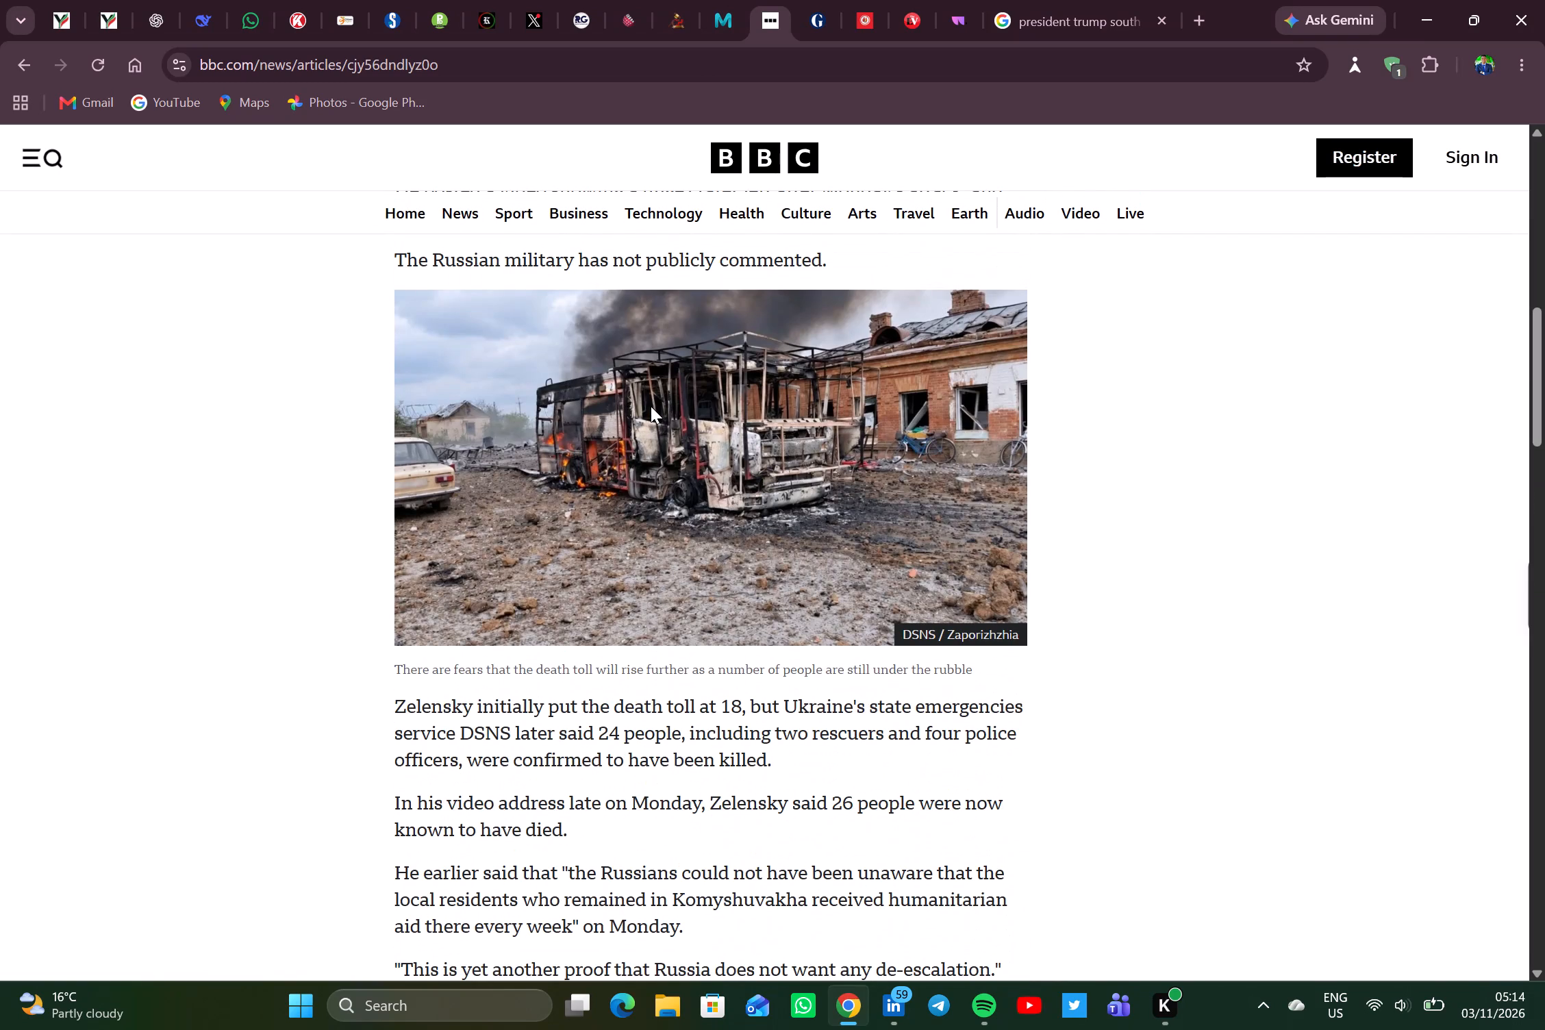
left_click(651, 406)
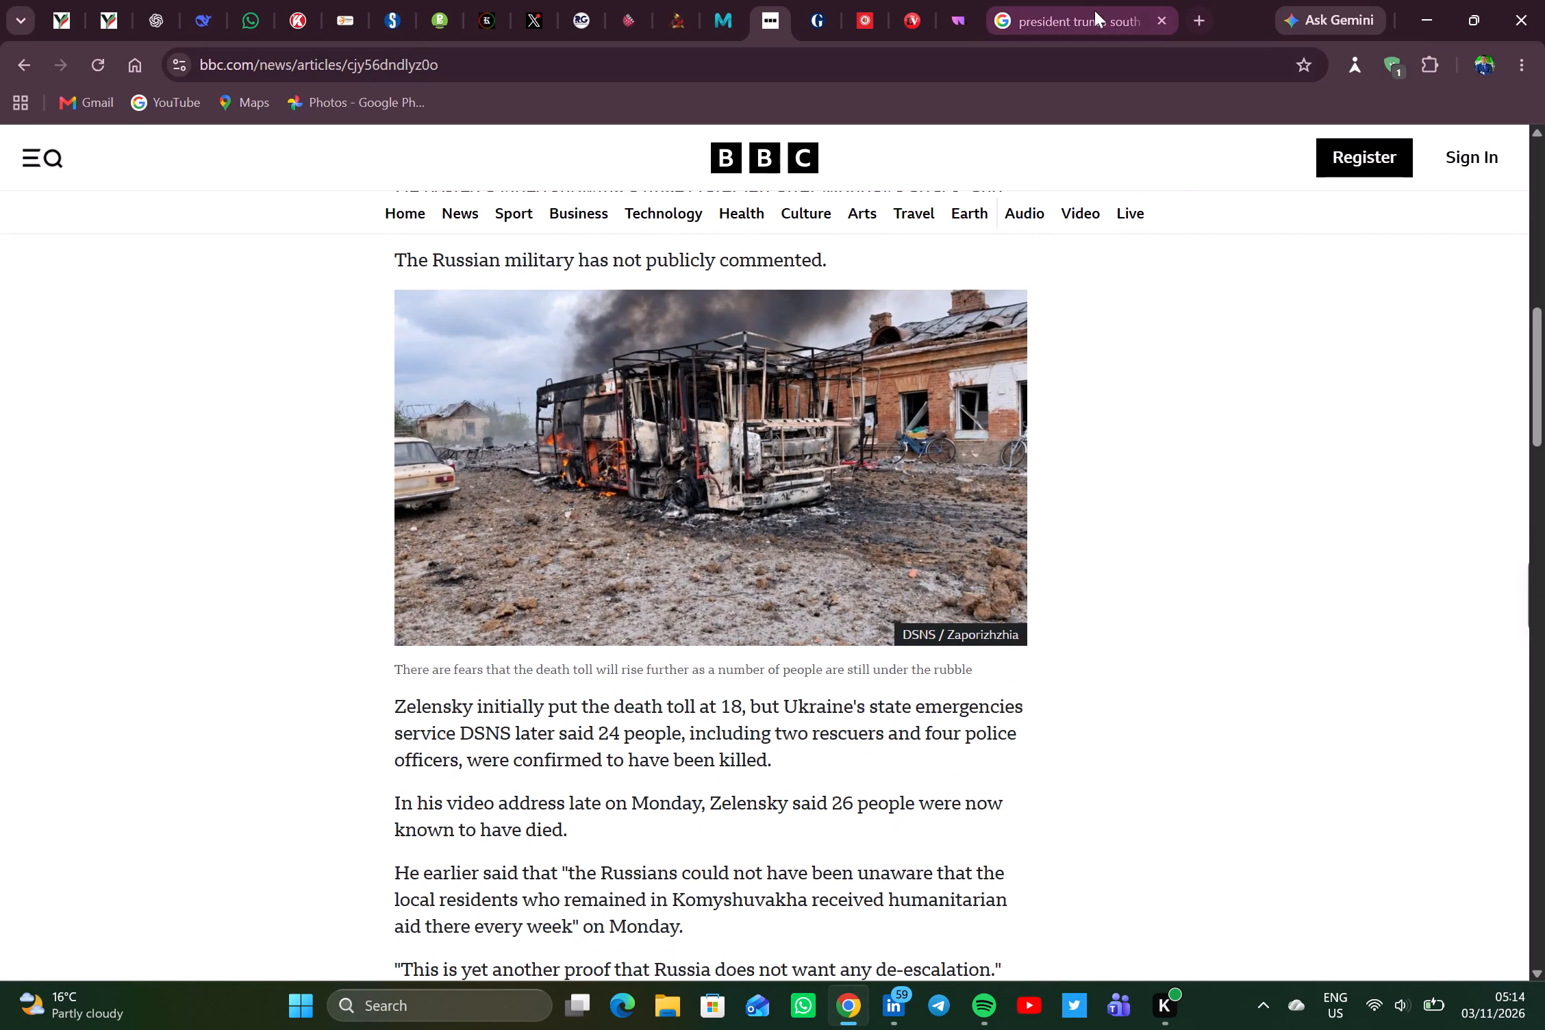
Search Google Images for "Russian bombing Ukraine" and compare the Reuters and BBC photos of the strike site.
left_click(1094, 10)
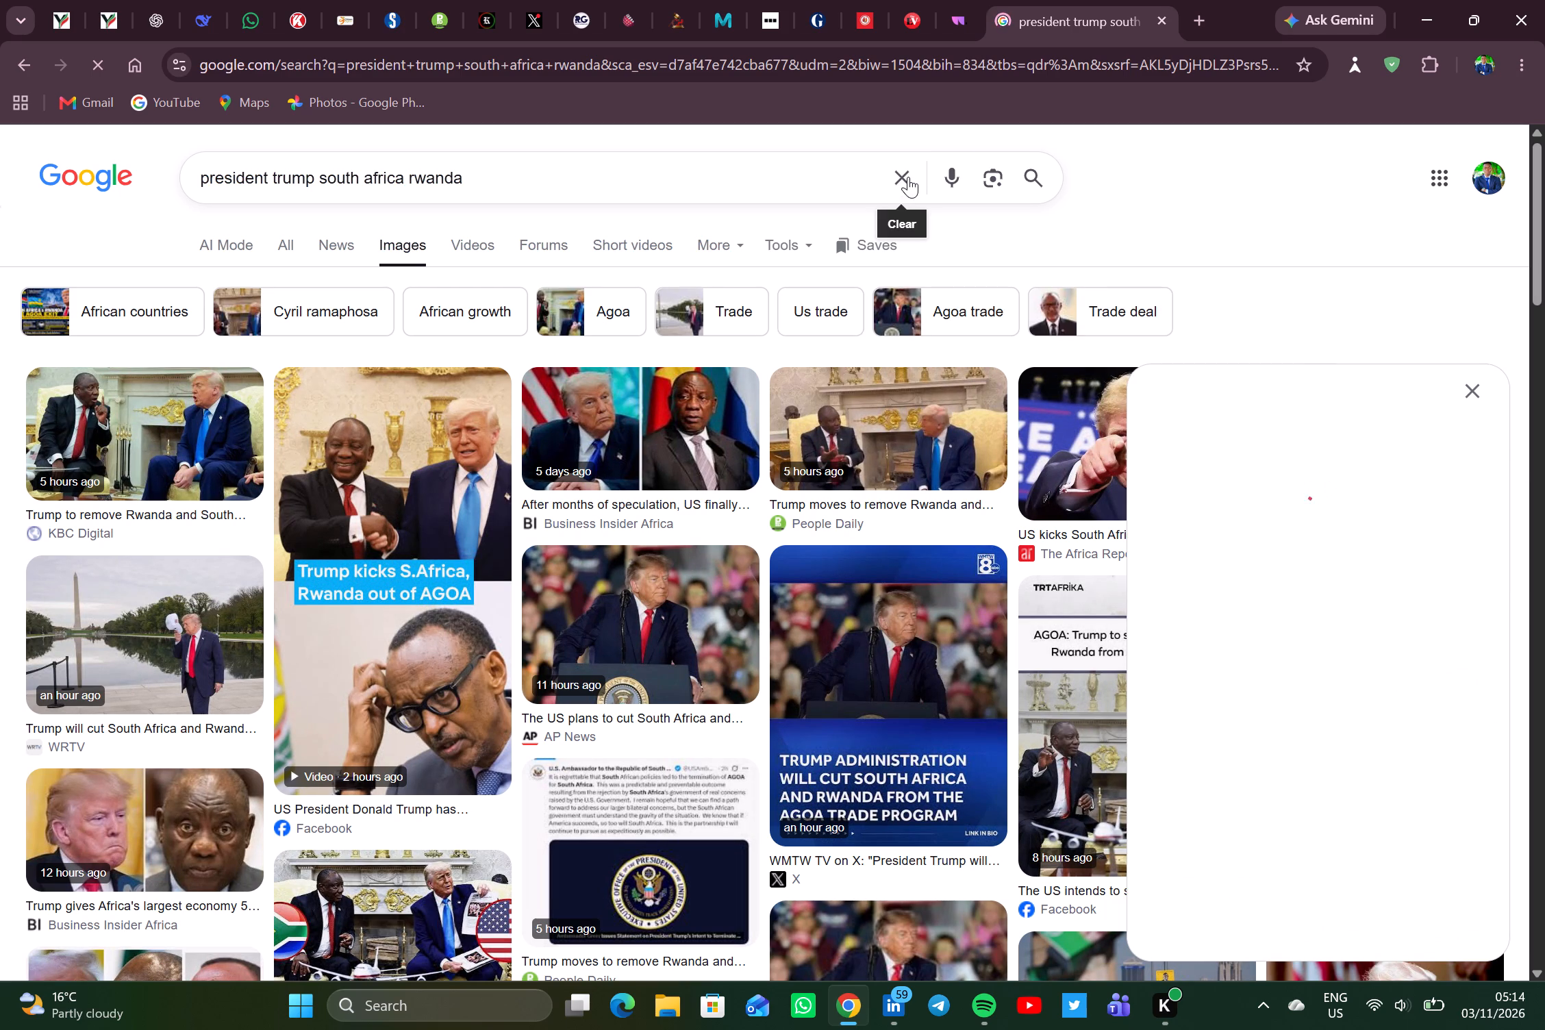
left_click(908, 177)
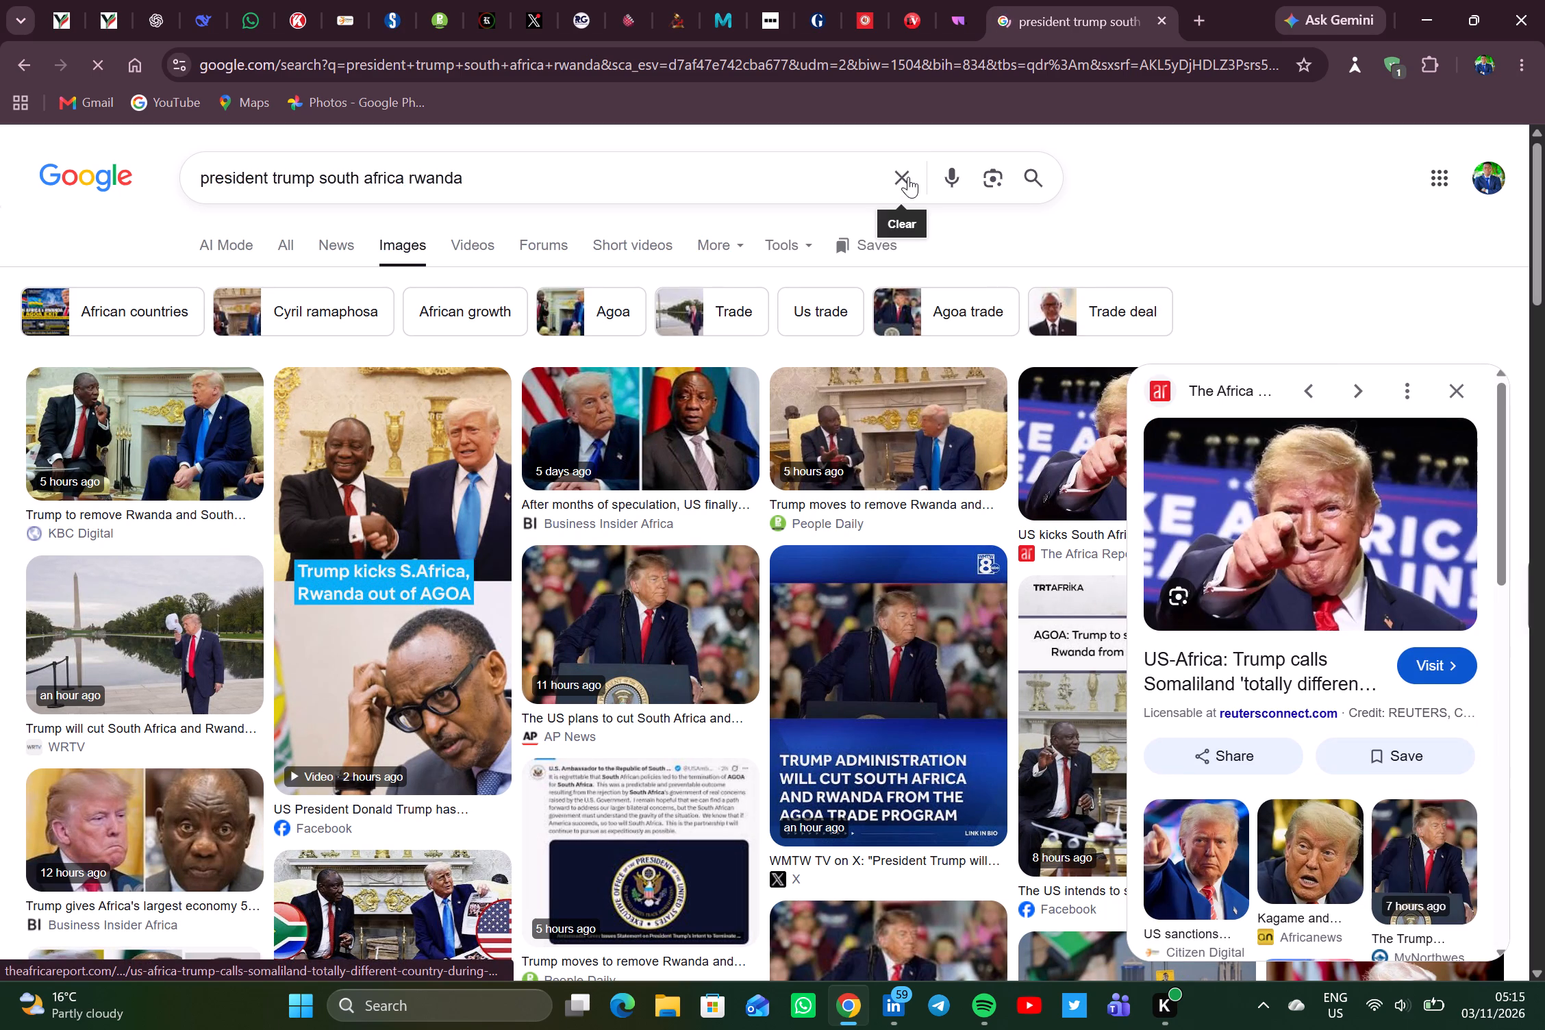
key("ctrl+v")
key("Return")
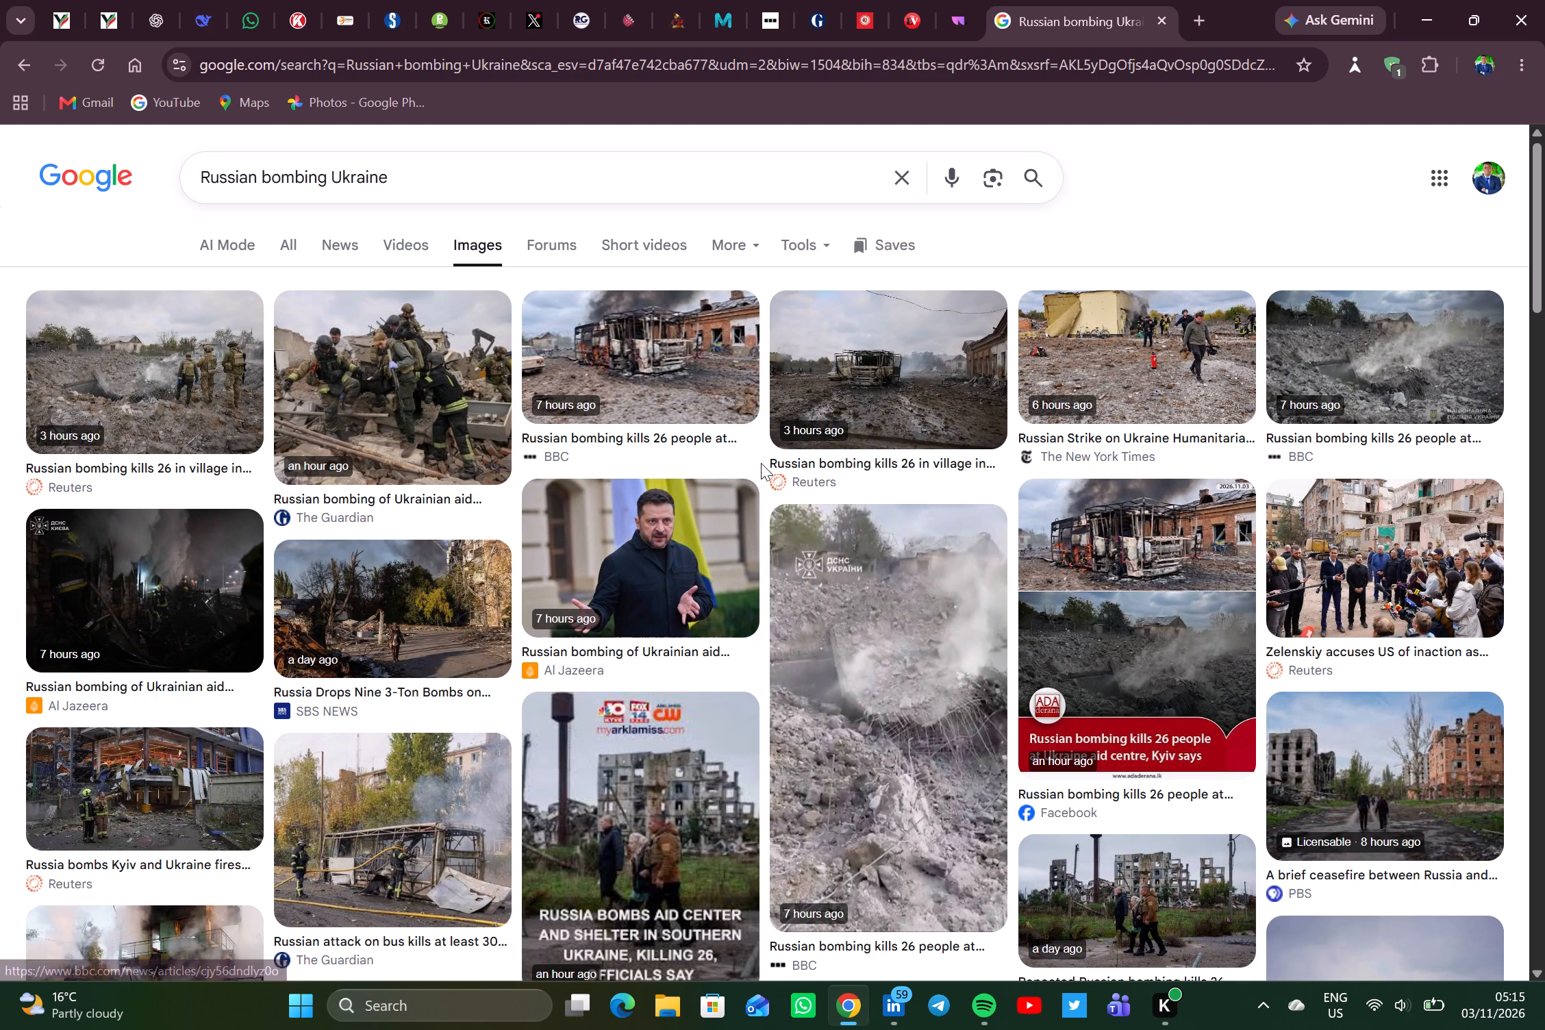
left_click(866, 384)
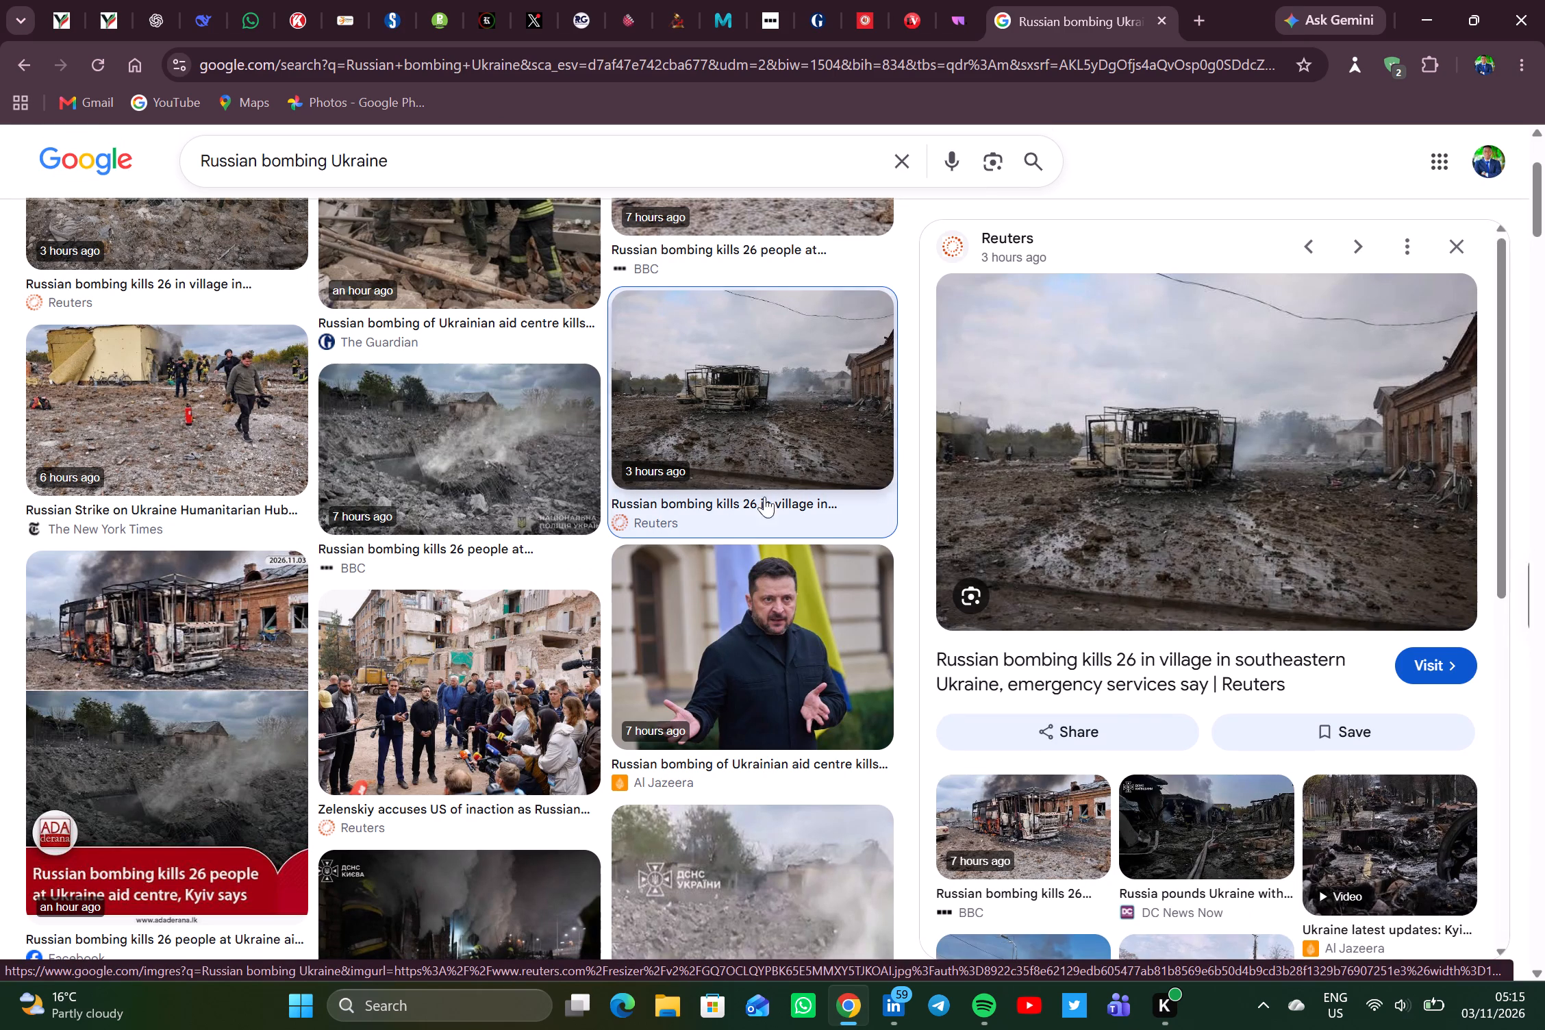
scroll(686, 530, "up", 2)
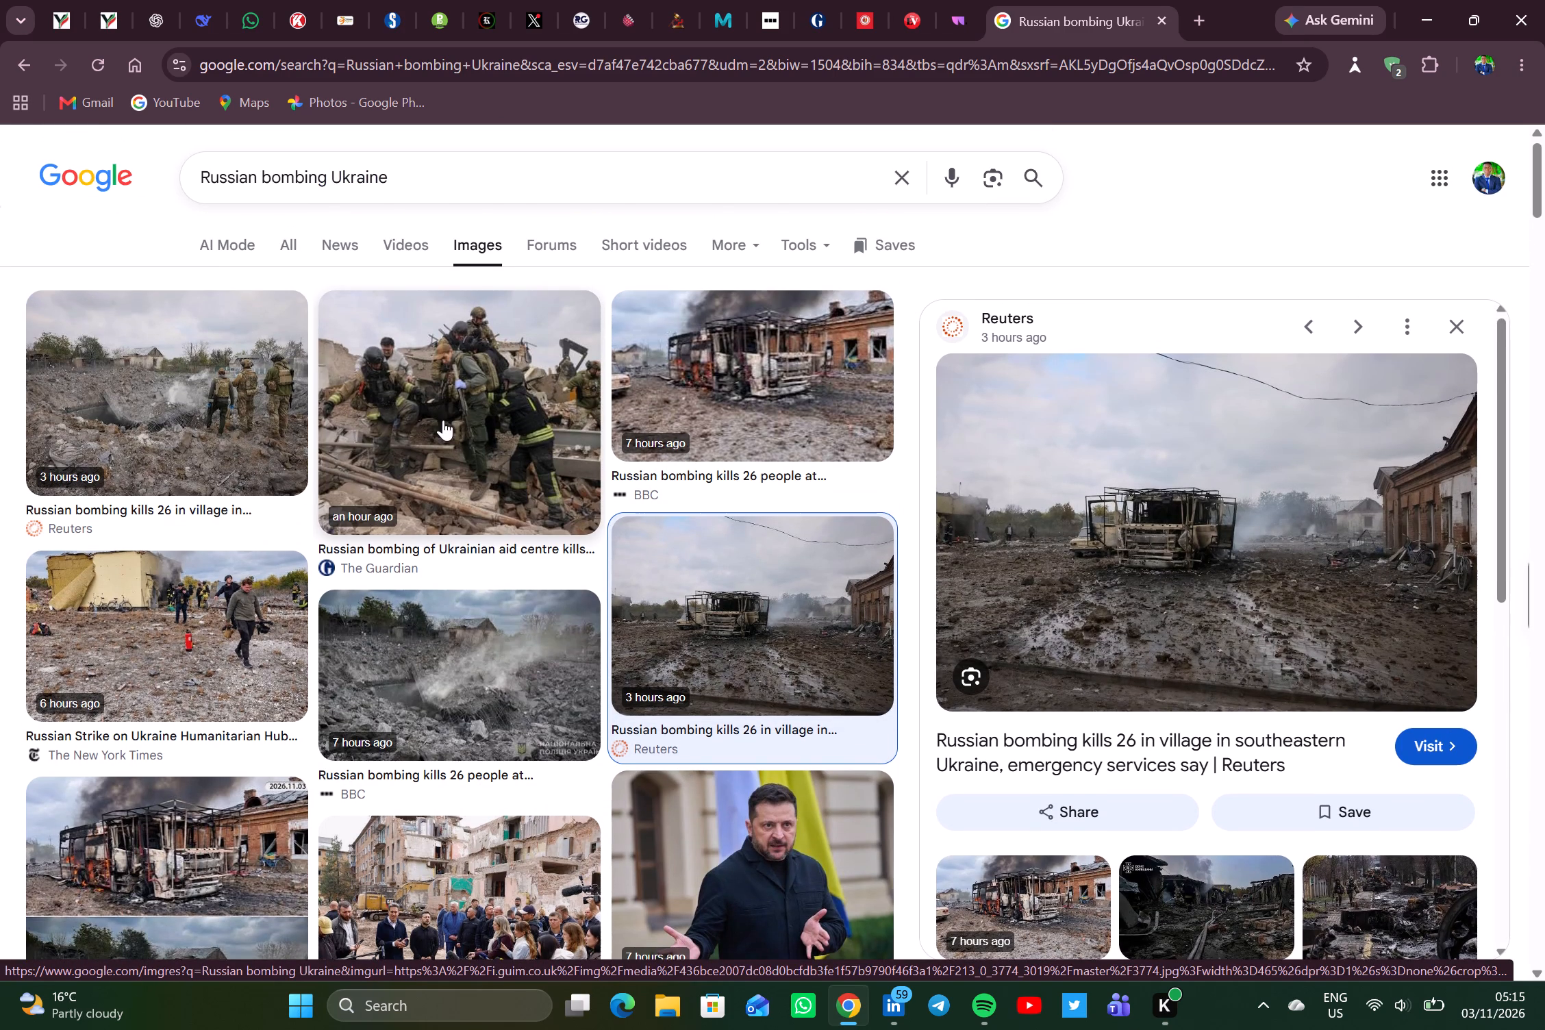
left_click(260, 393)
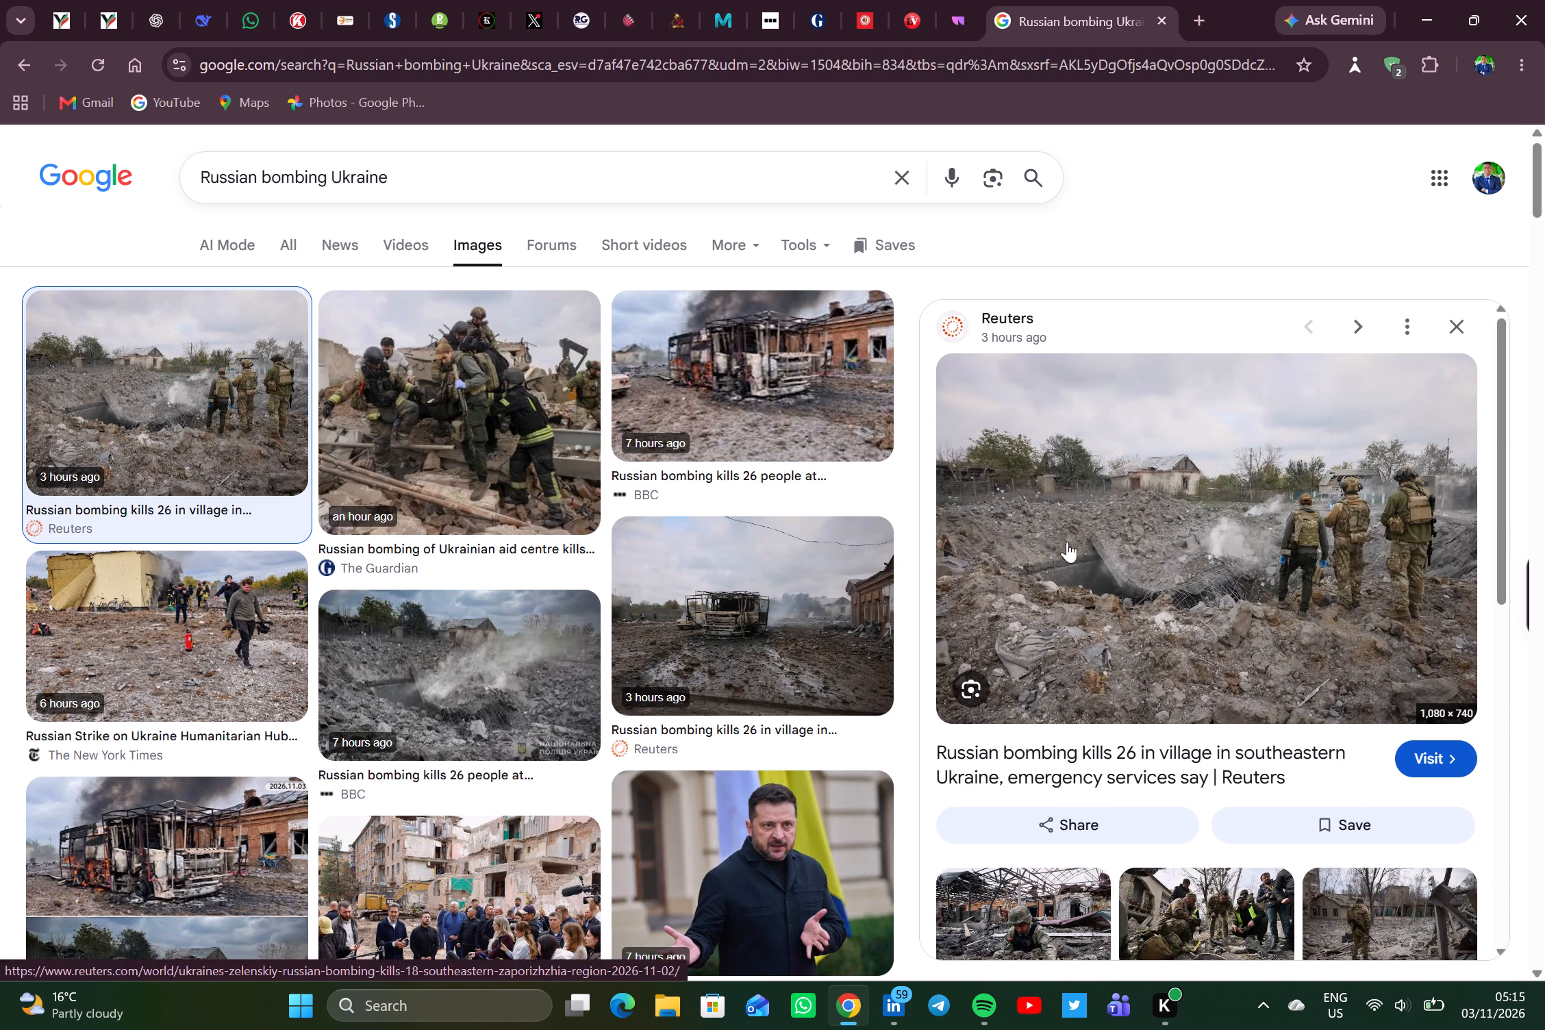
left_click(760, 402)
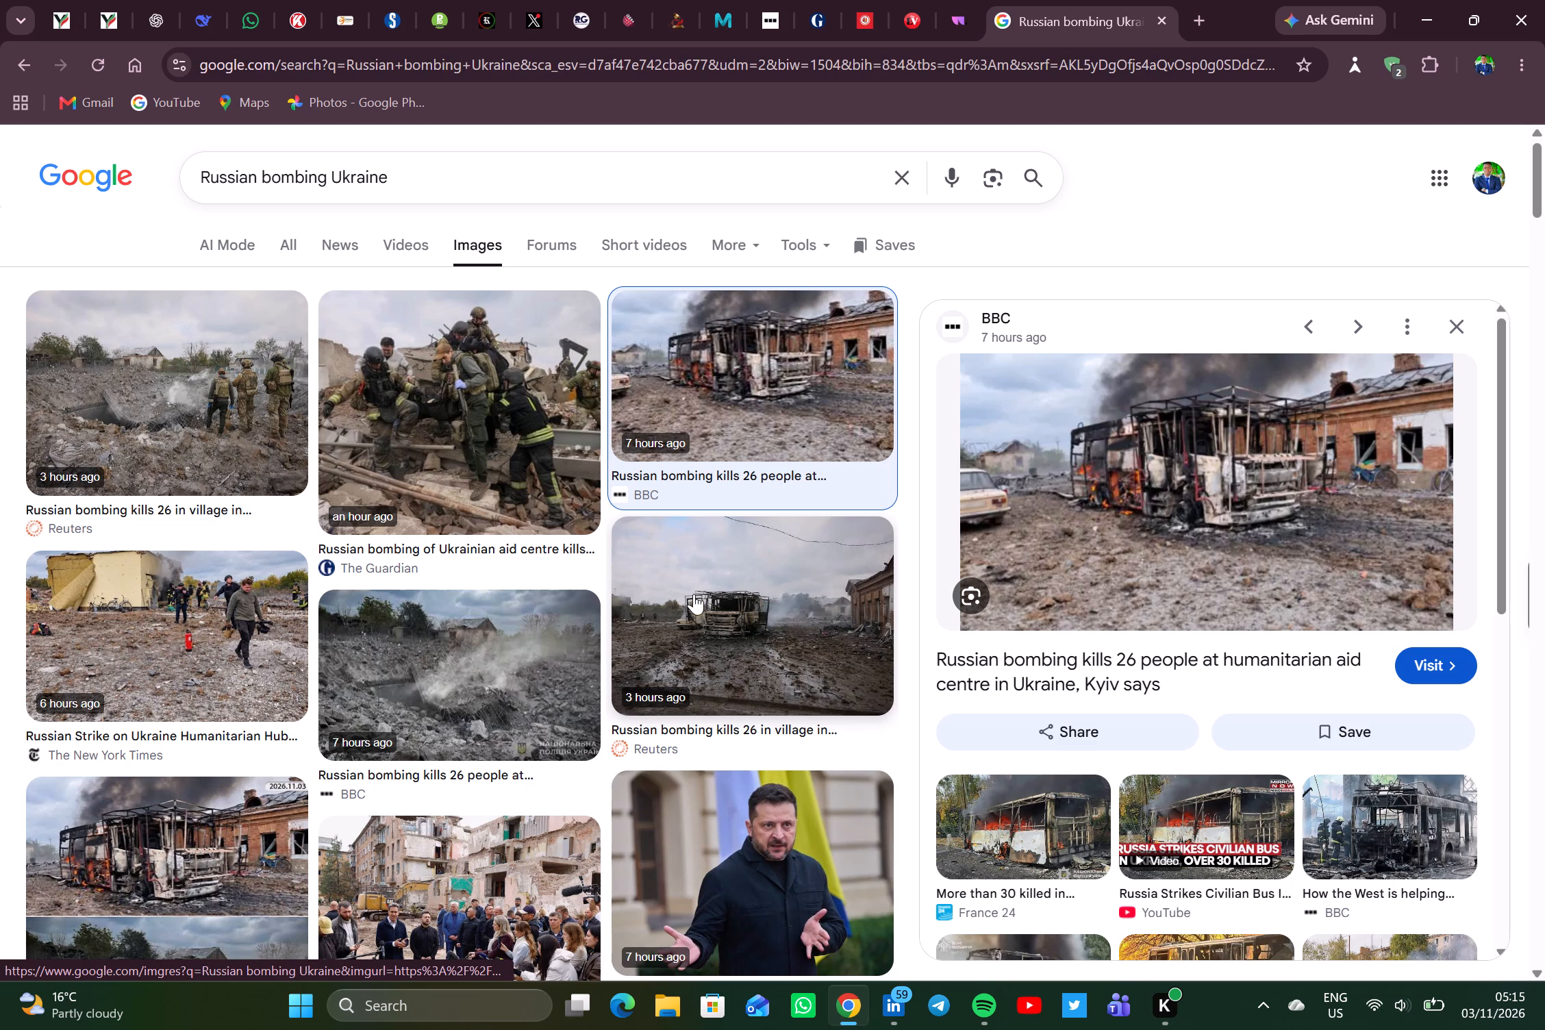
Save the Reuters photo of soldiers beside the smoking crater to Downloads as "Russian bombing Ukraine-y-news".
left_click(254, 464)
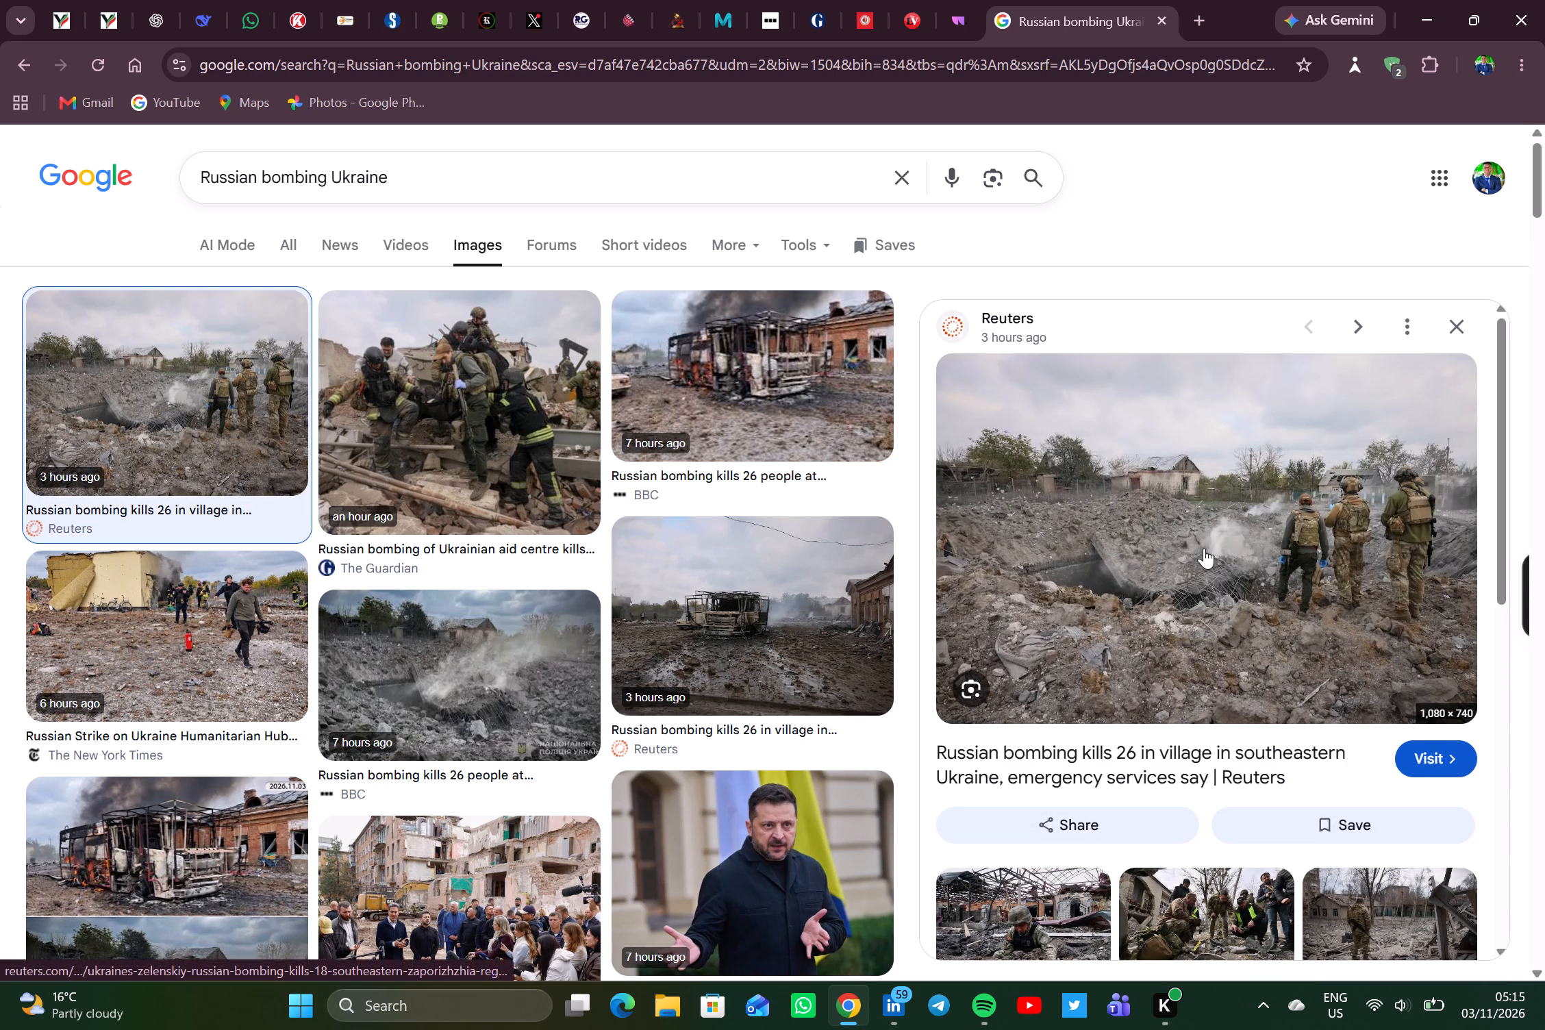
scroll(1204, 548, "down", 2)
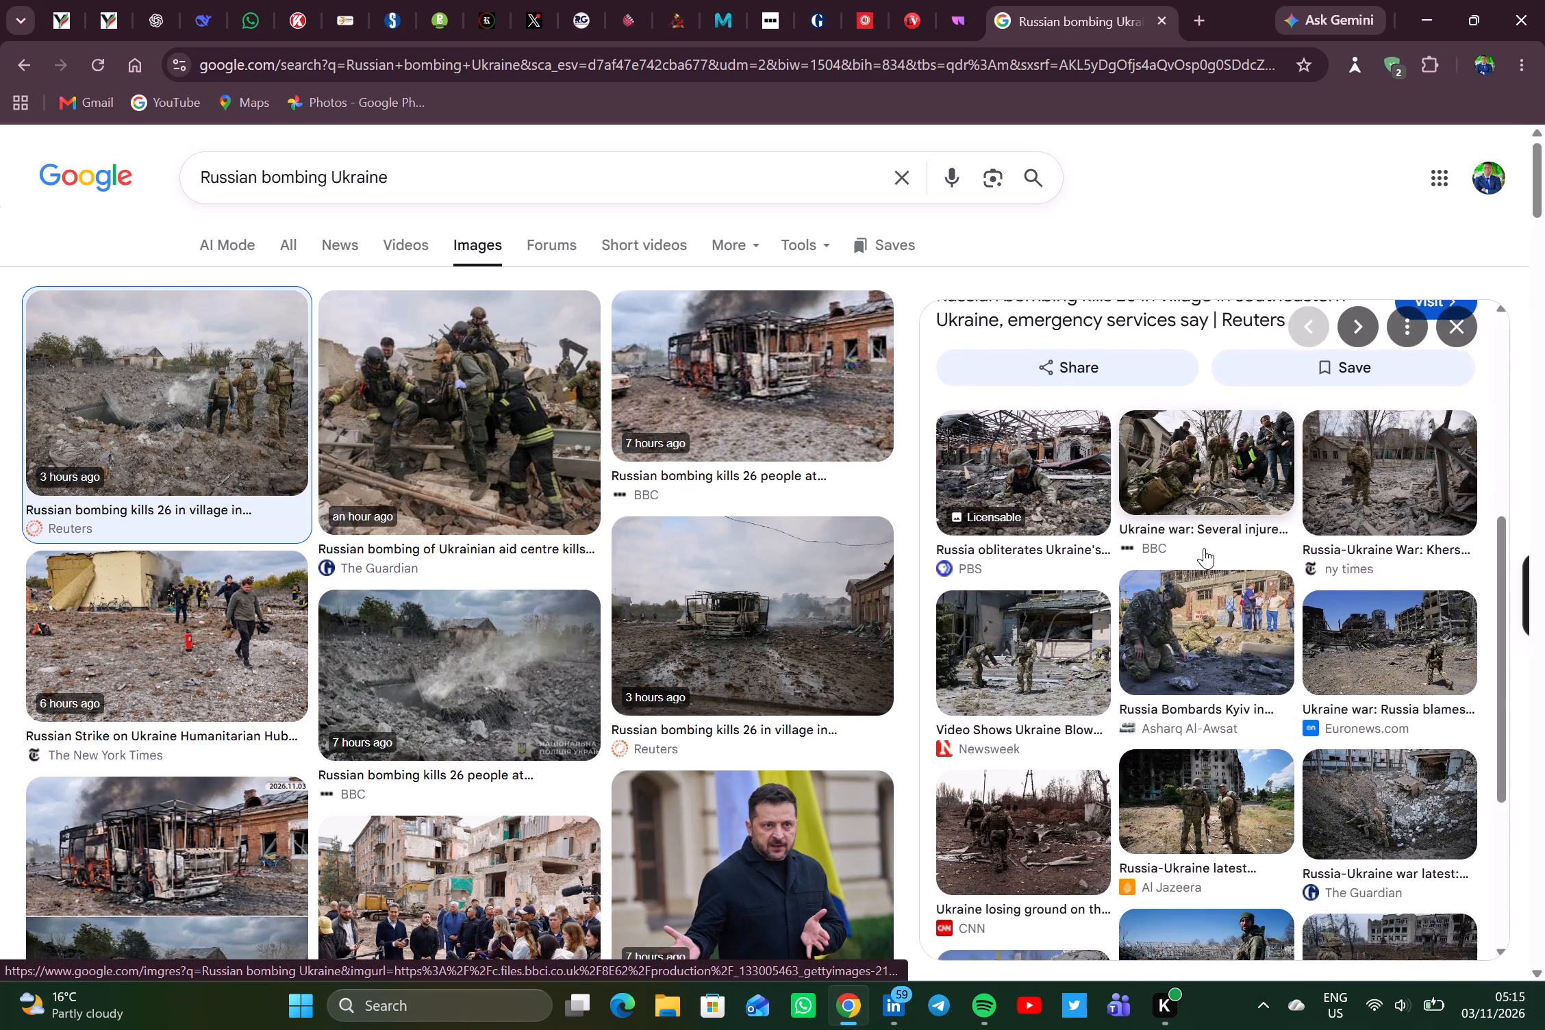
scroll(1204, 548, "down", 1)
scroll(1204, 548, "up", 8)
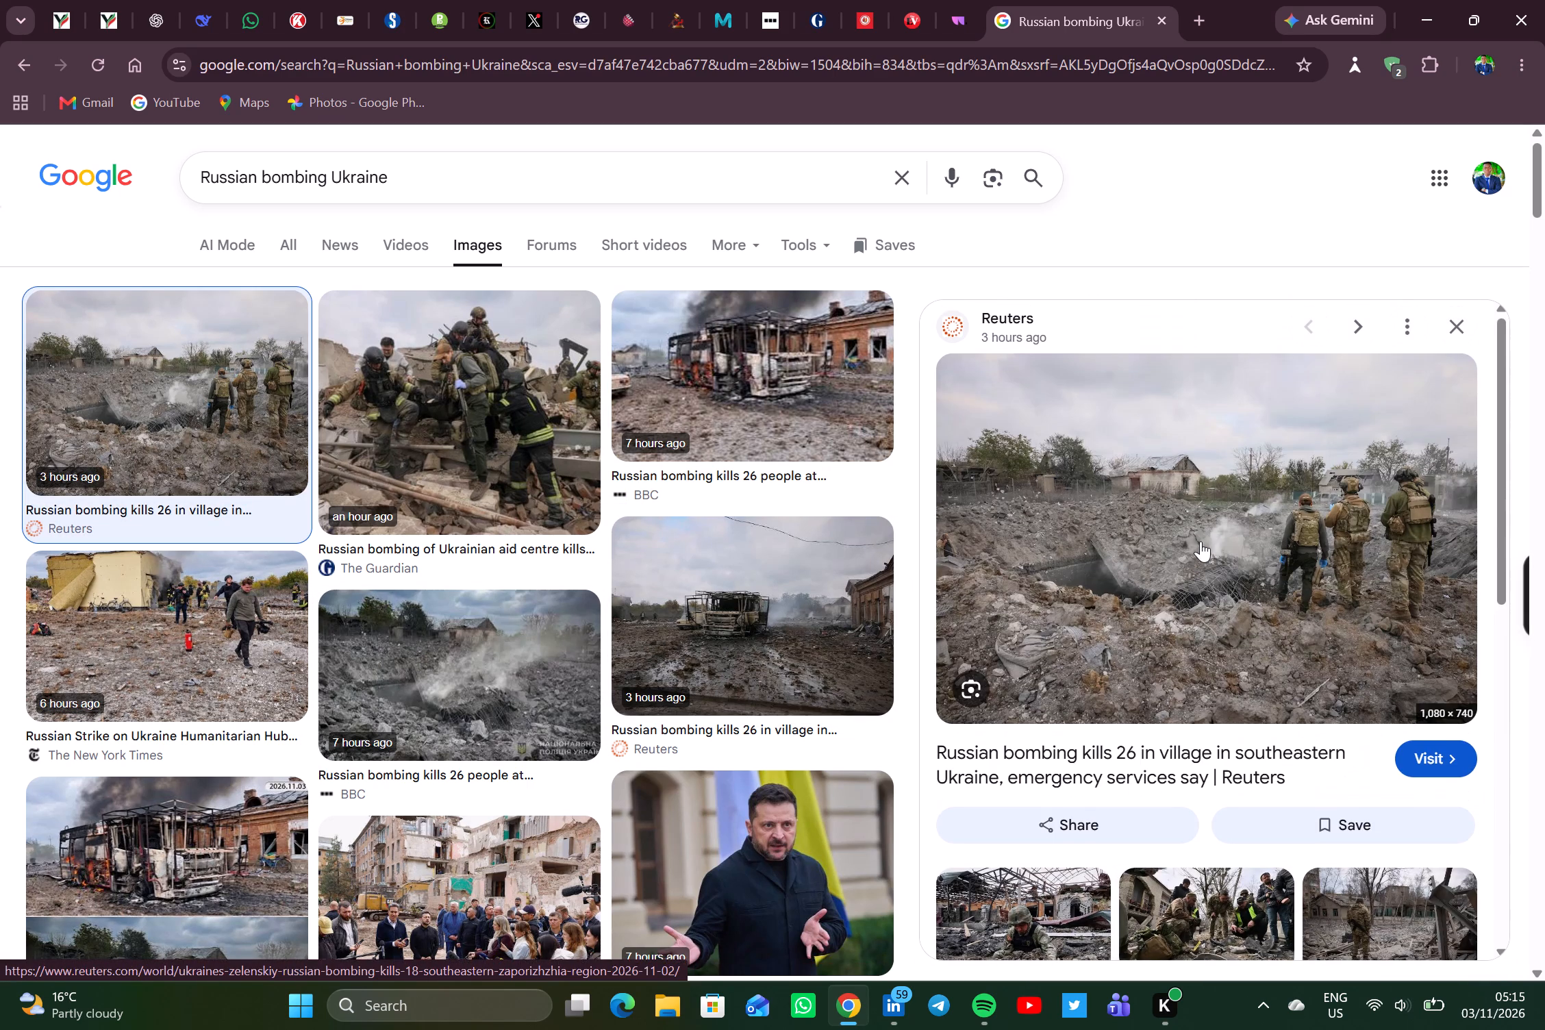
right_click(1191, 528)
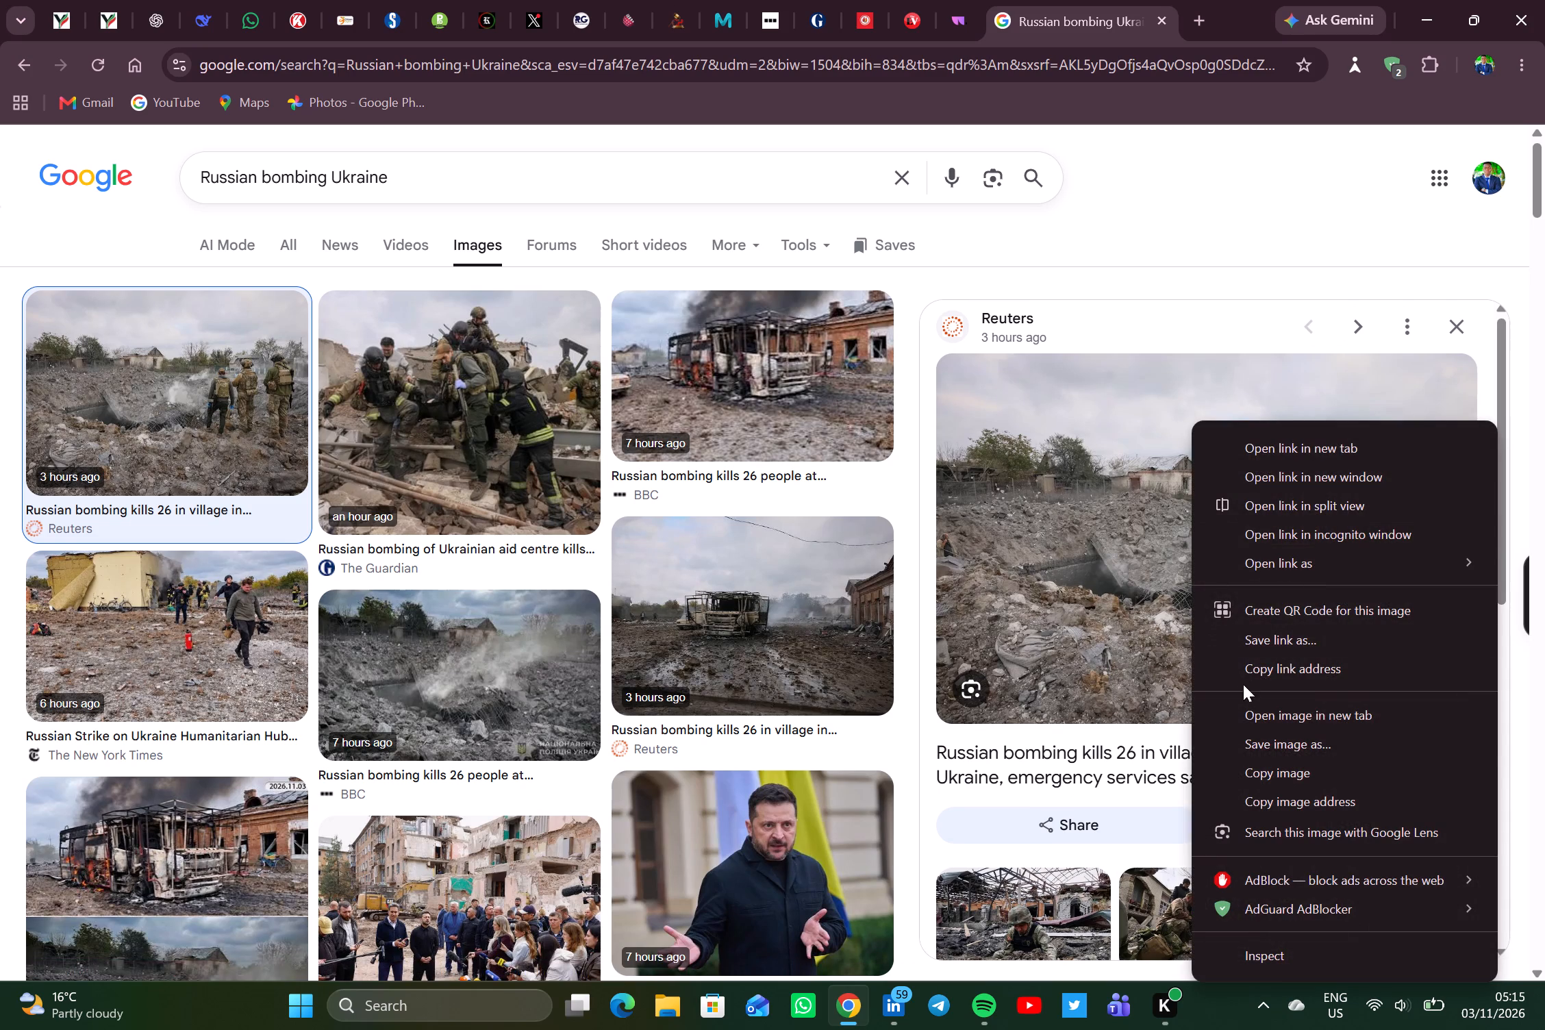
left_click(1258, 737)
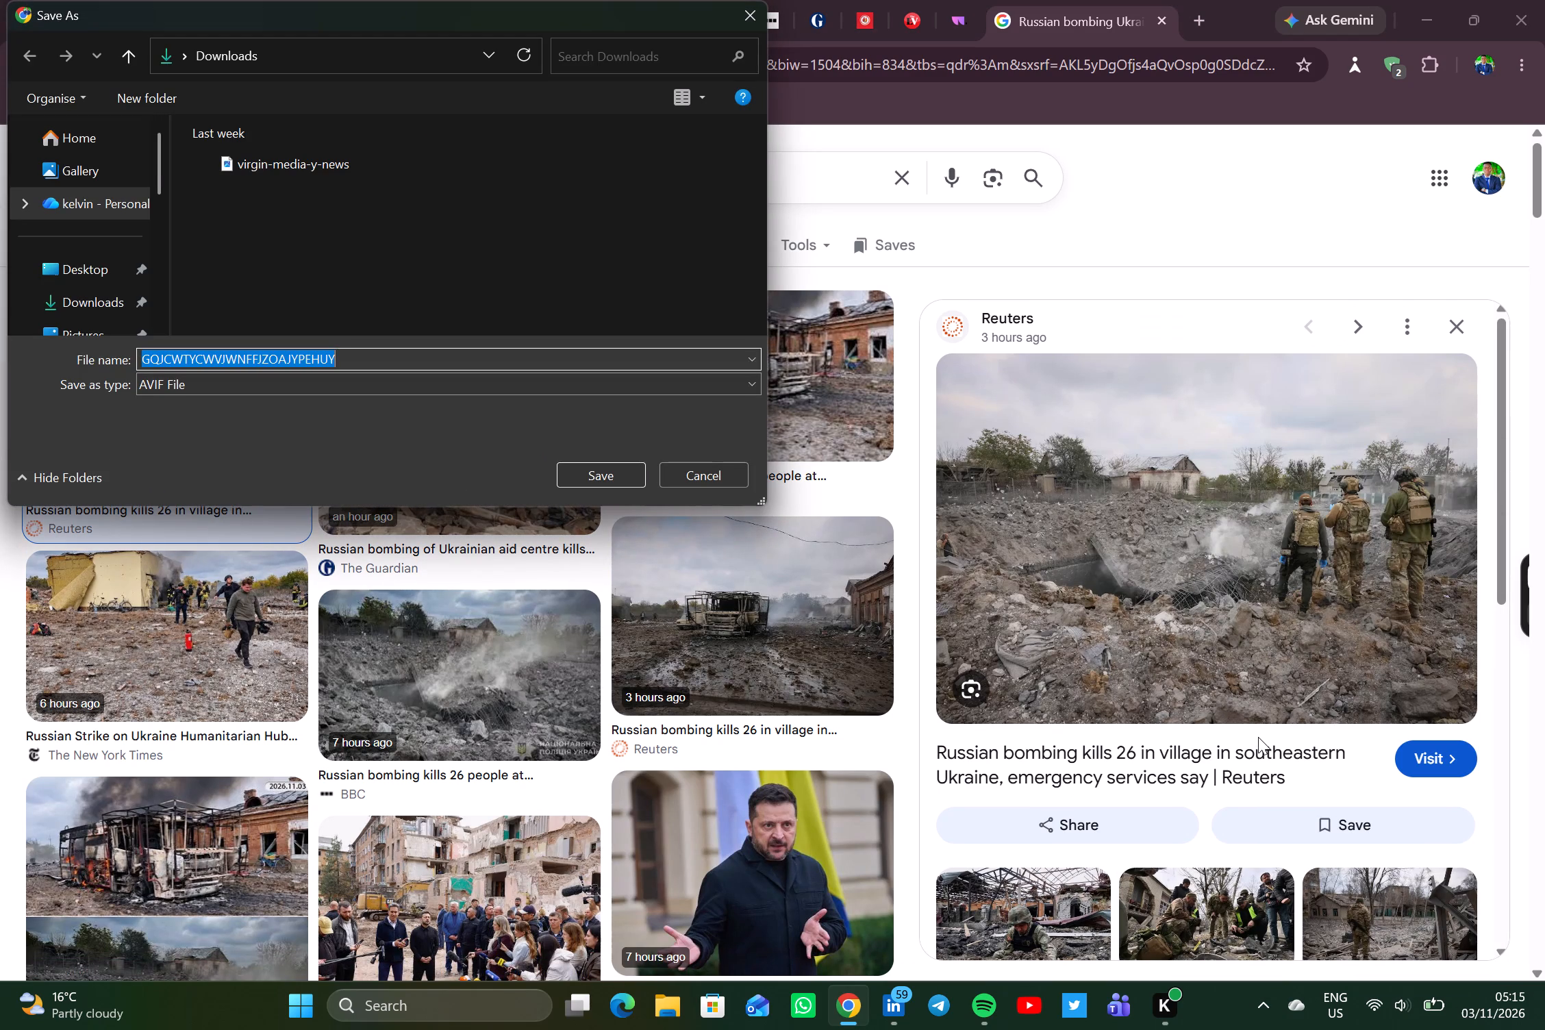
key("ctrl+v")
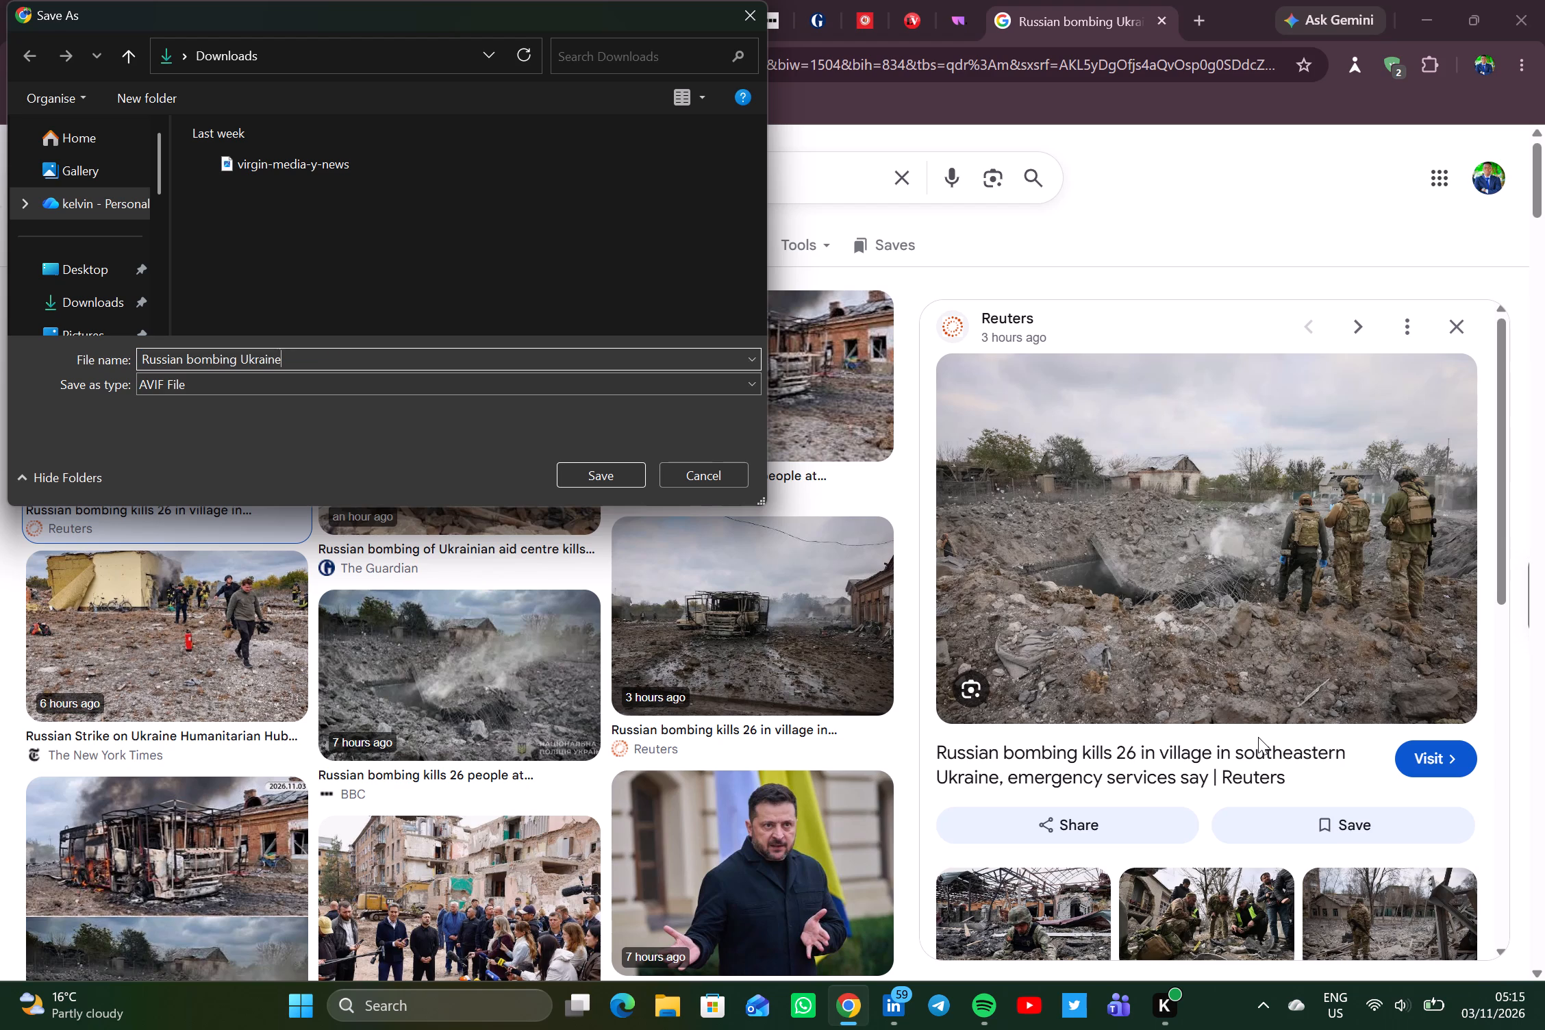
type("-y-newss")
key("BackSpace")
left_click(633, 479)
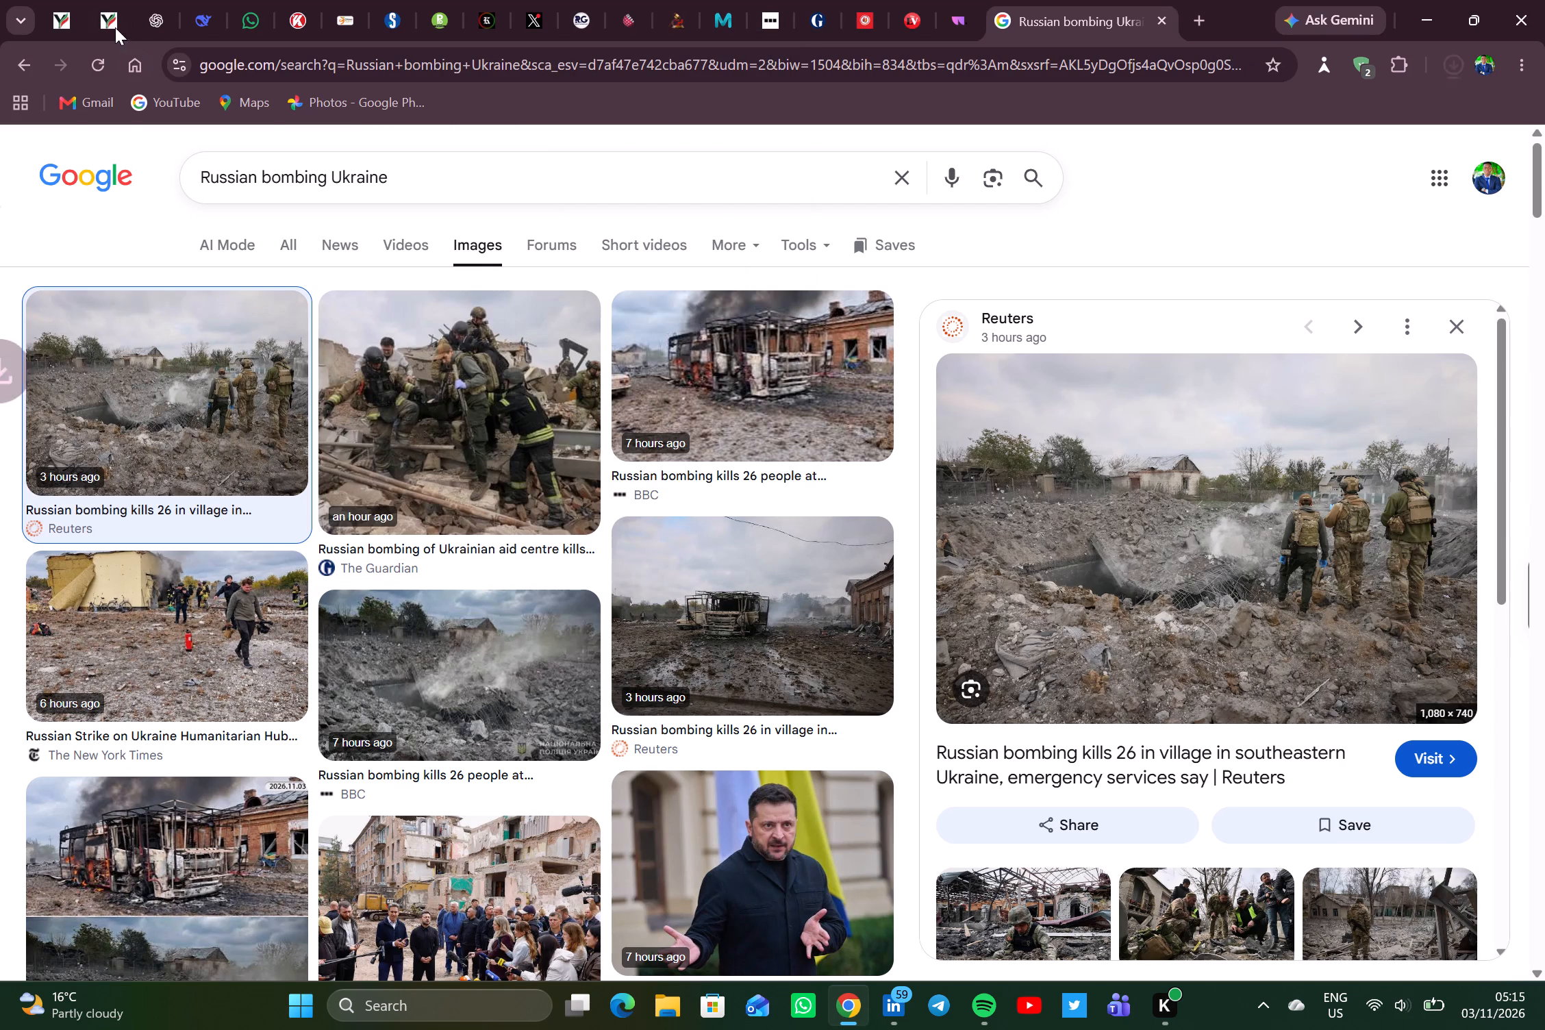
Copy ChatGPT's slug "russian-bombing-ukraine-aid-centre-26-killed-zaporizhzhia" into the post's Yoast slug.
left_click(113, 26)
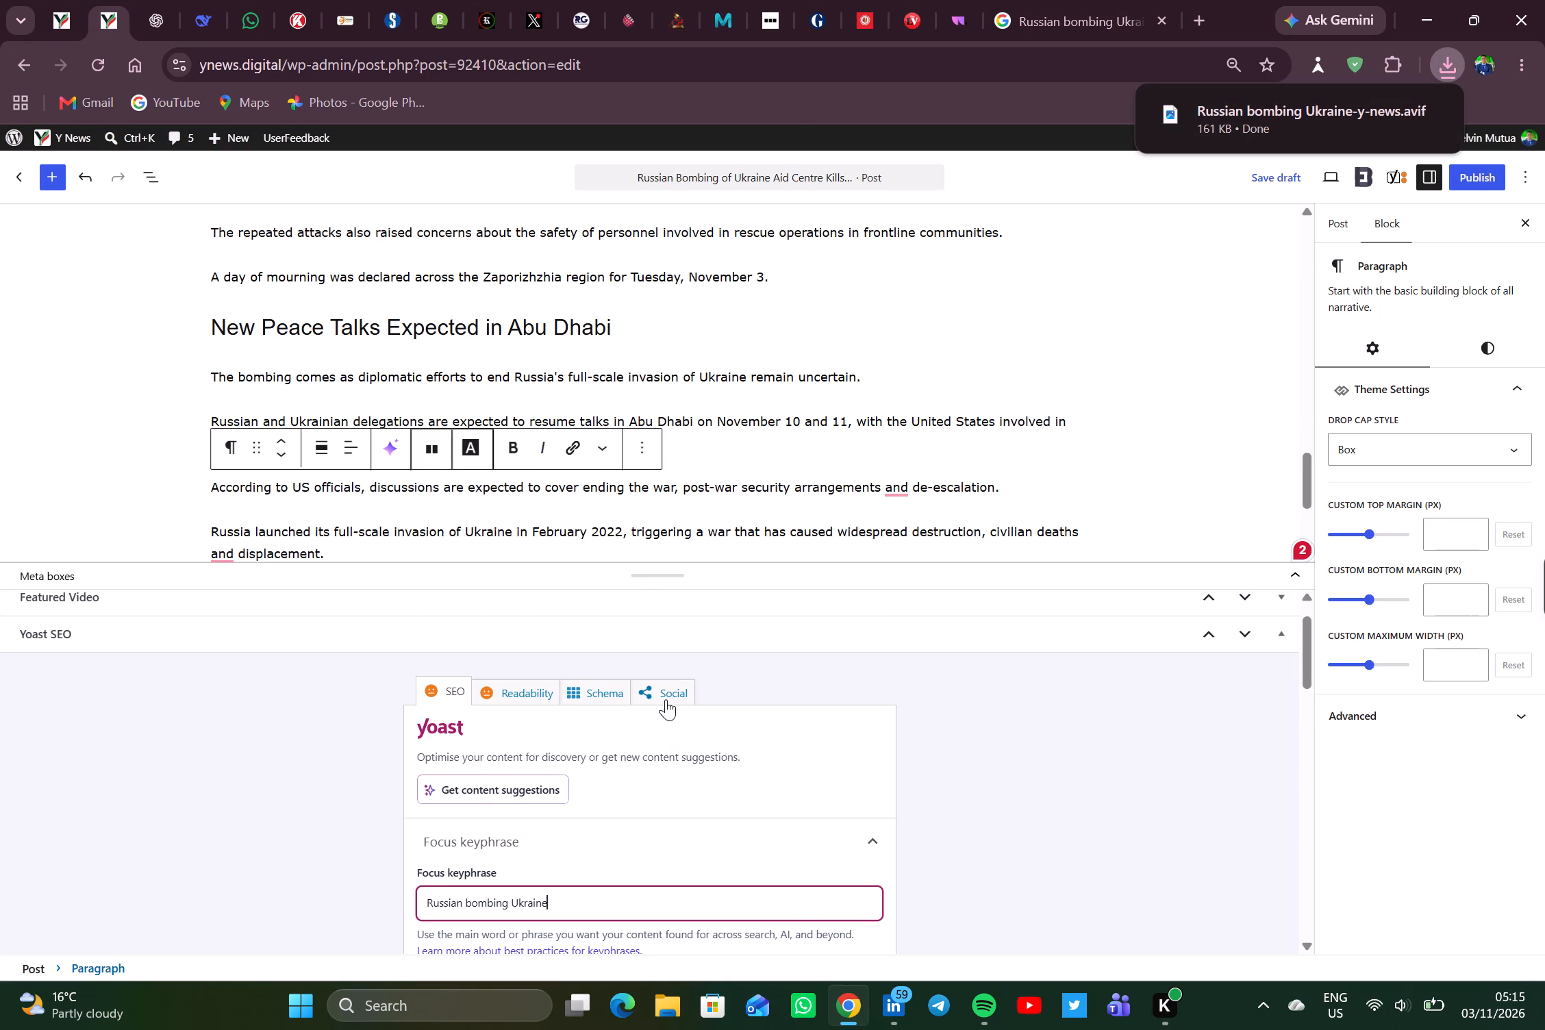
scroll(666, 699, "down", 4)
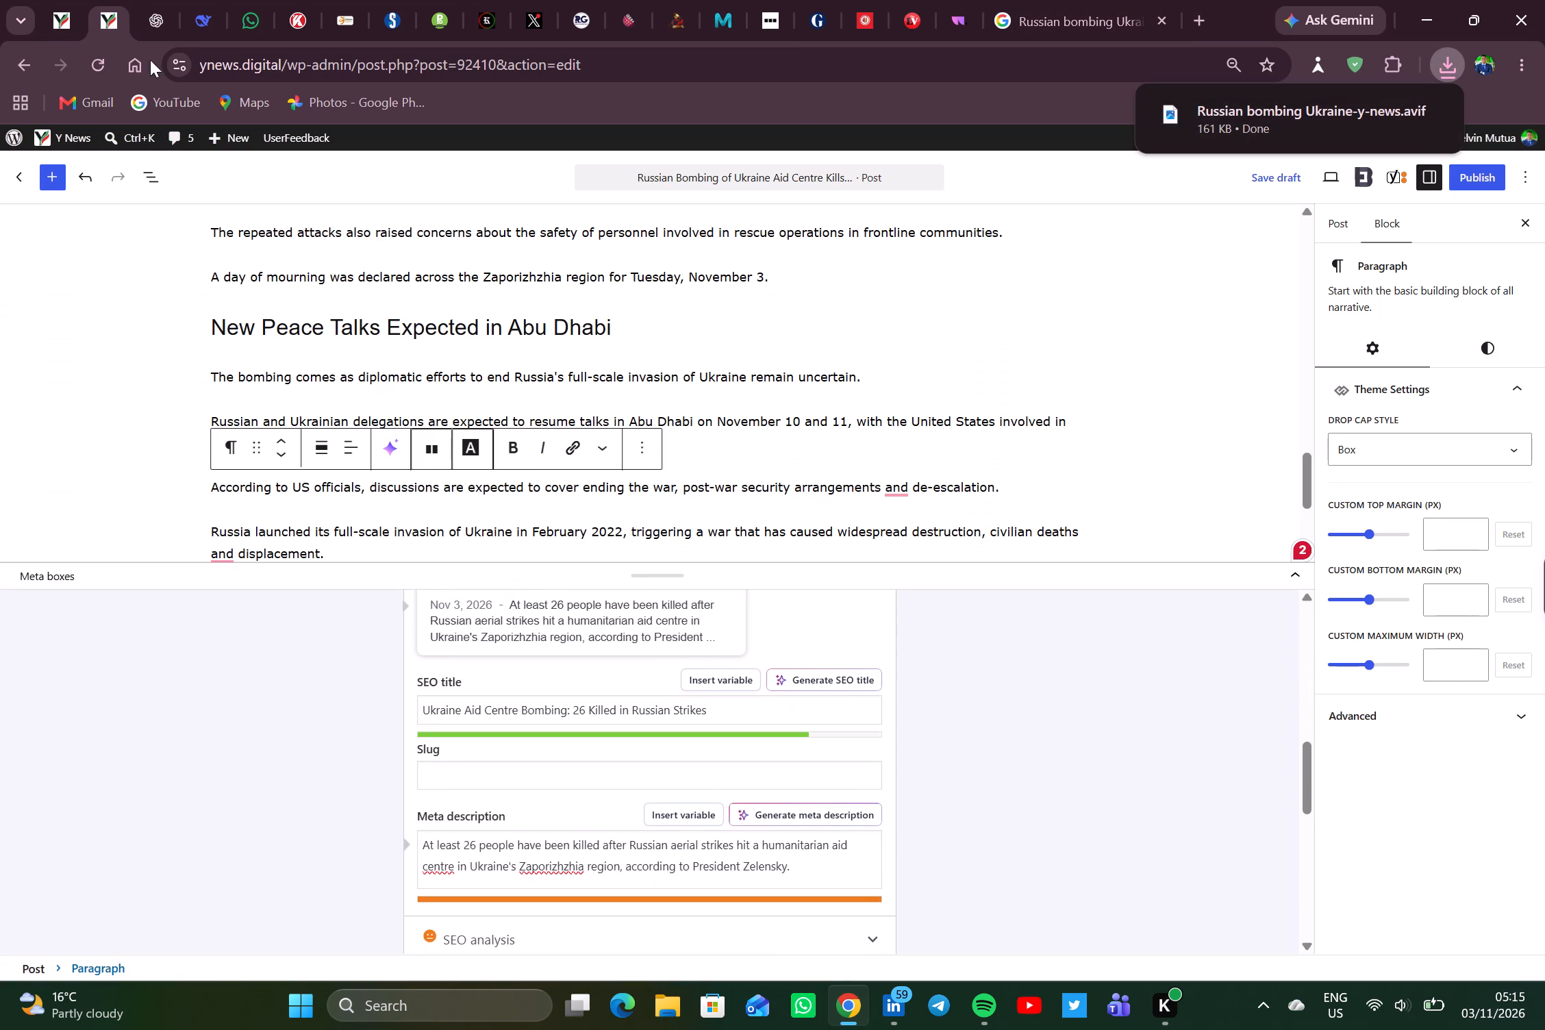
left_click(151, 9)
scroll(745, 533, "down", 3)
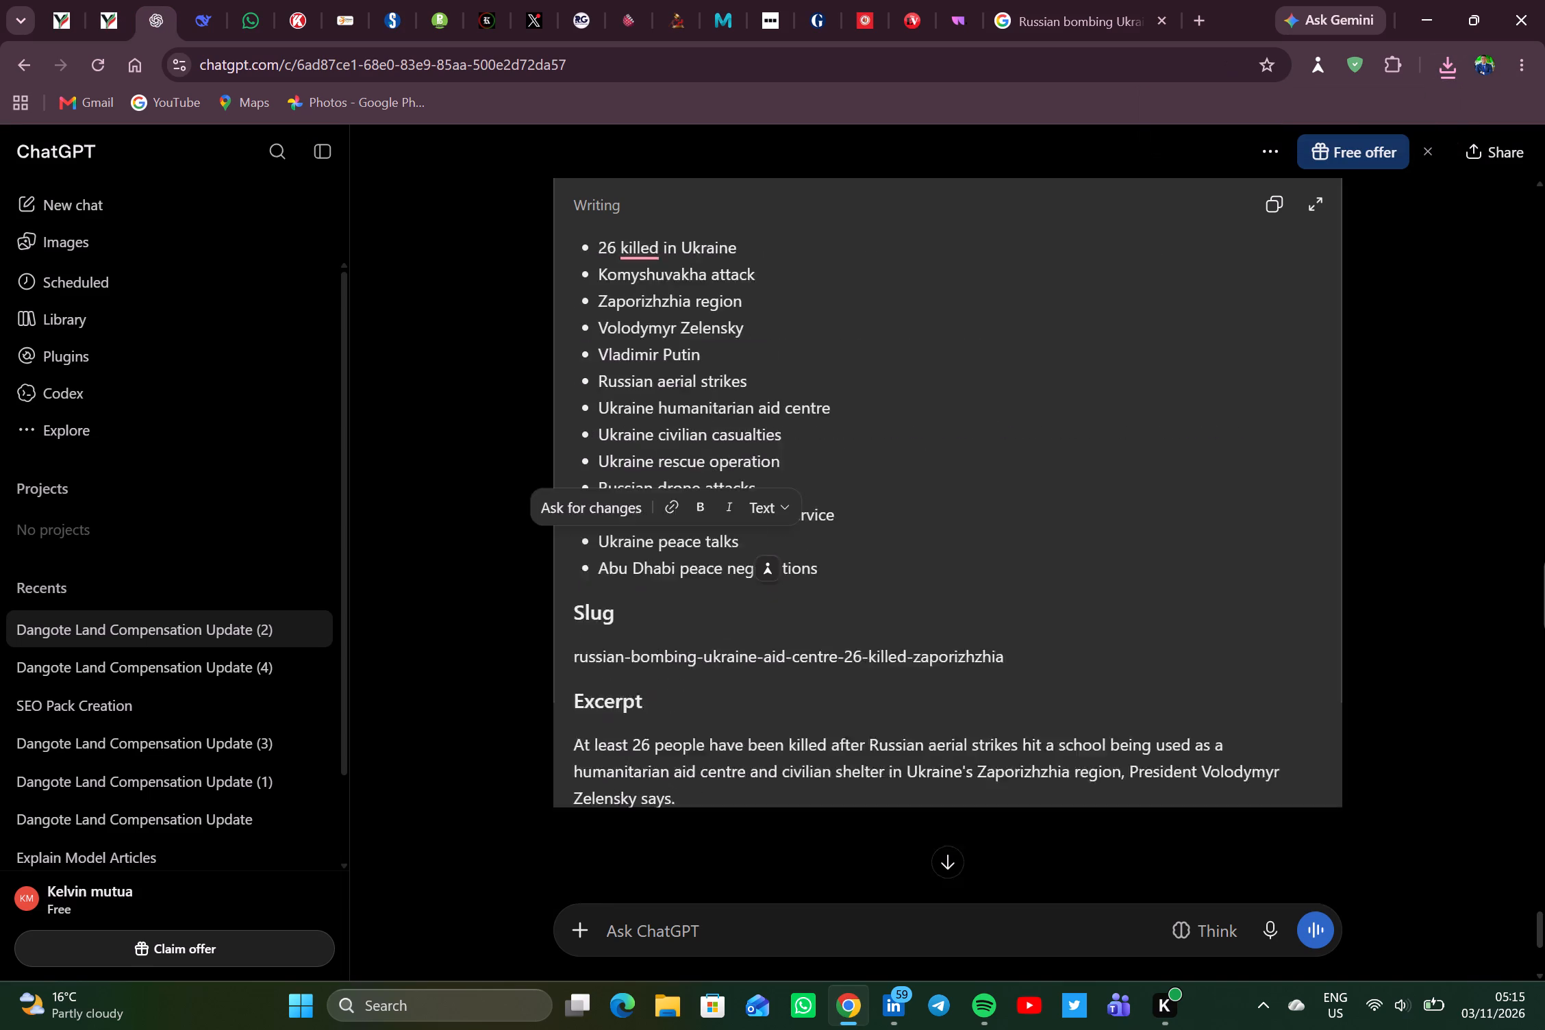
scroll(921, 566, "down", 1)
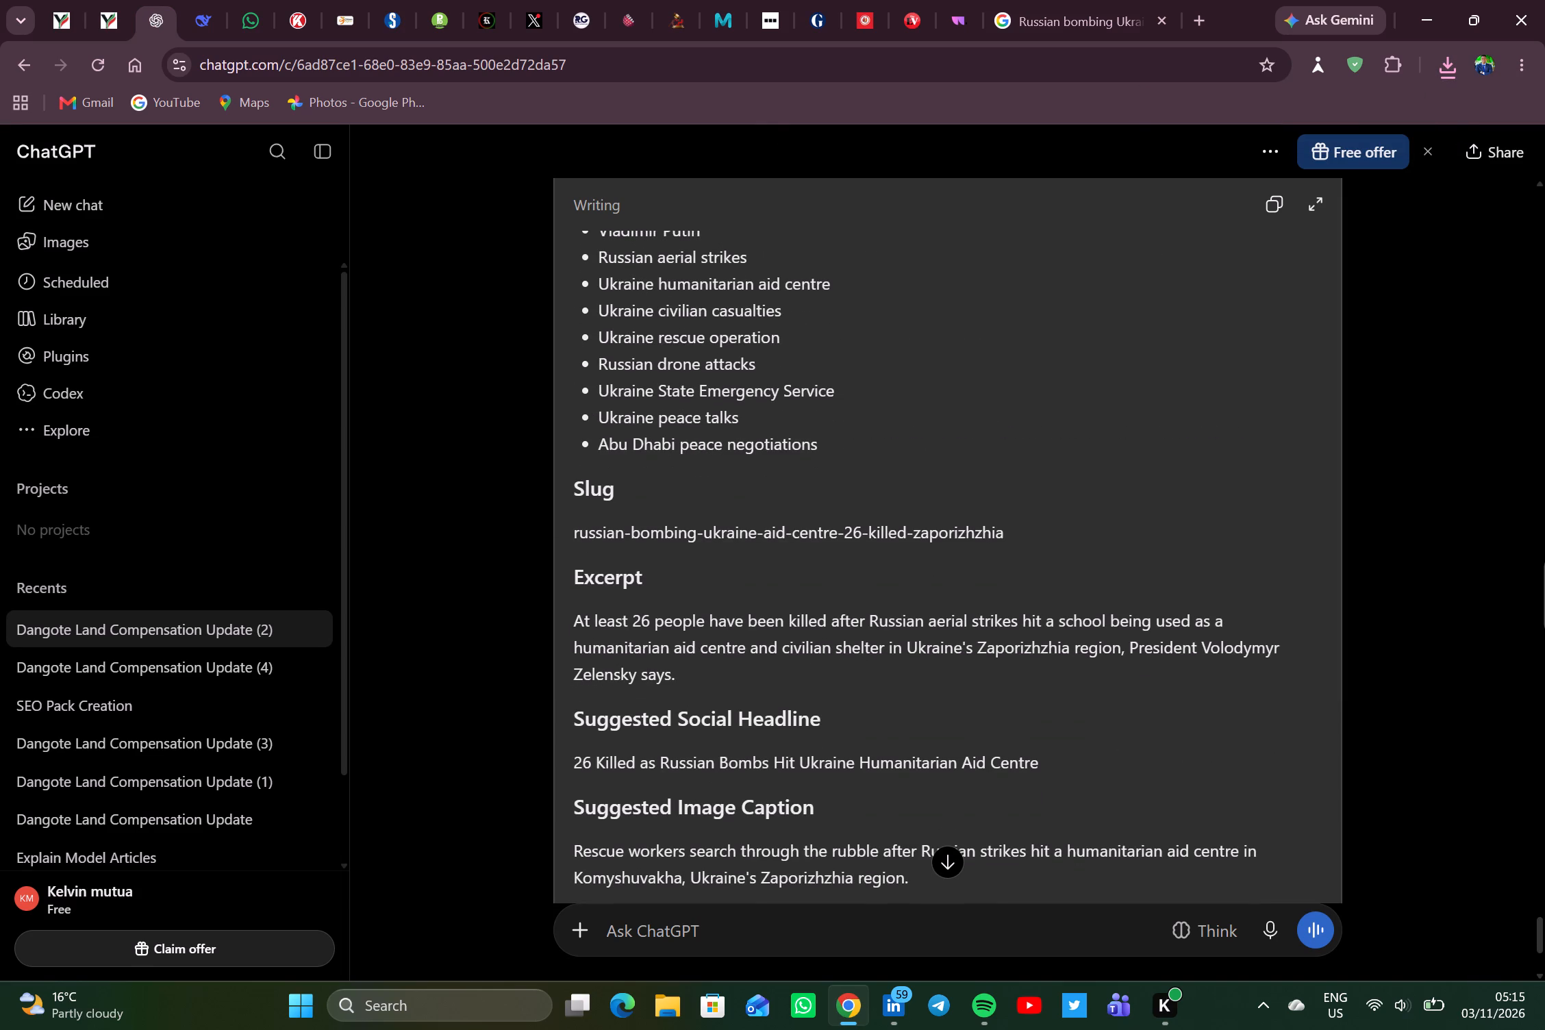
triple_click(798, 530)
left_click(798, 530)
key("ctrl+c")
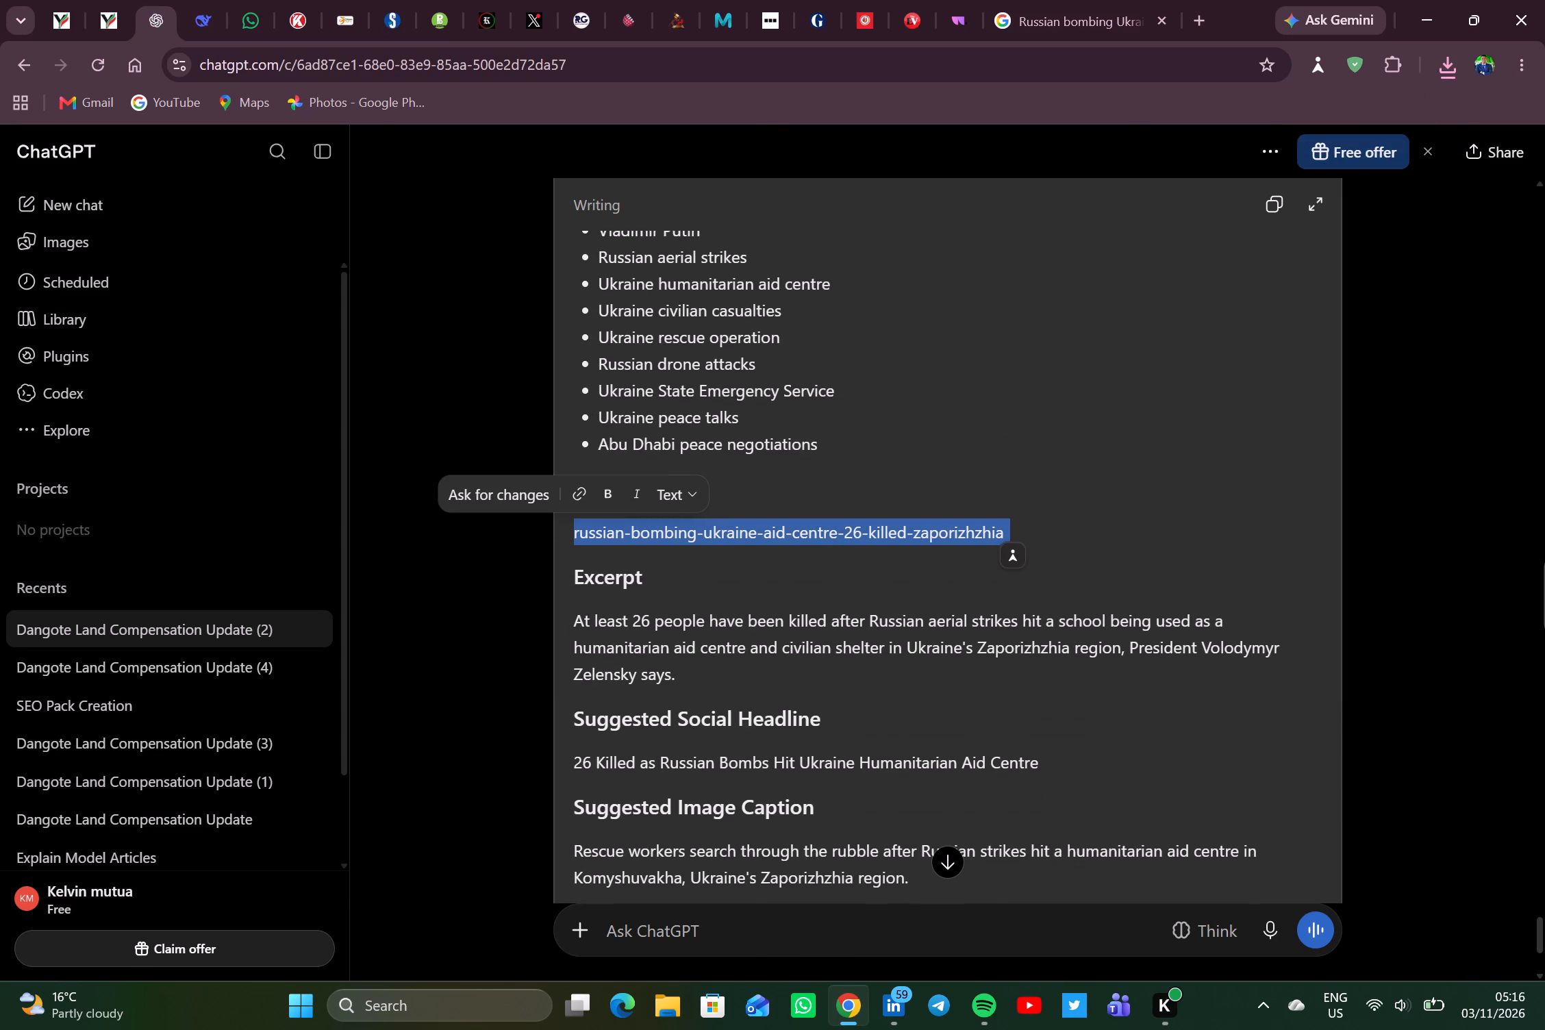
left_click(99, 0)
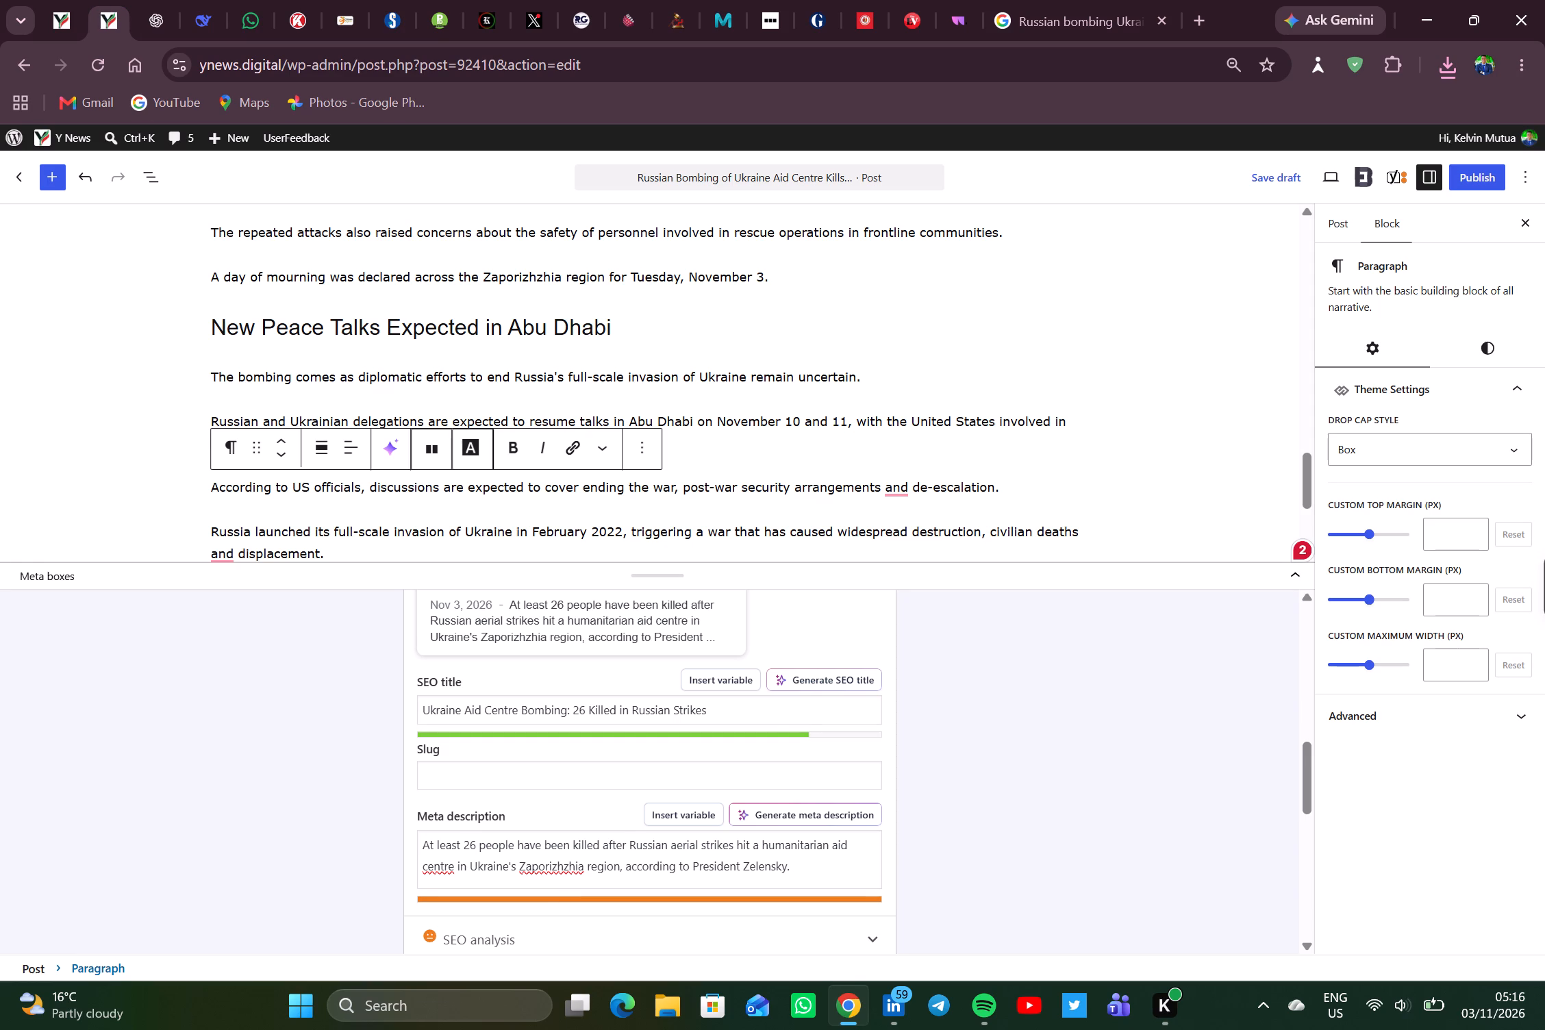
left_click(535, 784)
key("ctrl+v")
left_click(1059, 570)
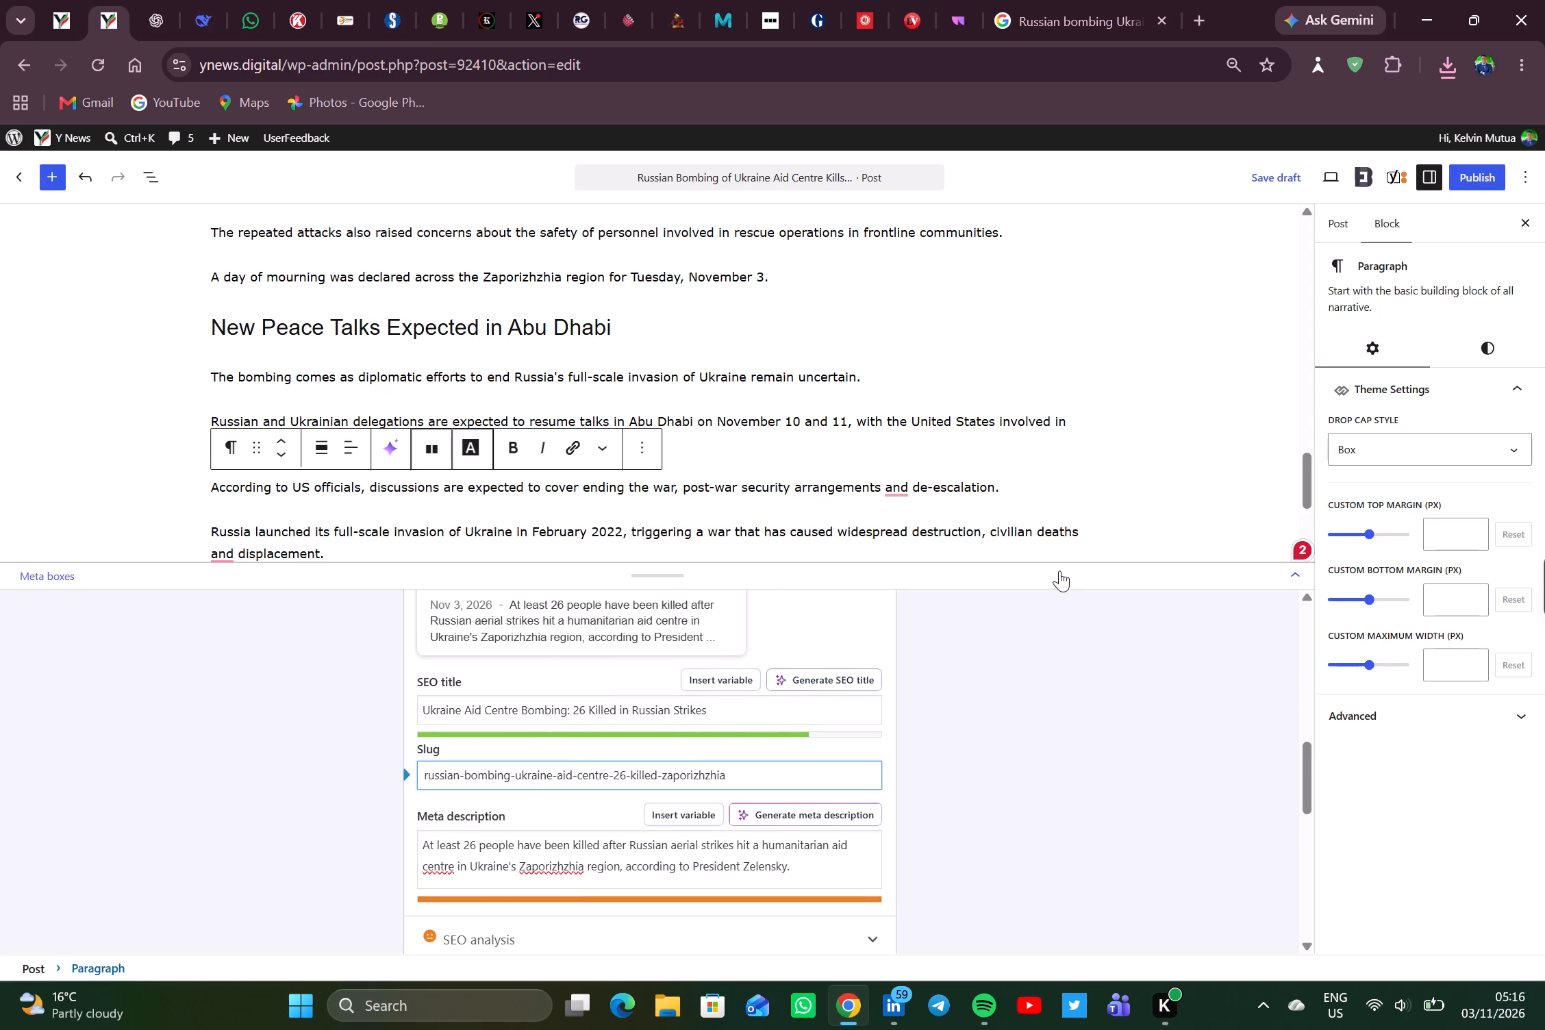
Assign the post to the Headline 2 category.
left_click(1329, 214)
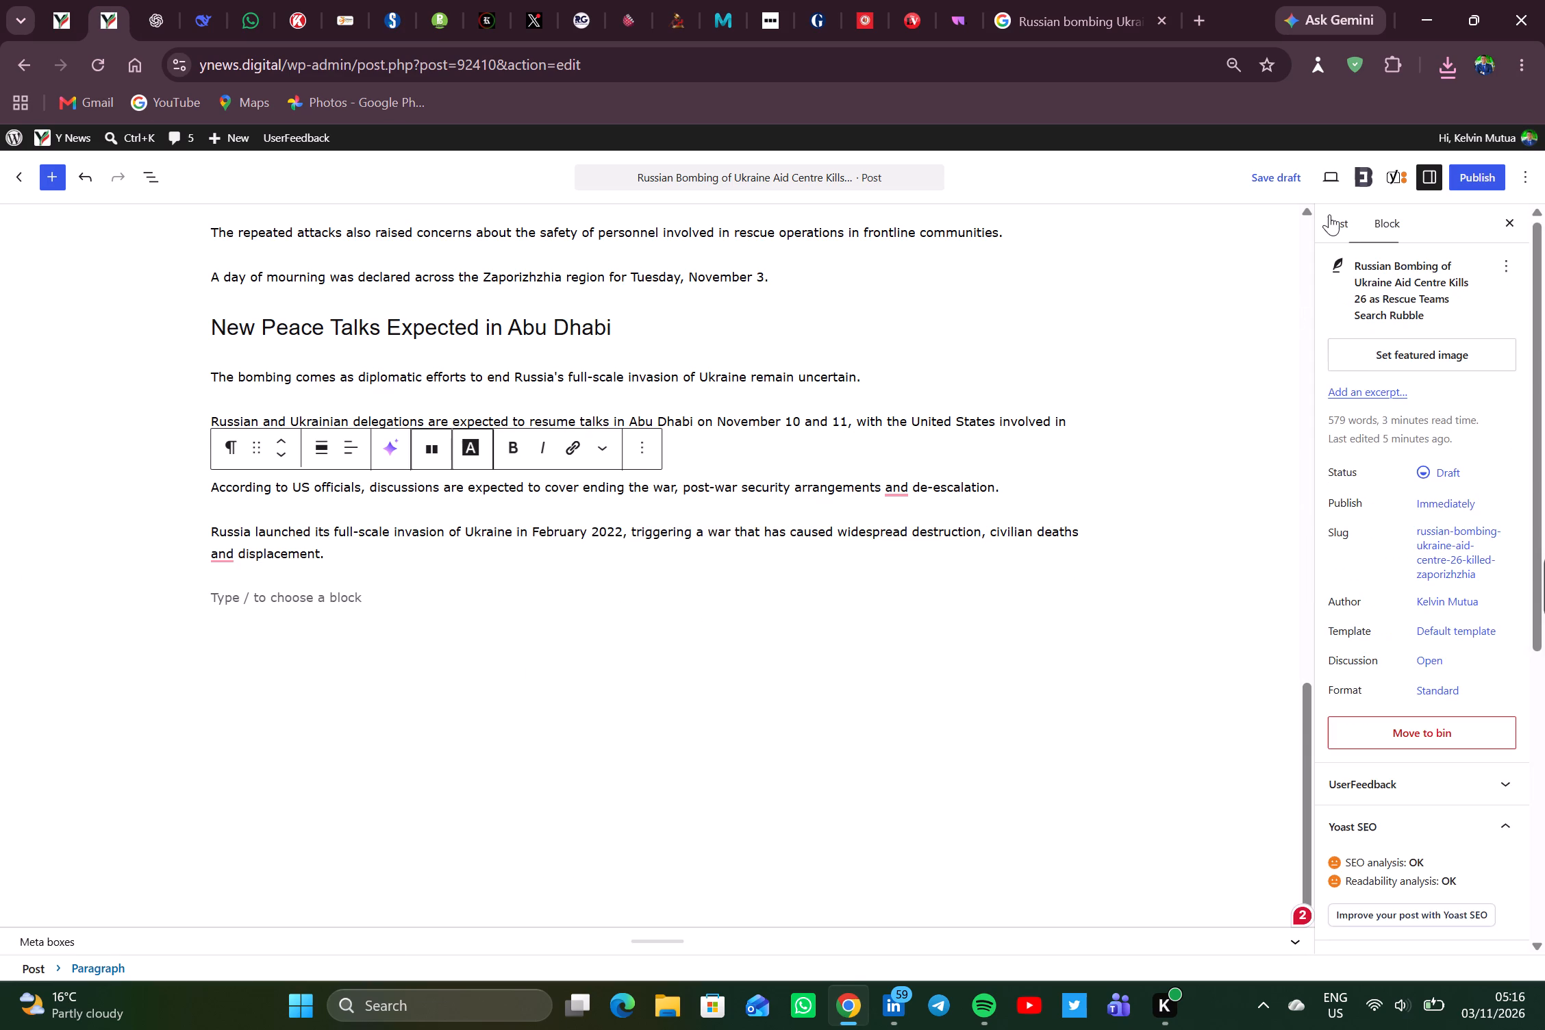
scroll(1391, 532, "down", 4)
scroll(1379, 620, "down", 1)
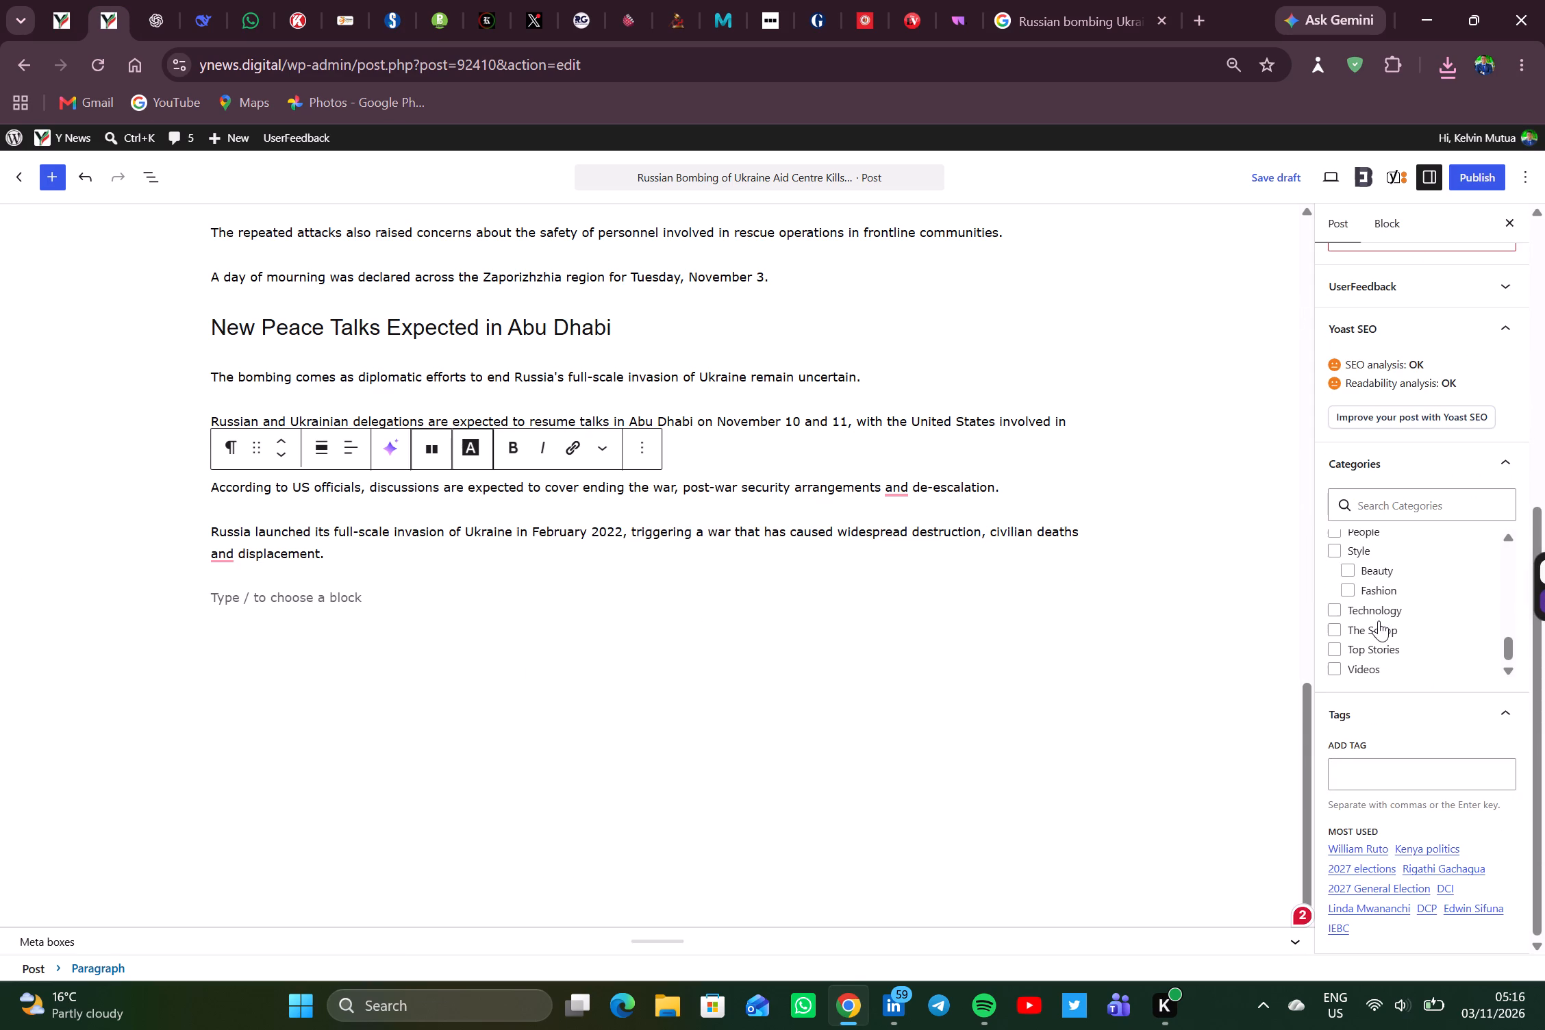
scroll(1379, 620, "down", 1)
scroll(1379, 620, "up", 2)
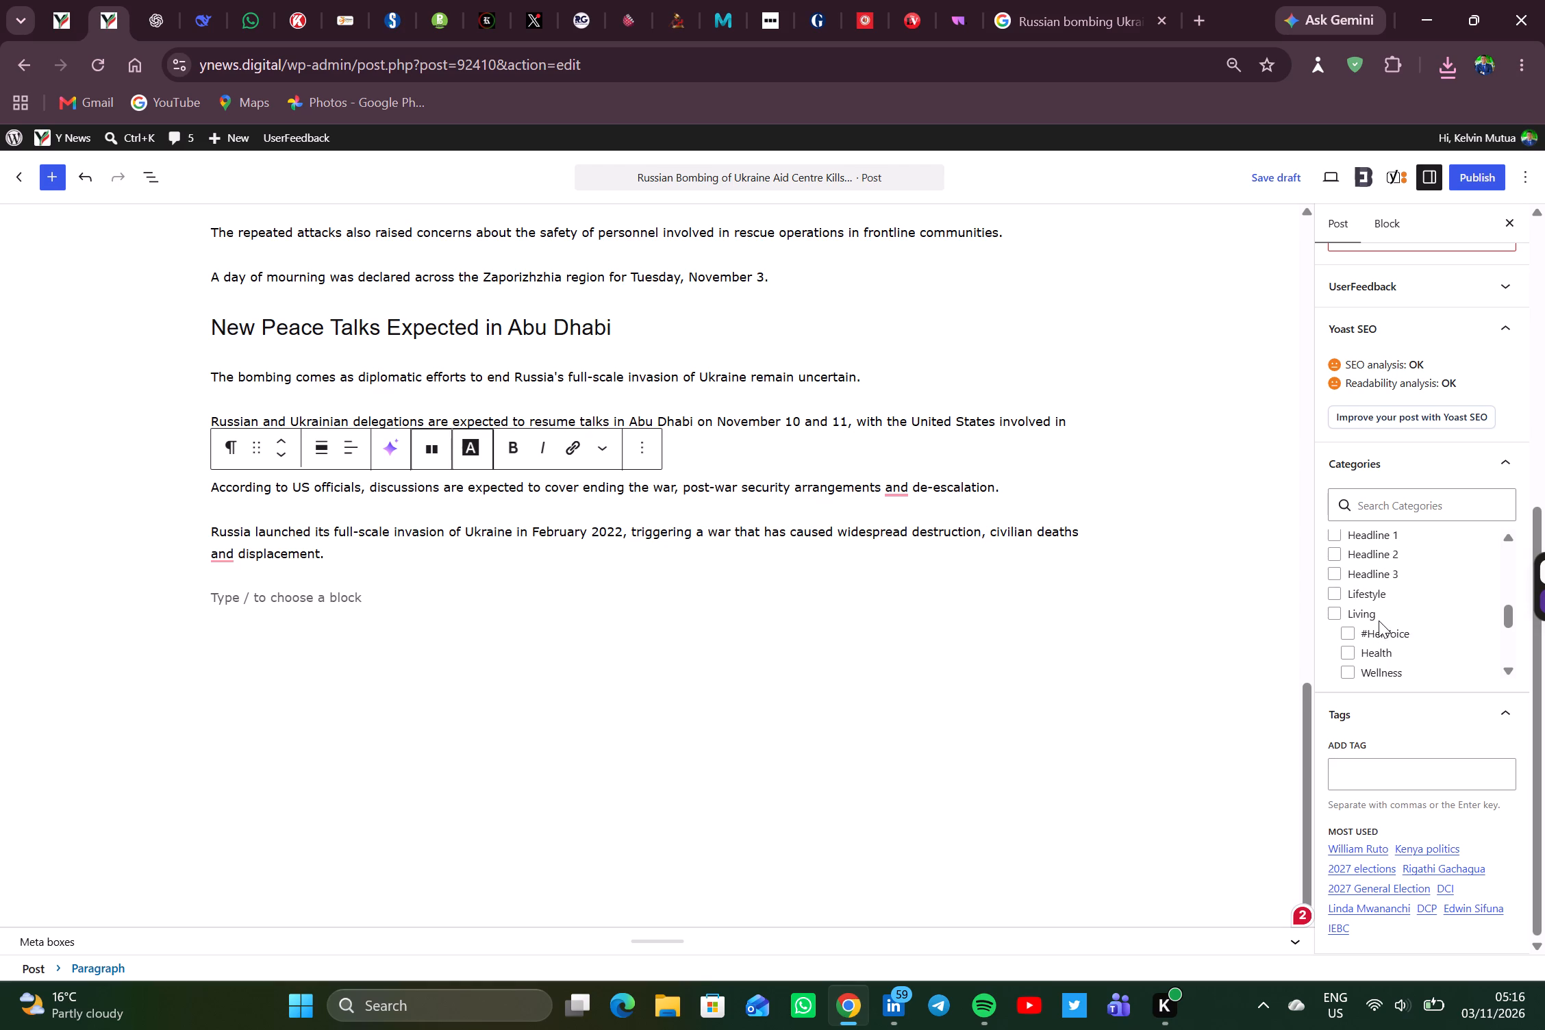
scroll(1379, 620, "up", 1)
left_click(1333, 577)
Upload "Russian bombing Ukraine-y-news.avif" from Downloads as the candidate for the post's featured image.
scroll(1333, 577, "up", 2)
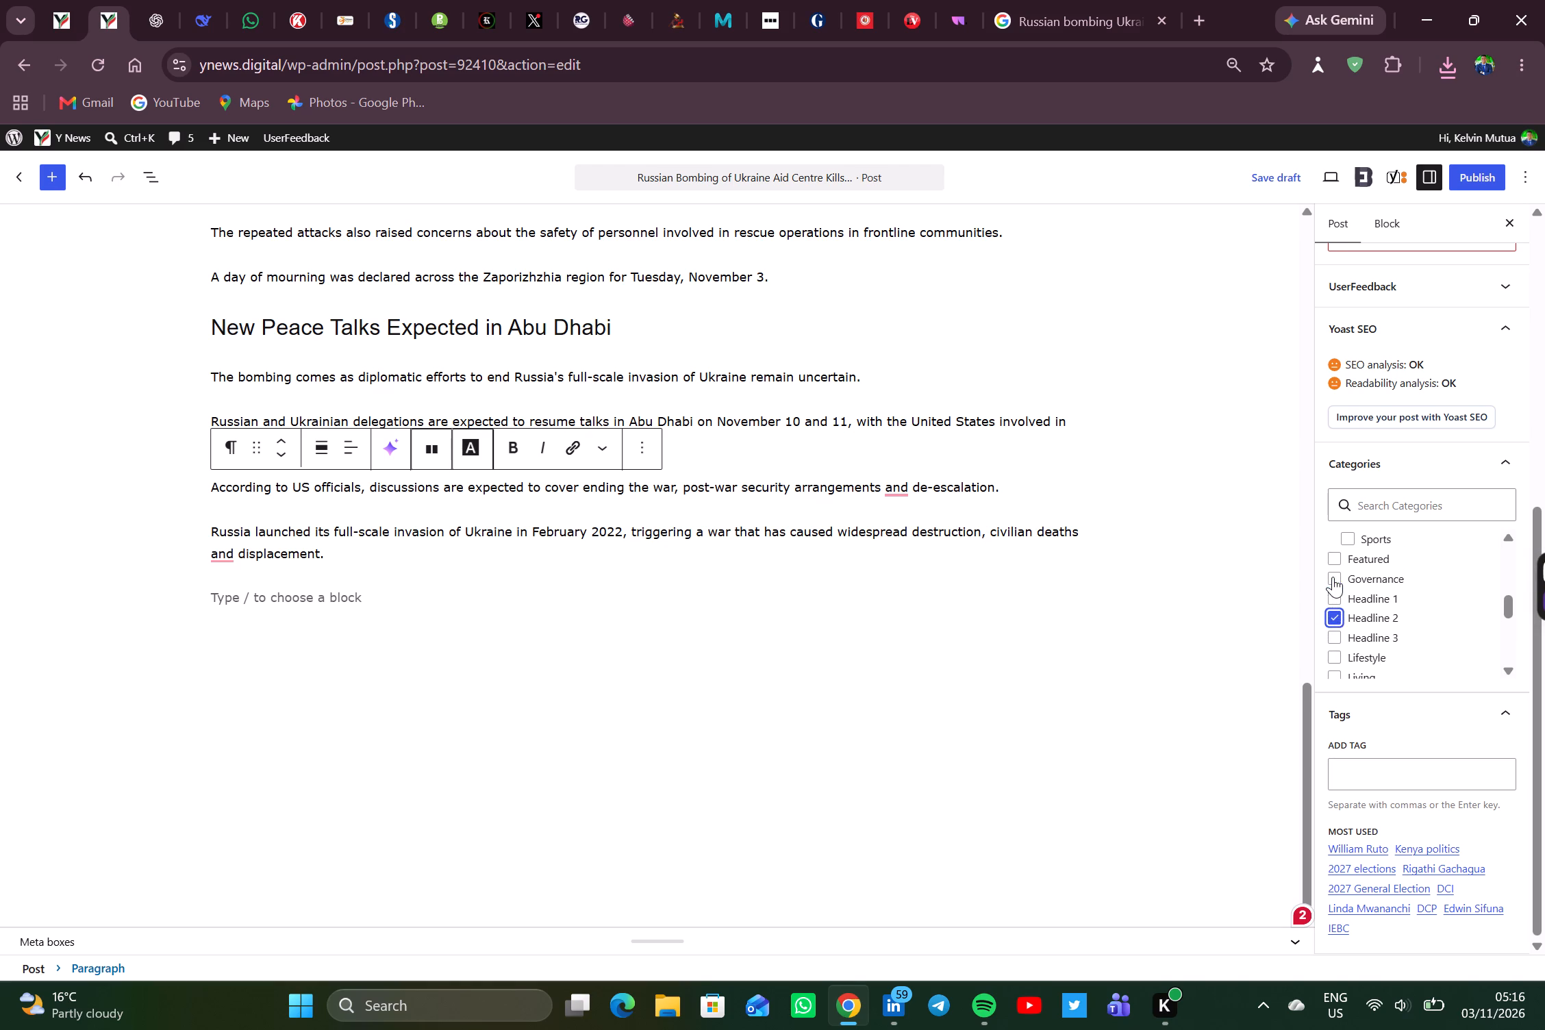
scroll(1333, 577, "up", 3)
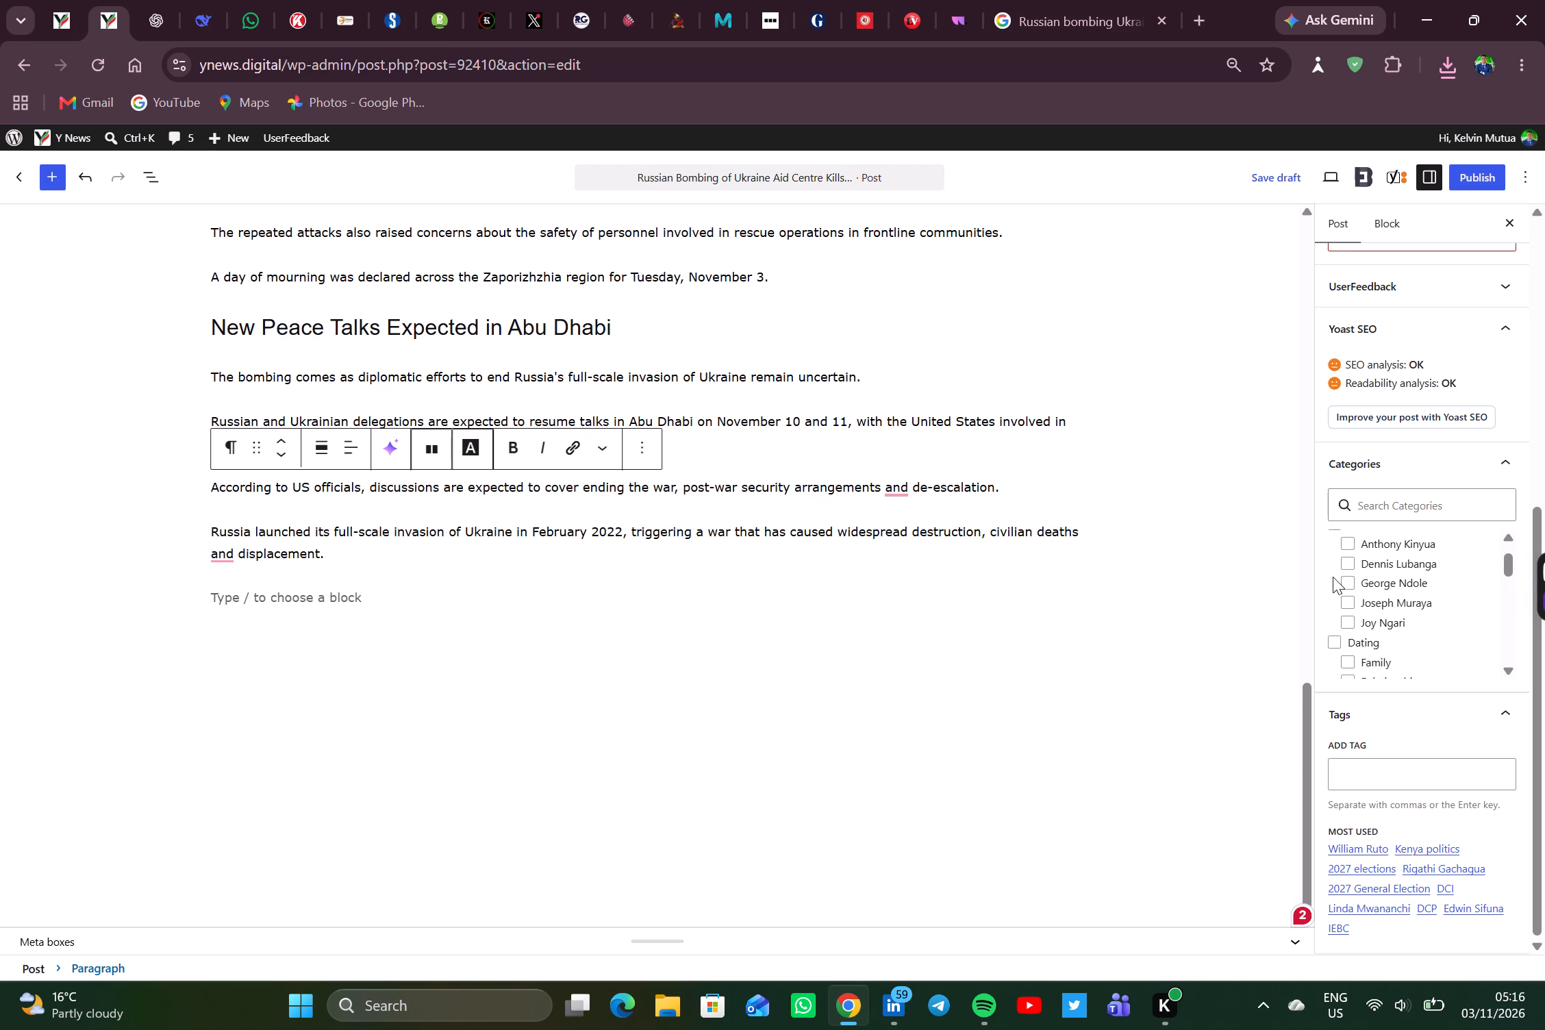
scroll(1333, 577, "up", 5)
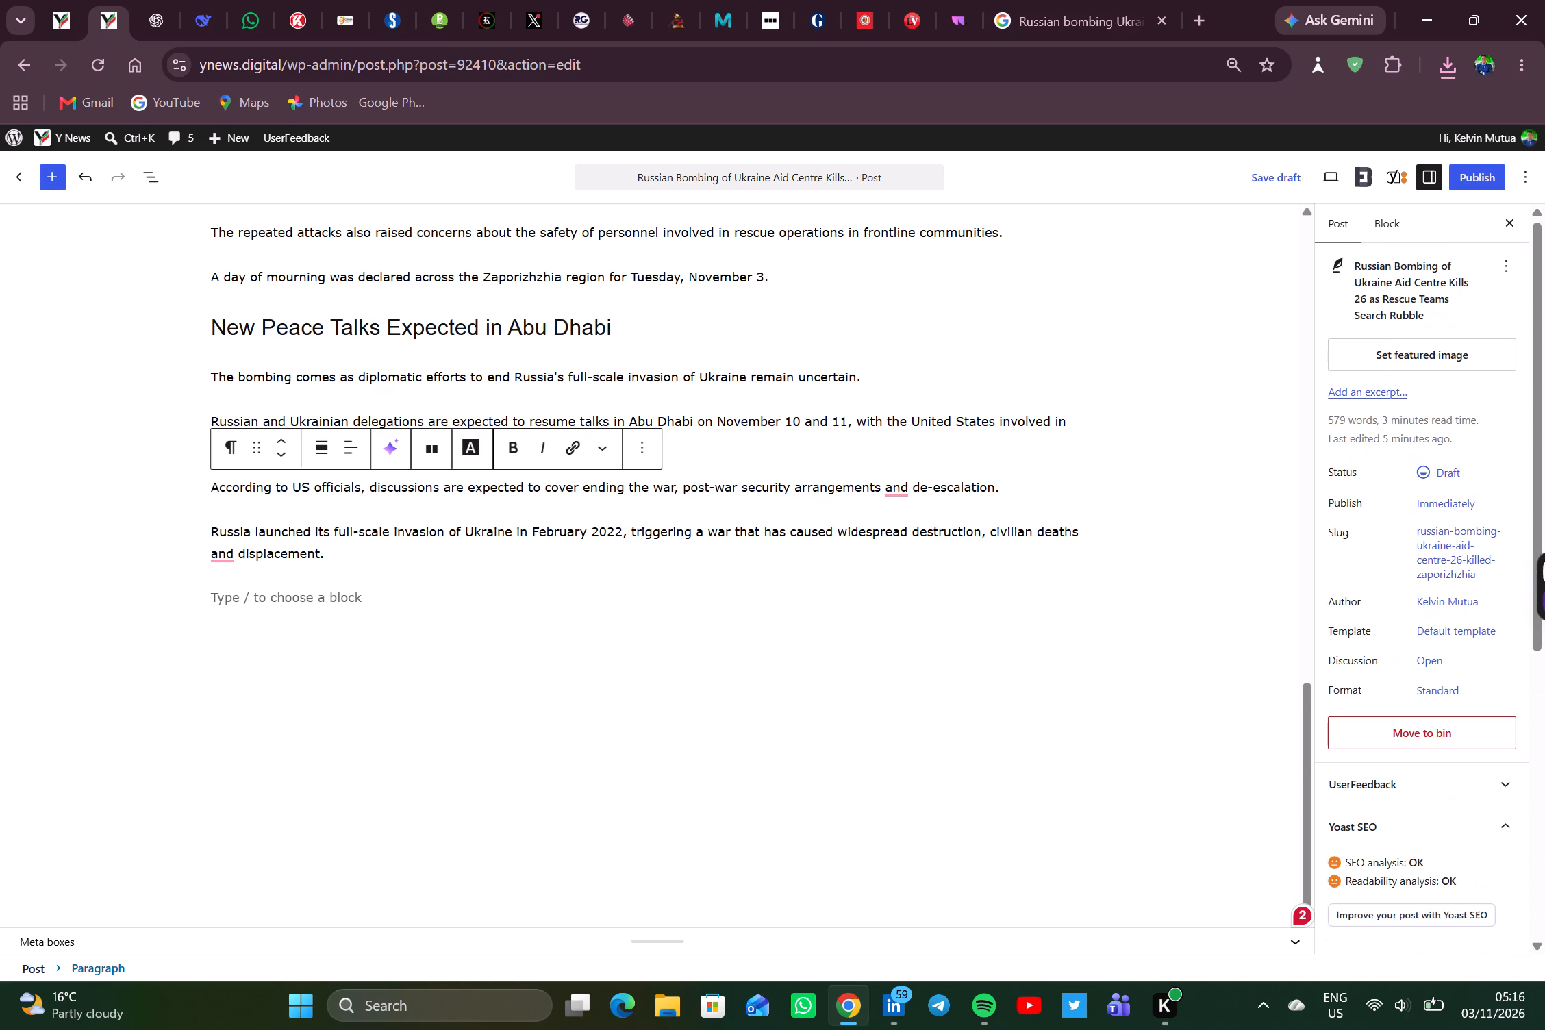
left_click(1396, 347)
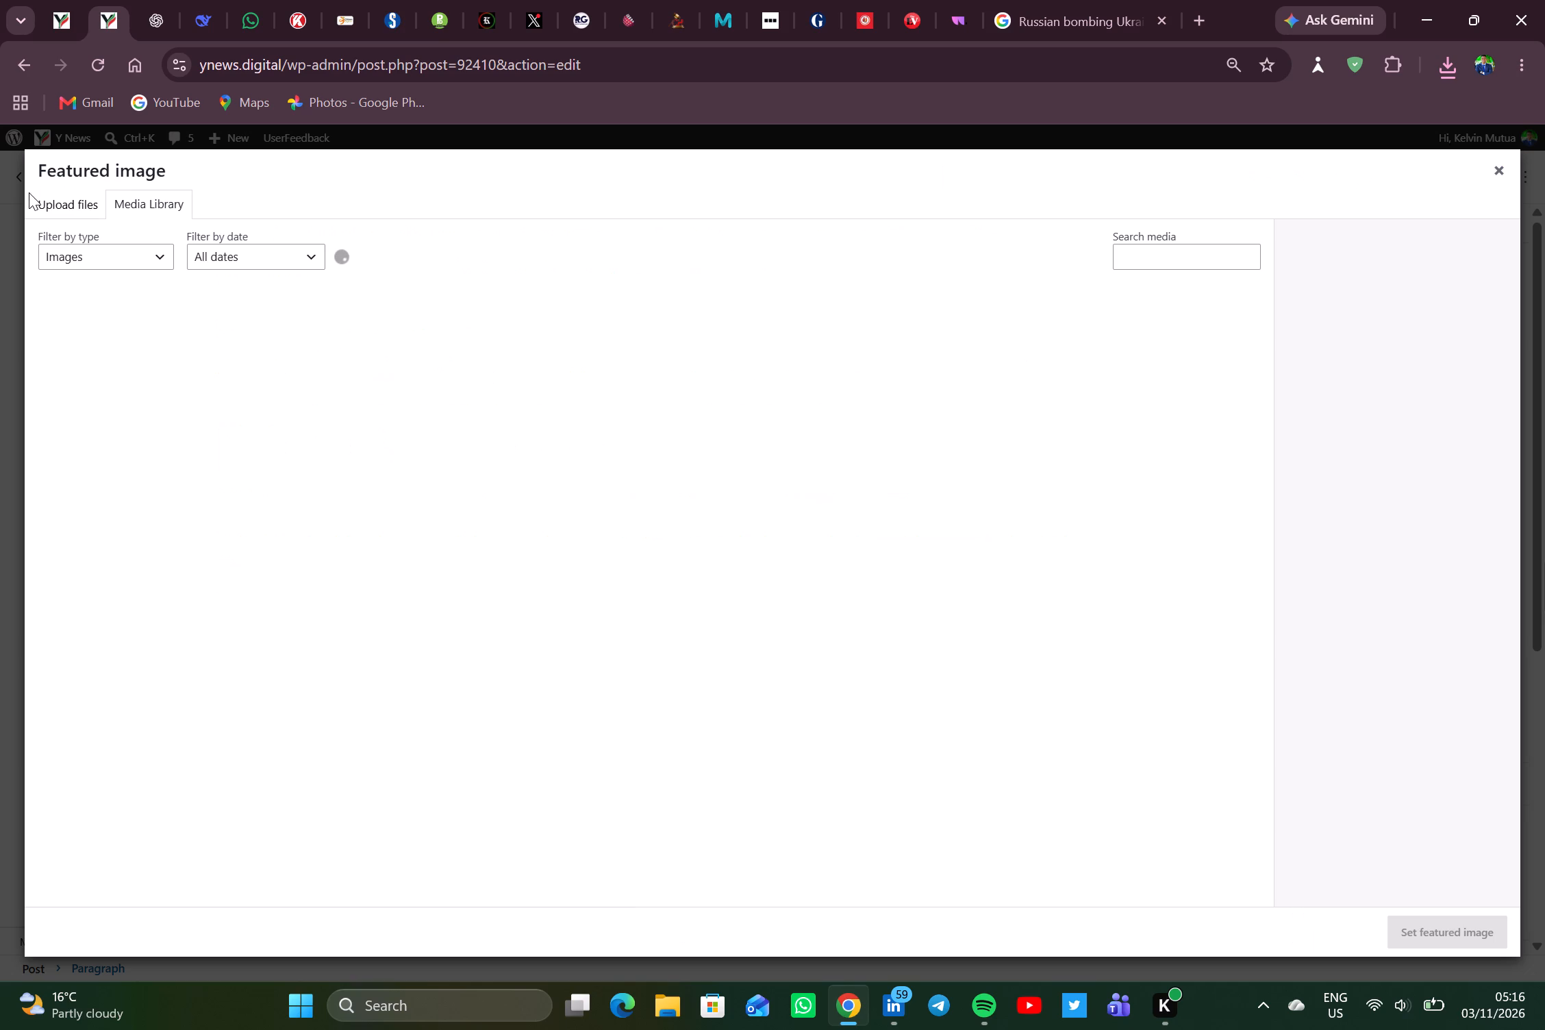
left_click(45, 198)
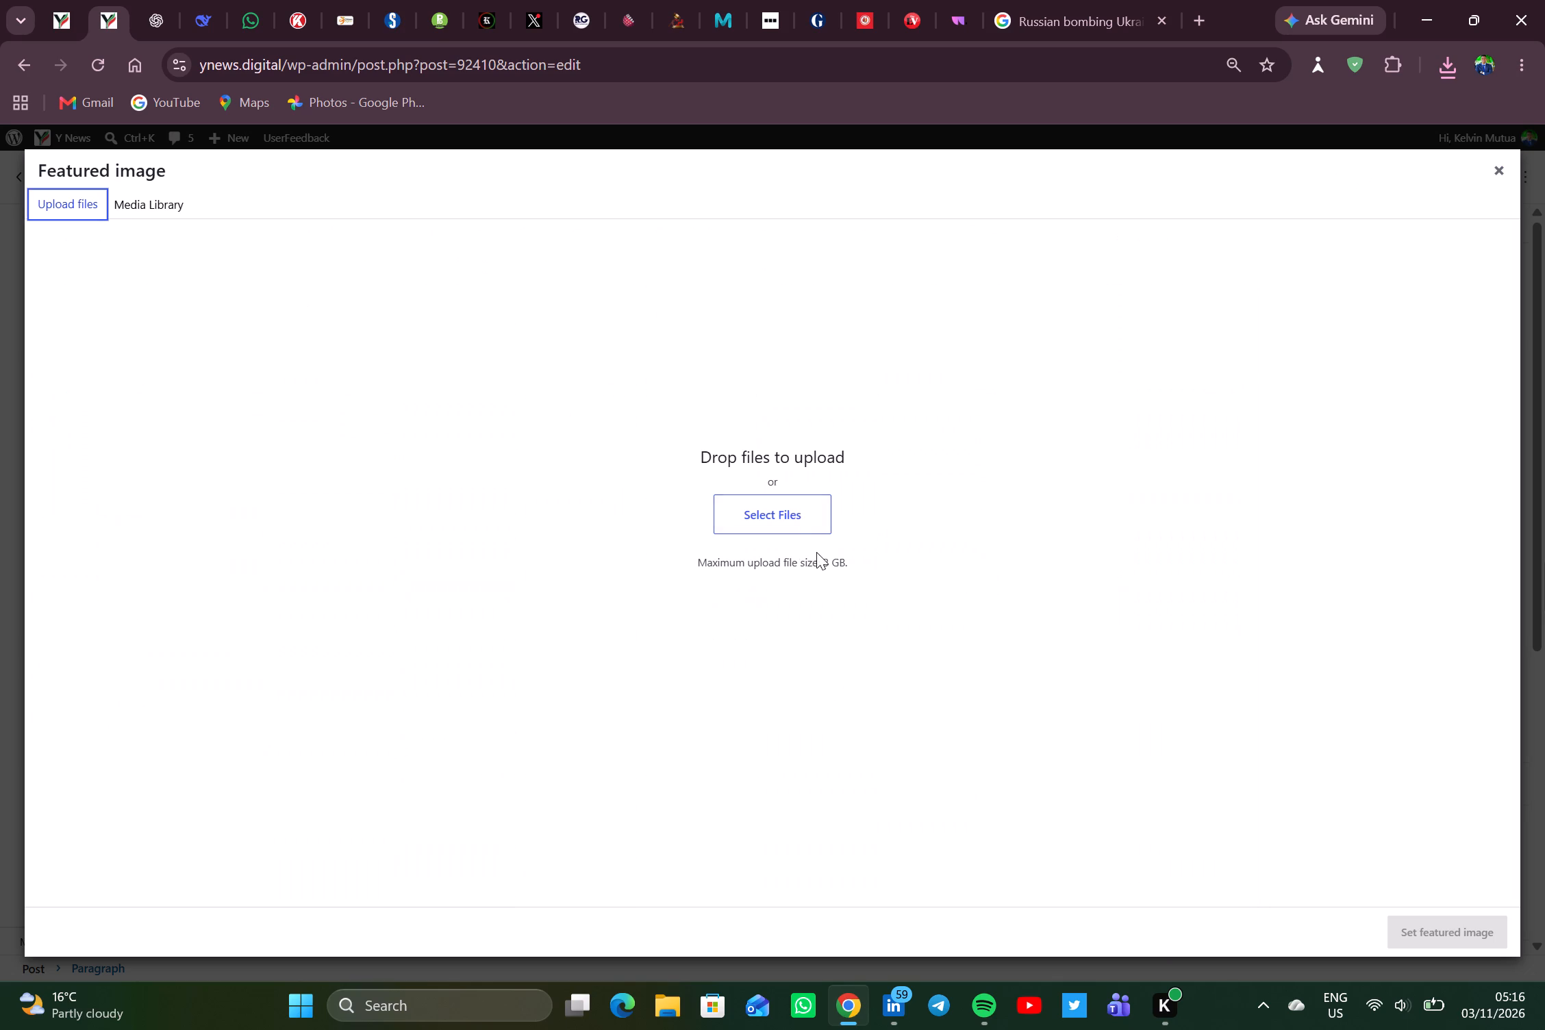
left_click(792, 510)
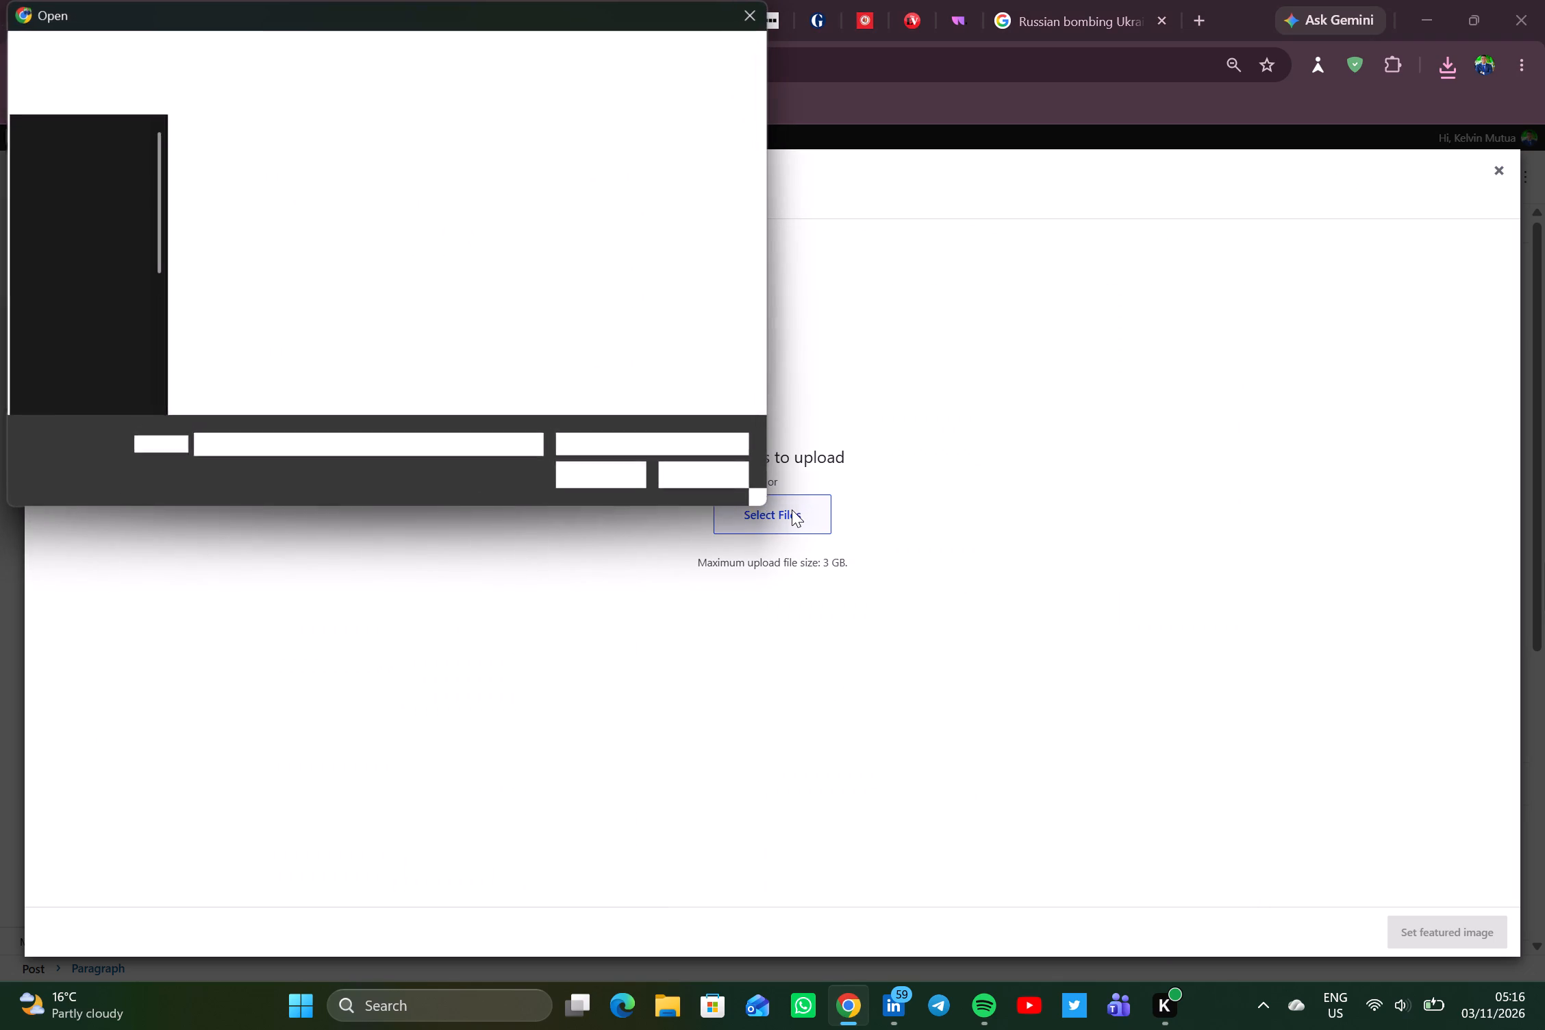
triple_click(322, 169)
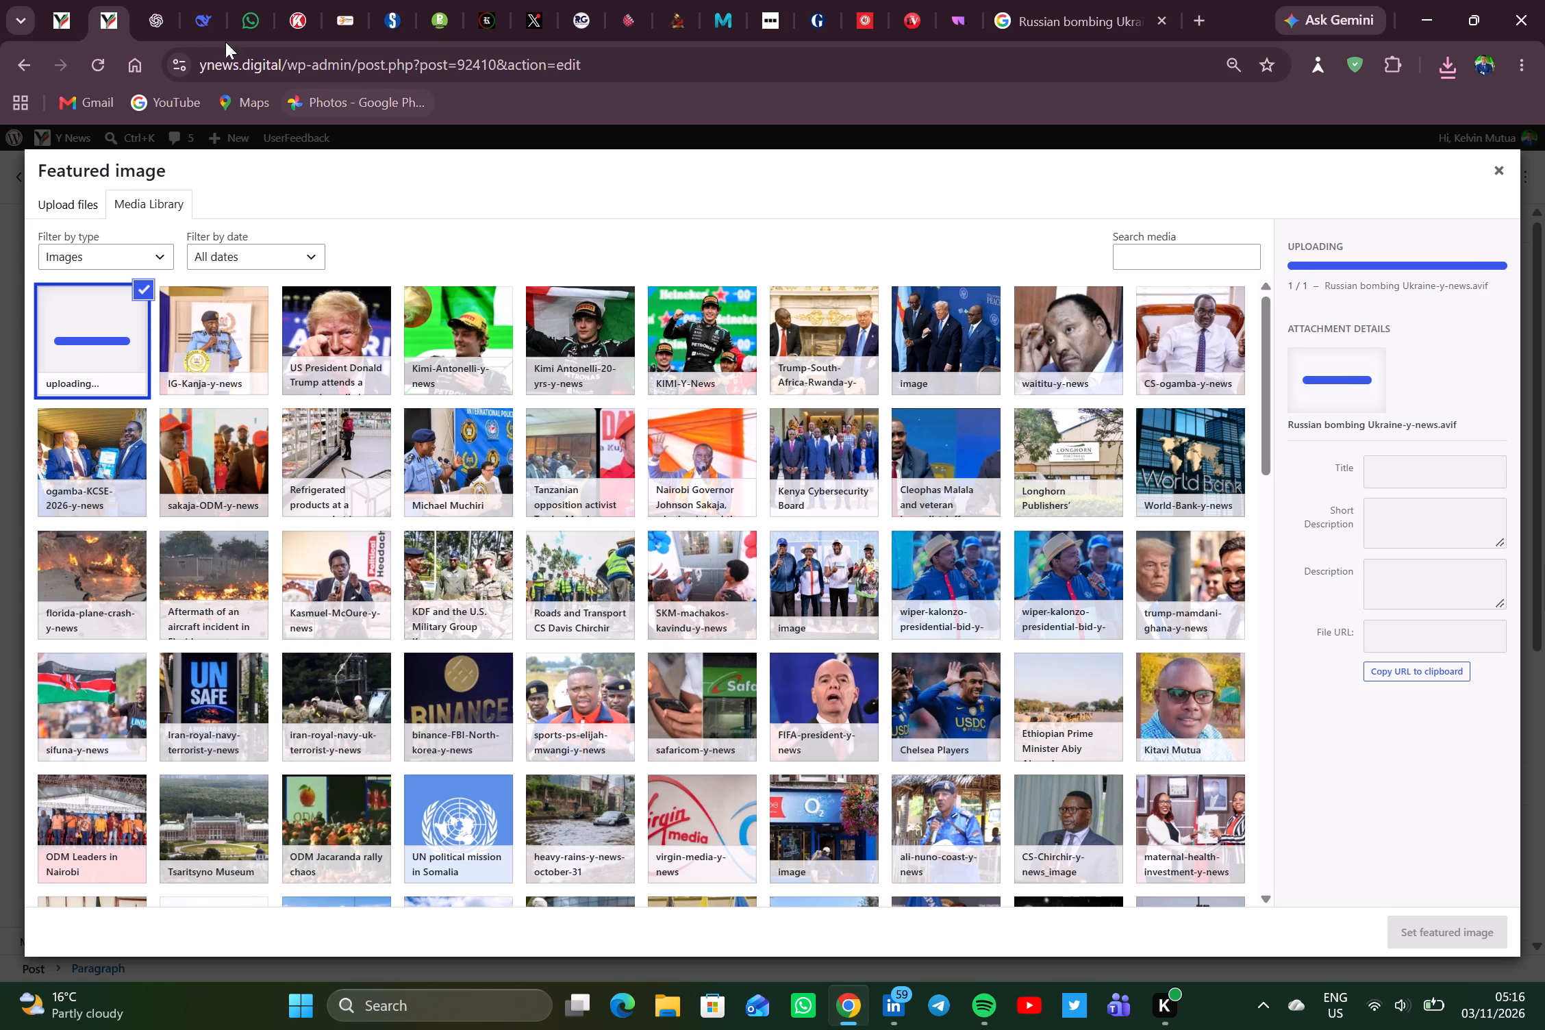
Copy ChatGPT's meta description, beginning "At least 26 people have been killed", into the uploaded image's alt text, caption and description.
left_click(166, 25)
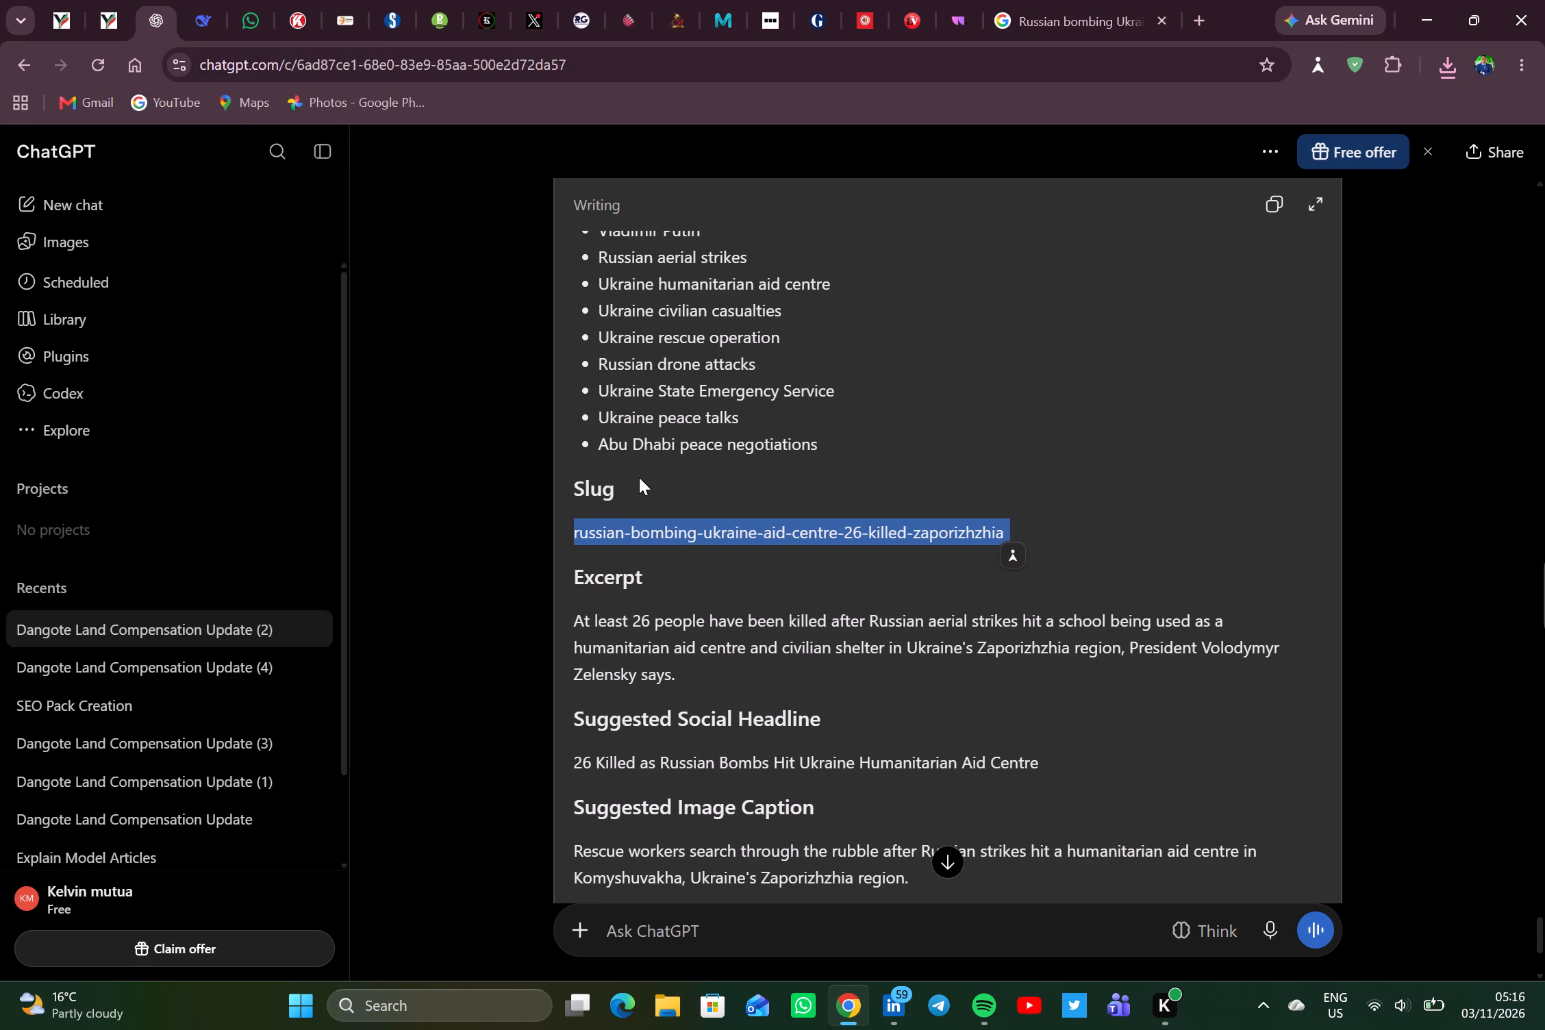
scroll(745, 652, "up", 2)
scroll(776, 427, "up", 1)
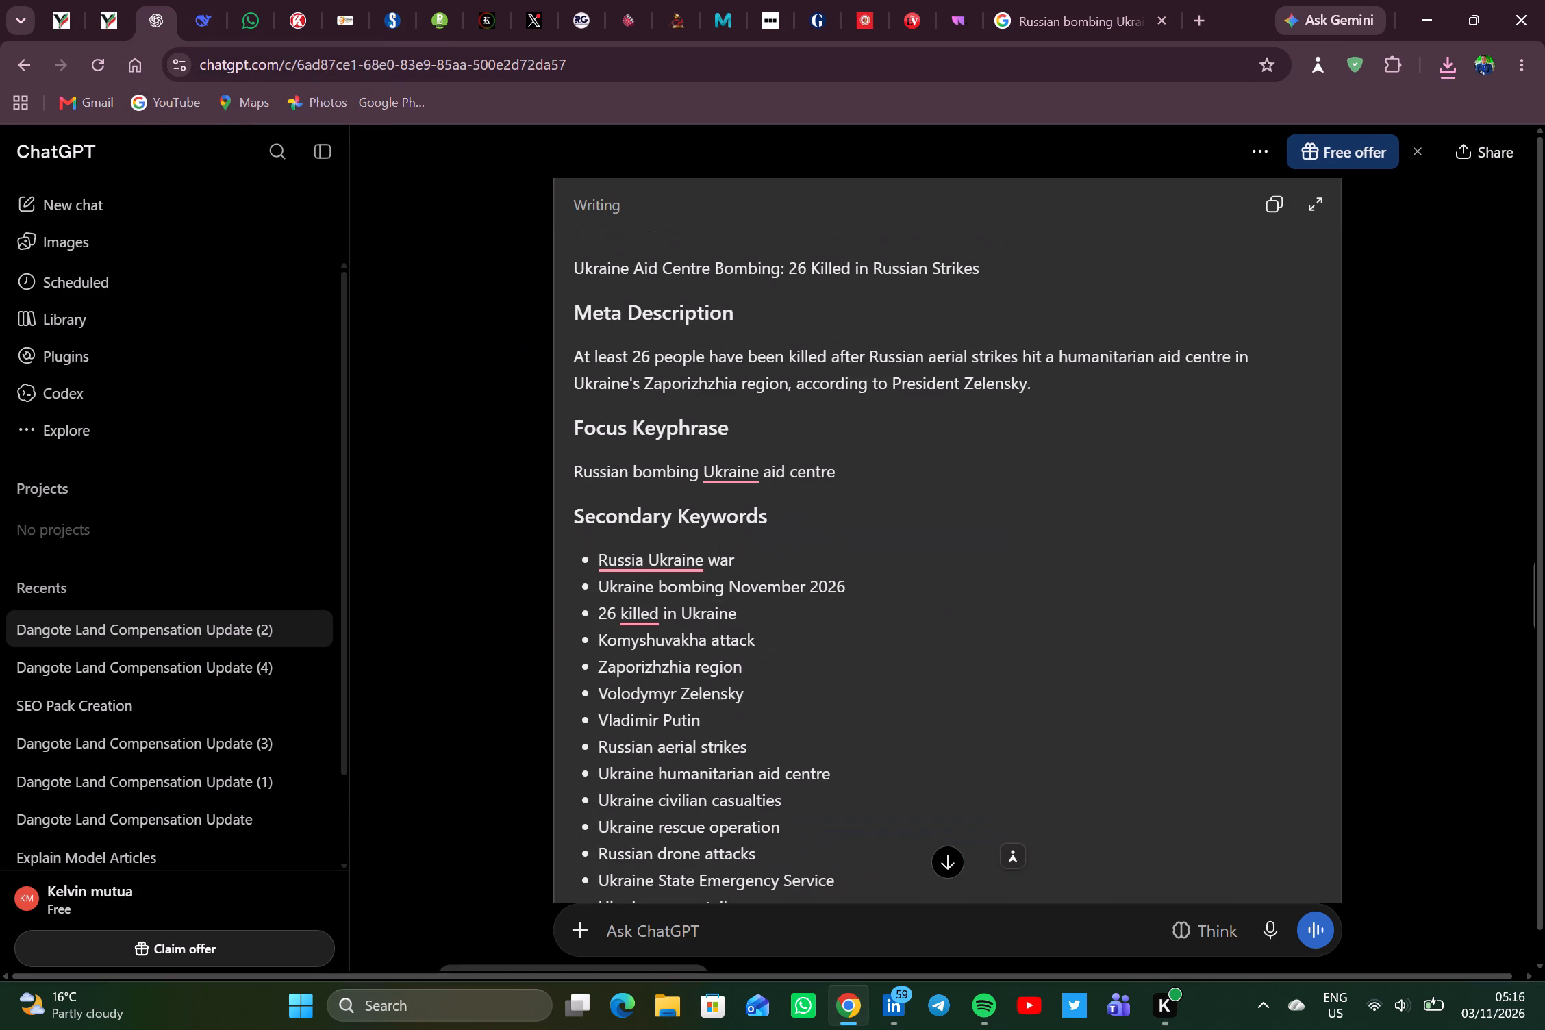
triple_click(739, 355)
key("ctrl+c")
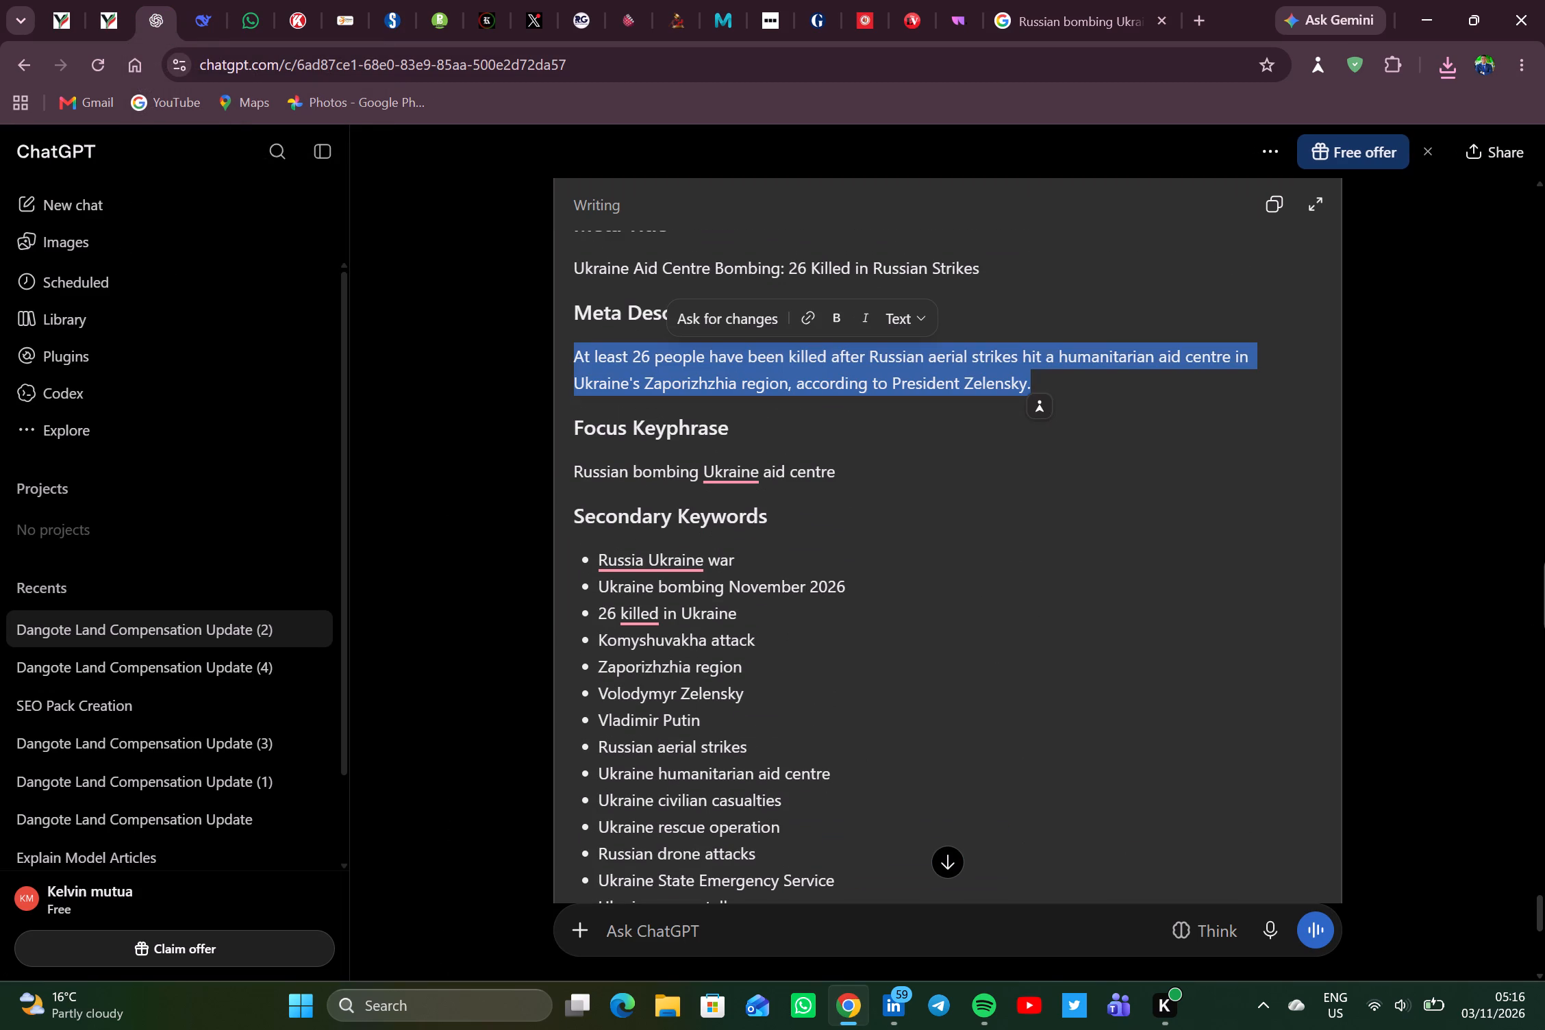
left_click(108, 12)
left_click(1418, 462)
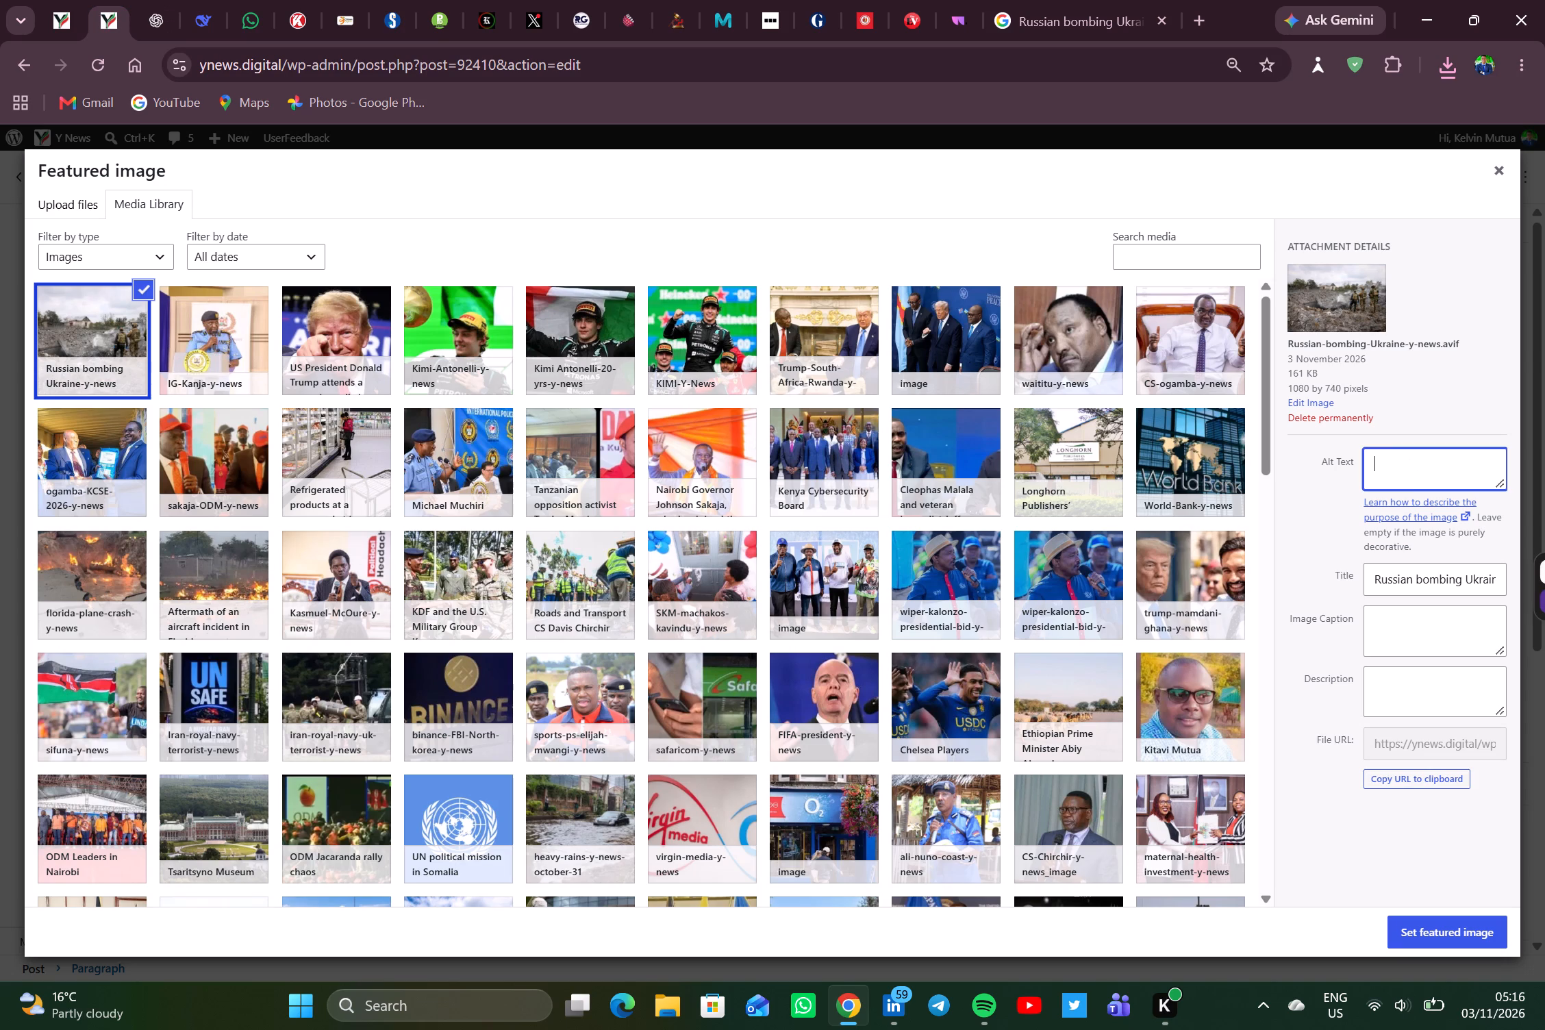
key("ctrl+v")
left_click(1421, 632)
key("ctrl+v")
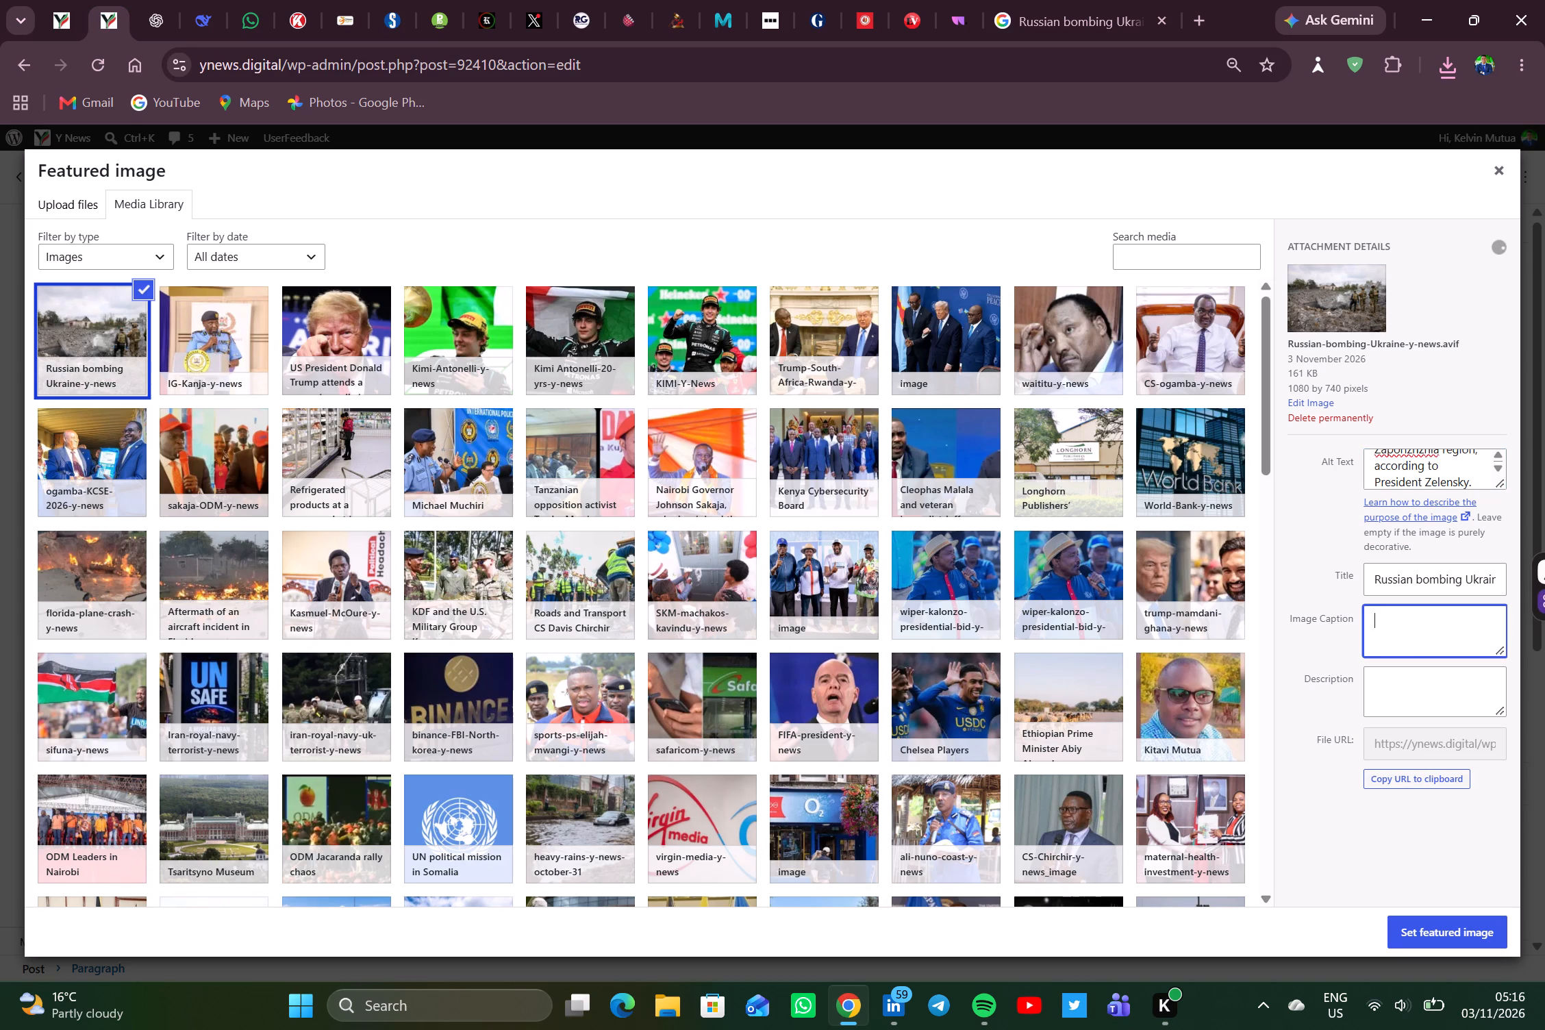
left_click(1431, 694)
key("ctrl+v")
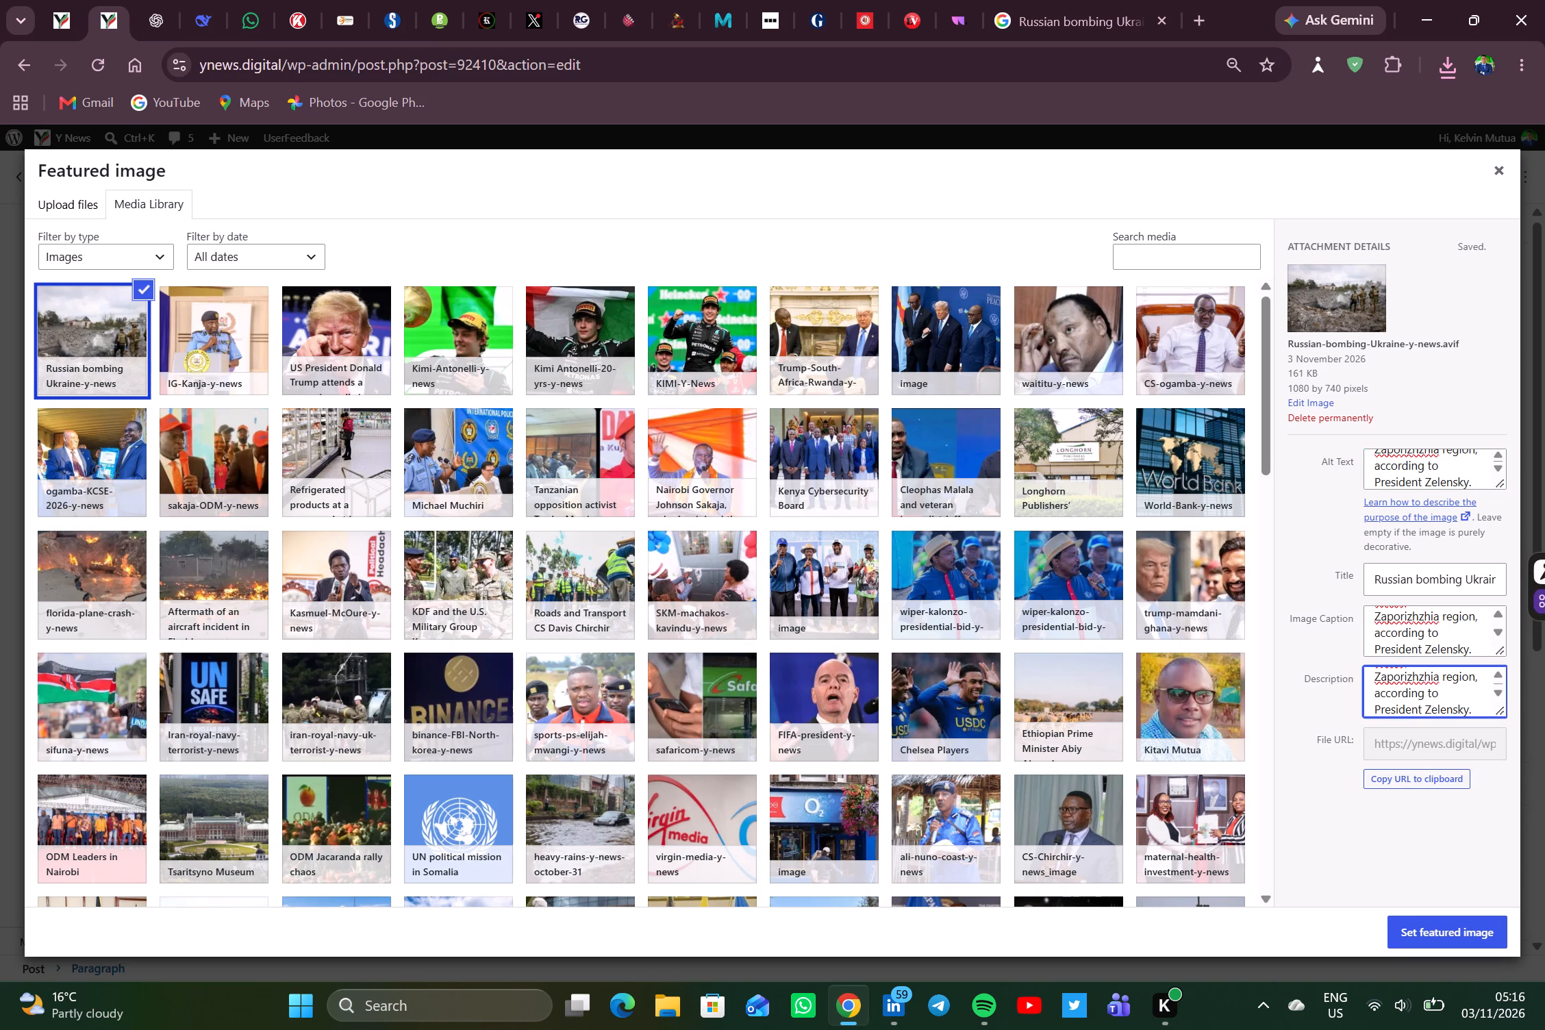
Append "Photo/Courtesy" to the image caption and set the image as the post's featured image.
left_click(1485, 651)
key("space")
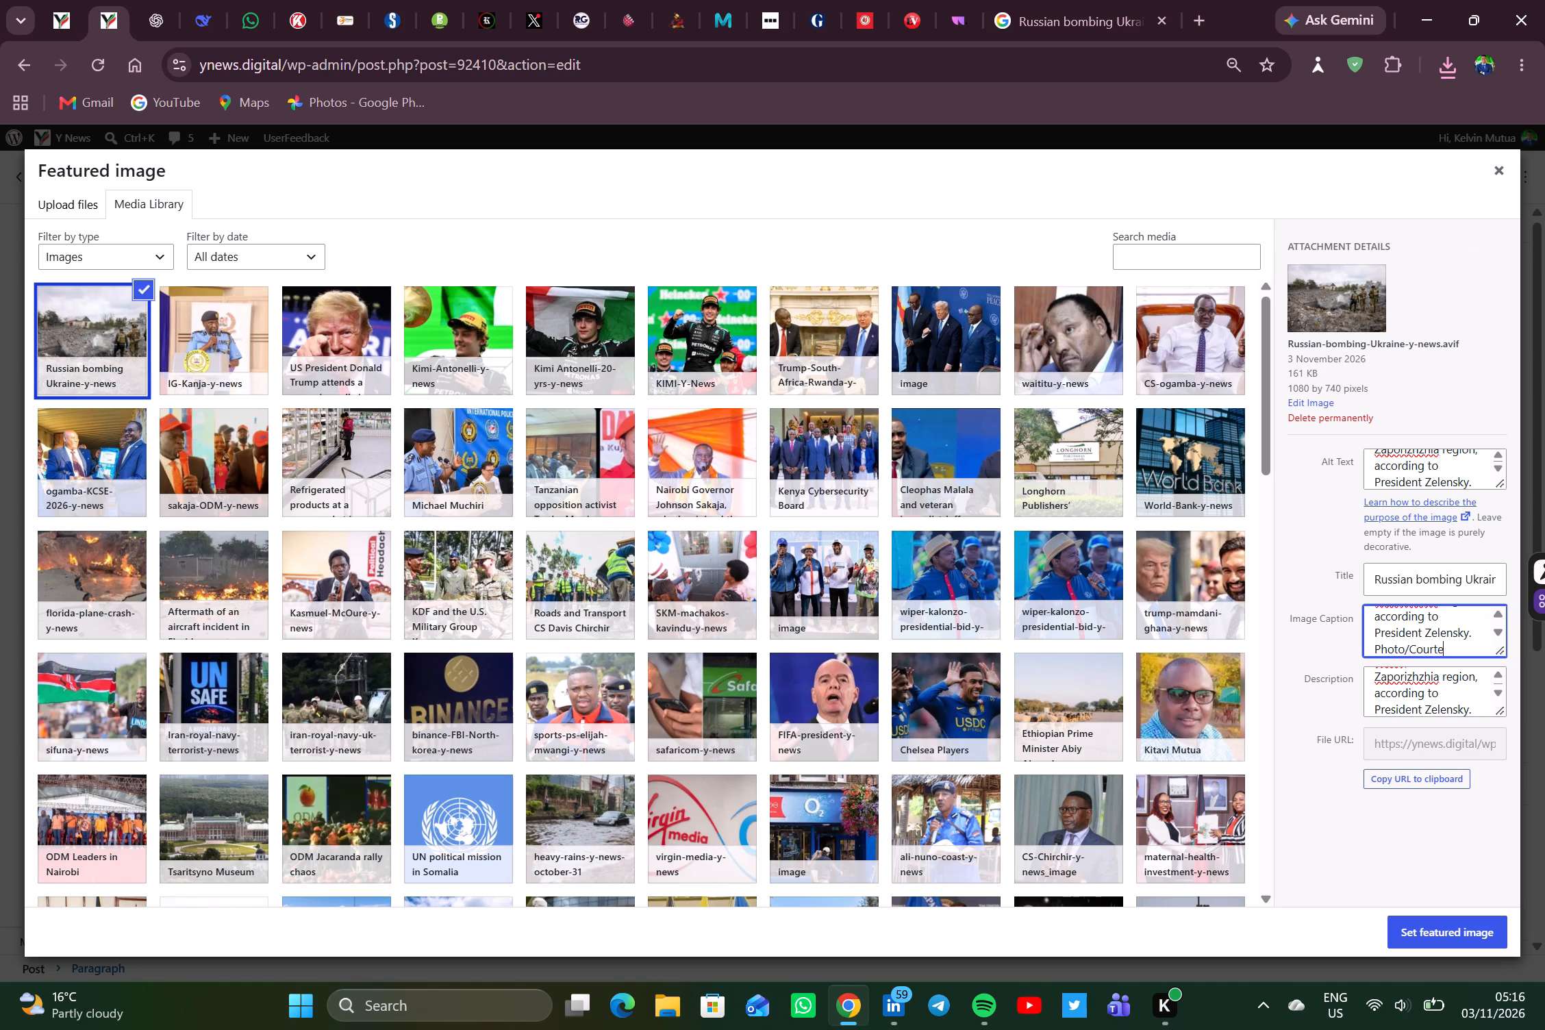
left_click(1442, 935)
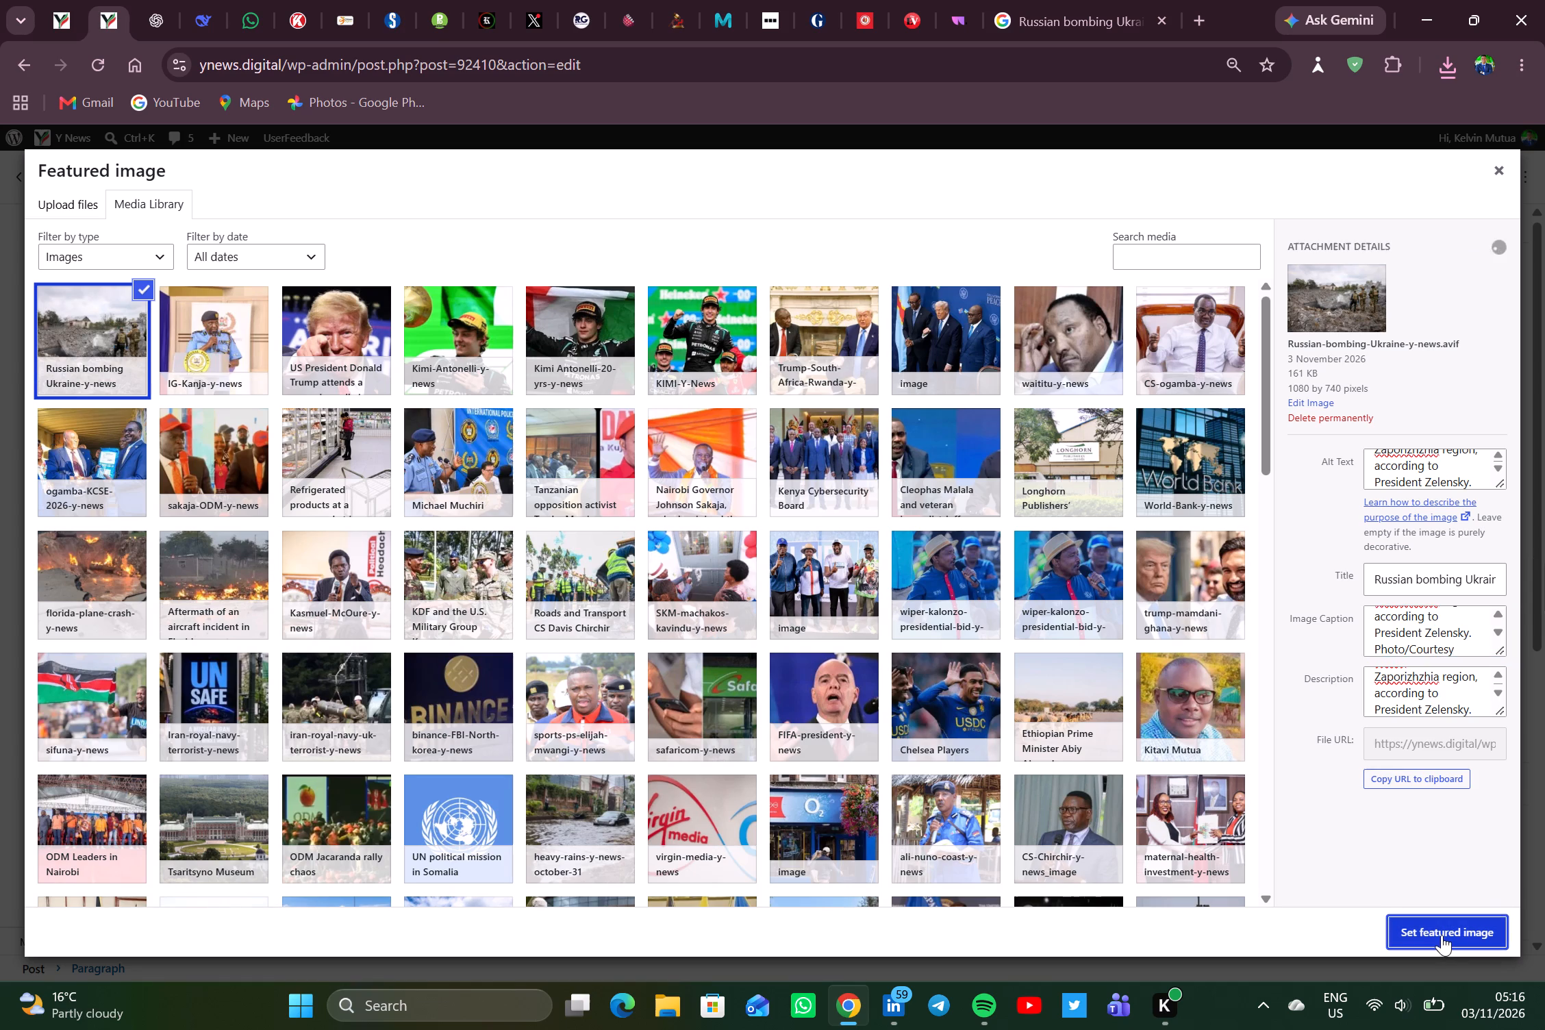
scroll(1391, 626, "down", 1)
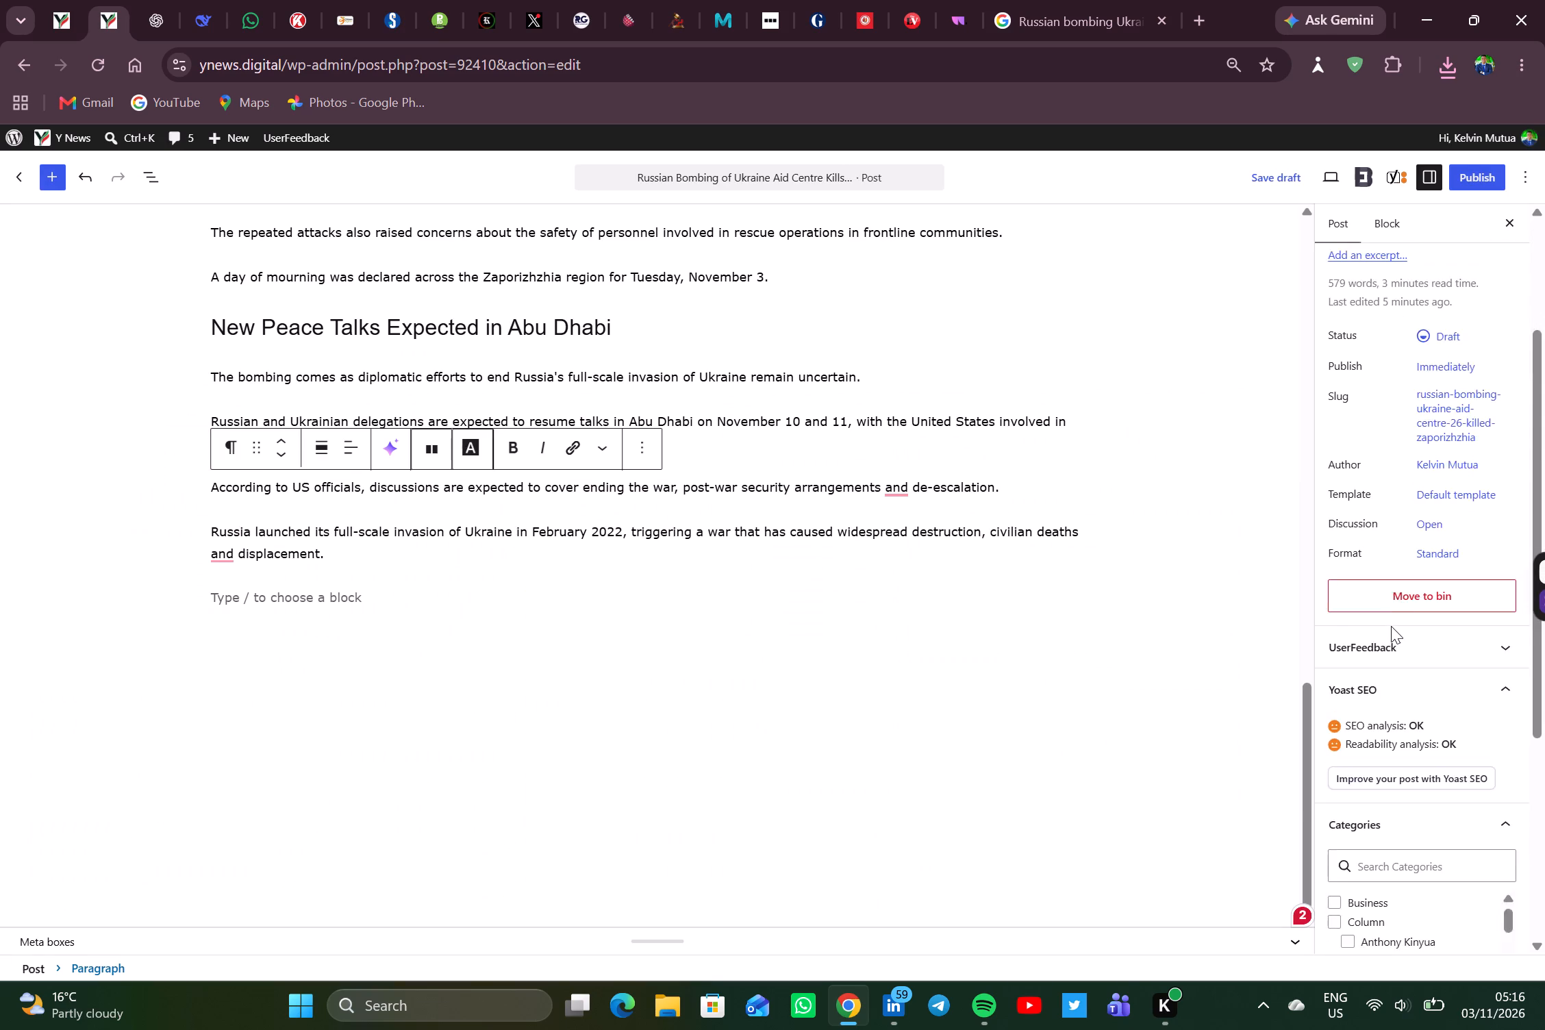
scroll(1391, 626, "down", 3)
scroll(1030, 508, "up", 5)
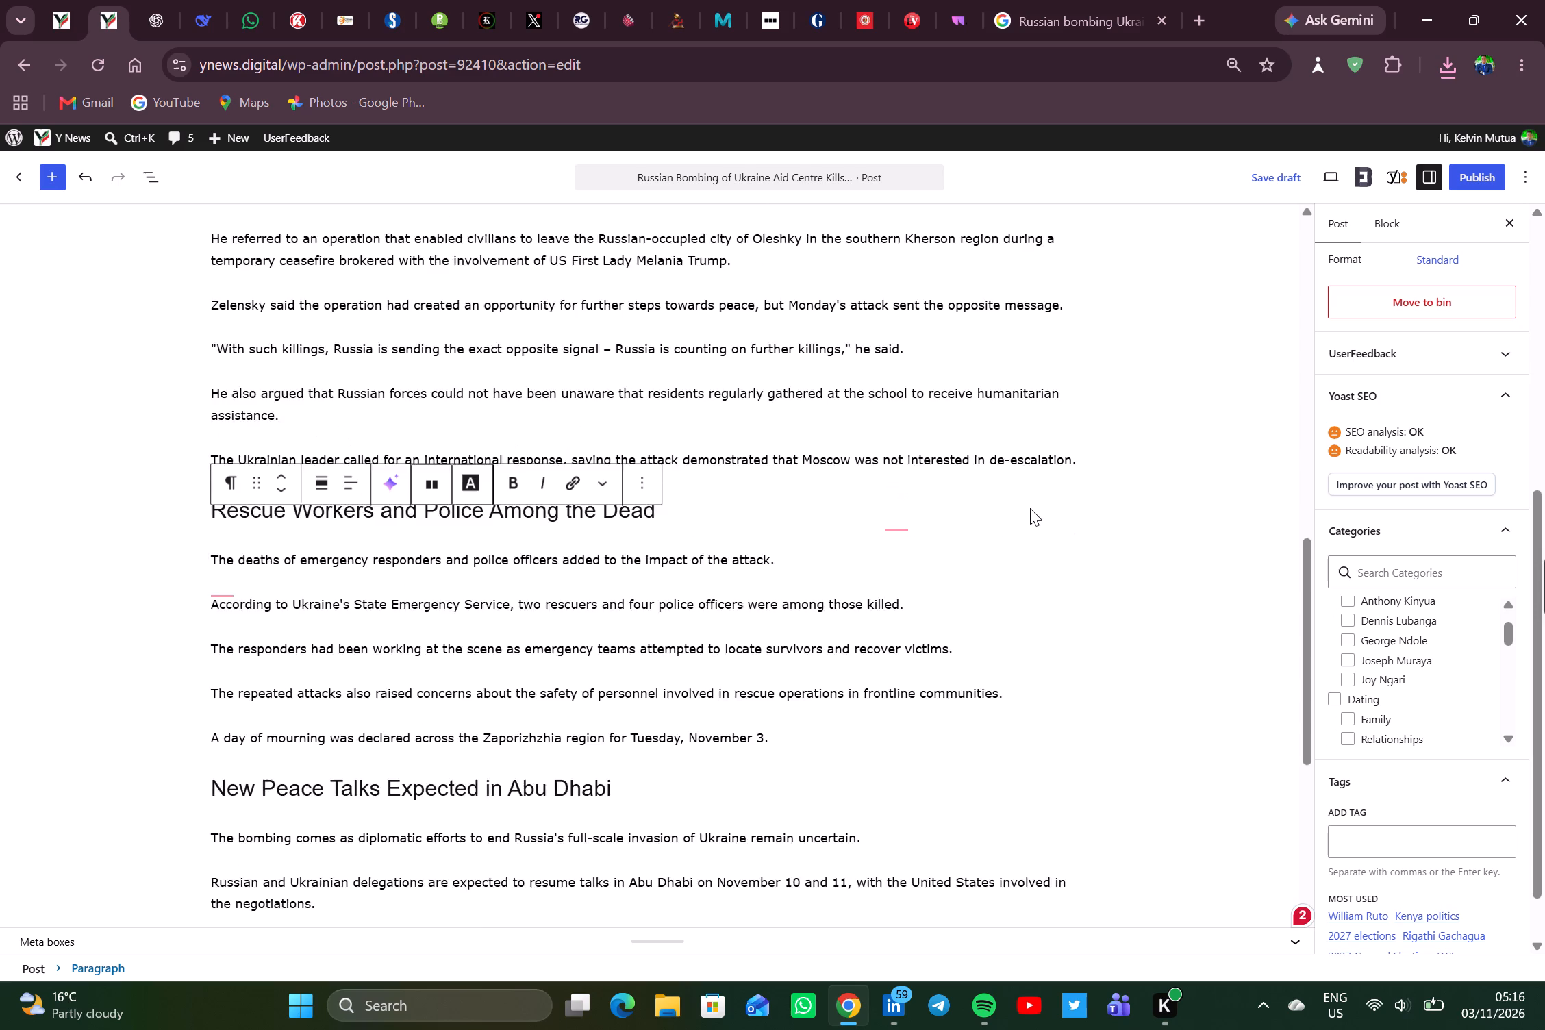
Copy the Reuters burnt-out truck photo from Google Images and insert it below the article's "Images released by Ukrainian emergency services" paragraph.
scroll(1030, 508, "up", 6)
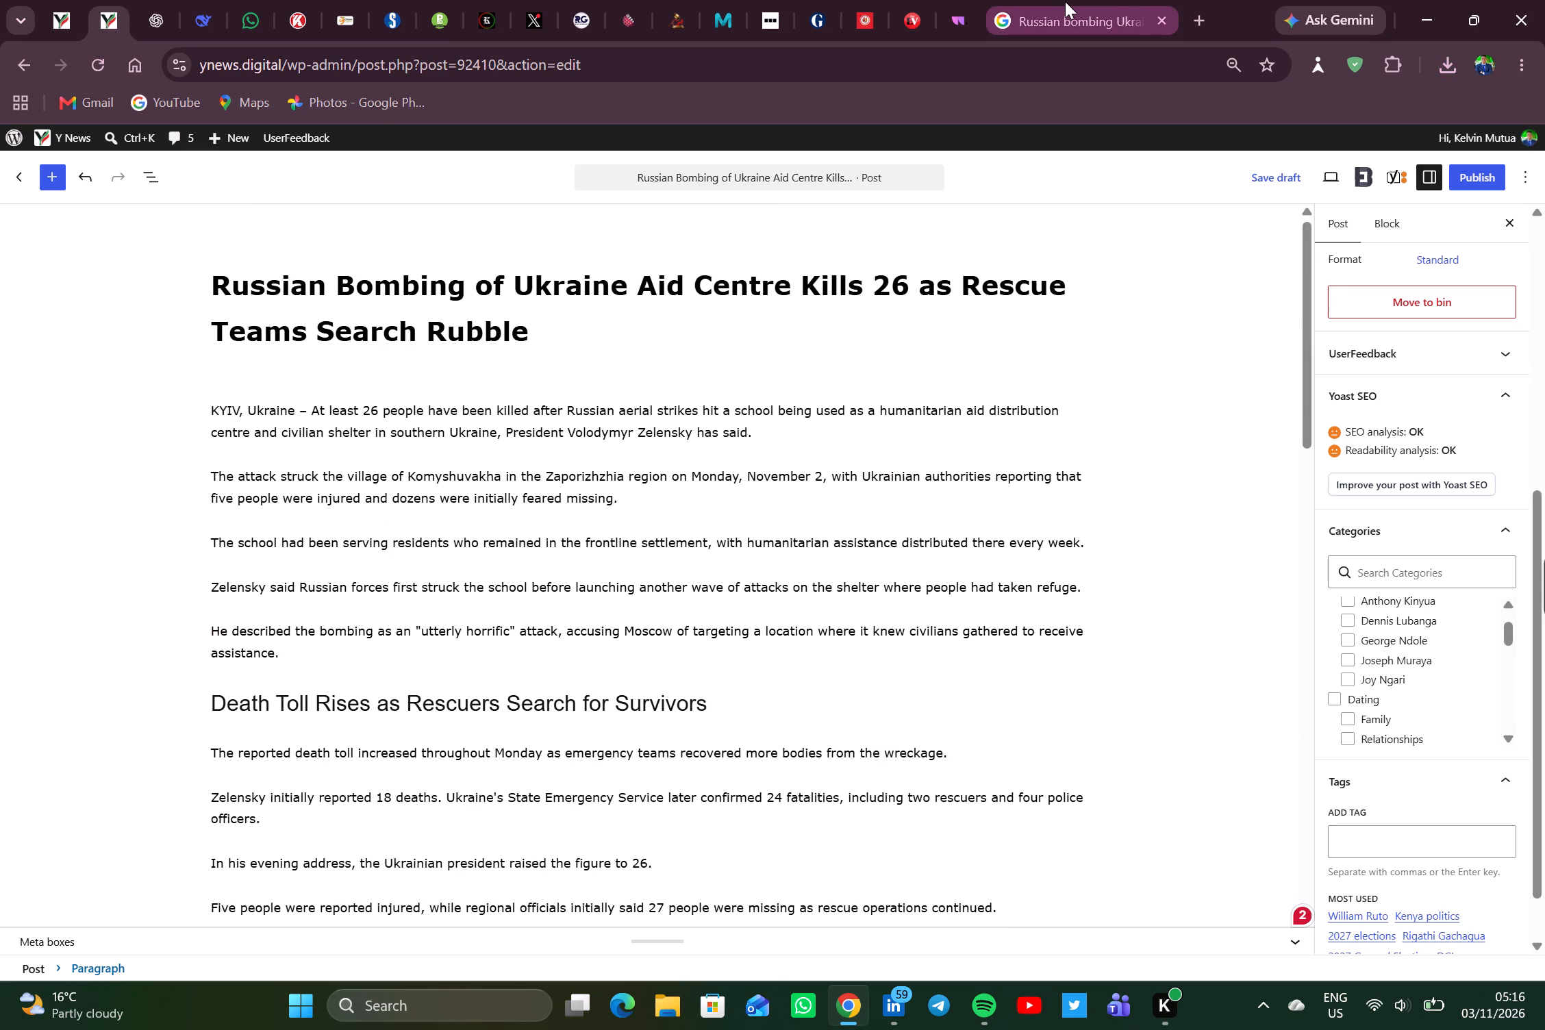
left_click(1033, 22)
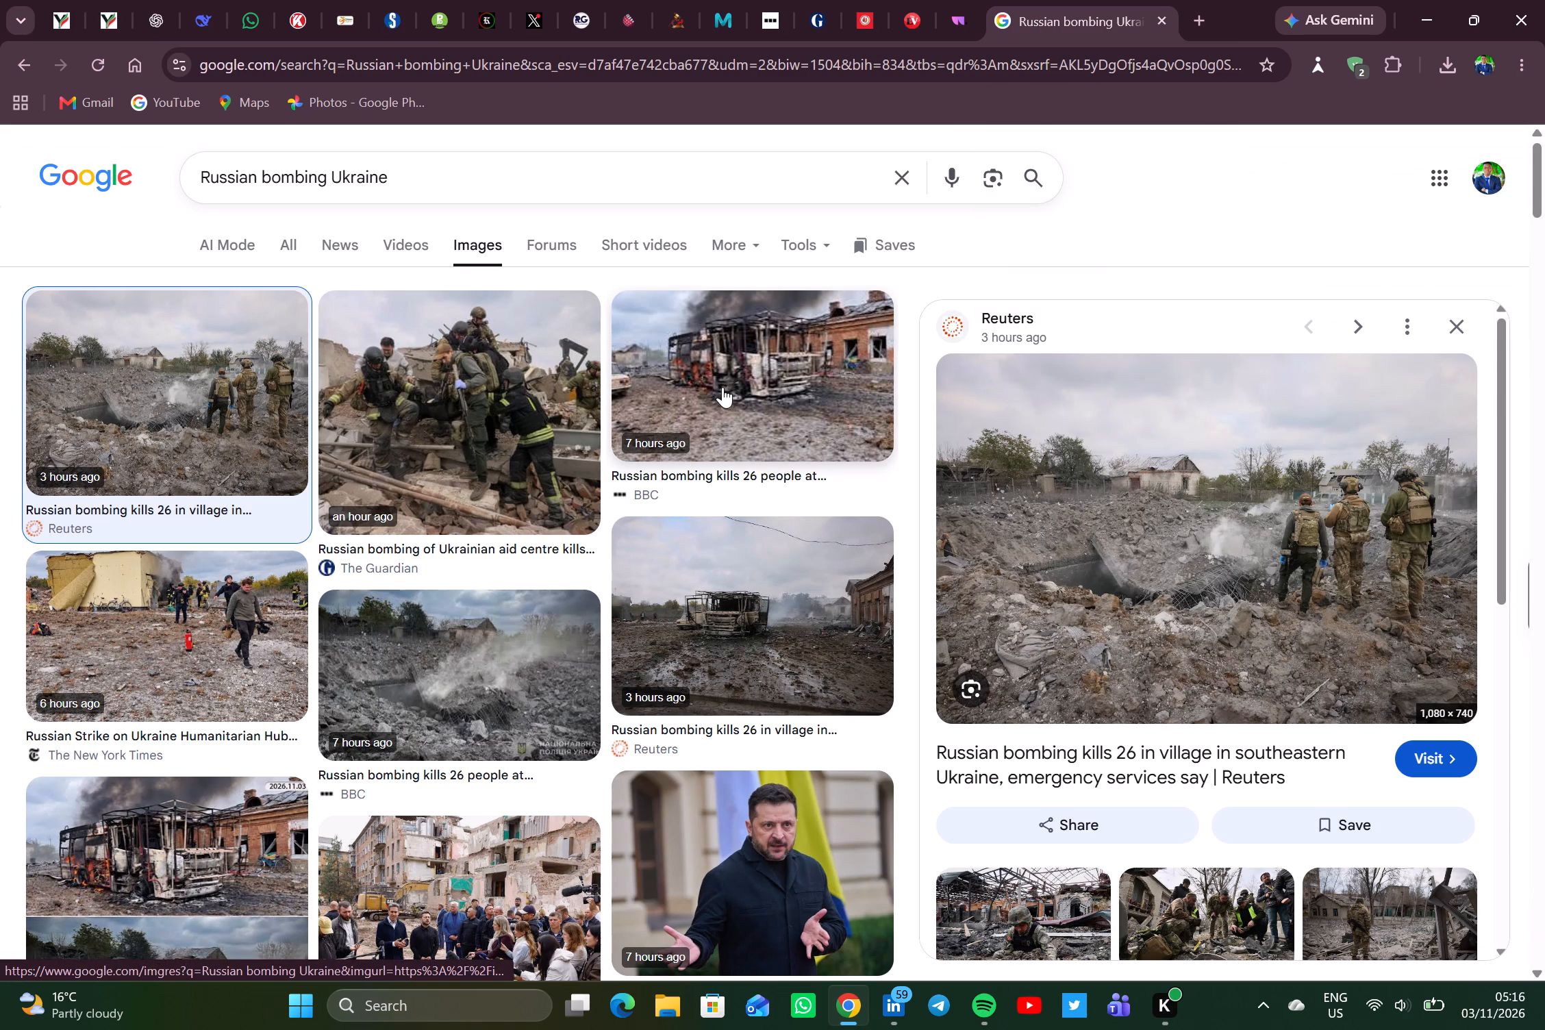
left_click(723, 387)
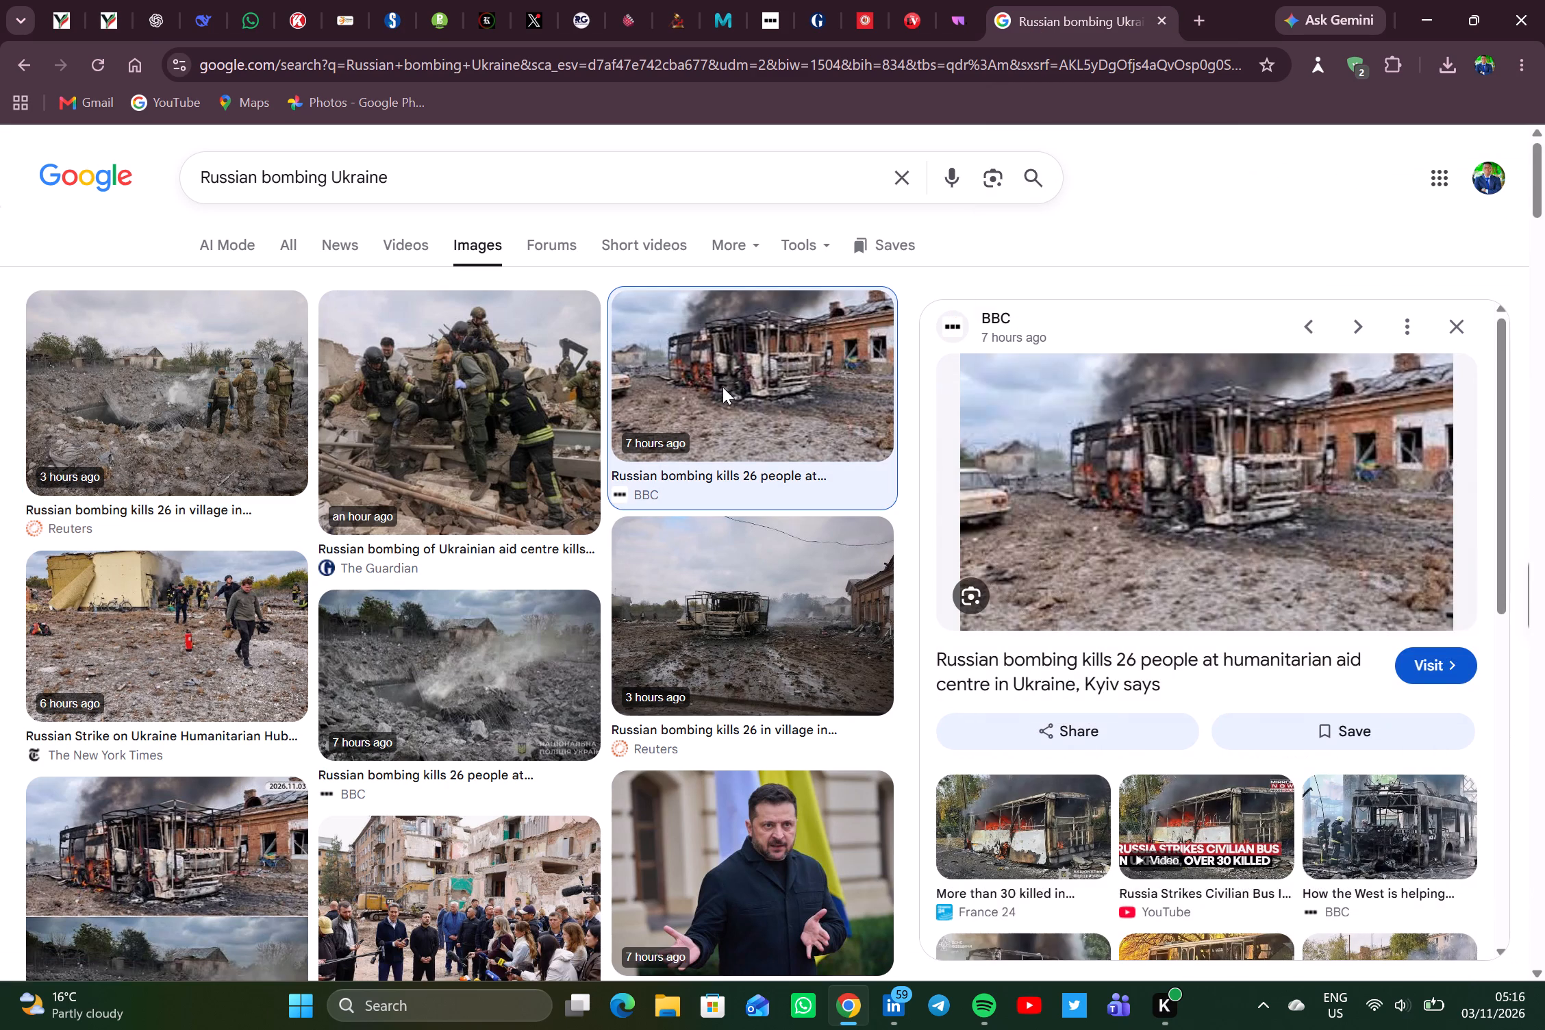
scroll(810, 573, "down", 1)
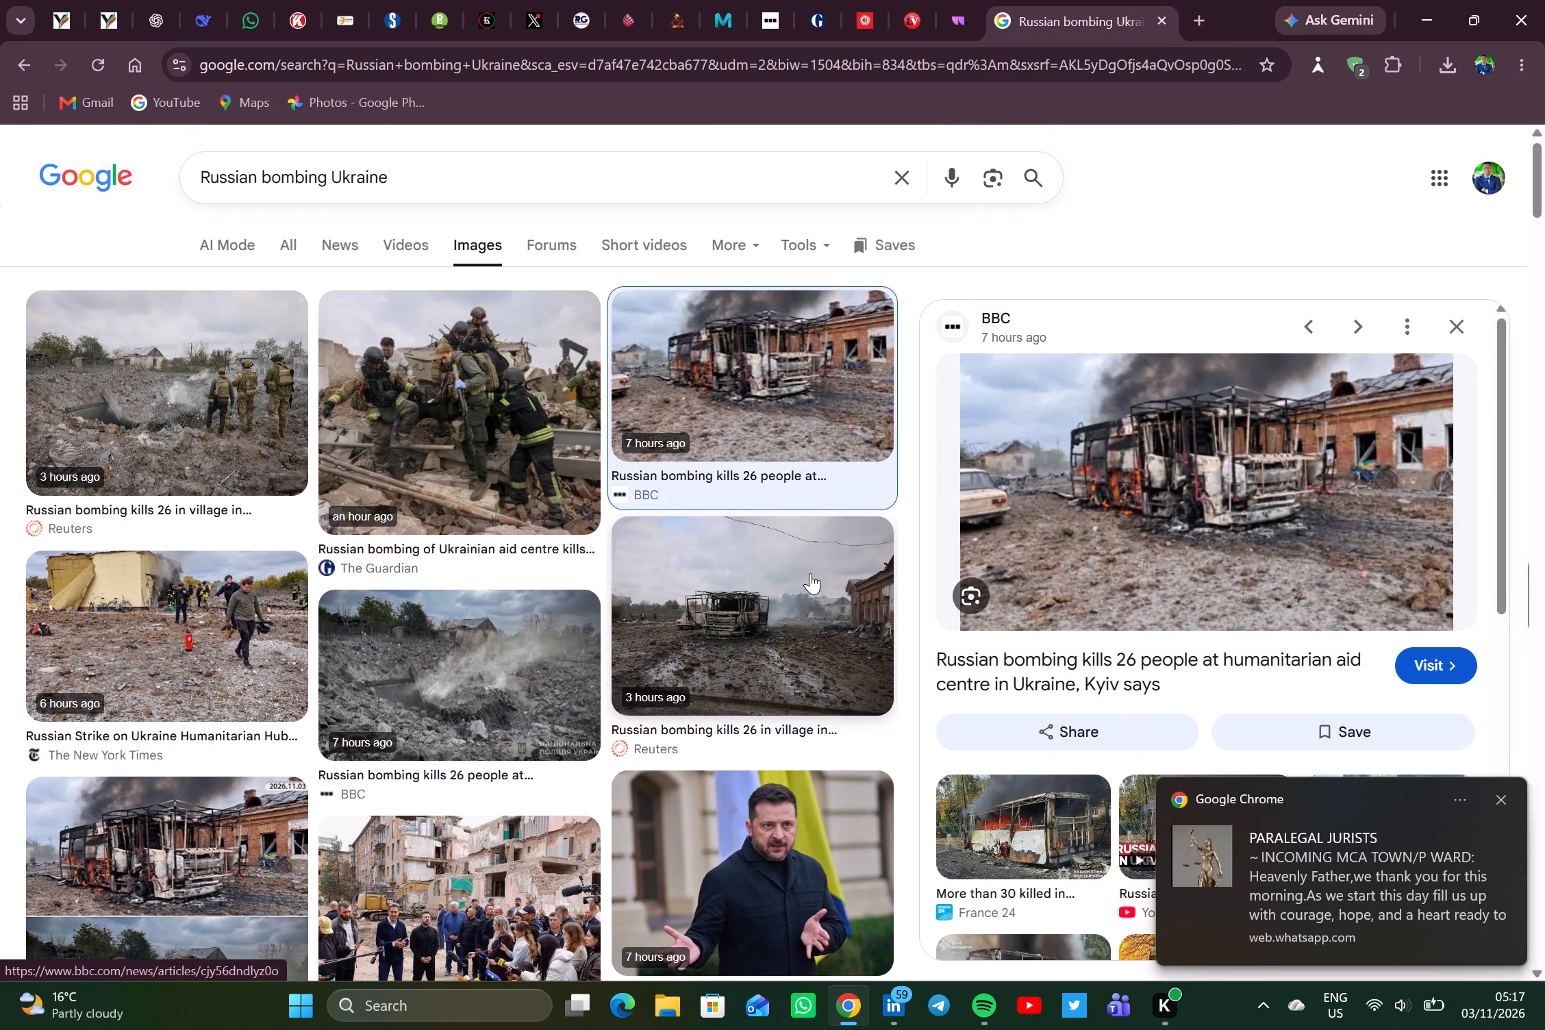
scroll(810, 573, "down", 1)
left_click(744, 553)
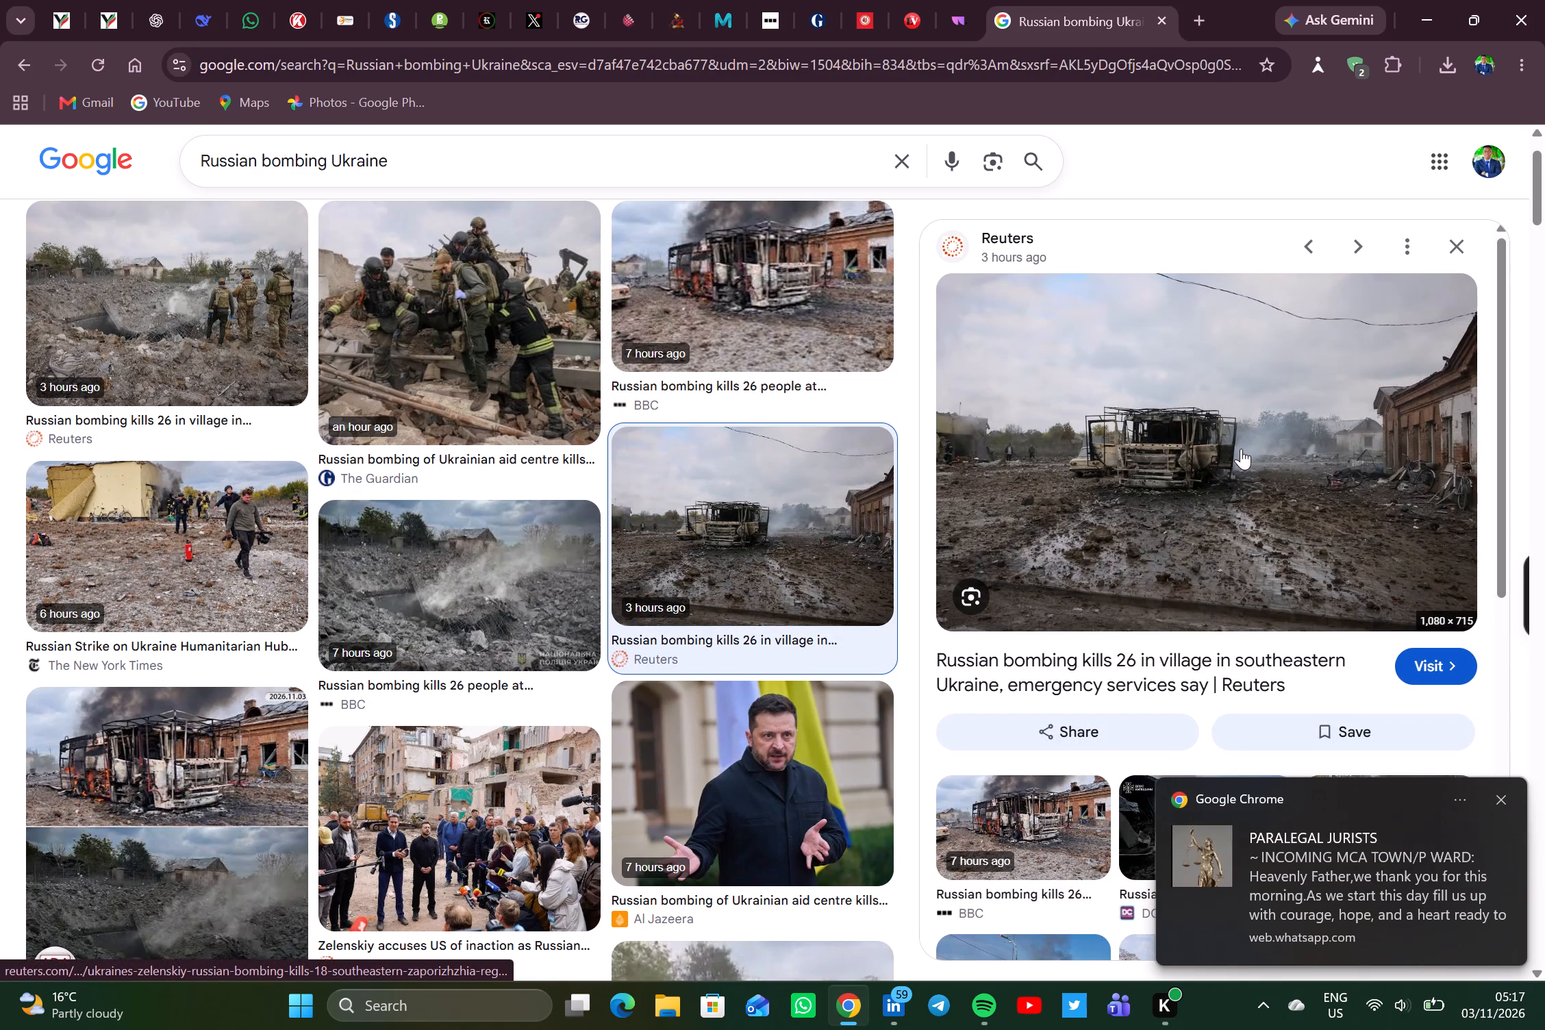
right_click(1203, 417)
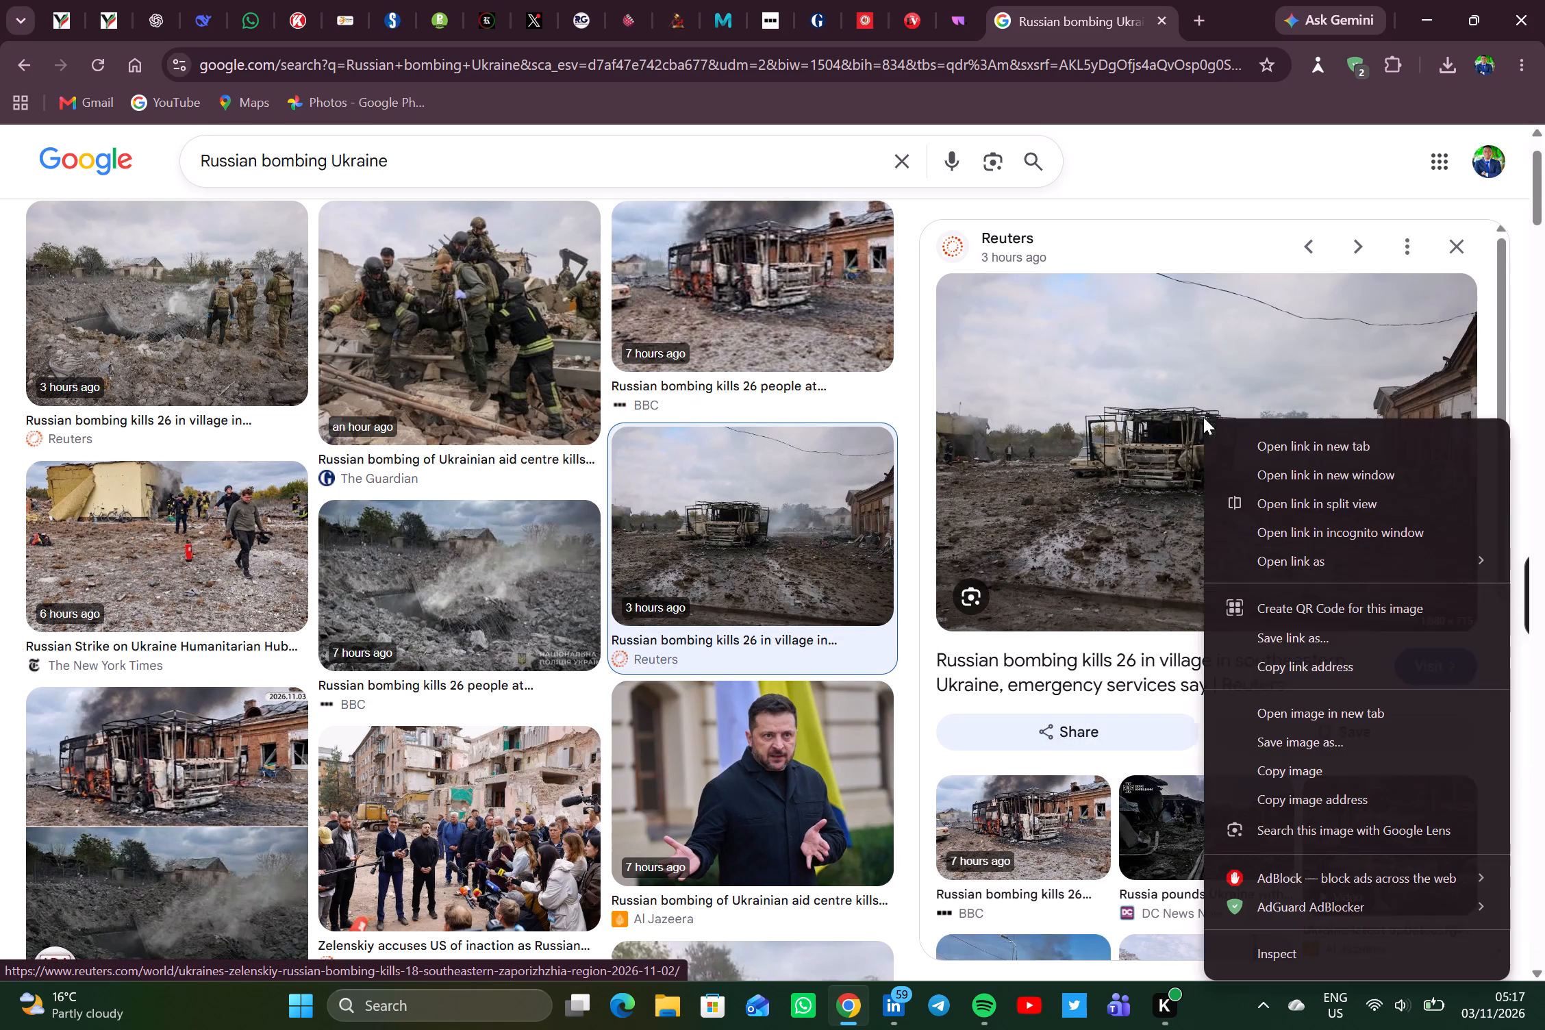
left_click(1267, 768)
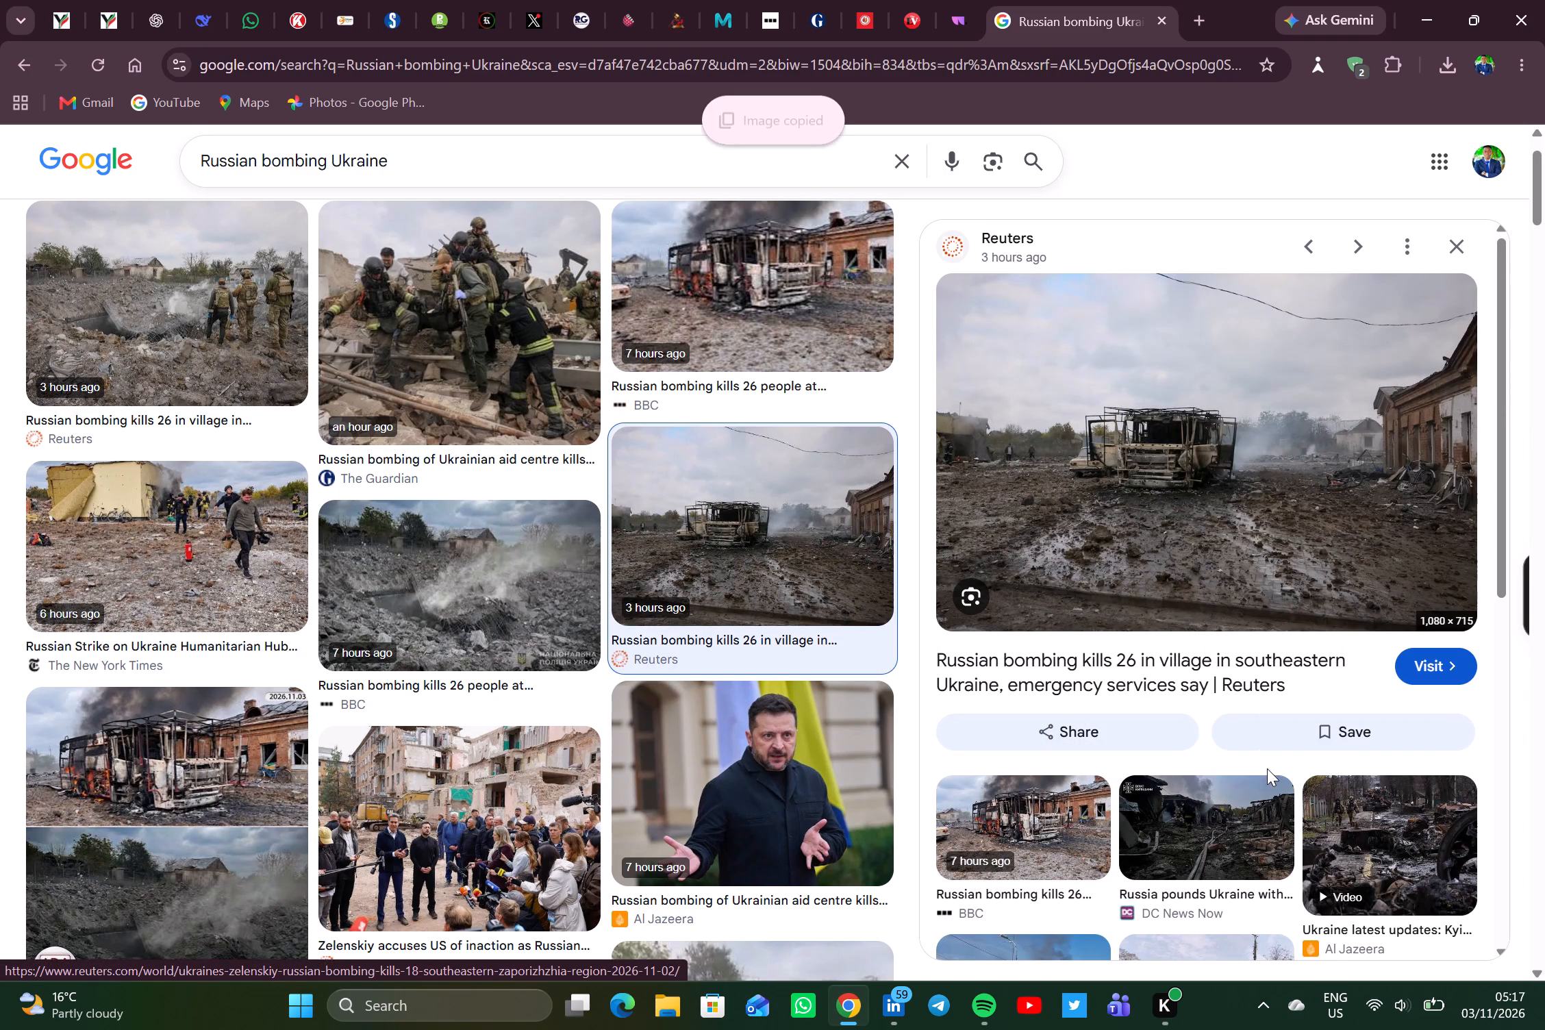
left_click(125, 10)
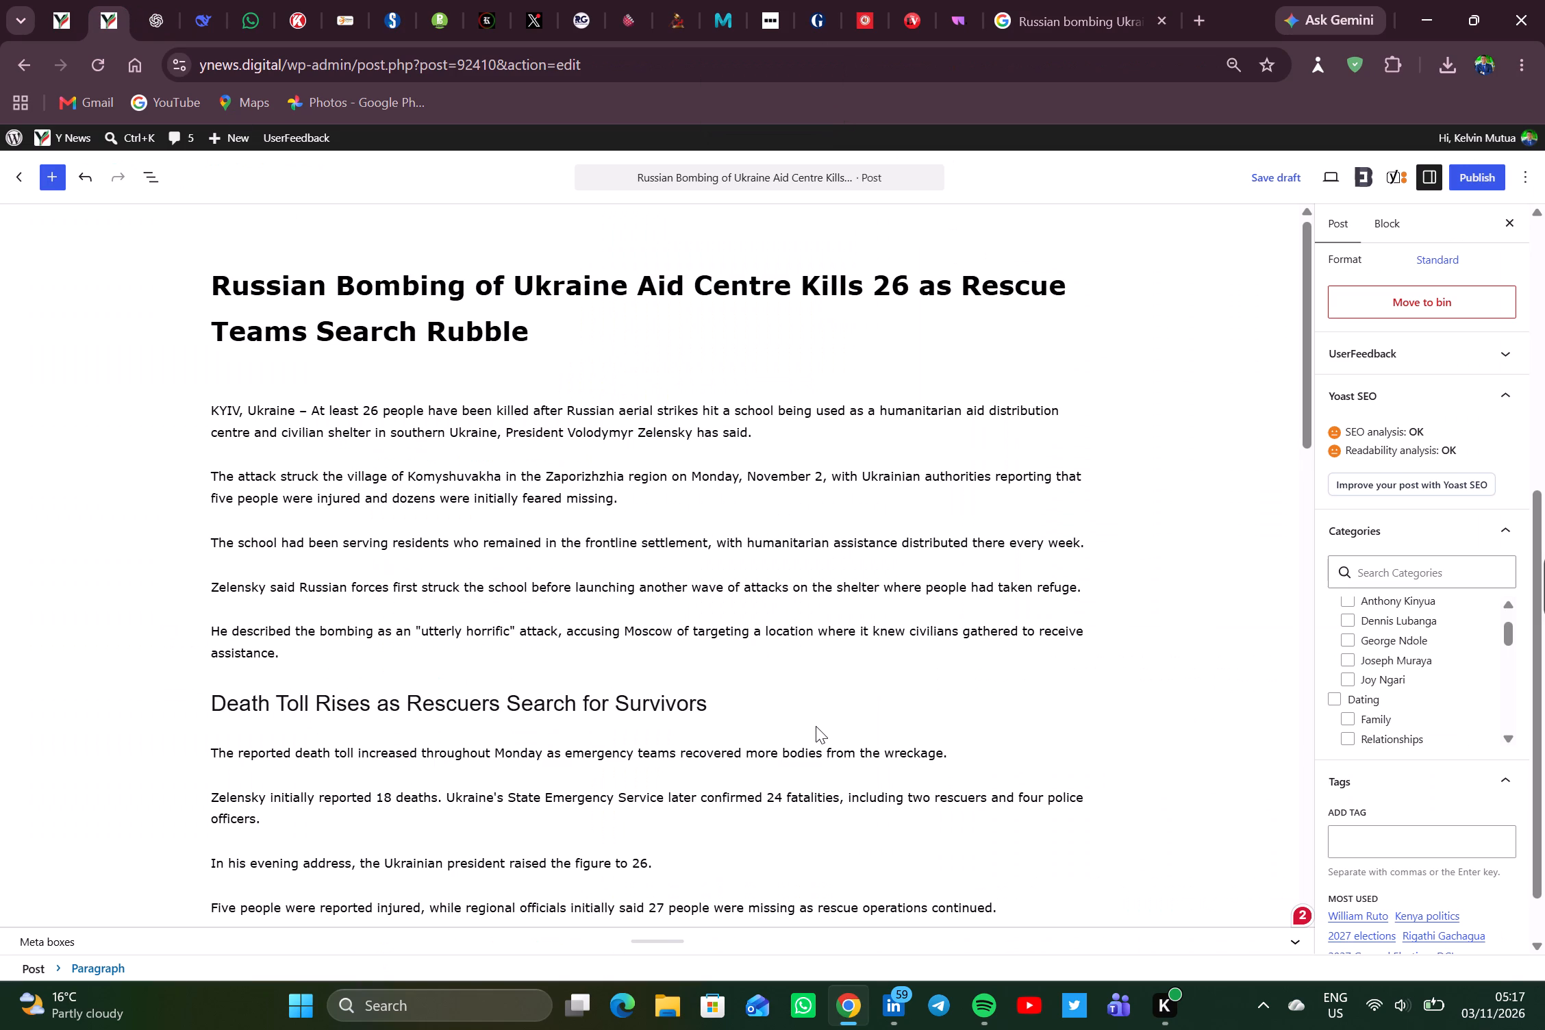
scroll(816, 726, "down", 2)
left_click(263, 658)
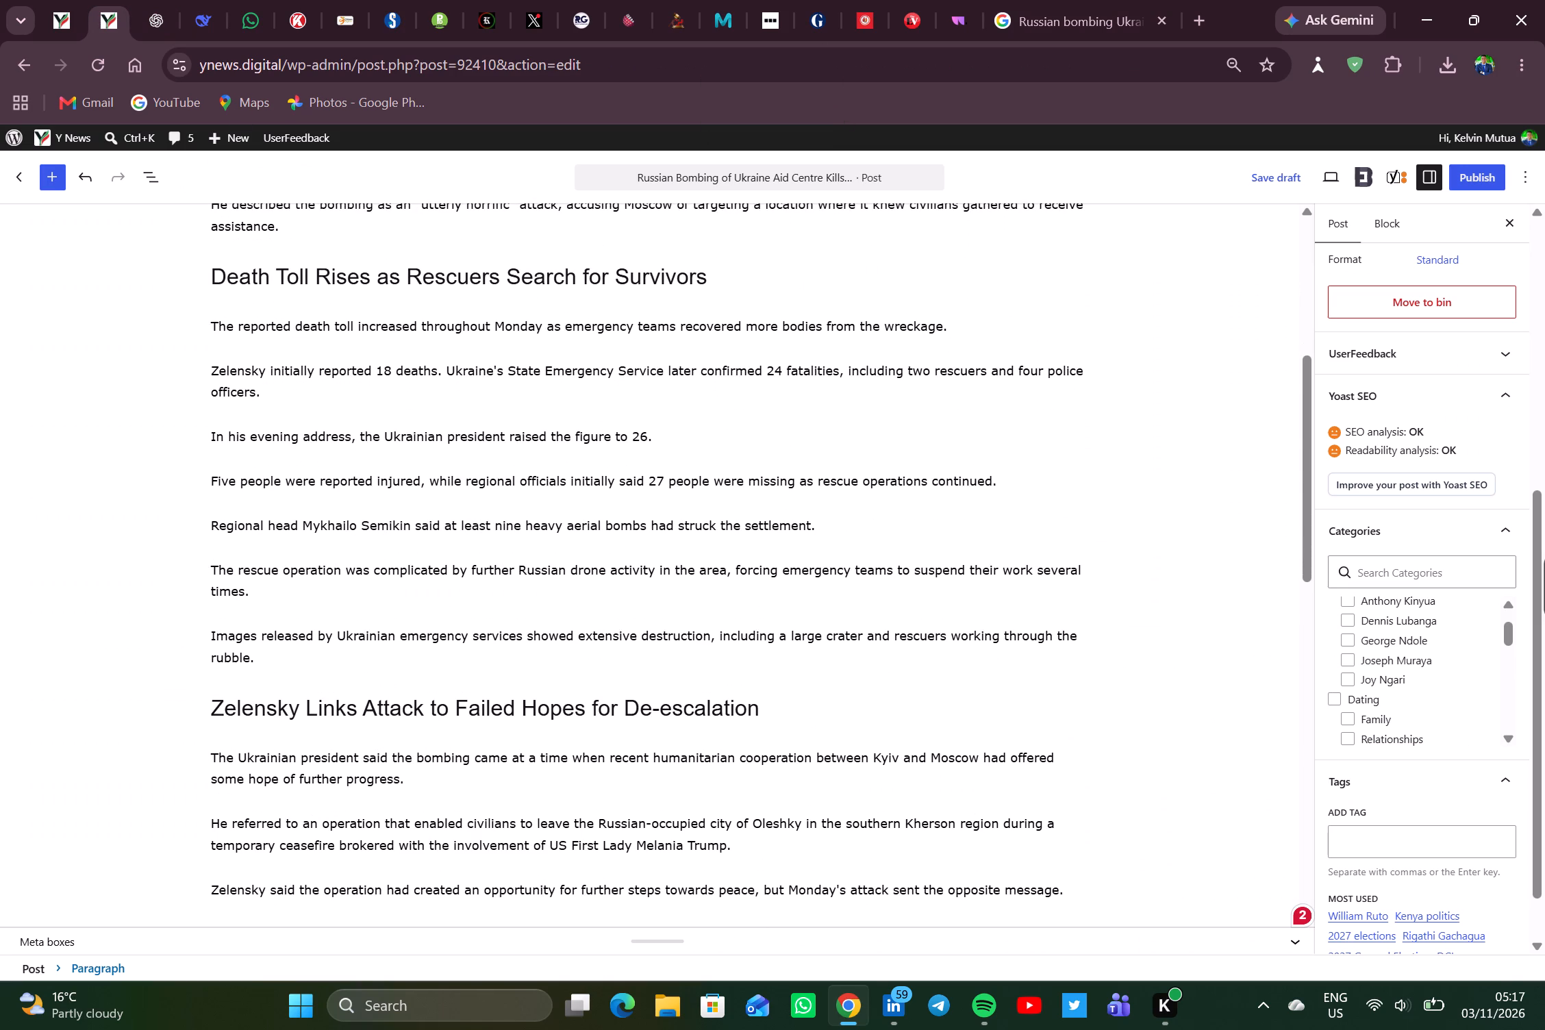
key("ctrl+v")
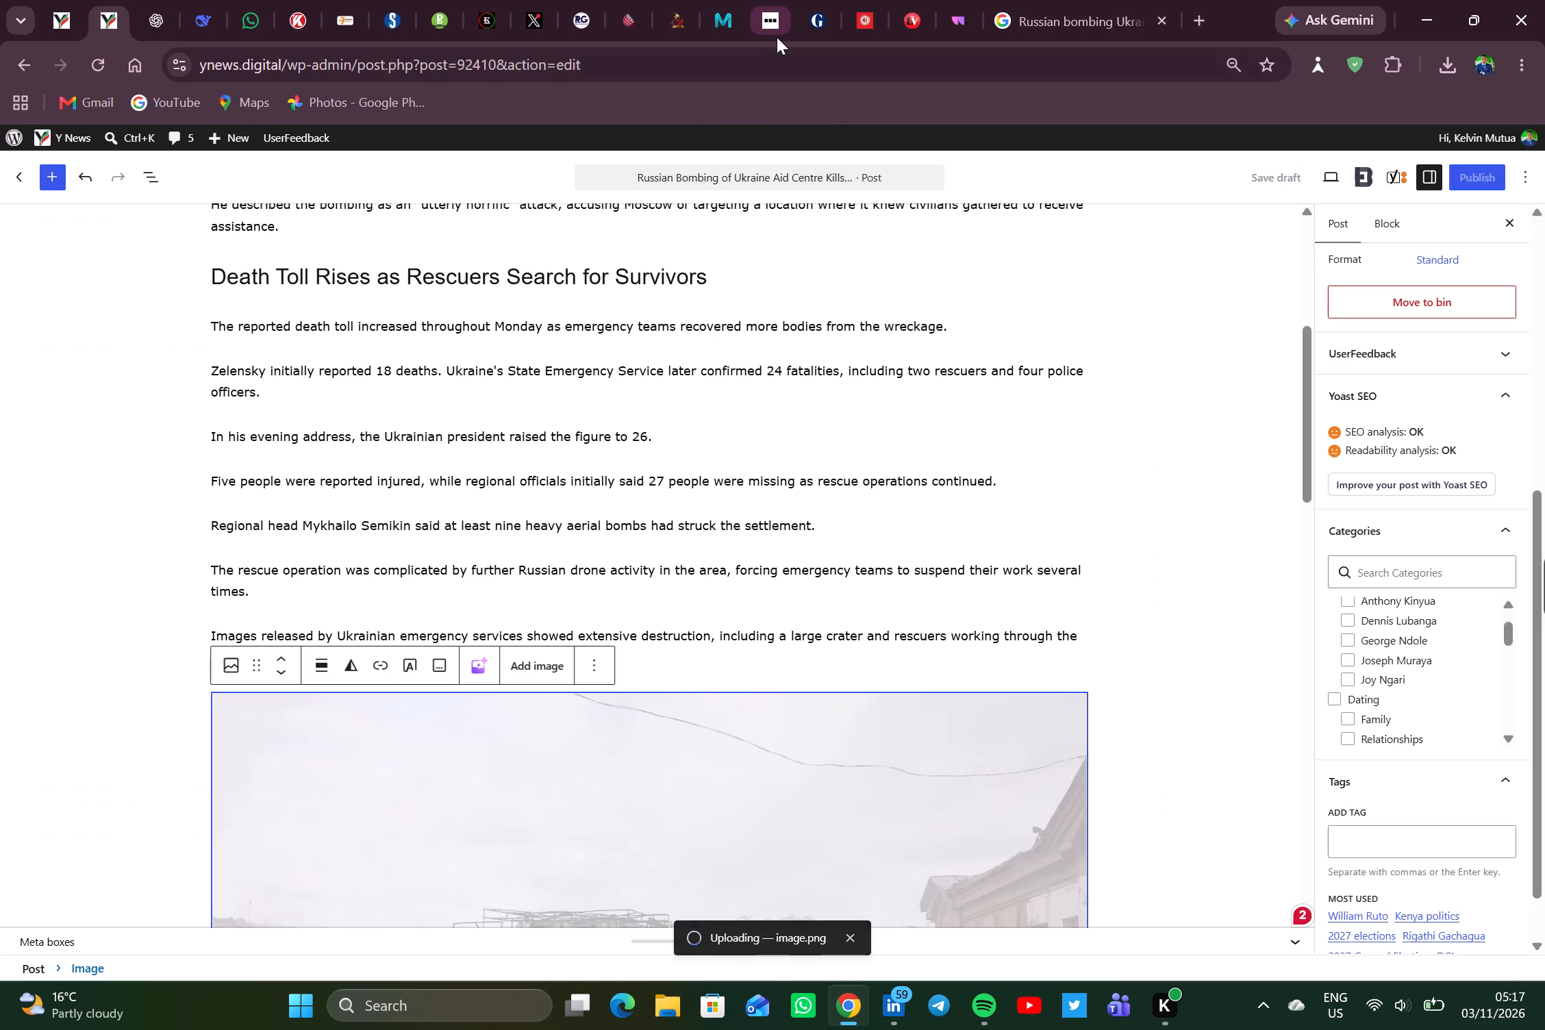
Copy the burning bus photo from the BBC article and insert it below the paragraph about the day of mourning.
left_click(777, 37)
right_click(744, 381)
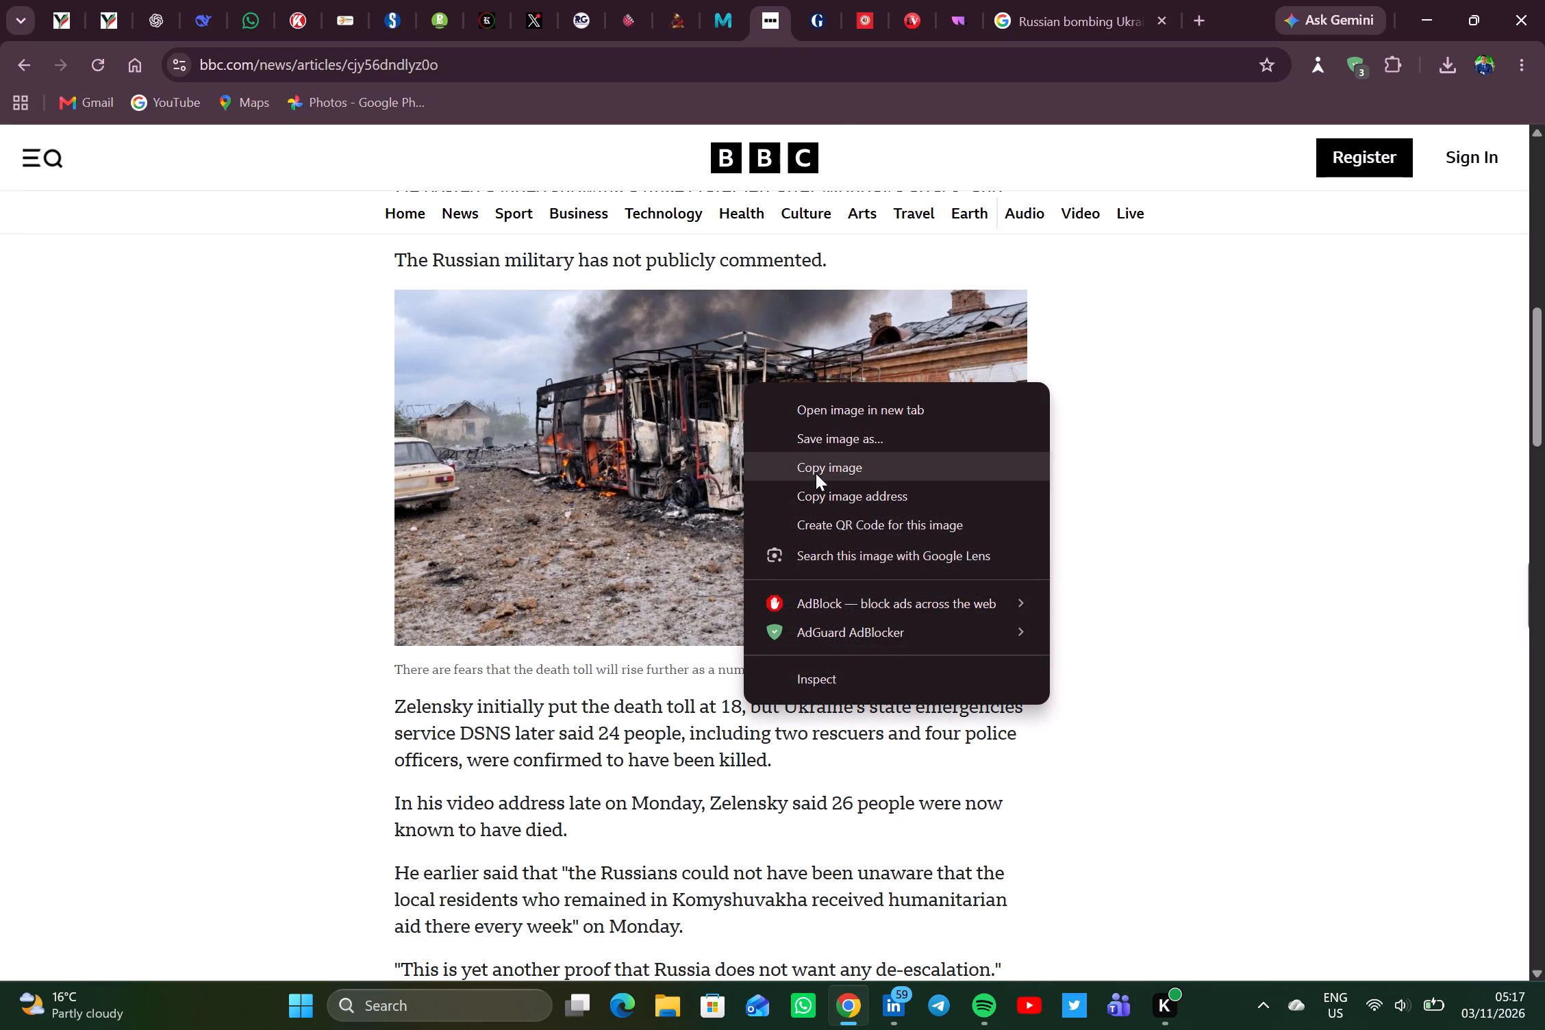
left_click(815, 470)
scroll(815, 470, "down", 10)
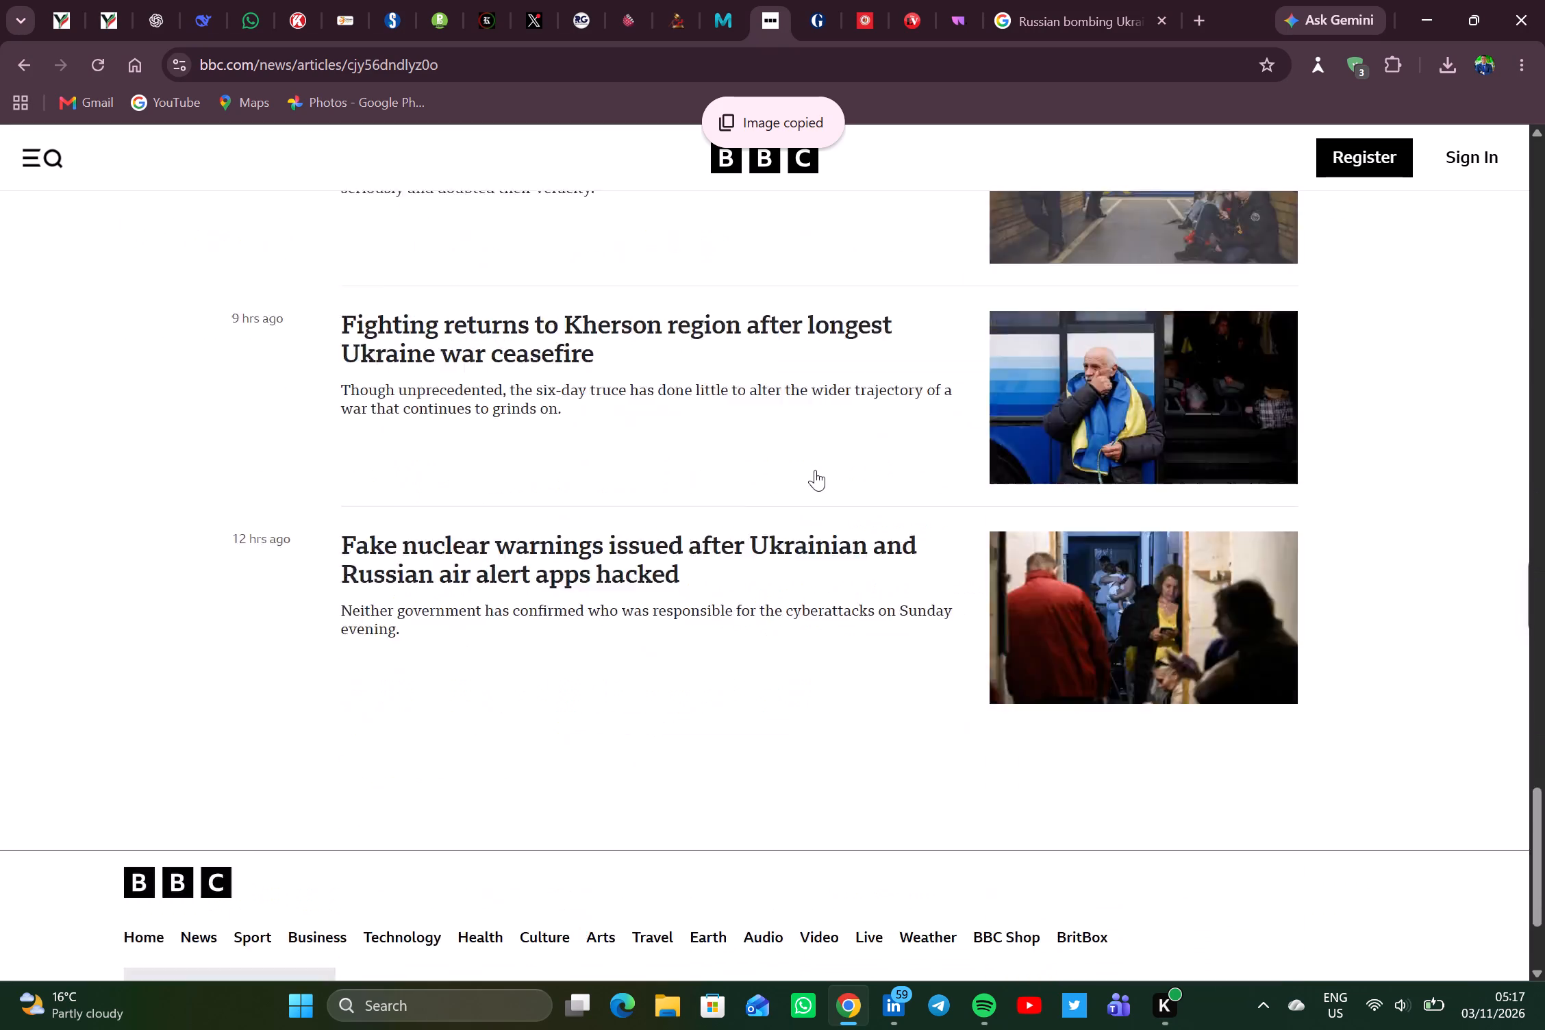
left_click(114, 6)
scroll(690, 612, "down", 1)
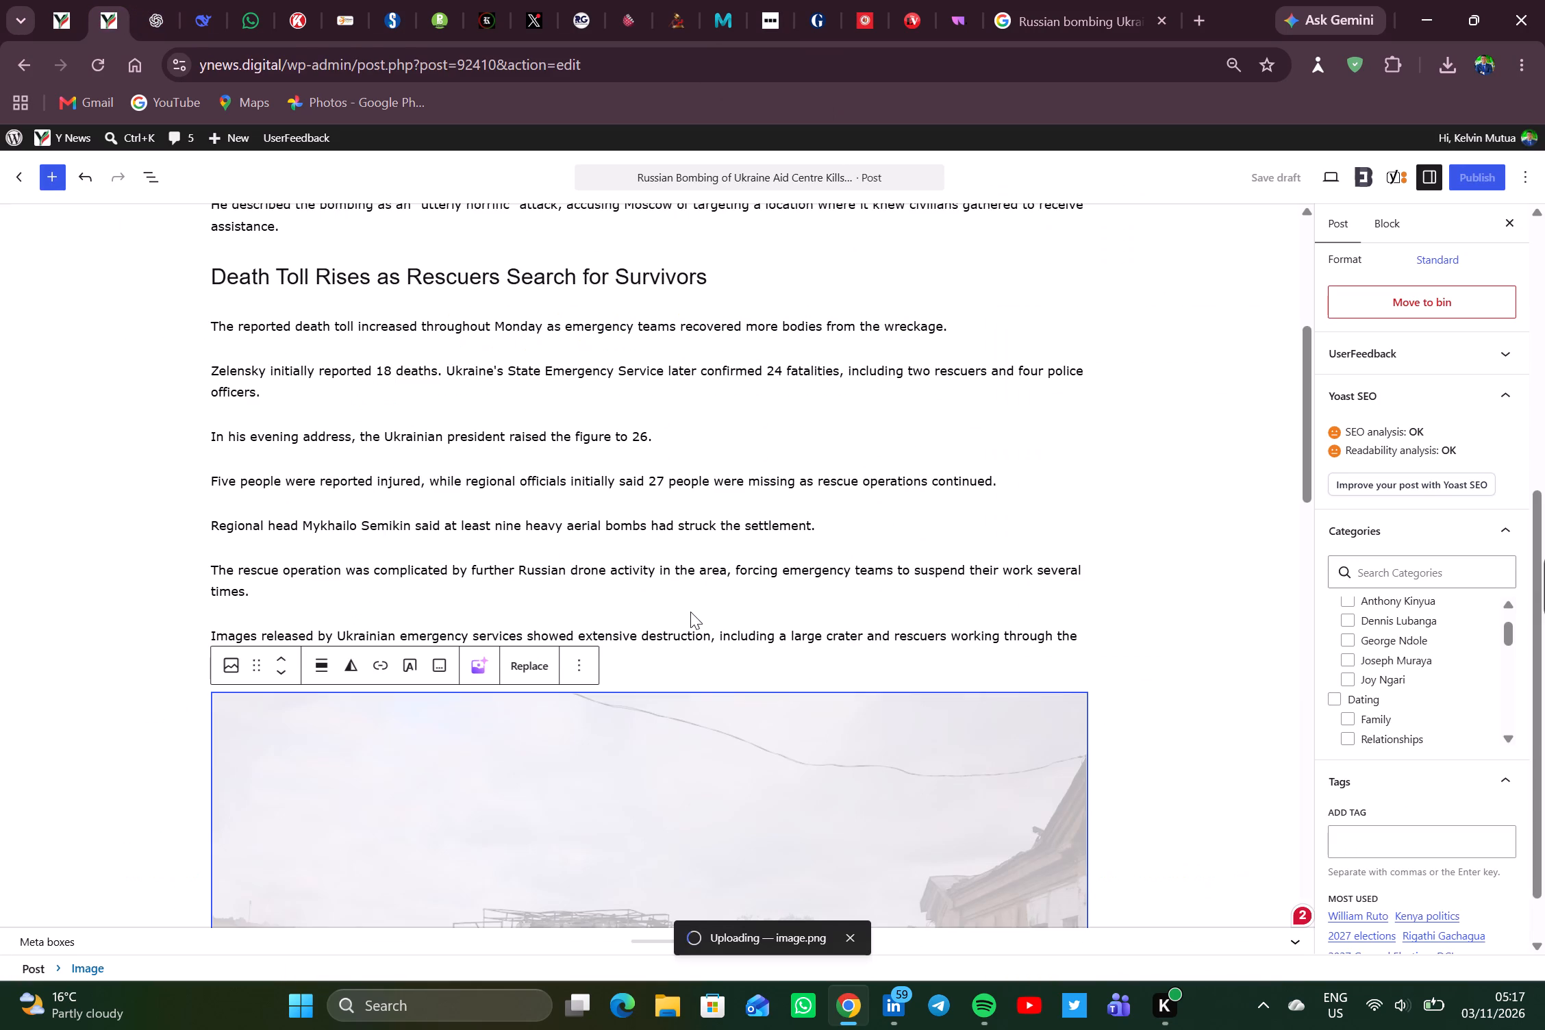
scroll(690, 612, "down", 5)
scroll(690, 612, "up", 1)
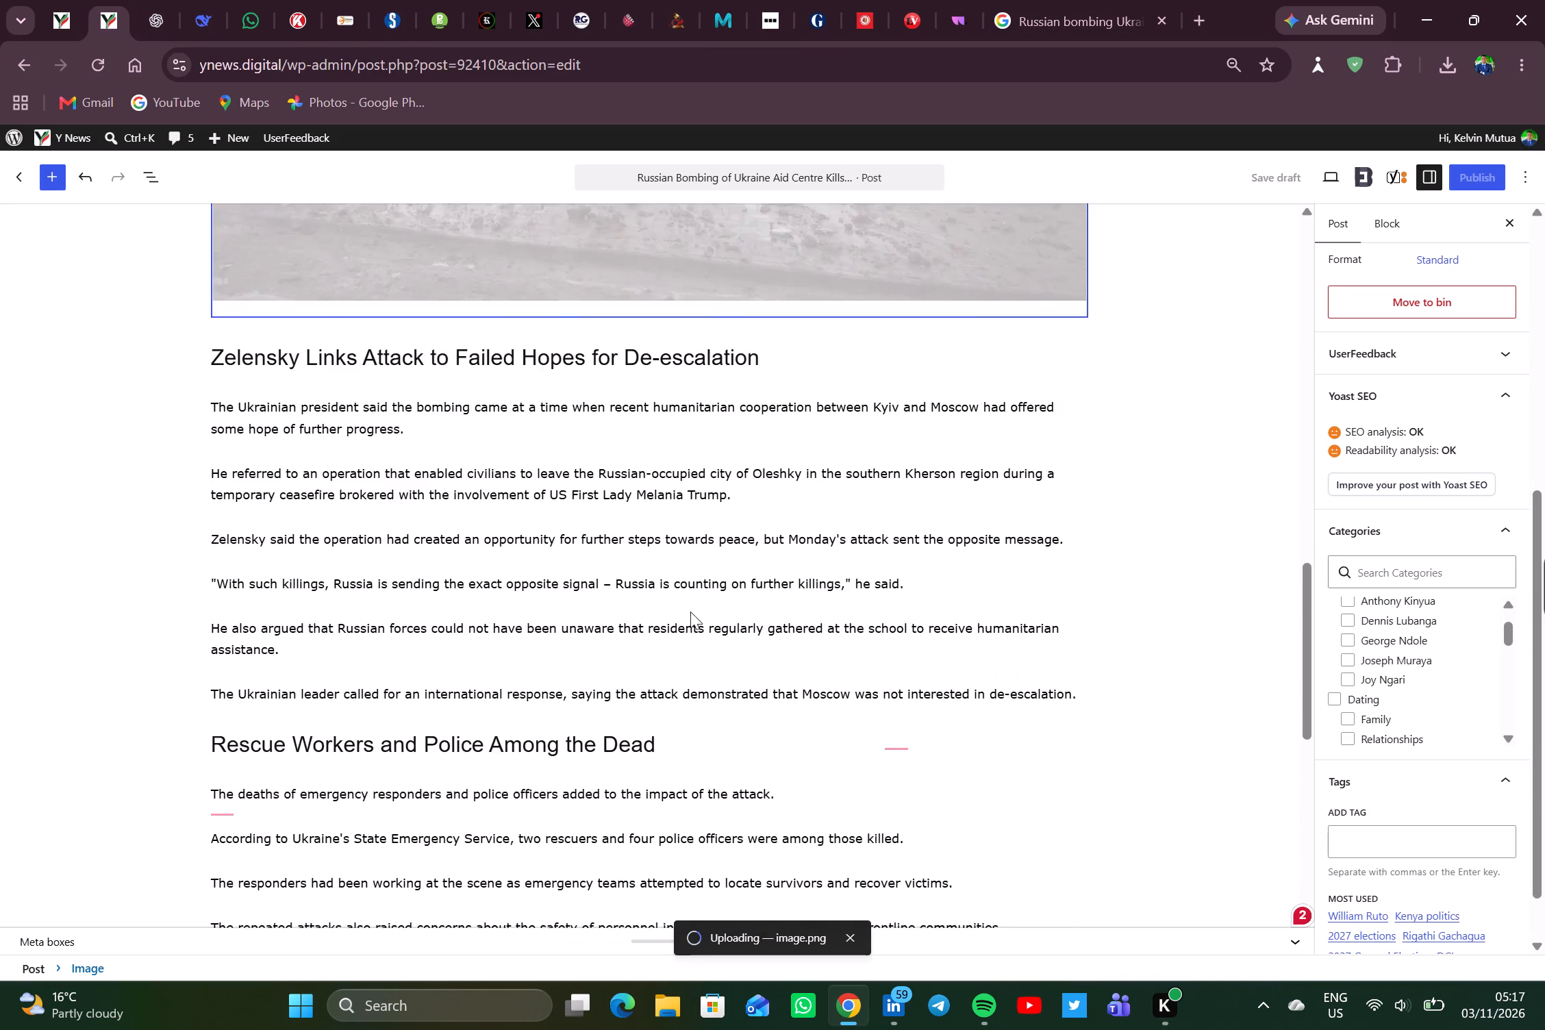
scroll(690, 612, "down", 3)
left_click(771, 699)
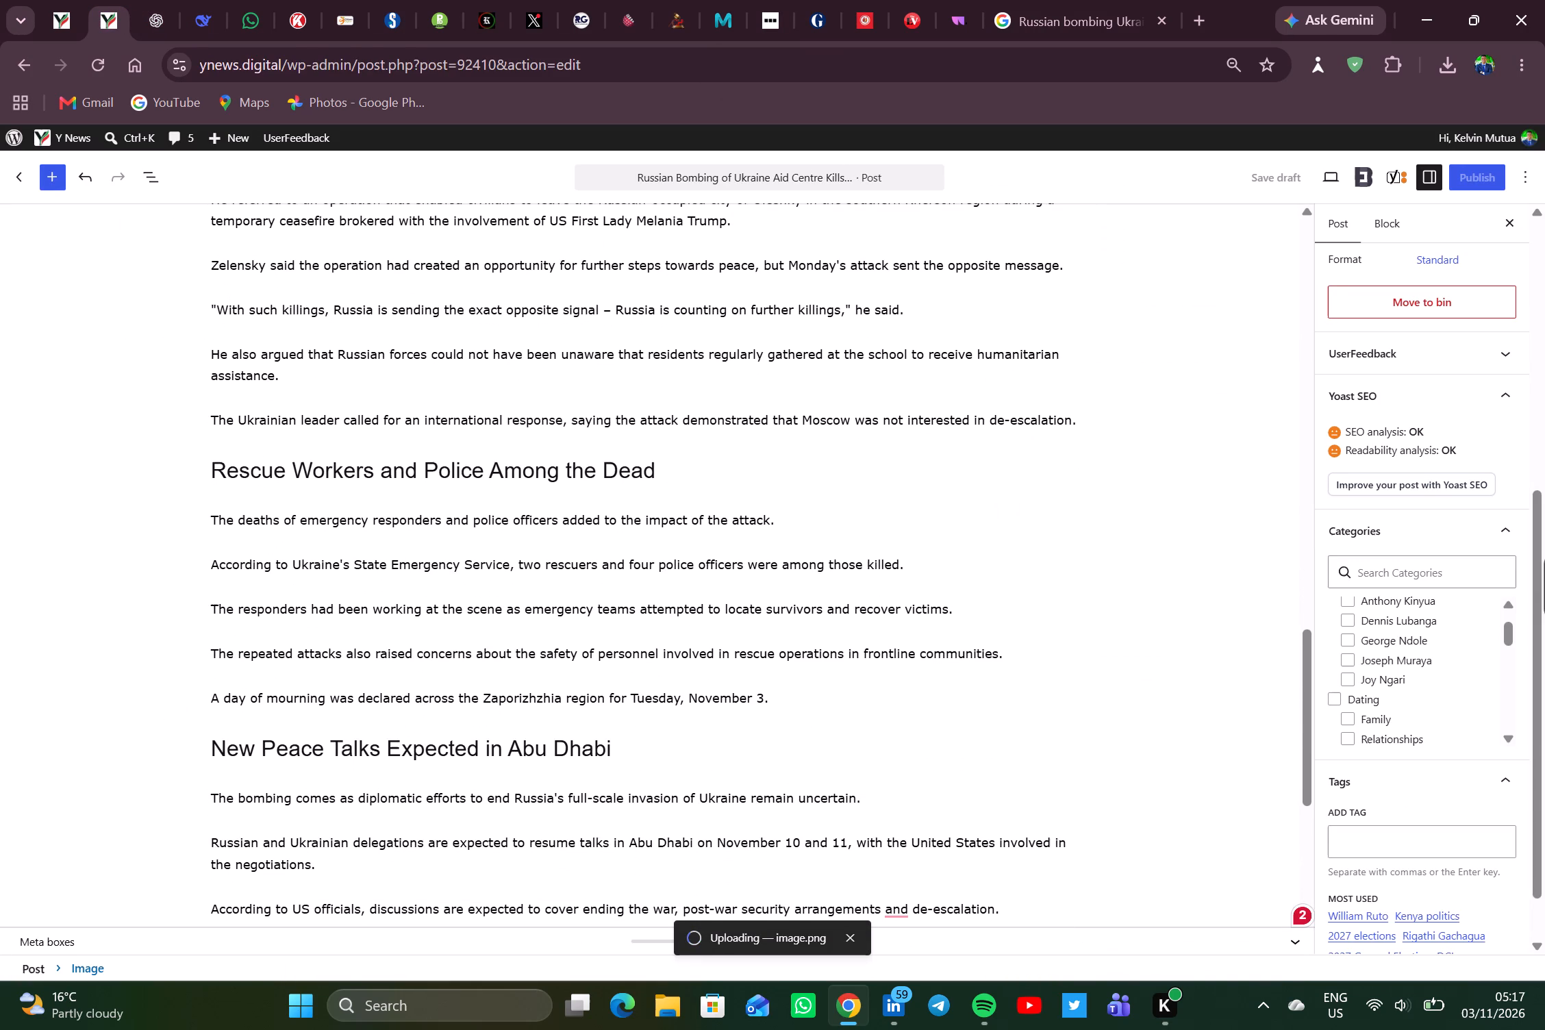
key("ctrl+v")
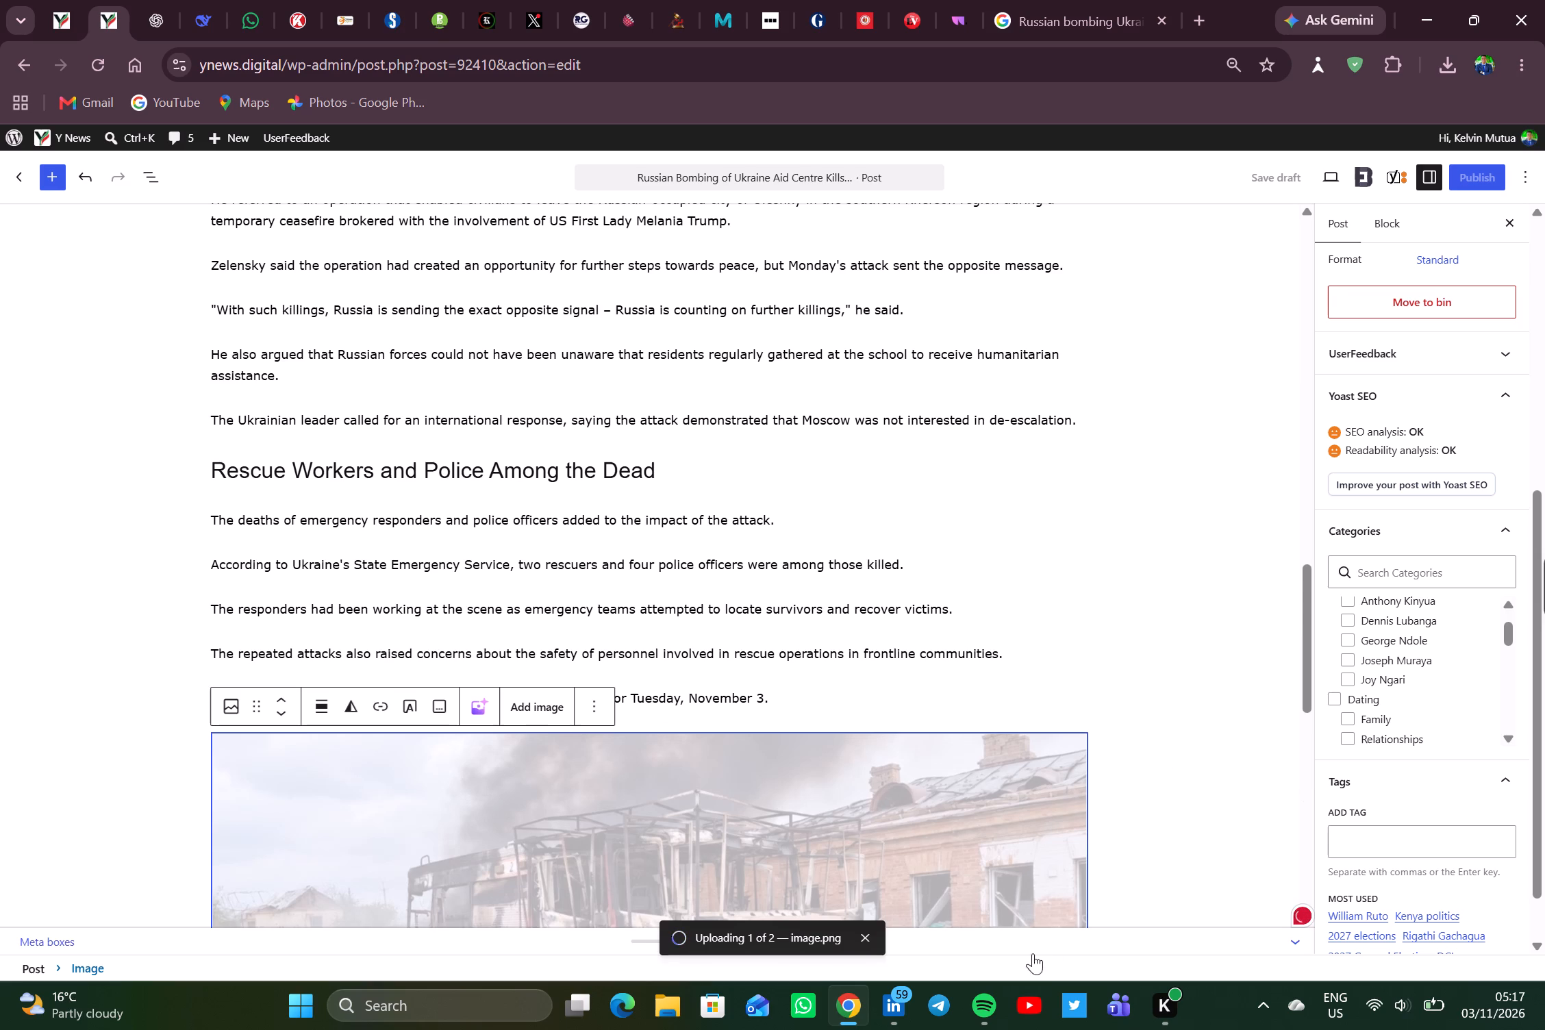
Shorten the post's Yoast focus keyphrase to "Ukraine".
left_click(1029, 948)
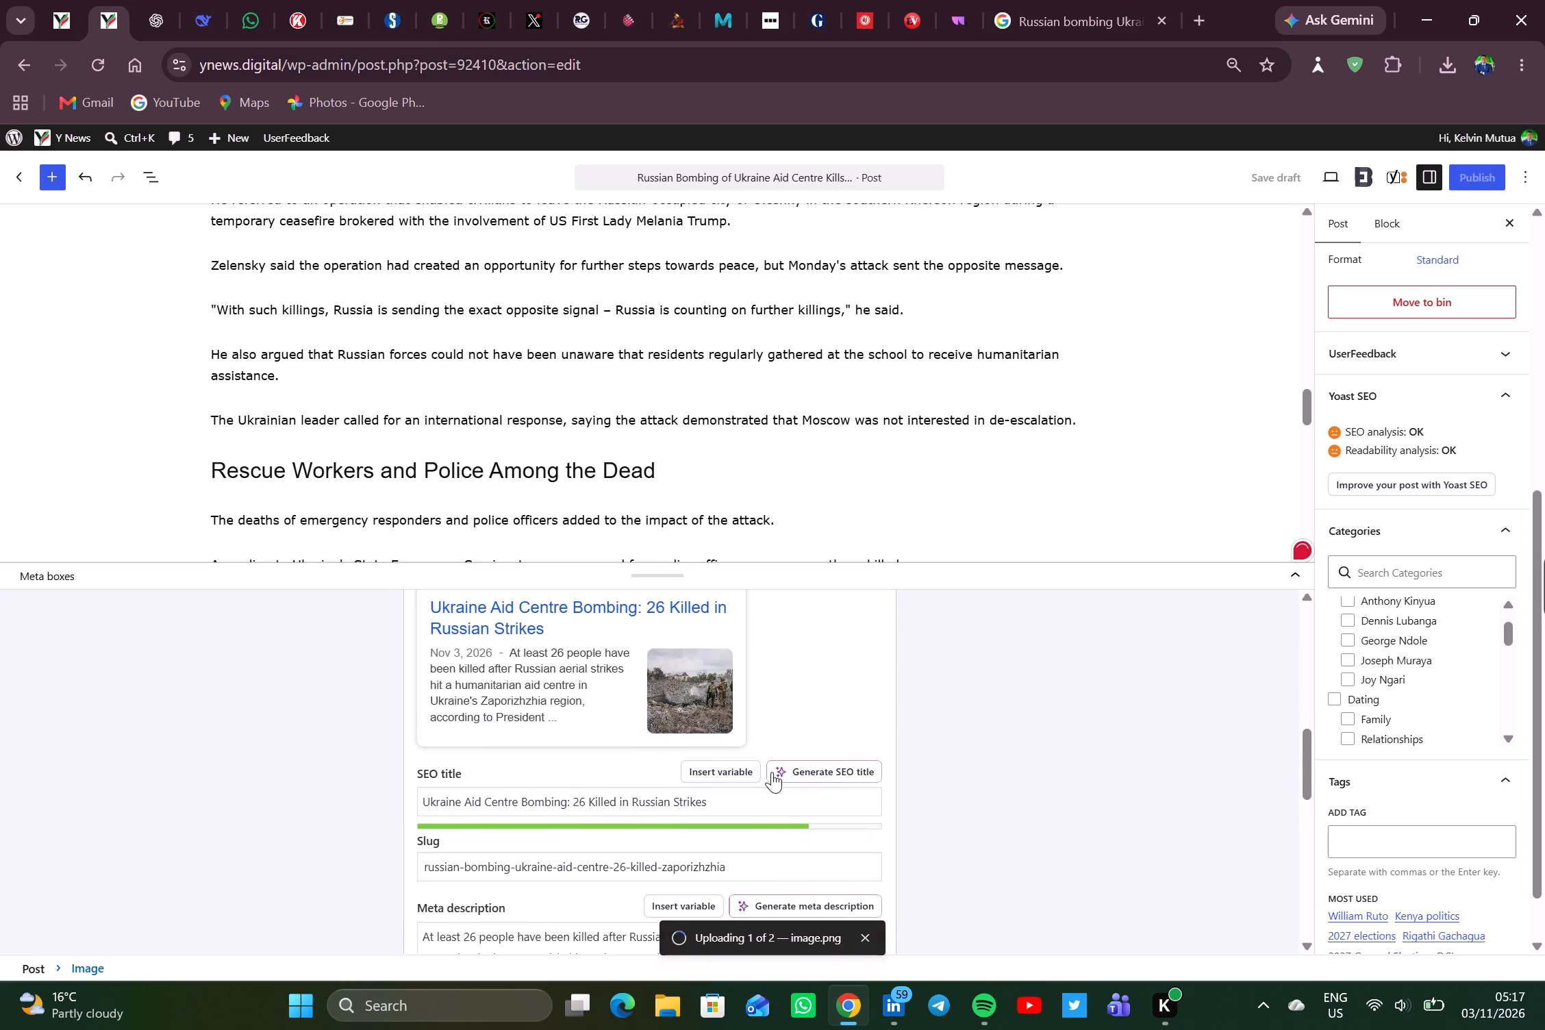
scroll(772, 772, "up", 3)
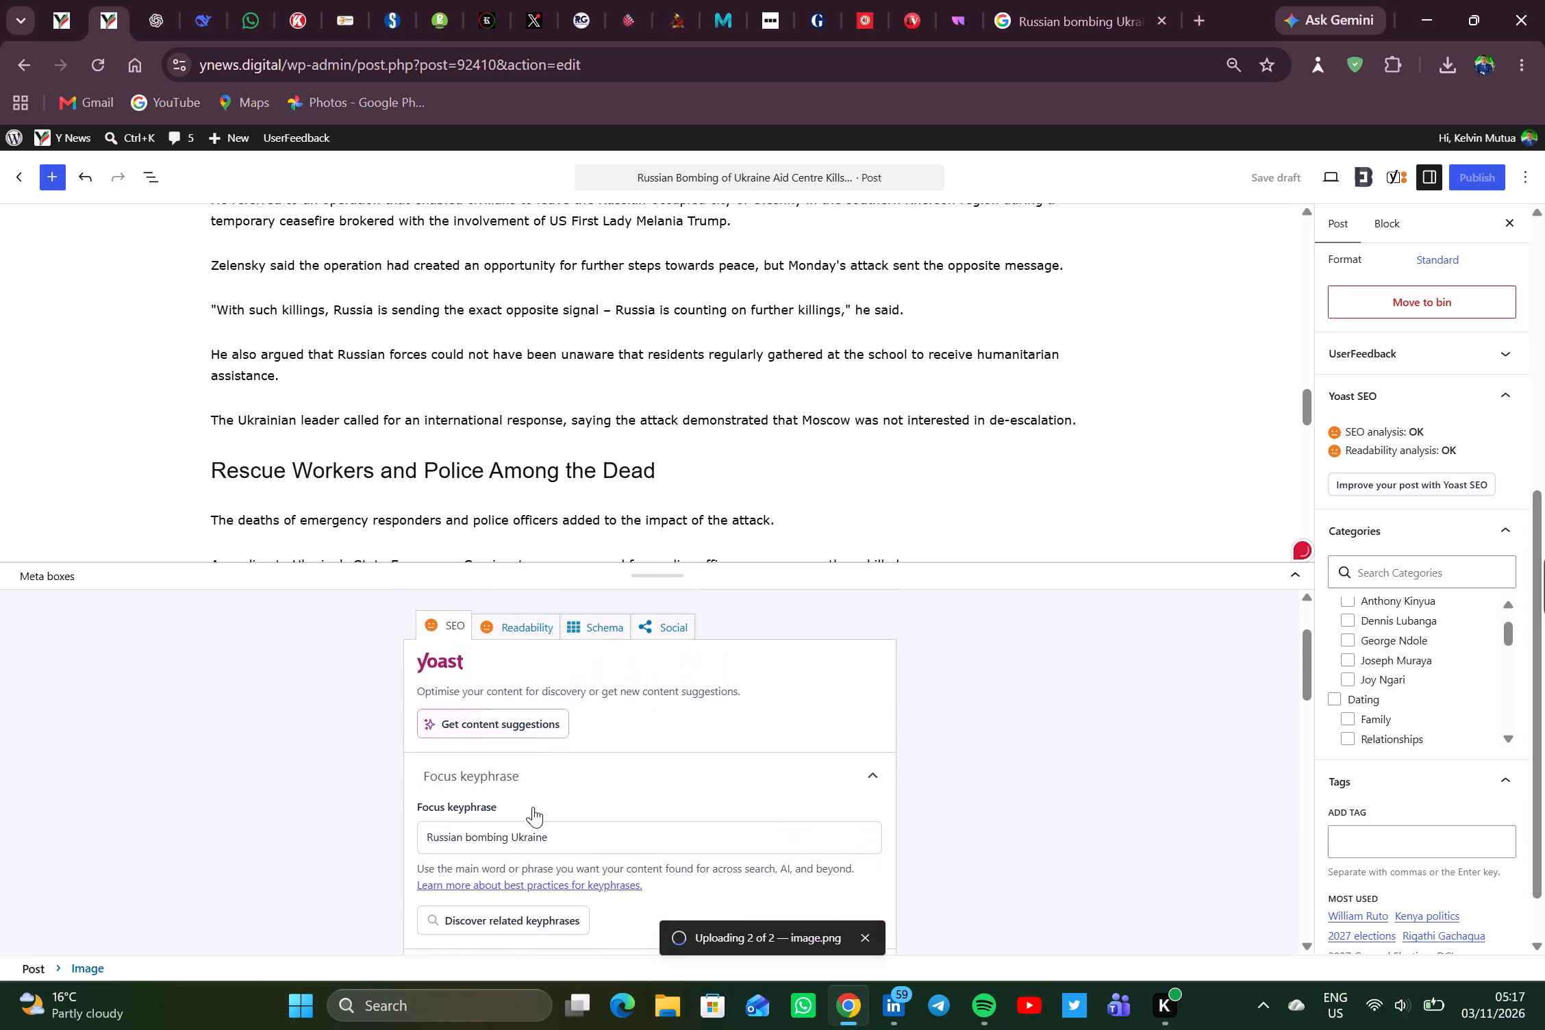
left_click_drag(512, 837, 410, 838)
key("BackSpace")
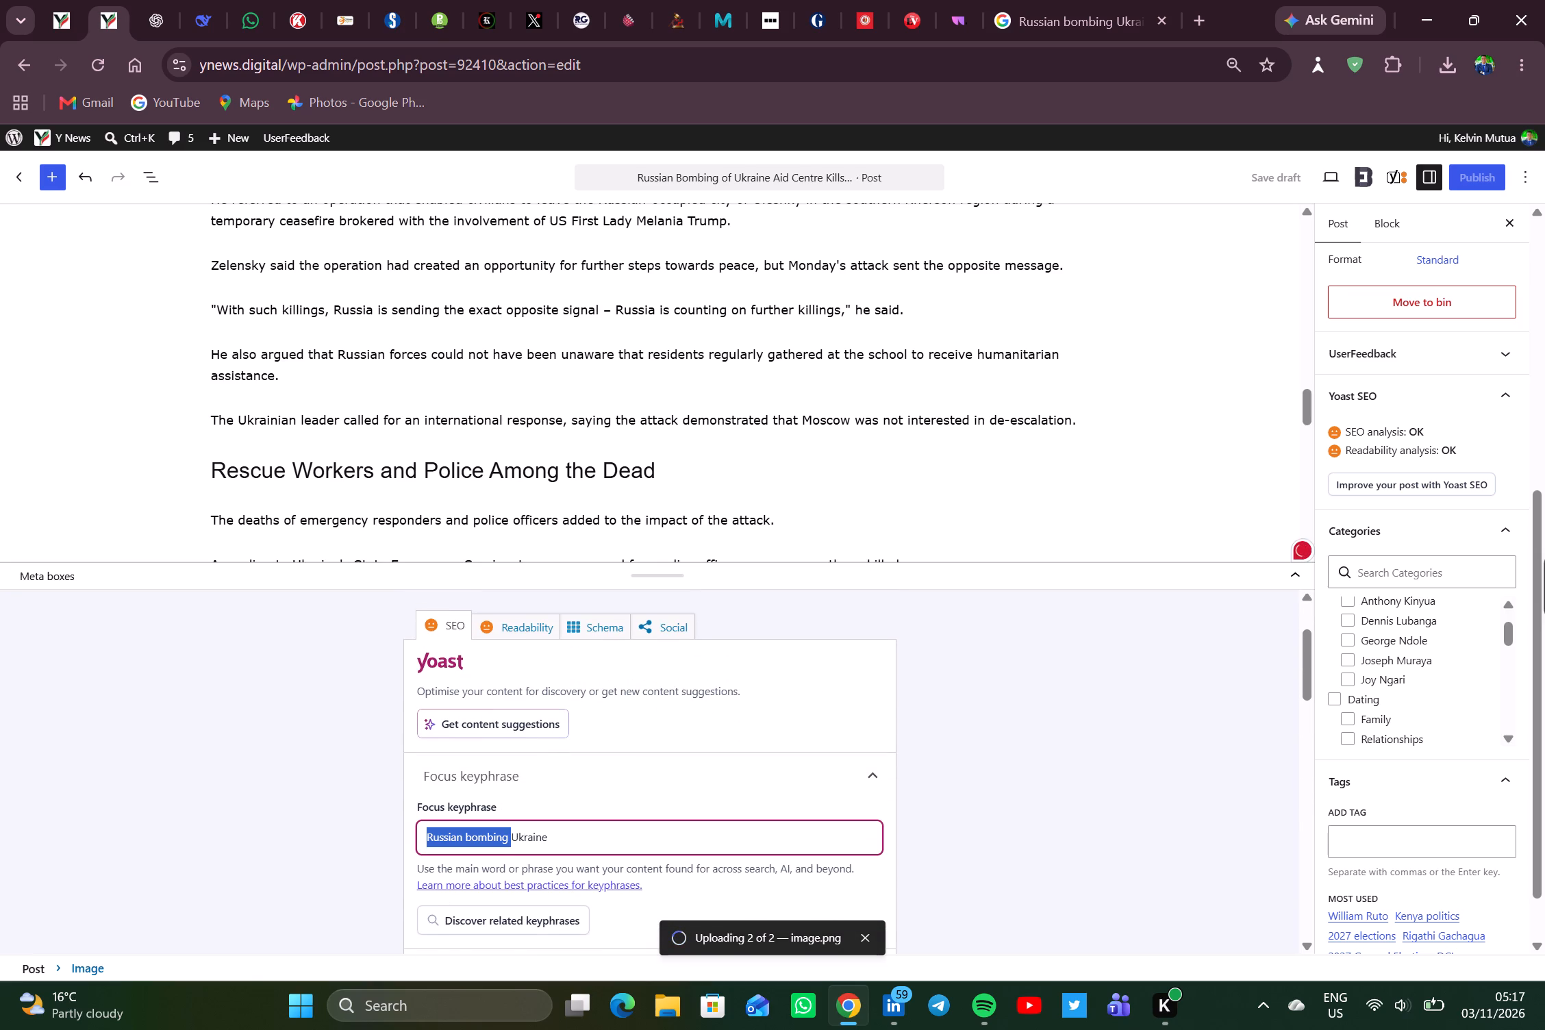
left_click(1034, 571)
scroll(1108, 505, "down", 2)
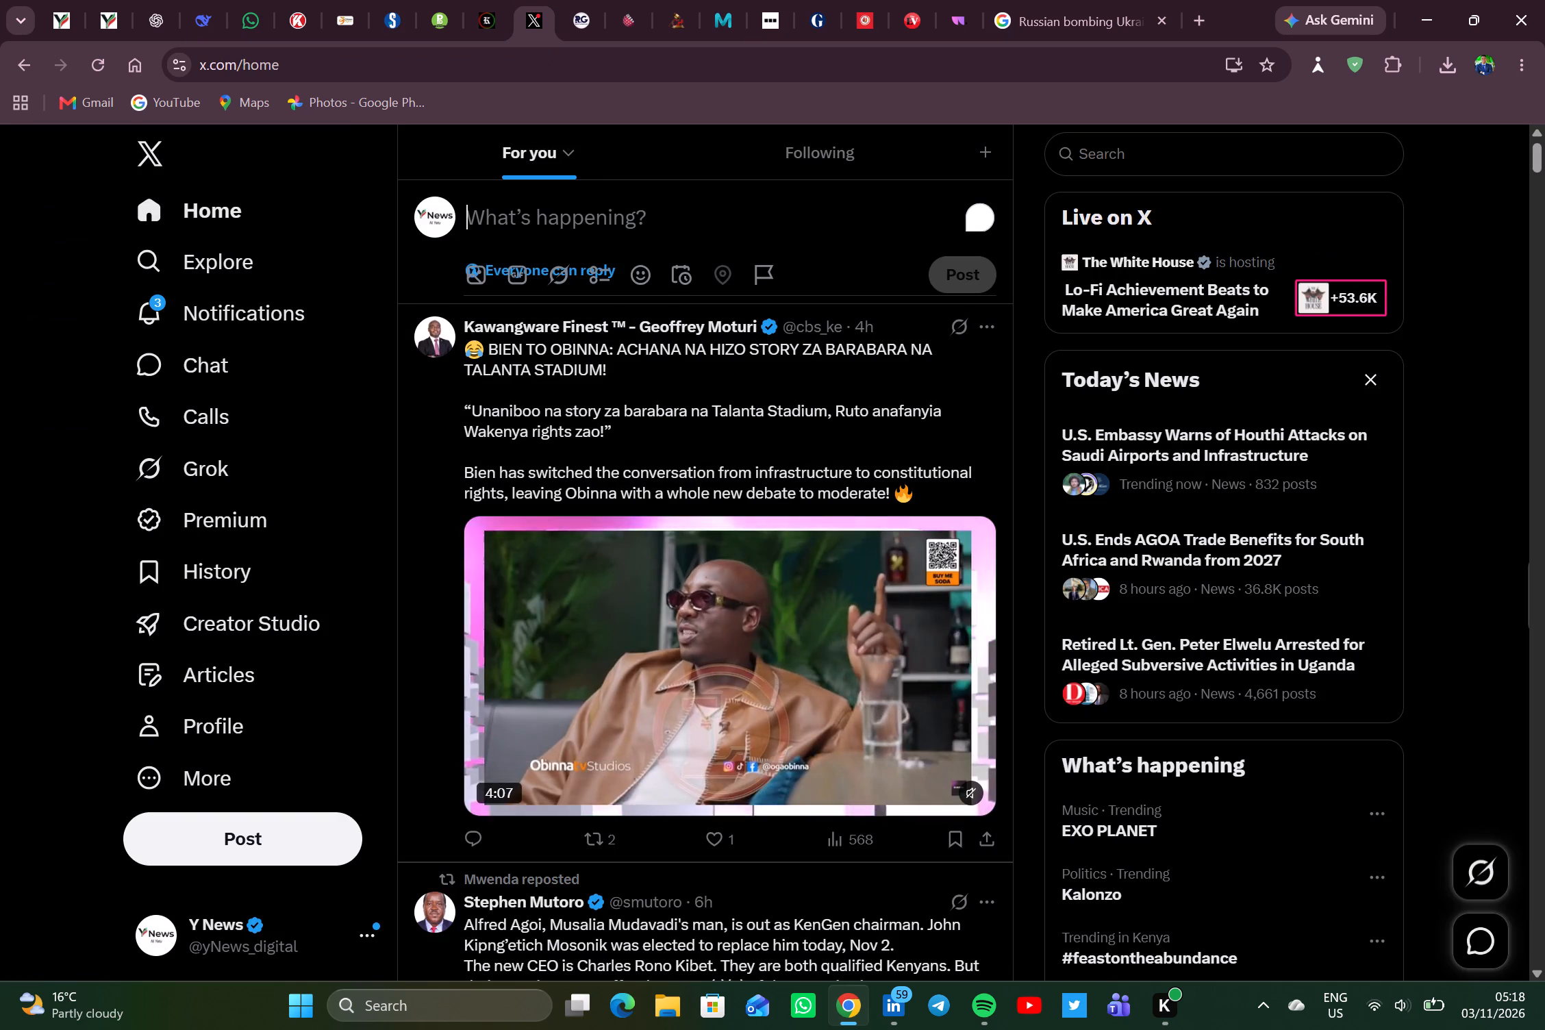
key("ctrl+v")
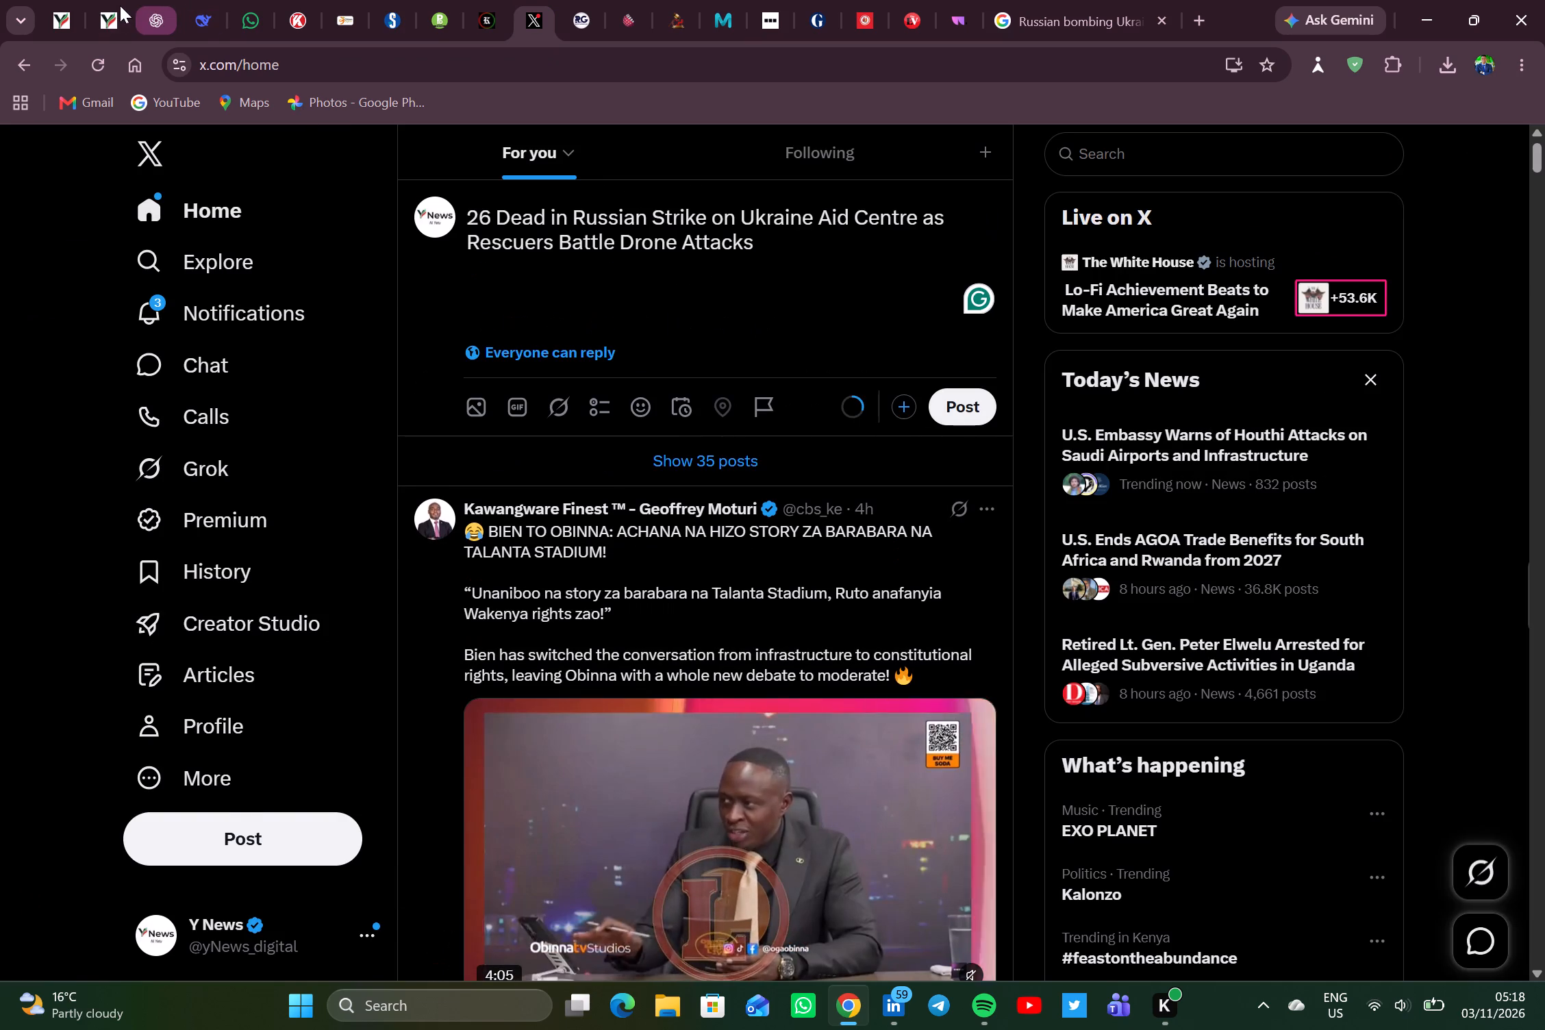
Publish the "Russian Bombing of Ukraine Aid Centre Kills 26" article on Y News.
left_click(118, 5)
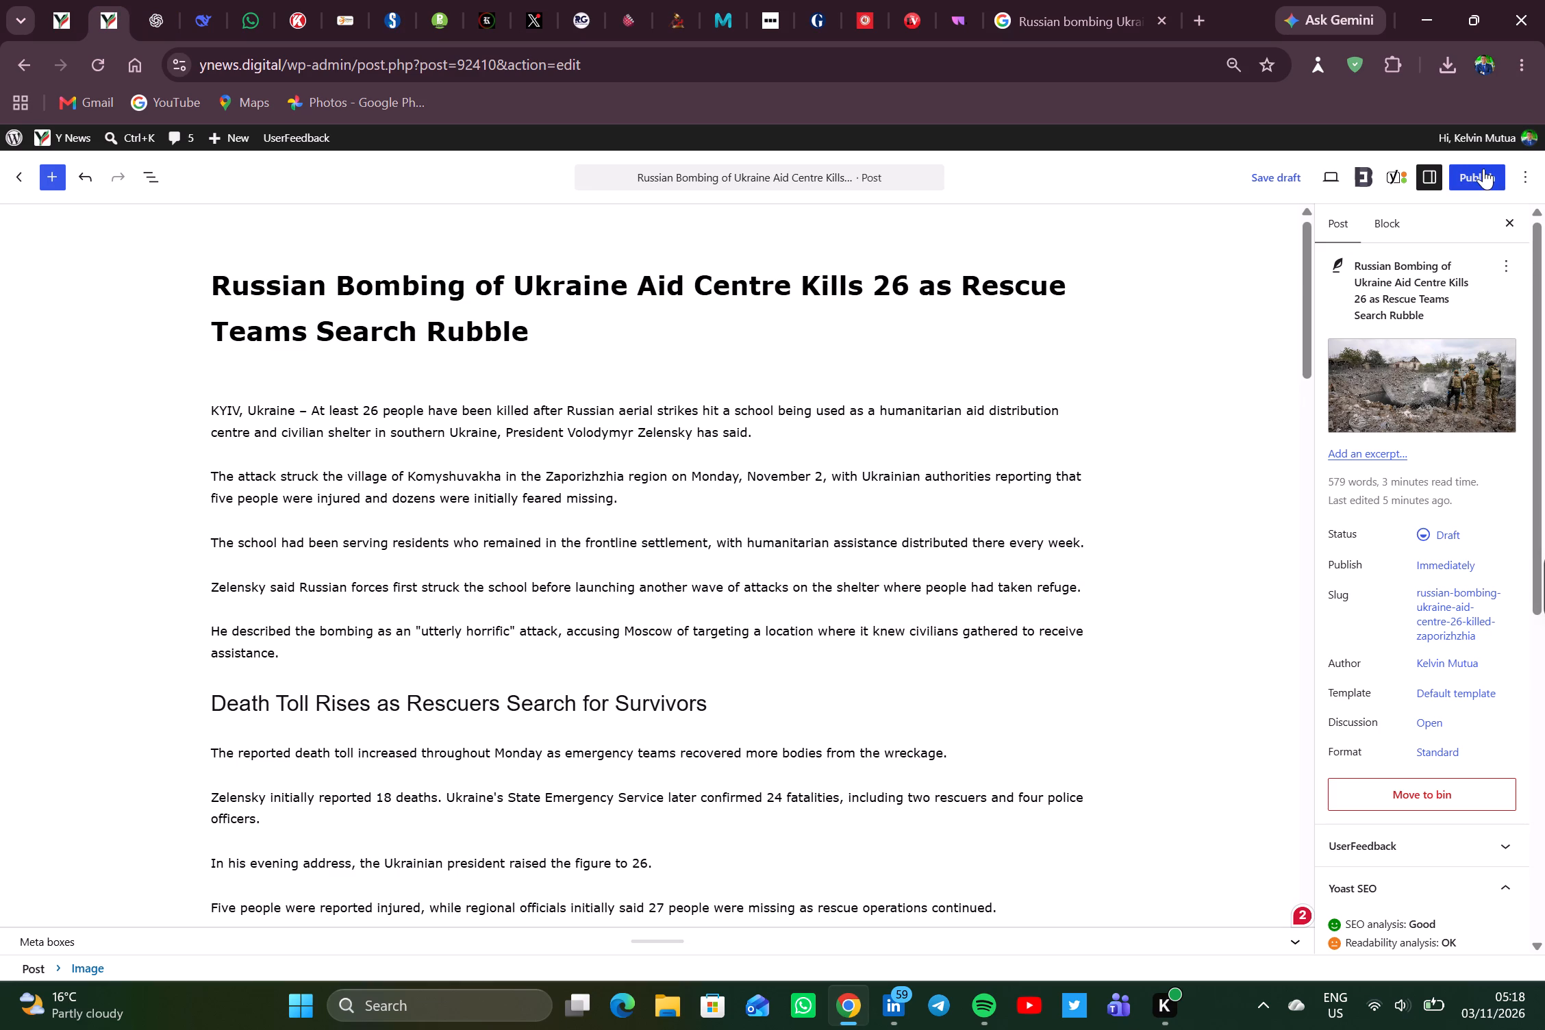
left_click(1483, 168)
left_click(1483, 168)
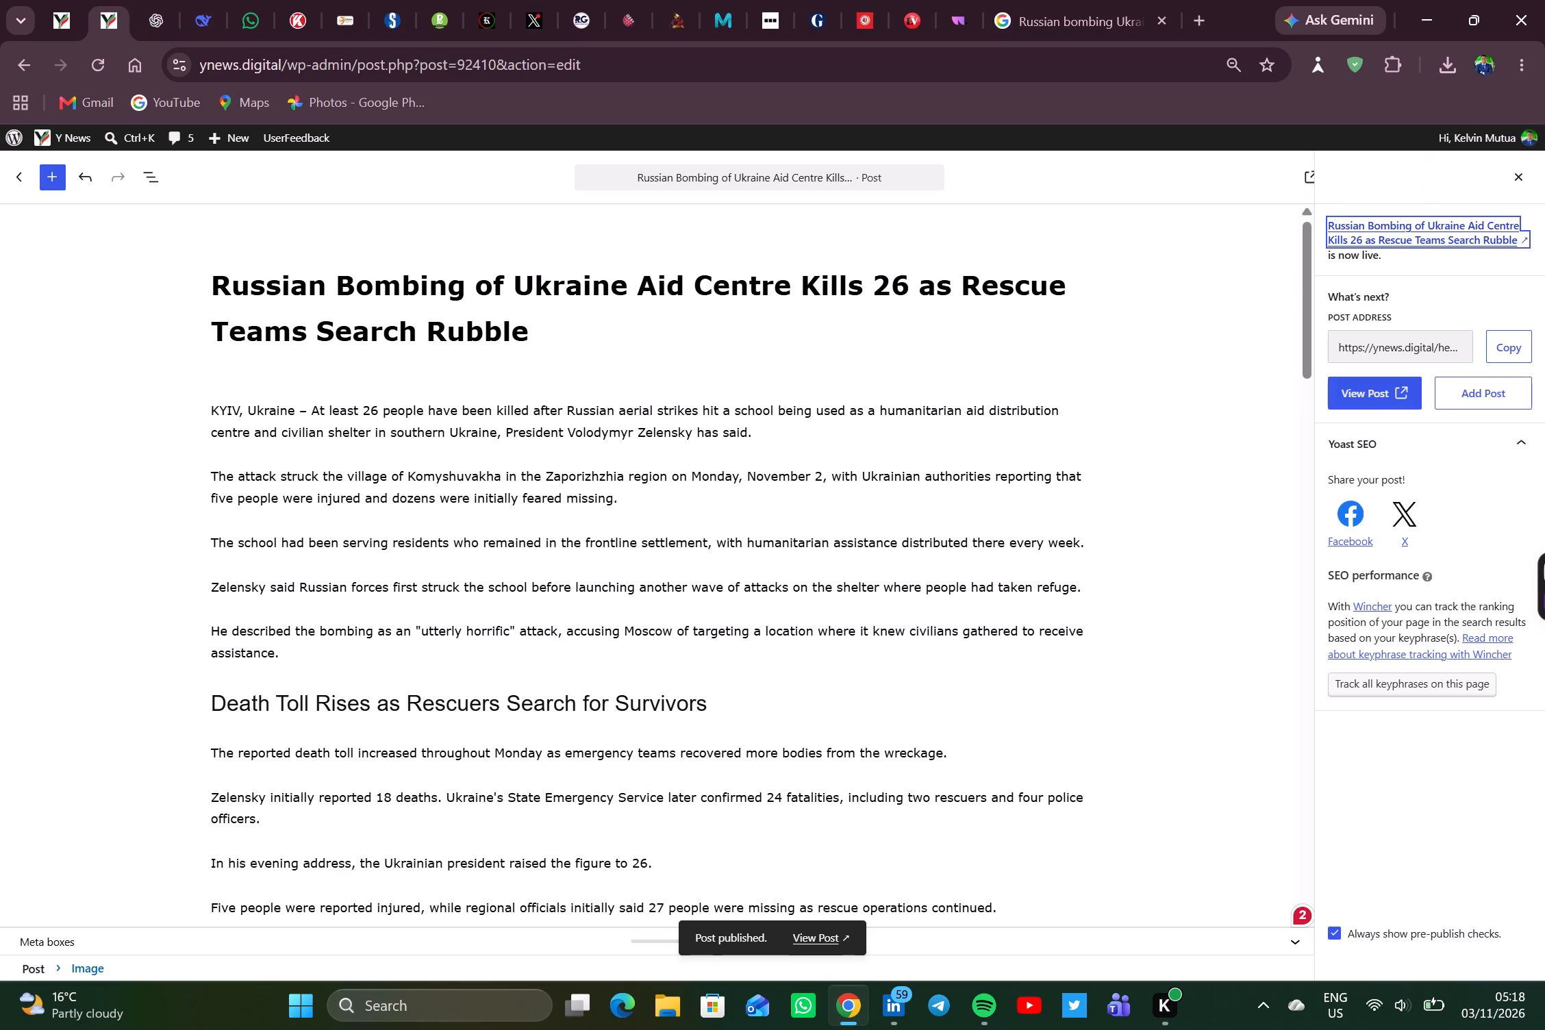
Copy the published article's address and paste it below the headline in the X post draft.
left_click(1510, 357)
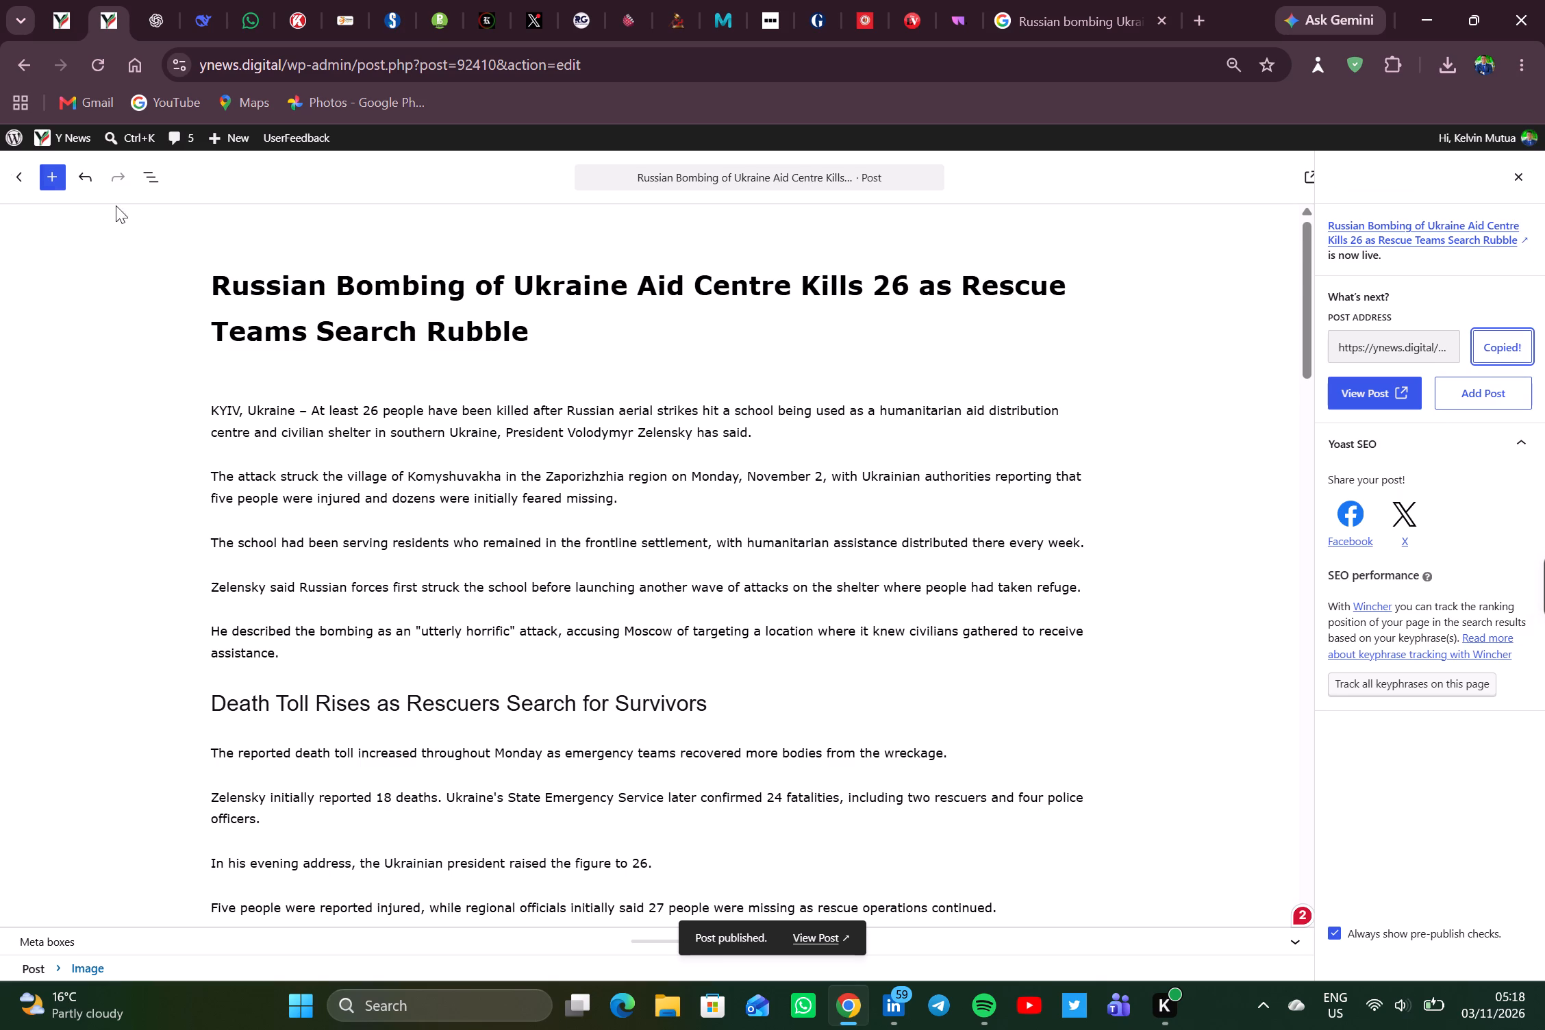
left_click(536, 19)
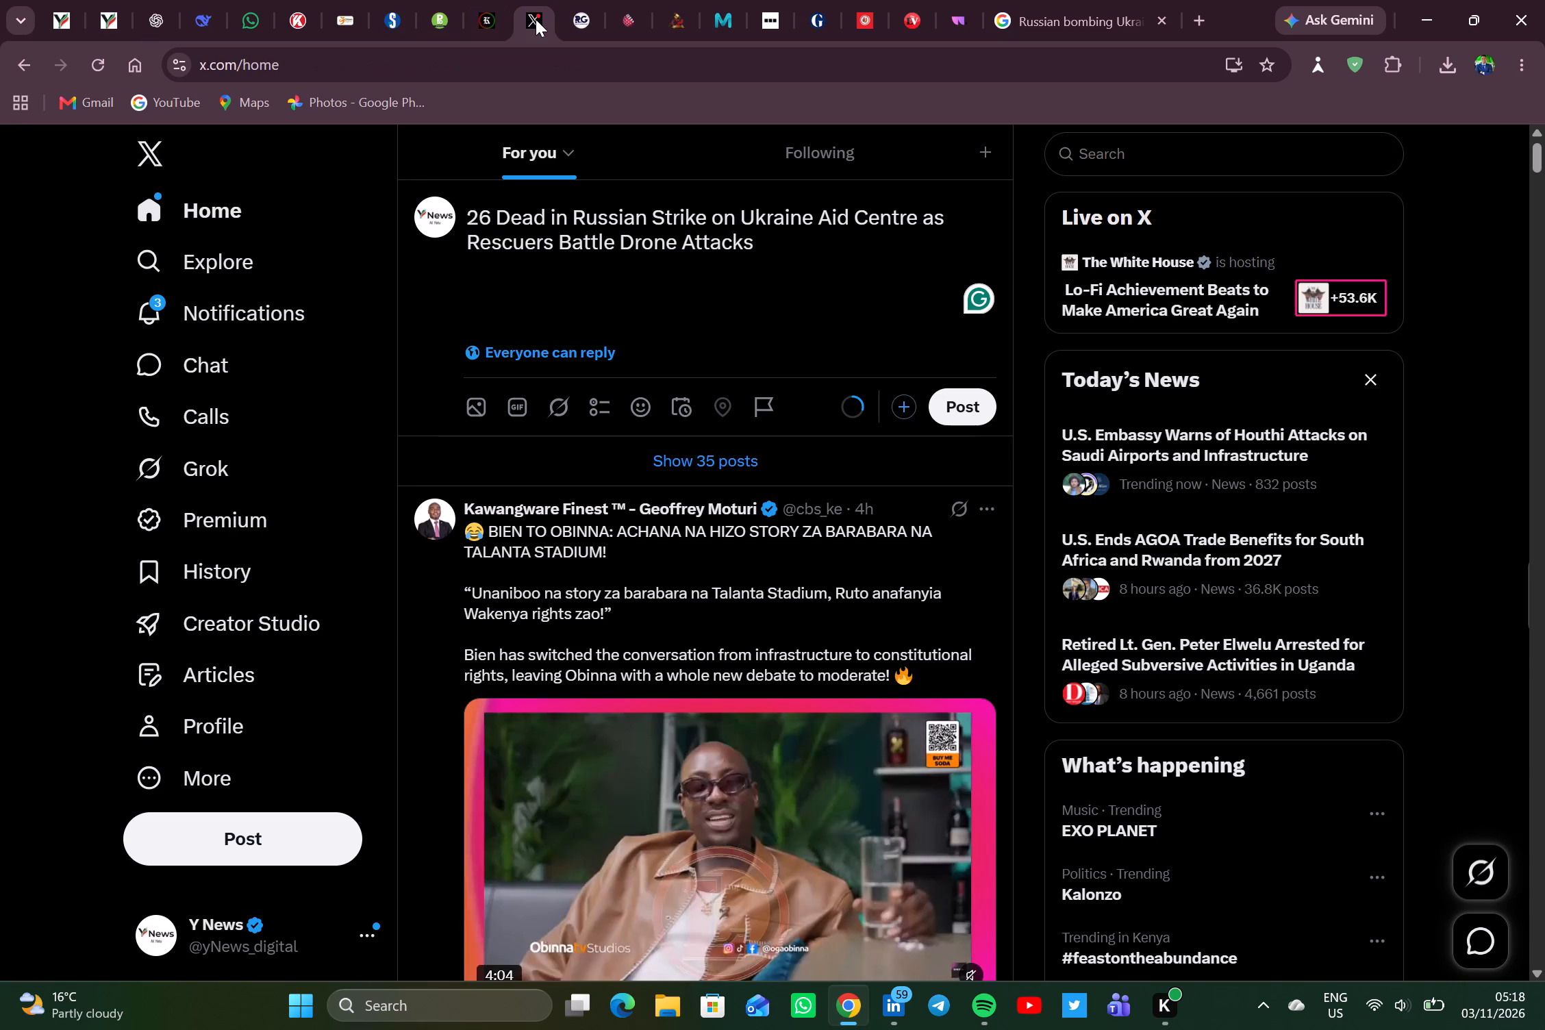
key("ctrl+v")
Add the line "See Details" with a downward-pointing finger emoji between the headline and the link in the X draft.
key("Up")
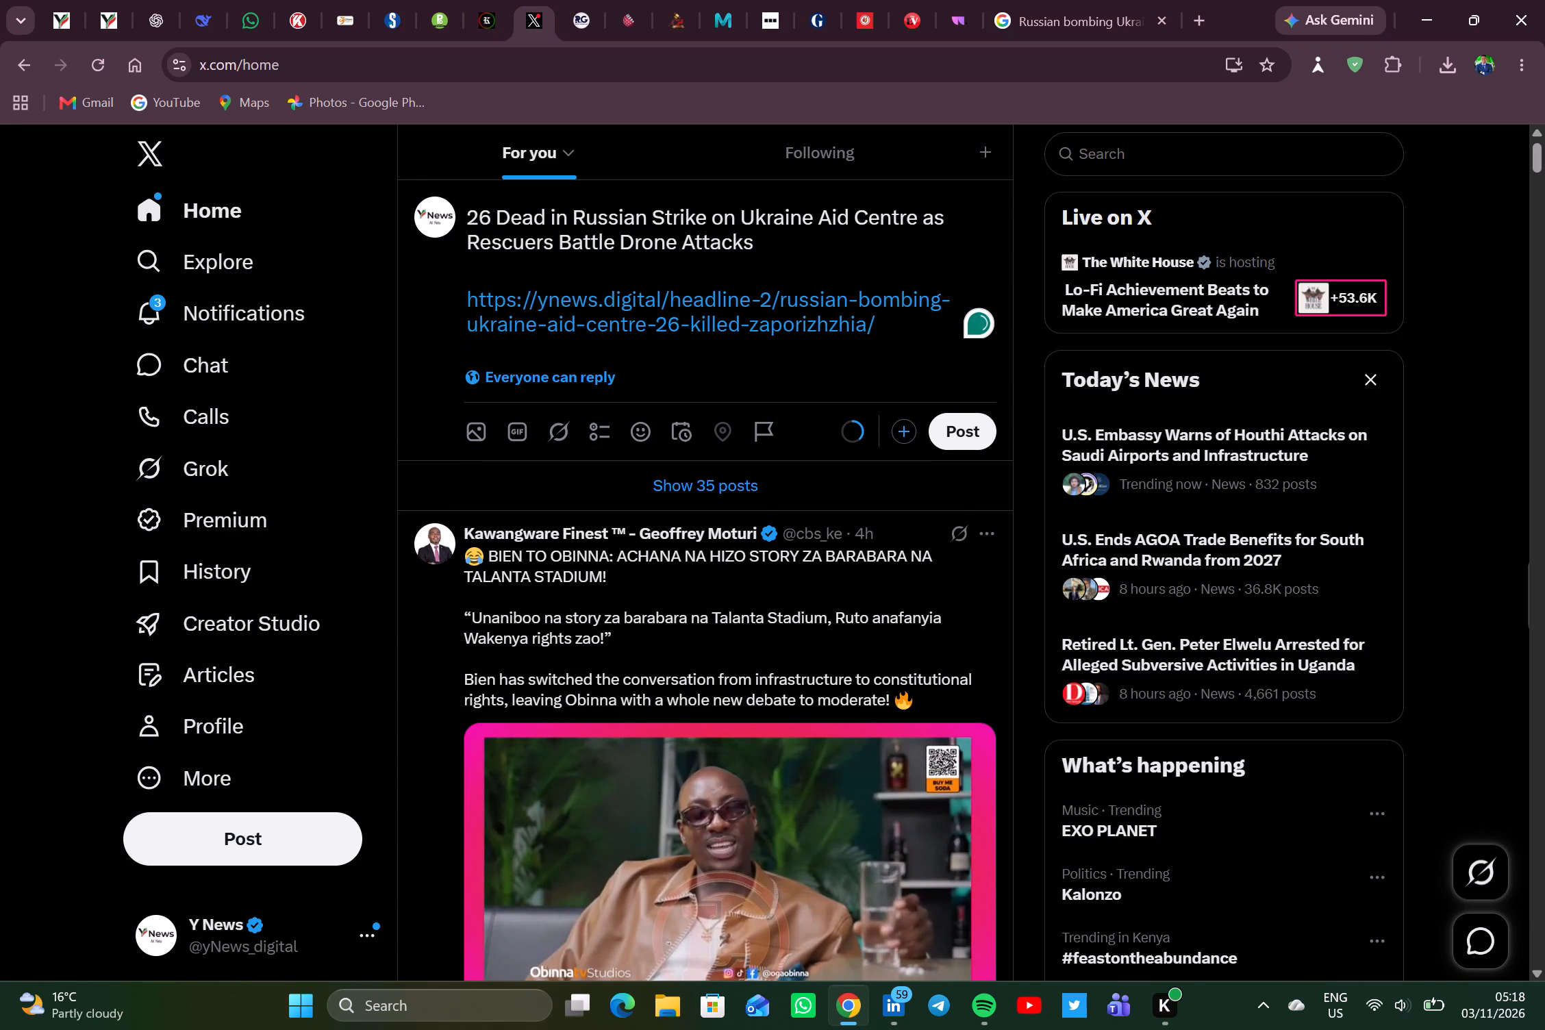
key("Up")
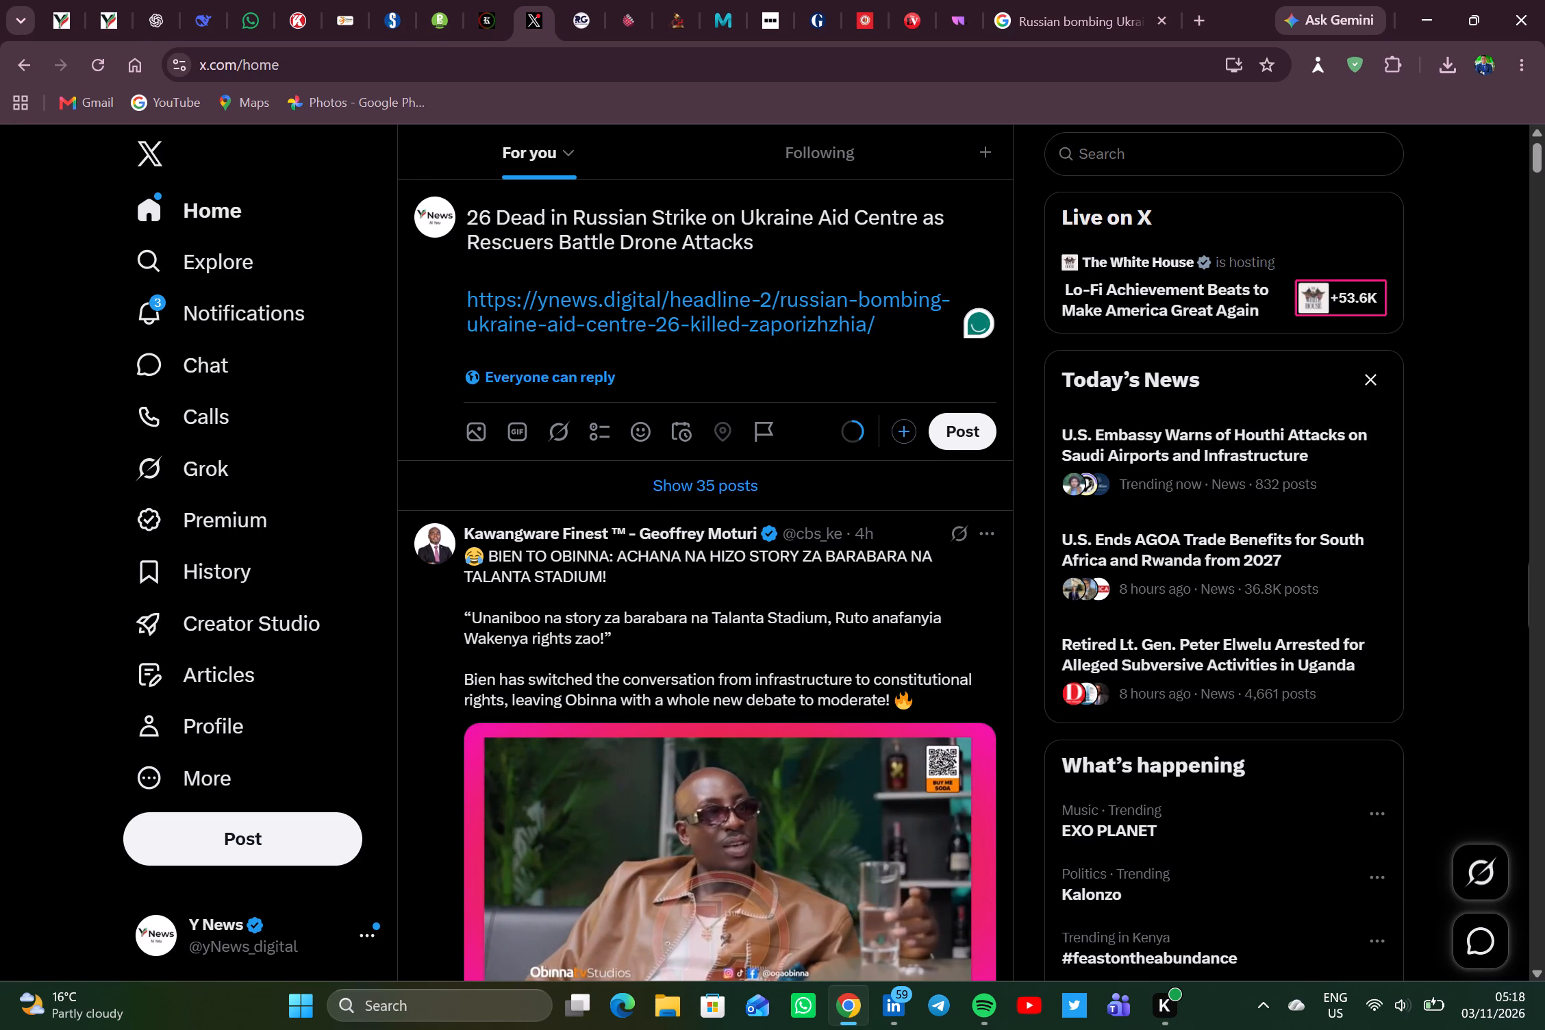
key("BackSpace")
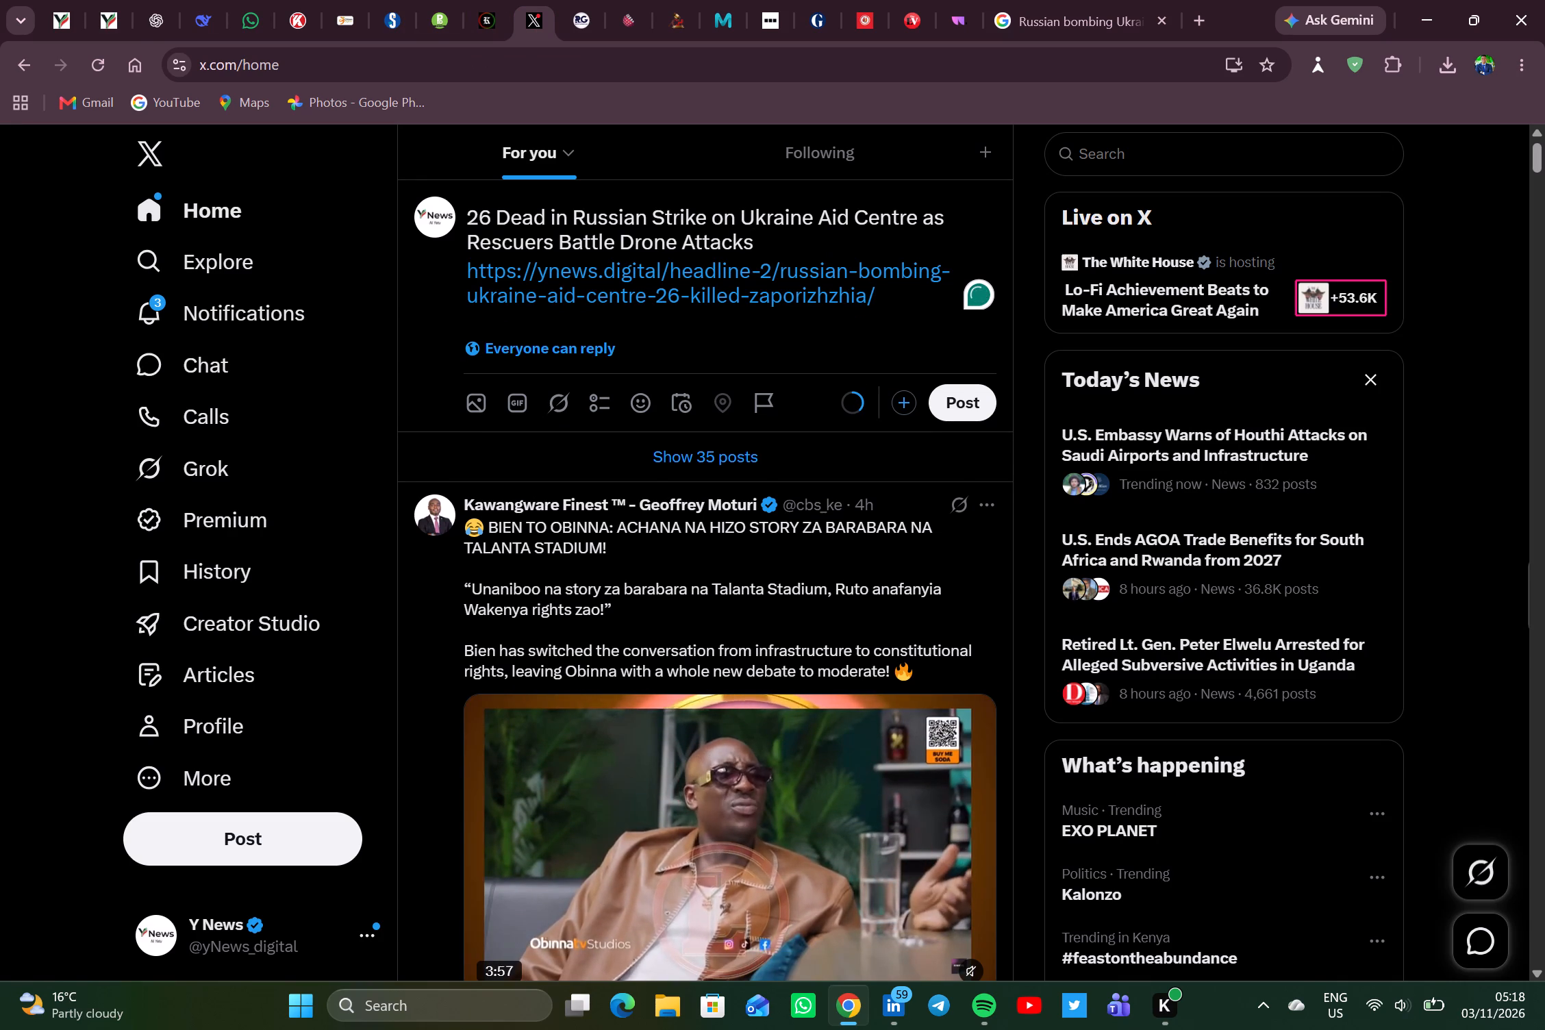
key("Return")
key("s")
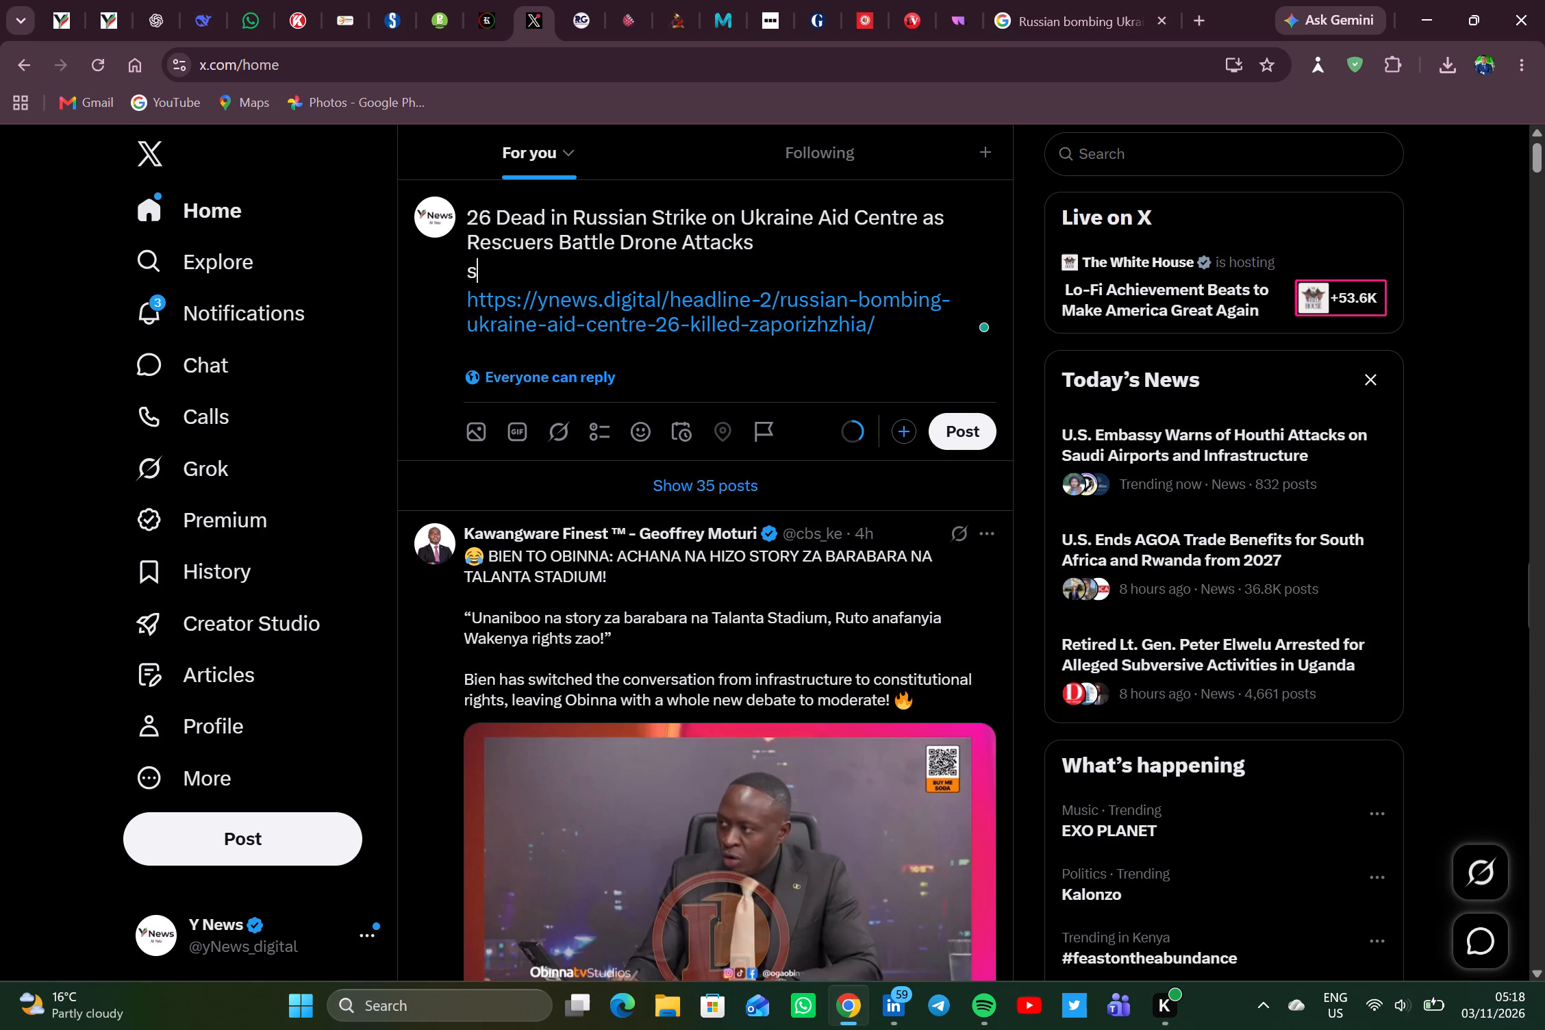
key("BackSpace")
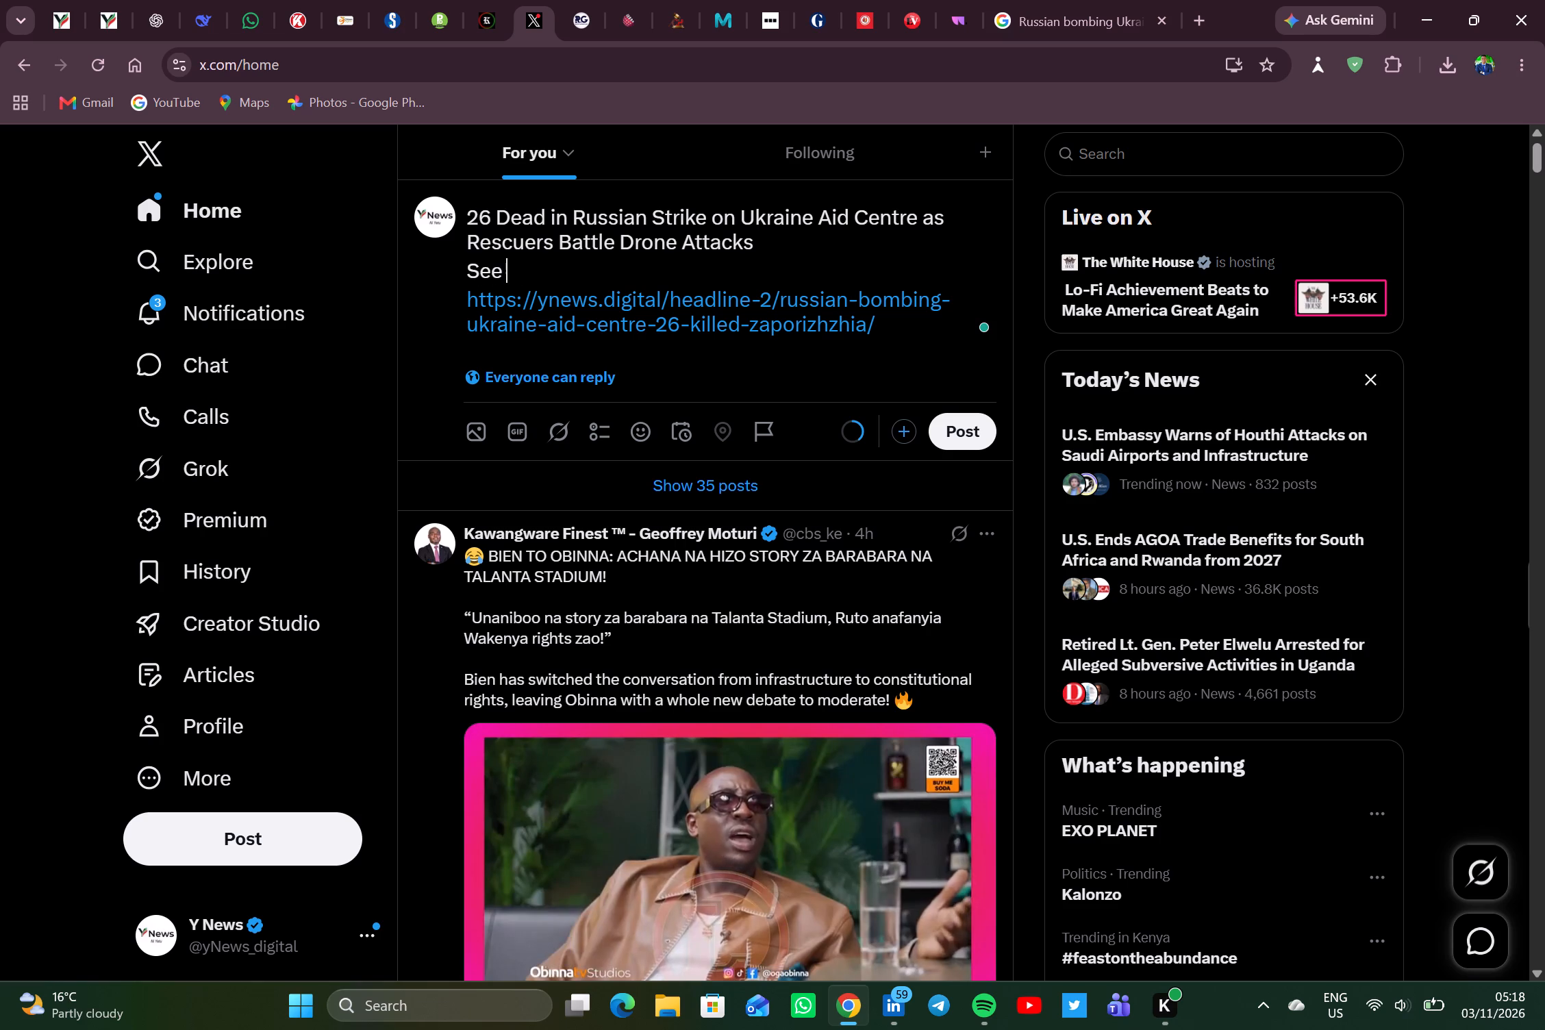
key("BackSpace")
type("tails")
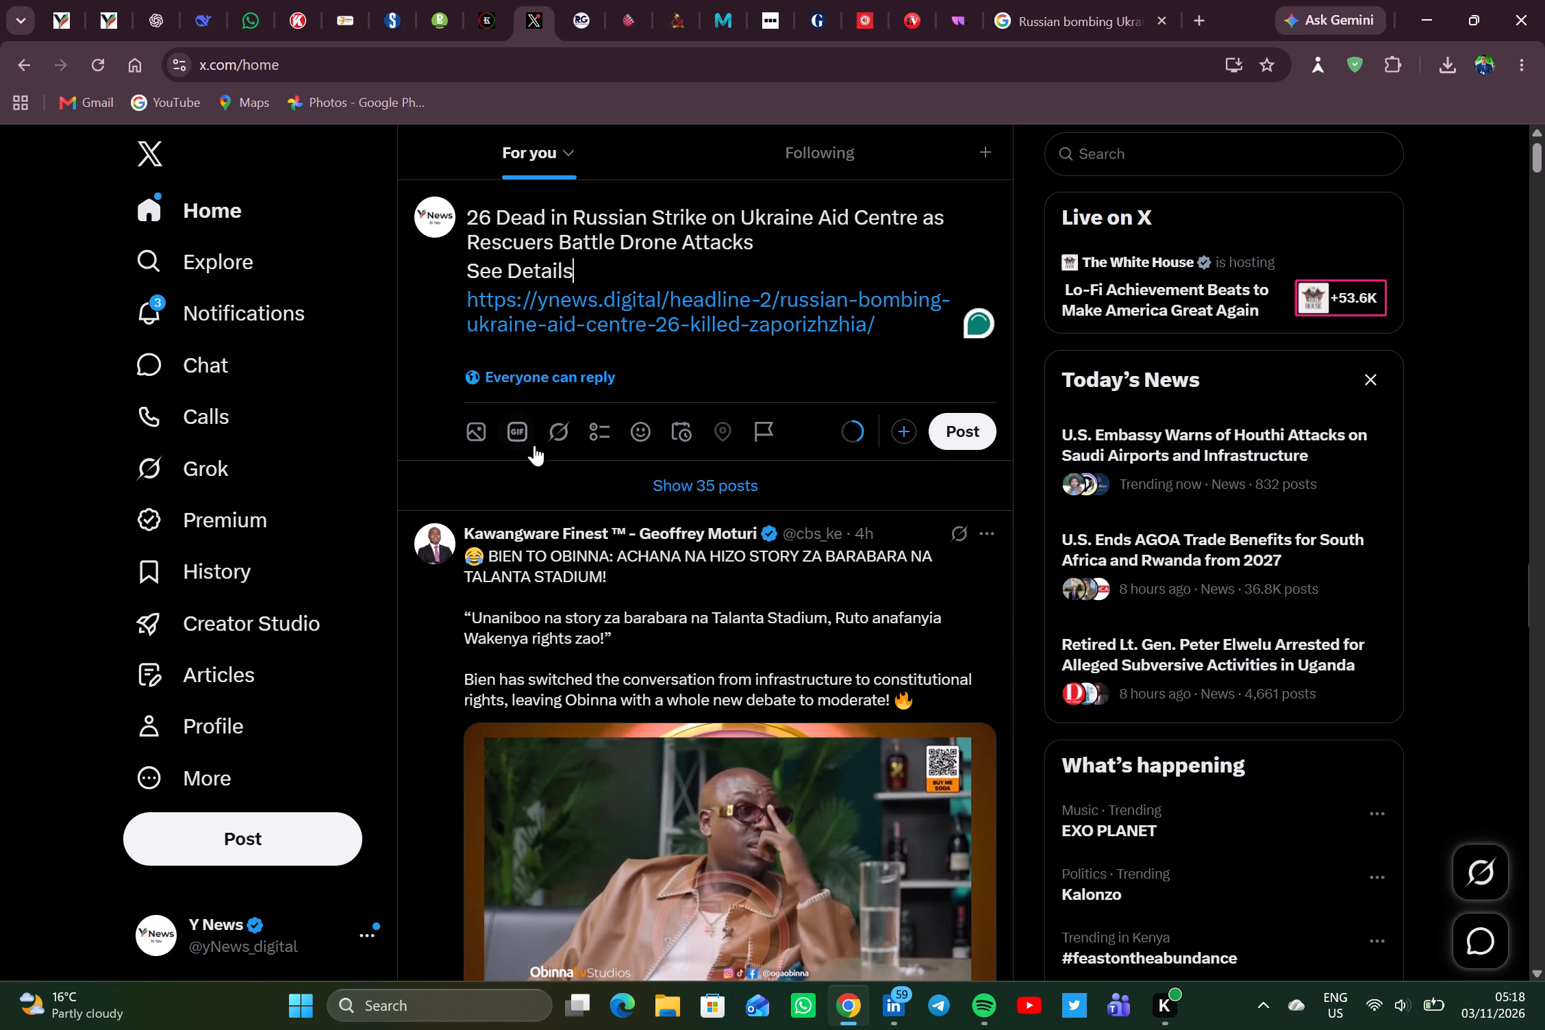
left_click(657, 436)
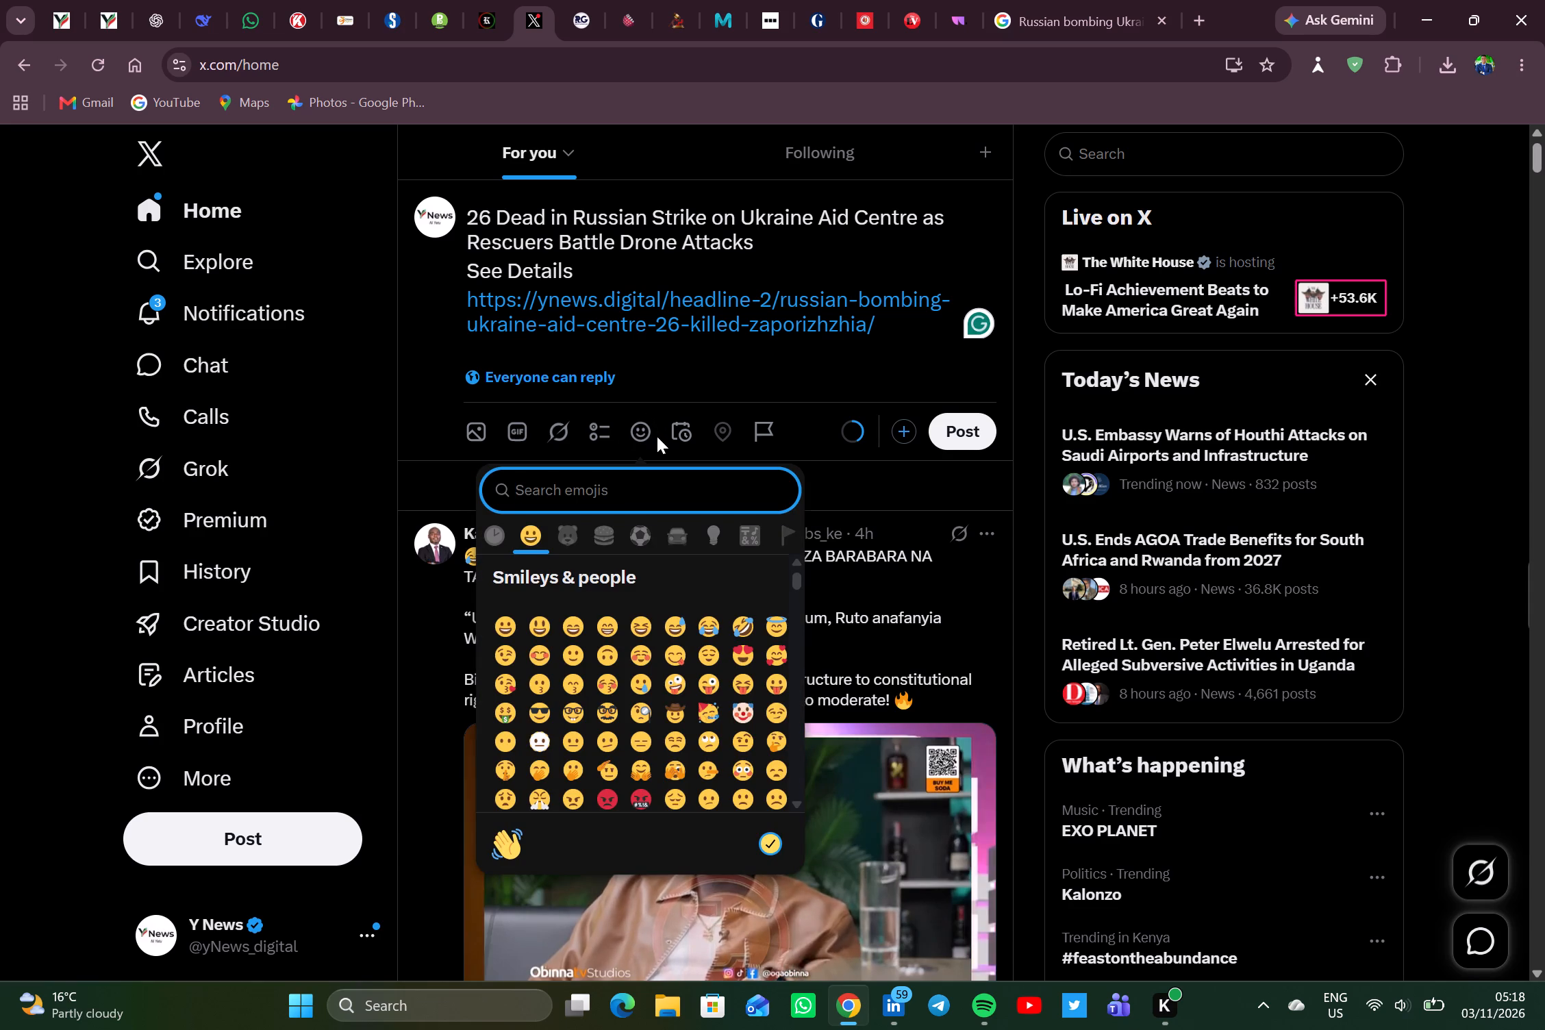
type("finge")
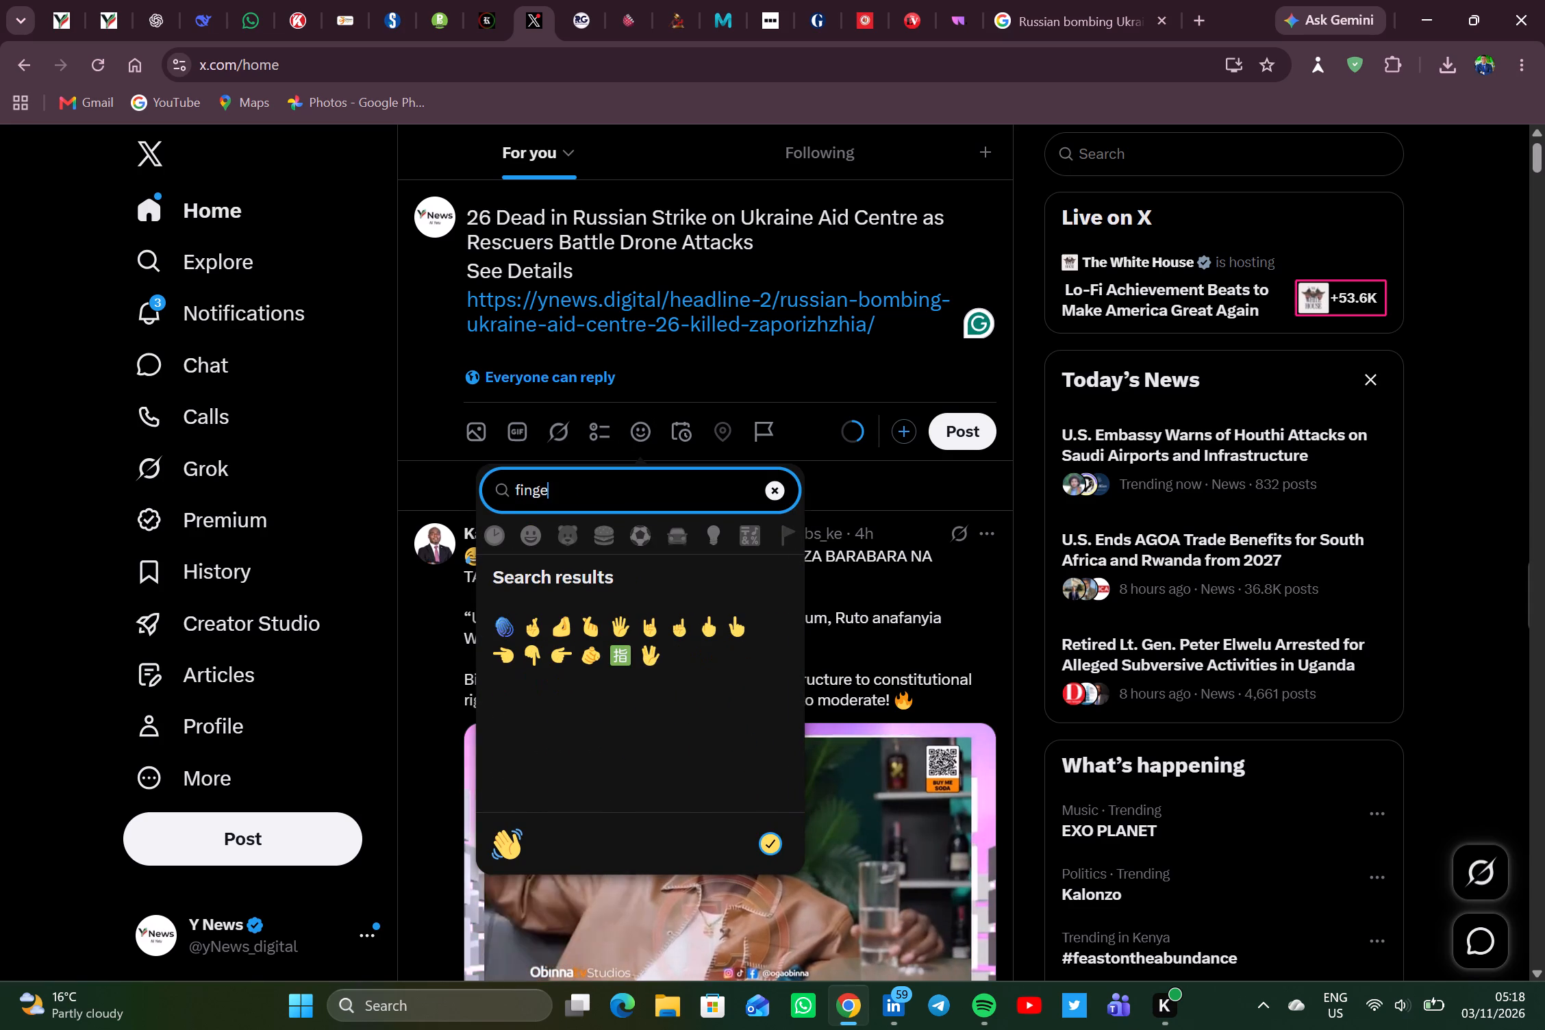
left_click(531, 647)
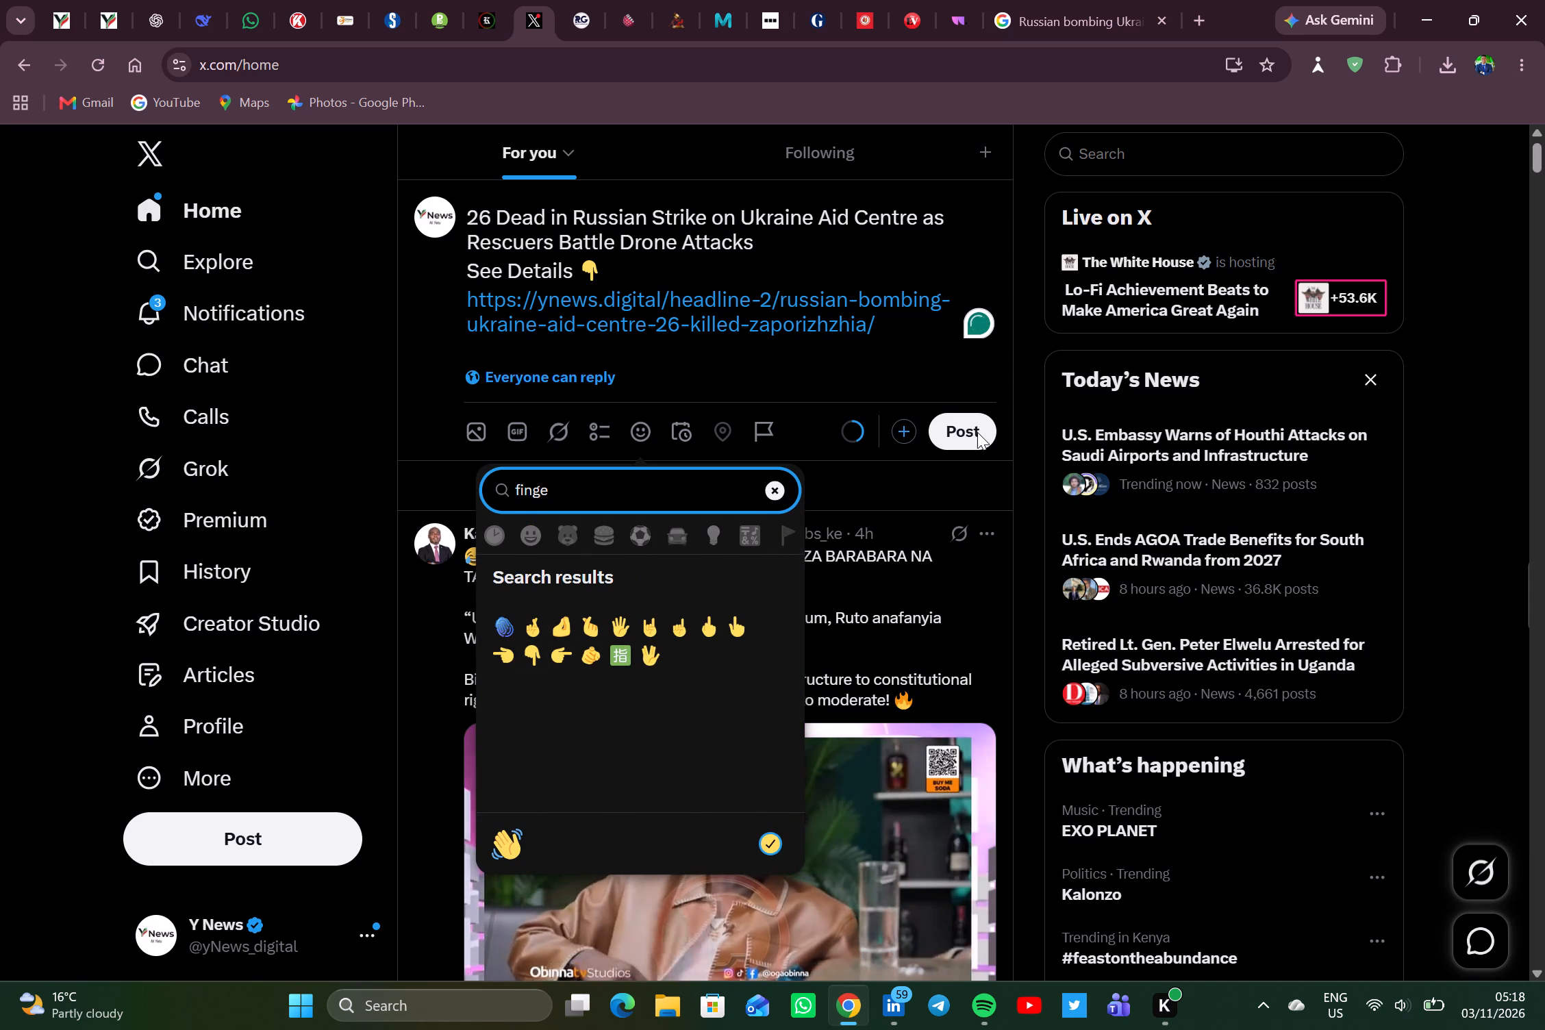
Publish the drafted post on X.
left_click(977, 432)
left_click(977, 432)
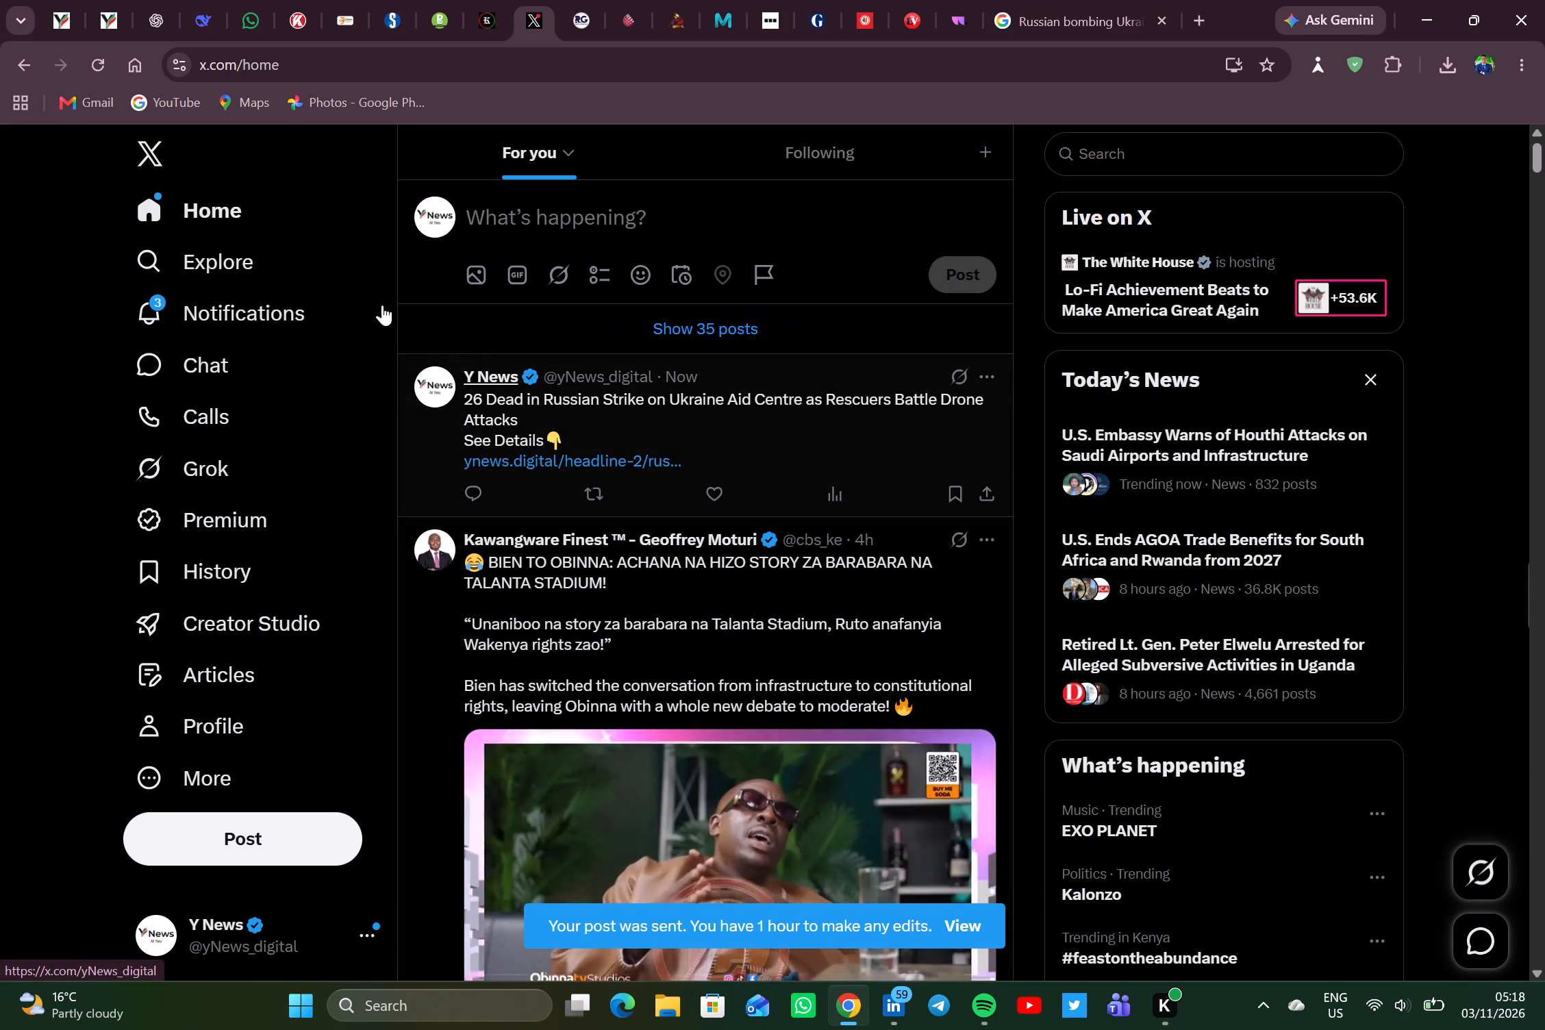
Leave the article editor and return to the list of all Y News posts.
left_click(124, 21)
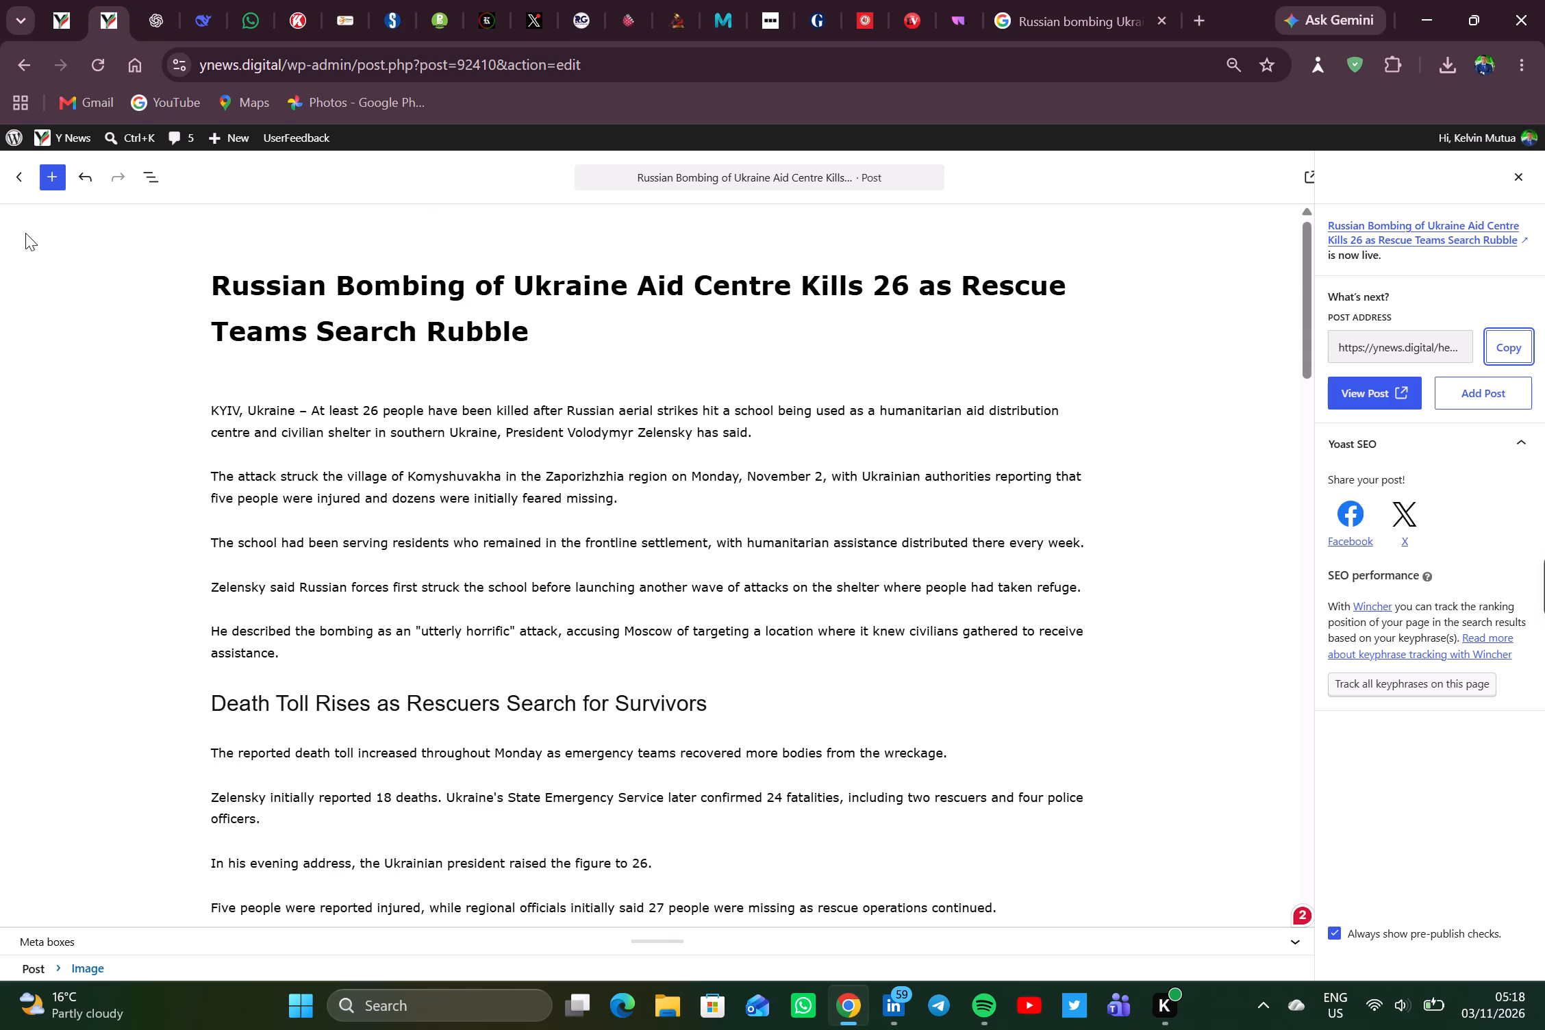
left_click(12, 173)
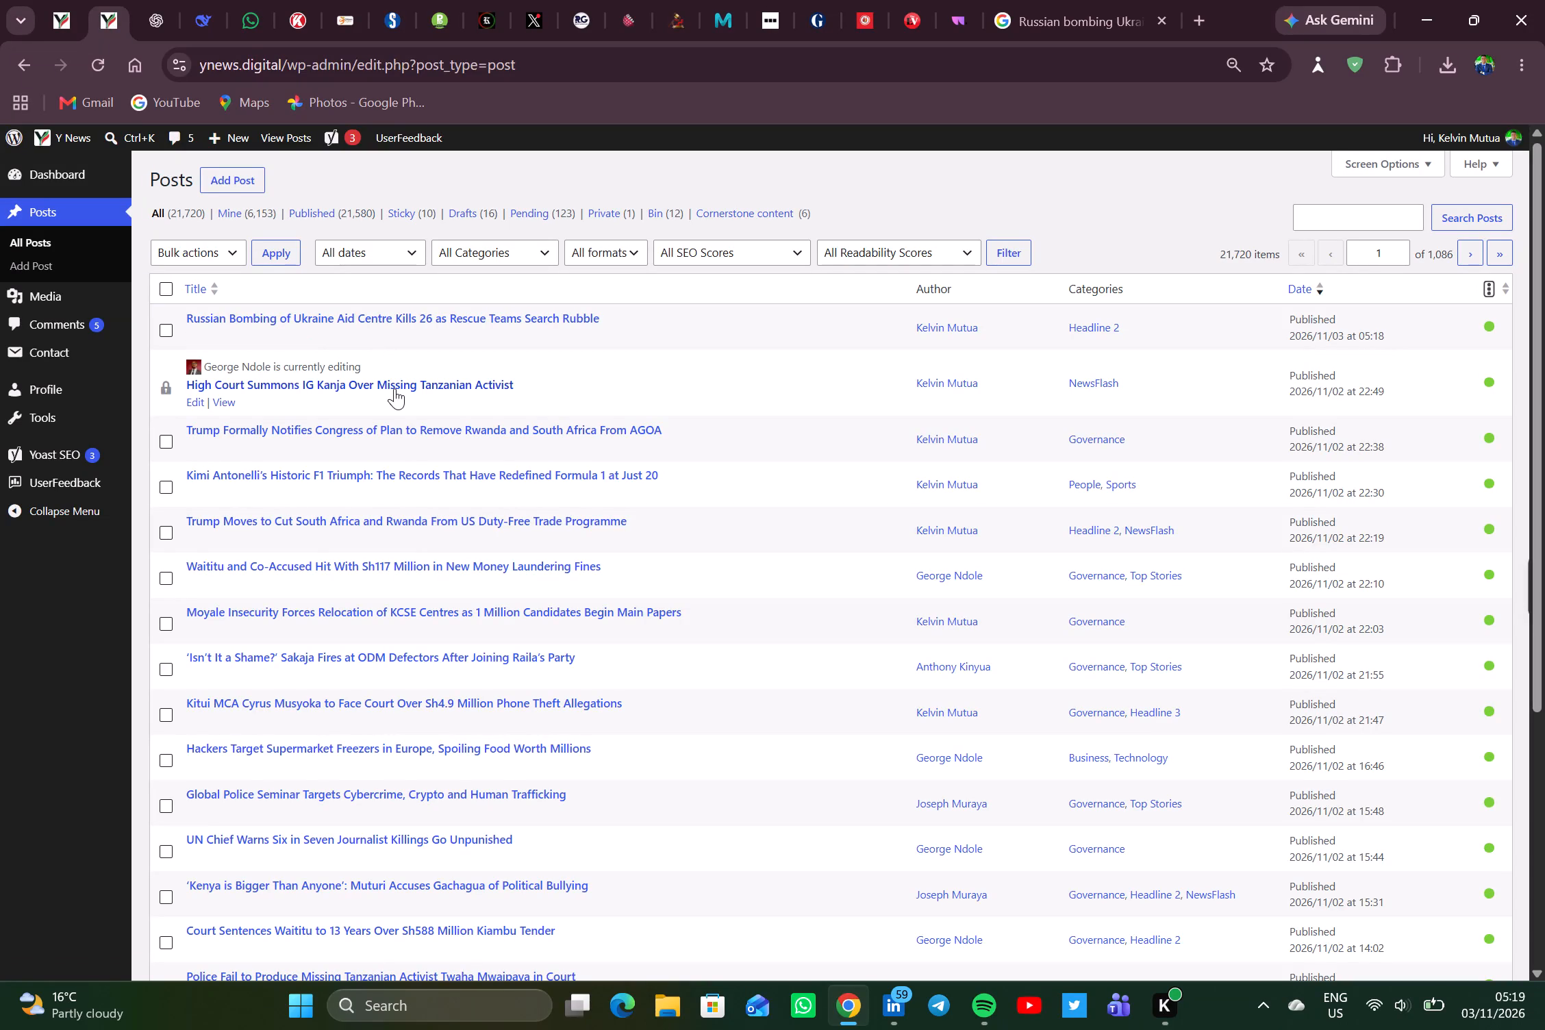
Check the latest stories on the Kenyans.co.ke and Citizen Digital news pages.
left_click(312, 10)
left_click(370, 255)
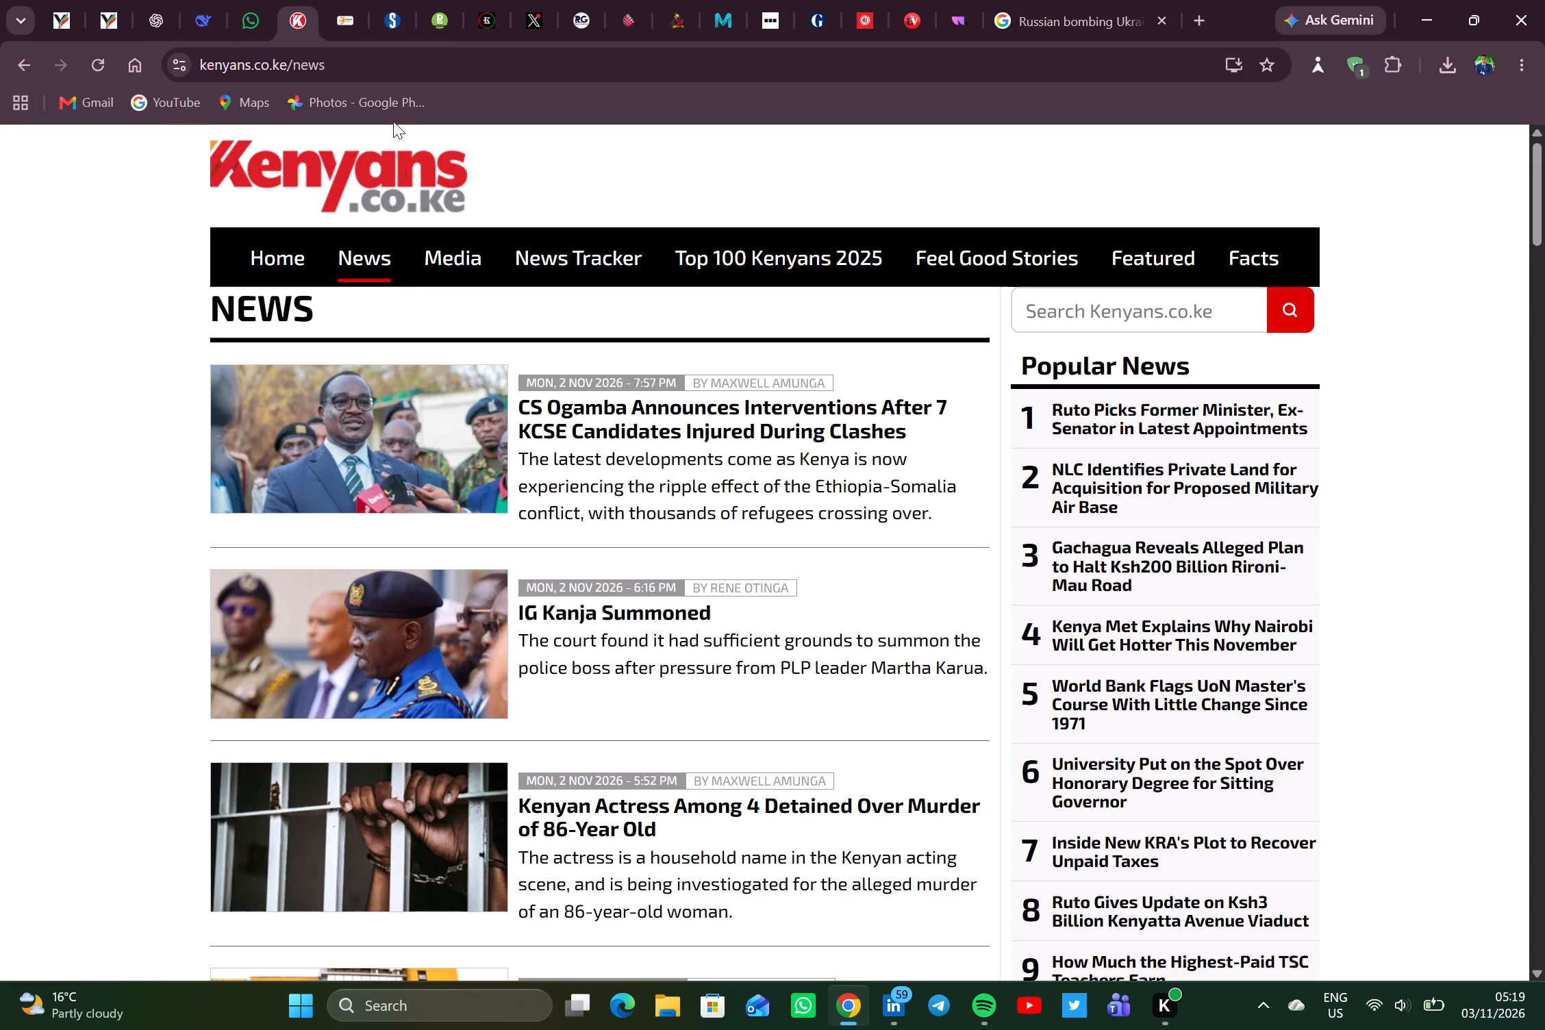
left_click(356, 23)
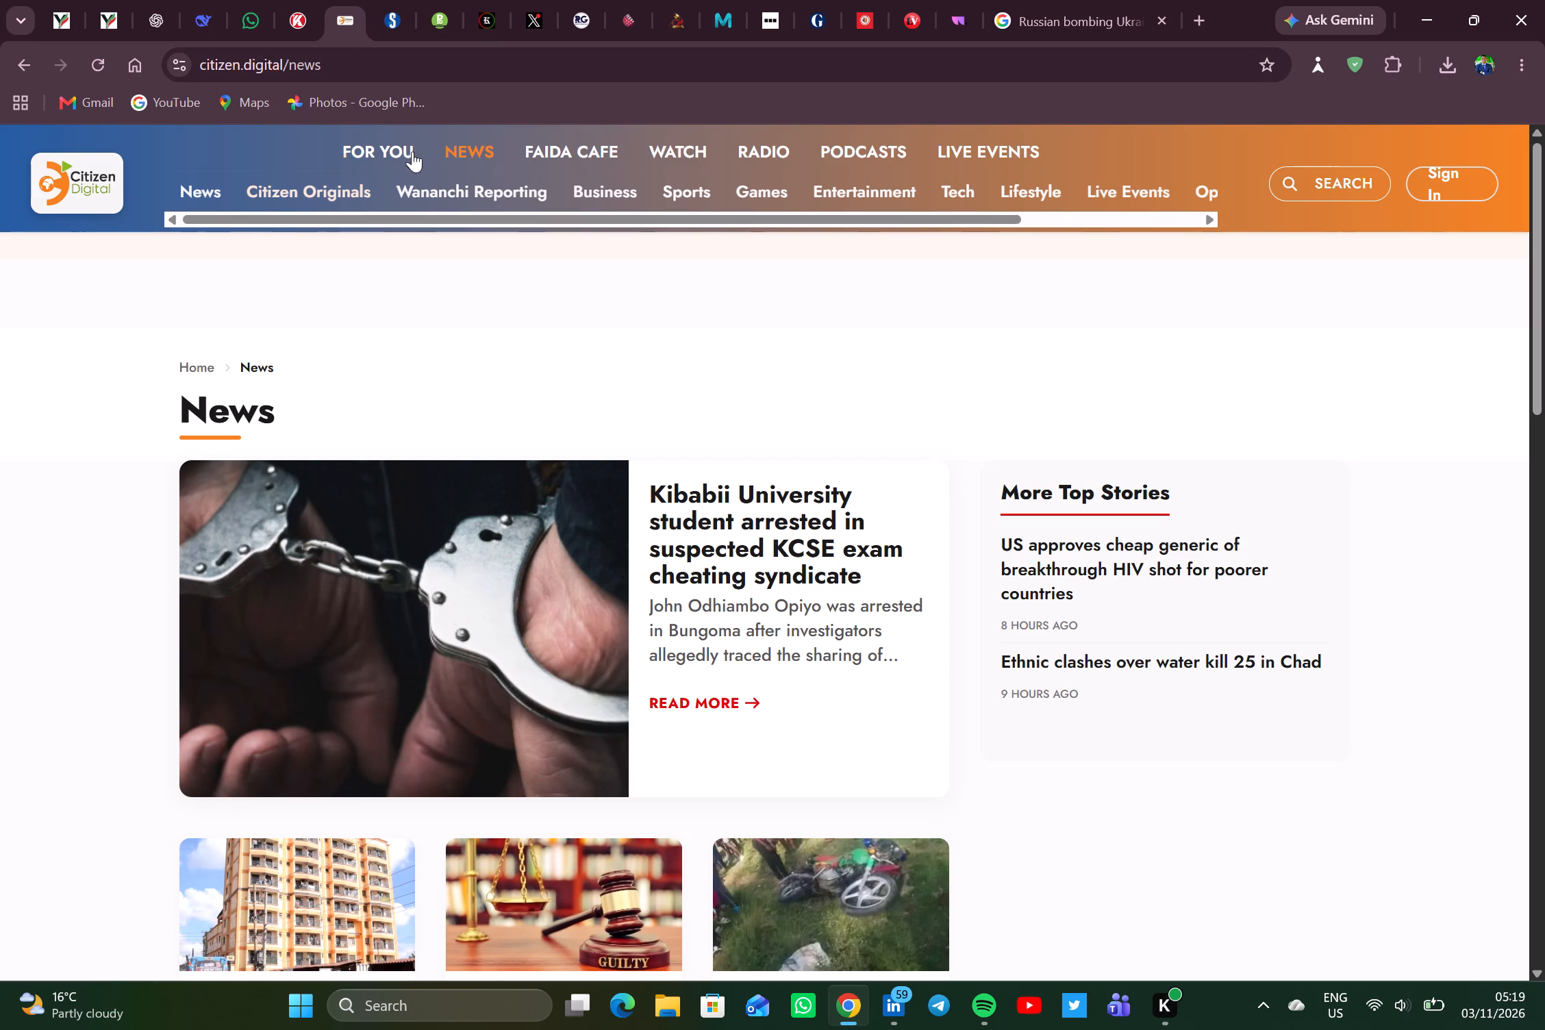
left_click(444, 156)
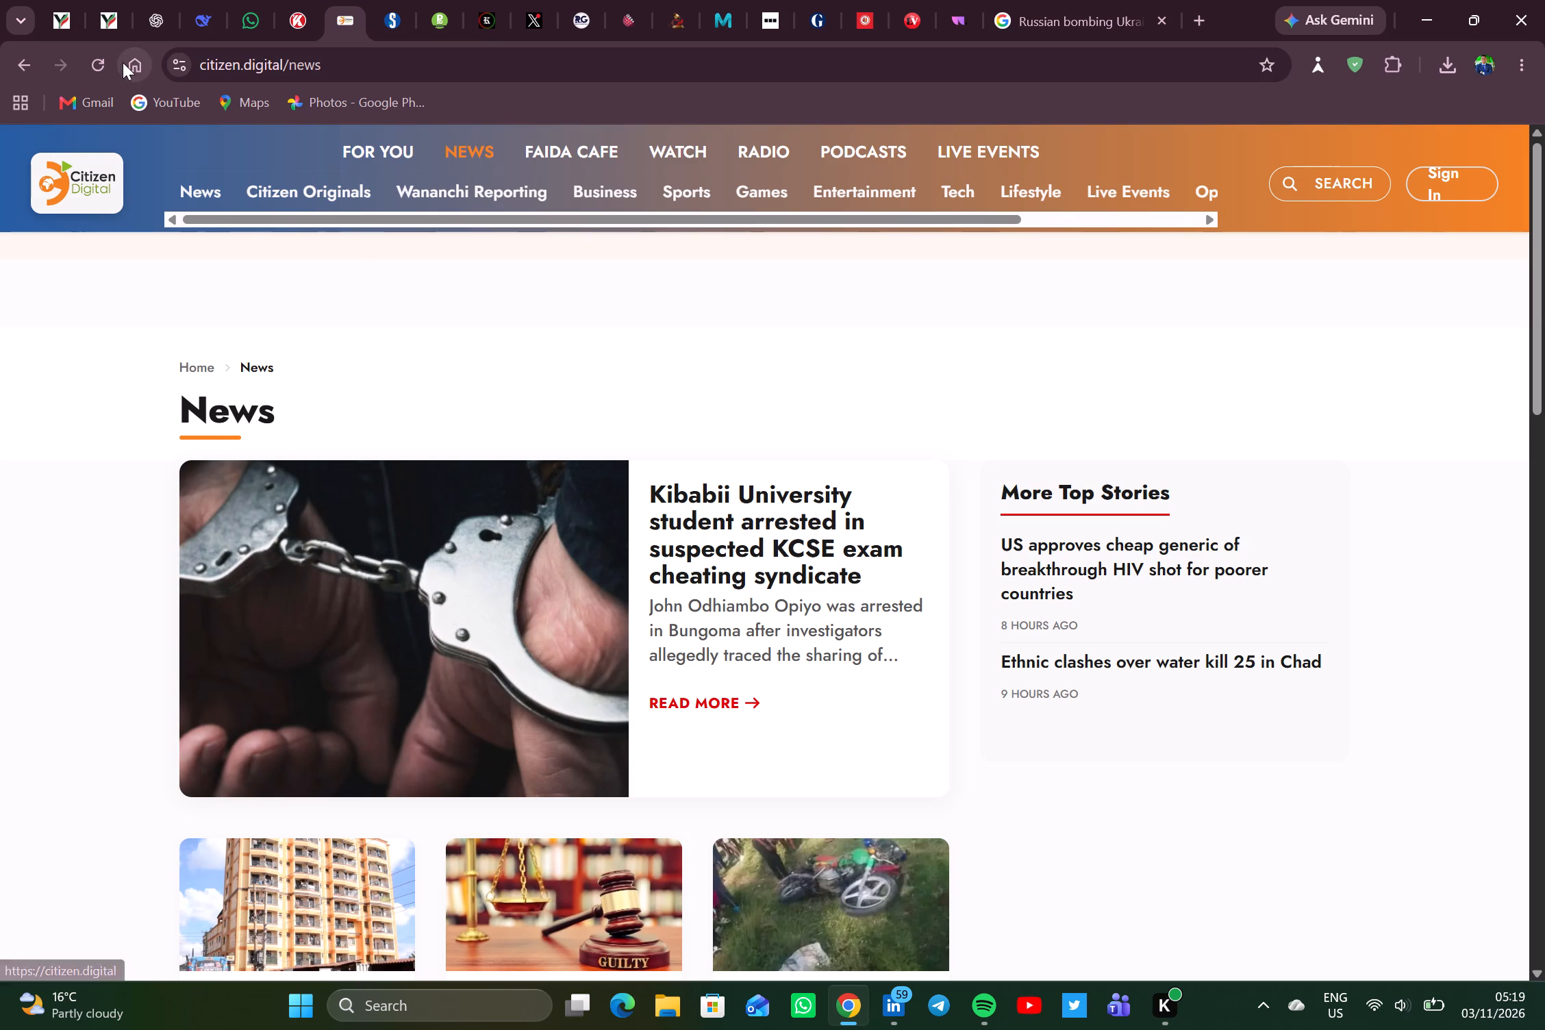
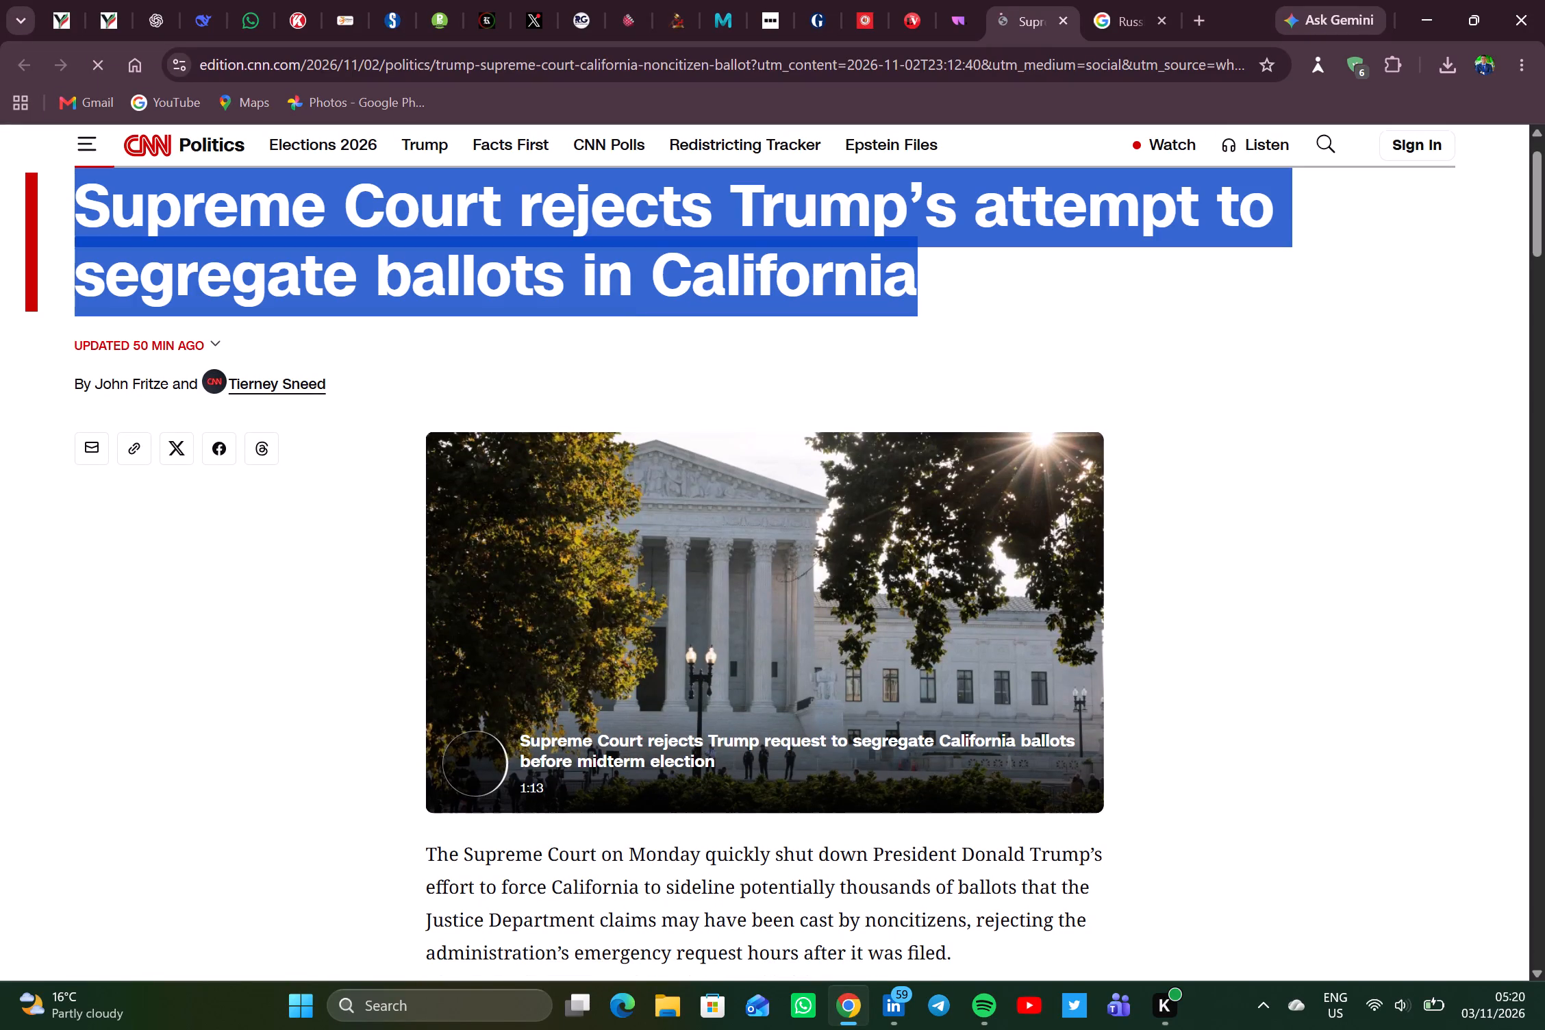
Copy the CNN headline "Supreme Court rejects Trump's attempt to segregate ballots in California" into a new ChatGPT message.
key("ctrl+c")
left_click(169, 8)
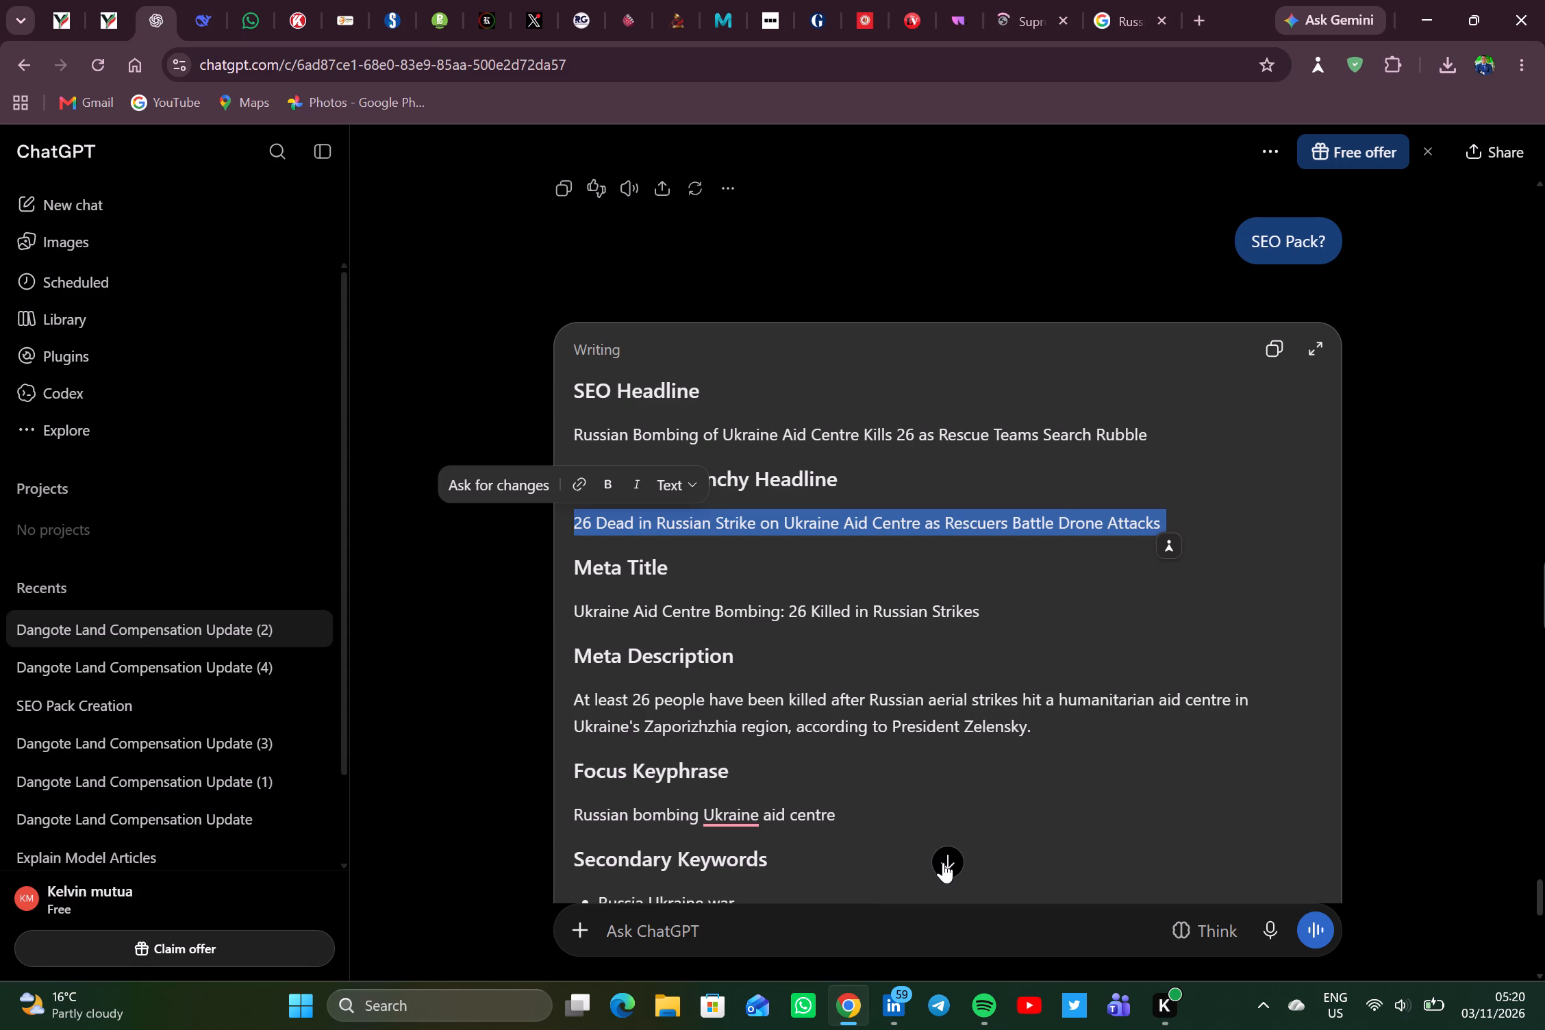
left_click(943, 862)
left_click(769, 913)
key("ctrl+v")
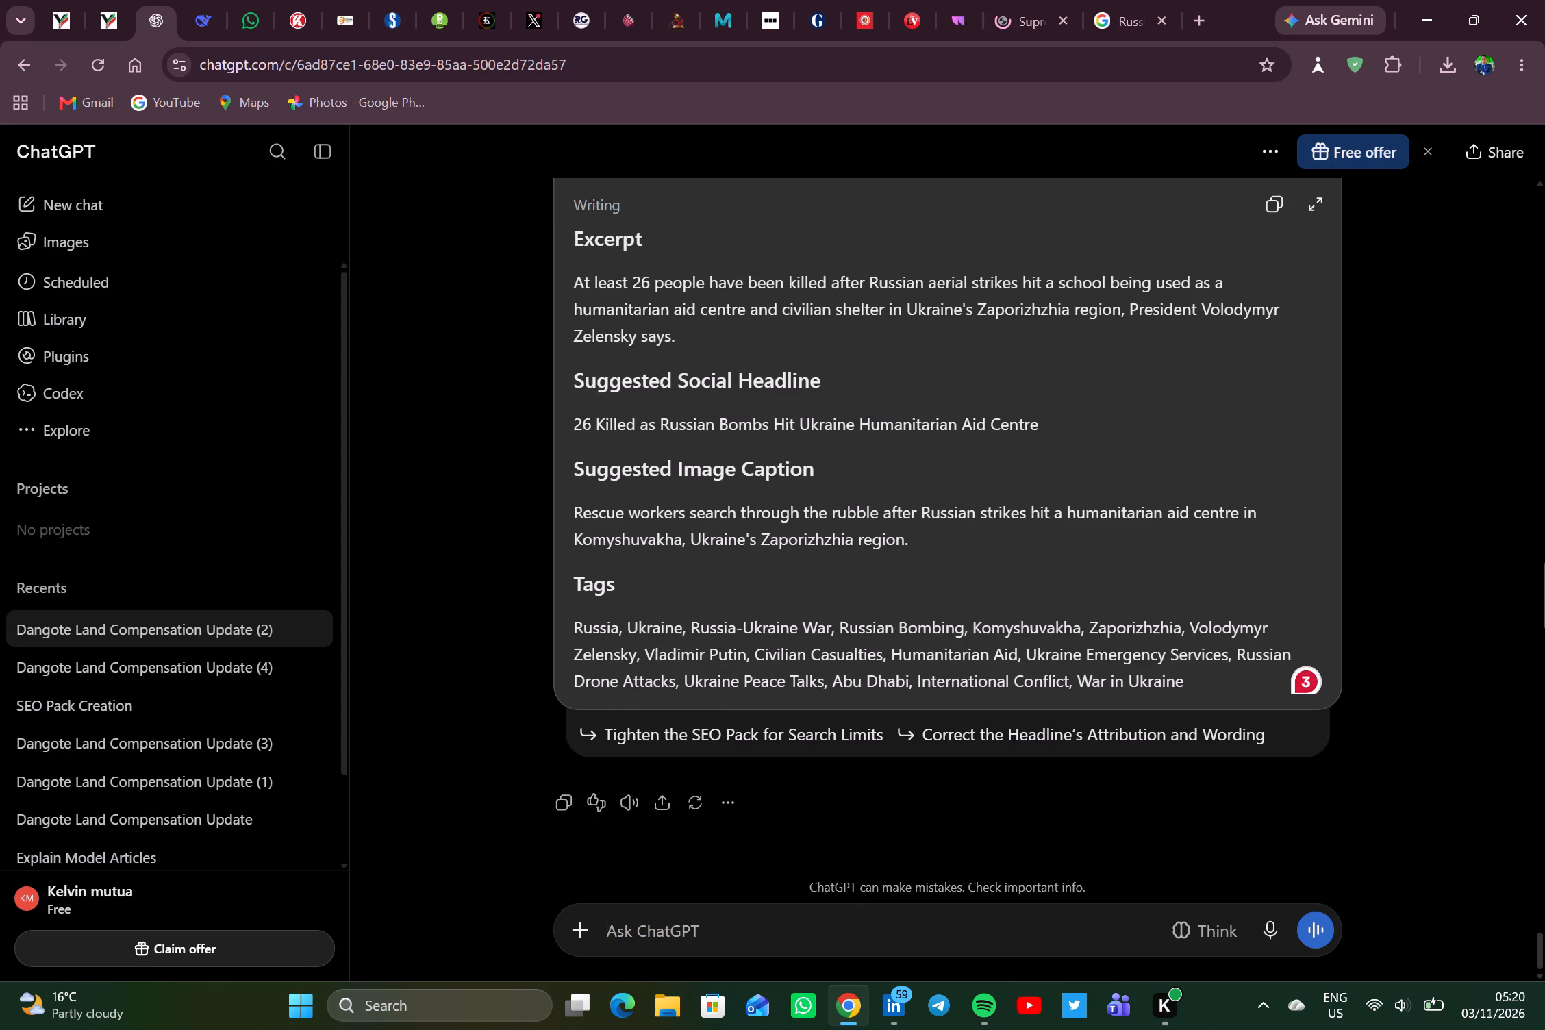
key("shift+Return")
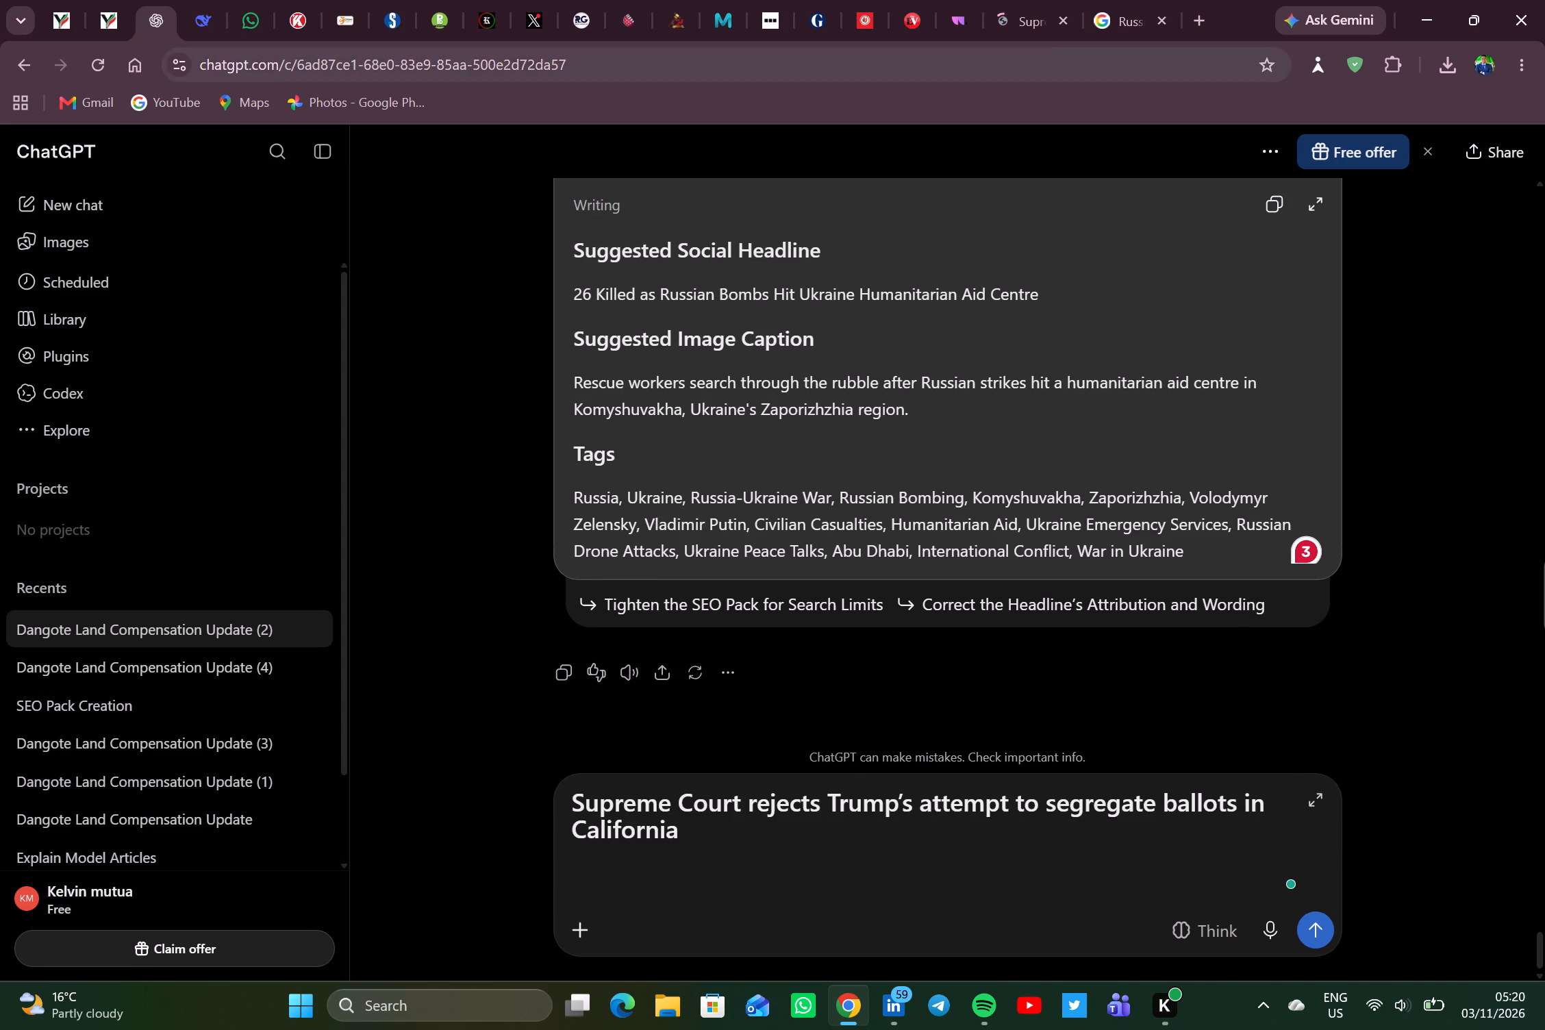
left_click(1011, 14)
scroll(677, 453, "down", 3)
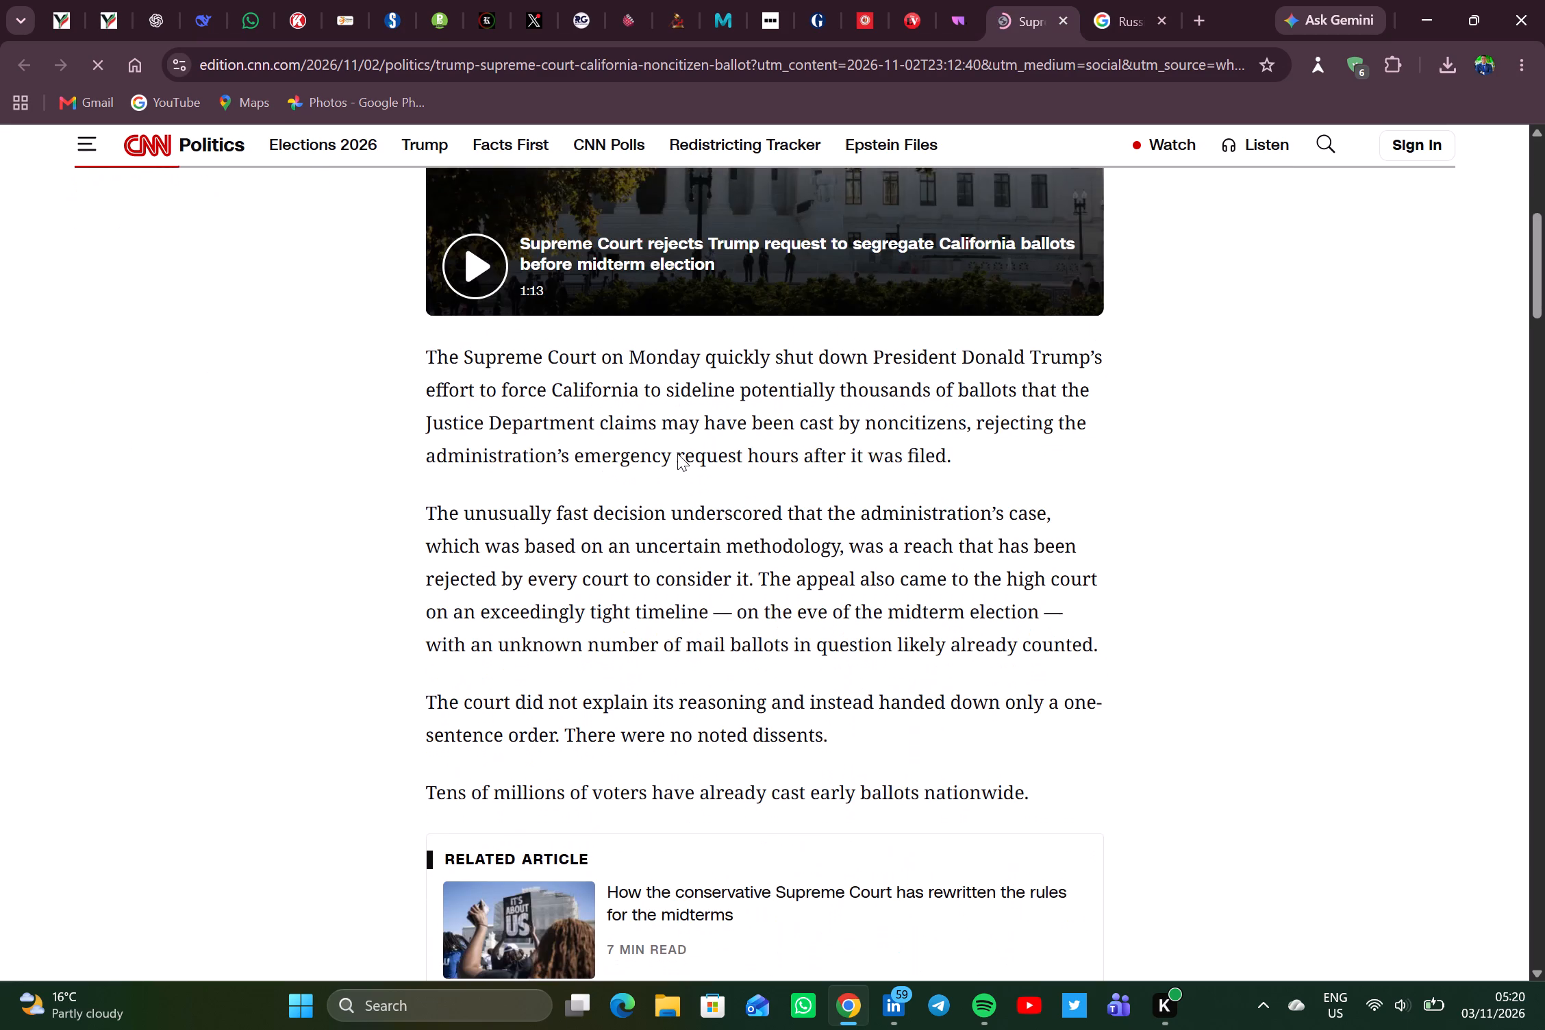
left_click(486, 264)
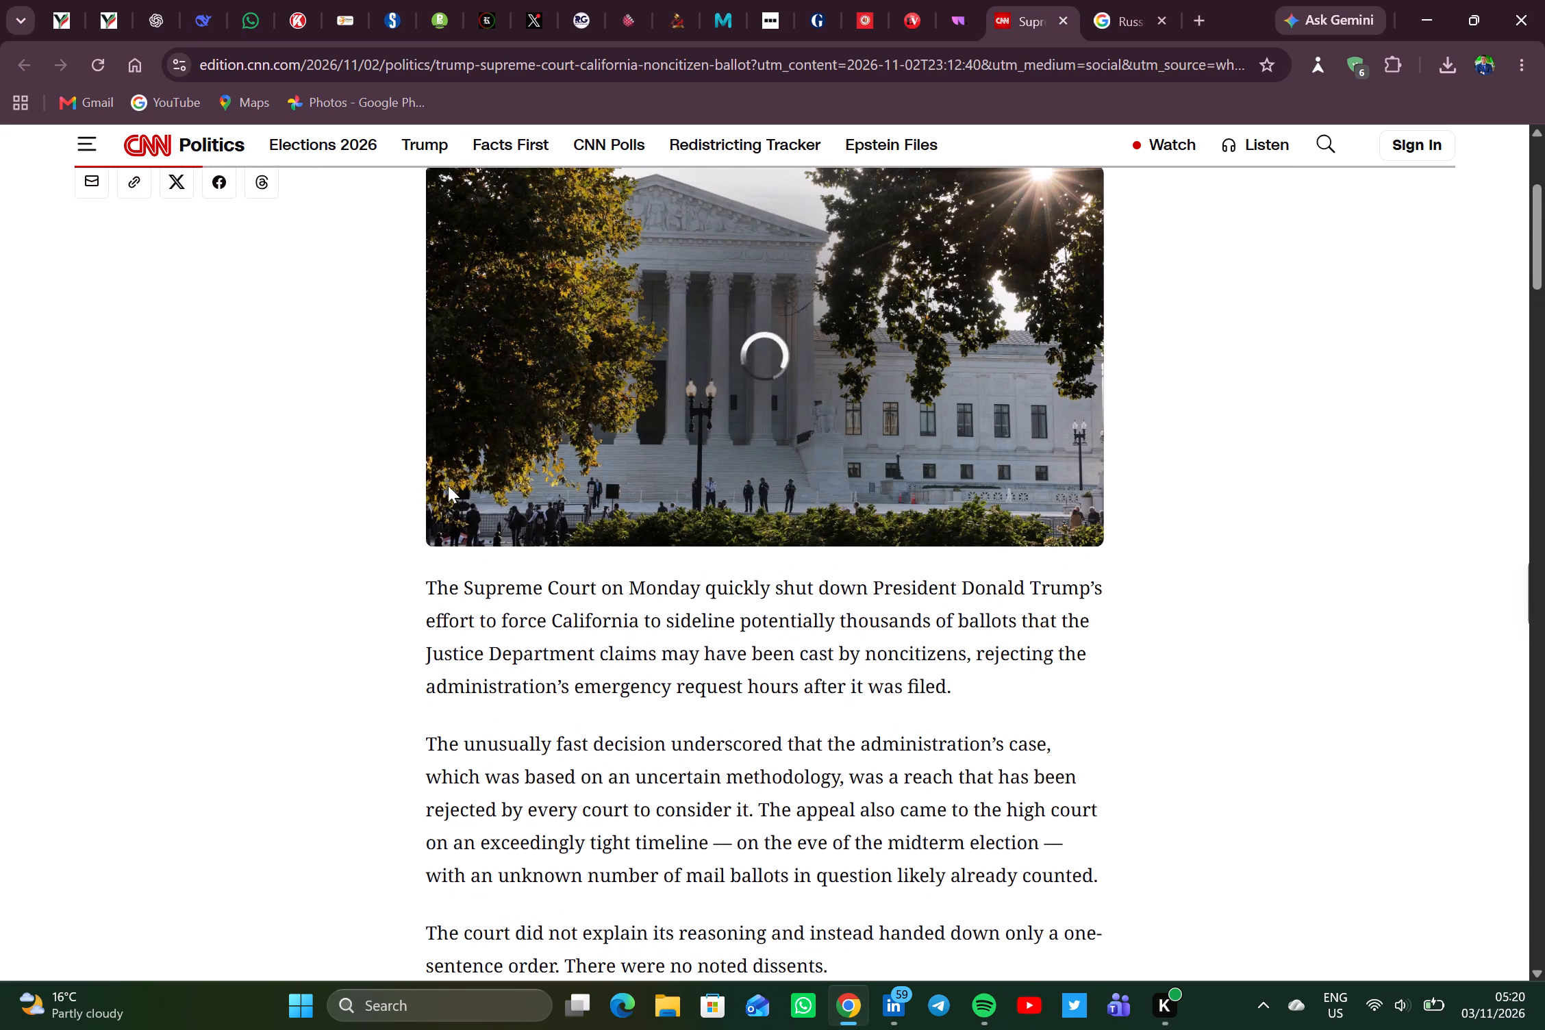
scroll(477, 565, "down", 1)
left_click_drag(425, 422, 584, 662)
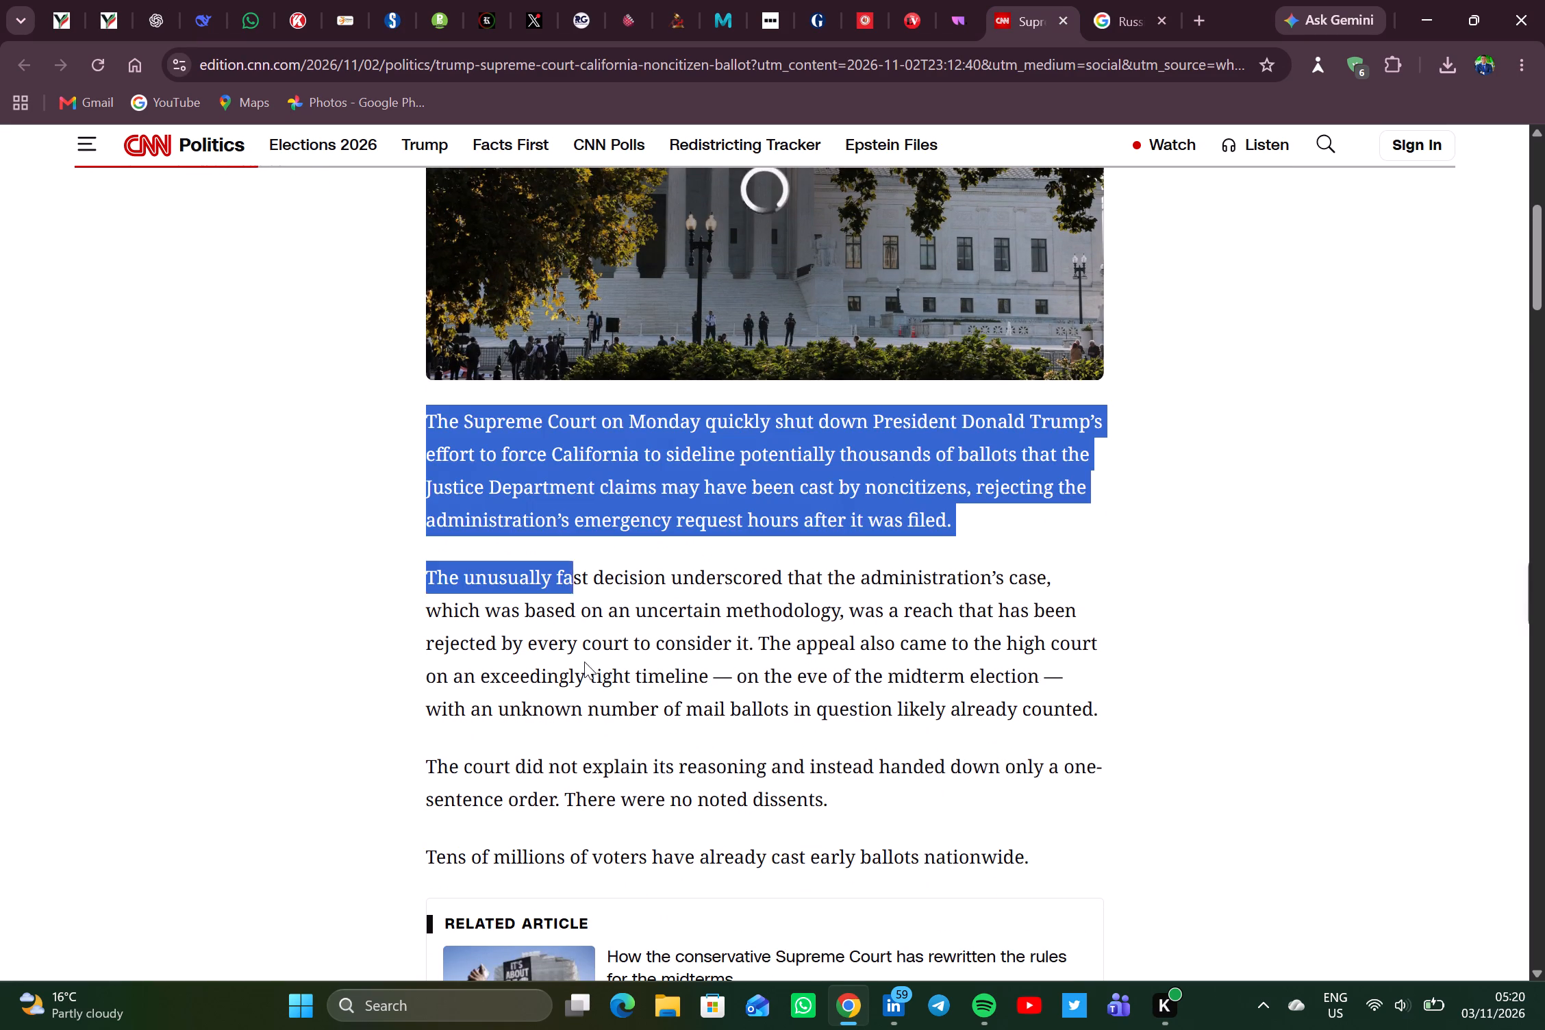
left_click_drag(584, 662, 584, 667)
scroll(584, 667, "down", 1)
left_click(1037, 691, "shift")
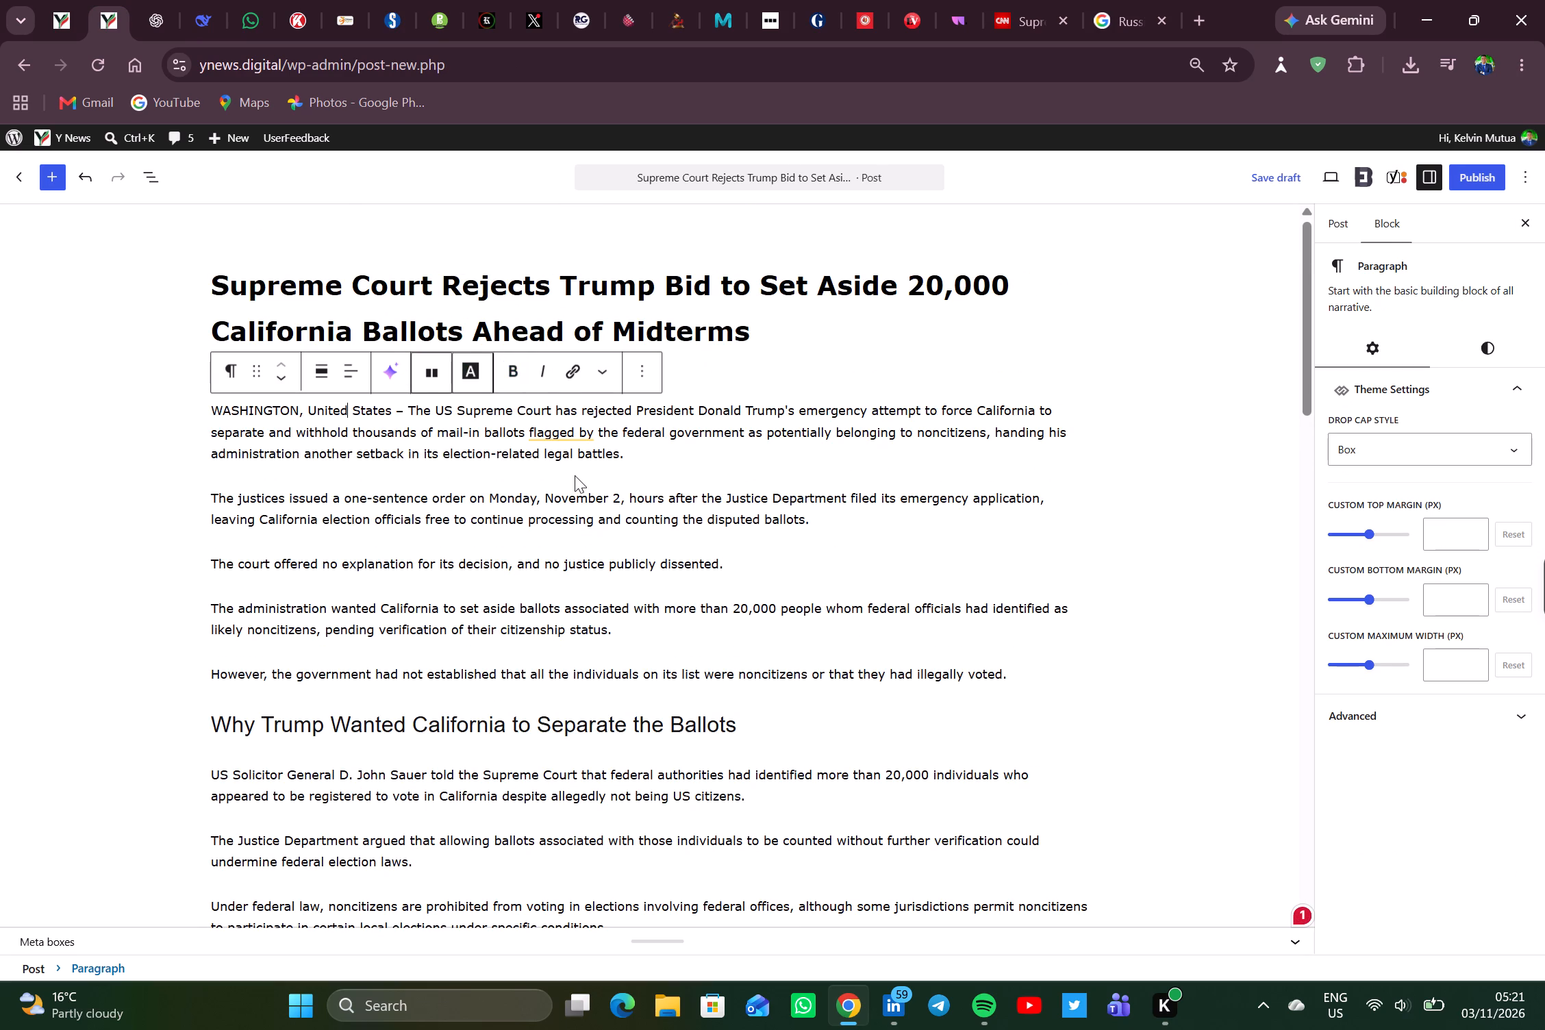
Insert "U.S." before "President Donald Trump's" in the article's opening paragraph.
scroll(575, 475, "down", 1)
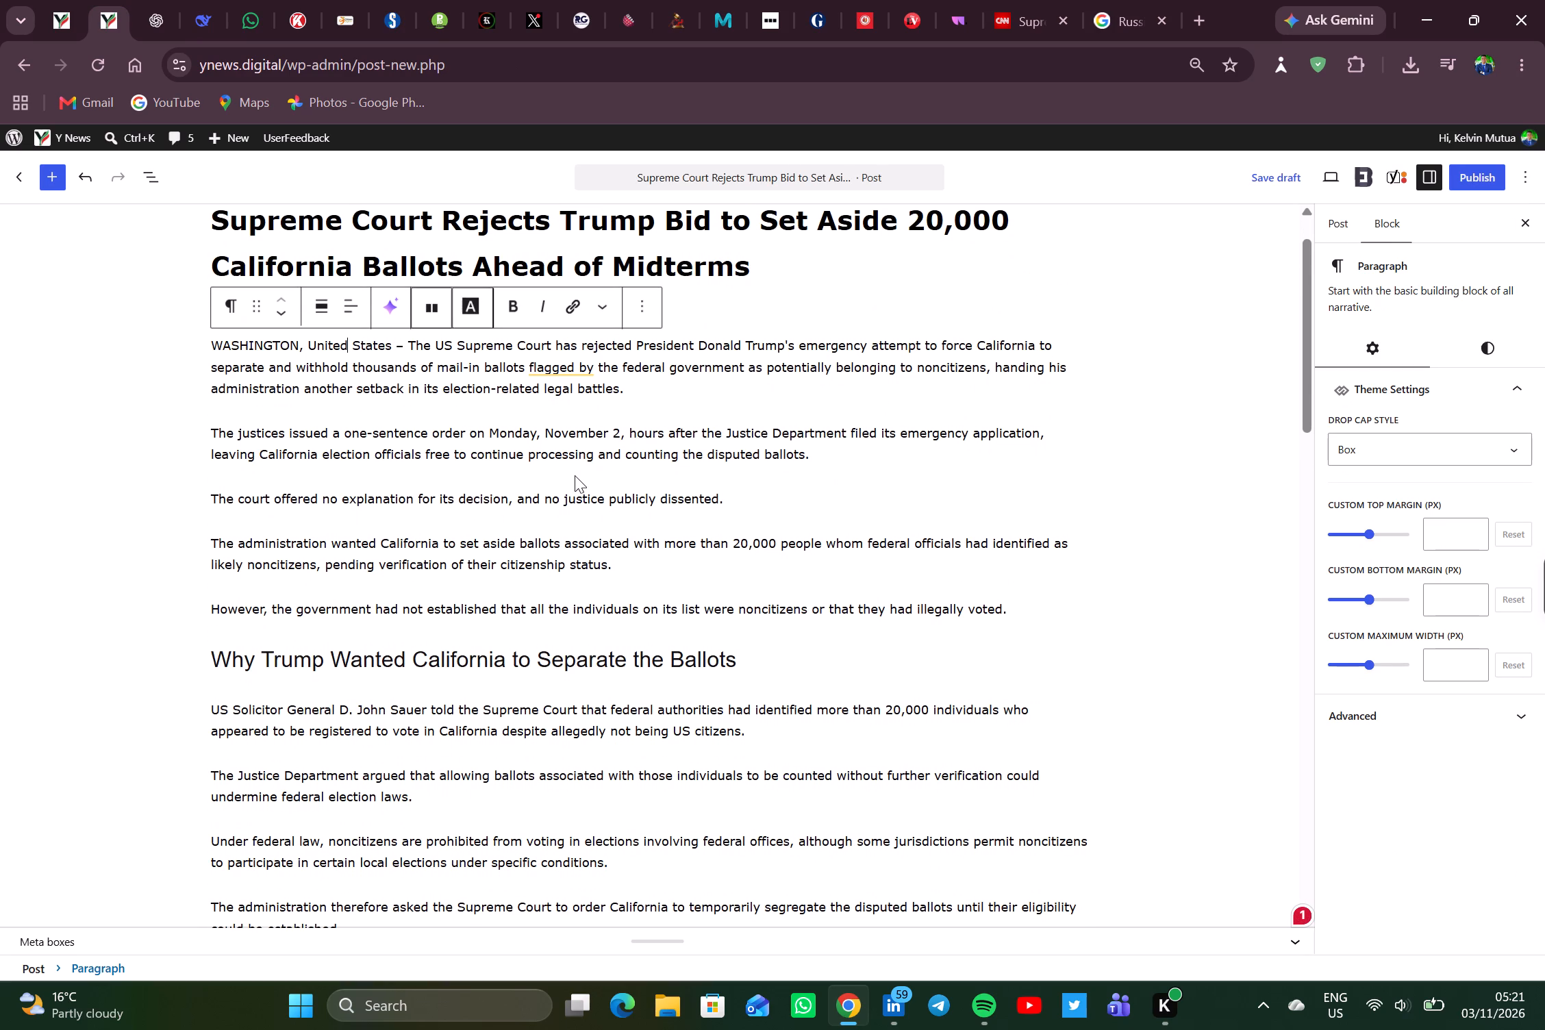
left_click(637, 348)
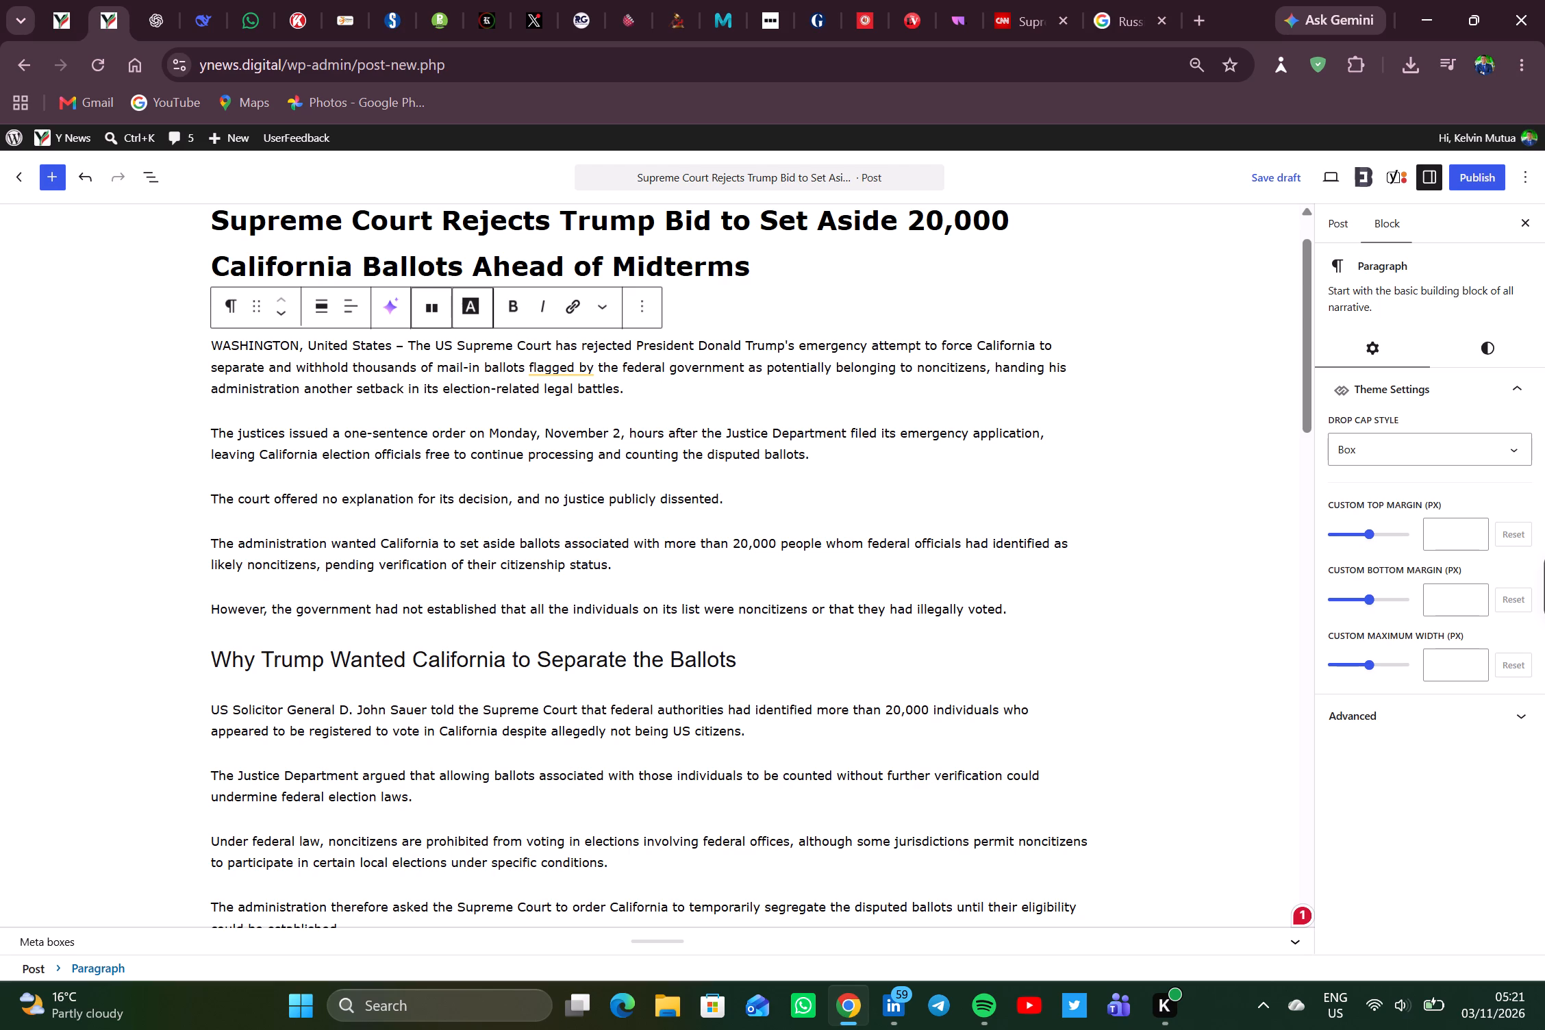
type("U.S.")
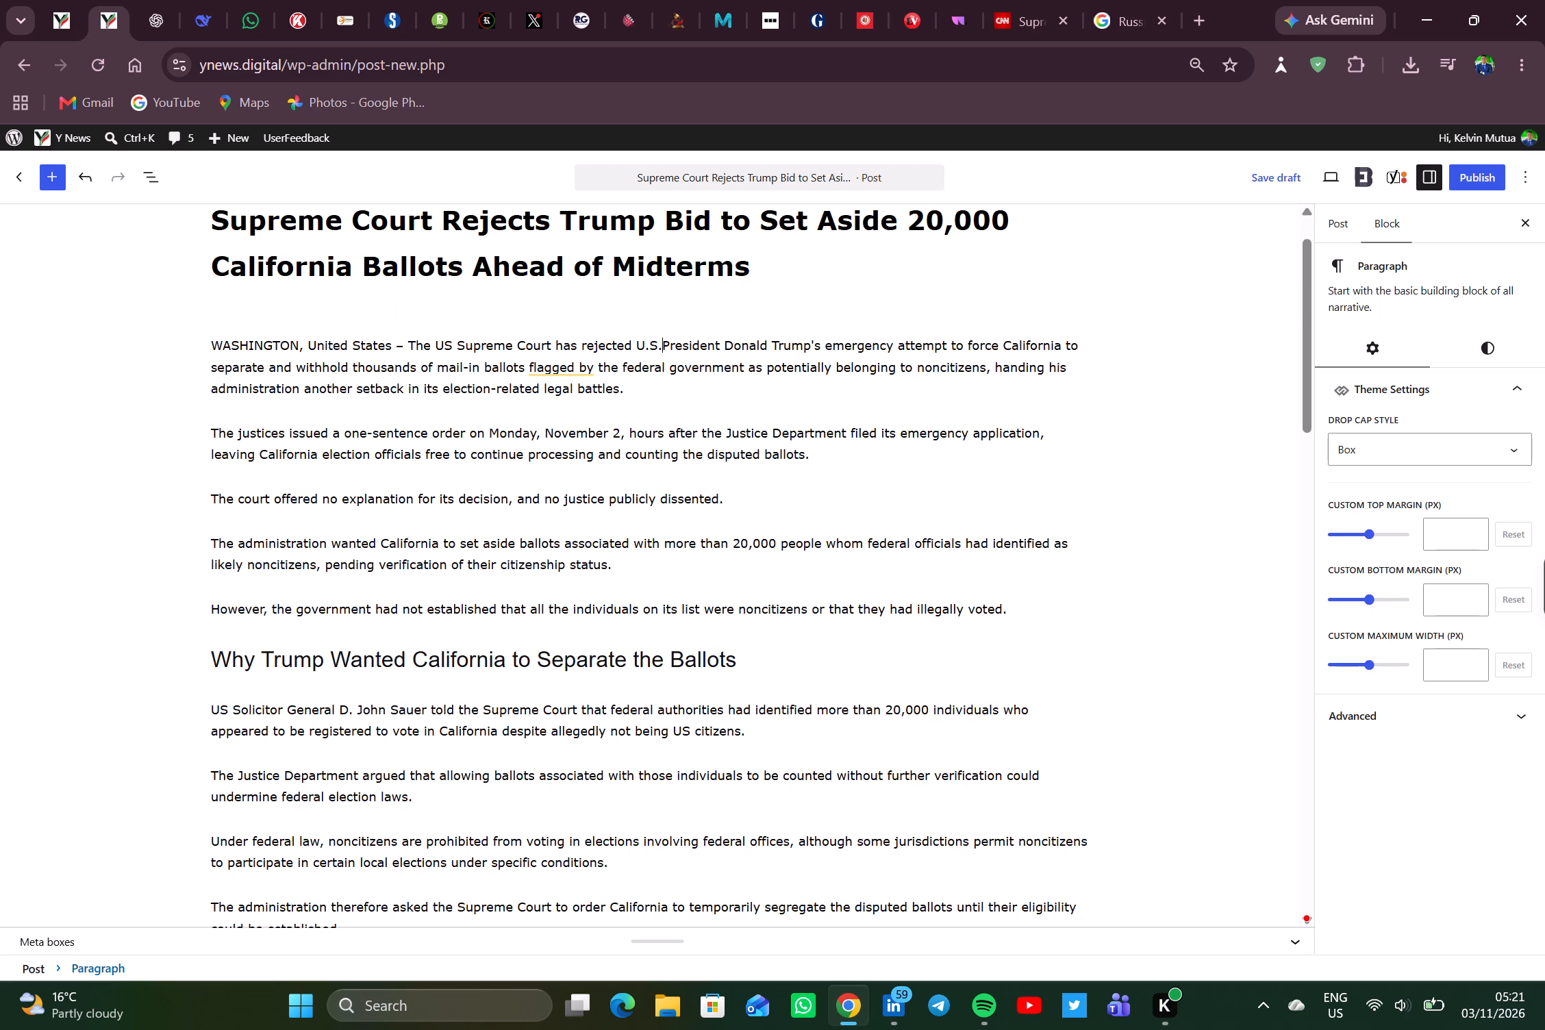
key("space")
Proofread the rest of the pasted Supreme Court article, from the opening paragraphs through every section to its end.
scroll(767, 370, "down", 3)
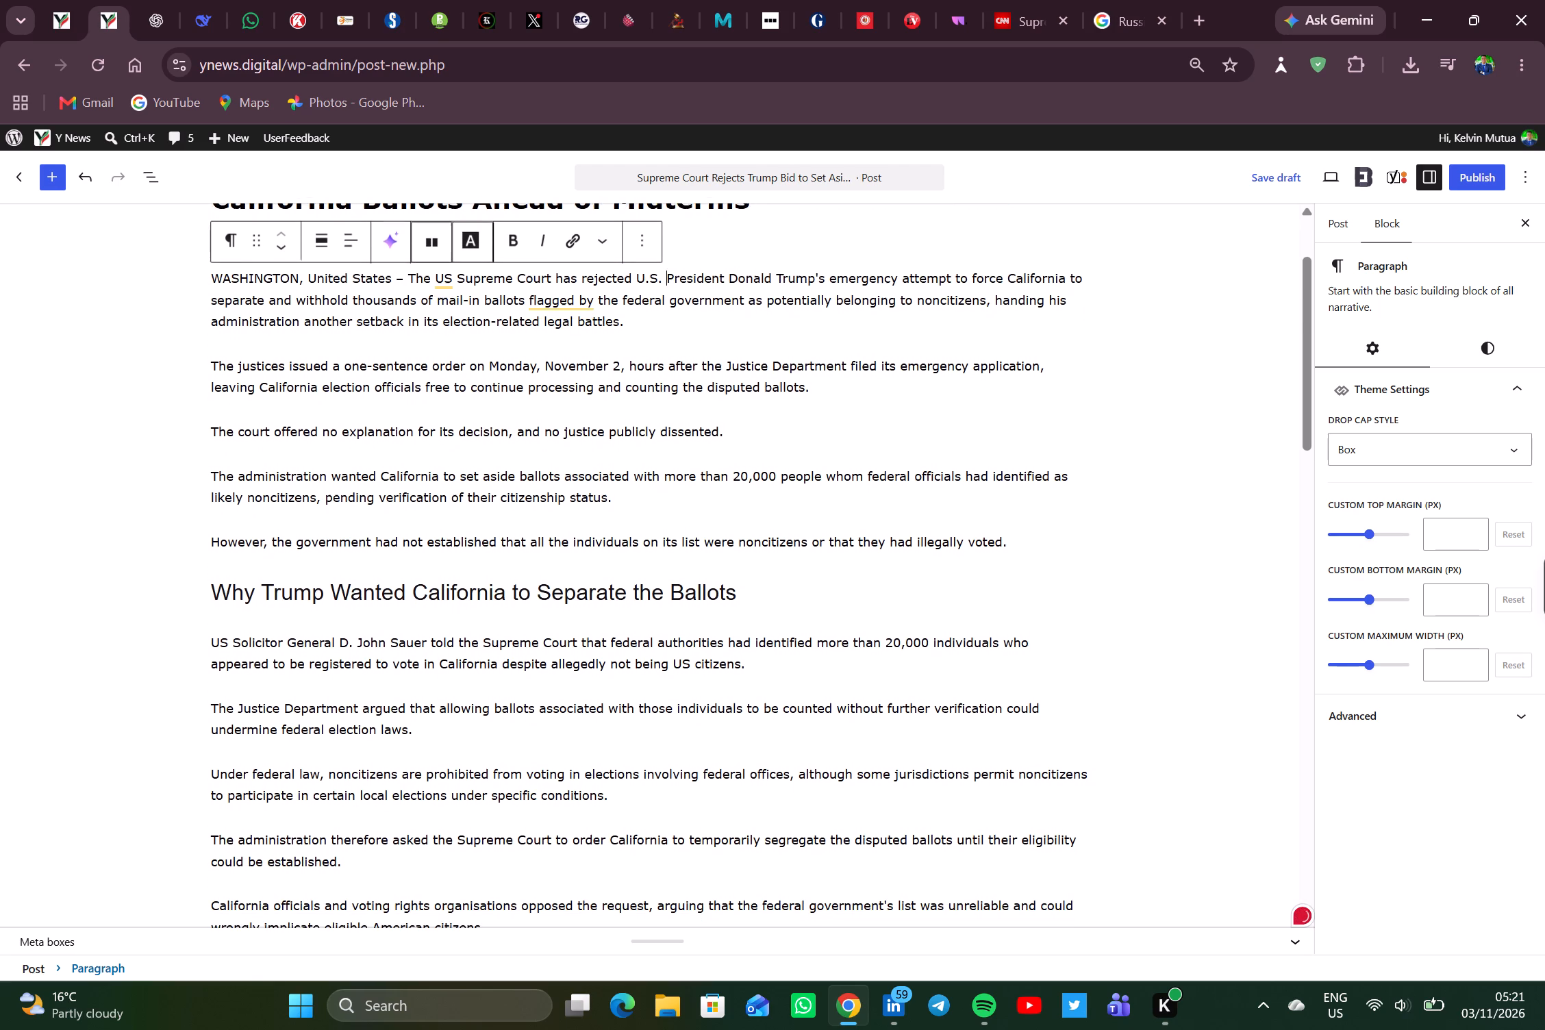
scroll(767, 370, "down", 2)
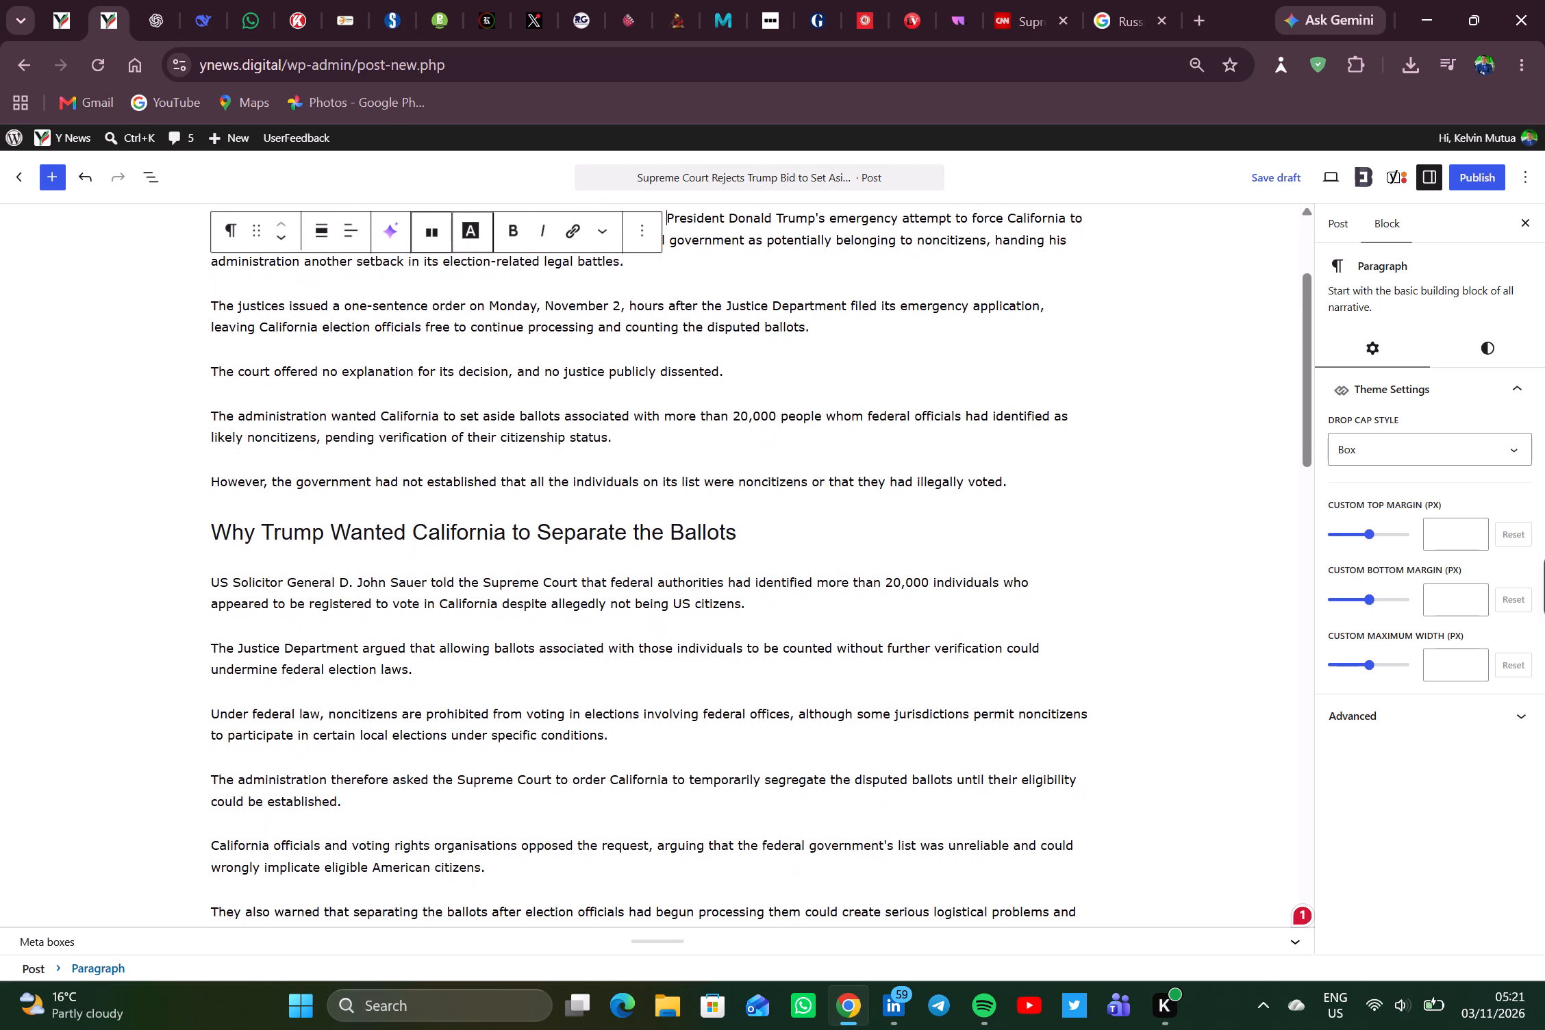
scroll(767, 370, "down", 1)
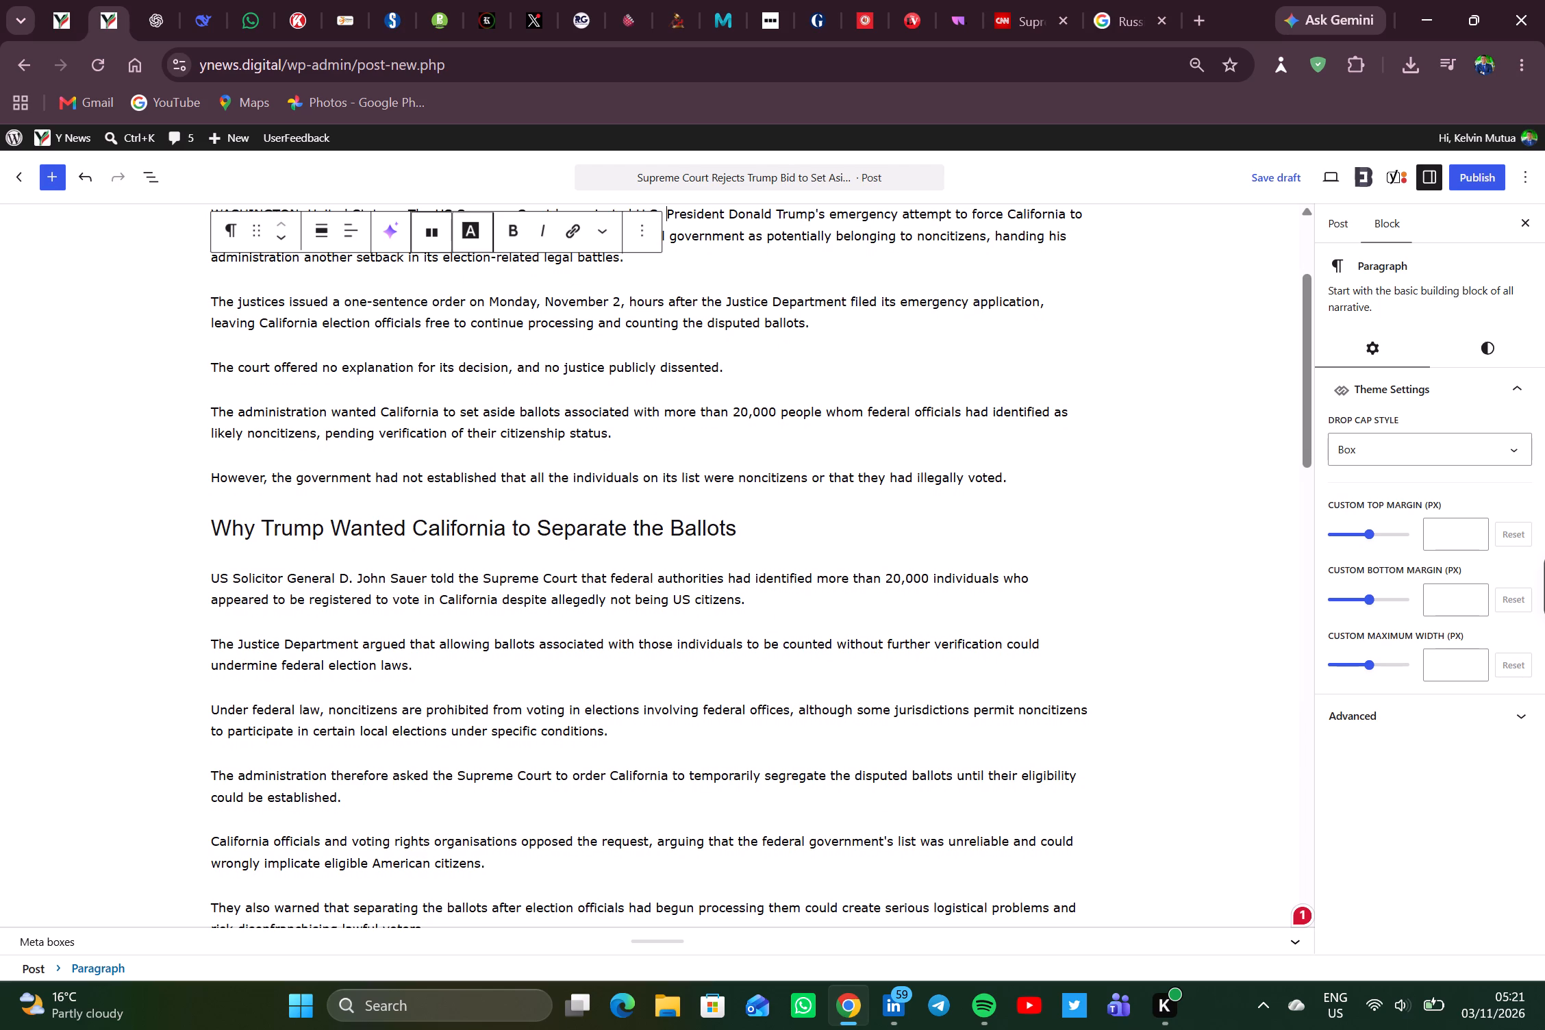
scroll(767, 370, "down", 1)
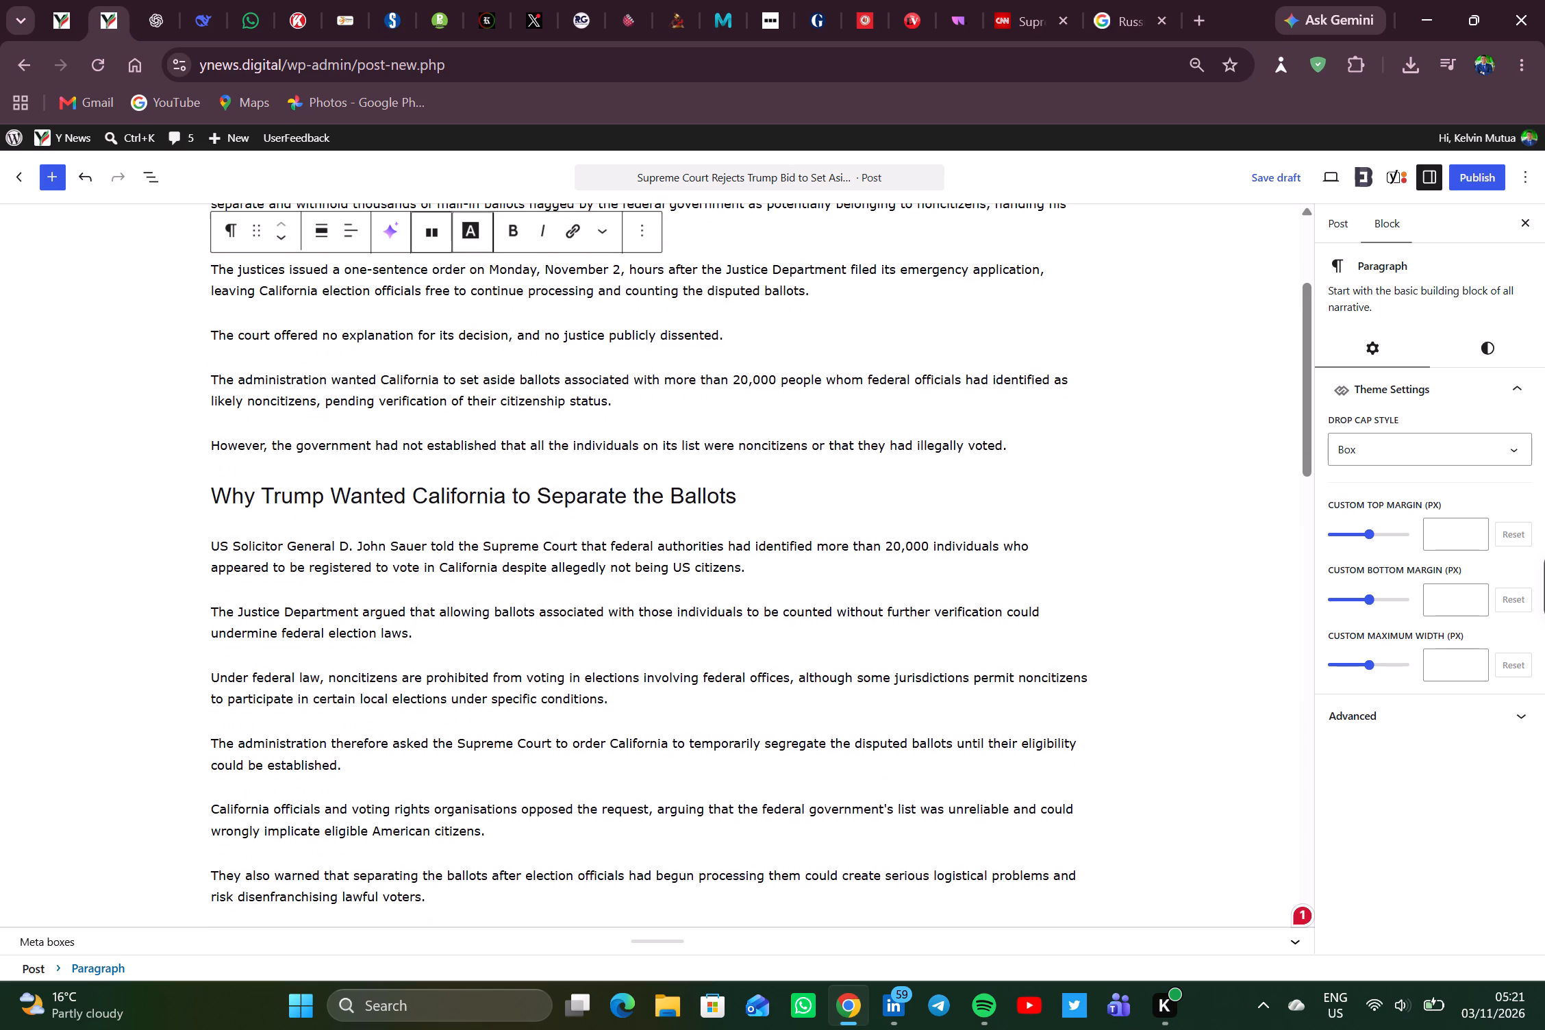
scroll(767, 370, "down", 3)
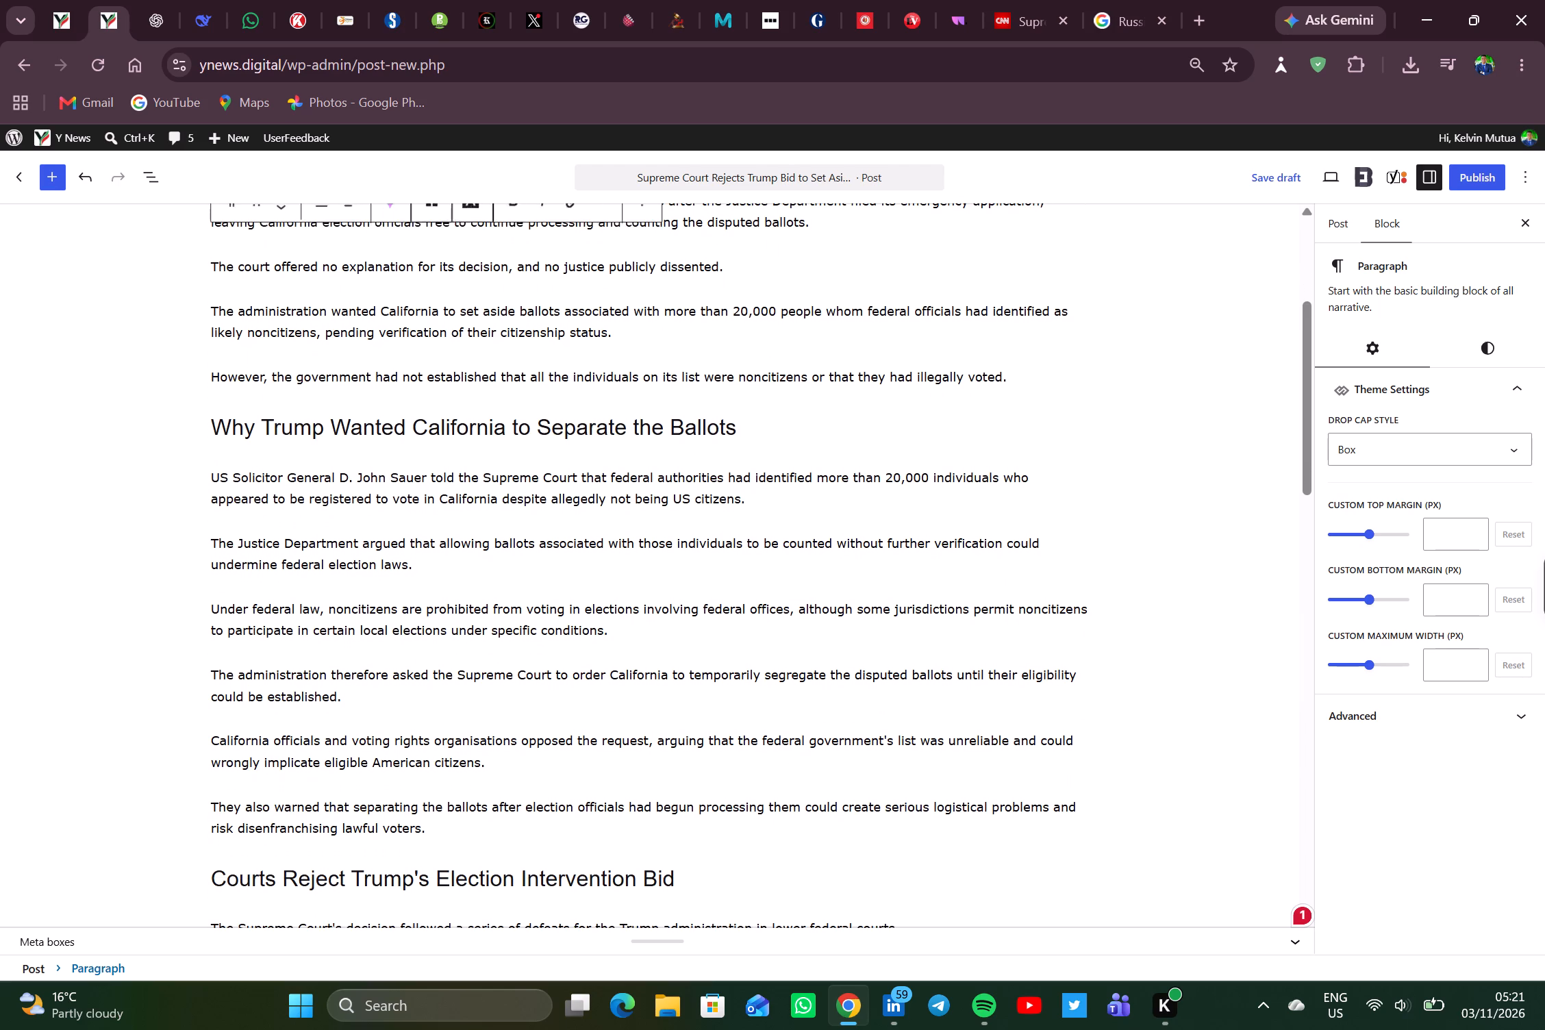
scroll(767, 370, "down", 2)
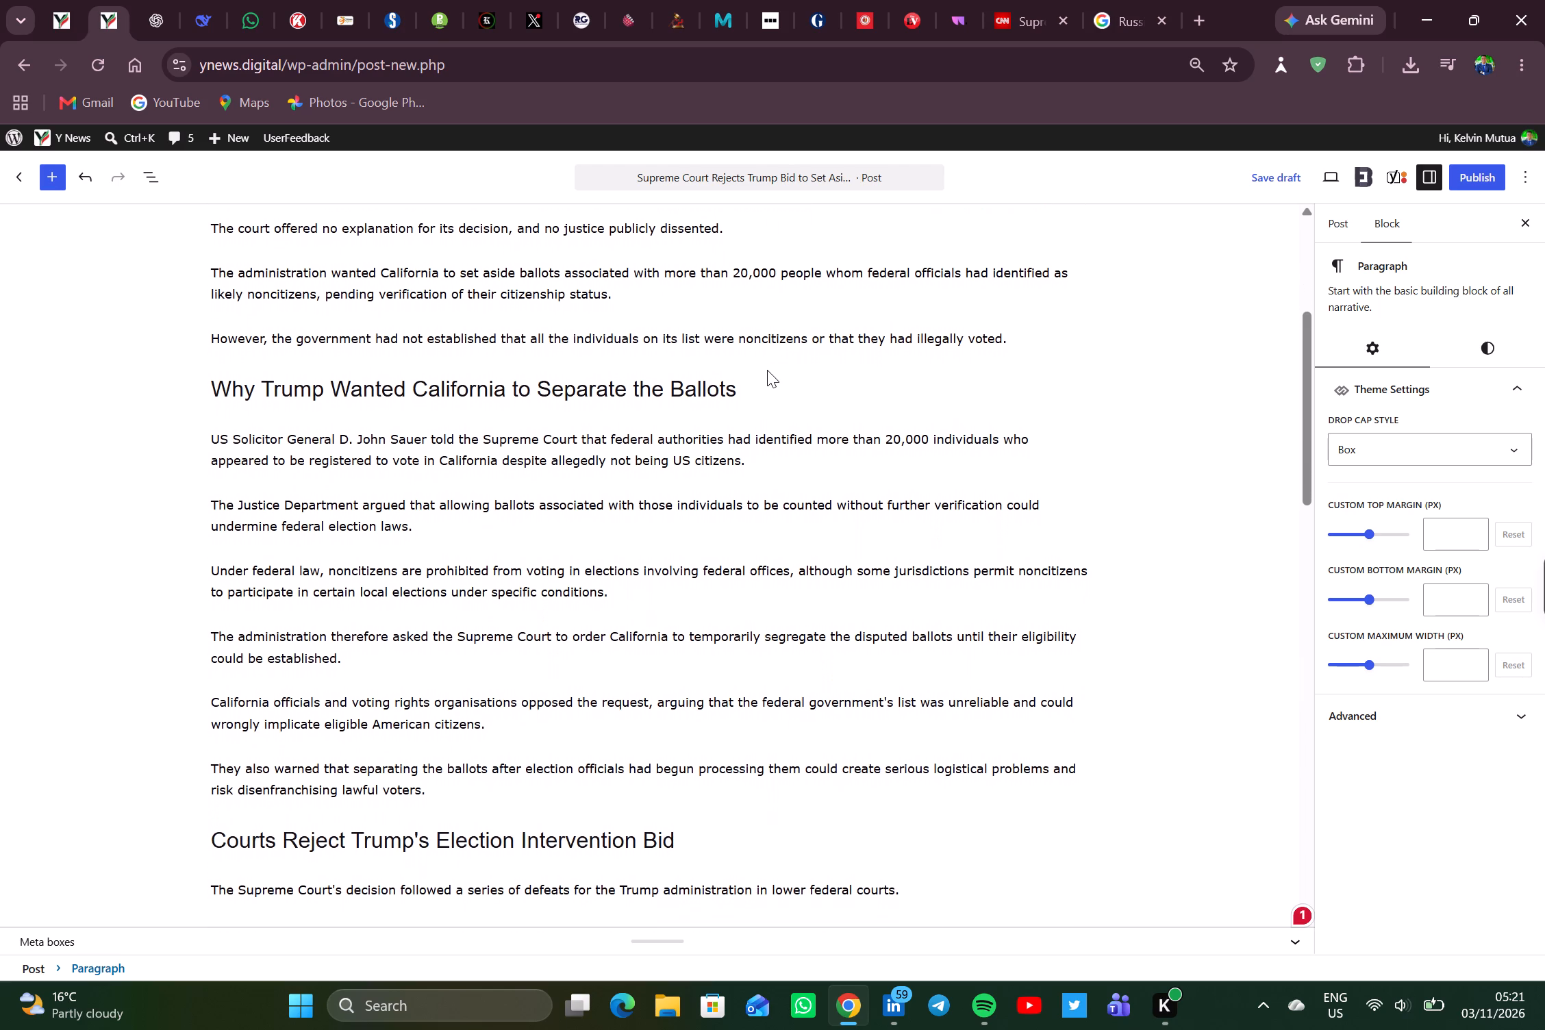
scroll(767, 370, "down", 1)
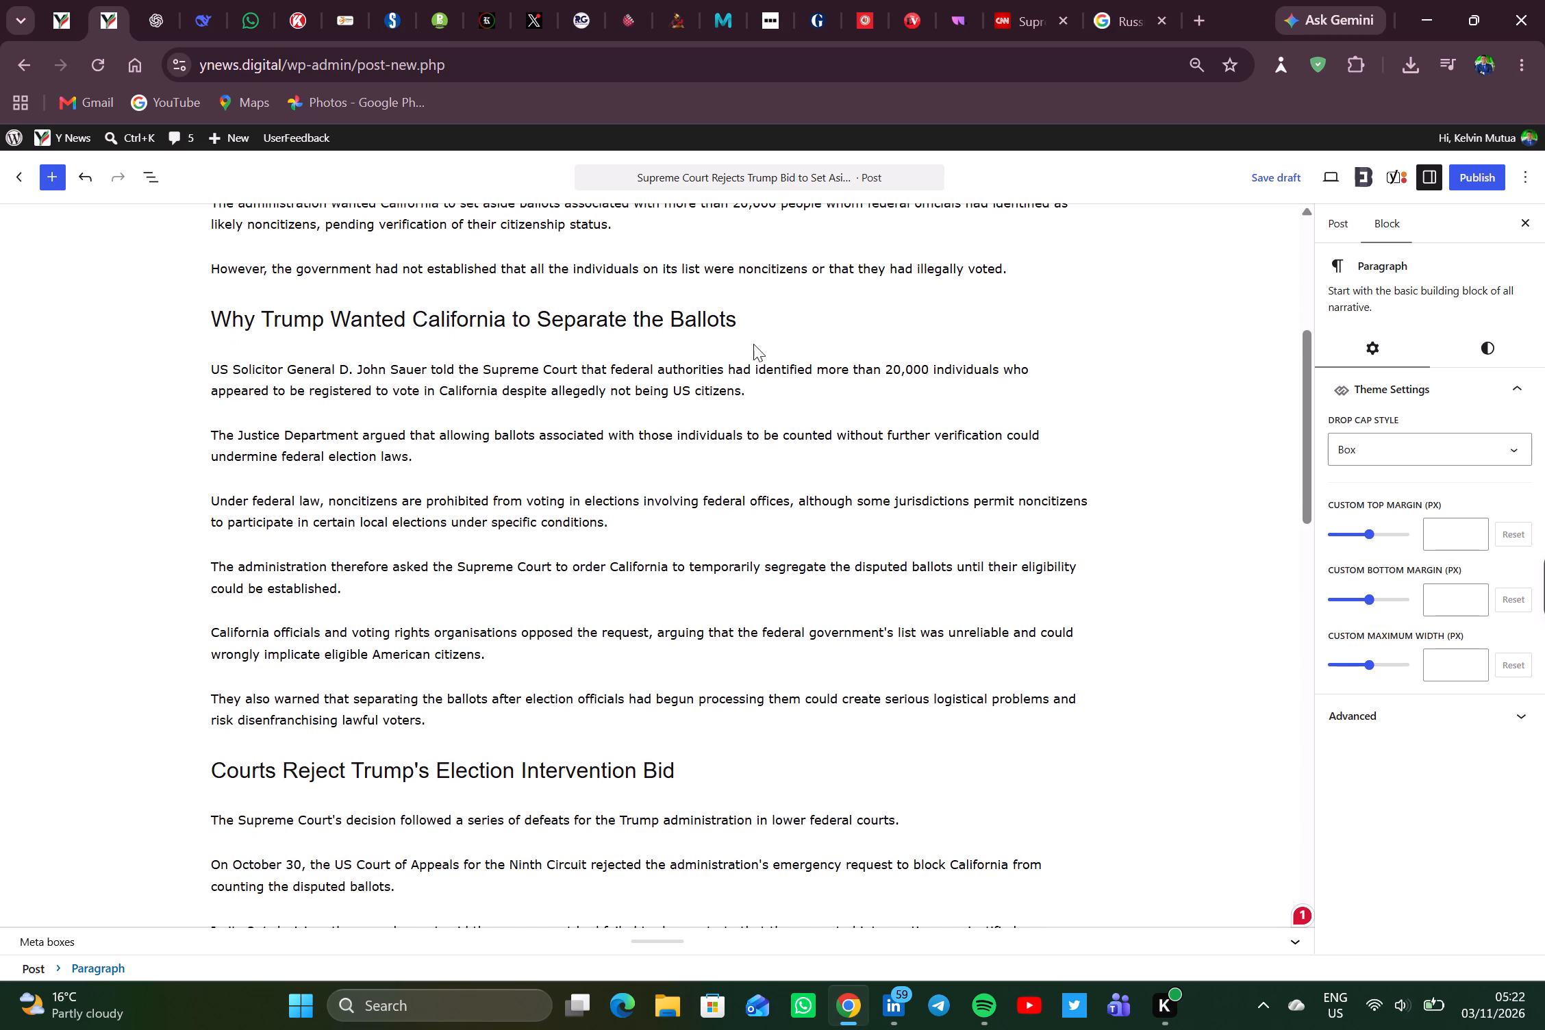
triple_click(725, 275)
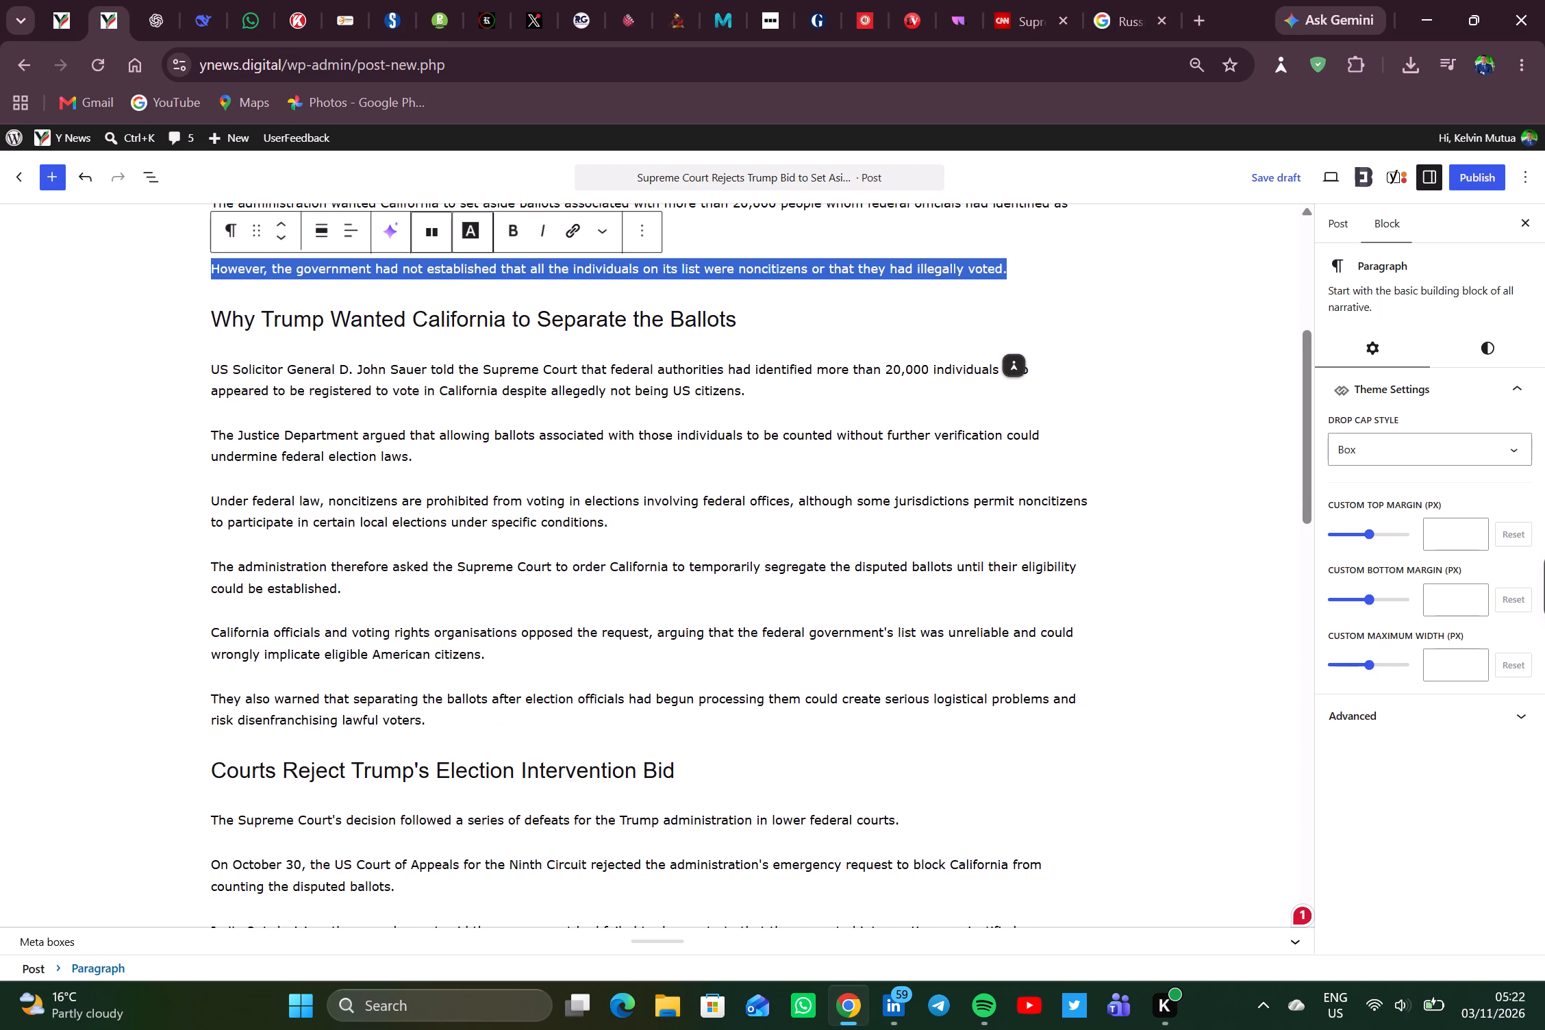
left_click(725, 275)
scroll(725, 275, "down", 1)
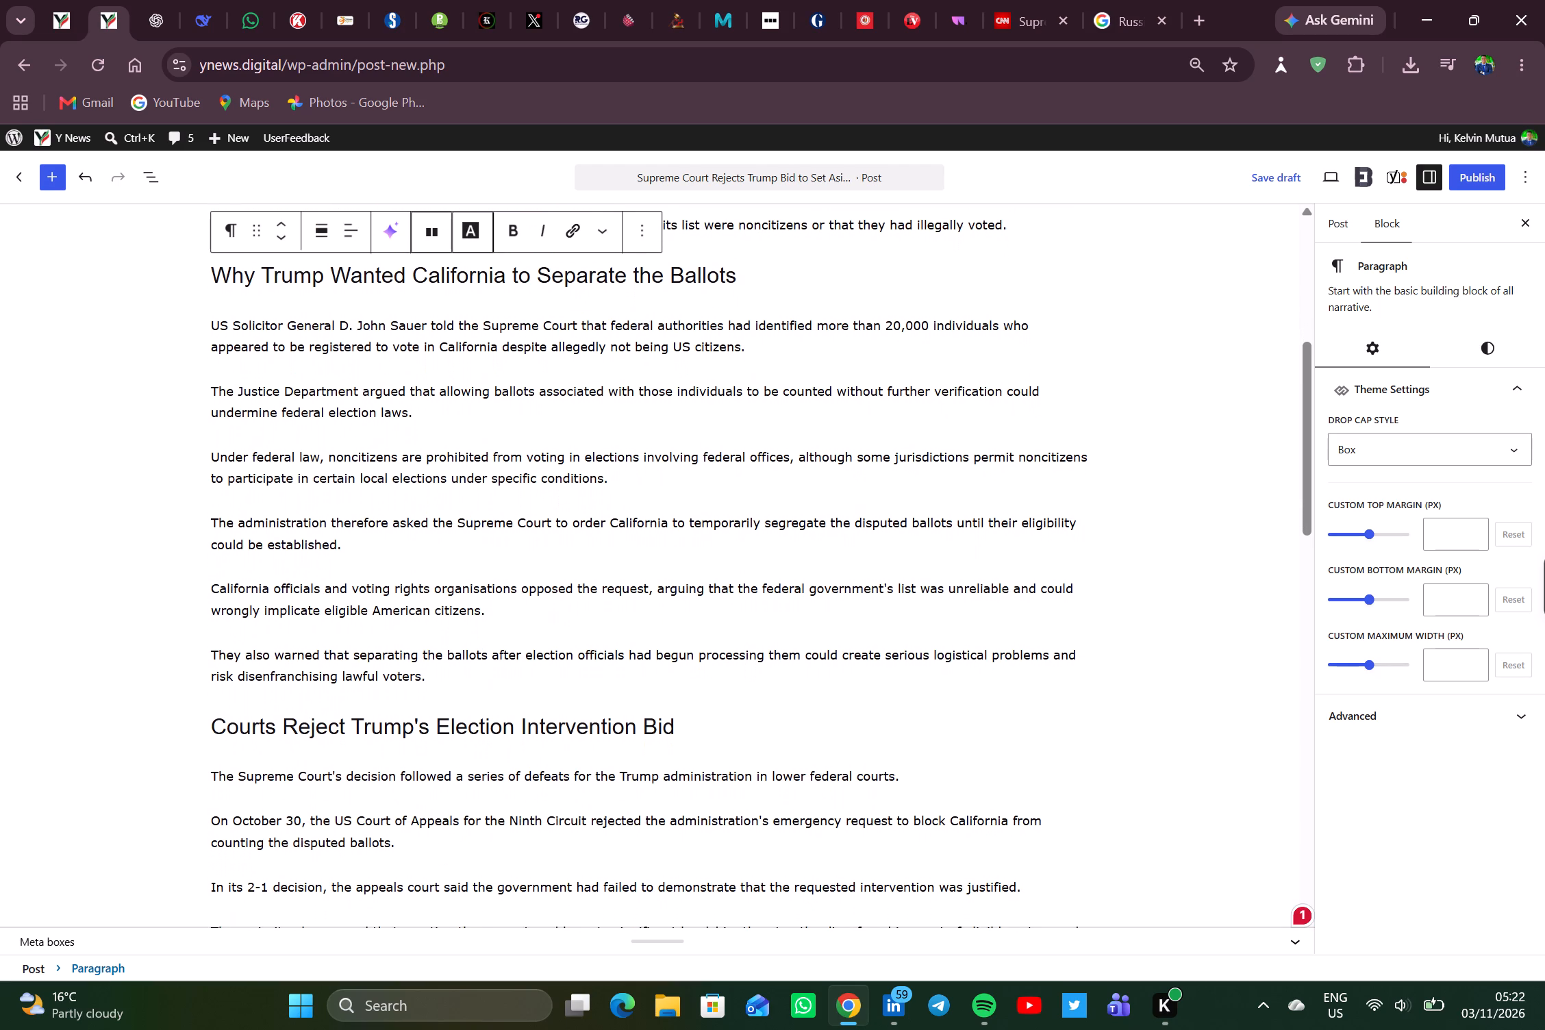
scroll(725, 275, "down", 3)
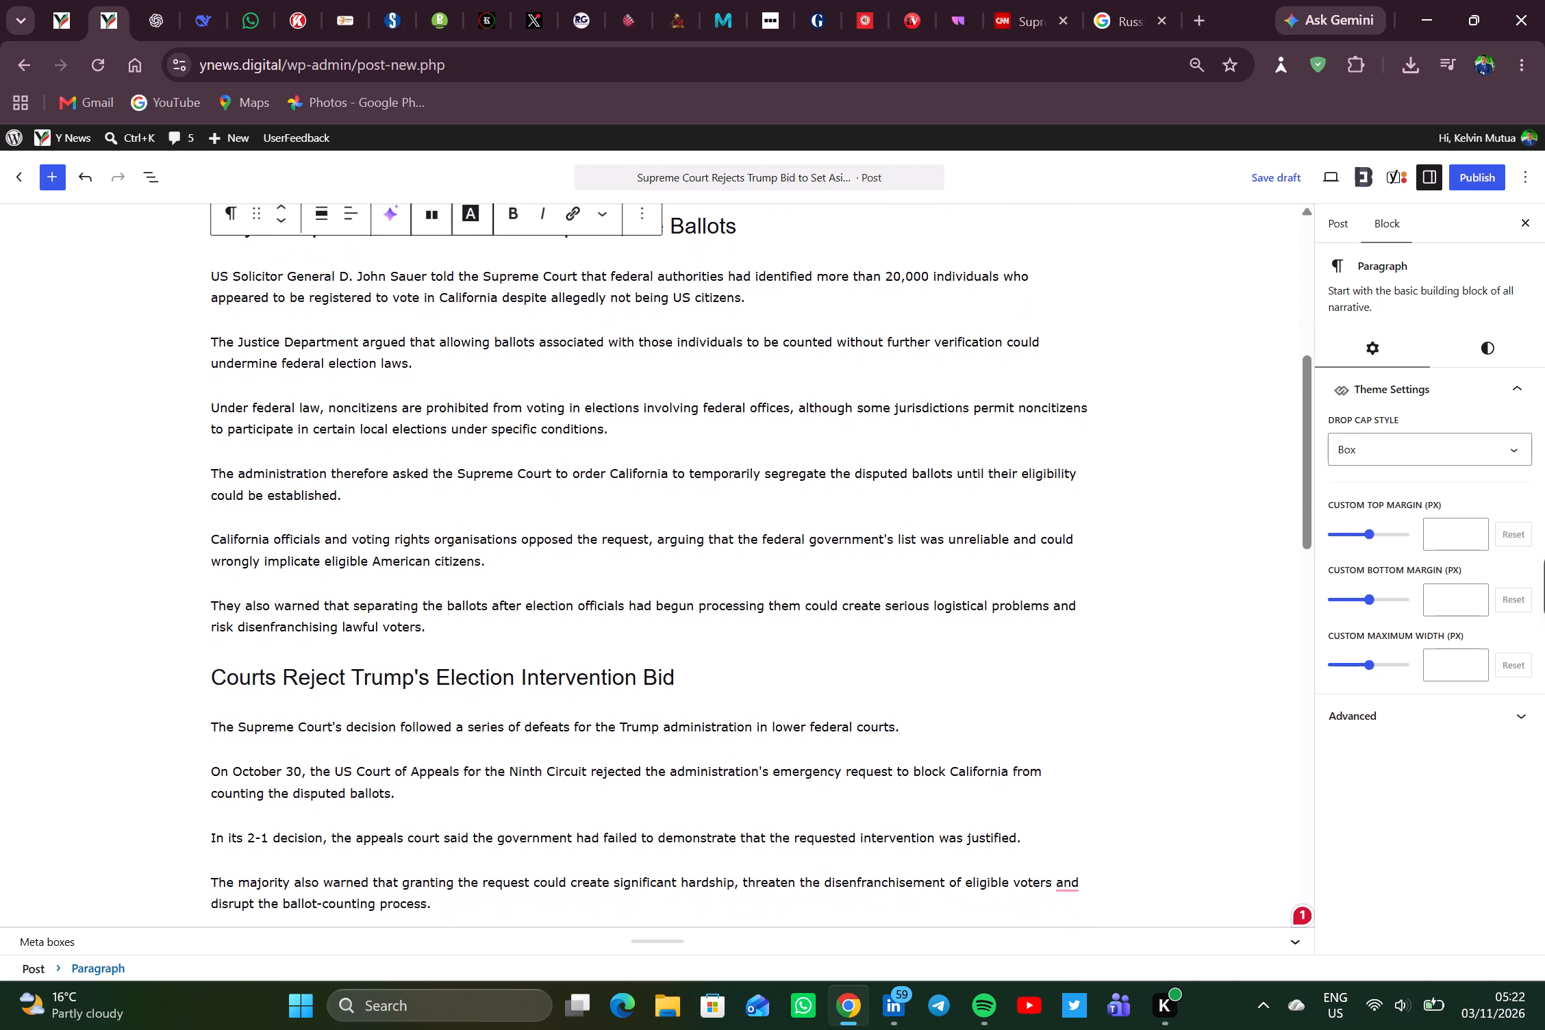
scroll(725, 275, "down", 1)
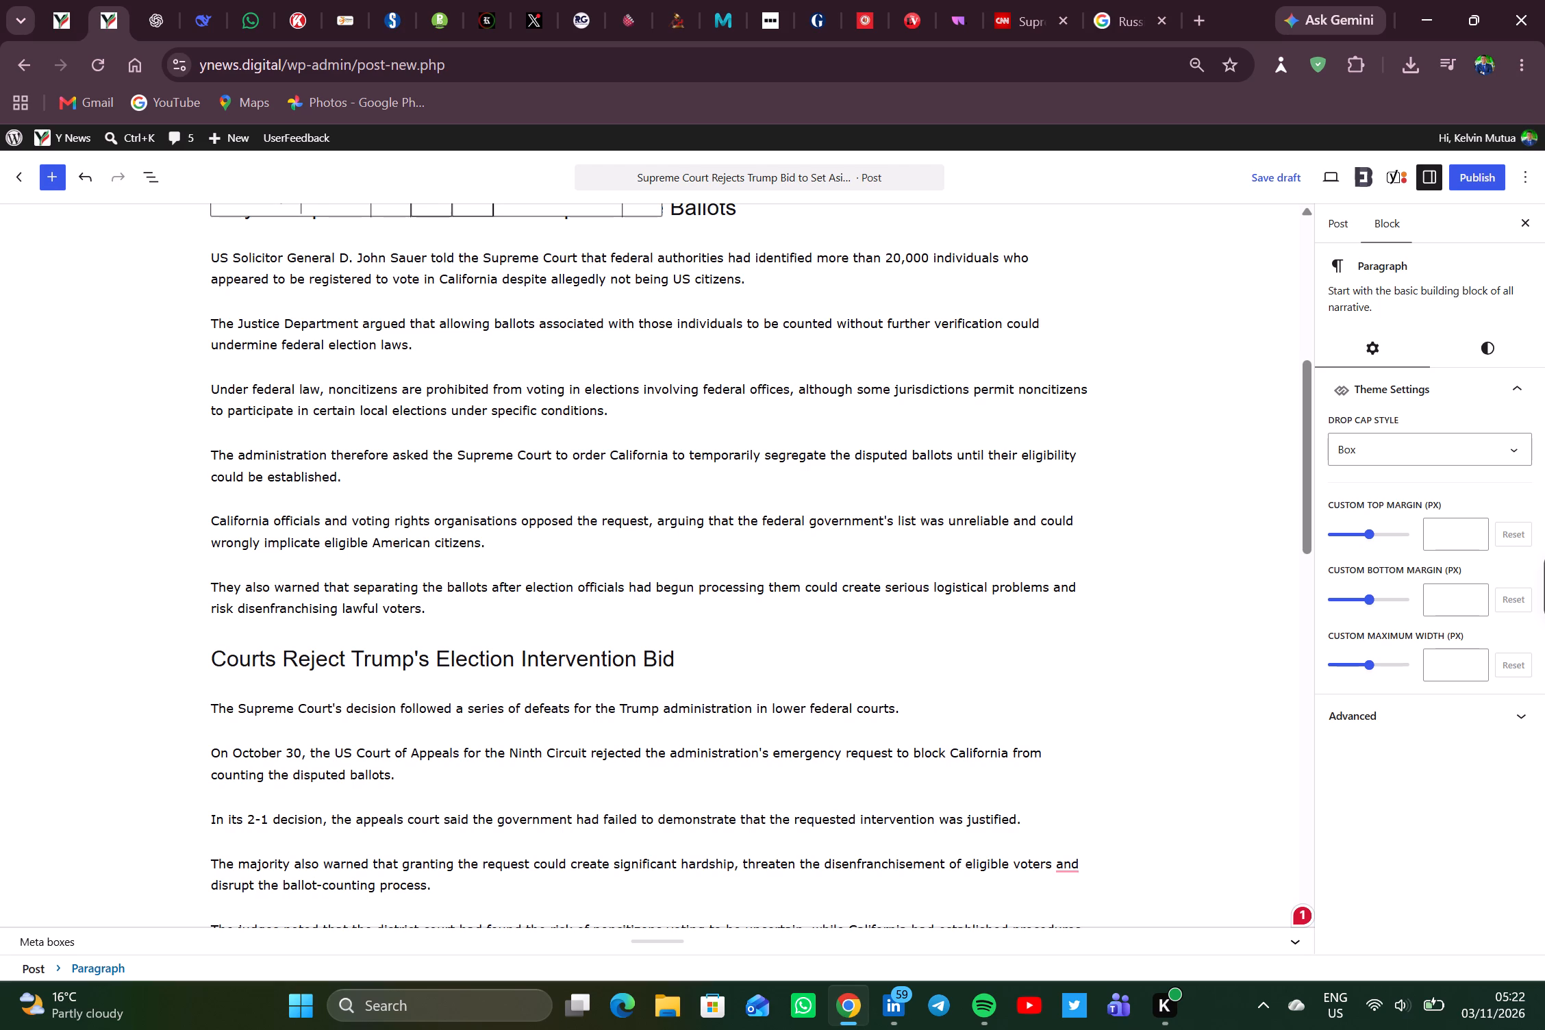
scroll(725, 264, "down", 1)
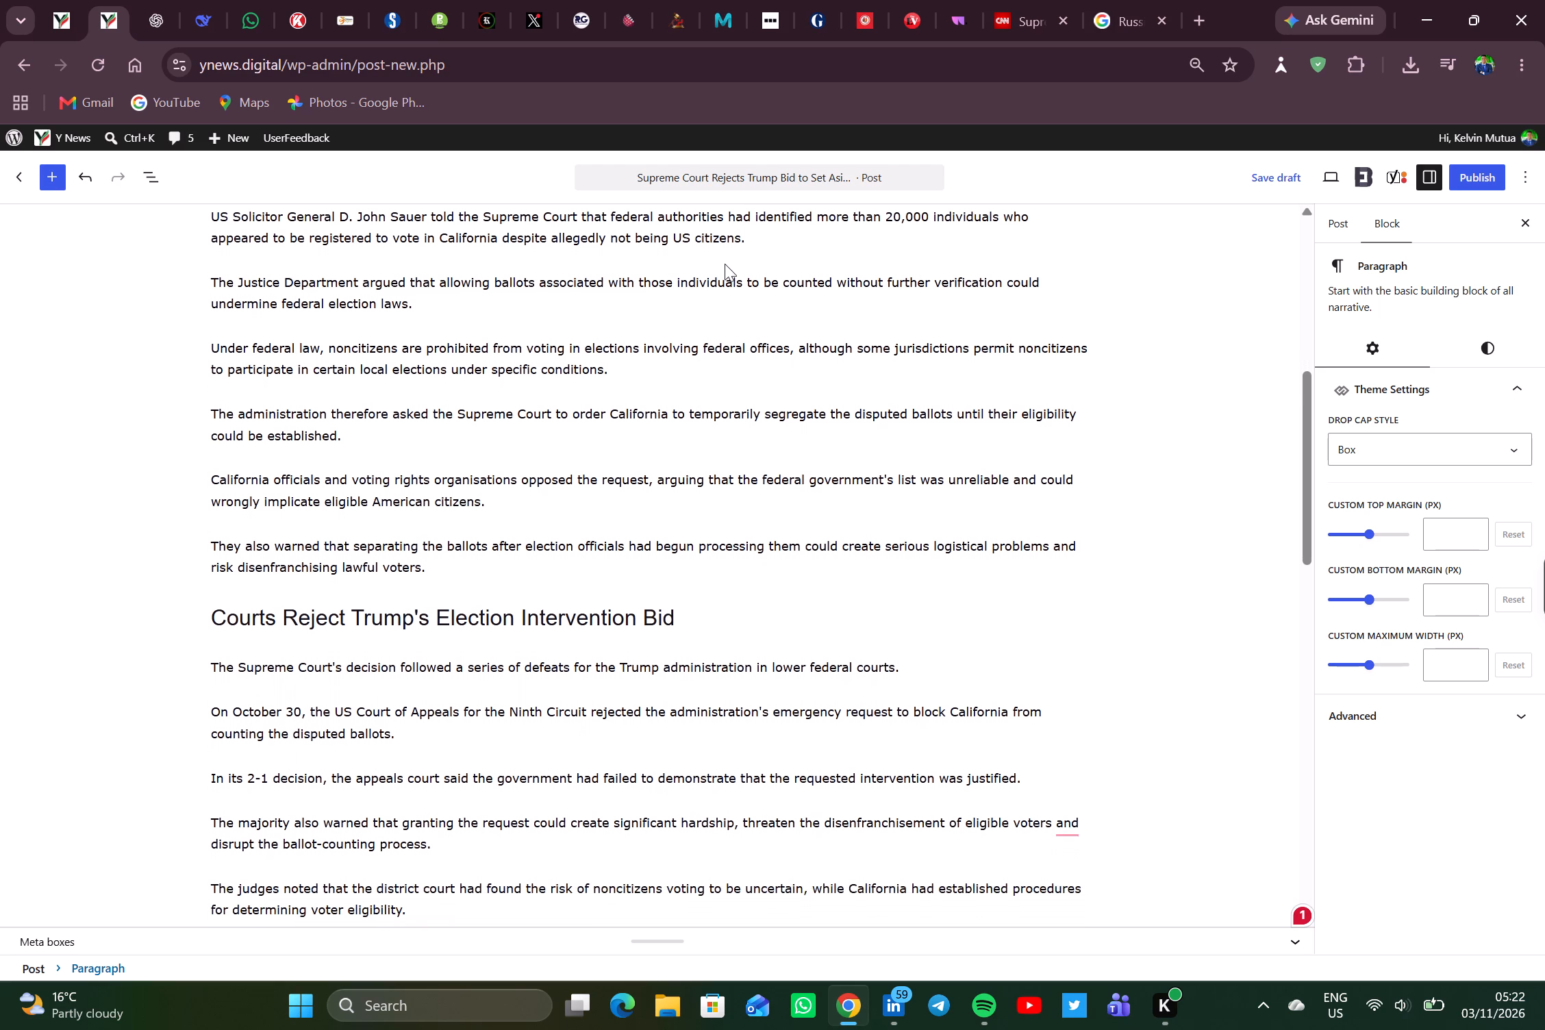
scroll(725, 264, "down", 2)
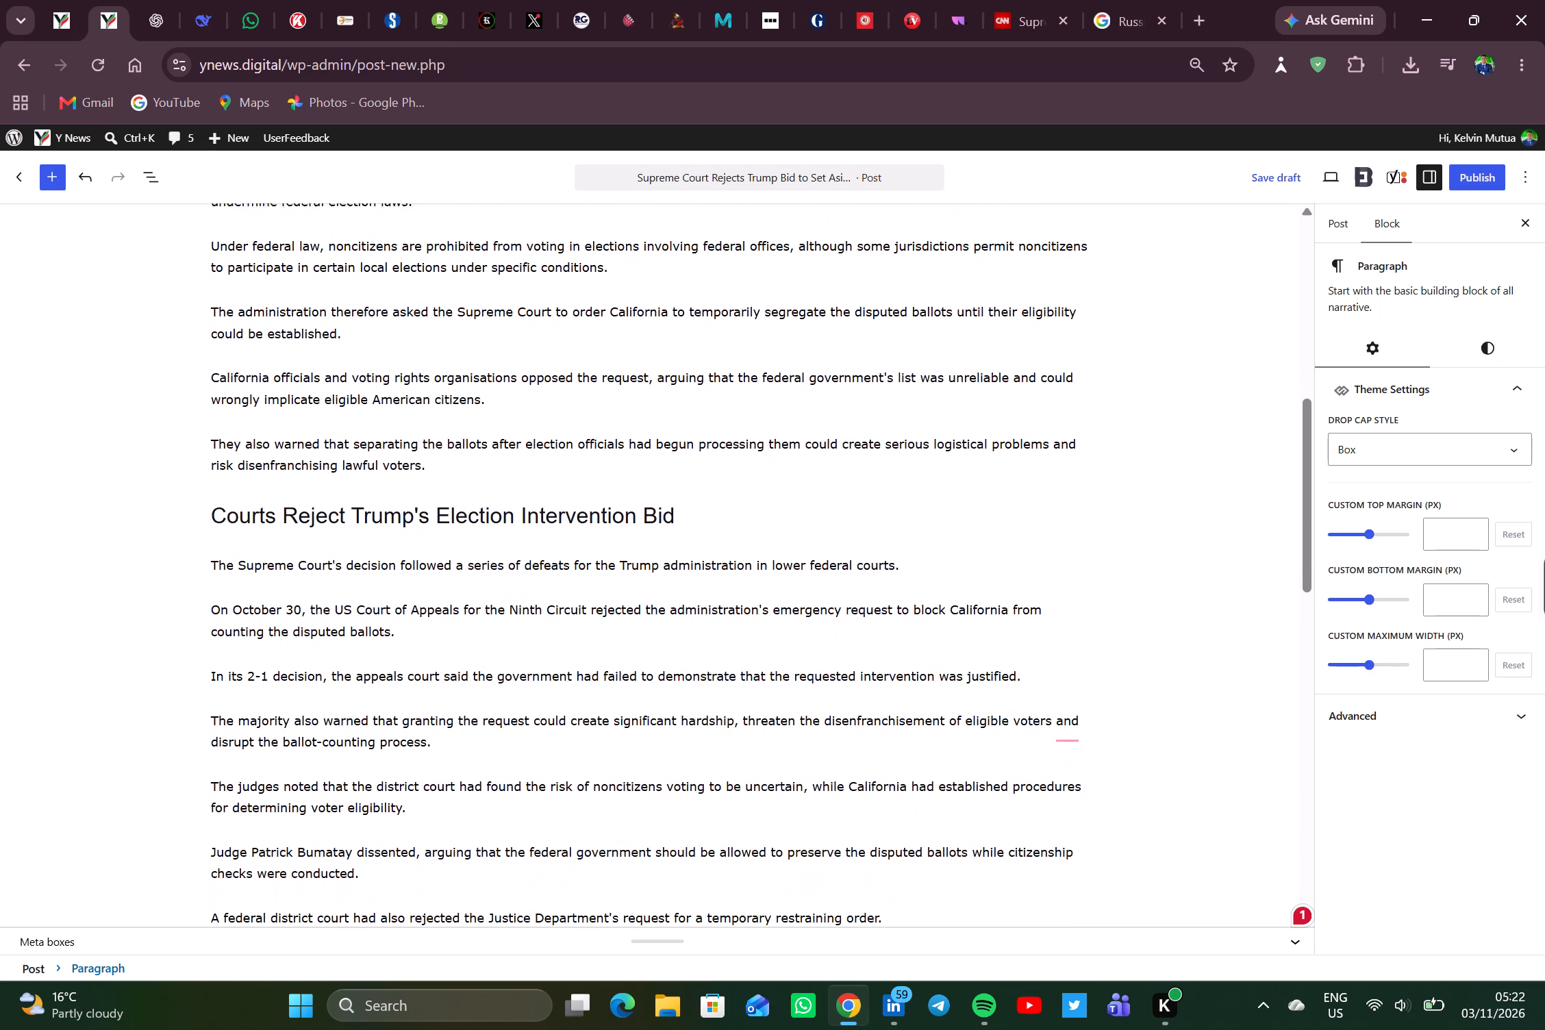
scroll(725, 264, "down", 4)
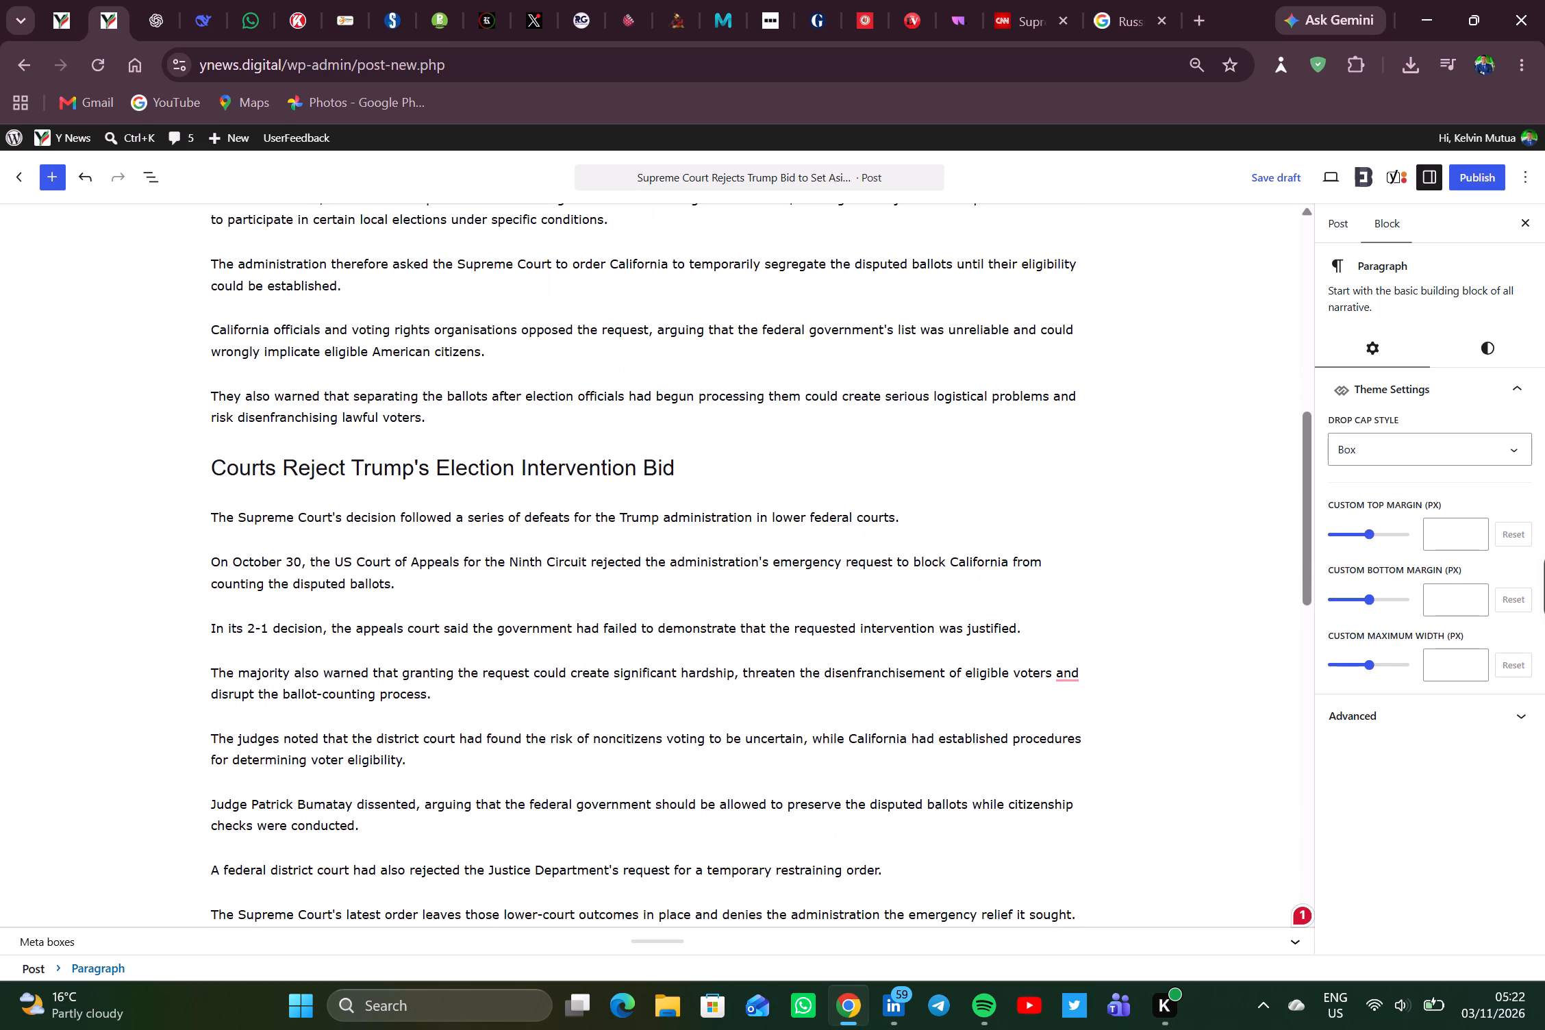
scroll(725, 264, "down", 3)
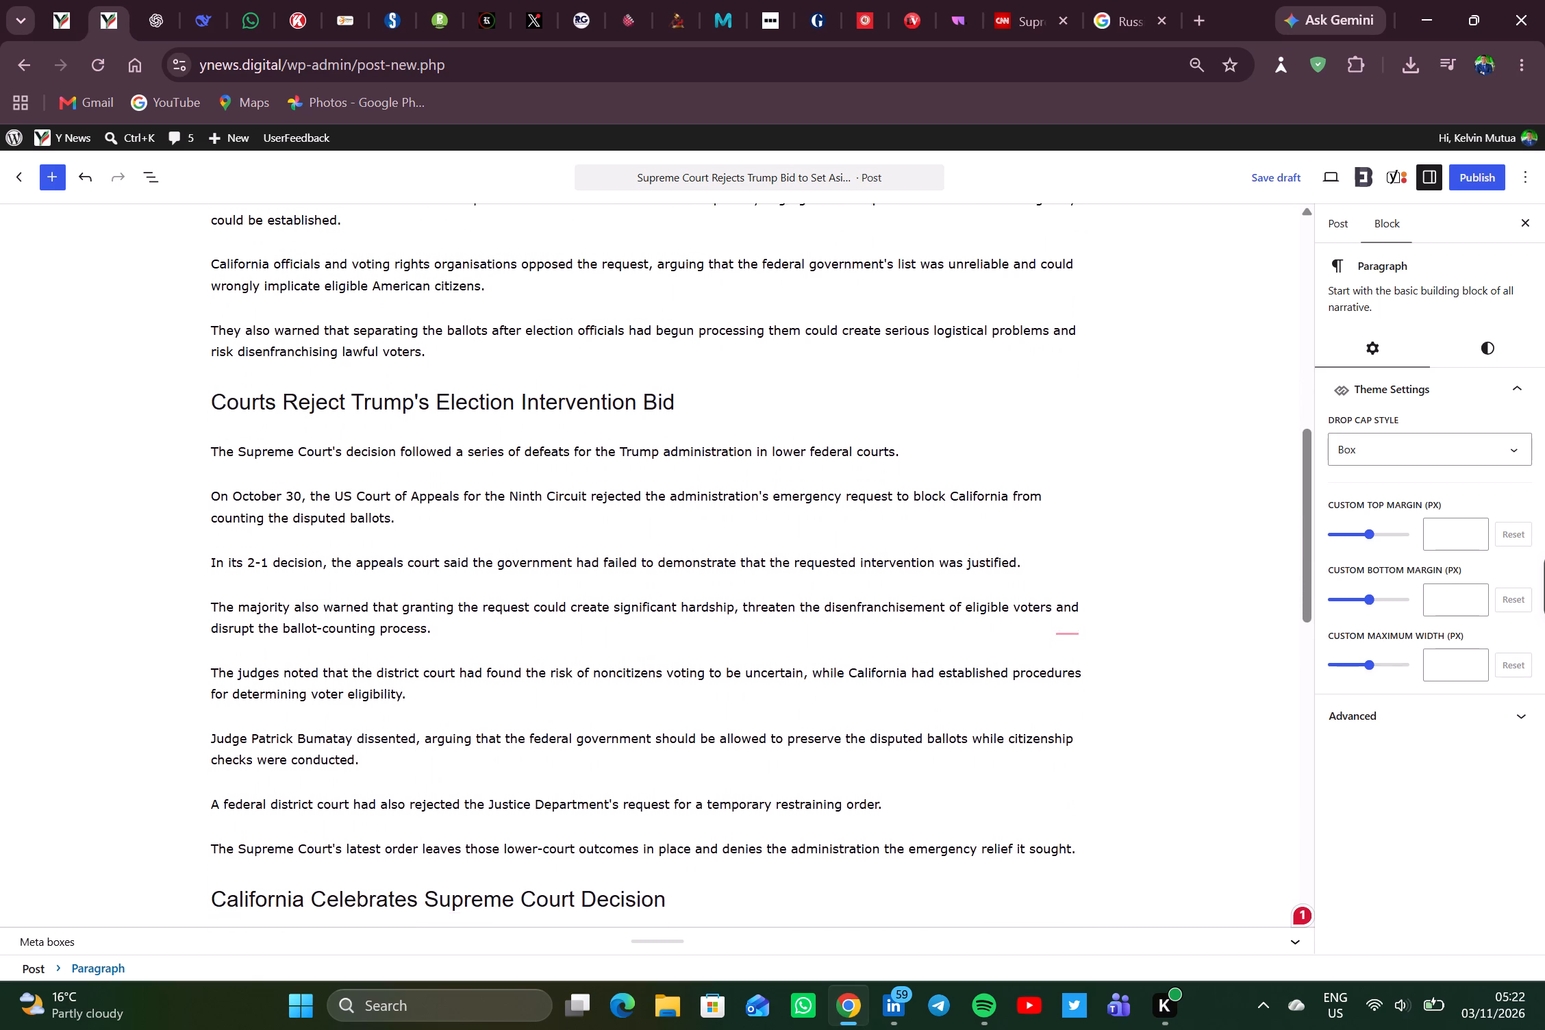
scroll(725, 264, "down", 2)
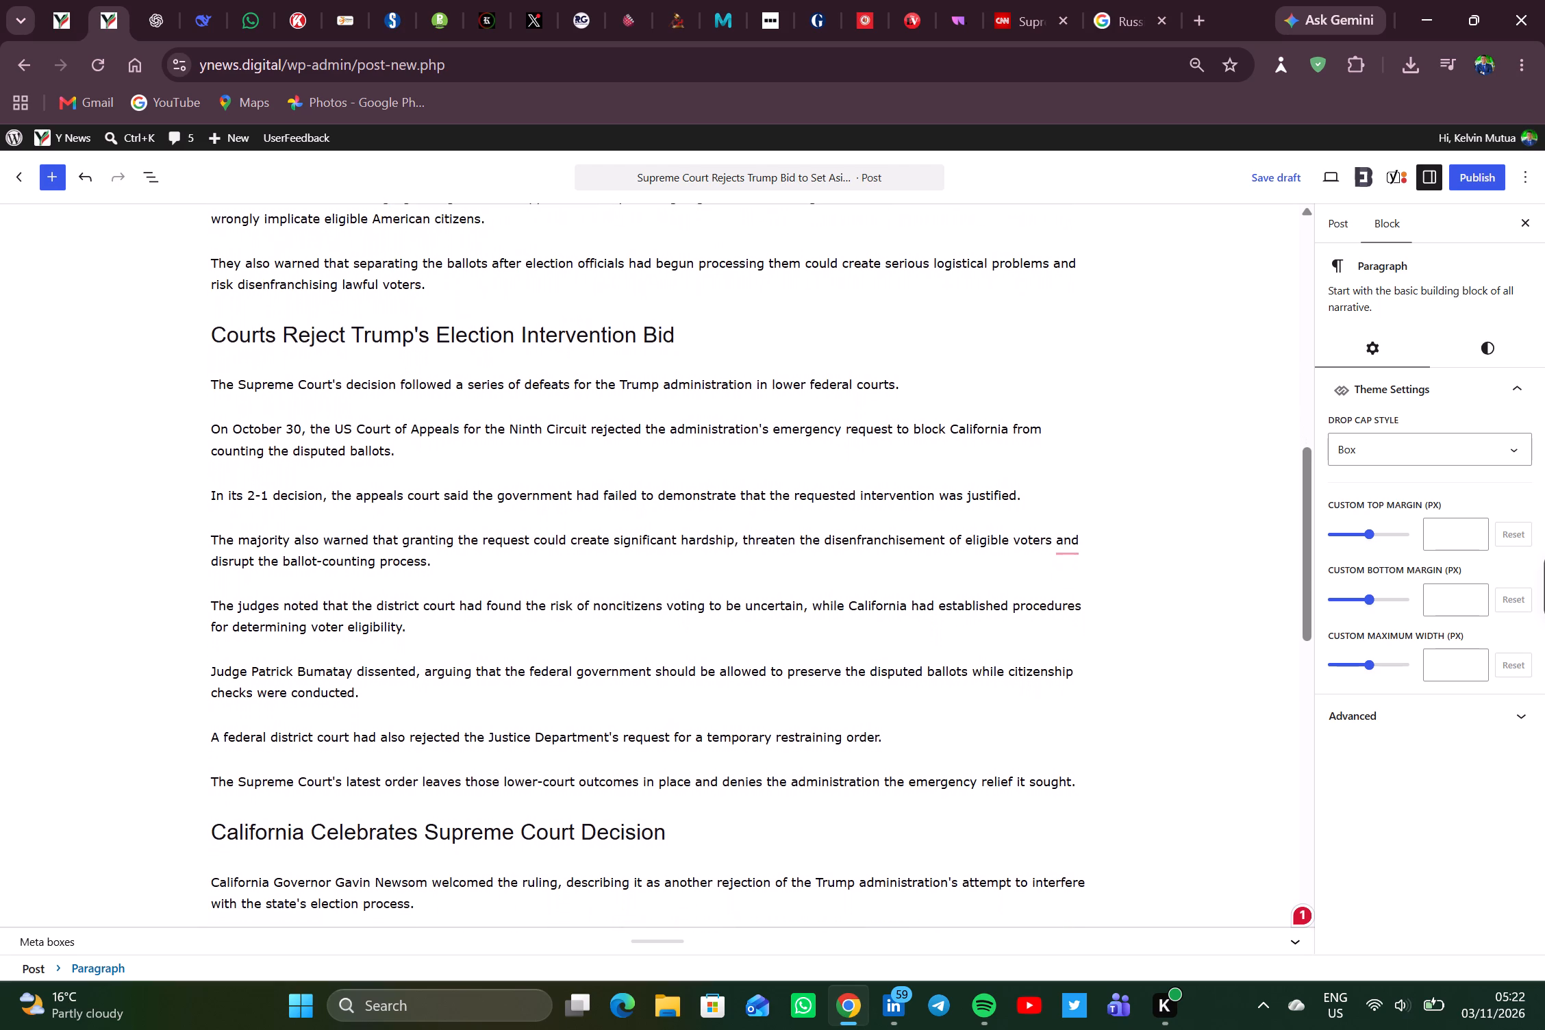
scroll(725, 264, "down", 2)
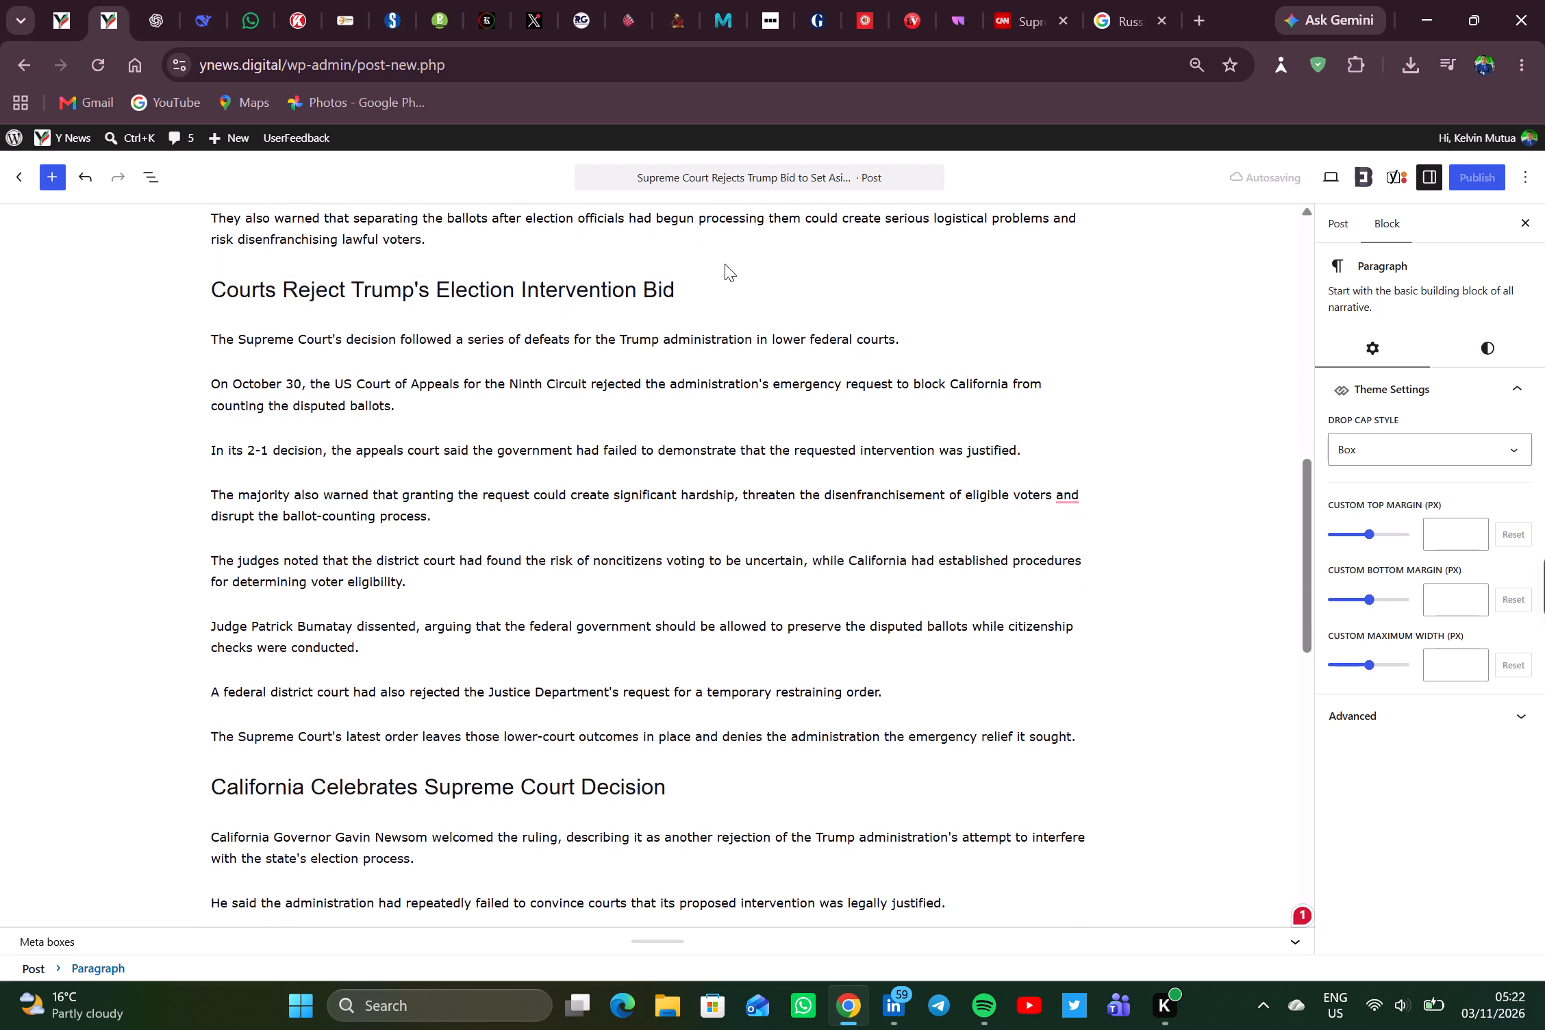
scroll(725, 264, "down", 1)
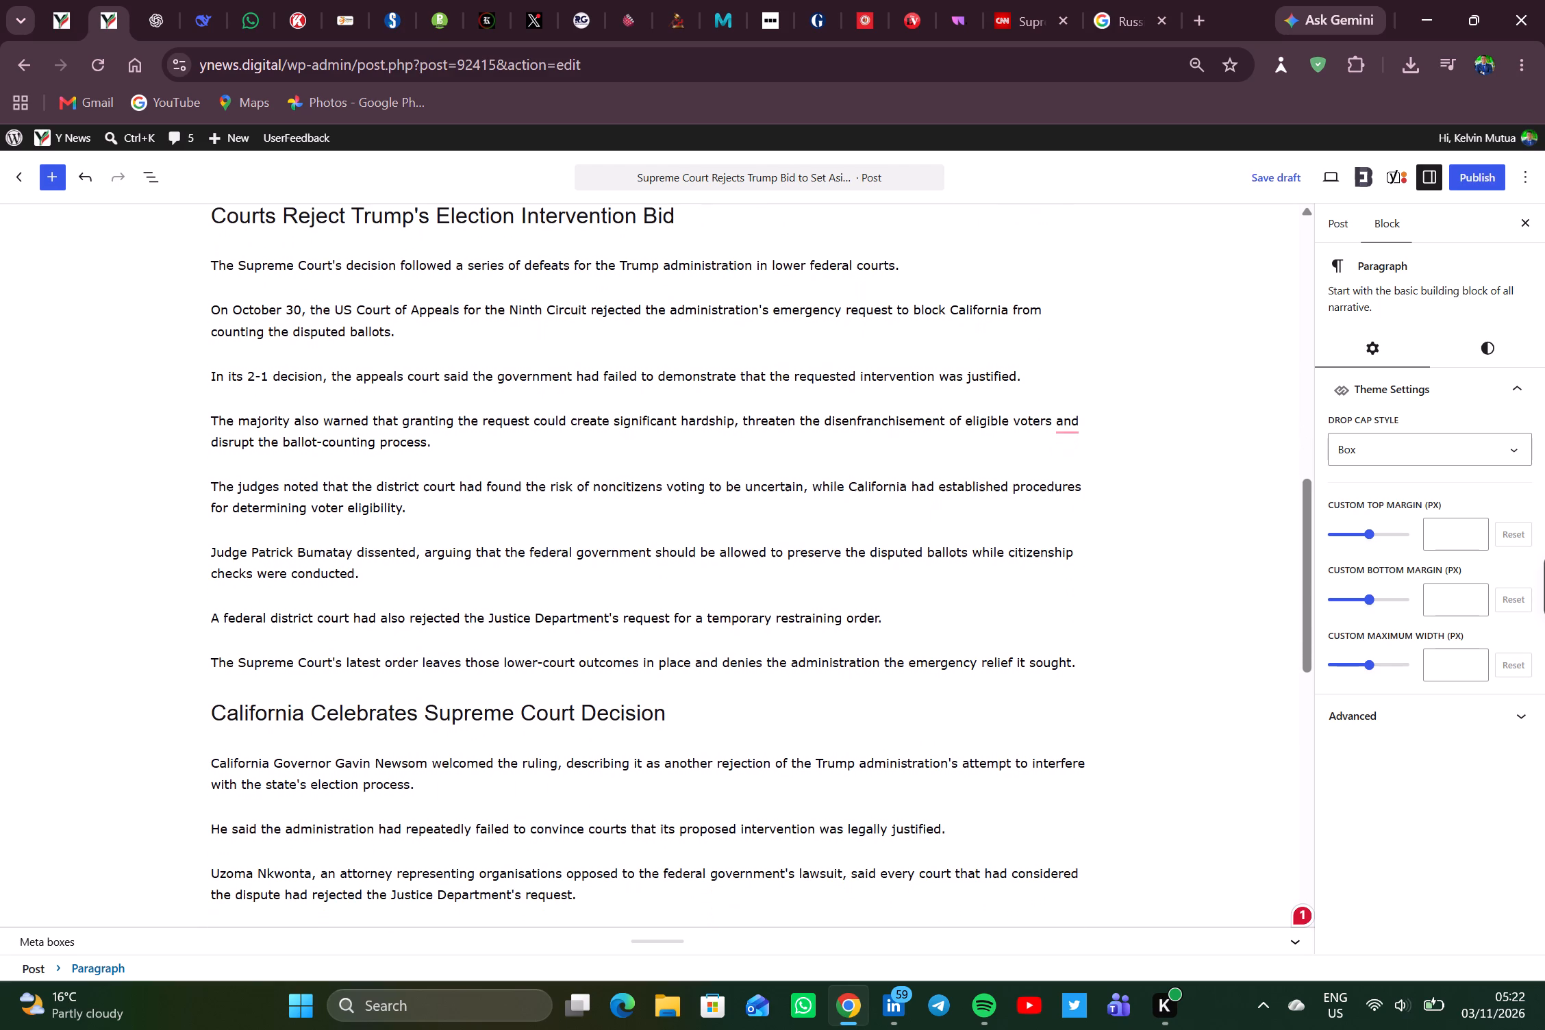
scroll(725, 264, "down", 1)
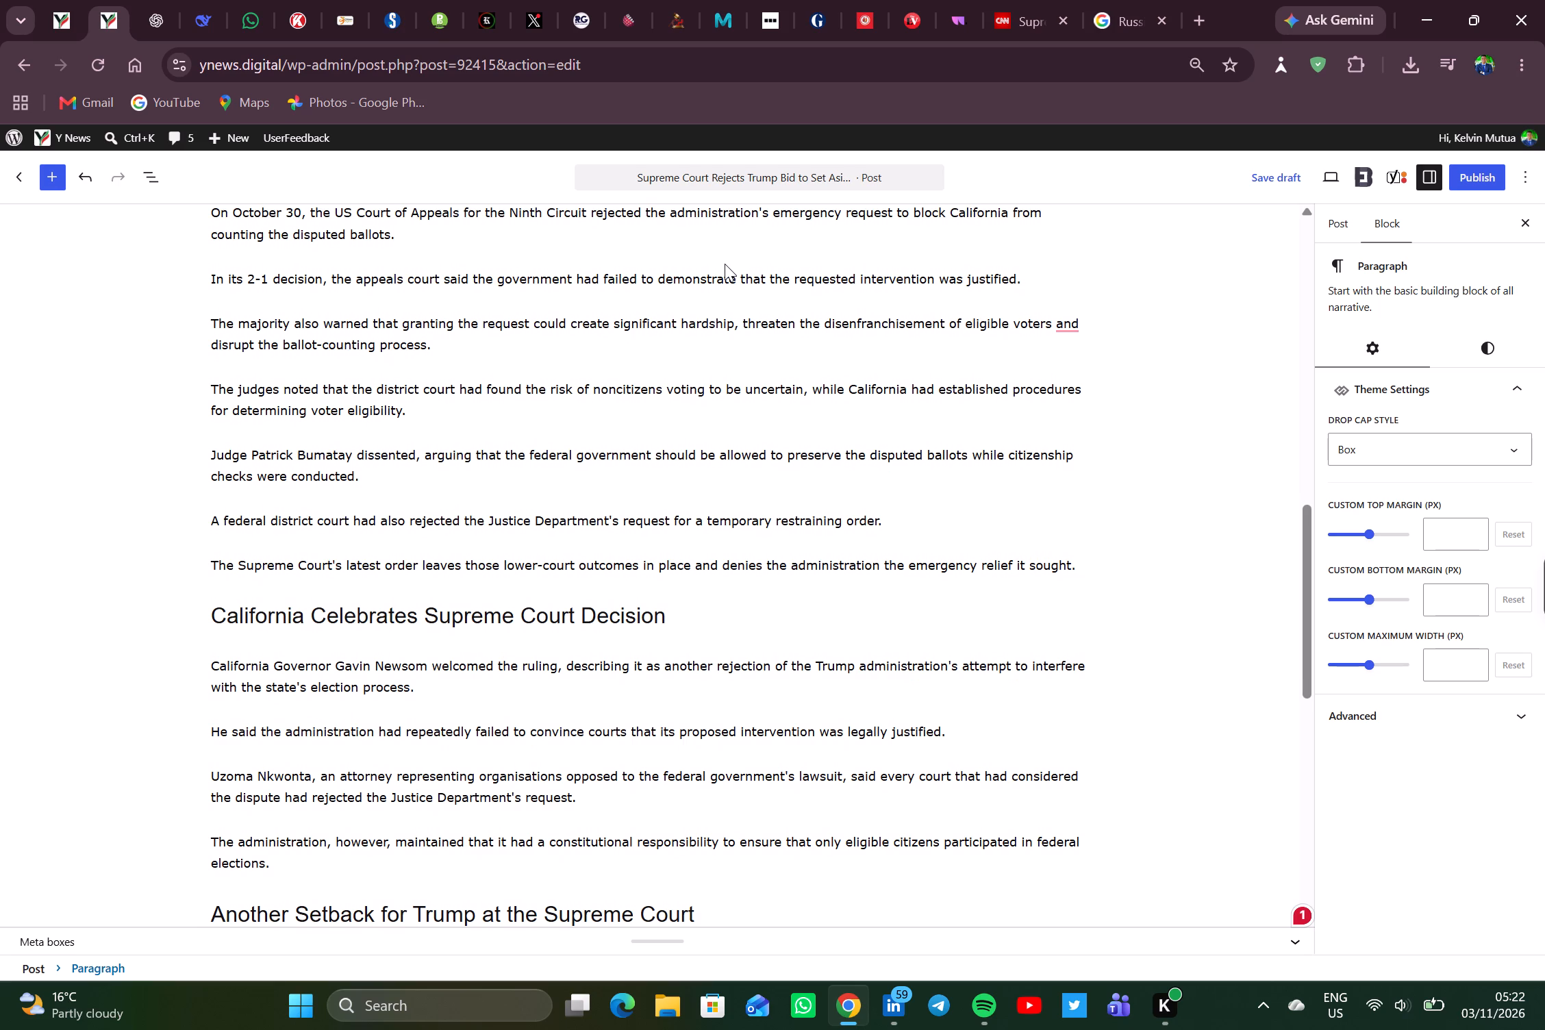
scroll(725, 264, "down", 2)
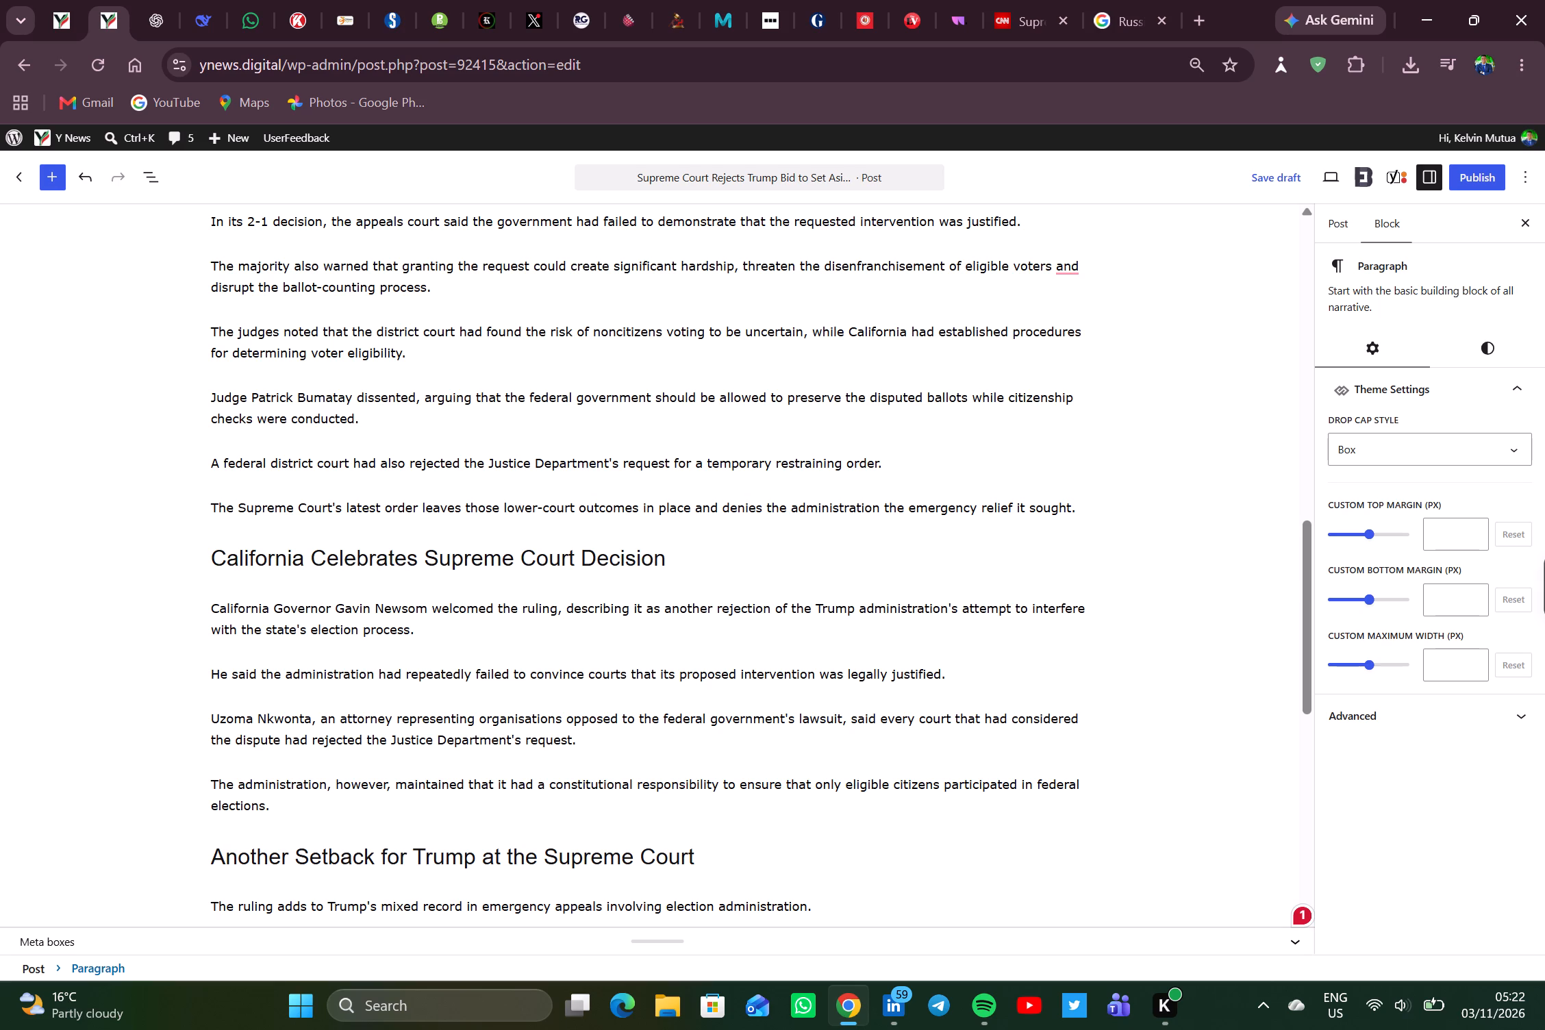
scroll(725, 264, "down", 1)
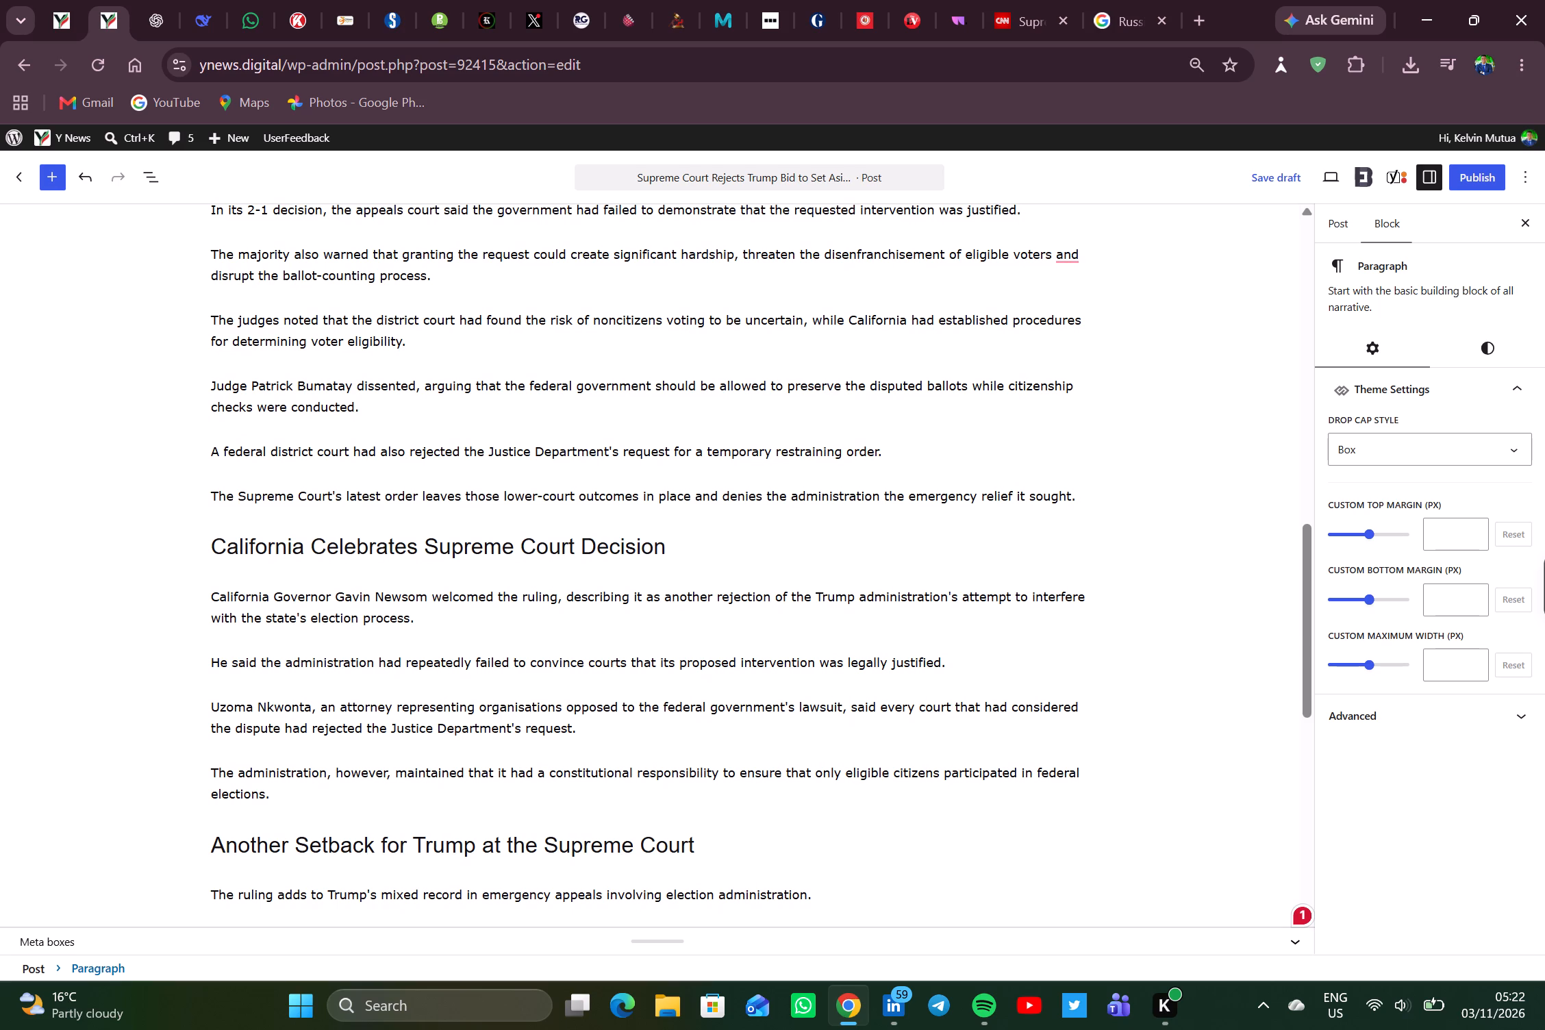
scroll(725, 264, "down", 1)
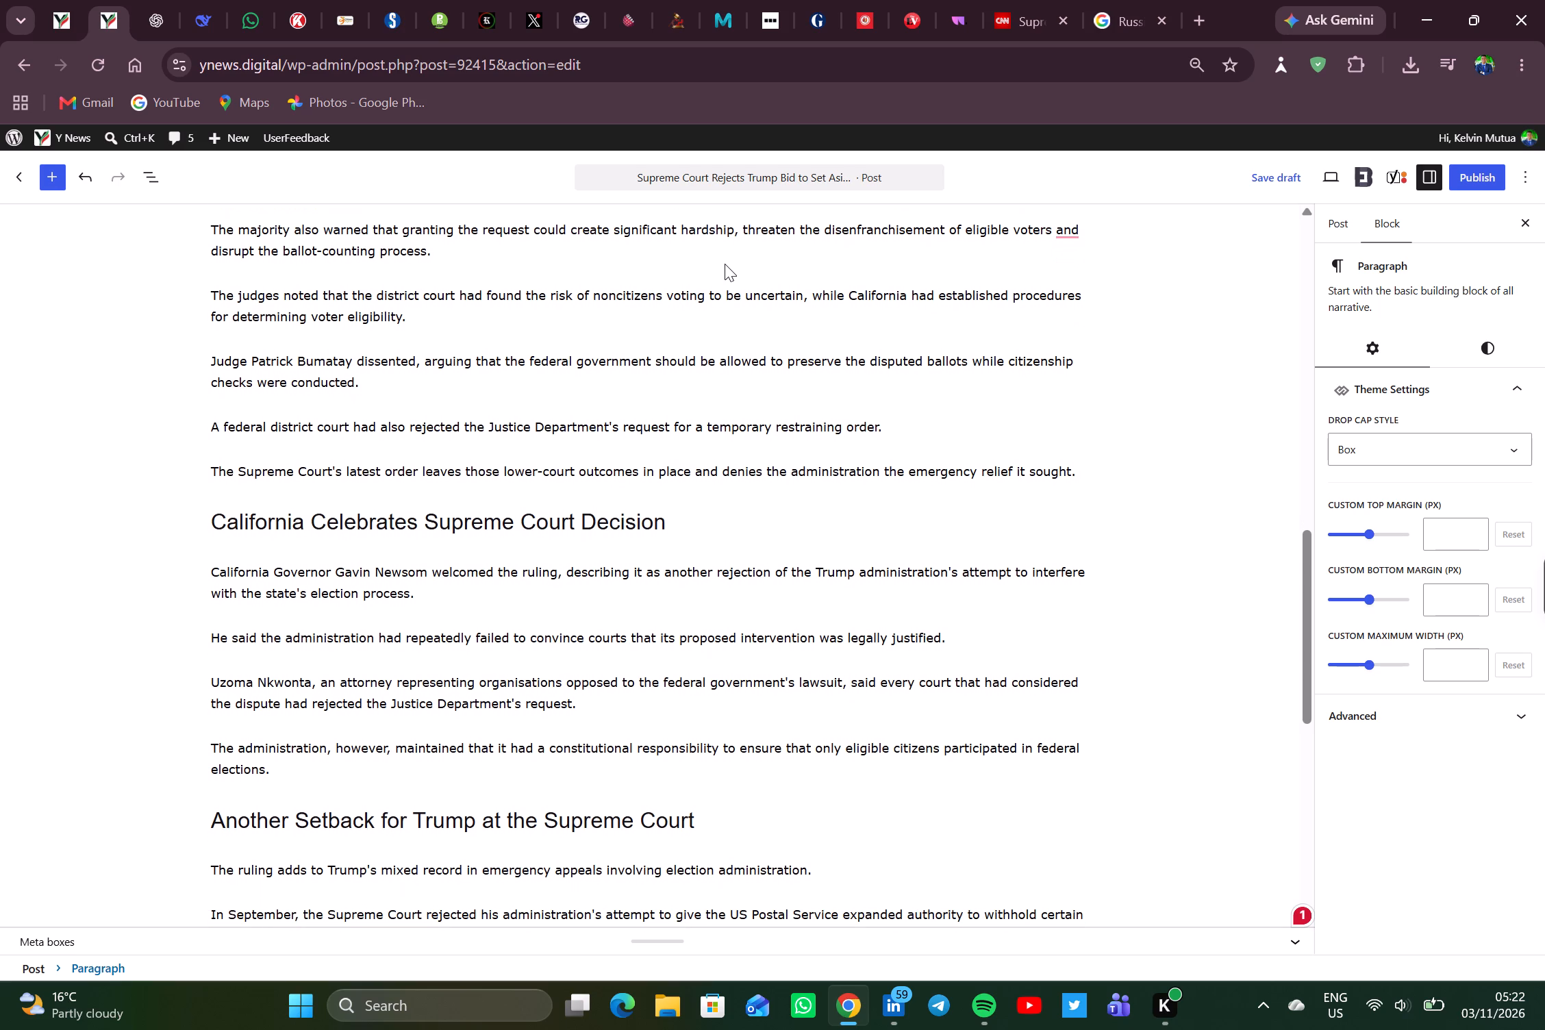
scroll(725, 264, "down", 3)
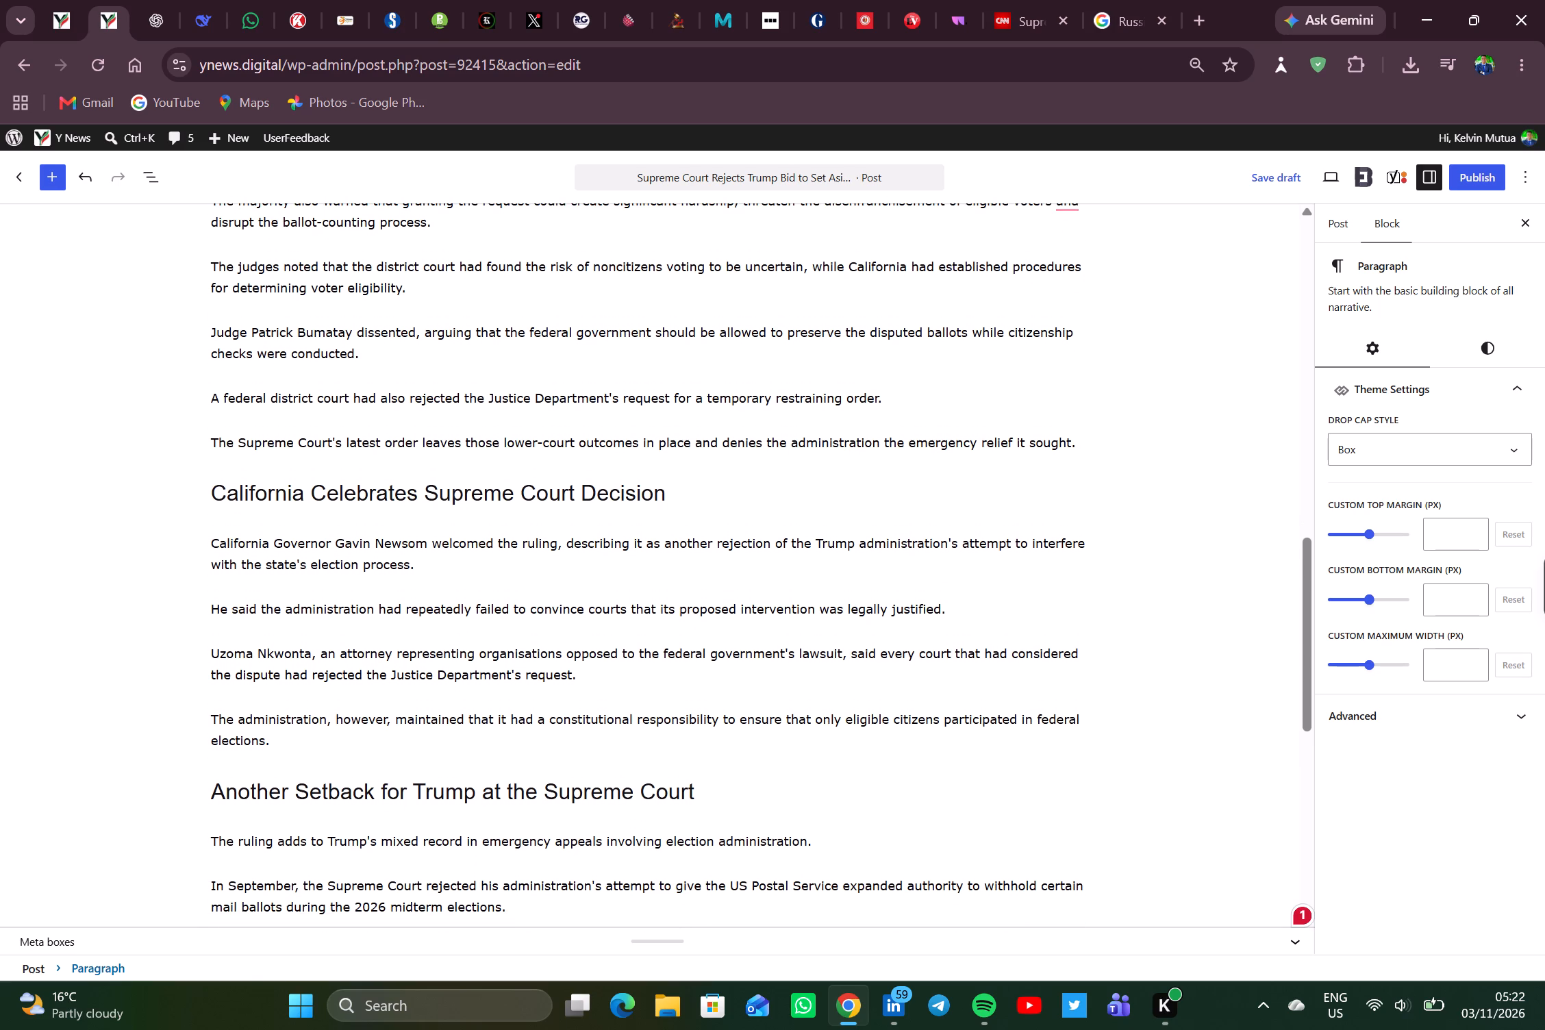
scroll(725, 264, "down", 2)
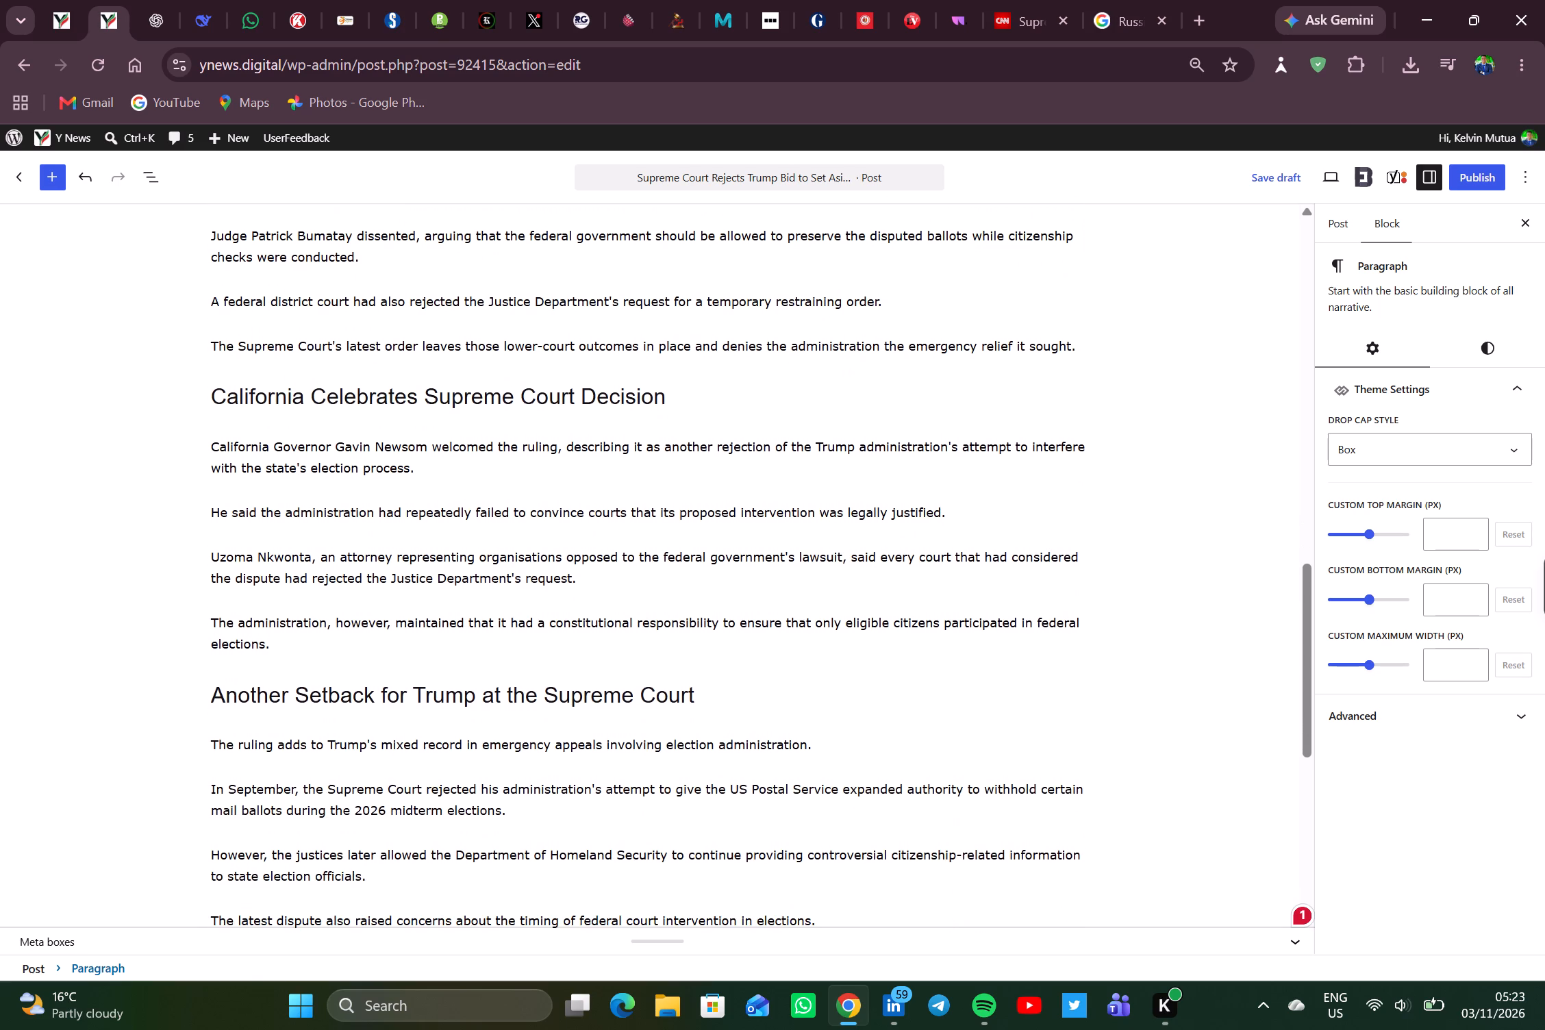
scroll(725, 264, "down", 2)
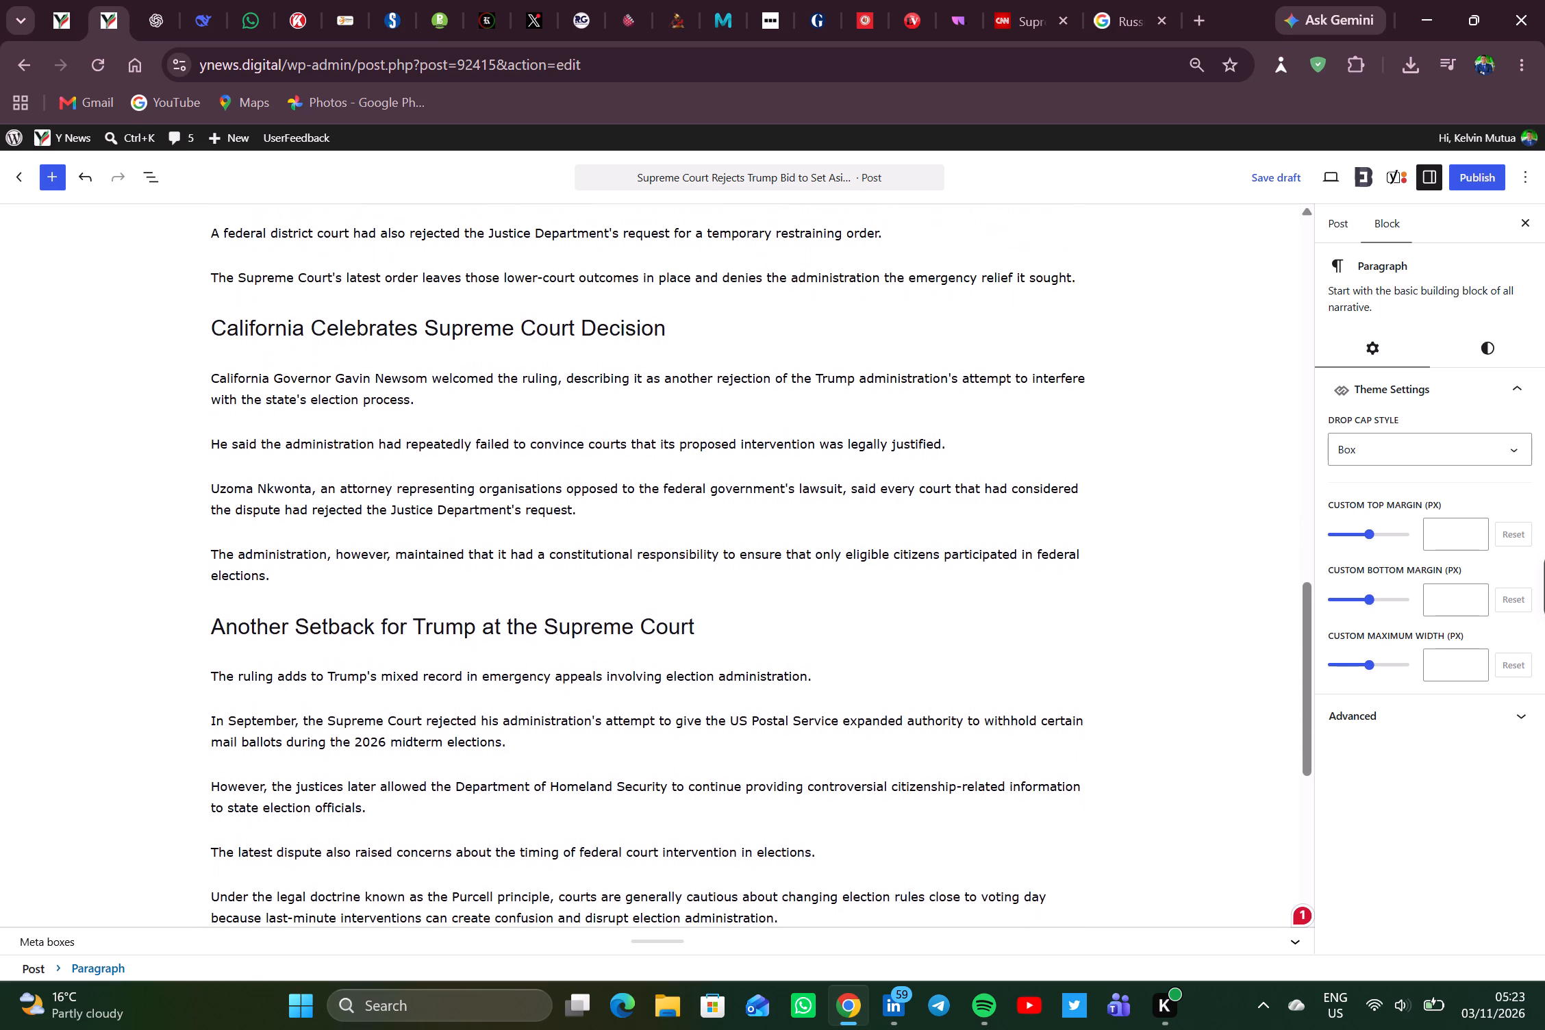
scroll(725, 264, "down", 2)
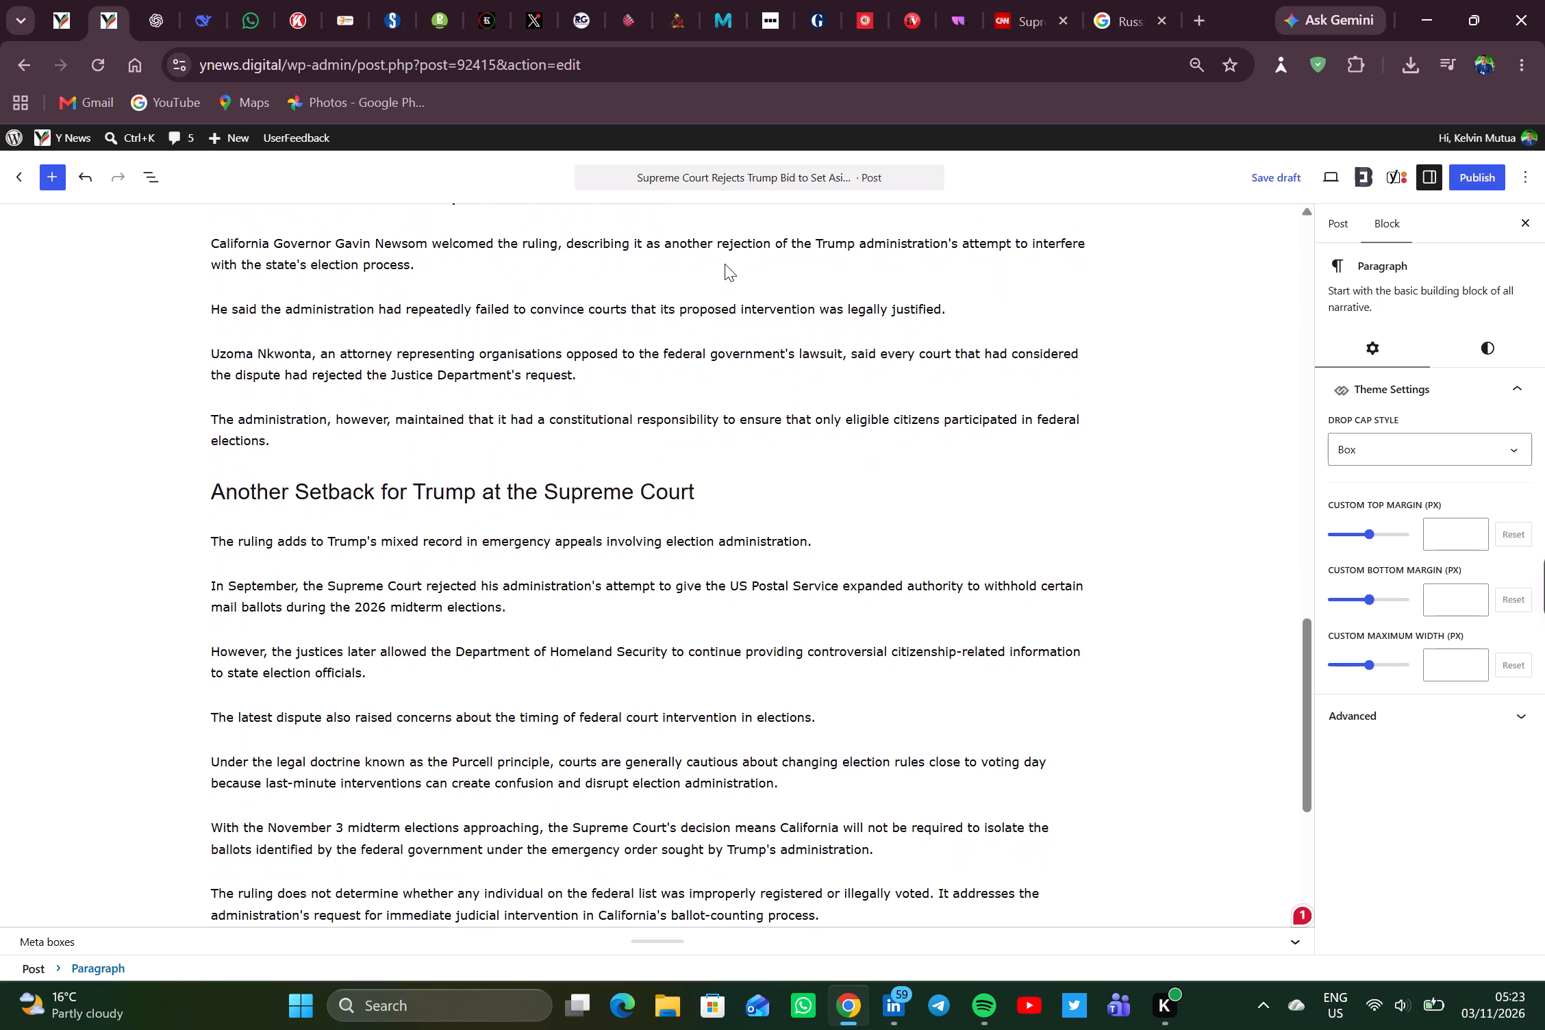
scroll(725, 264, "down", 1)
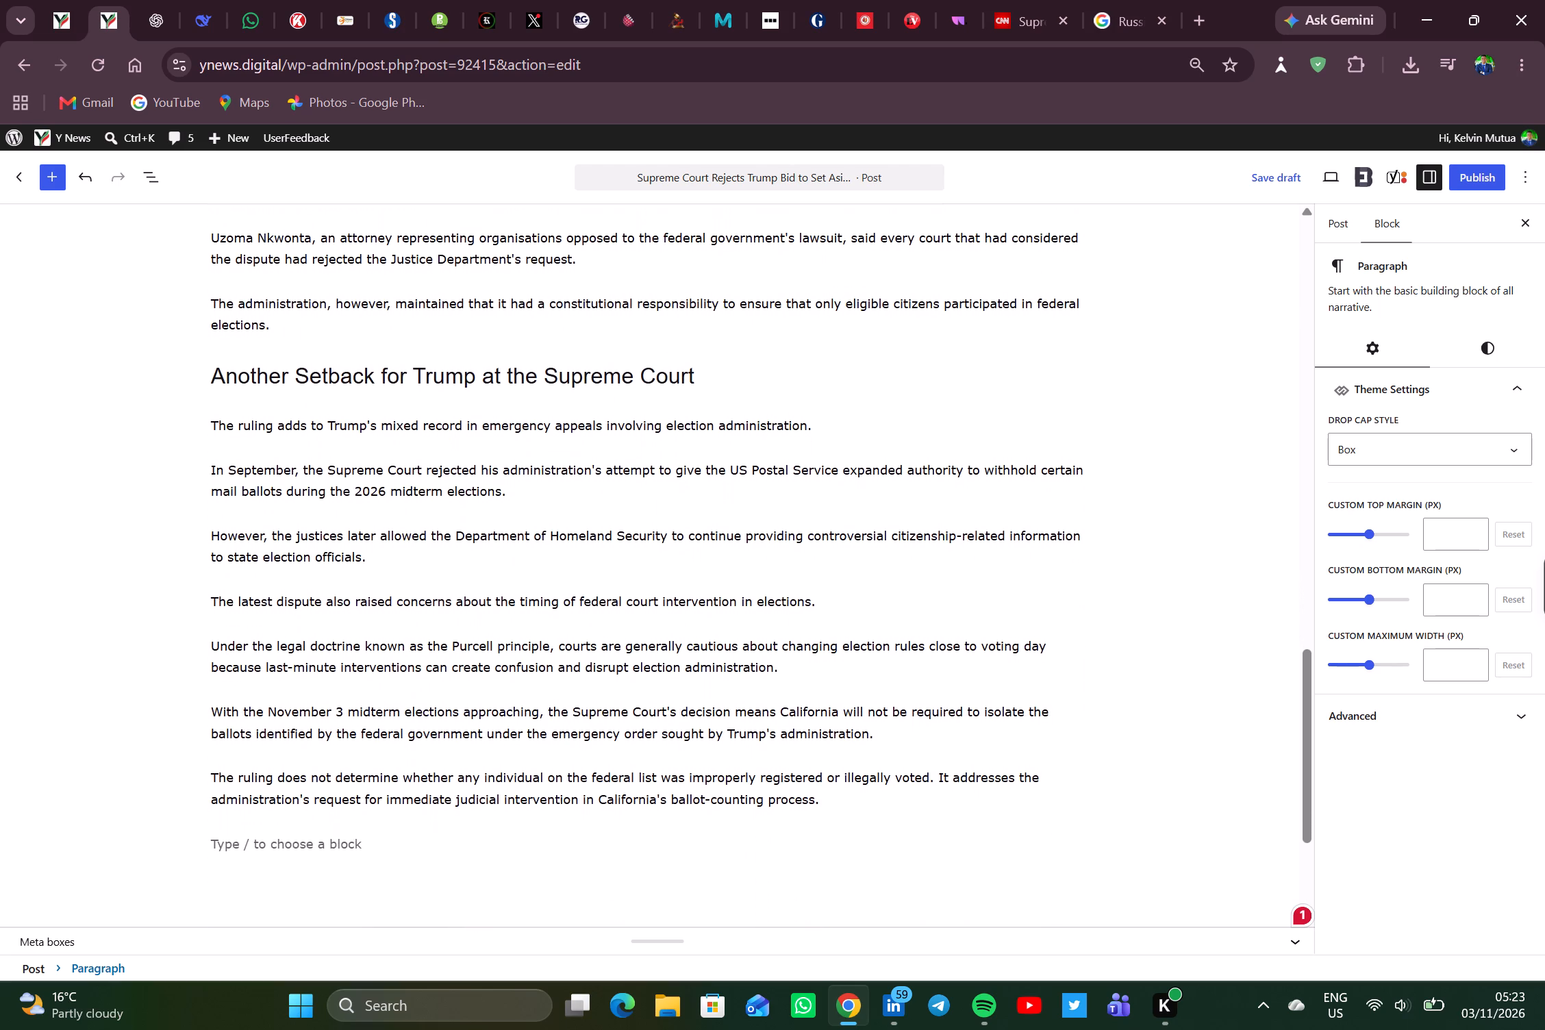
scroll(725, 264, "down", 1)
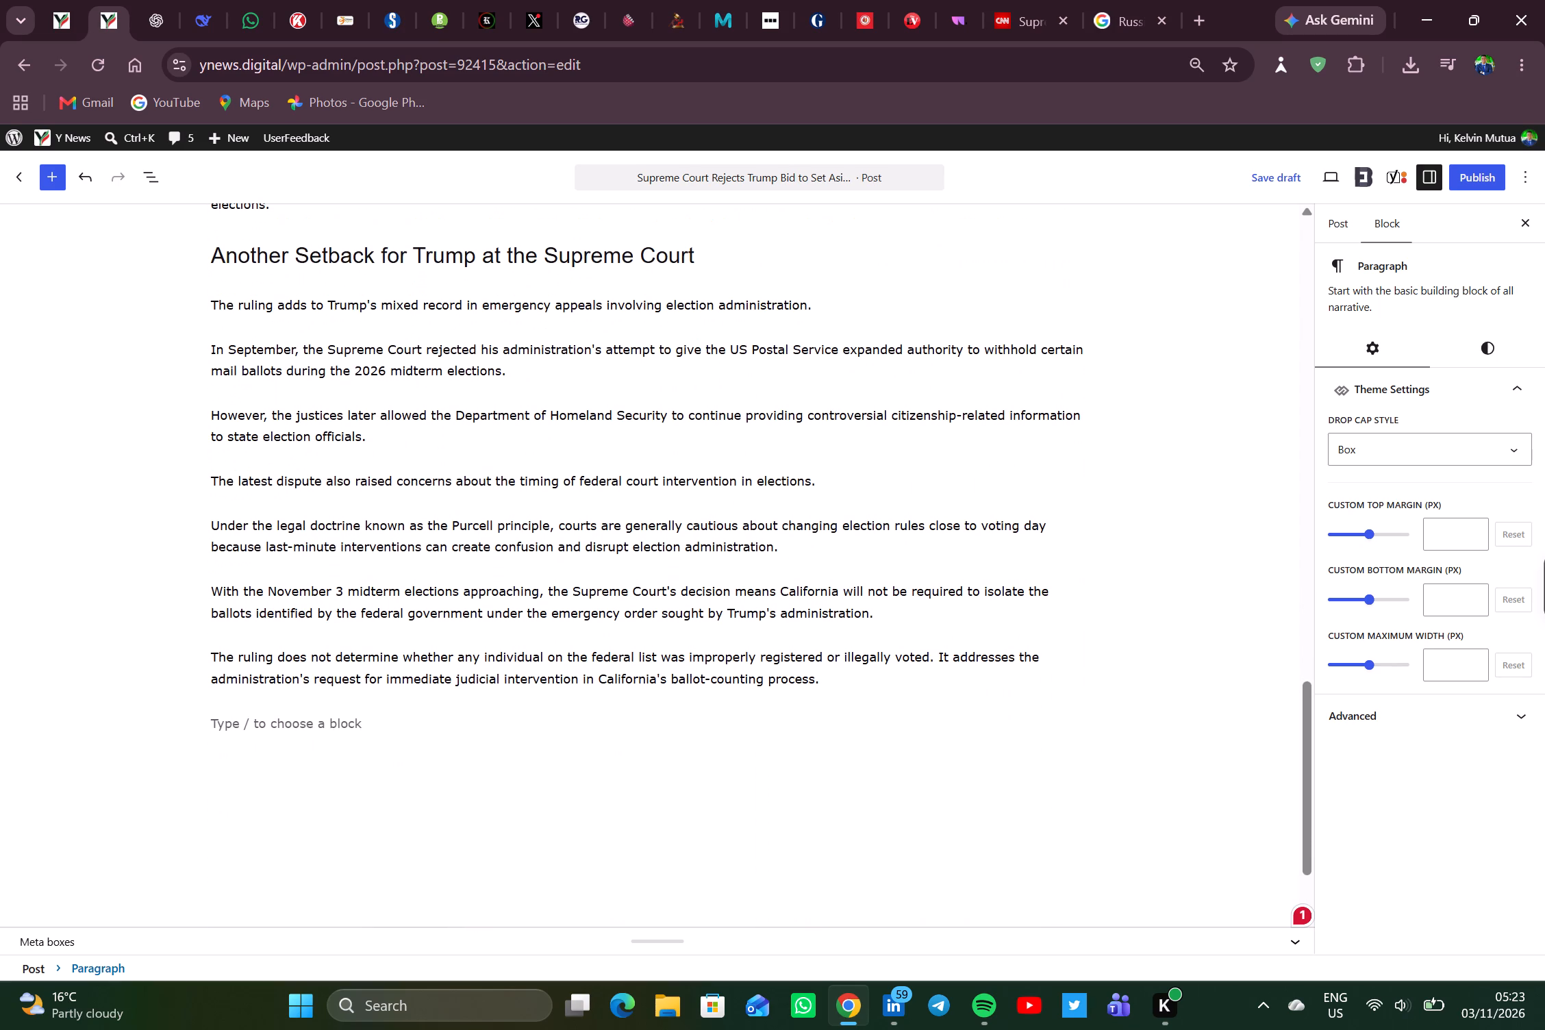
scroll(496, 350, "down", 1)
scroll(456, 407, "down", 1)
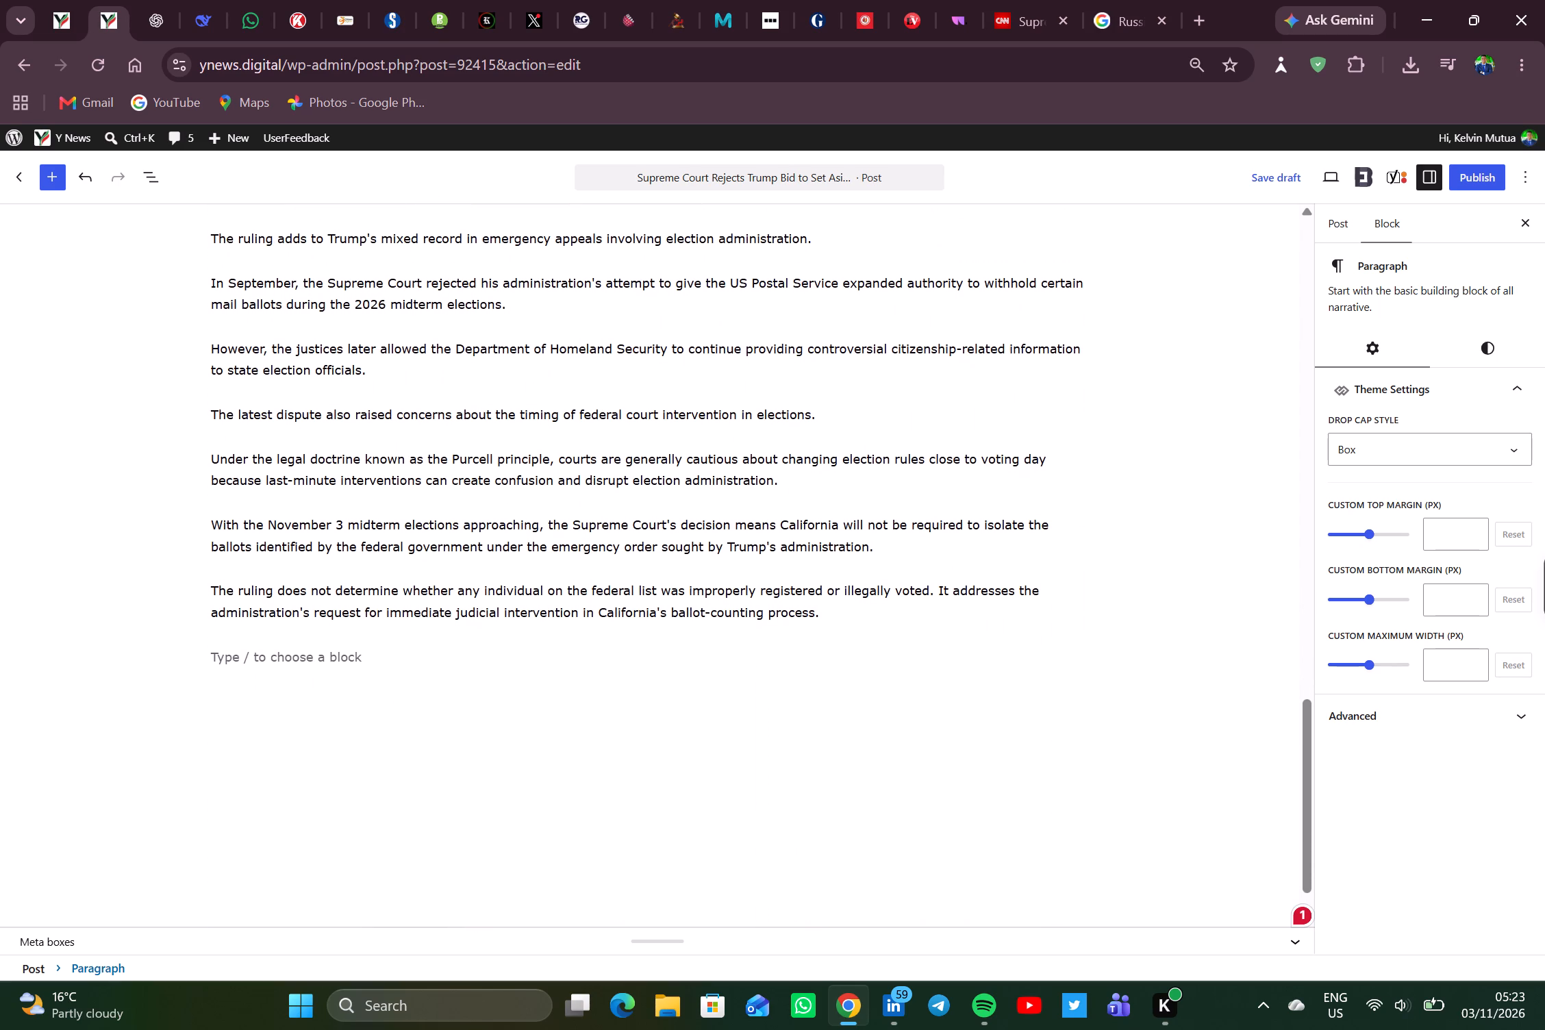
scroll(456, 407, "down", 1)
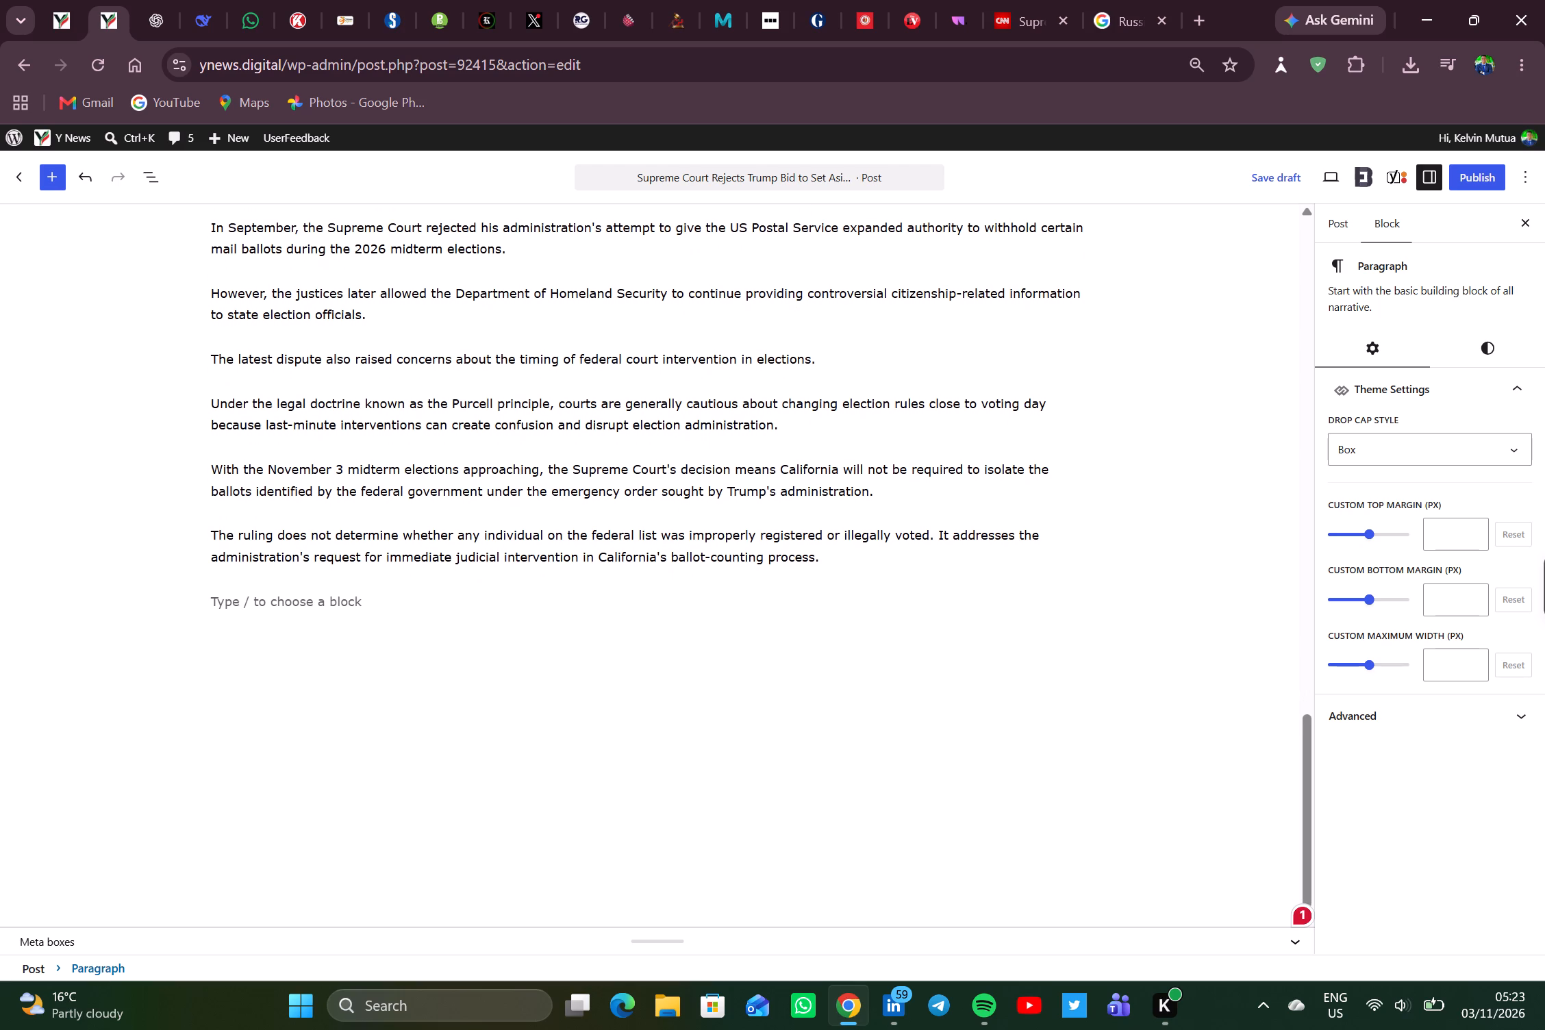
Delete the article's last two paragraphs, starting "With the November 3 midterm elections approaching" and "The ruling does not determine".
scroll(456, 407, "down", 2)
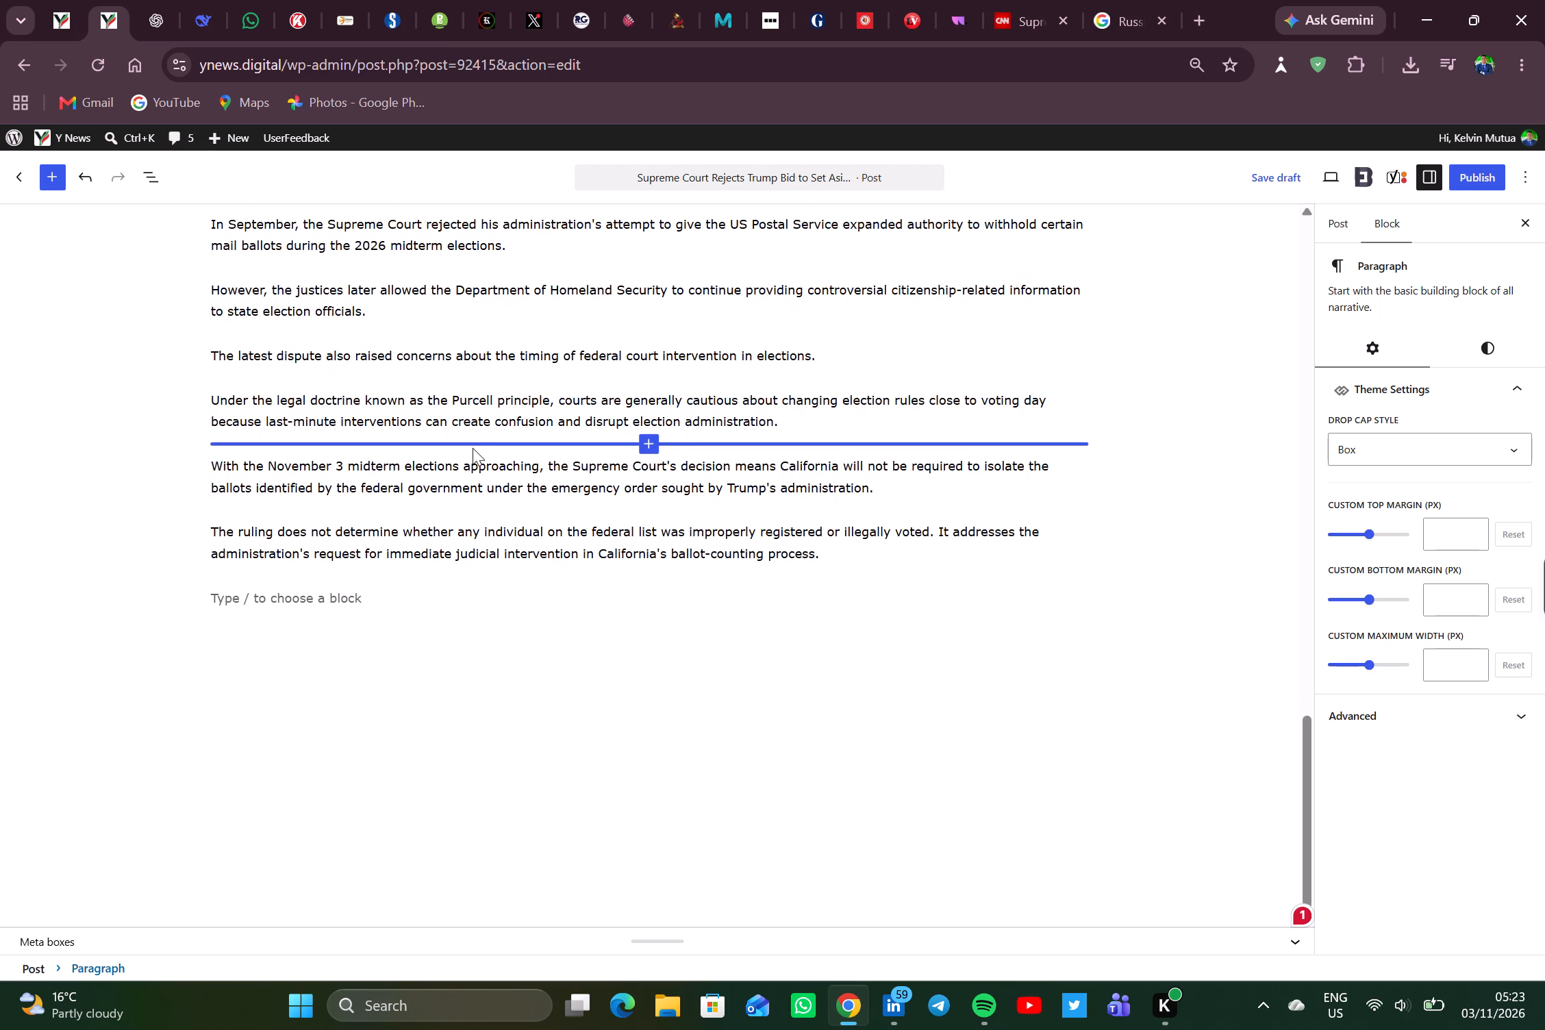
scroll(473, 448, "down", 1)
triple_click(497, 476)
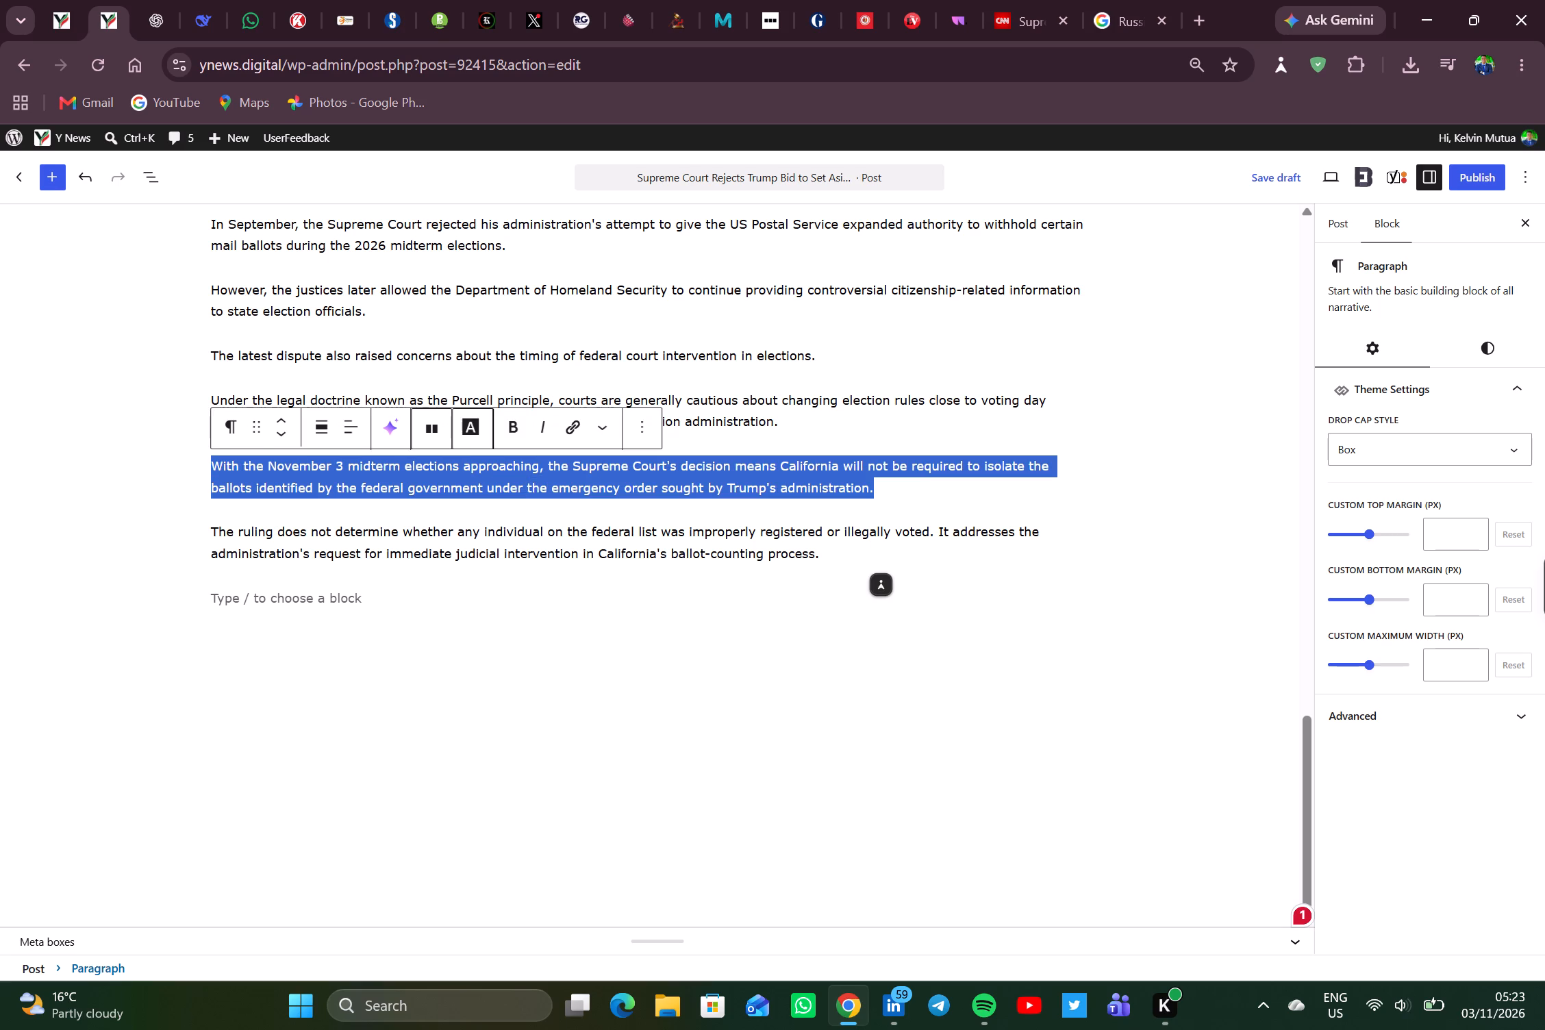
left_click(833, 551, "shift")
key("BackSpace")
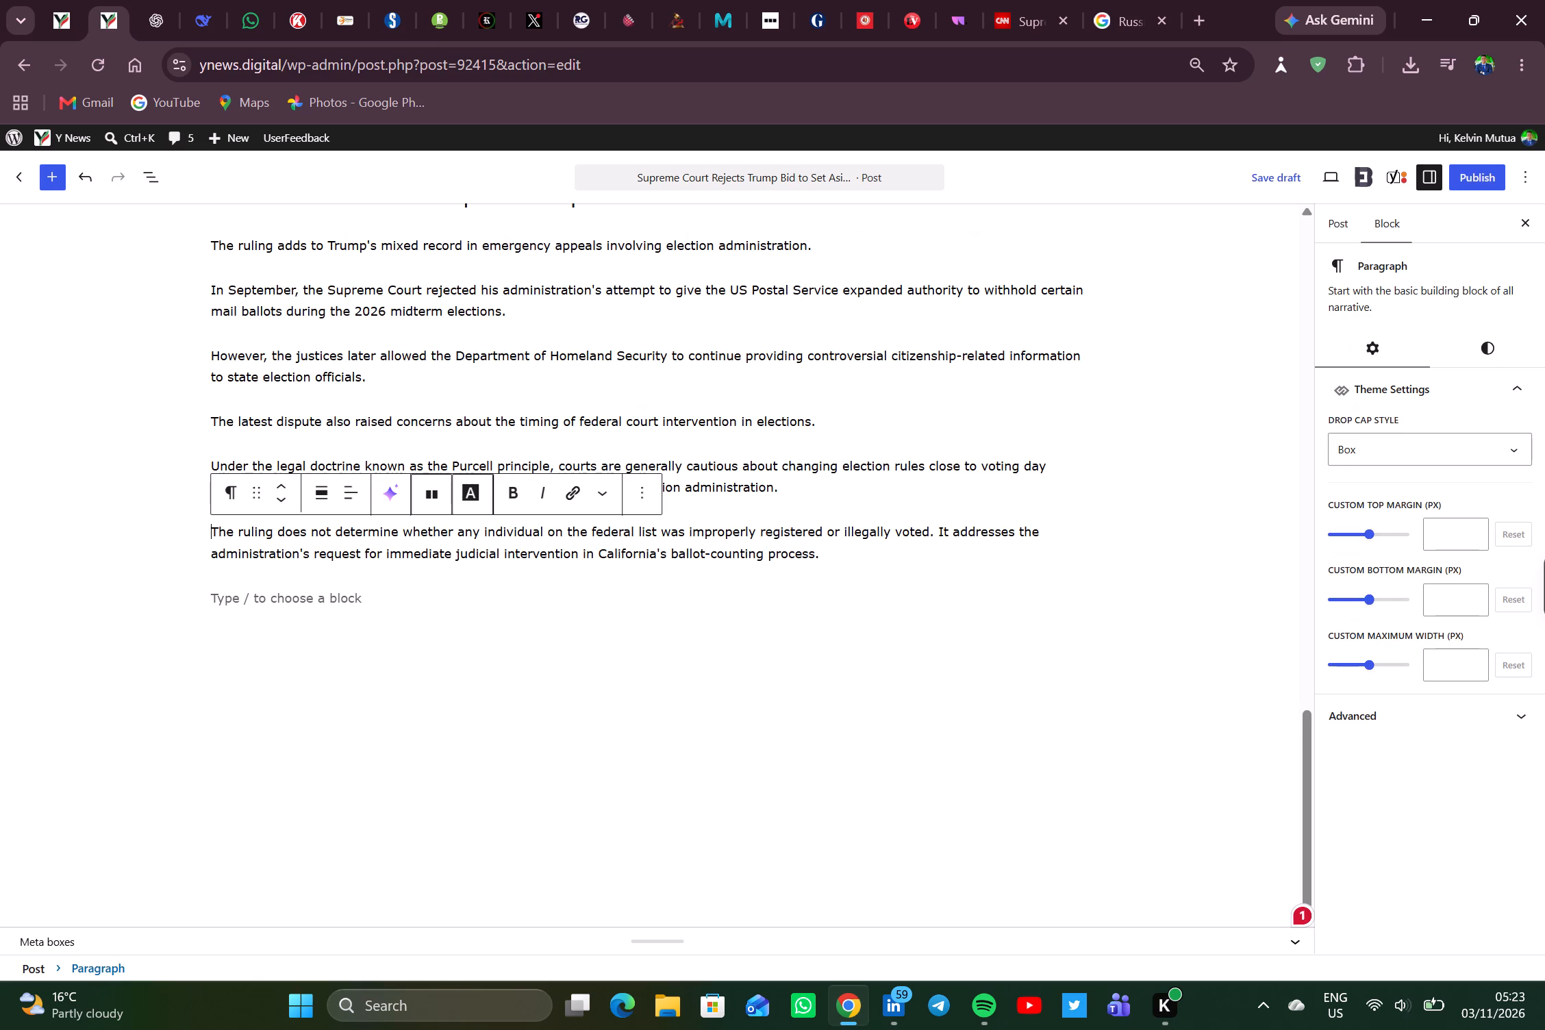
triple_click(783, 560)
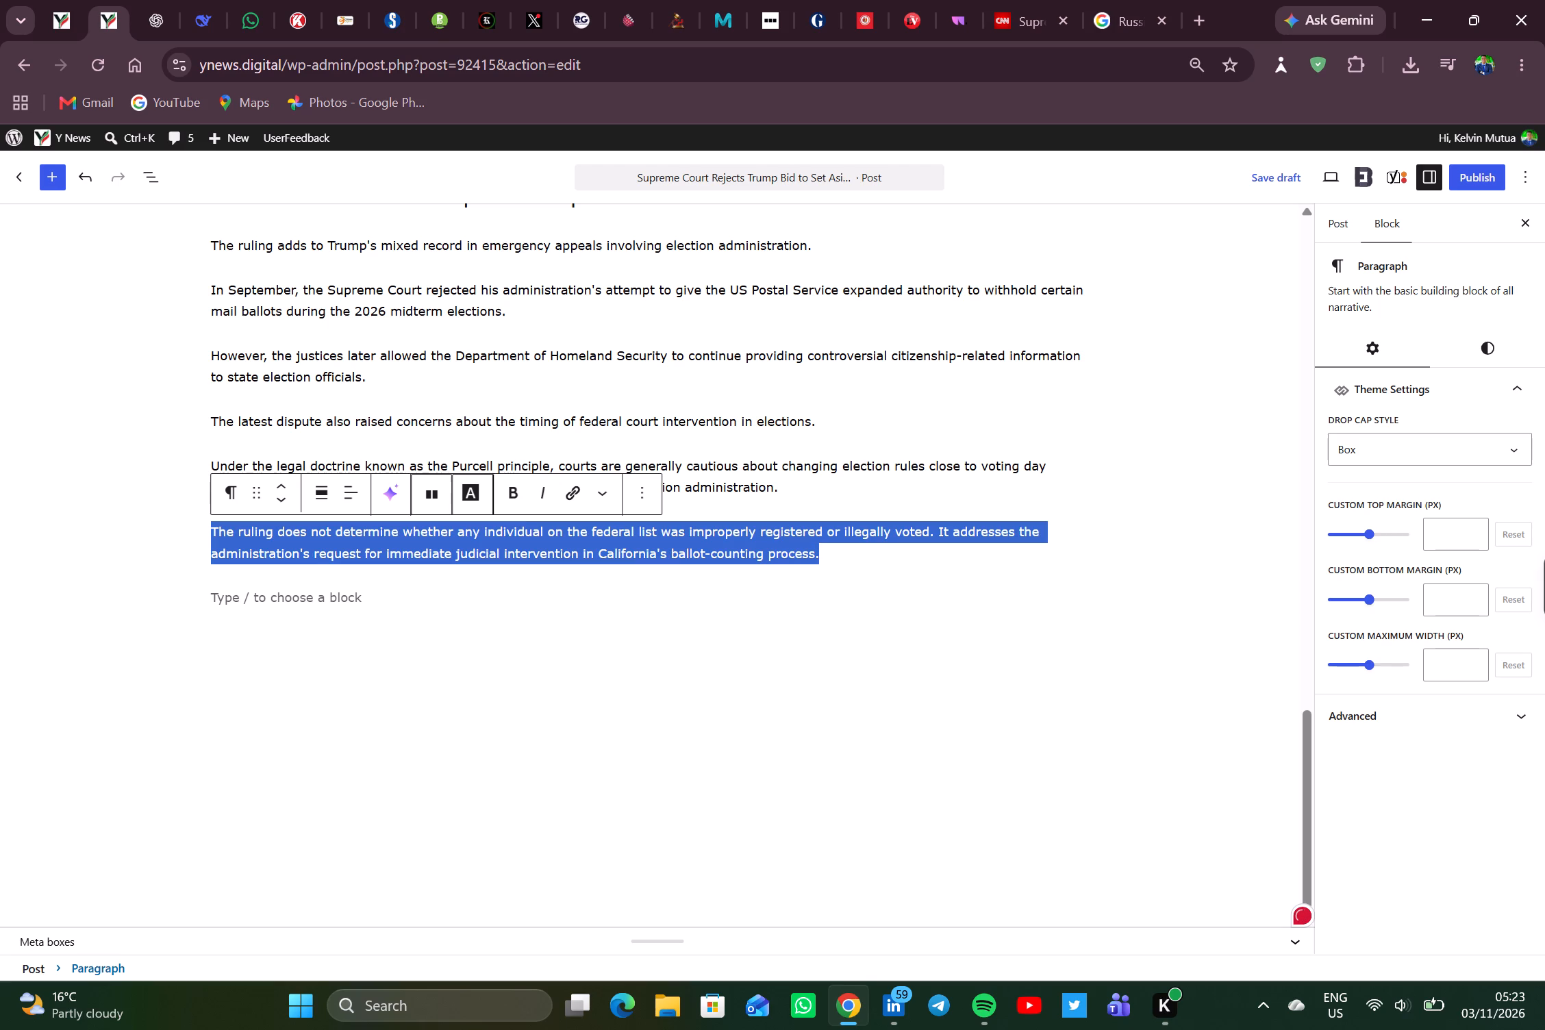
key("BackSpace")
key("BackSpace")
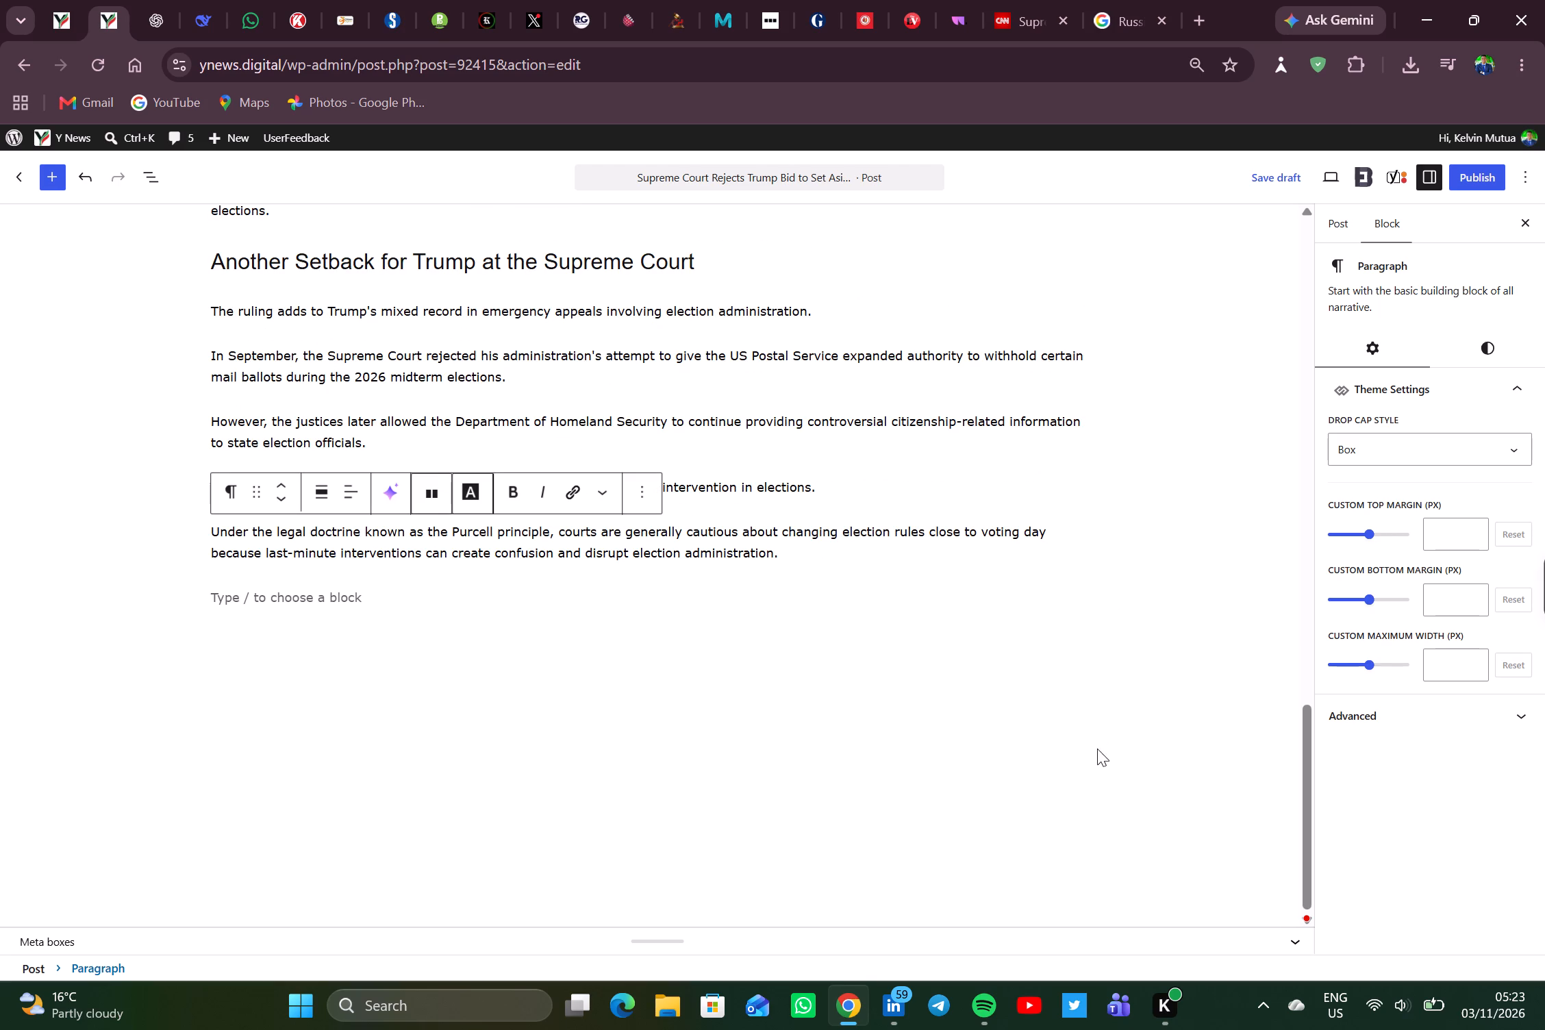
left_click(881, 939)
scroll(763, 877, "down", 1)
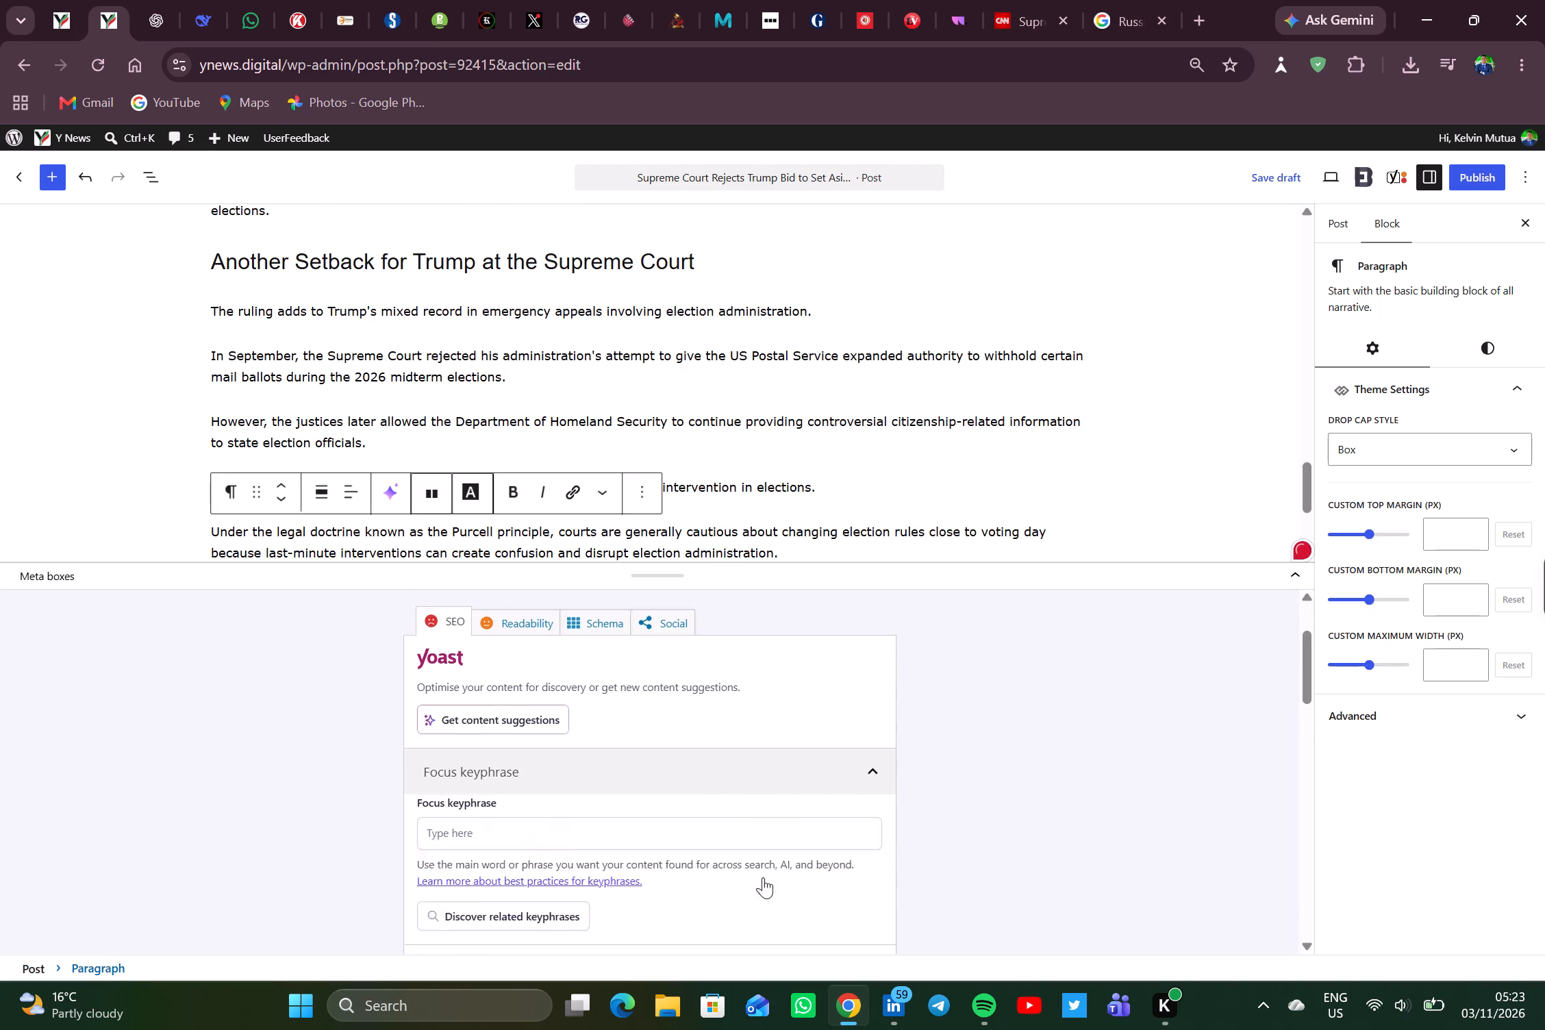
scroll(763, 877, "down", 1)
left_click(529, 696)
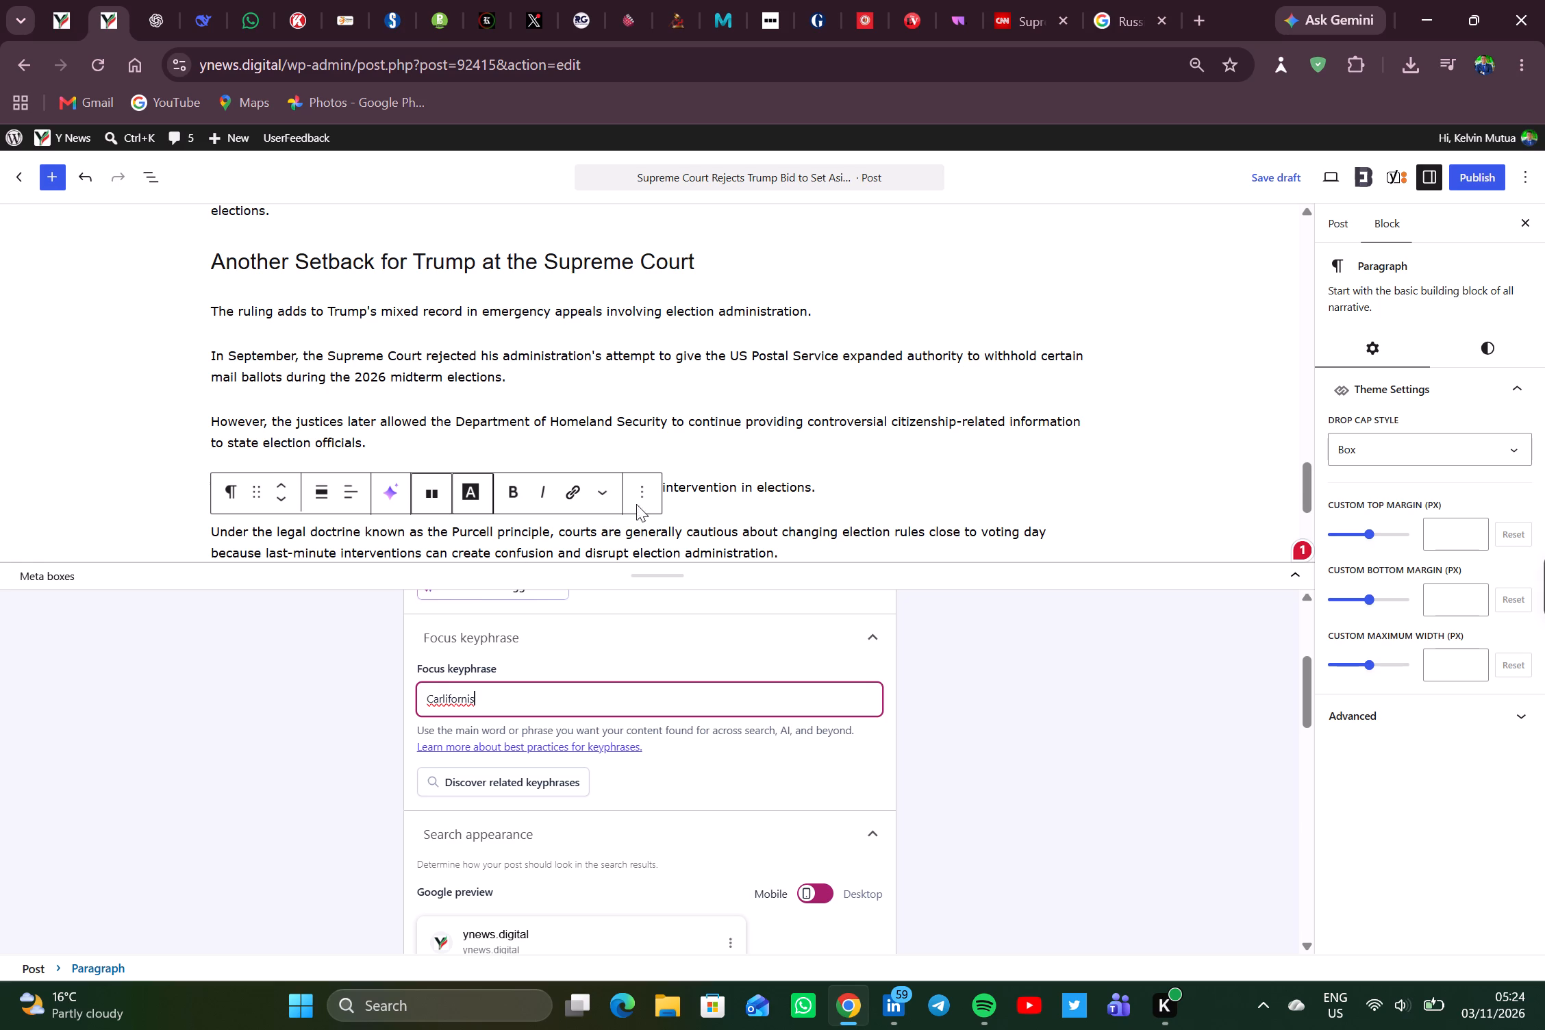
scroll(691, 499, "up", 12)
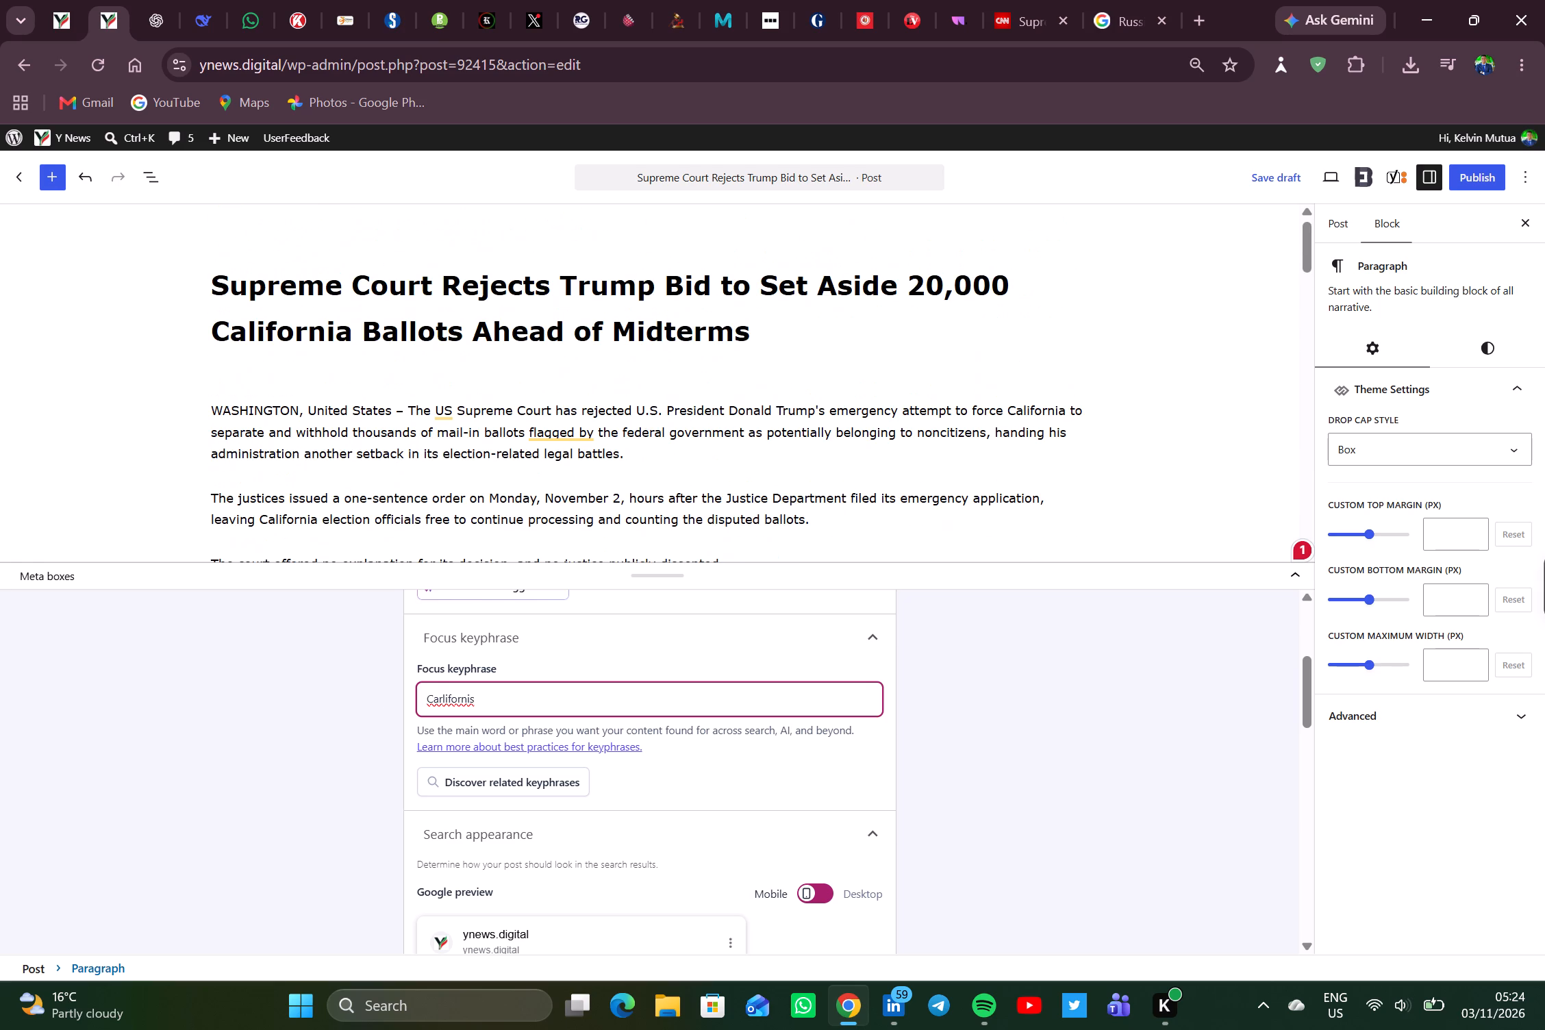
key("Left")
key("Left")
key("Left")
key("Left")
key("Left")
key("Left")
key("Left")
key("Left")
key("BackSpace")
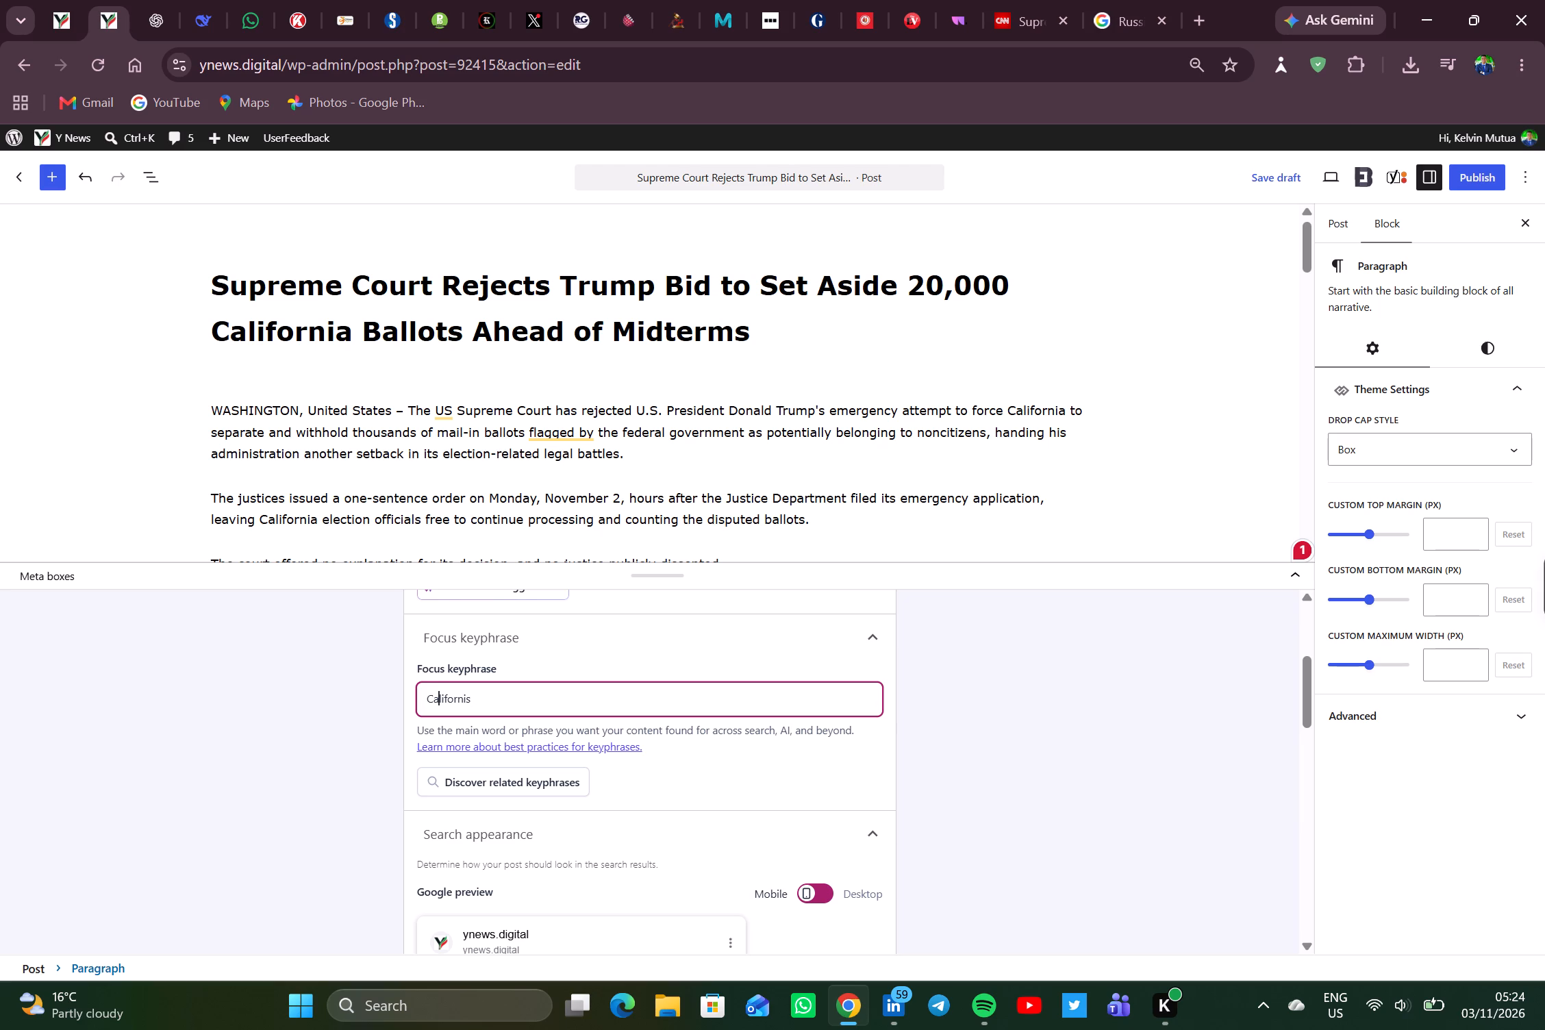
key("Right")
key("Right")
key("Right")
key("Right")
key("Right")
key("Right")
key("Right")
key("Right")
key("Right")
key("Right")
key("Right")
key("Right")
key("Right")
key("Right")
key("BackSpace")
key("a")
left_click(1040, 566)
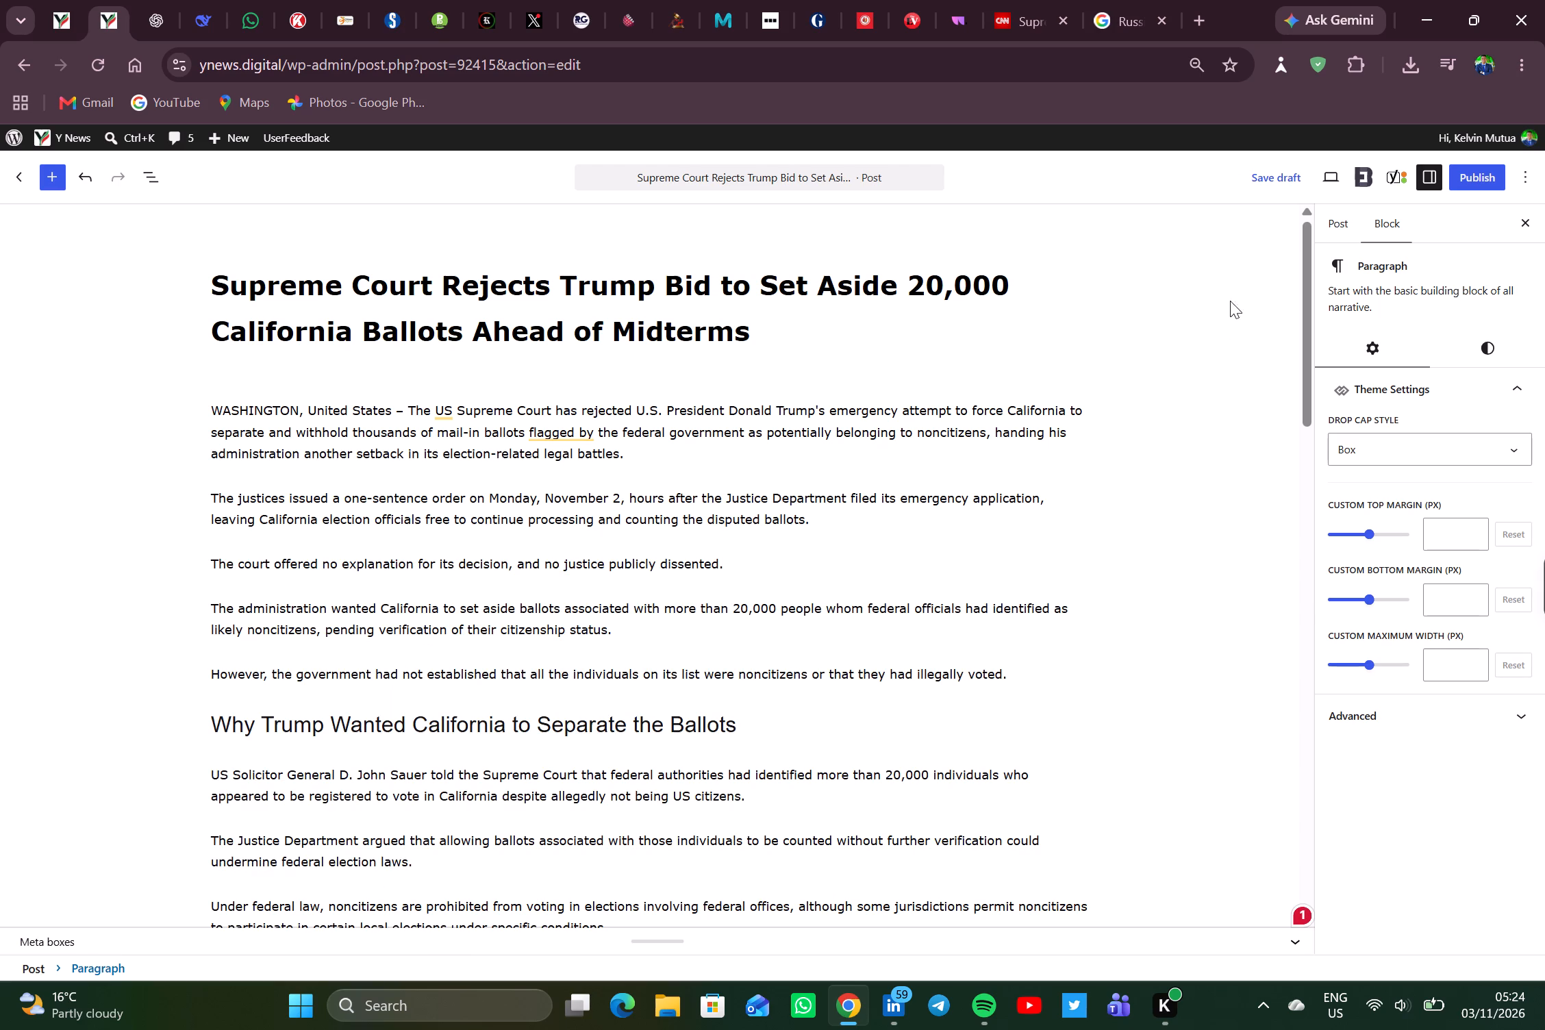
Look through CNN's source article on the Supreme Court's California ballots ruling and close it.
left_click(1044, 27)
scroll(589, 642, "down", 6)
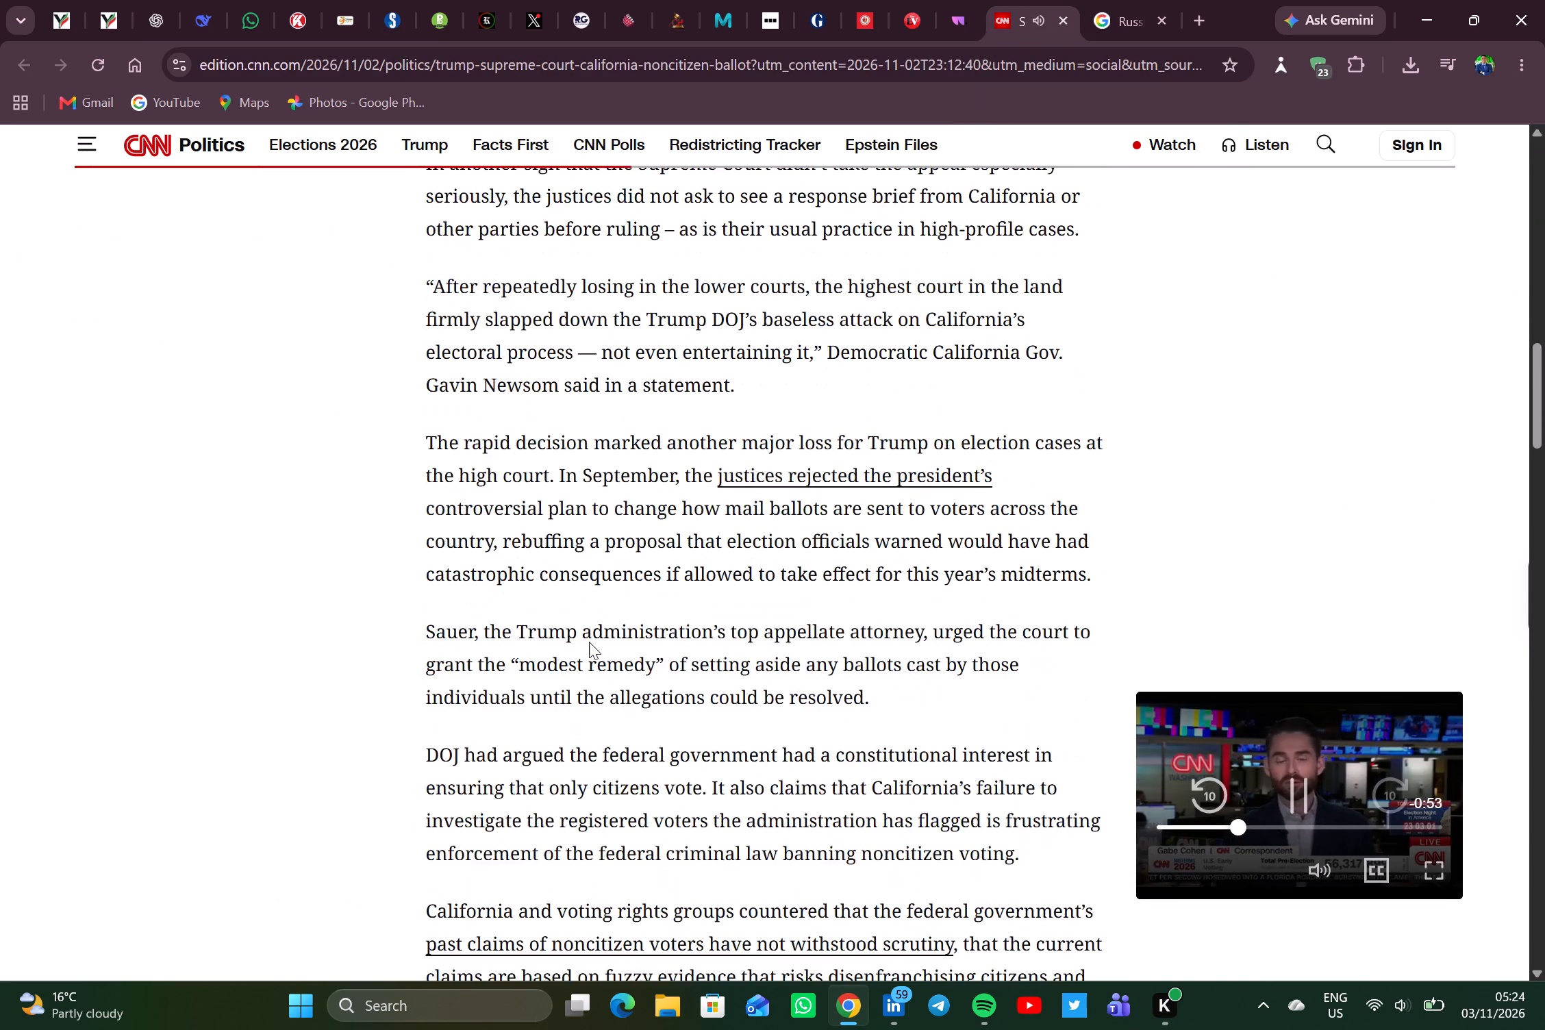
scroll(589, 642, "down", 5)
scroll(589, 642, "up", 13)
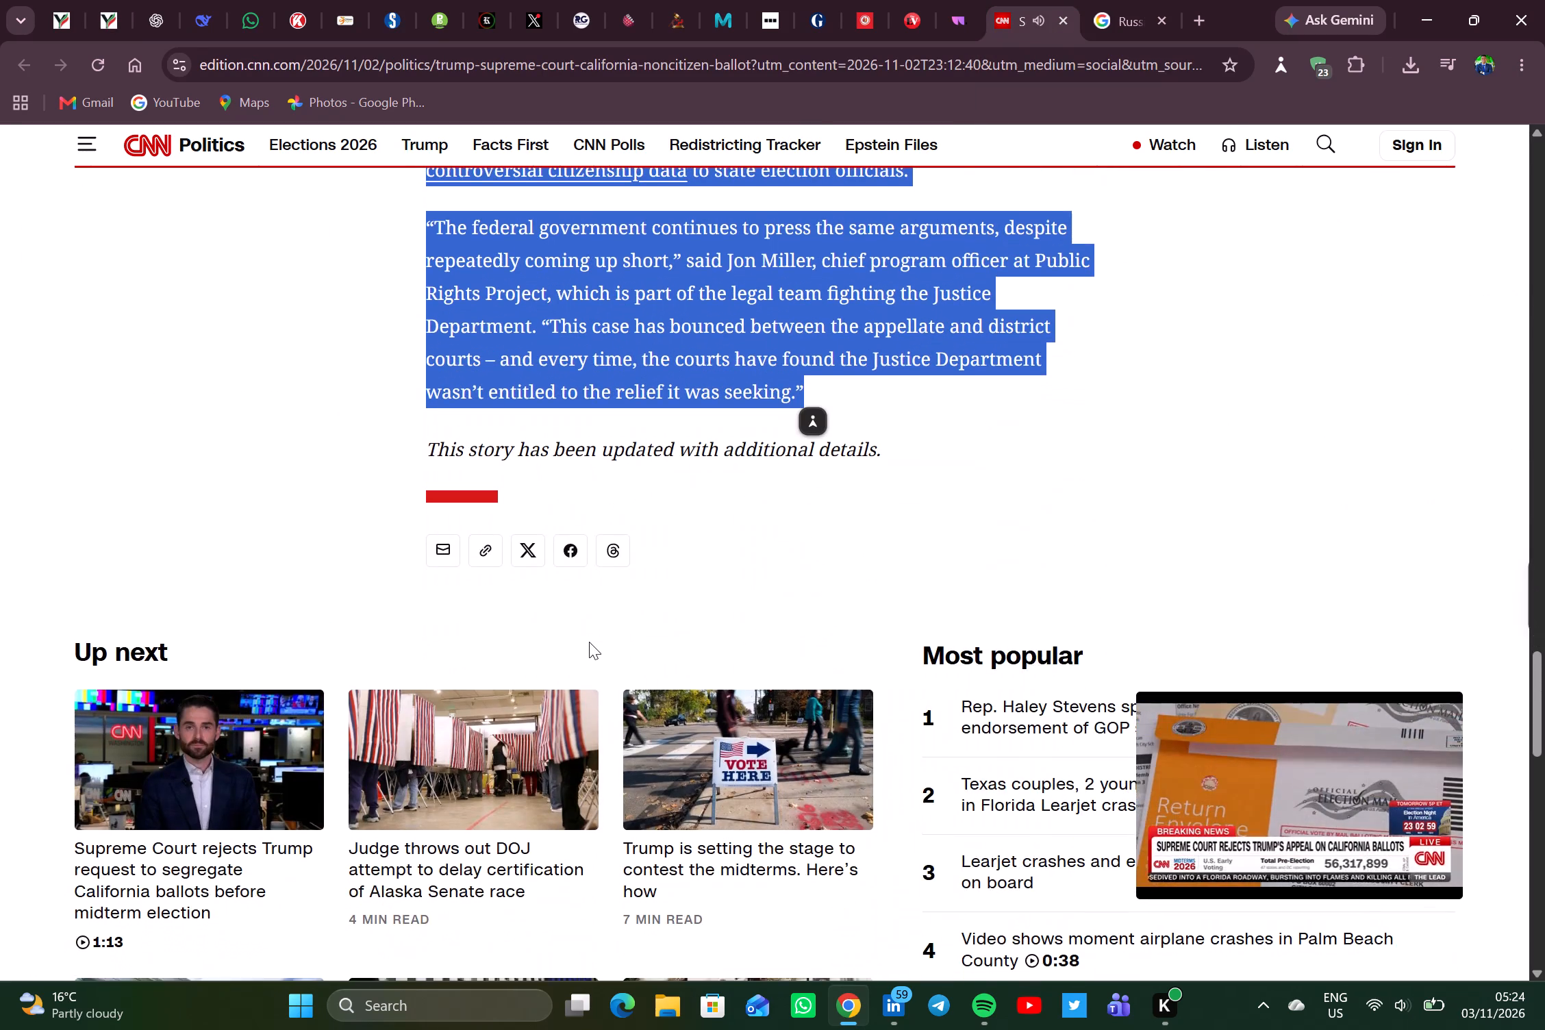
scroll(589, 642, "up", 12)
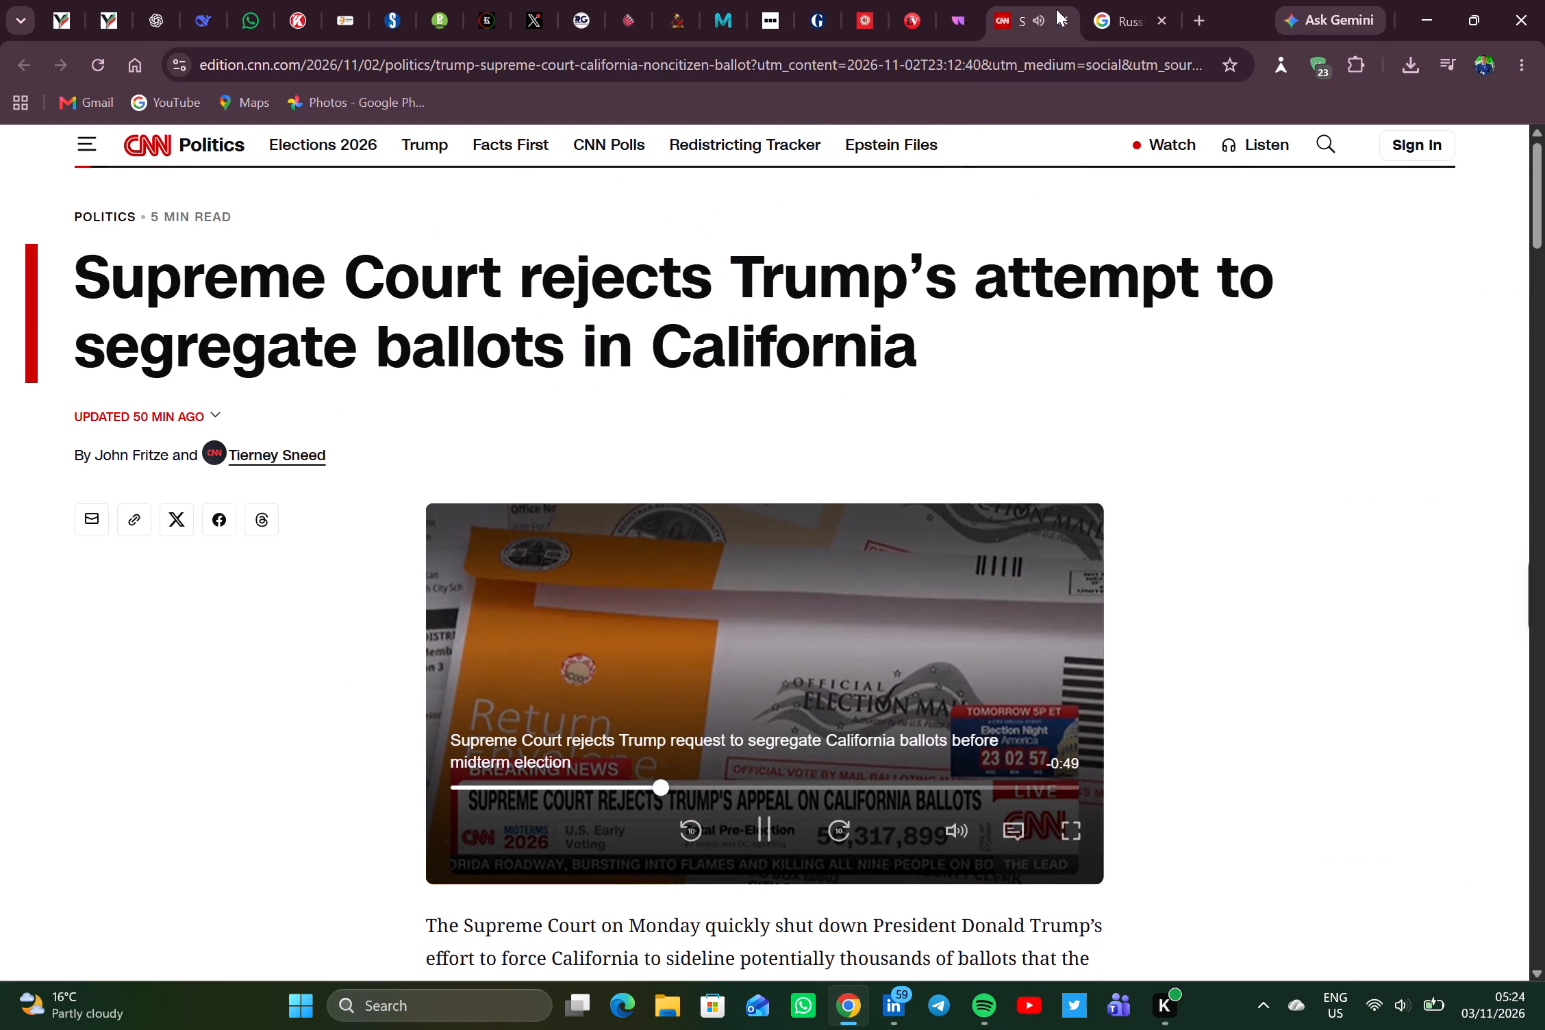
left_click(1061, 16)
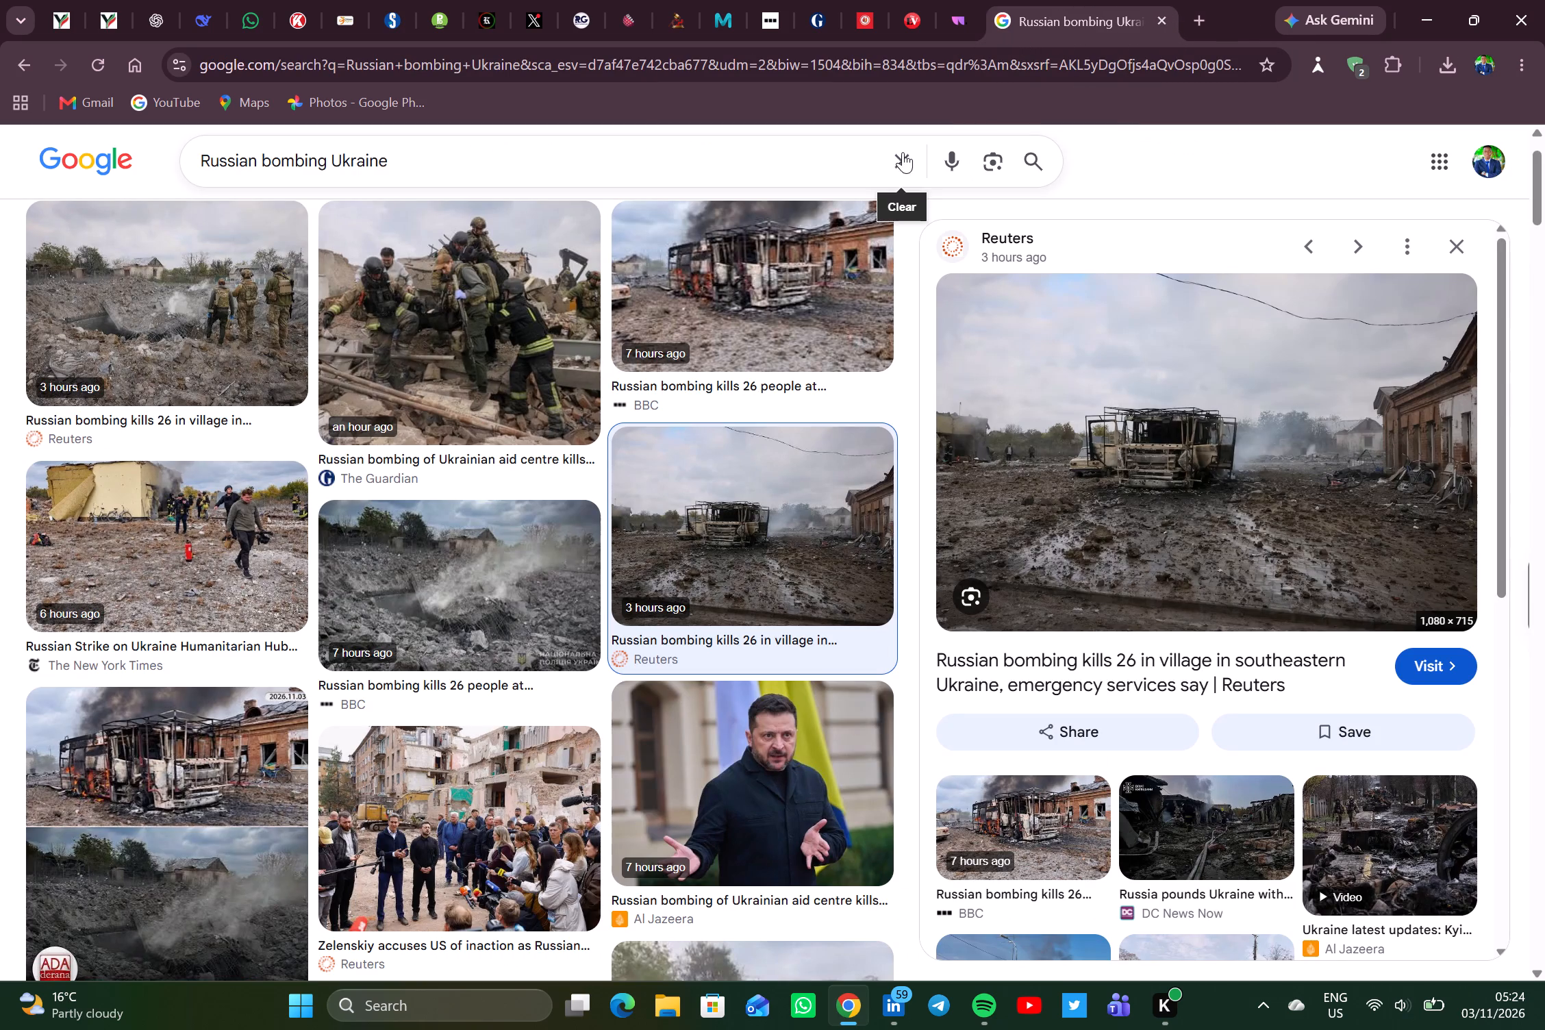
Open The Guardian's live story on Trump's Supreme Court bid over 20,000 California ballots and examine its updates and photos.
left_click(811, 8)
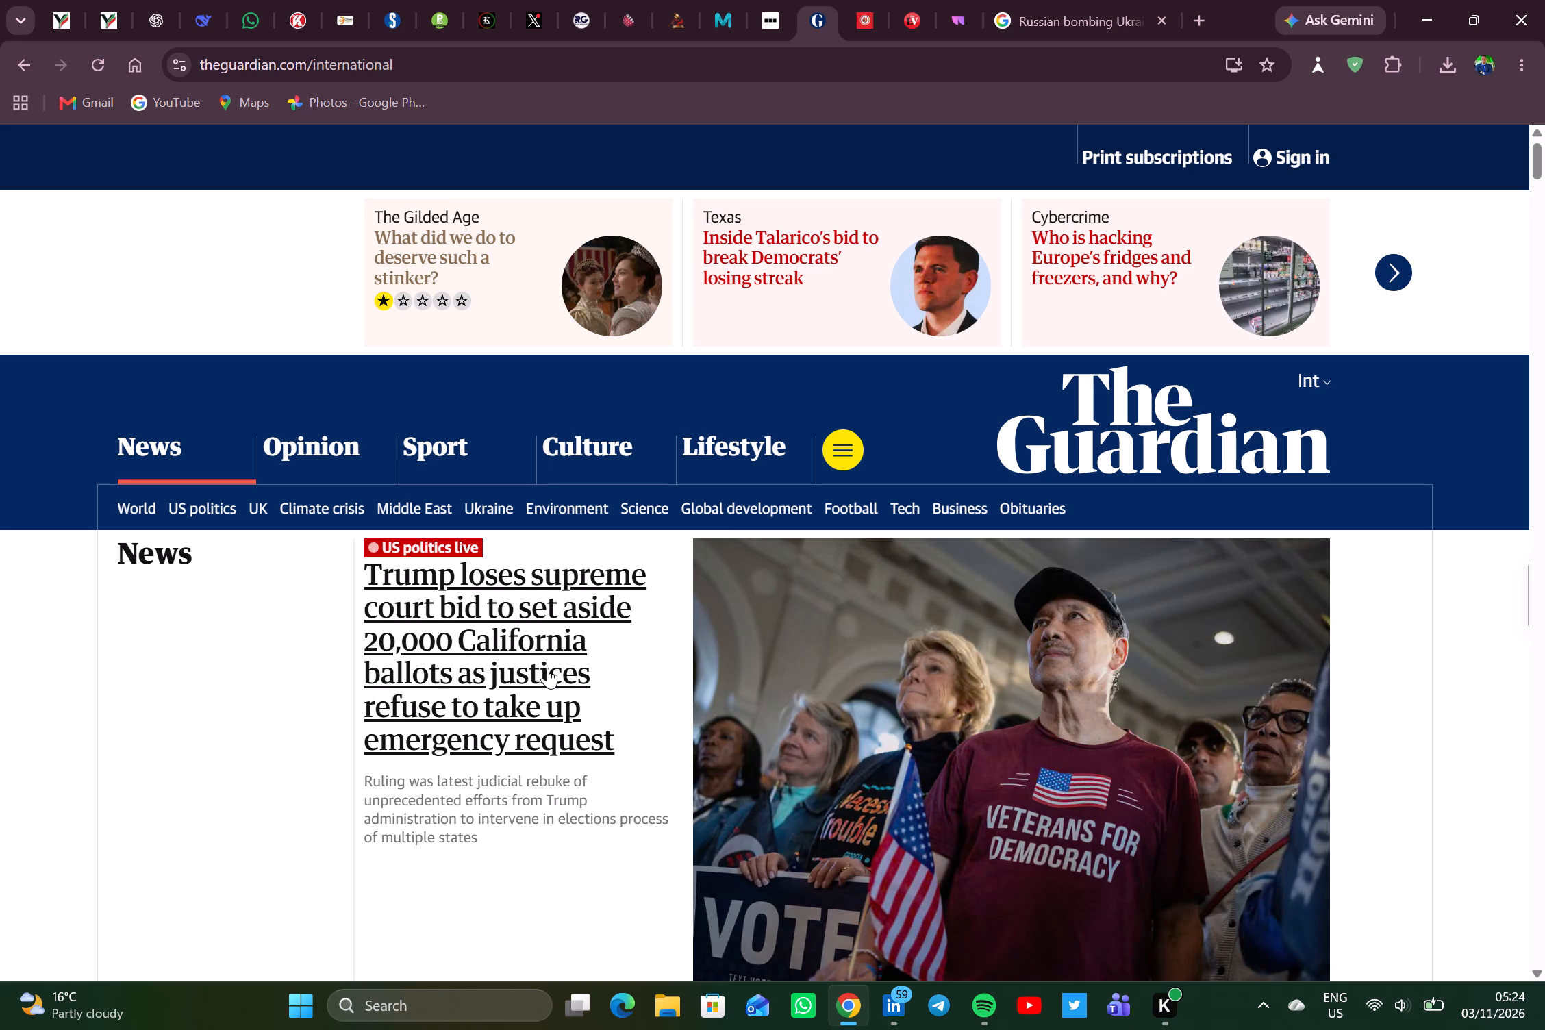
left_click(546, 668)
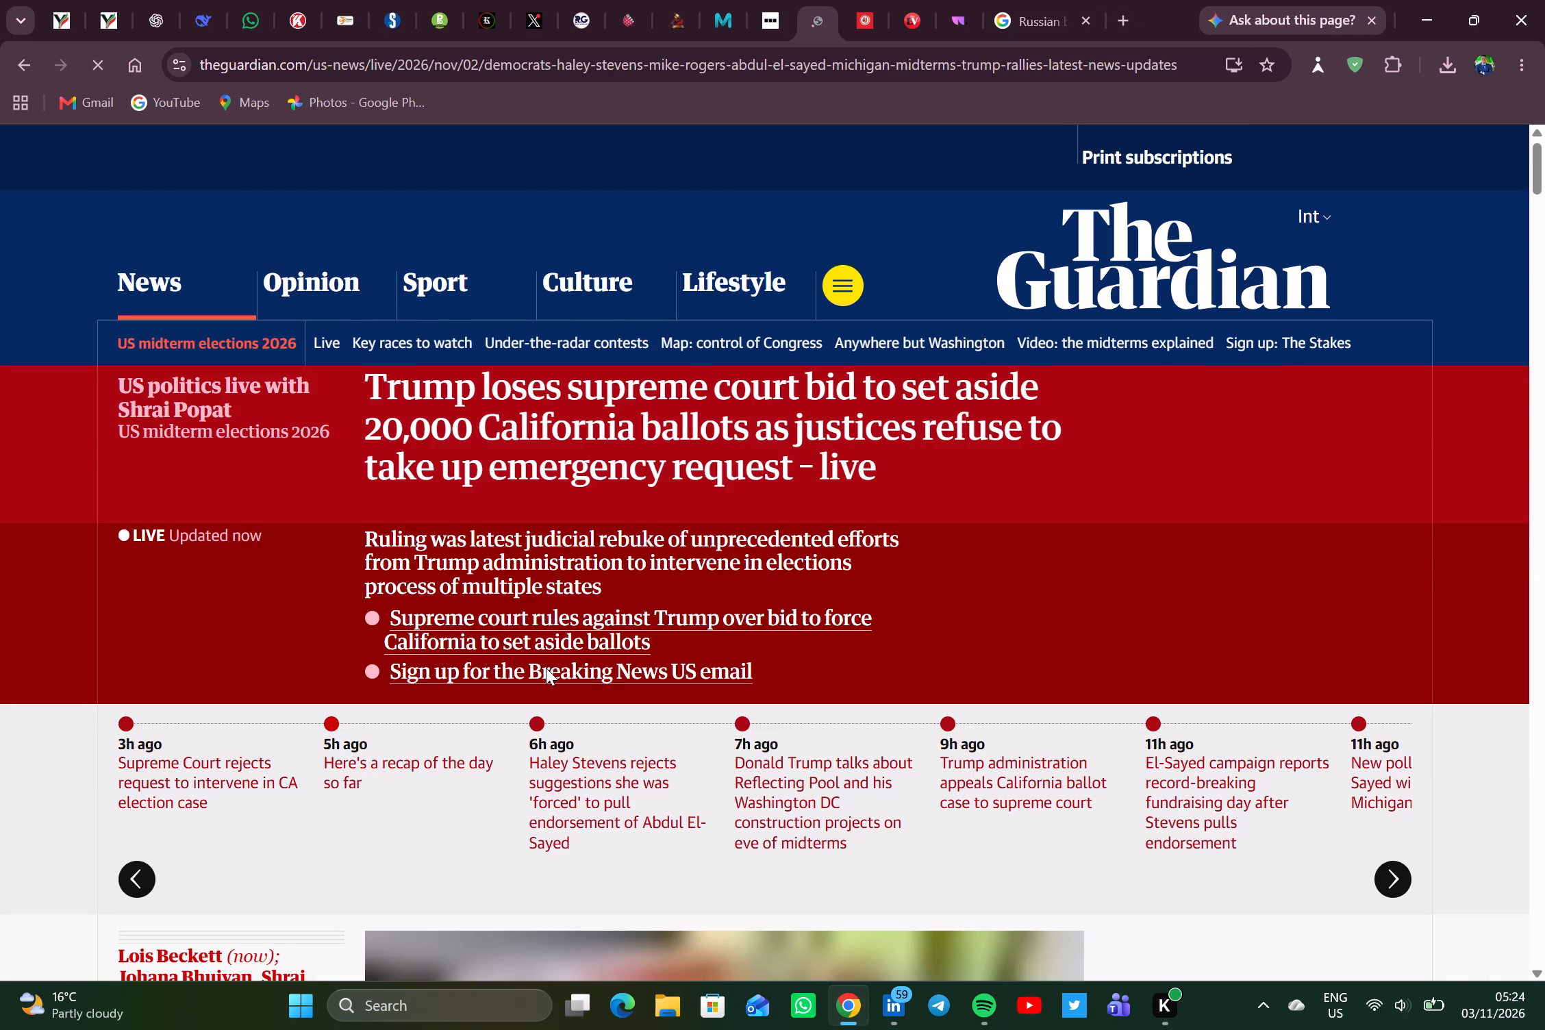
scroll(546, 668, "down", 5)
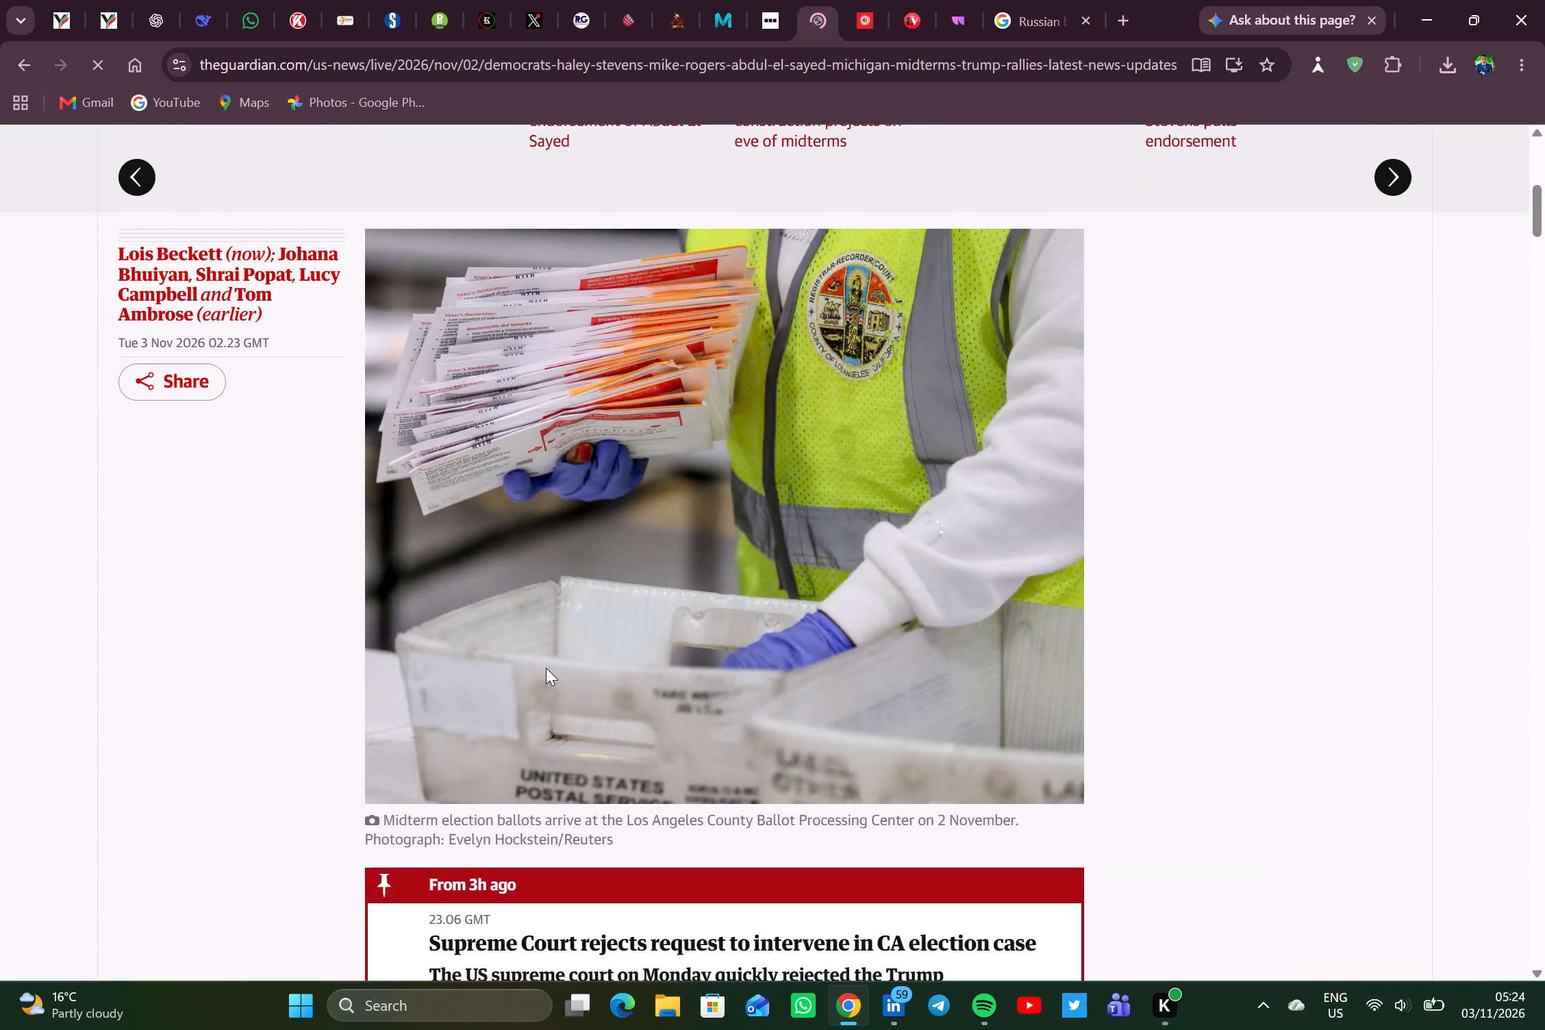
scroll(546, 668, "down", 7)
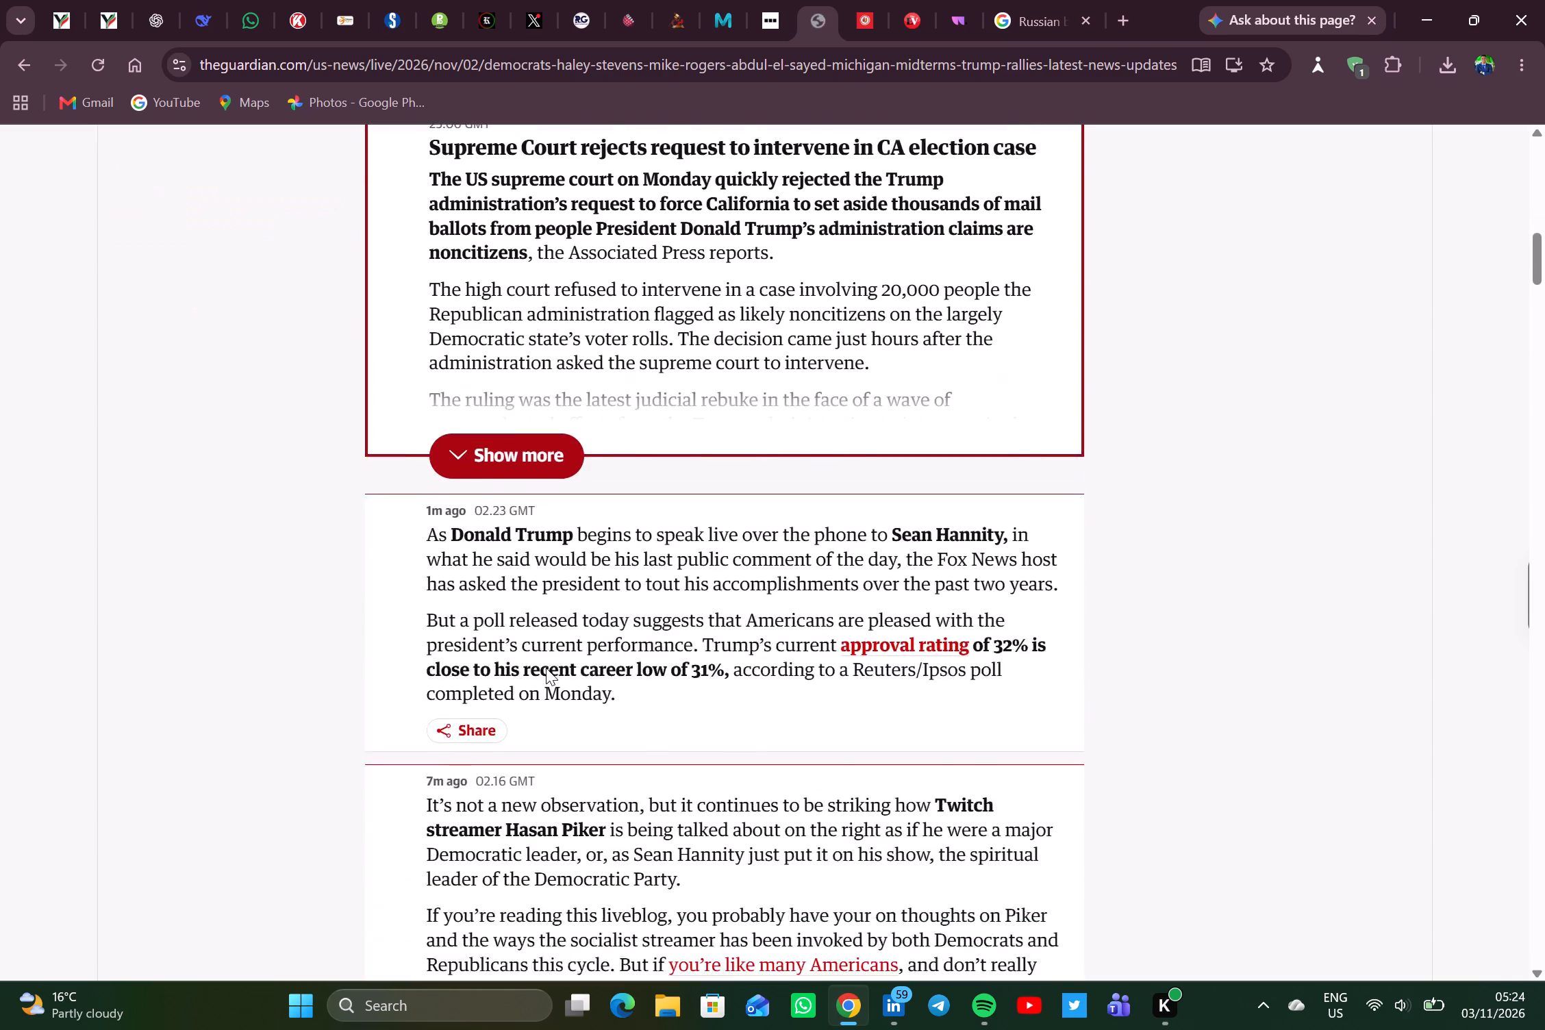
scroll(546, 668, "down", 7)
scroll(546, 668, "up", 2)
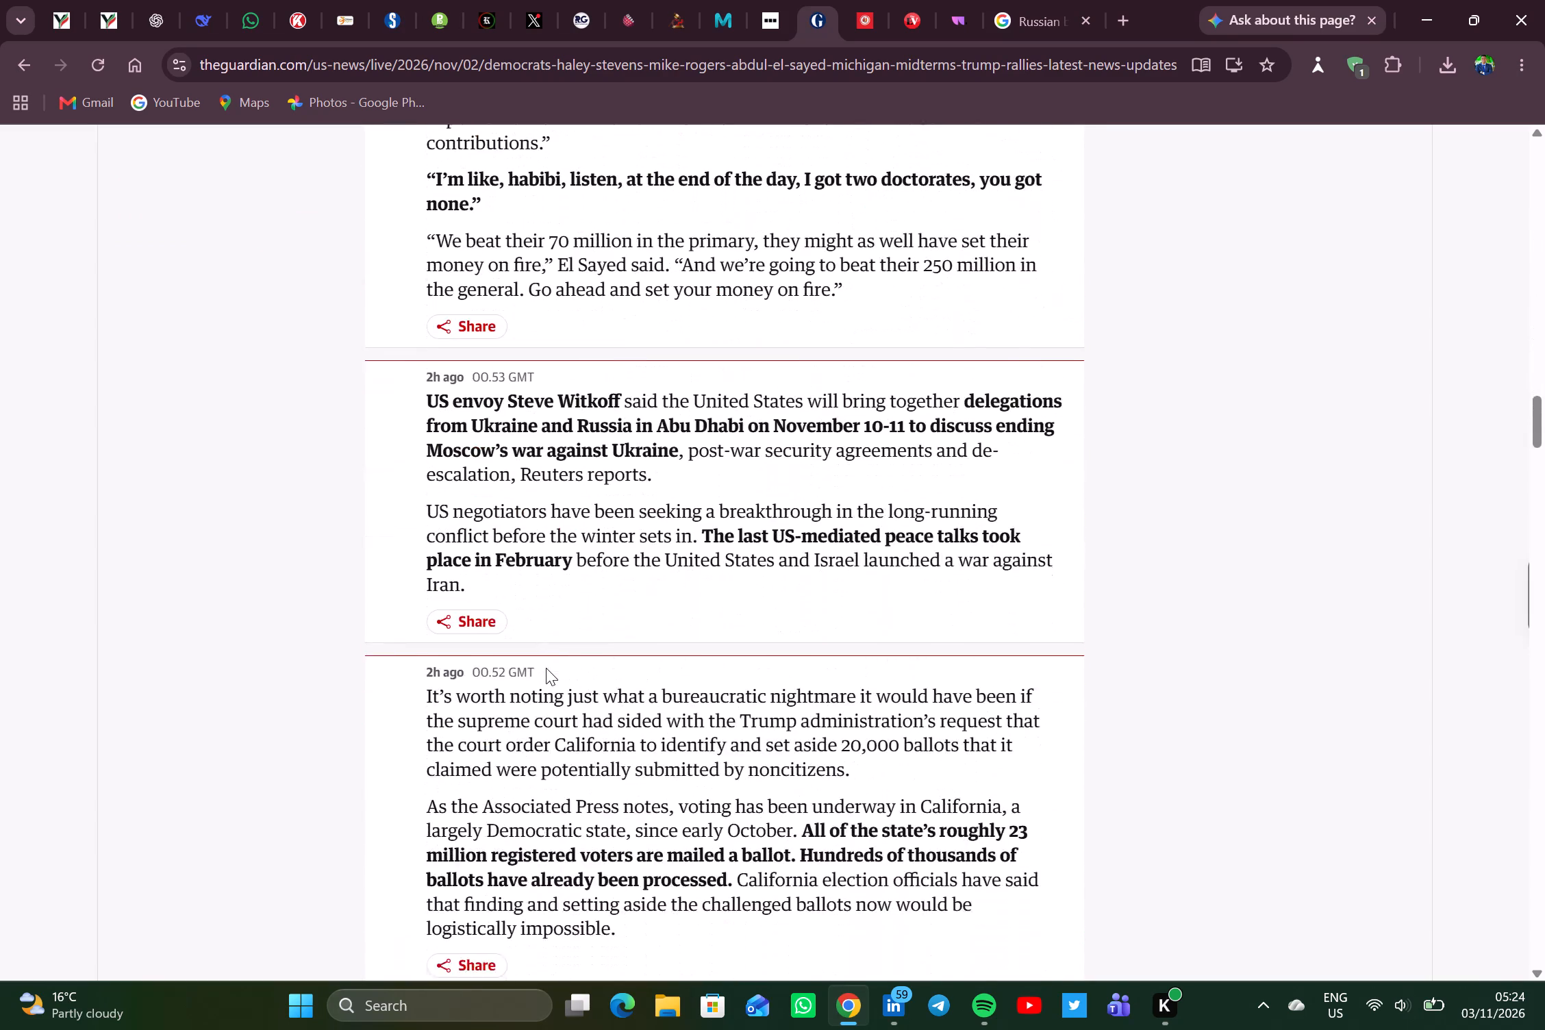
scroll(546, 668, "up", 1)
scroll(546, 668, "down", 2)
scroll(546, 668, "up", 10)
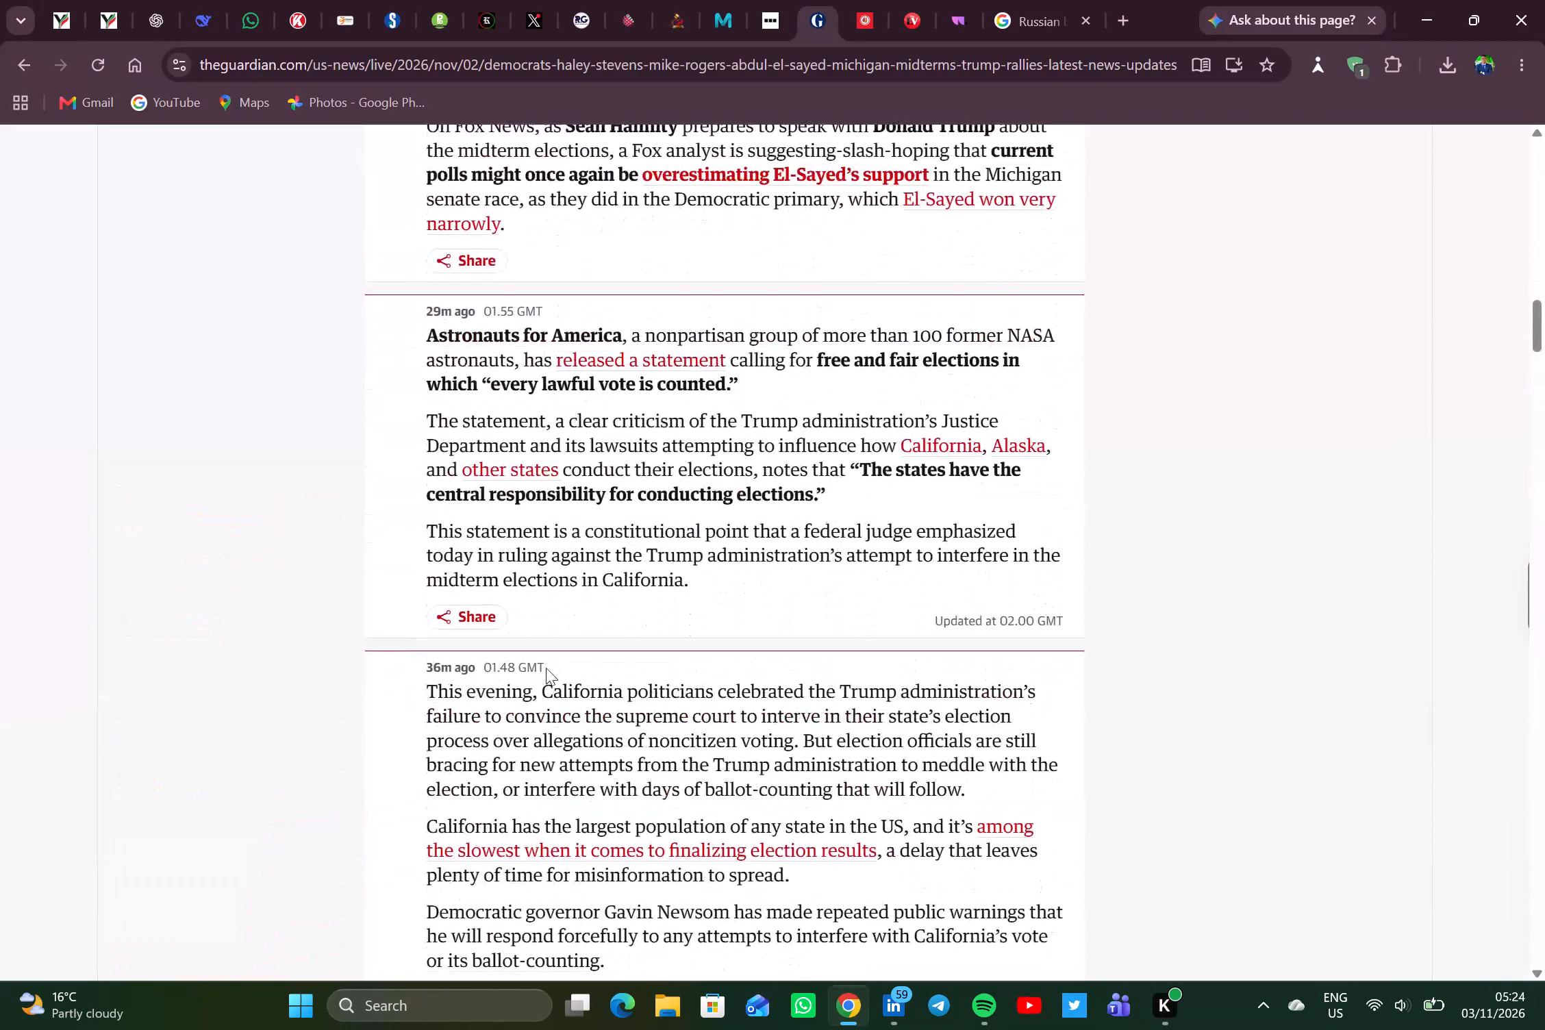
scroll(546, 668, "up", 8)
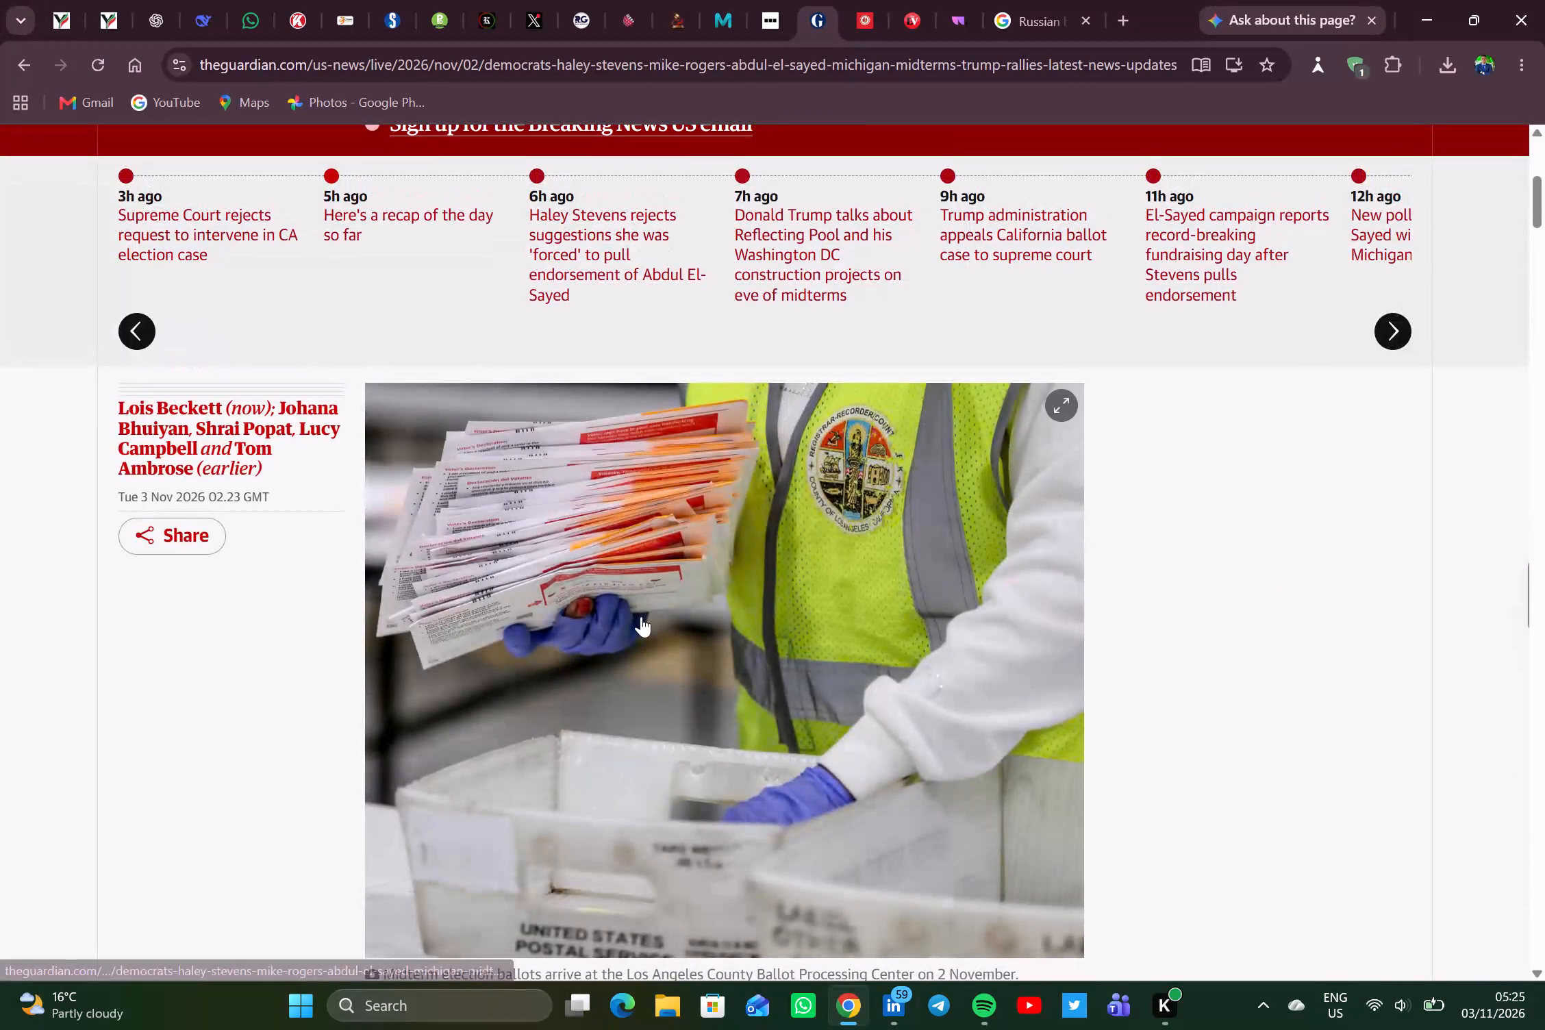
Enlarge the Guardian story's lead photo of mail ballots and copy the words "Midterm election ballots" from its caption.
left_click(641, 616)
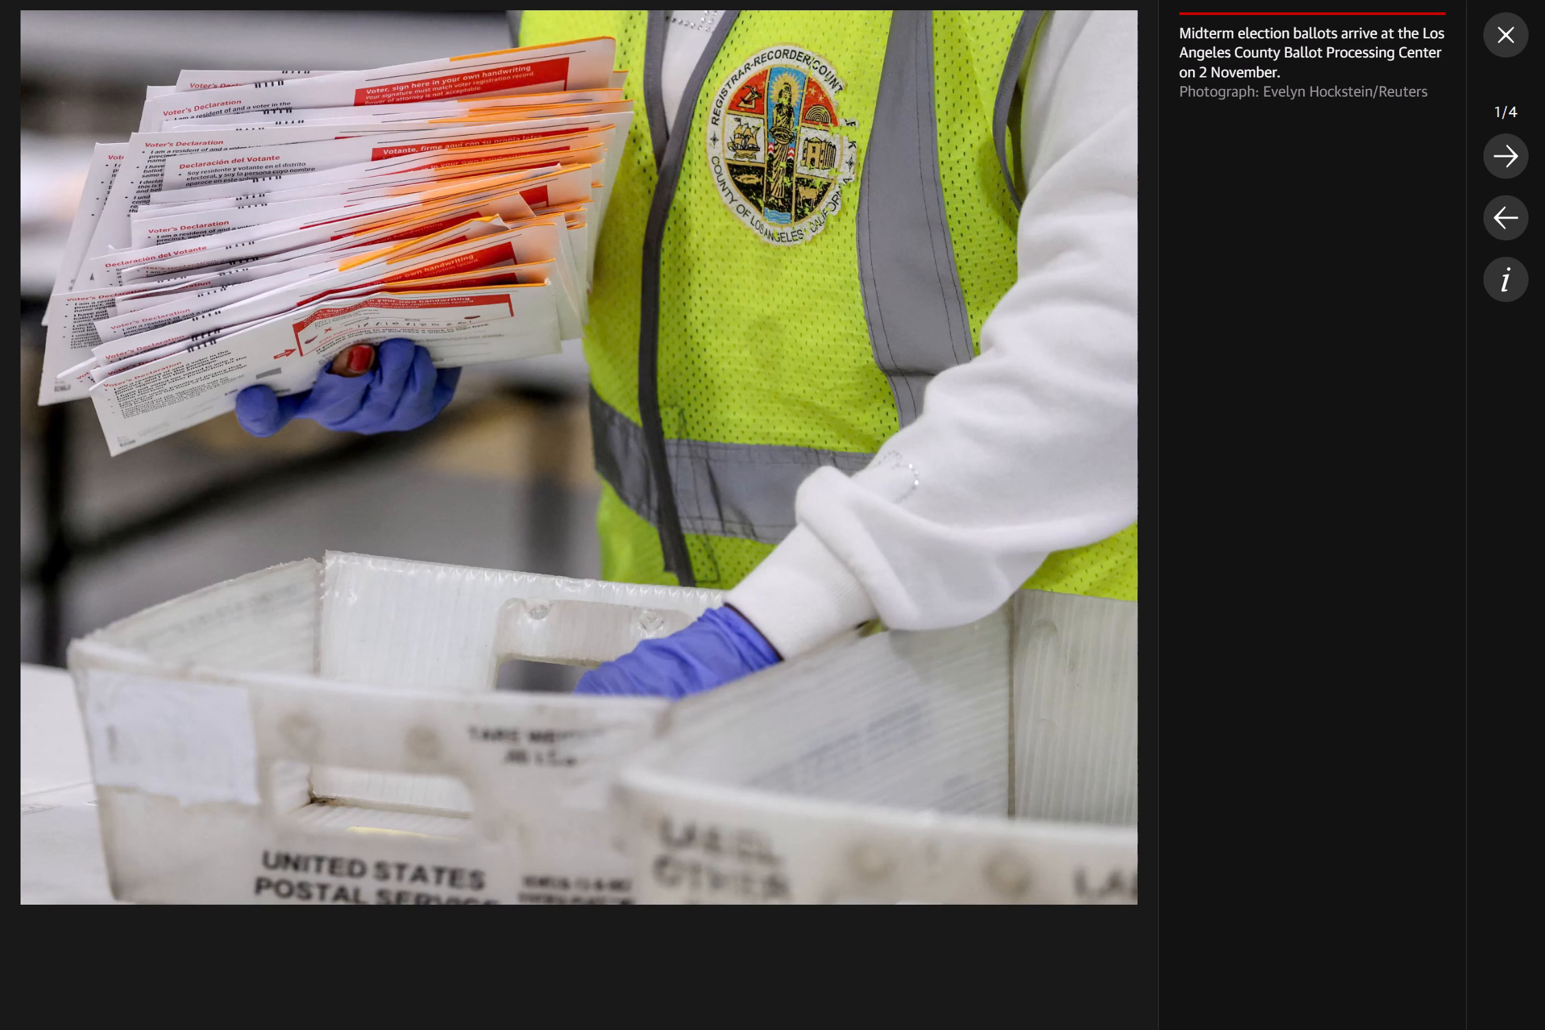
left_click_drag(1181, 29, 1268, 23)
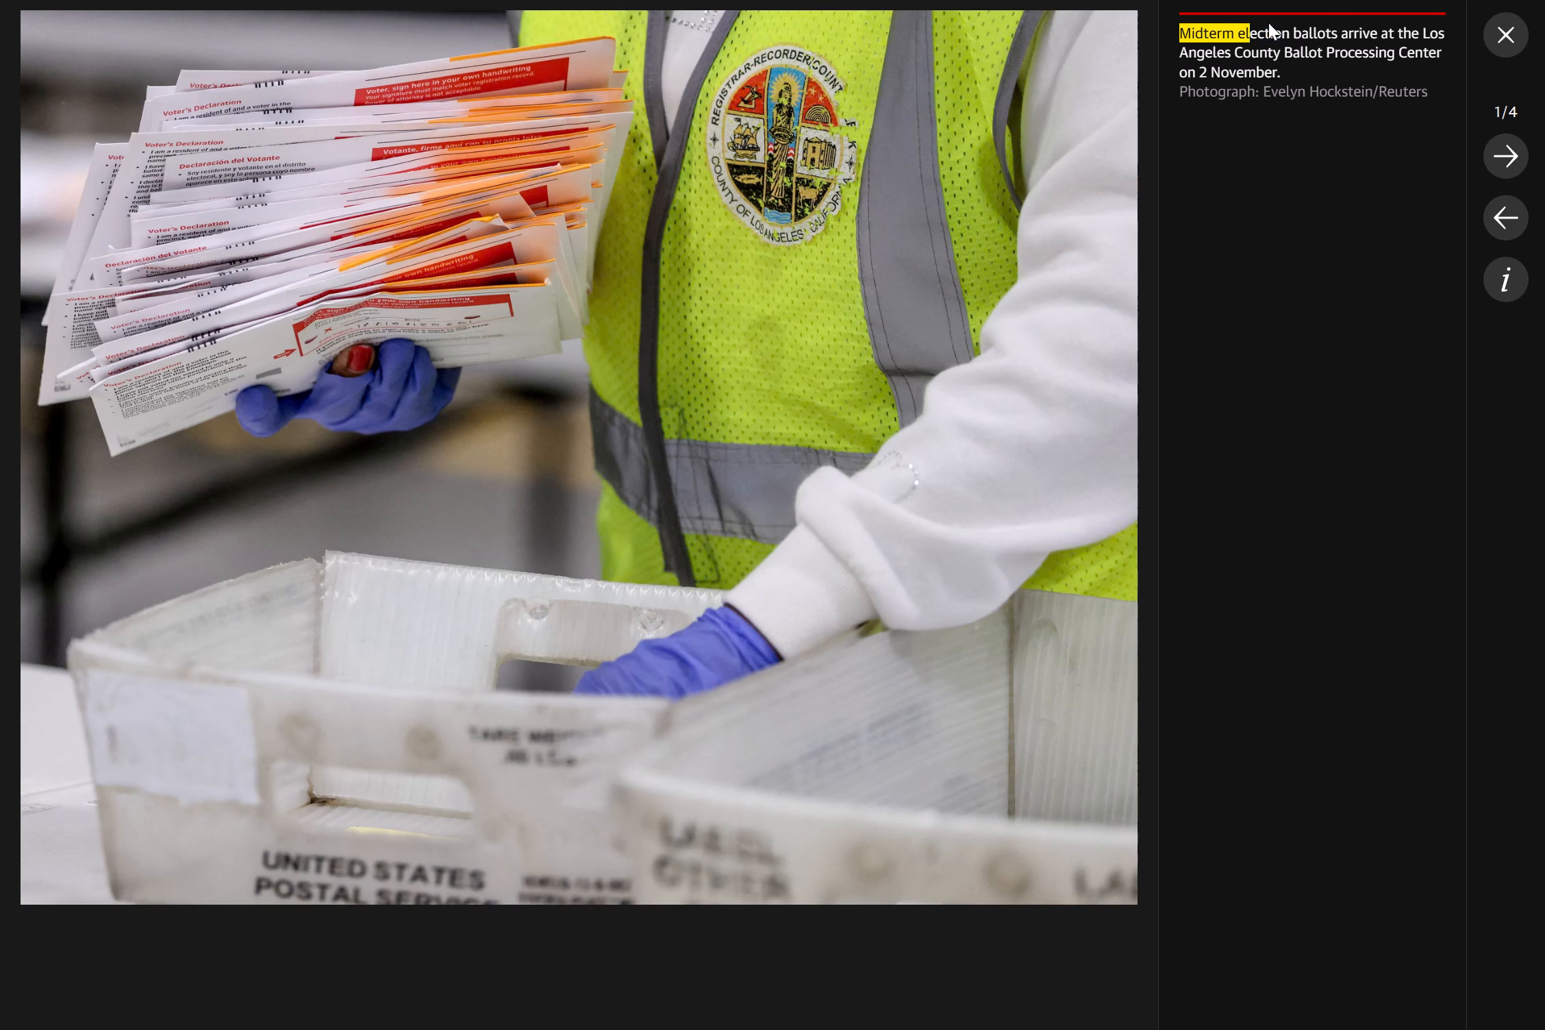
left_click_drag(1268, 23, 1335, 18)
key("ctrl+c")
left_click(740, 265)
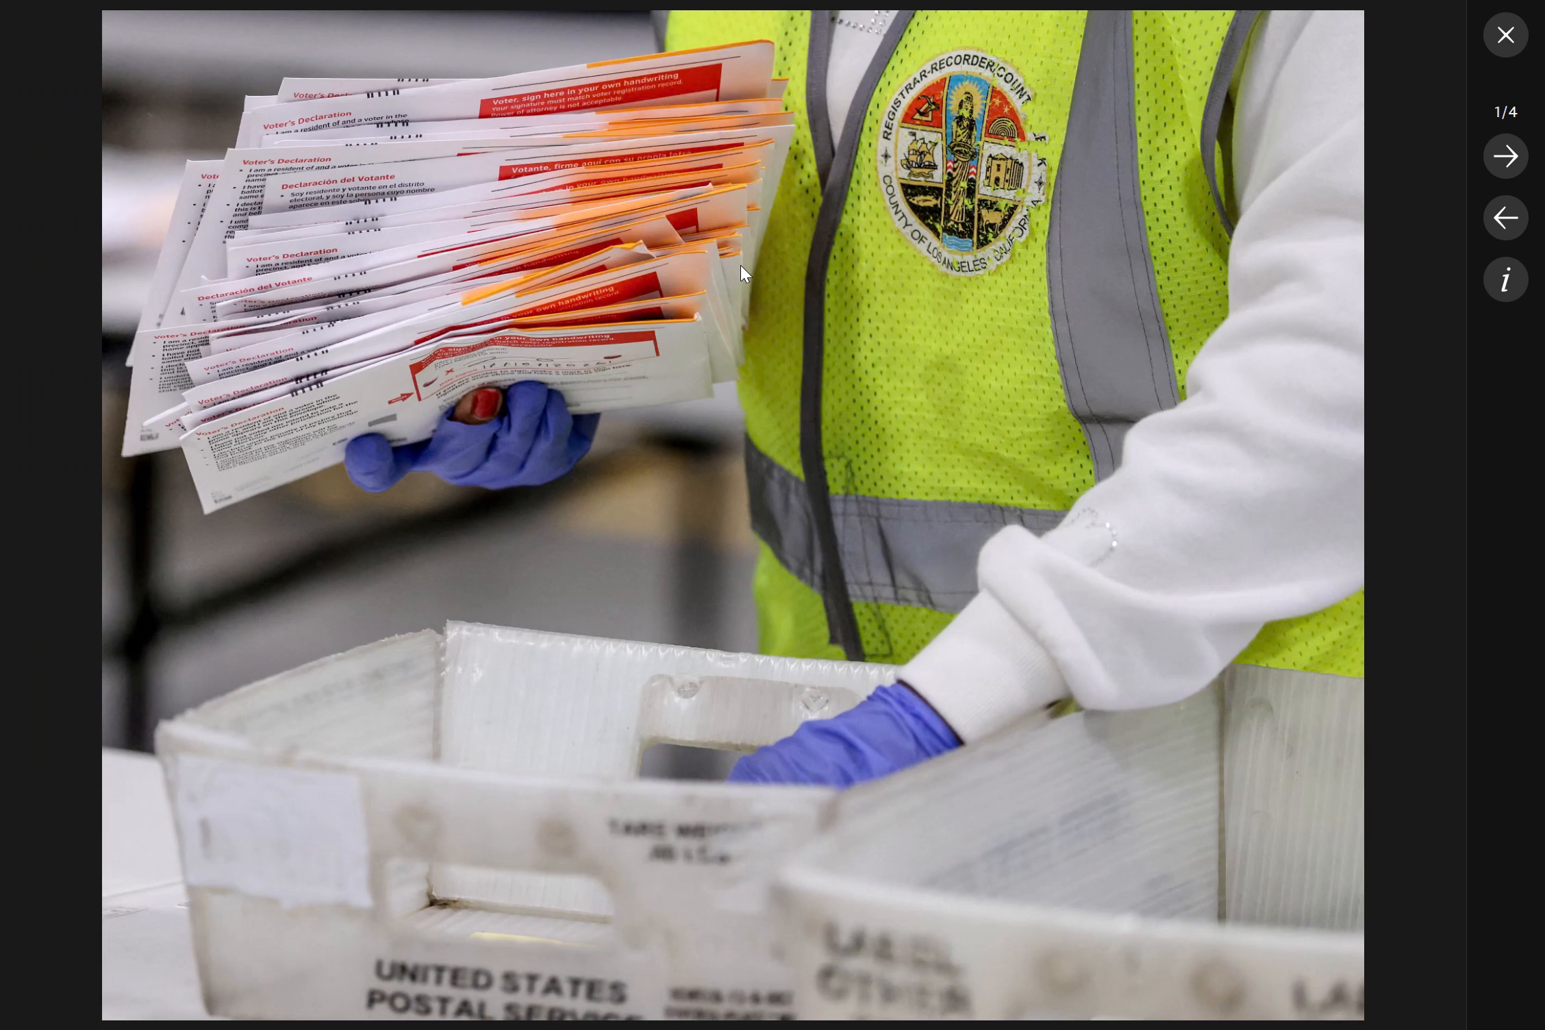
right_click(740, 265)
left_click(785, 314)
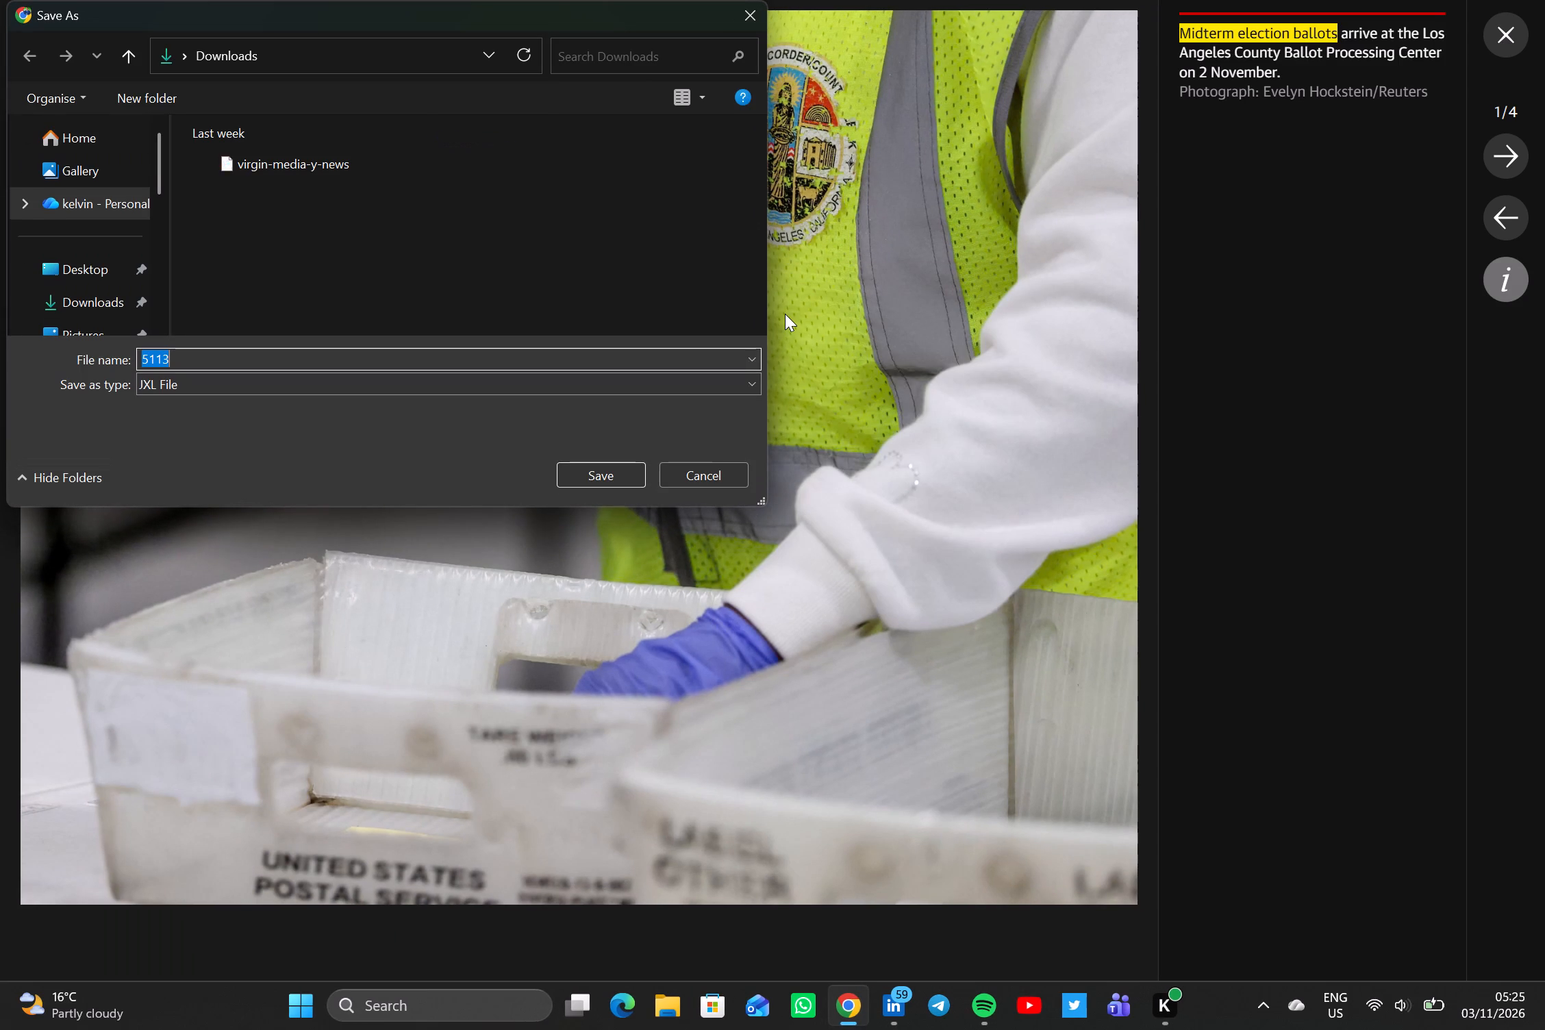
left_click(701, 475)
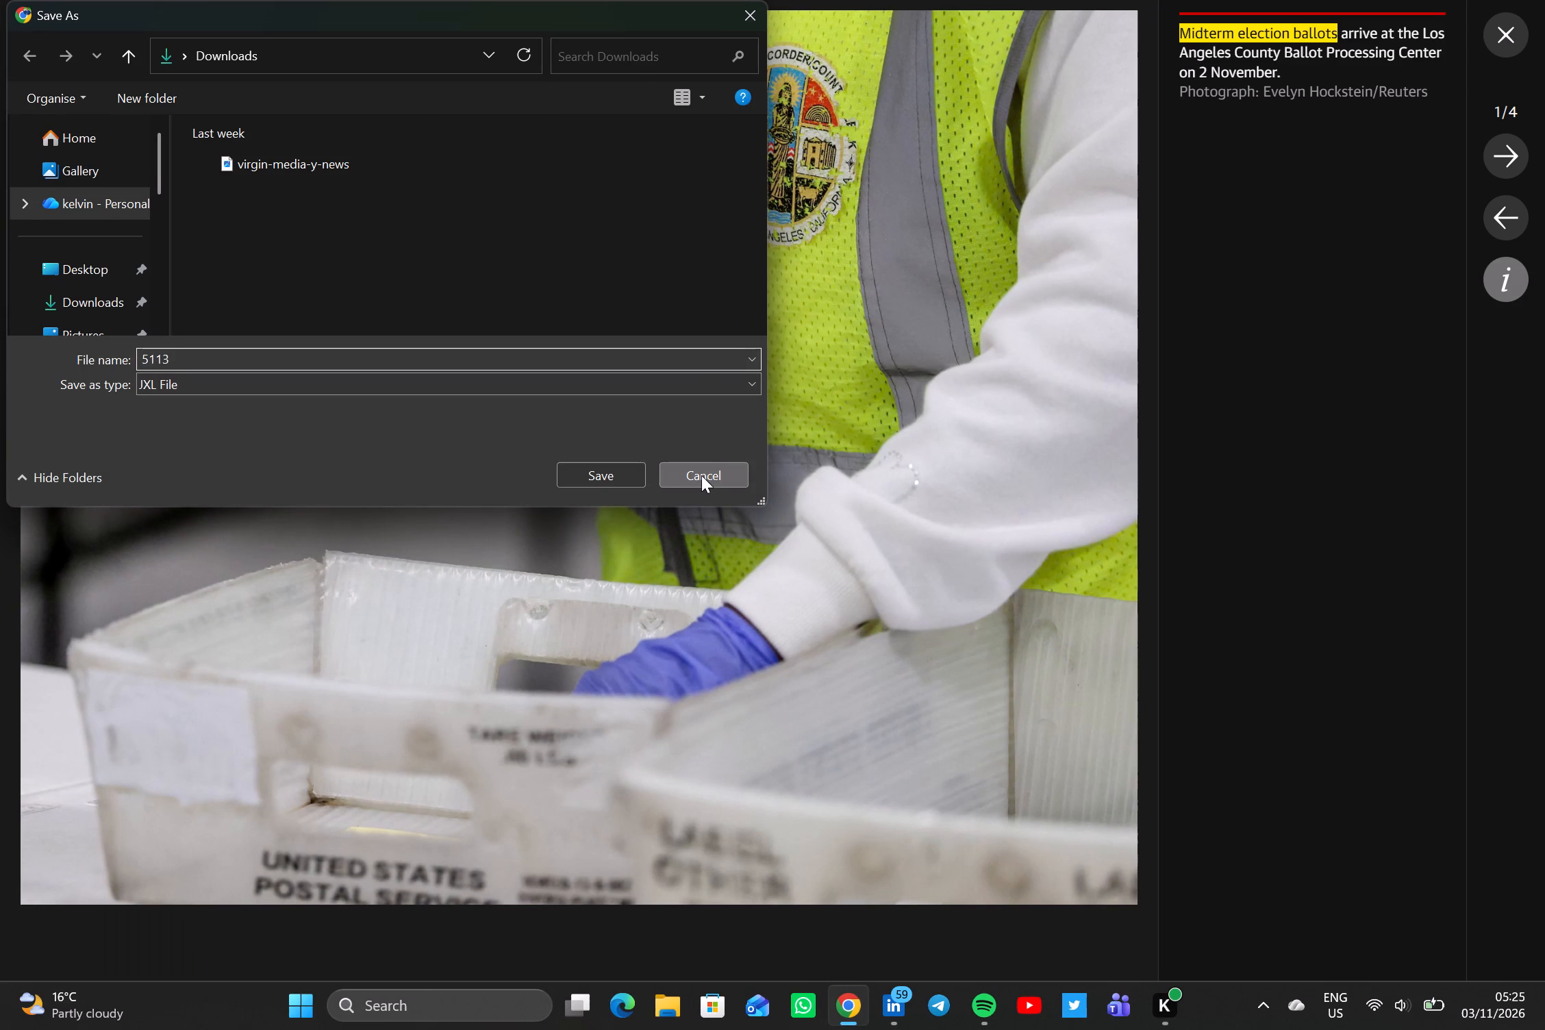
Copy the enlarged mail-ballots photo from the Guardian story as an image and close the full-screen view.
left_click(588, 348)
right_click(588, 348)
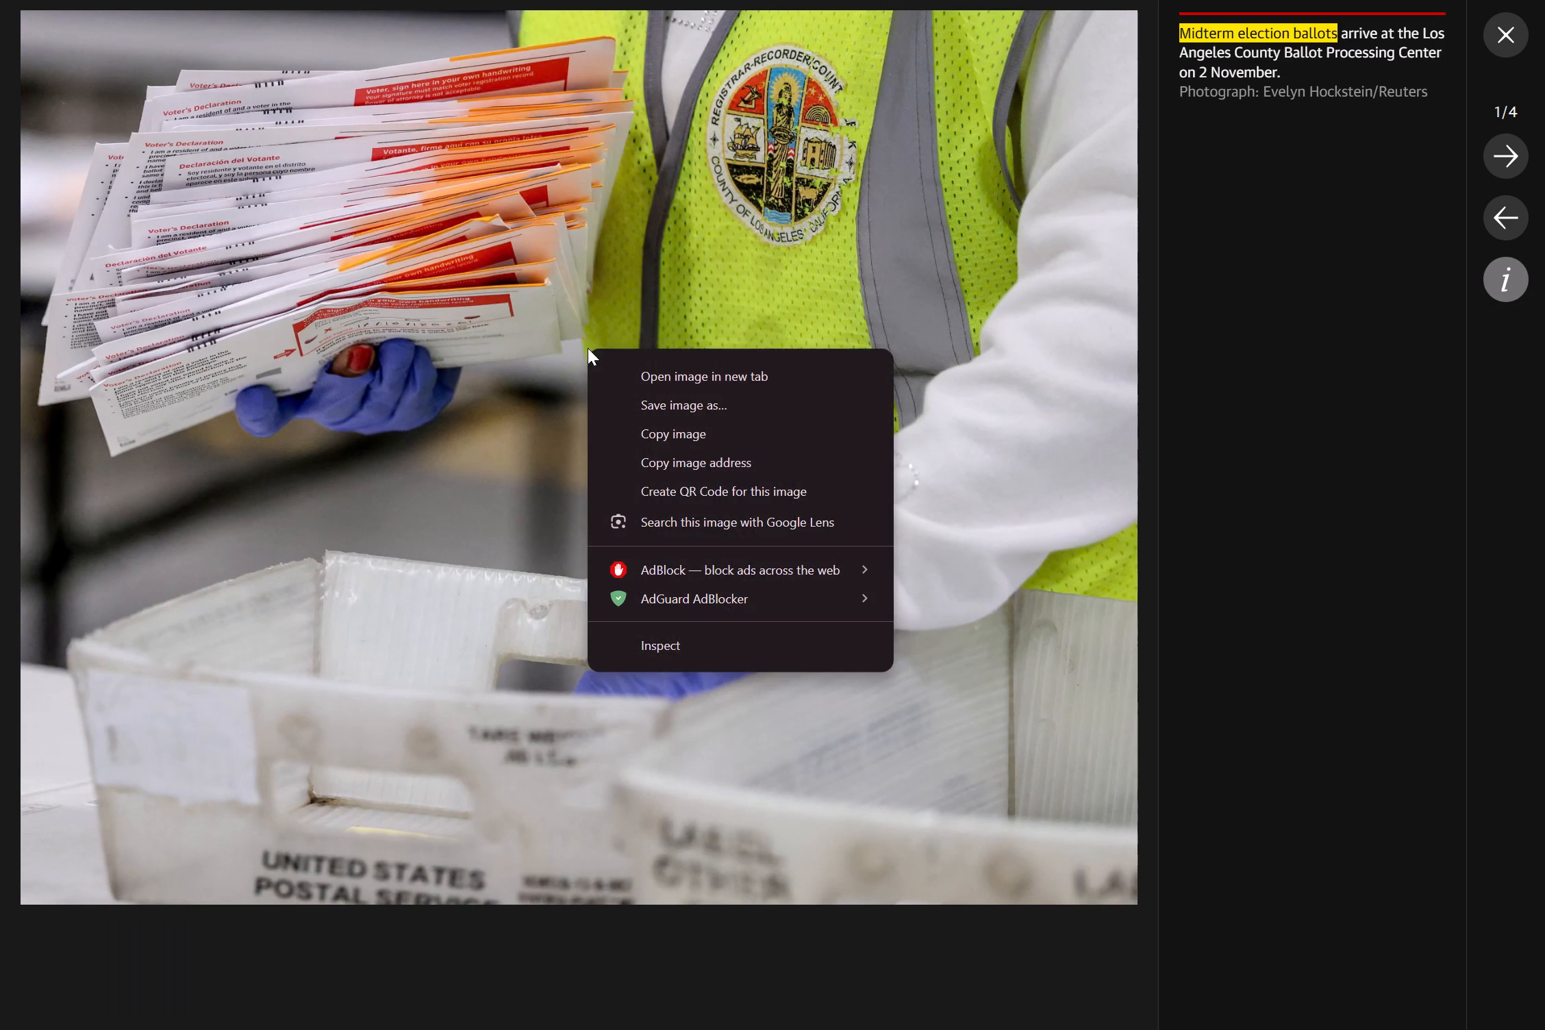
left_click(638, 429)
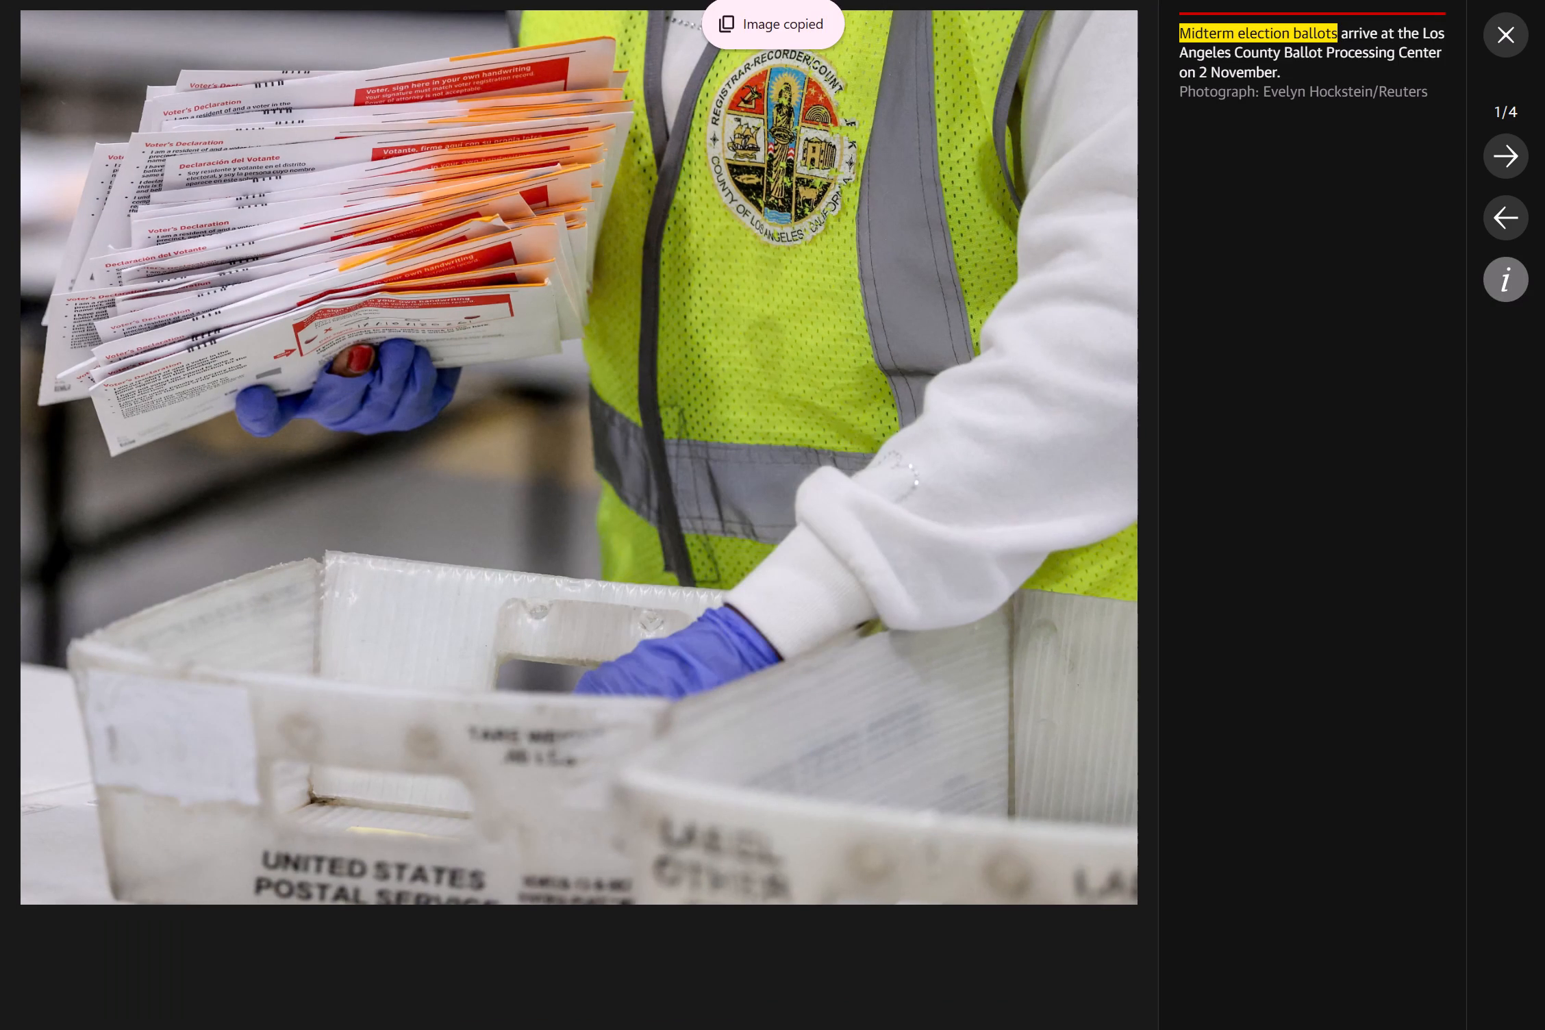
left_click(1495, 36)
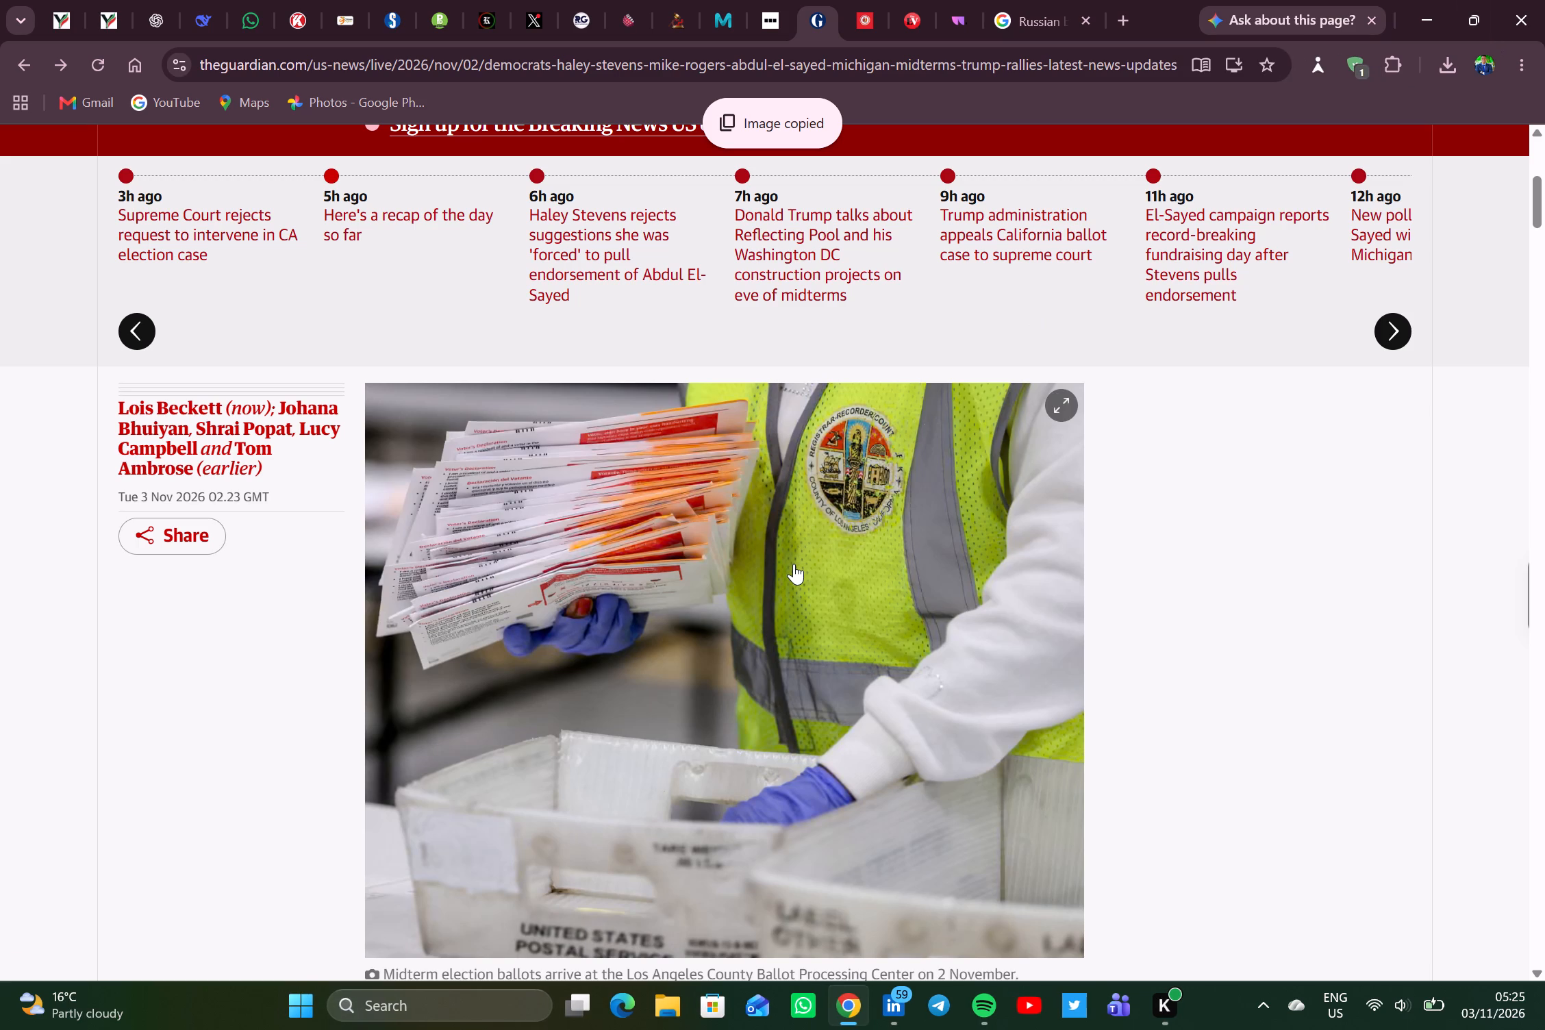
Look through the Guardian live story's full-screen photo gallery for other California election pictures and close it.
left_click(794, 564)
left_click(1516, 131)
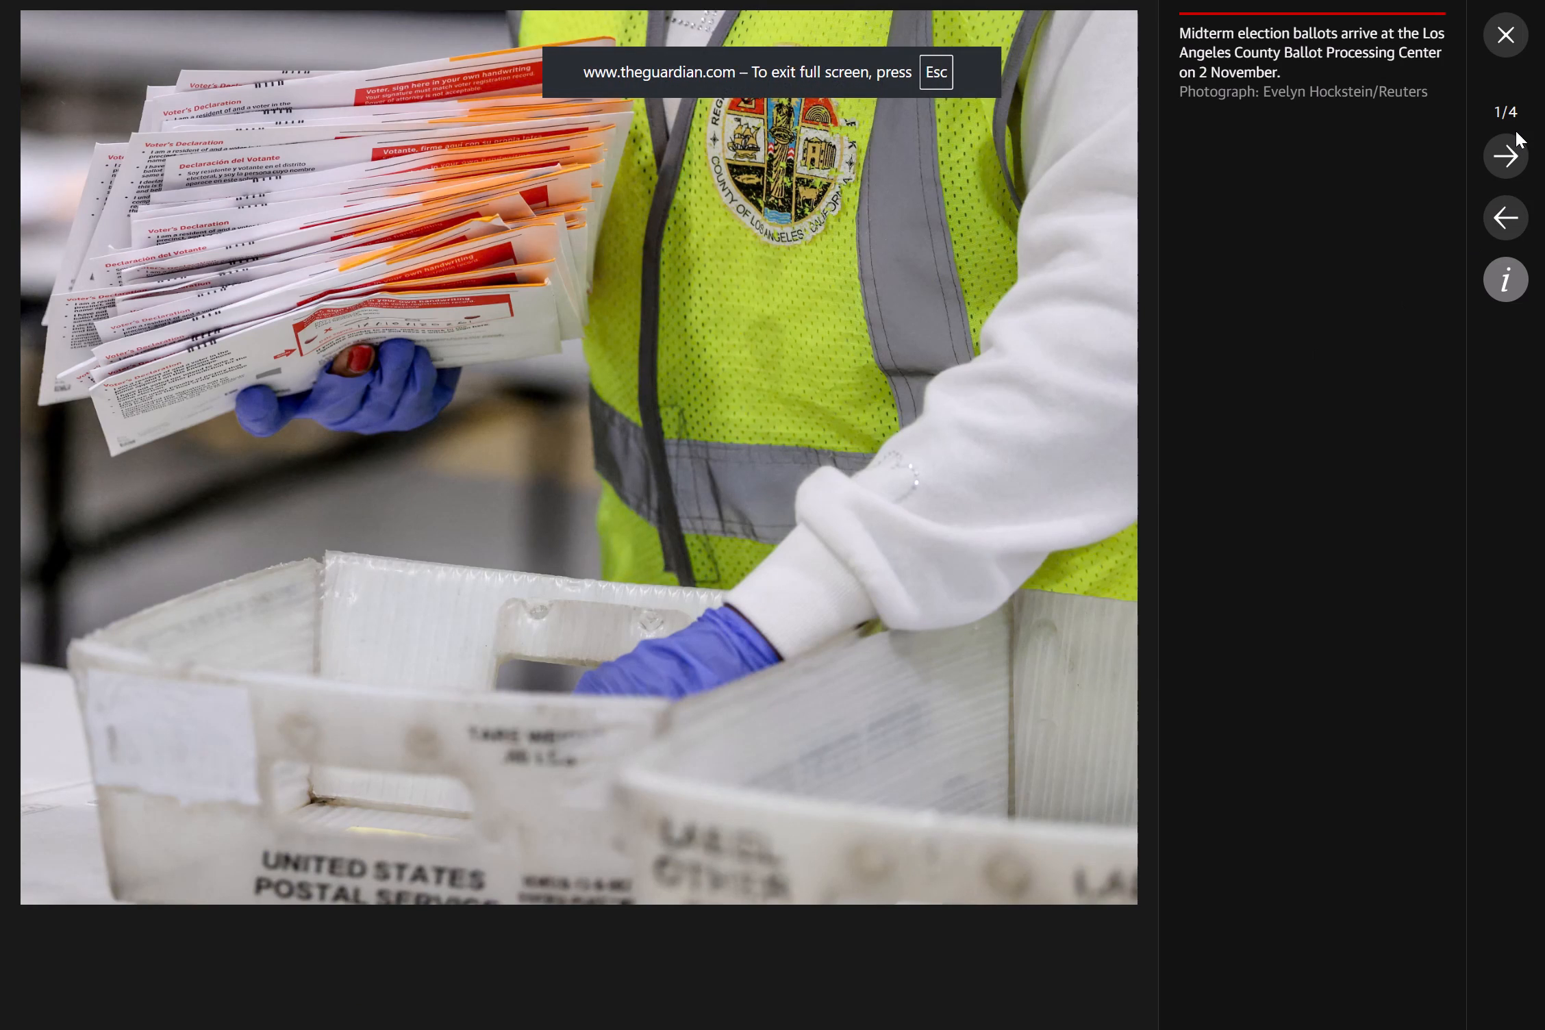
left_click(1511, 143)
left_click(1511, 143)
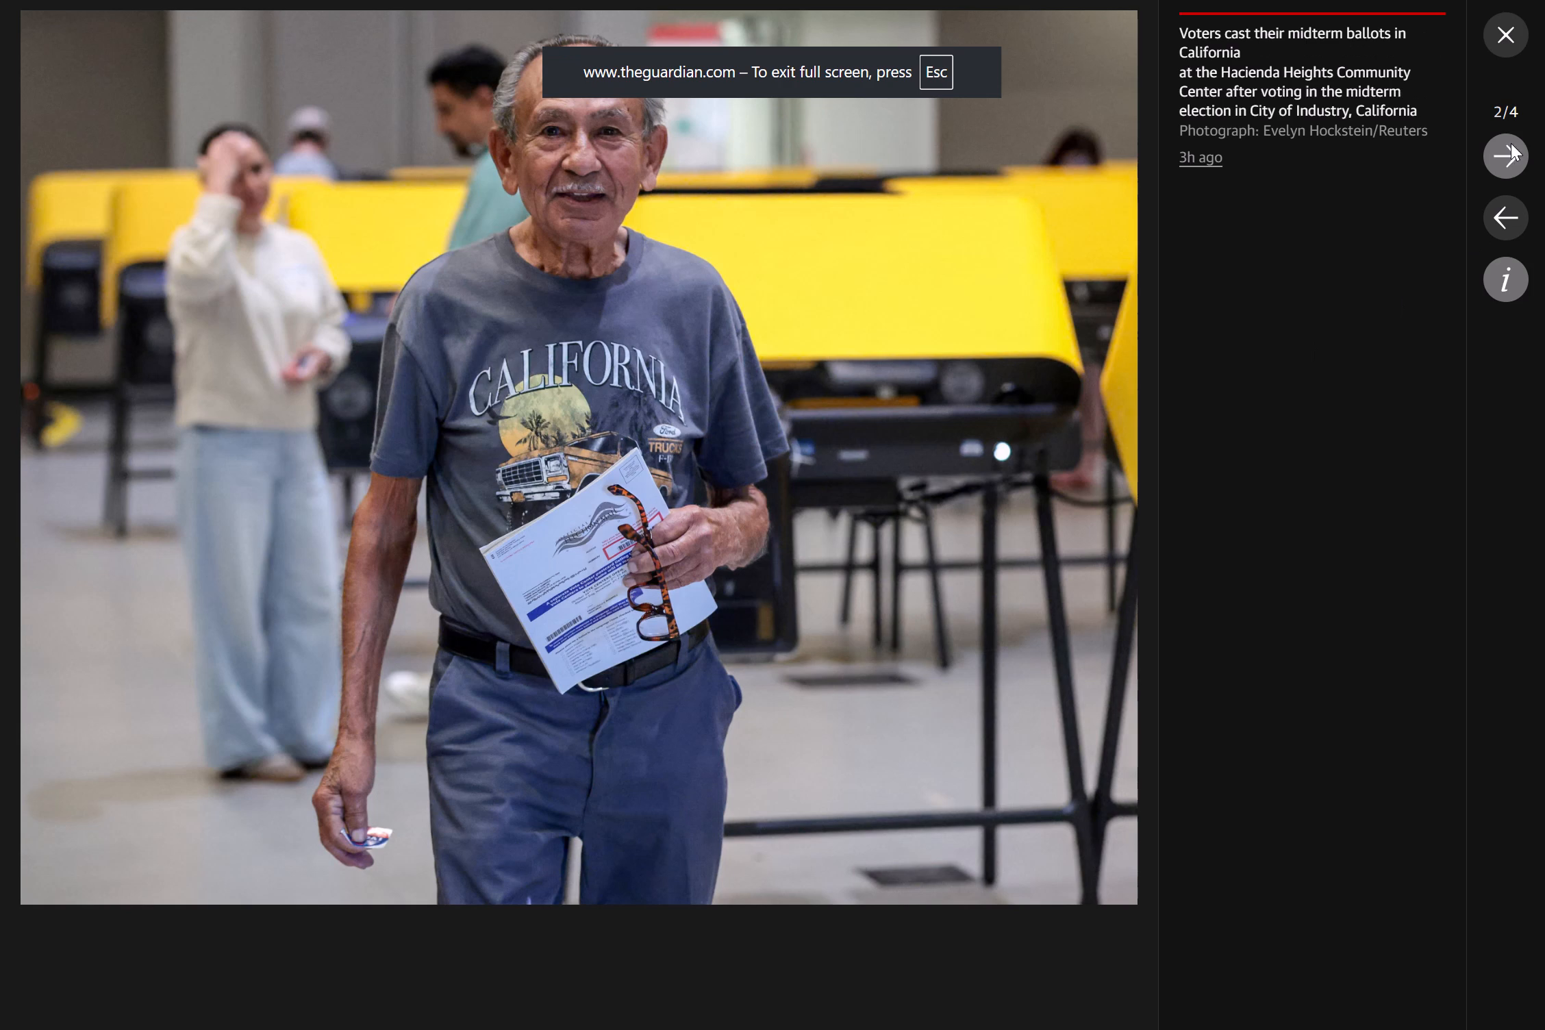
left_click(1511, 143)
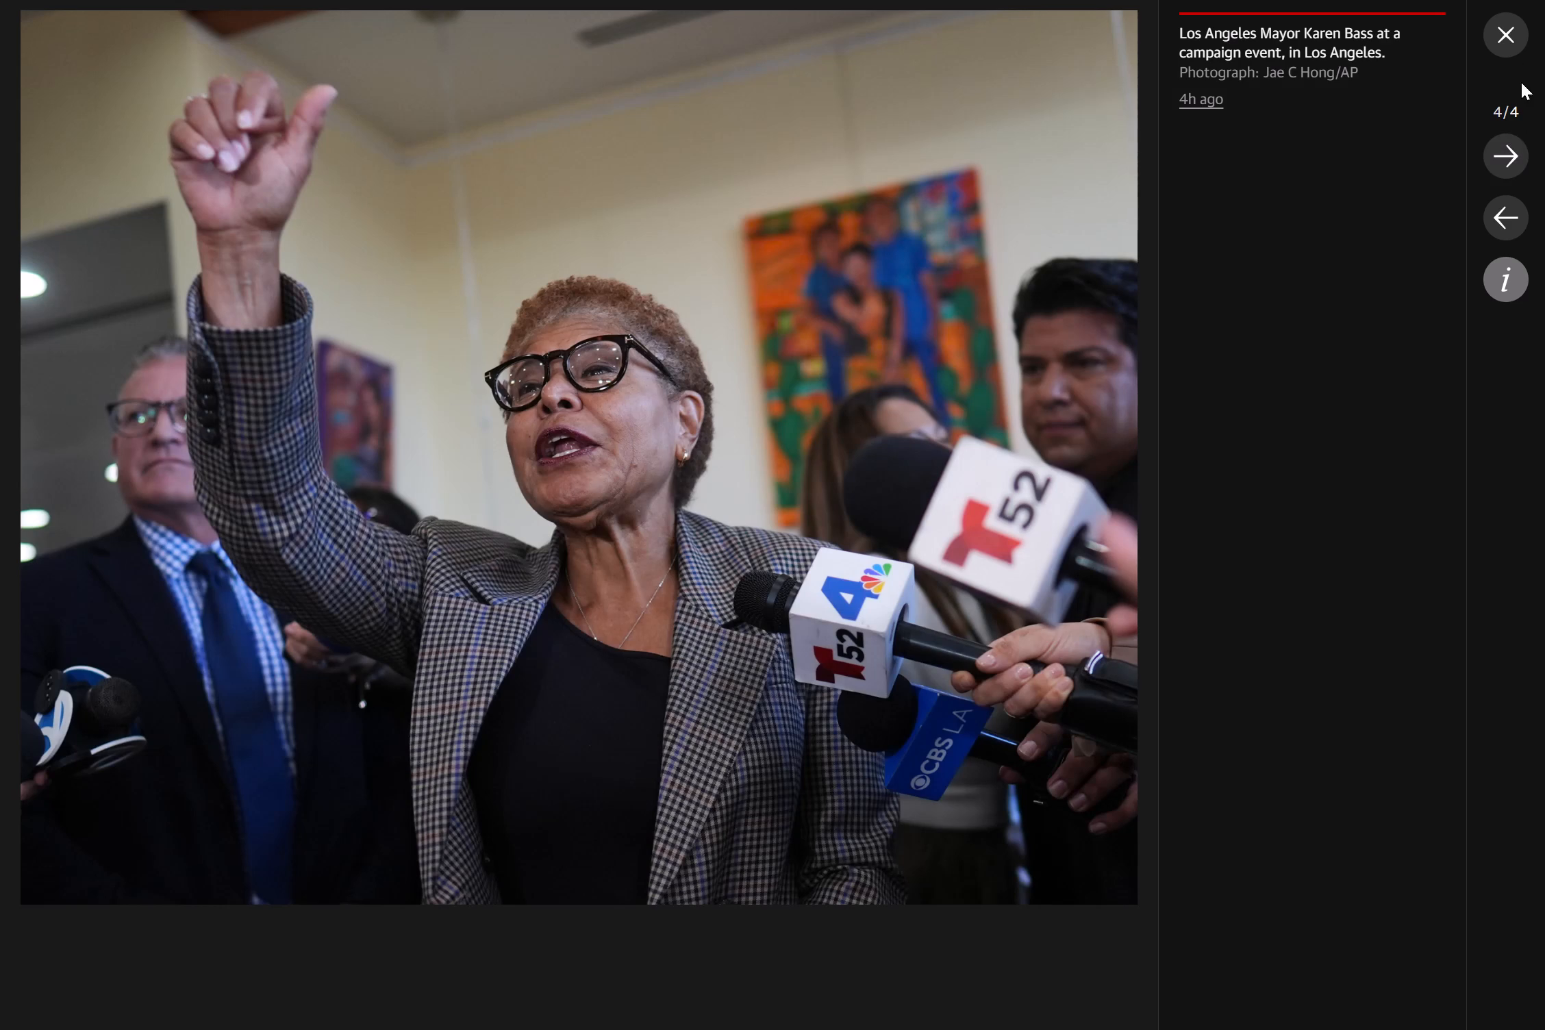
left_click(1522, 46)
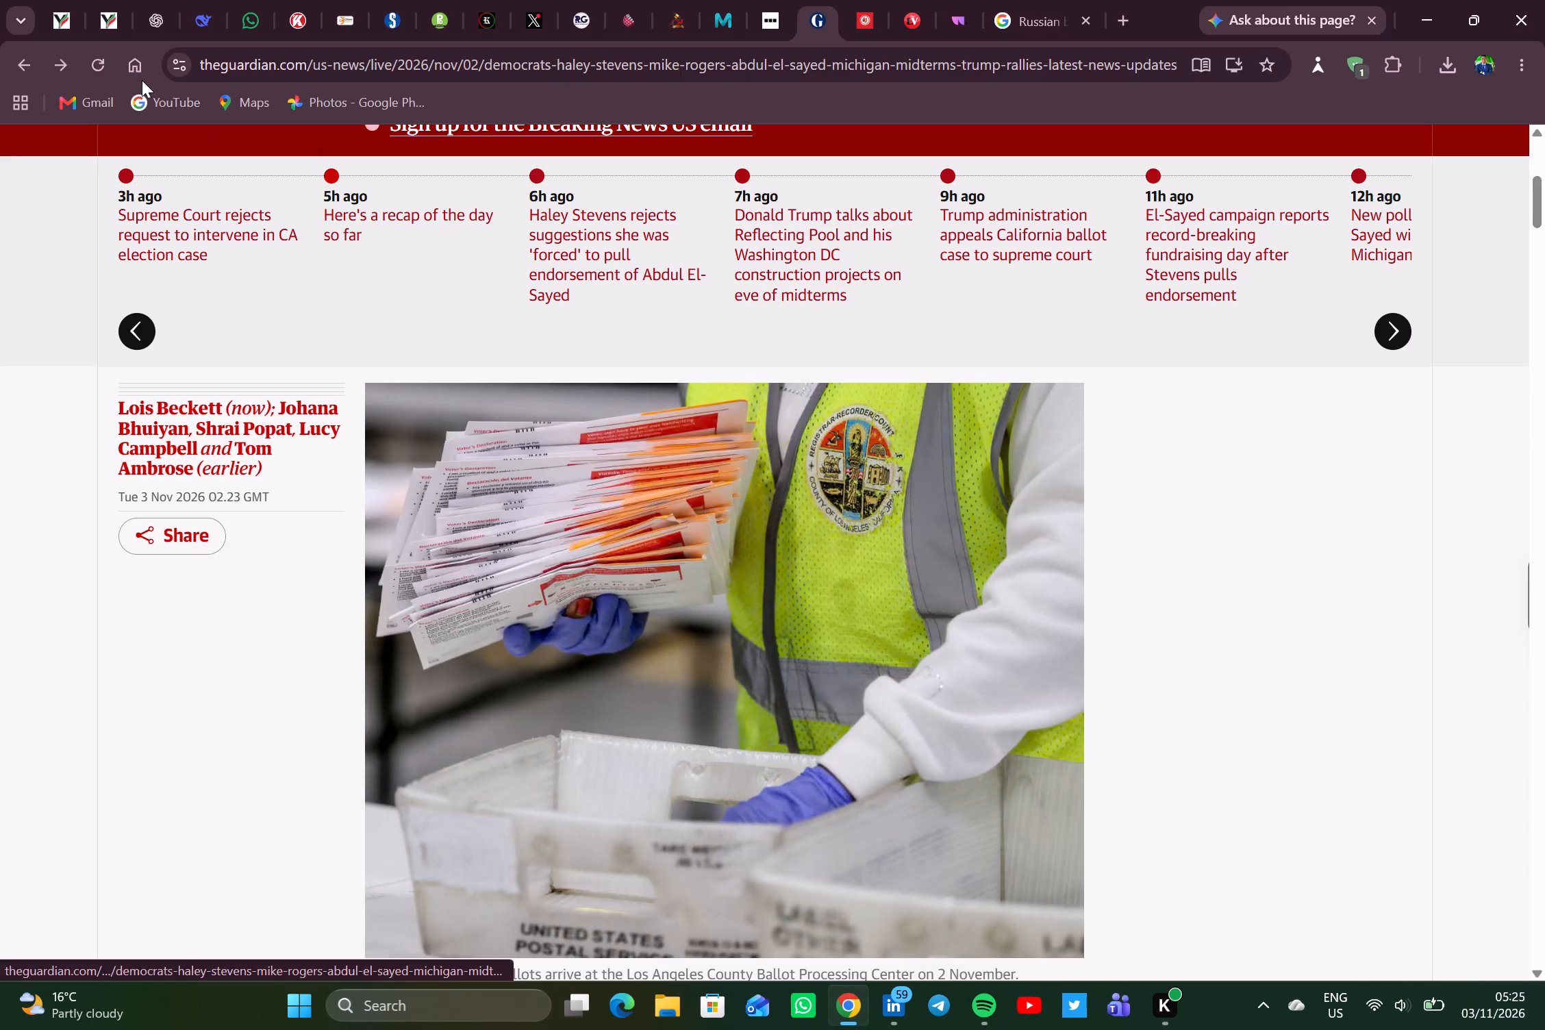
Return to the Y News draft and place the cursor after "risk disenfranchising lawful voters.", just above the "Courts Reject Trump's Election Intervention Bid" heading.
left_click(105, 14)
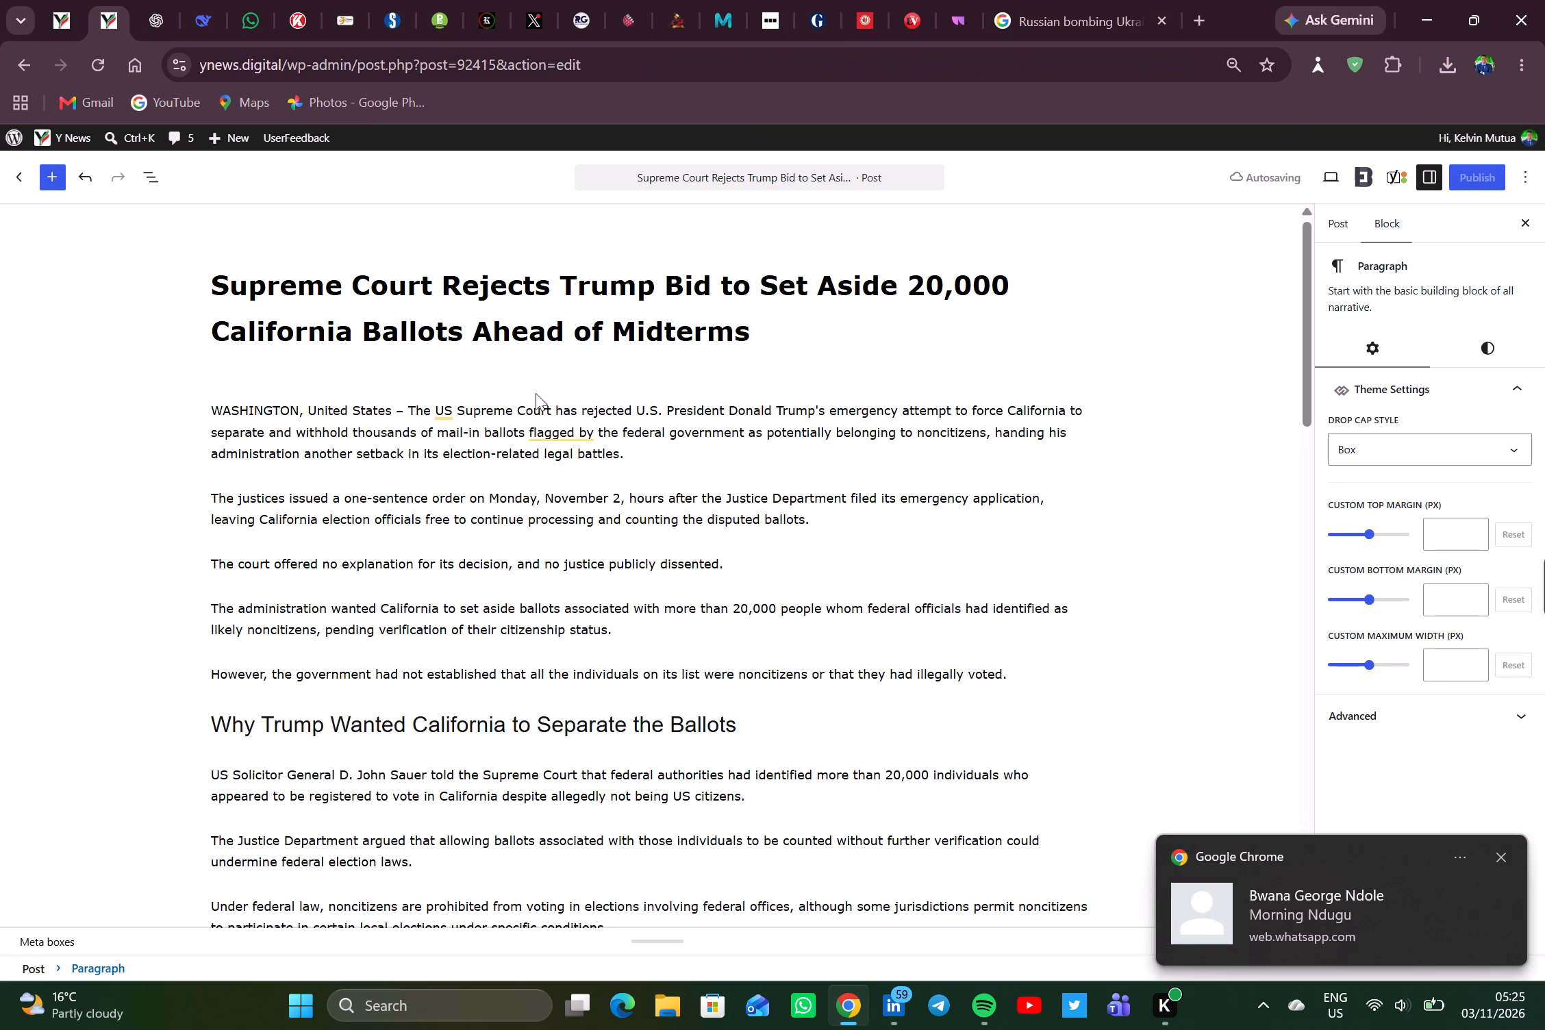
scroll(602, 483, "down", 3)
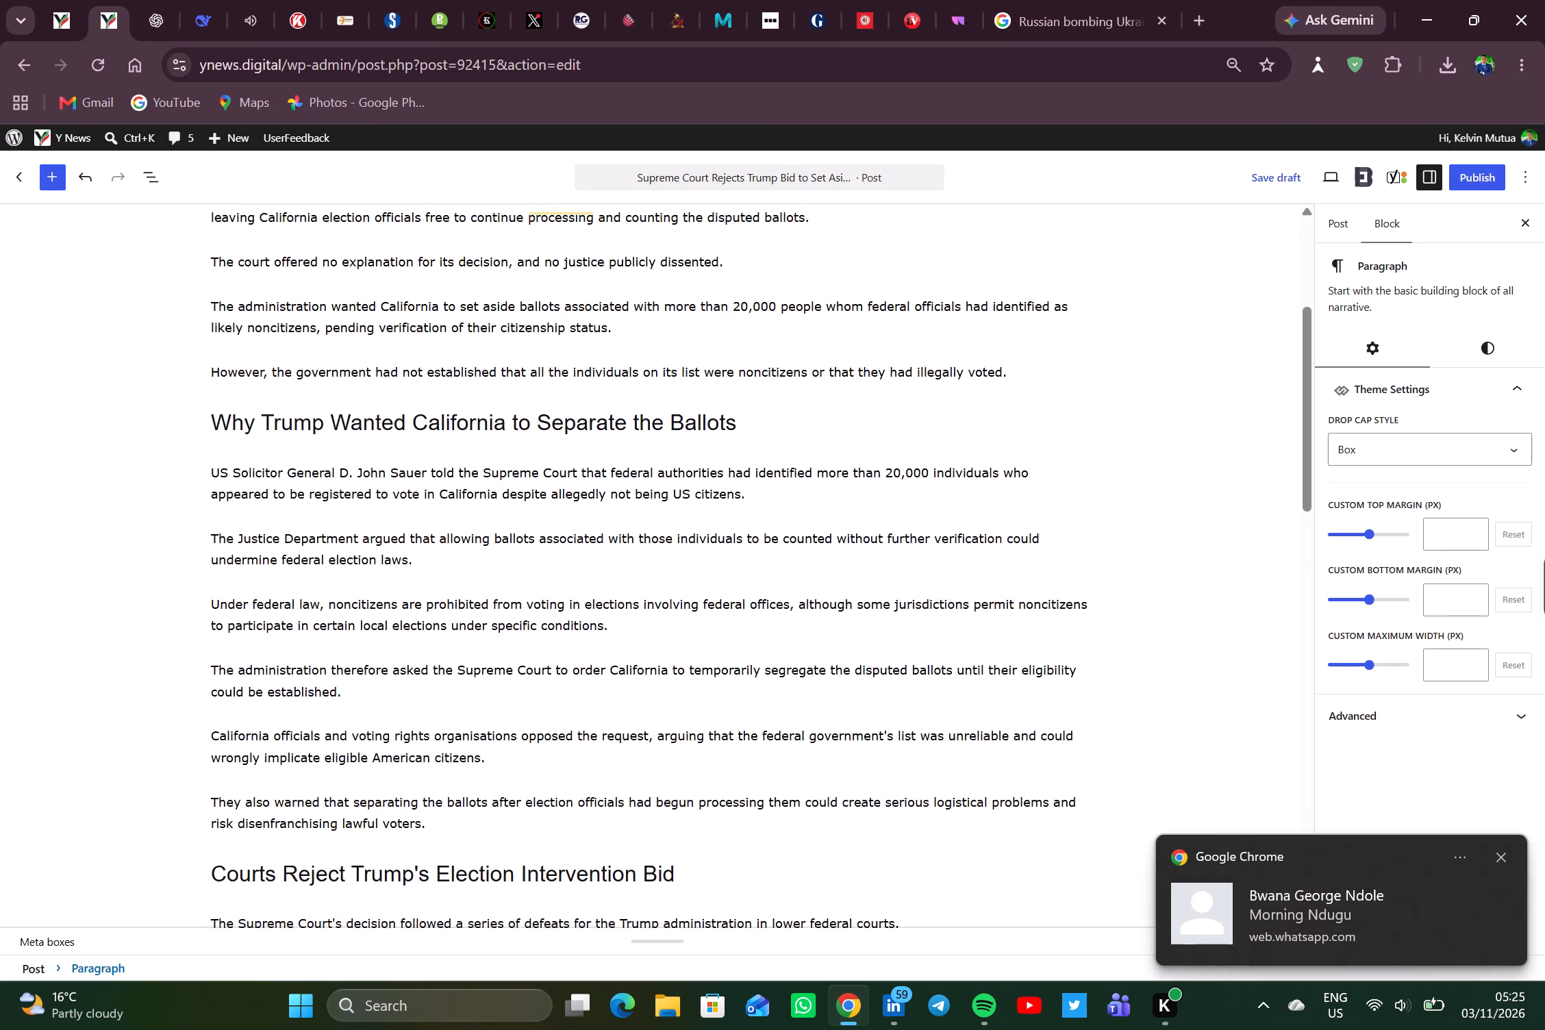
scroll(602, 483, "down", 1)
left_click(483, 646)
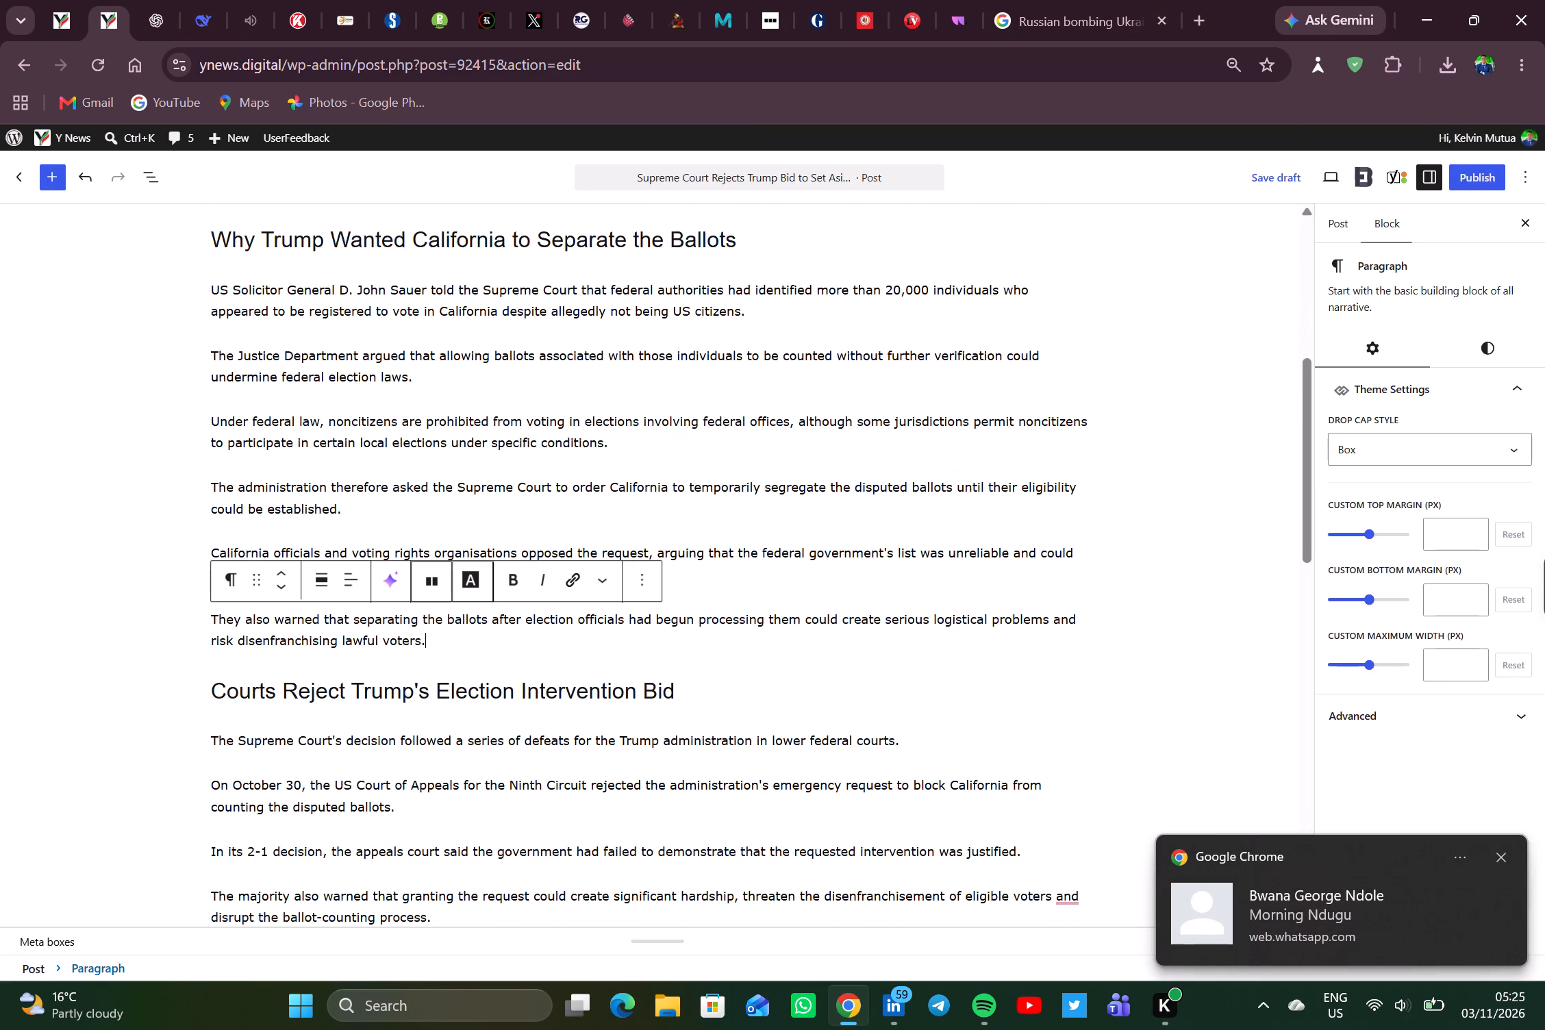
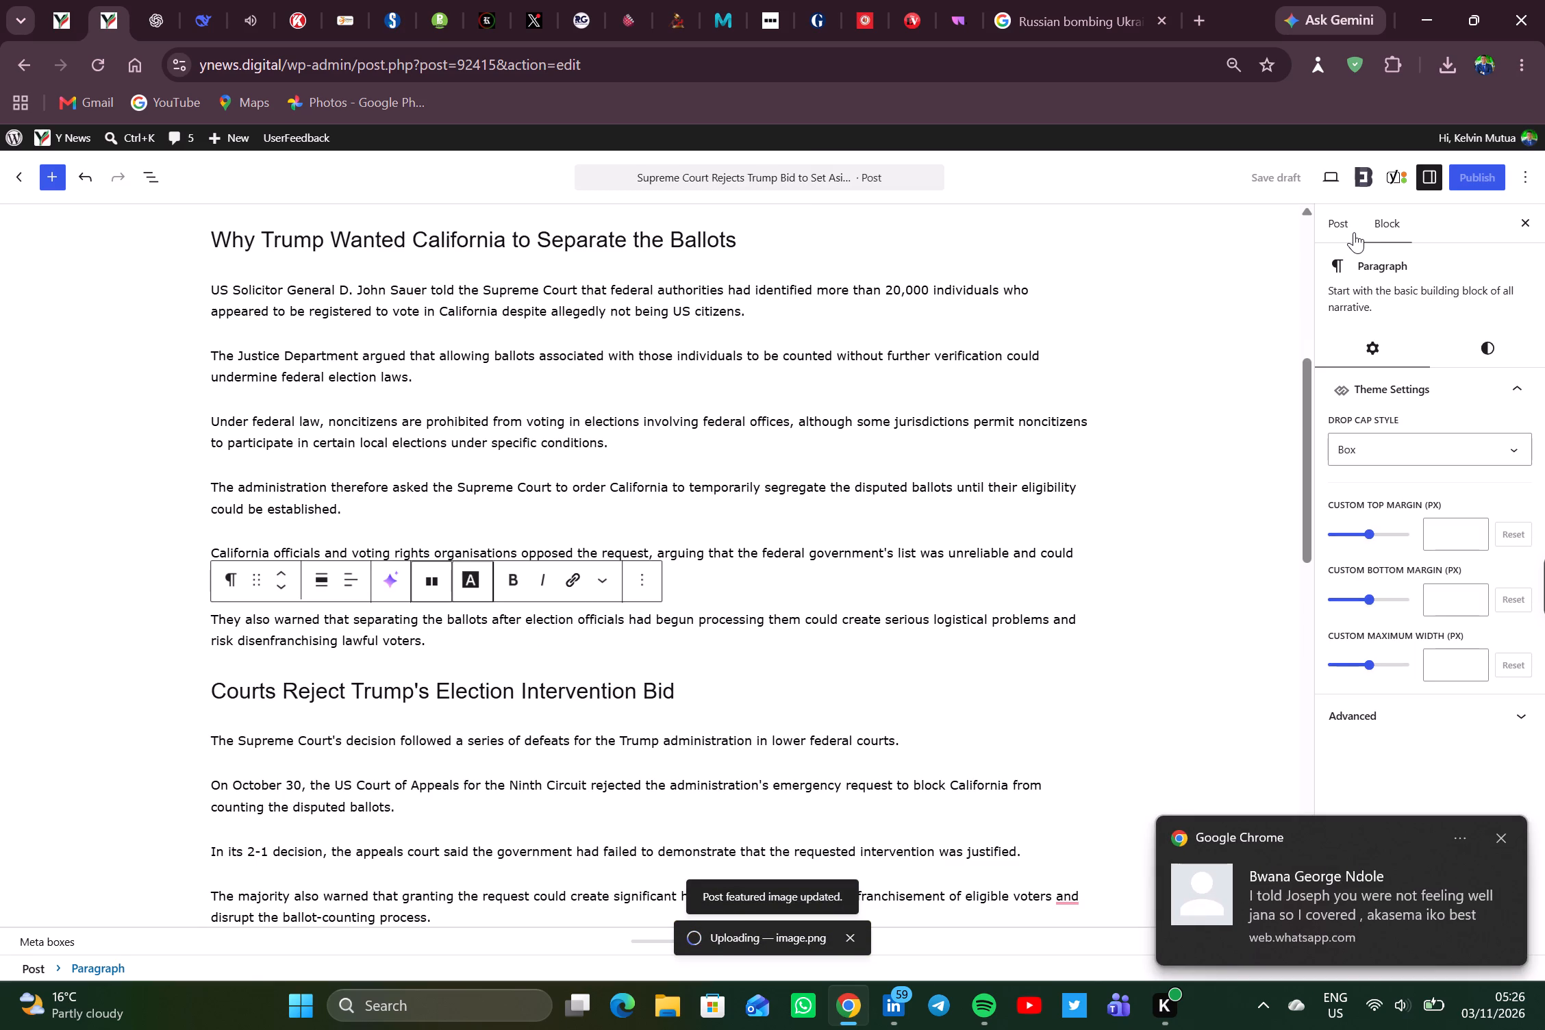
scroll(1386, 592, "down", 2)
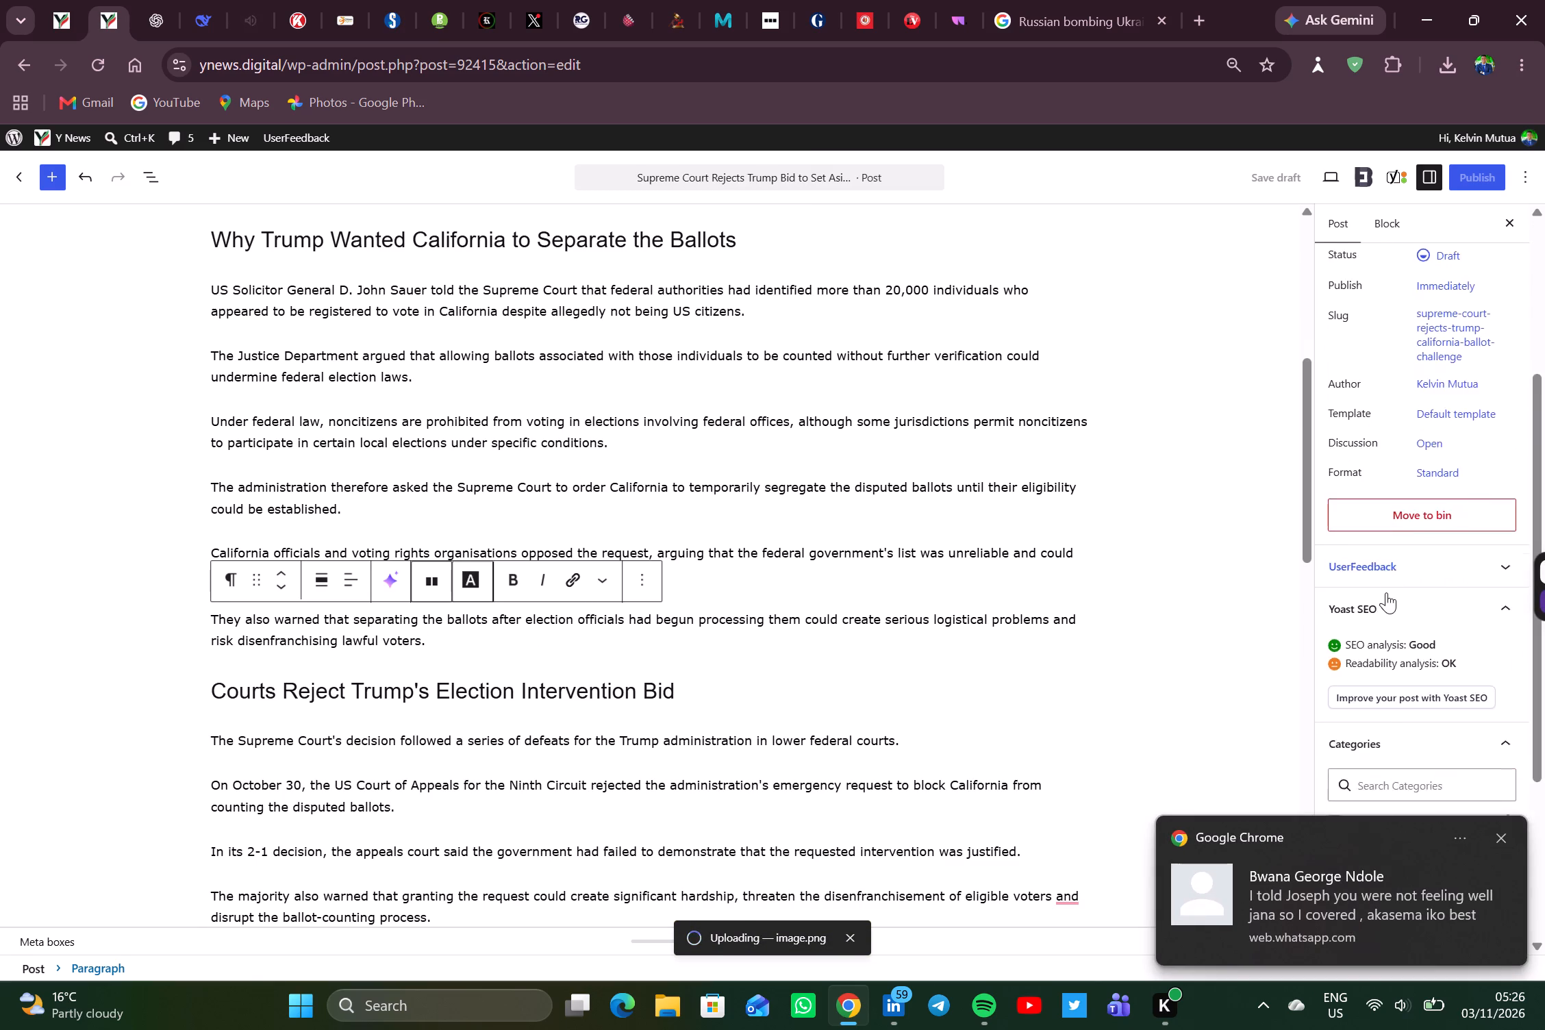
scroll(1386, 592, "down", 2)
scroll(1386, 592, "up", 11)
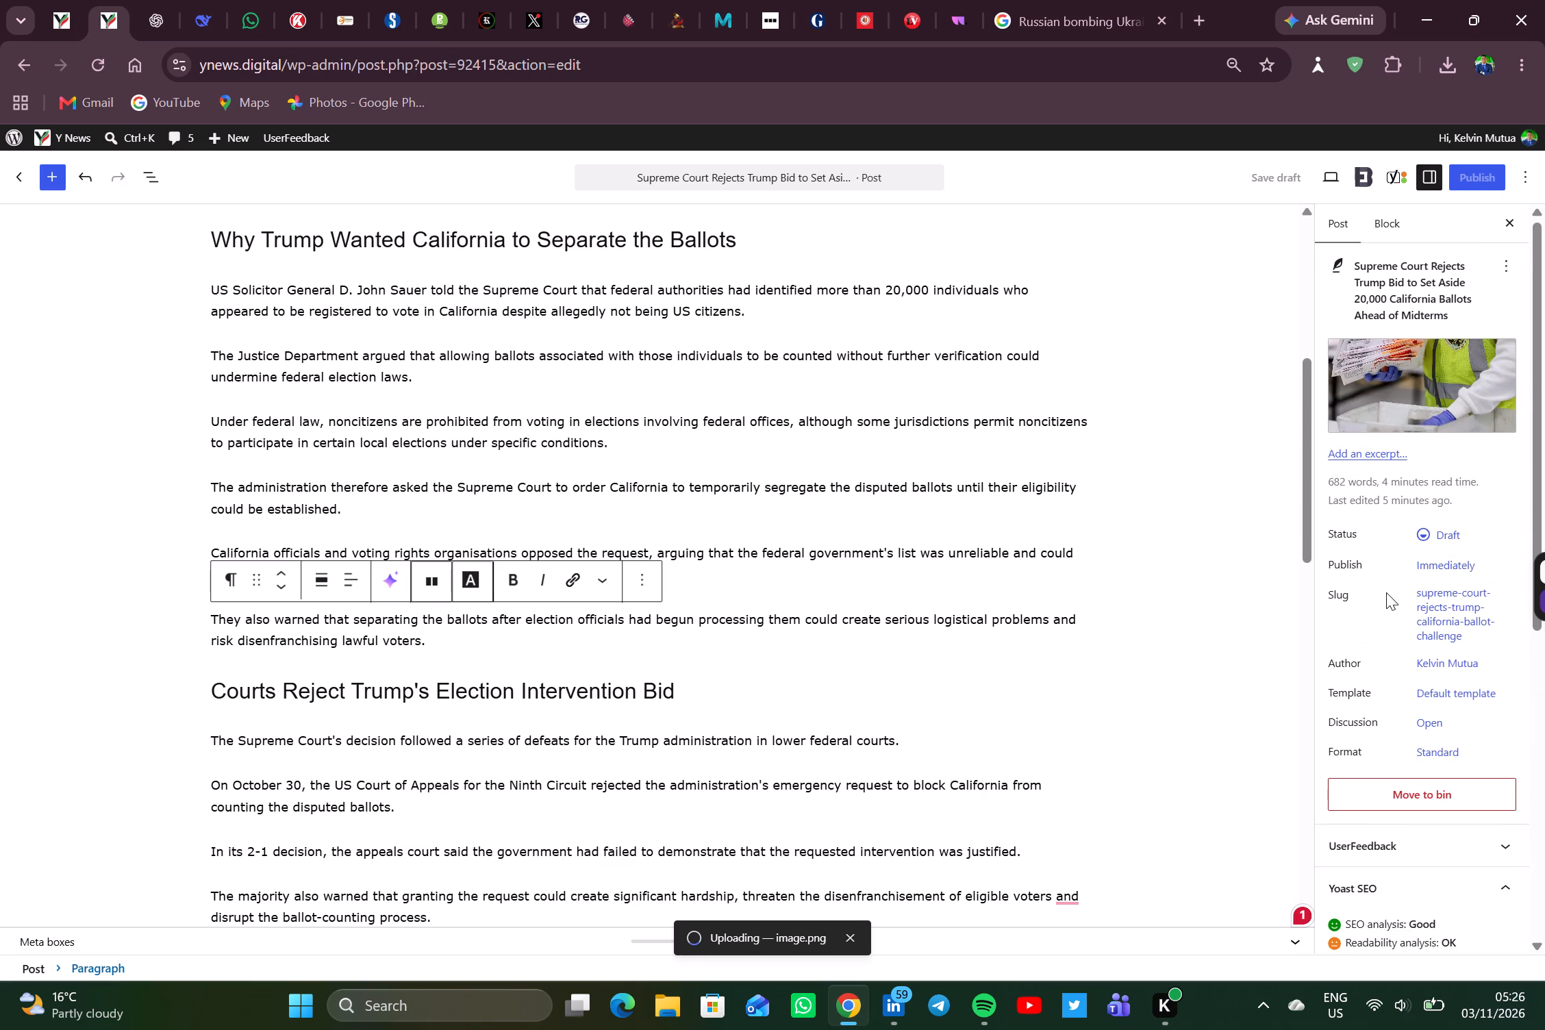
left_click(1407, 373)
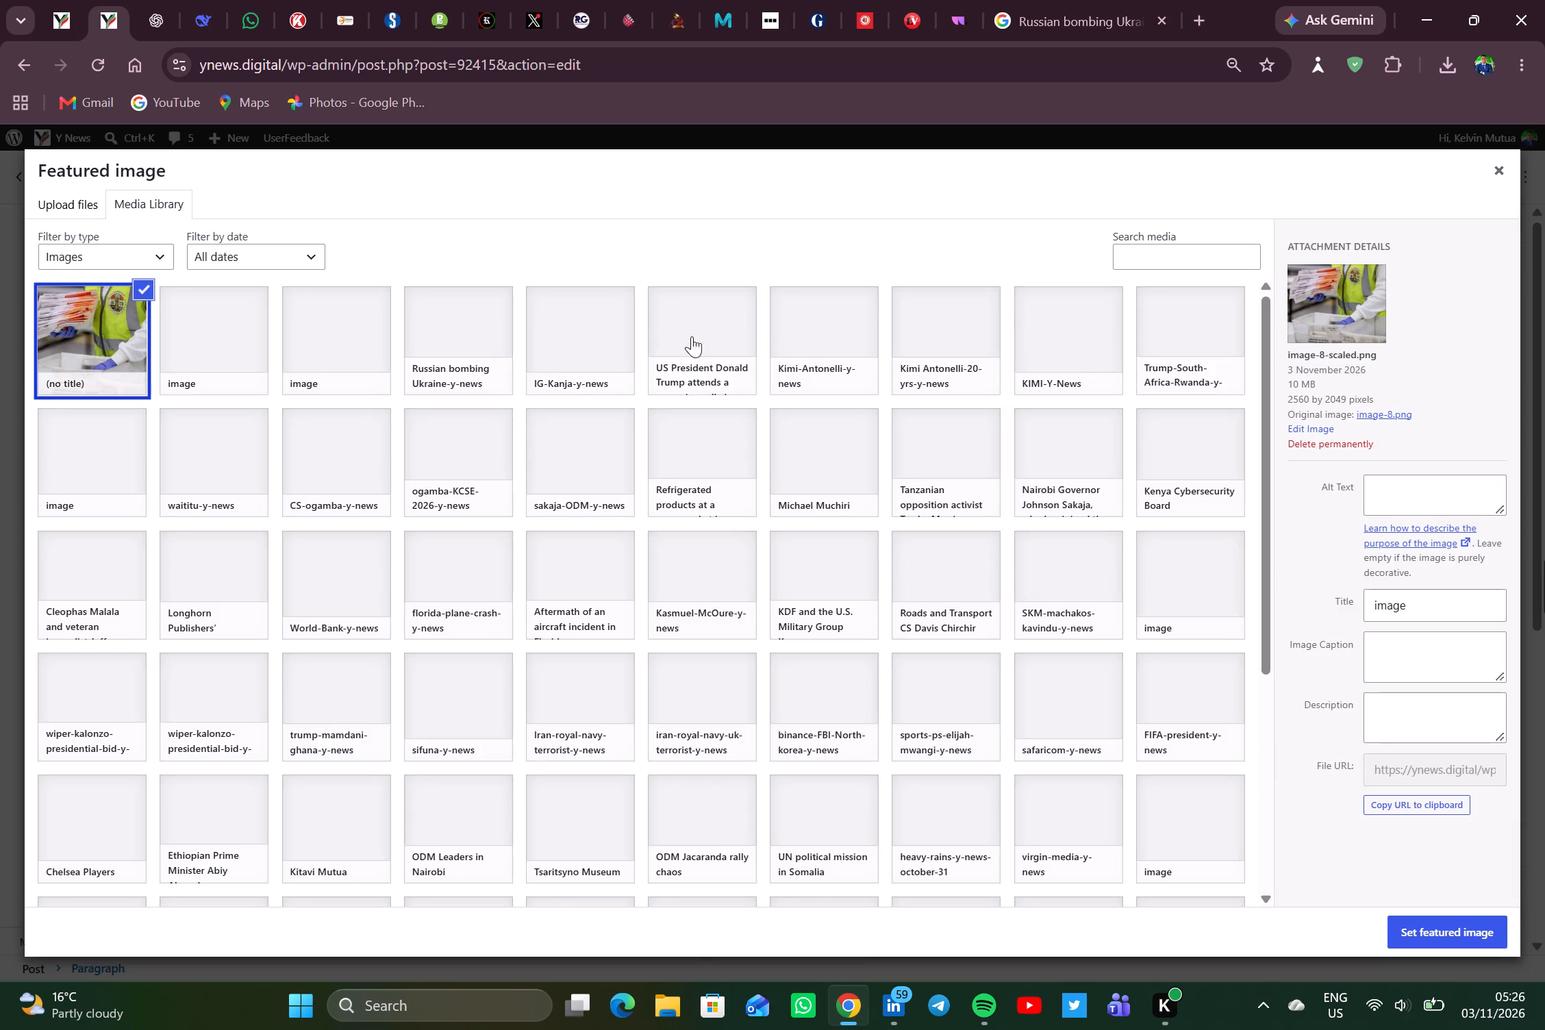
left_click(155, 8)
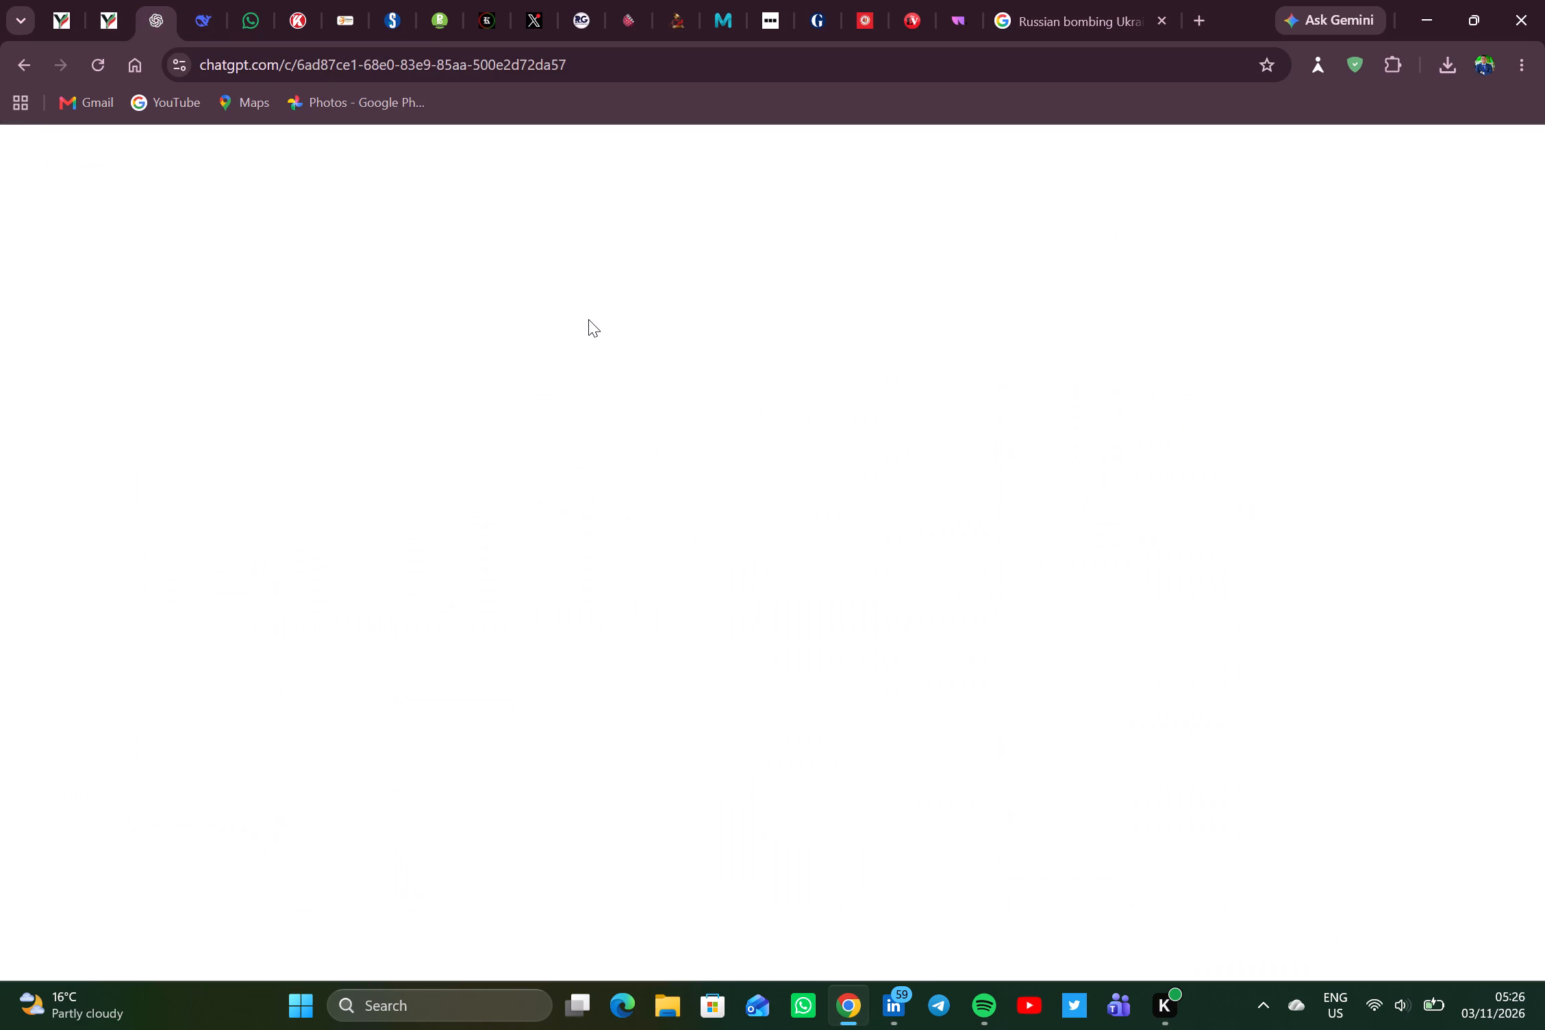
scroll(831, 473, "down", 1)
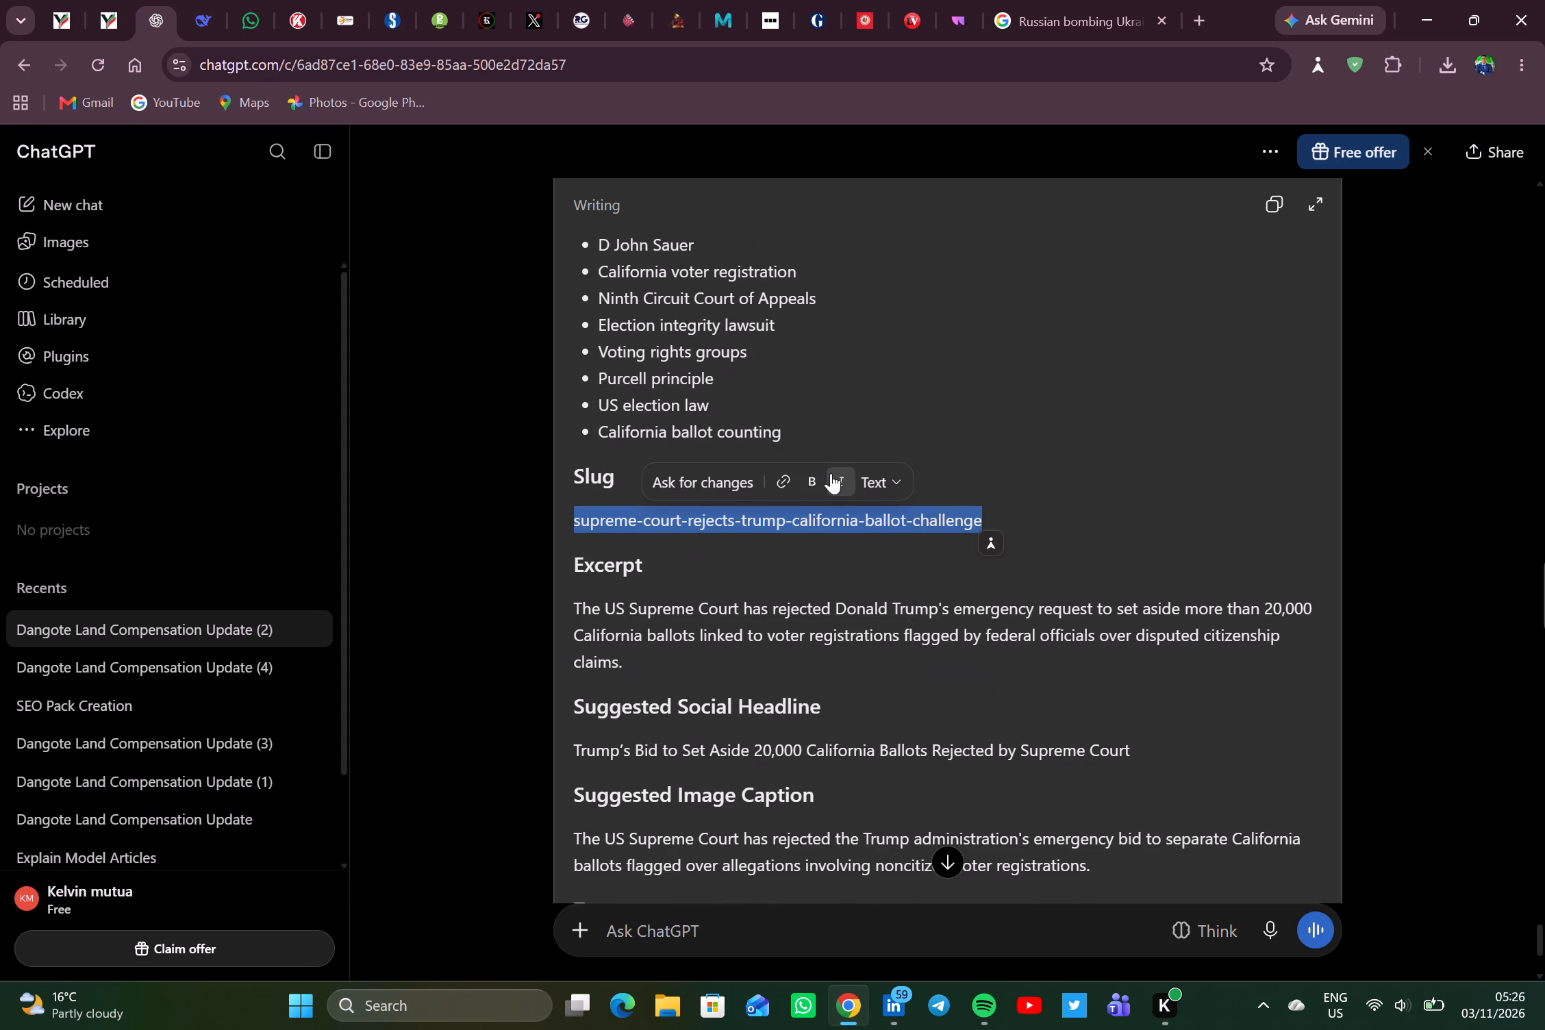
scroll(831, 473, "up", 5)
scroll(908, 379, "up", 4)
triple_click(834, 457)
left_click(834, 457)
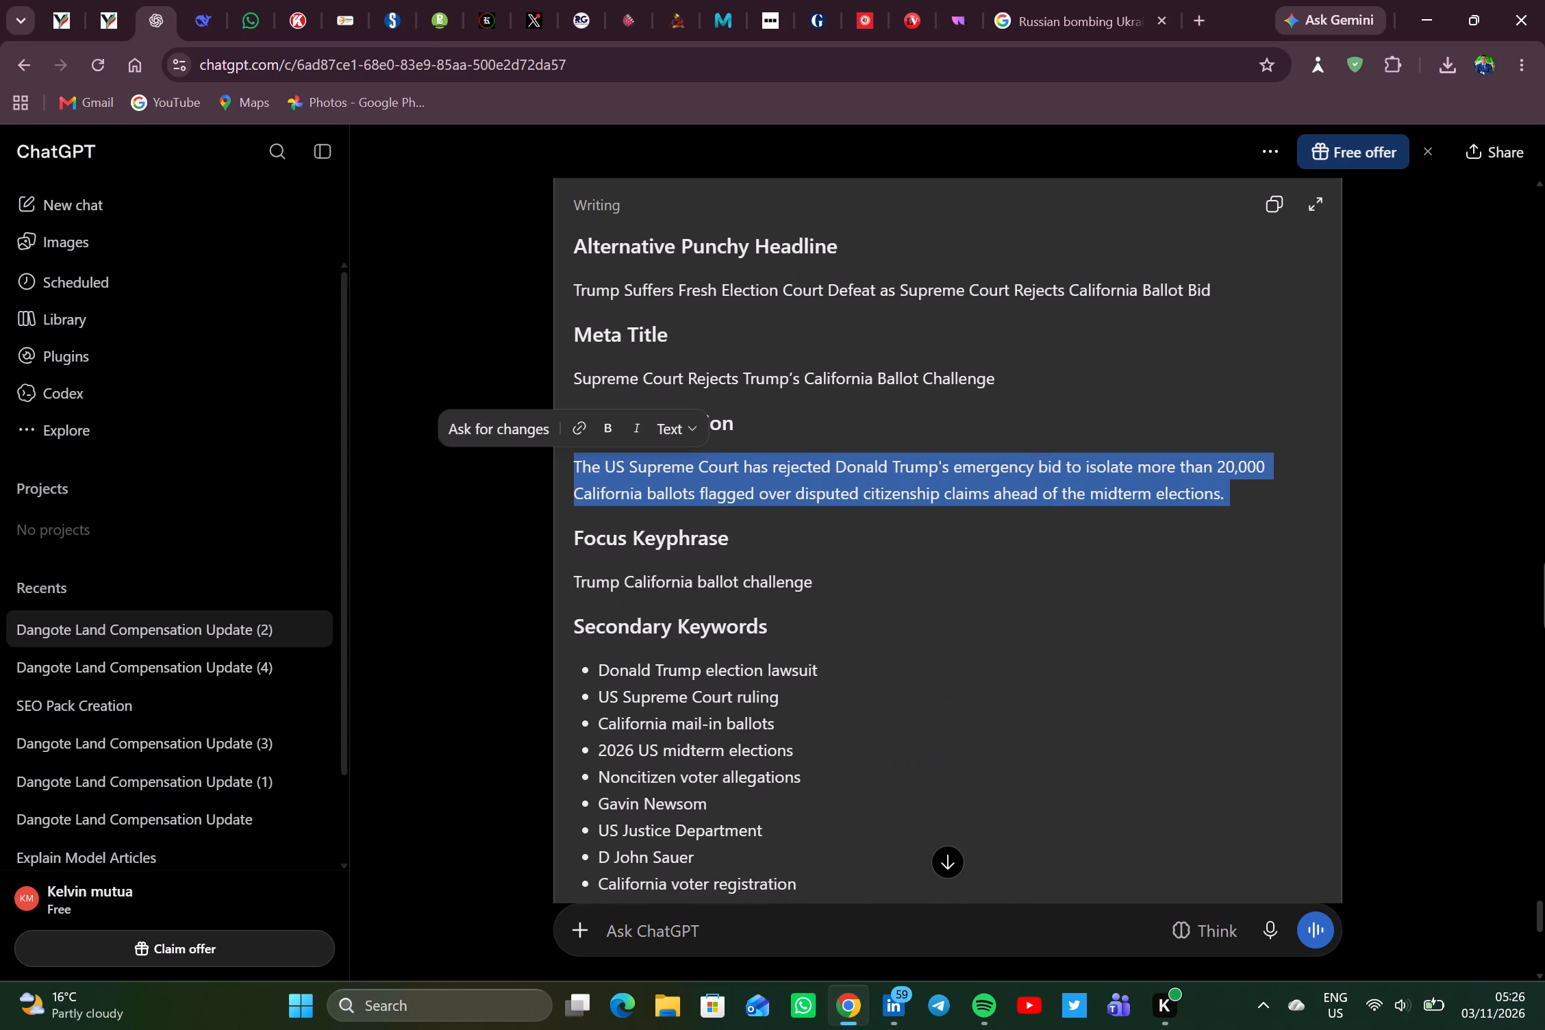
key("ctrl+c")
left_click(110, 1)
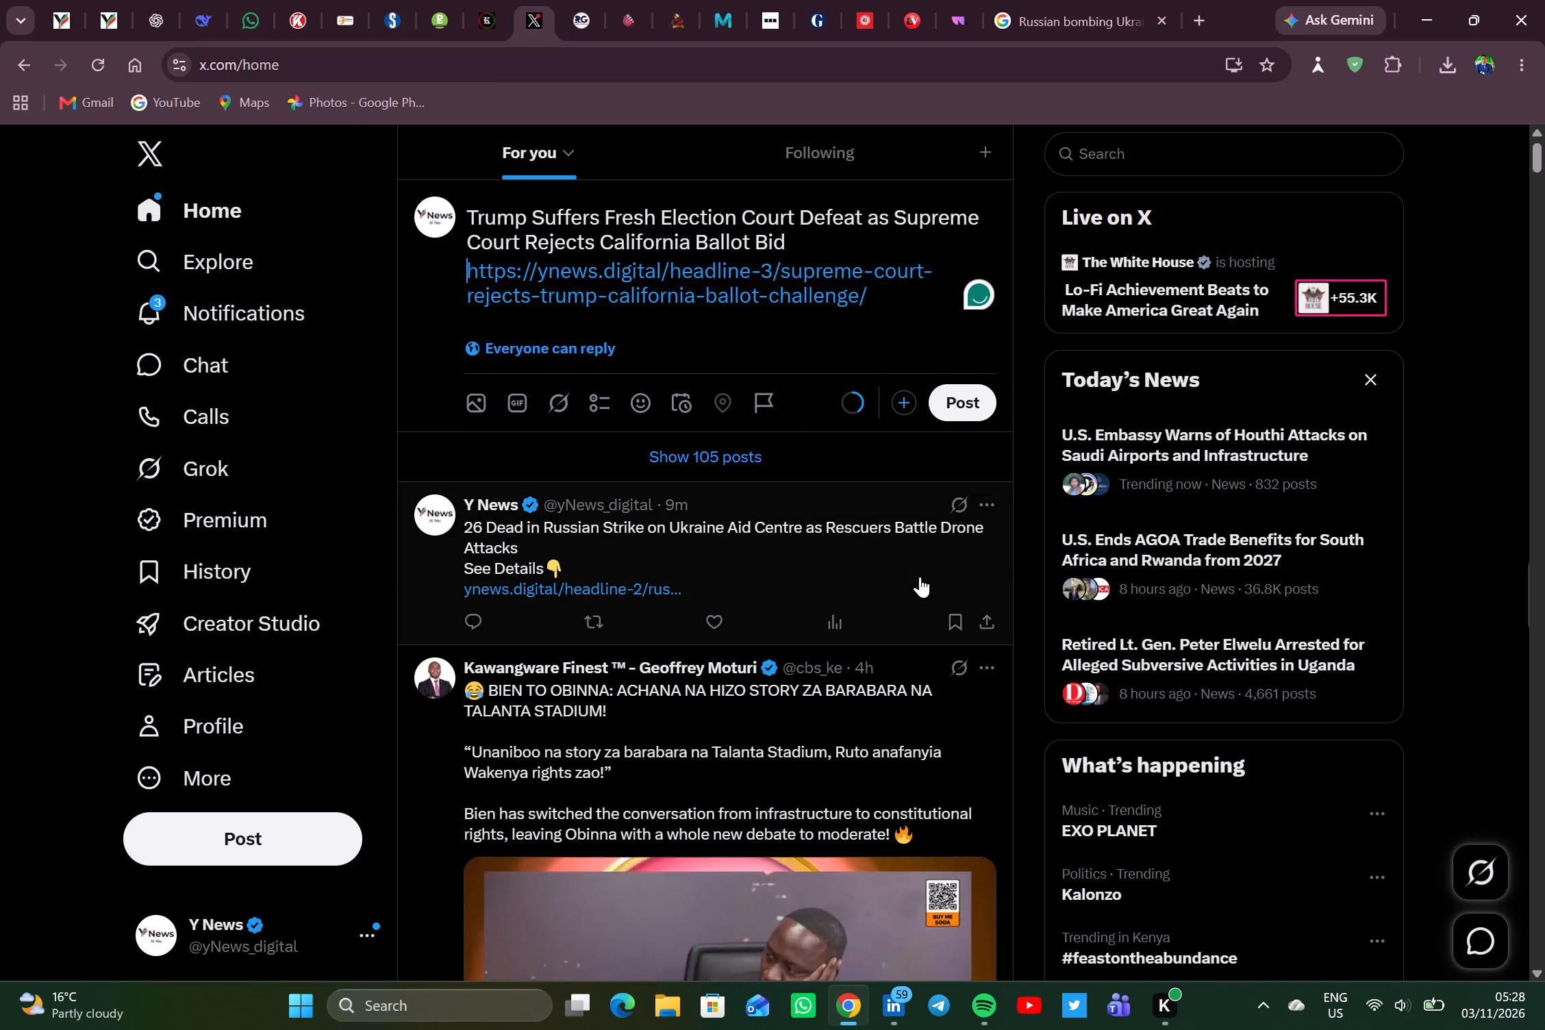
left_click(984, 405)
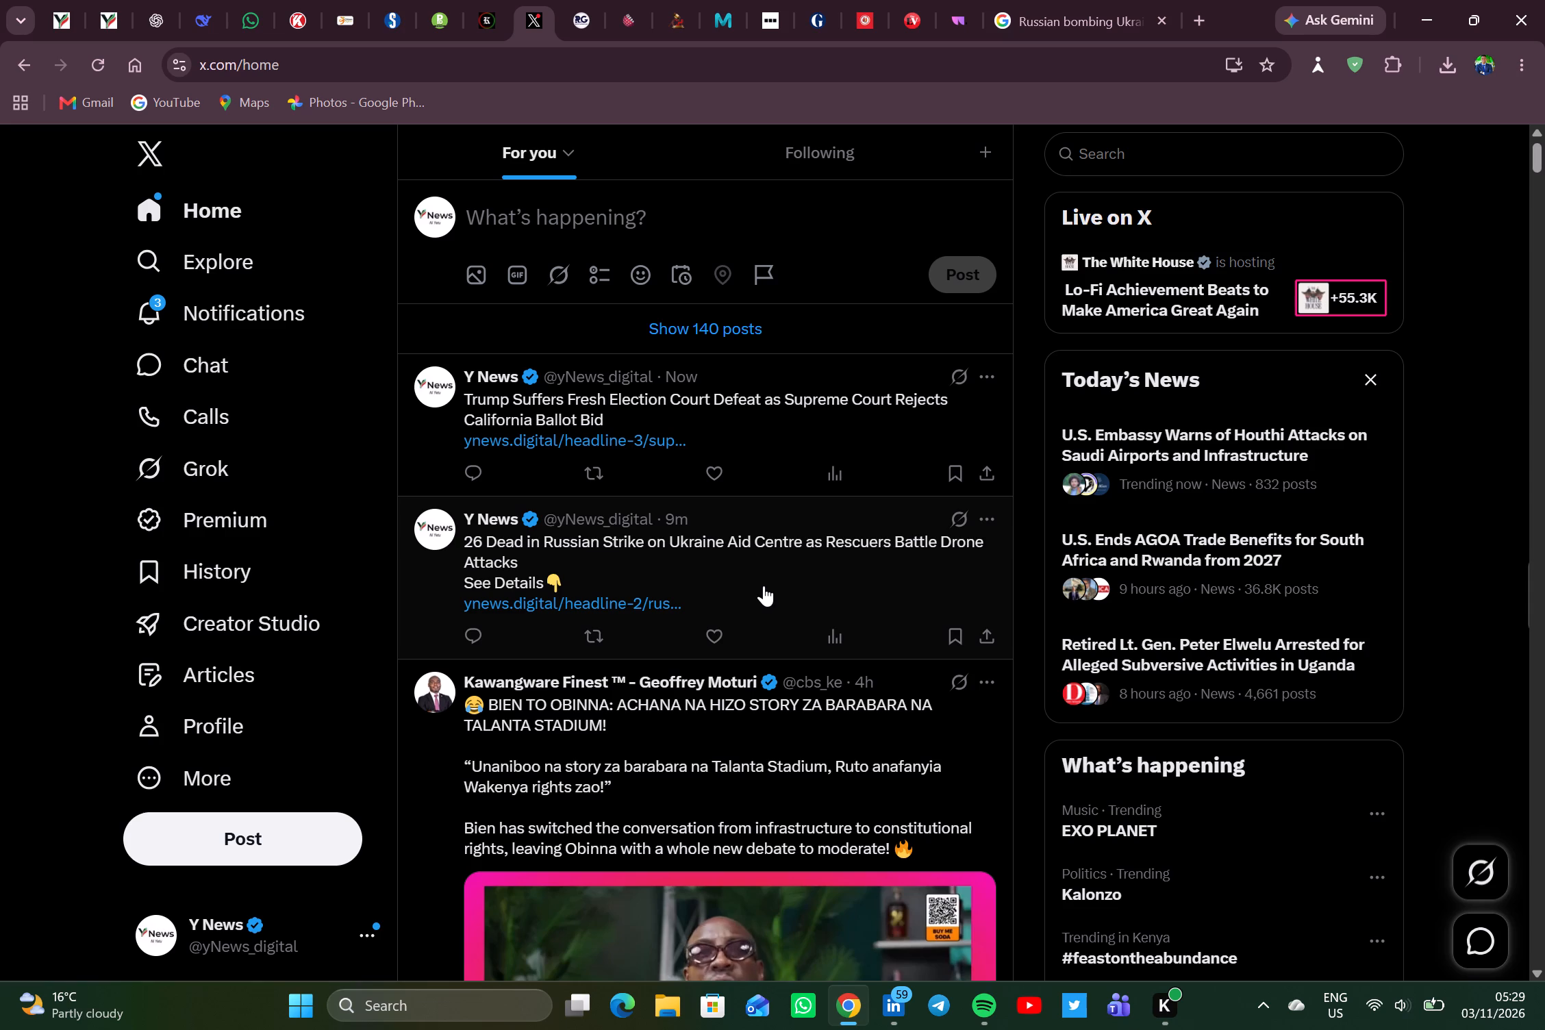
Review the Ukraine aid centre and California ballot posts on X, along with the Y News profile.
scroll(765, 463, "down", 2)
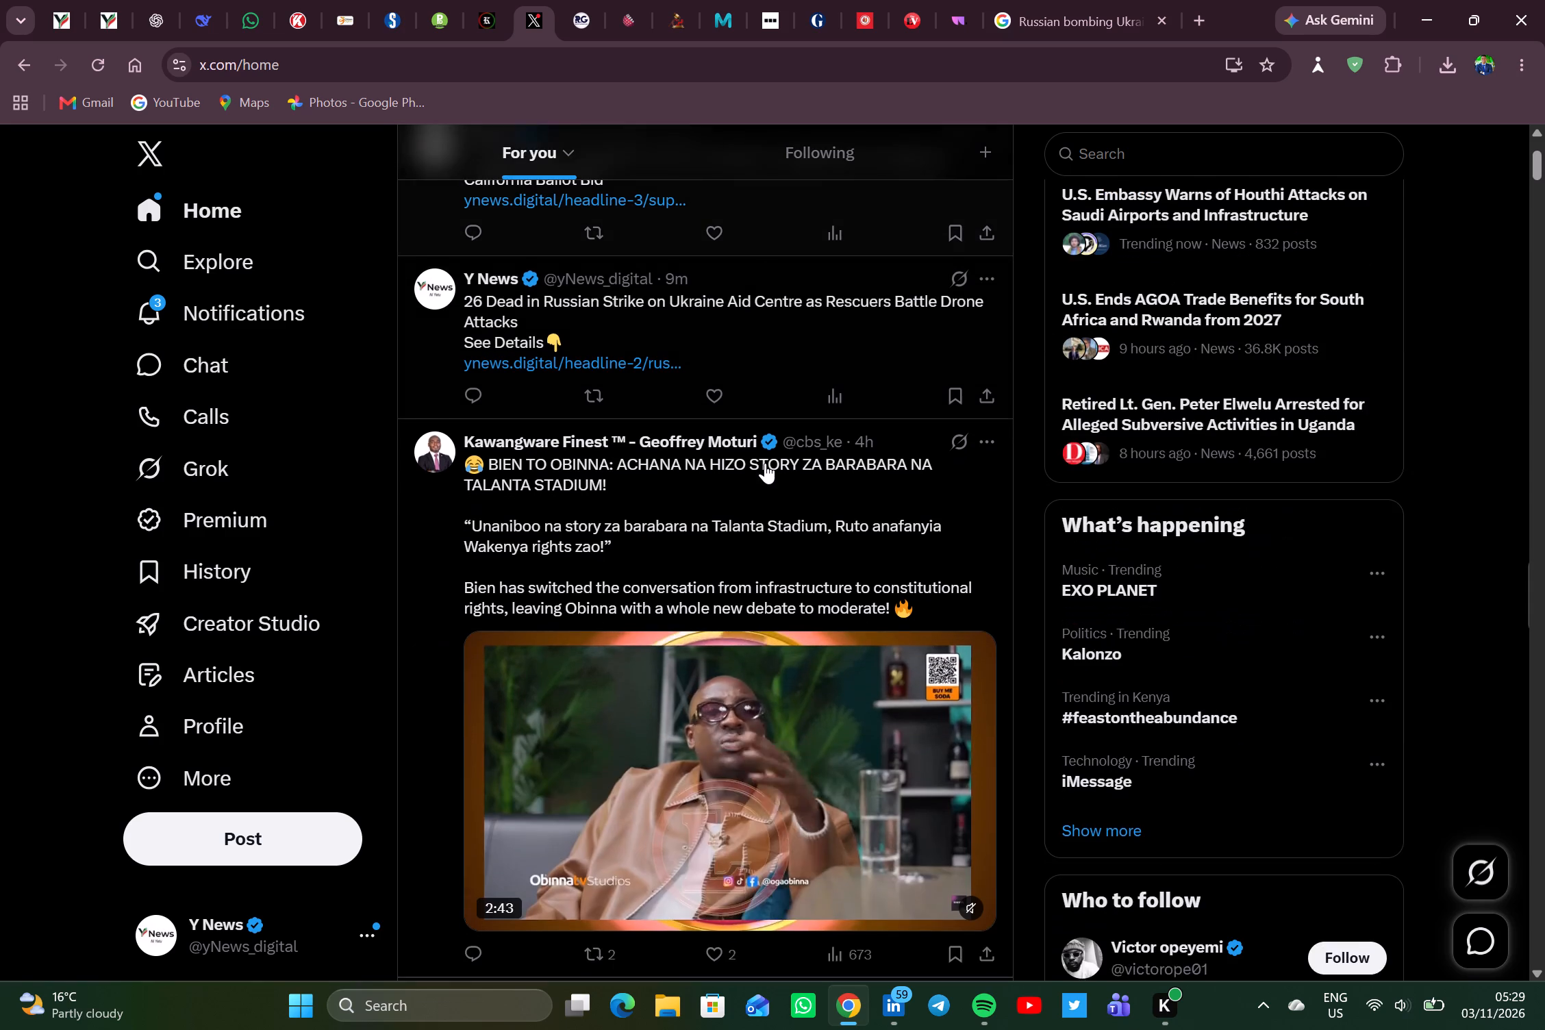
scroll(765, 463, "up", 1)
left_click(766, 316)
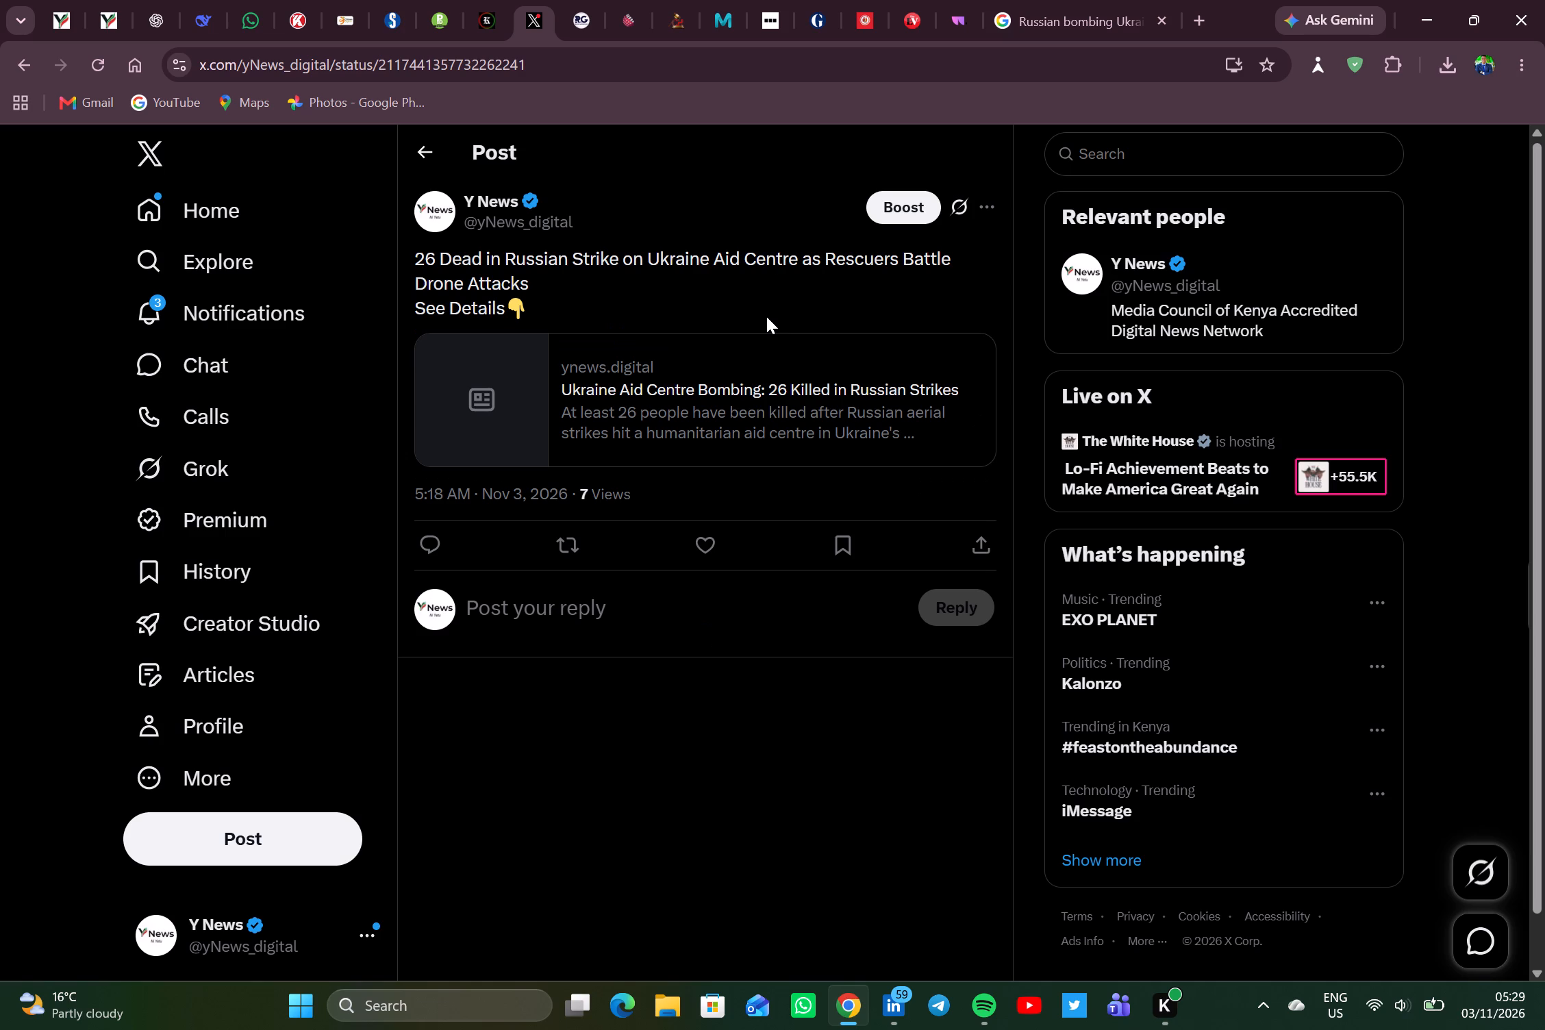
left_click(432, 139)
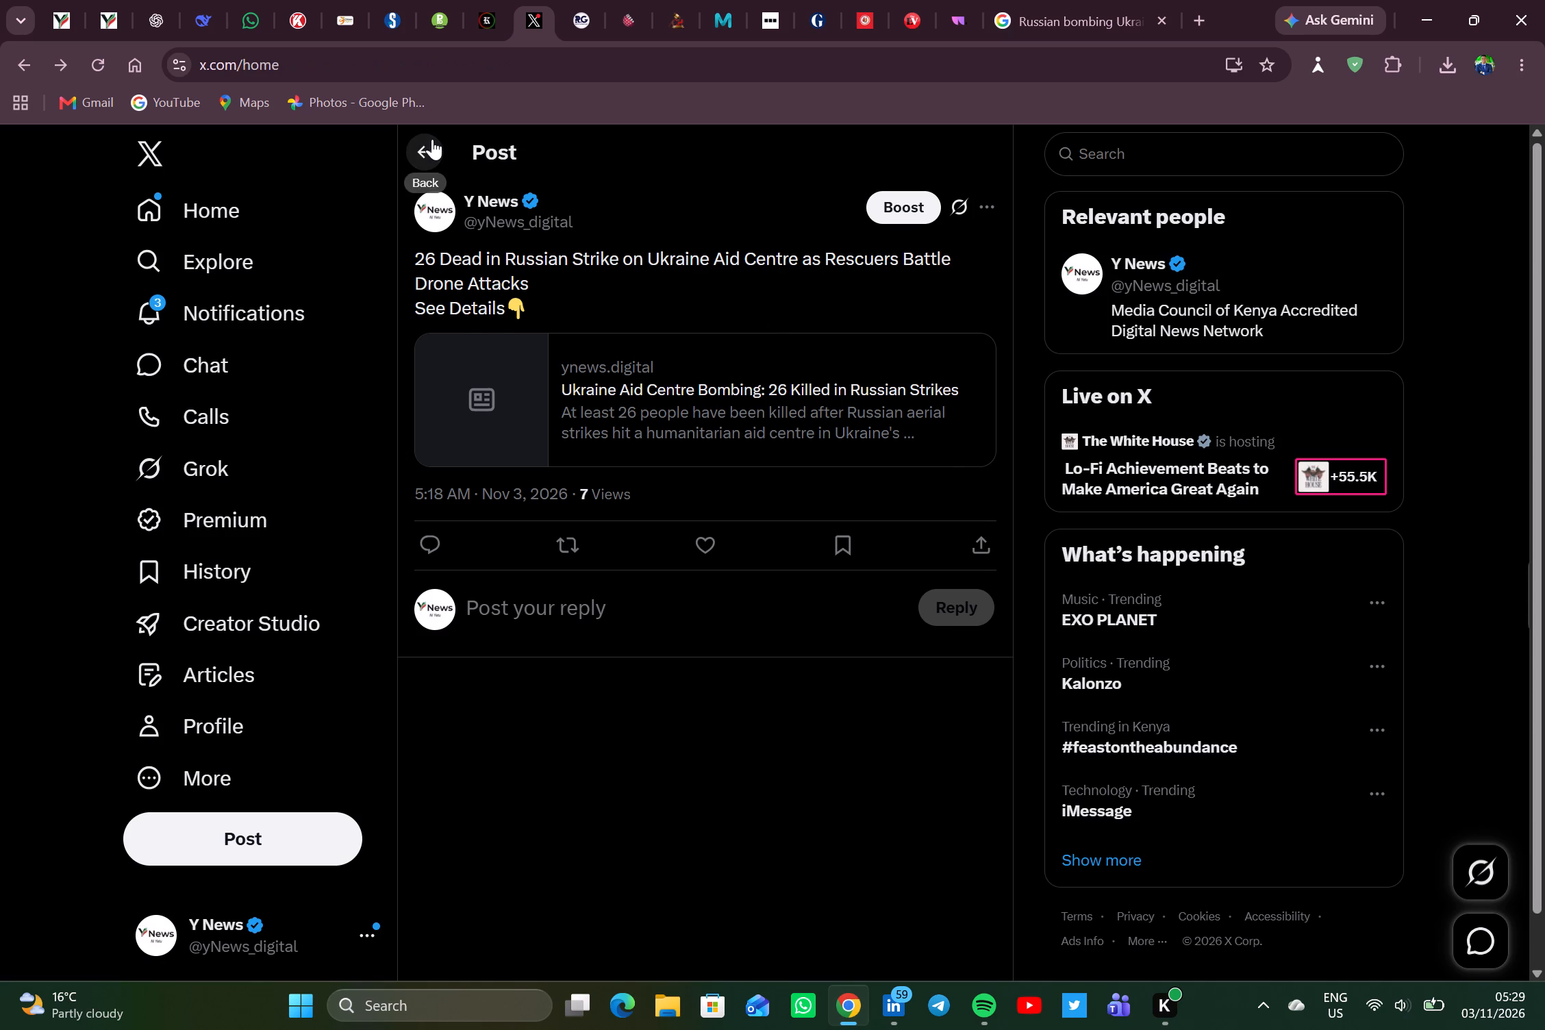
scroll(670, 332, "up", 5)
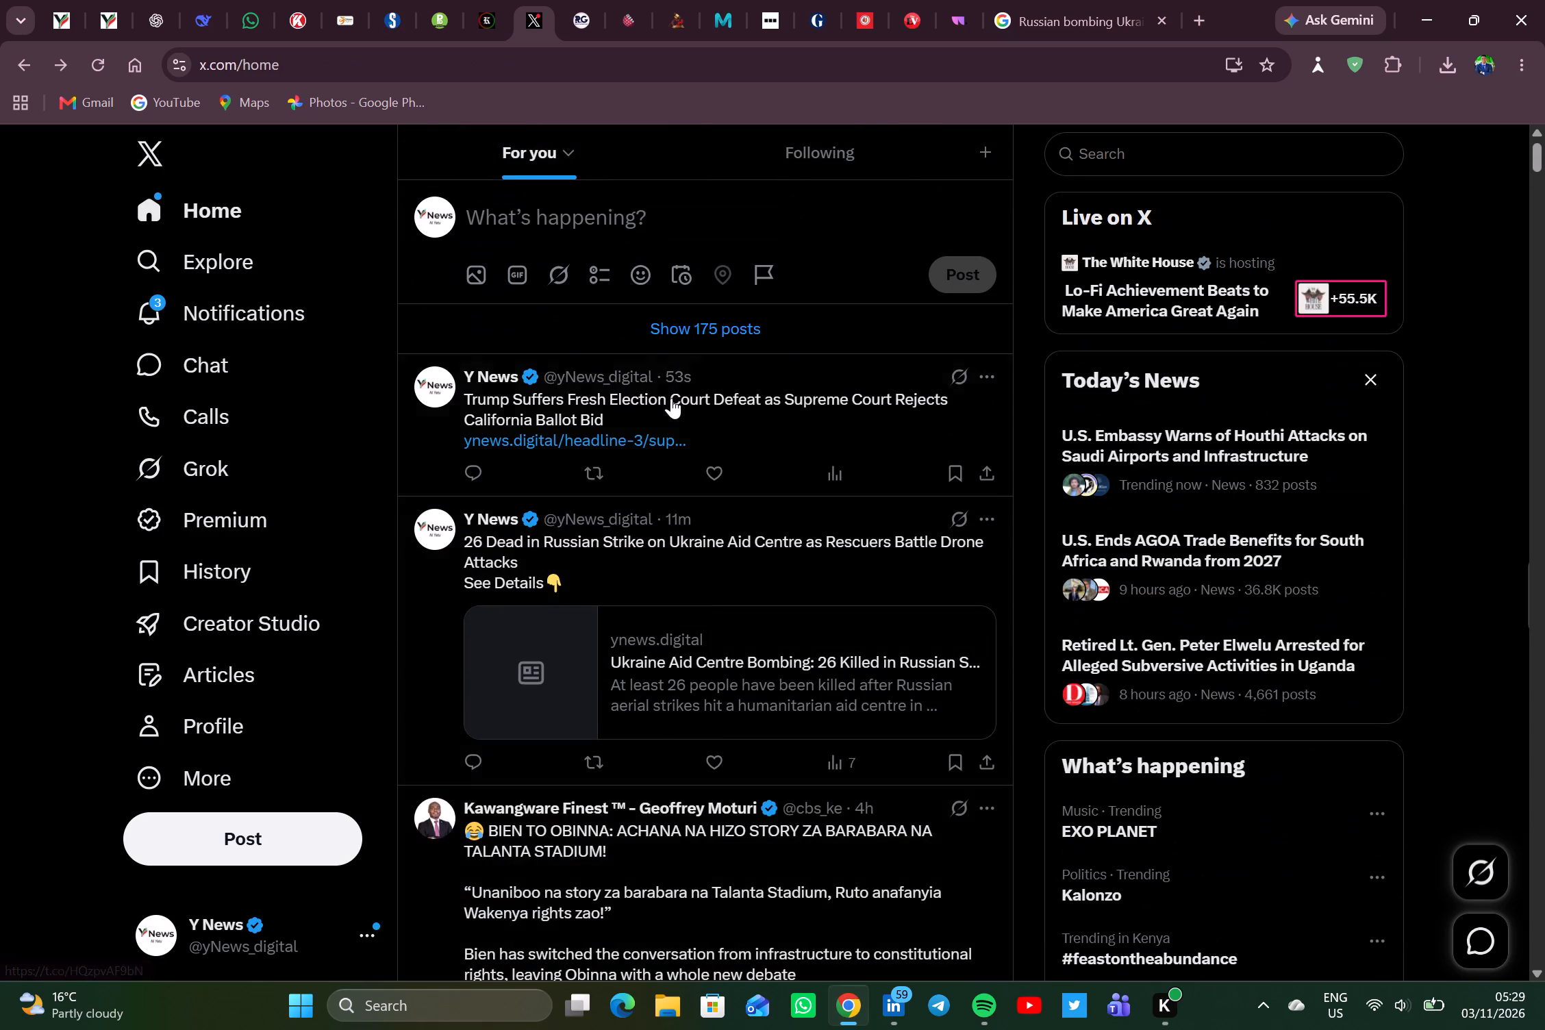
left_click(671, 401)
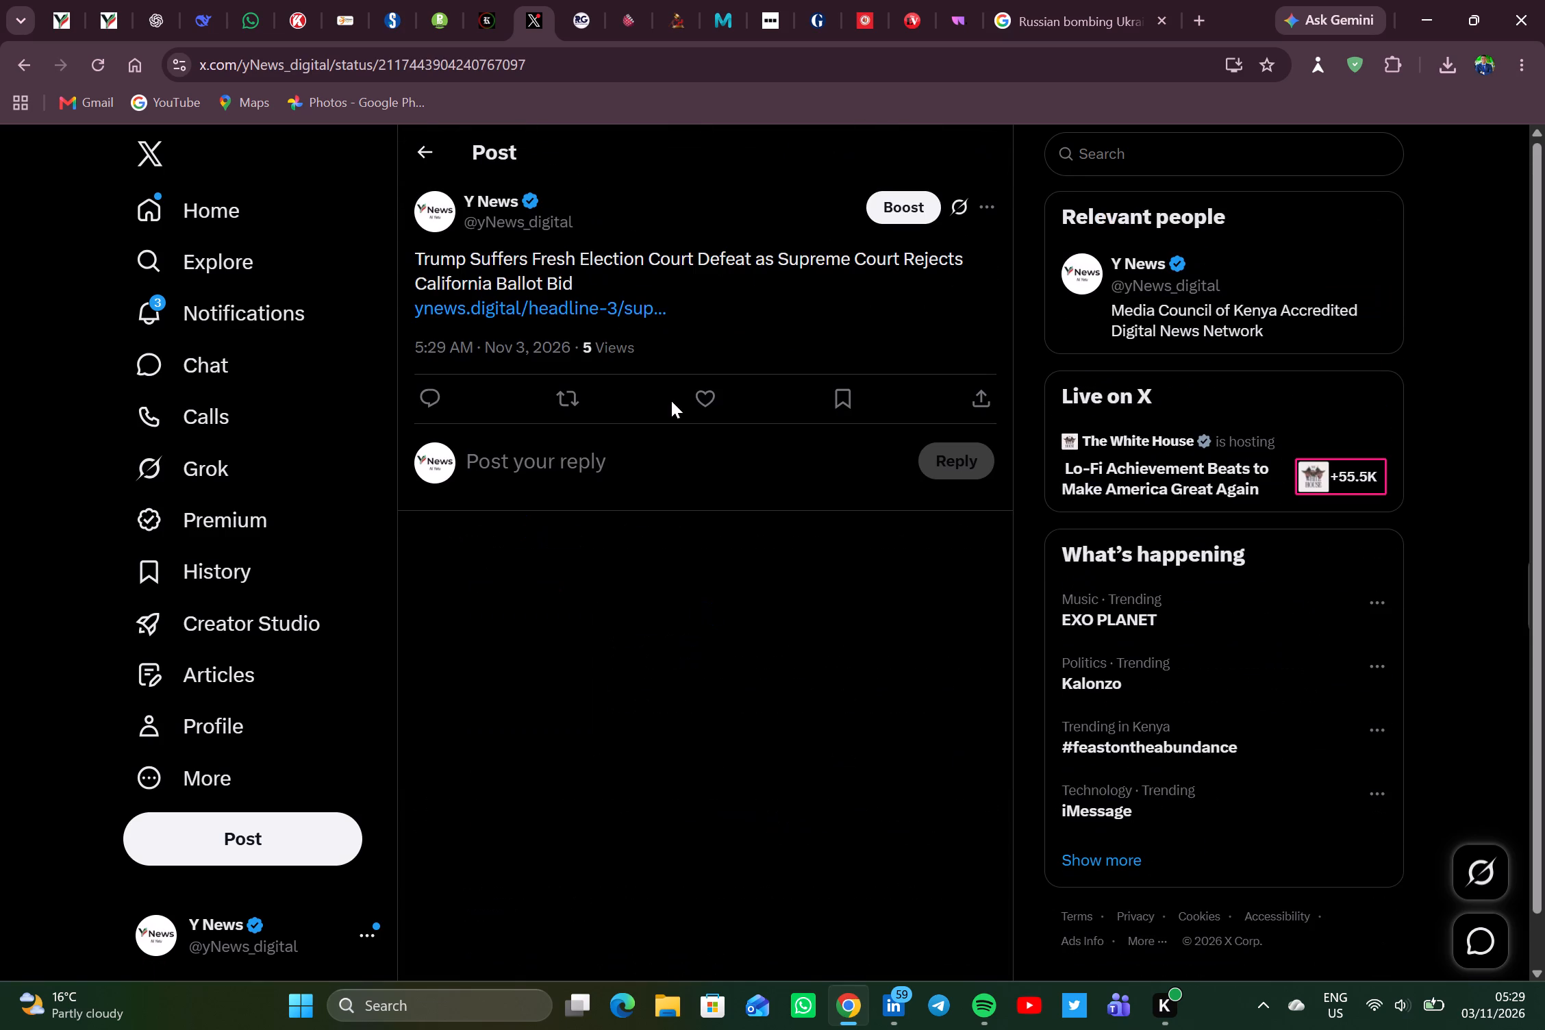
left_click(425, 142)
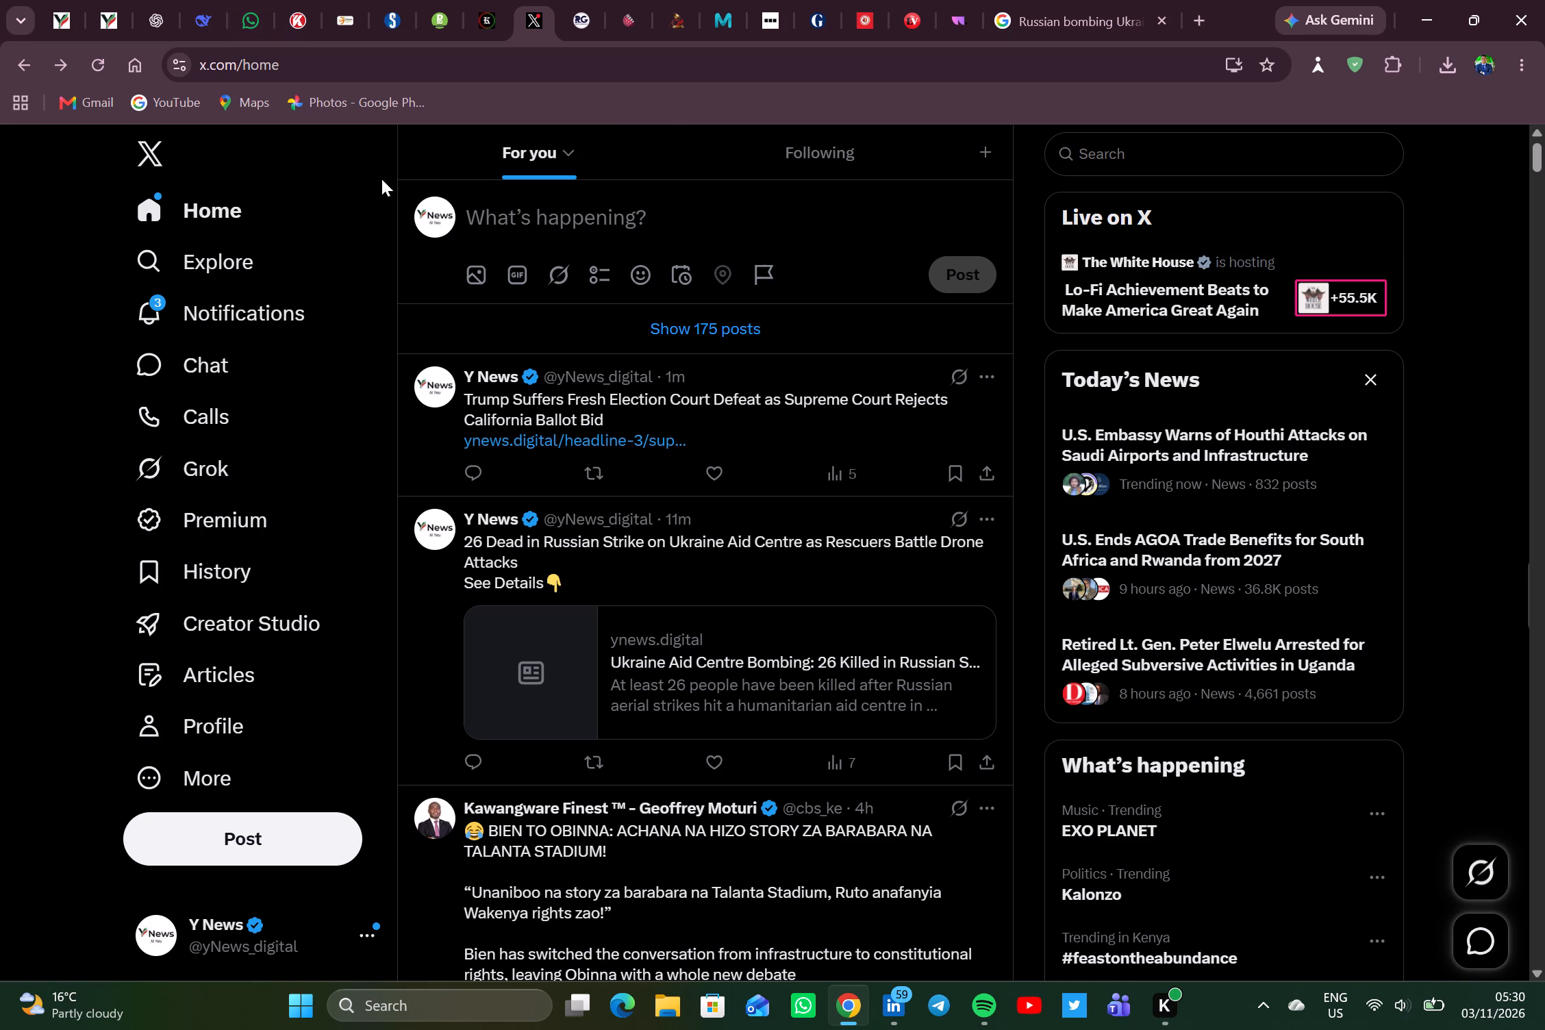
left_click(628, 374)
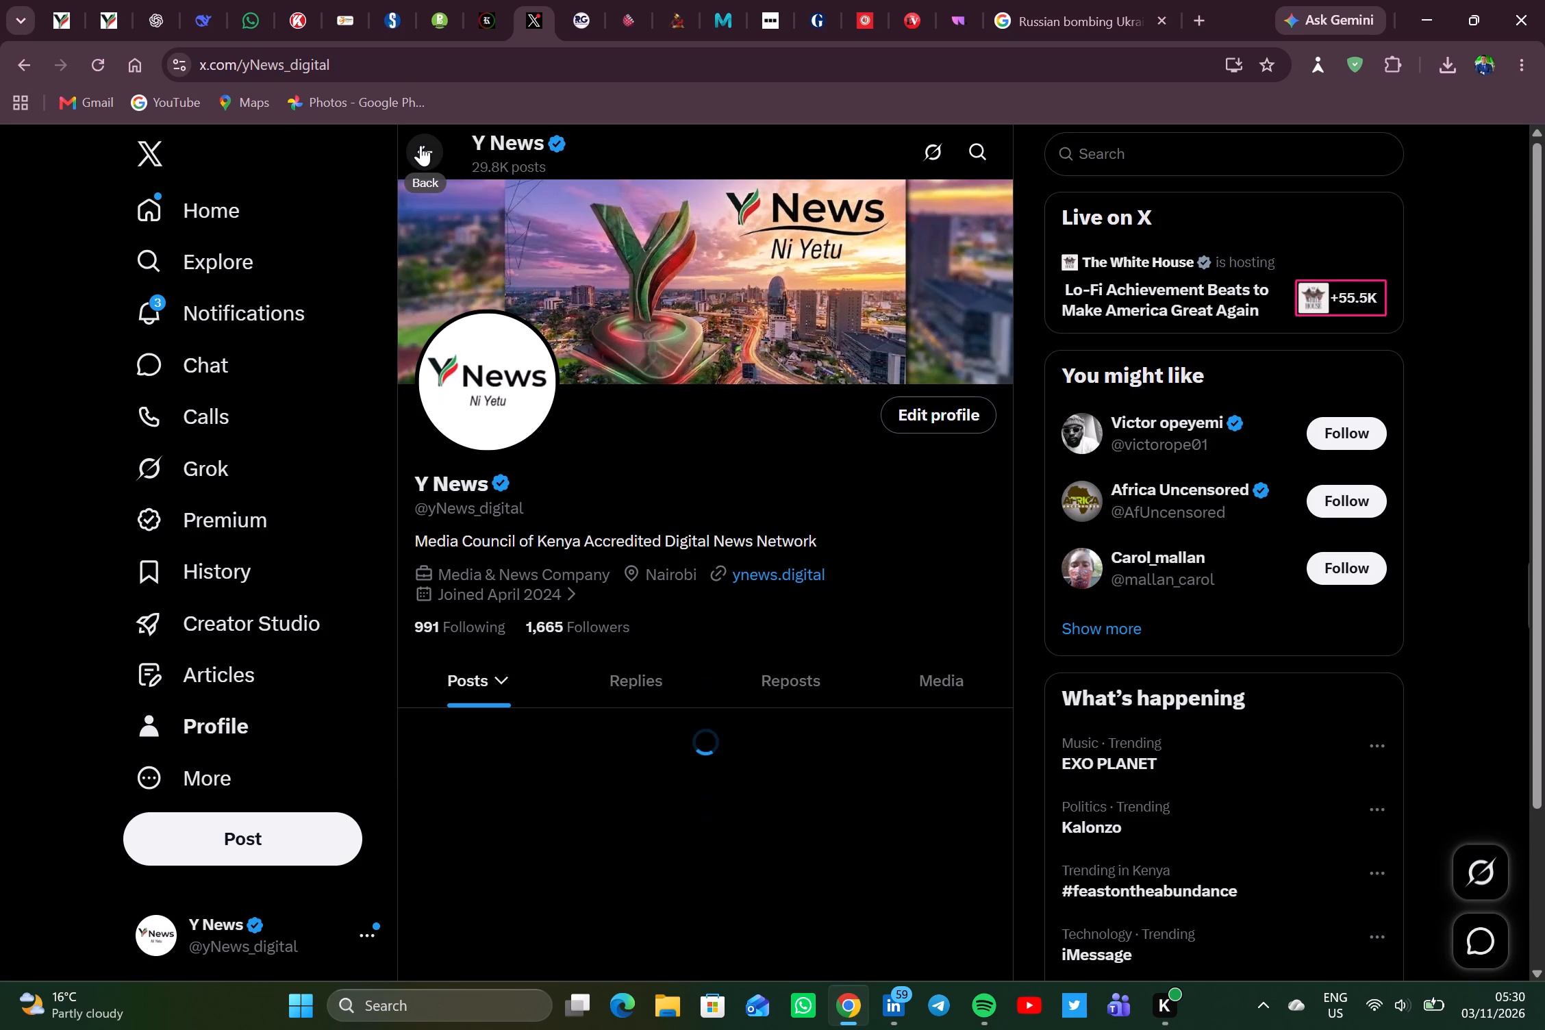
left_click(420, 145)
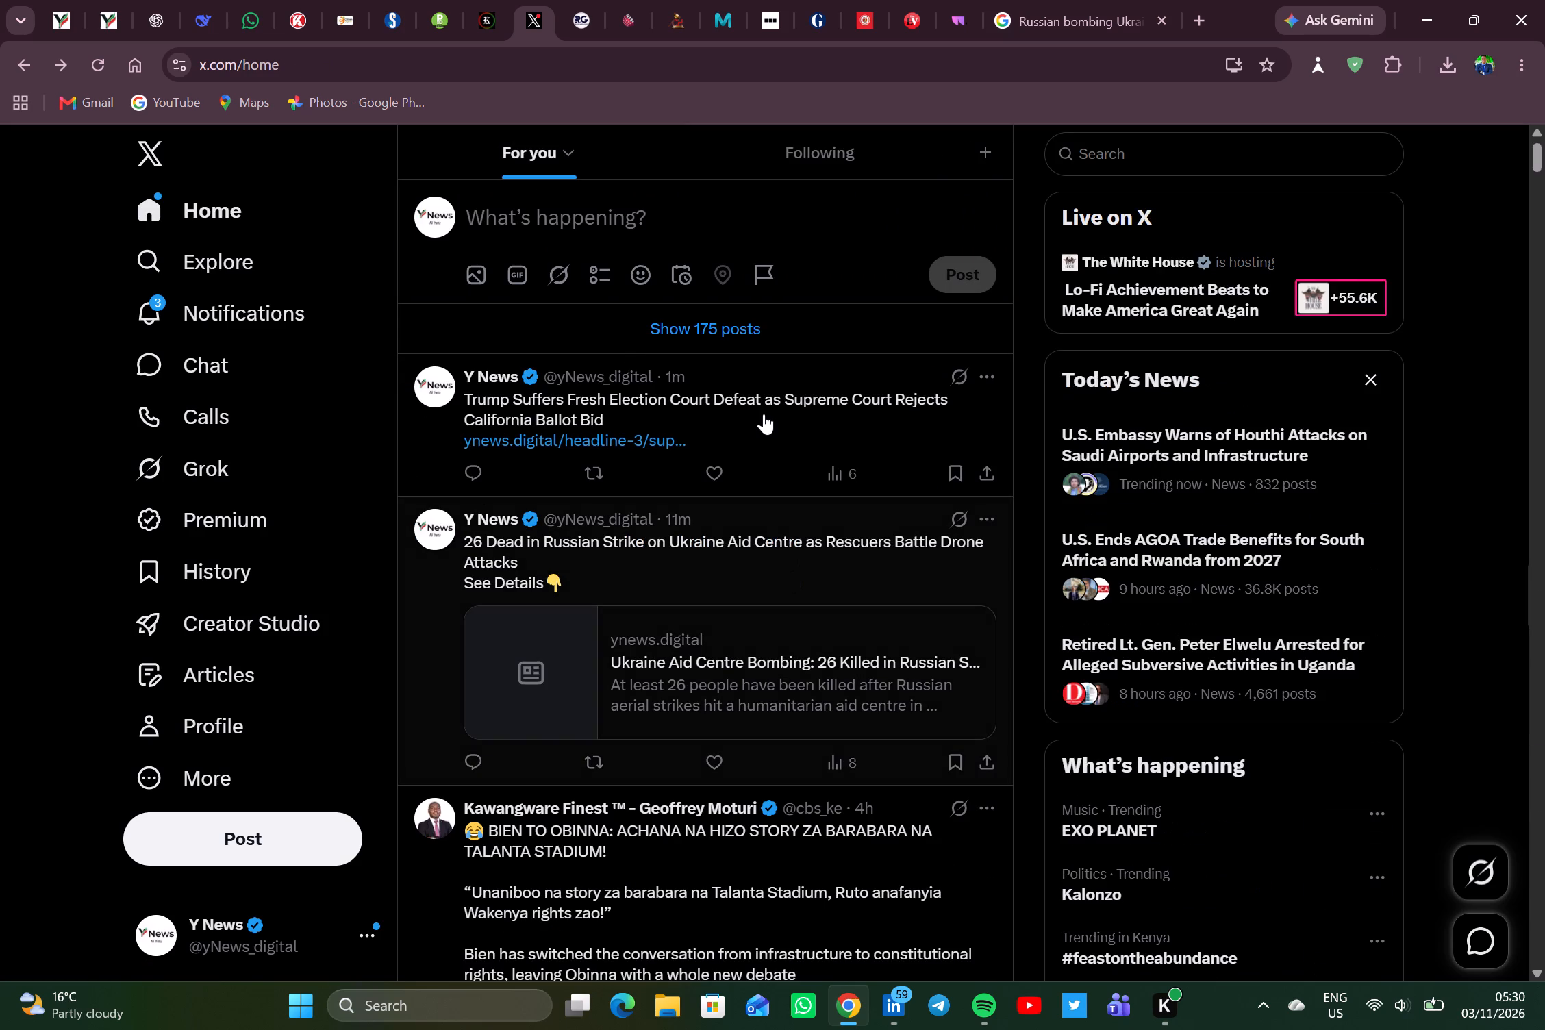
left_click(764, 412)
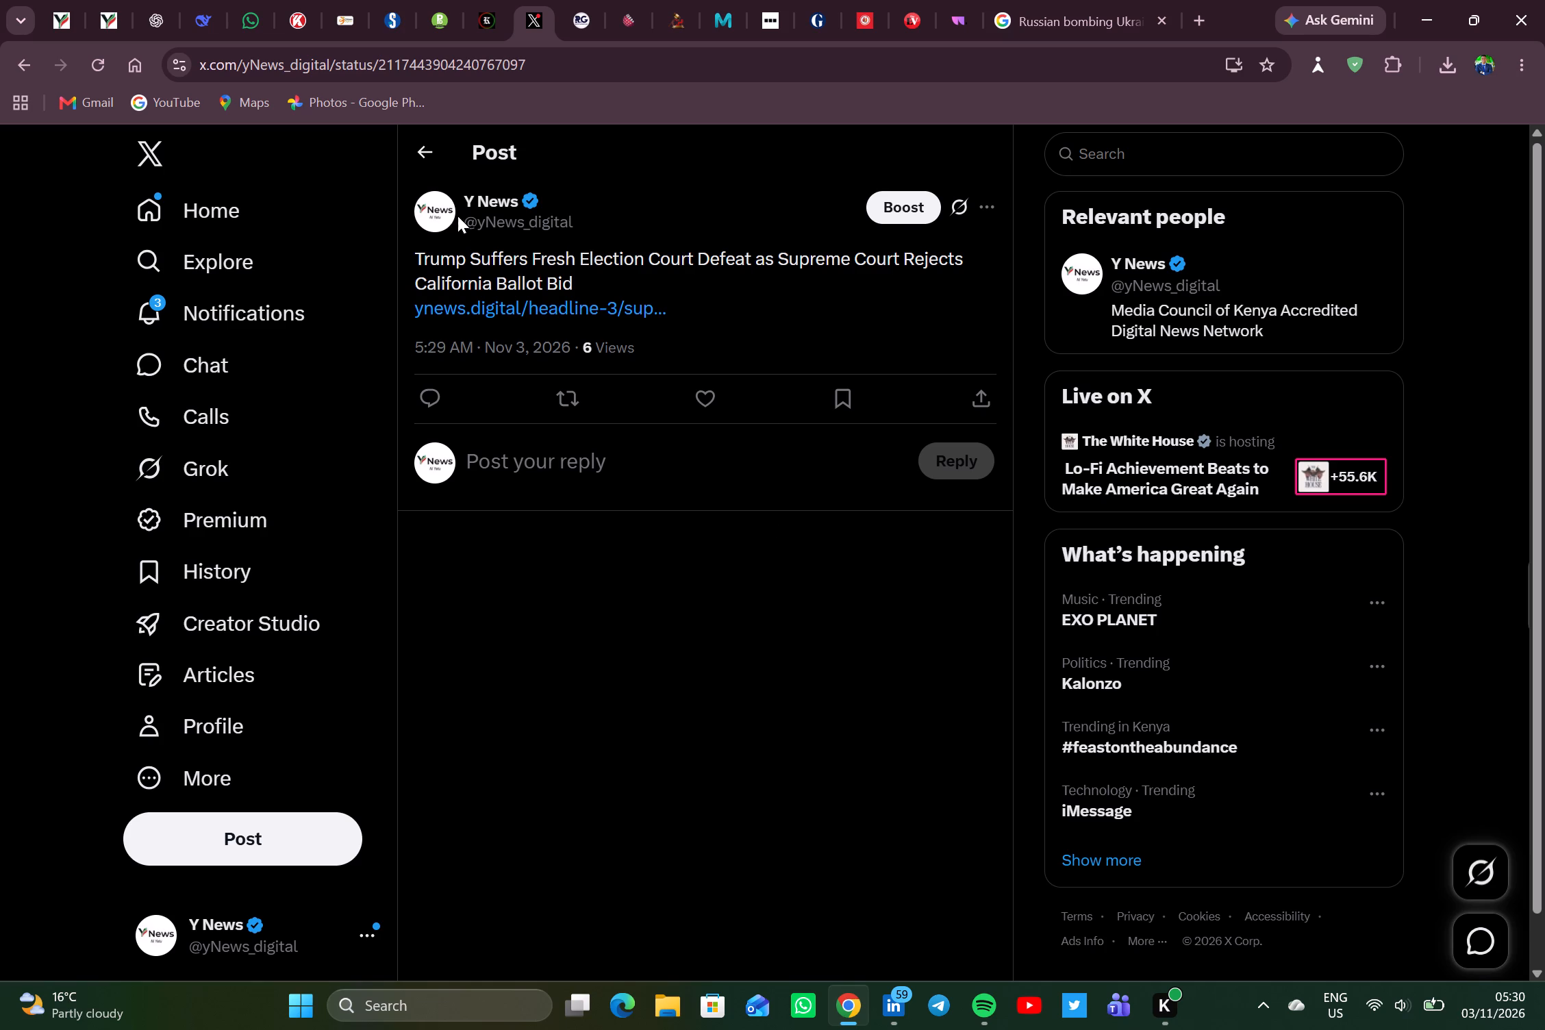
left_click(416, 142)
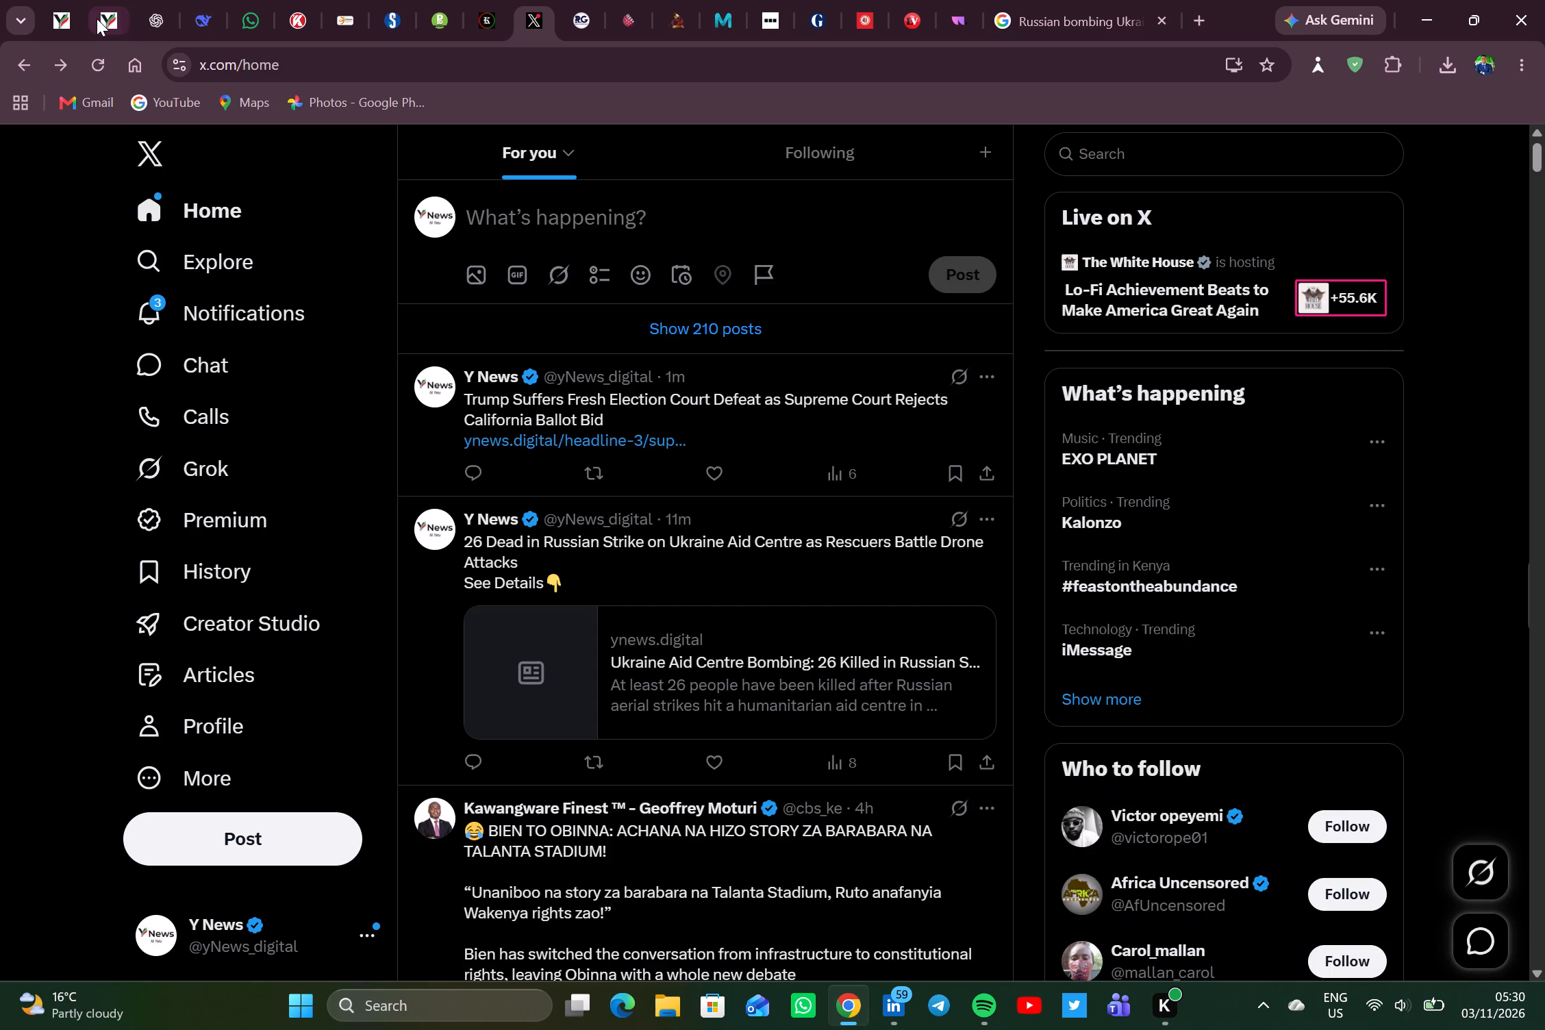
Add the Governance category to the Supreme Court California ballots post on WordPress, save the update and leave the editor.
left_click(97, 18)
scroll(1400, 620, "up", 1)
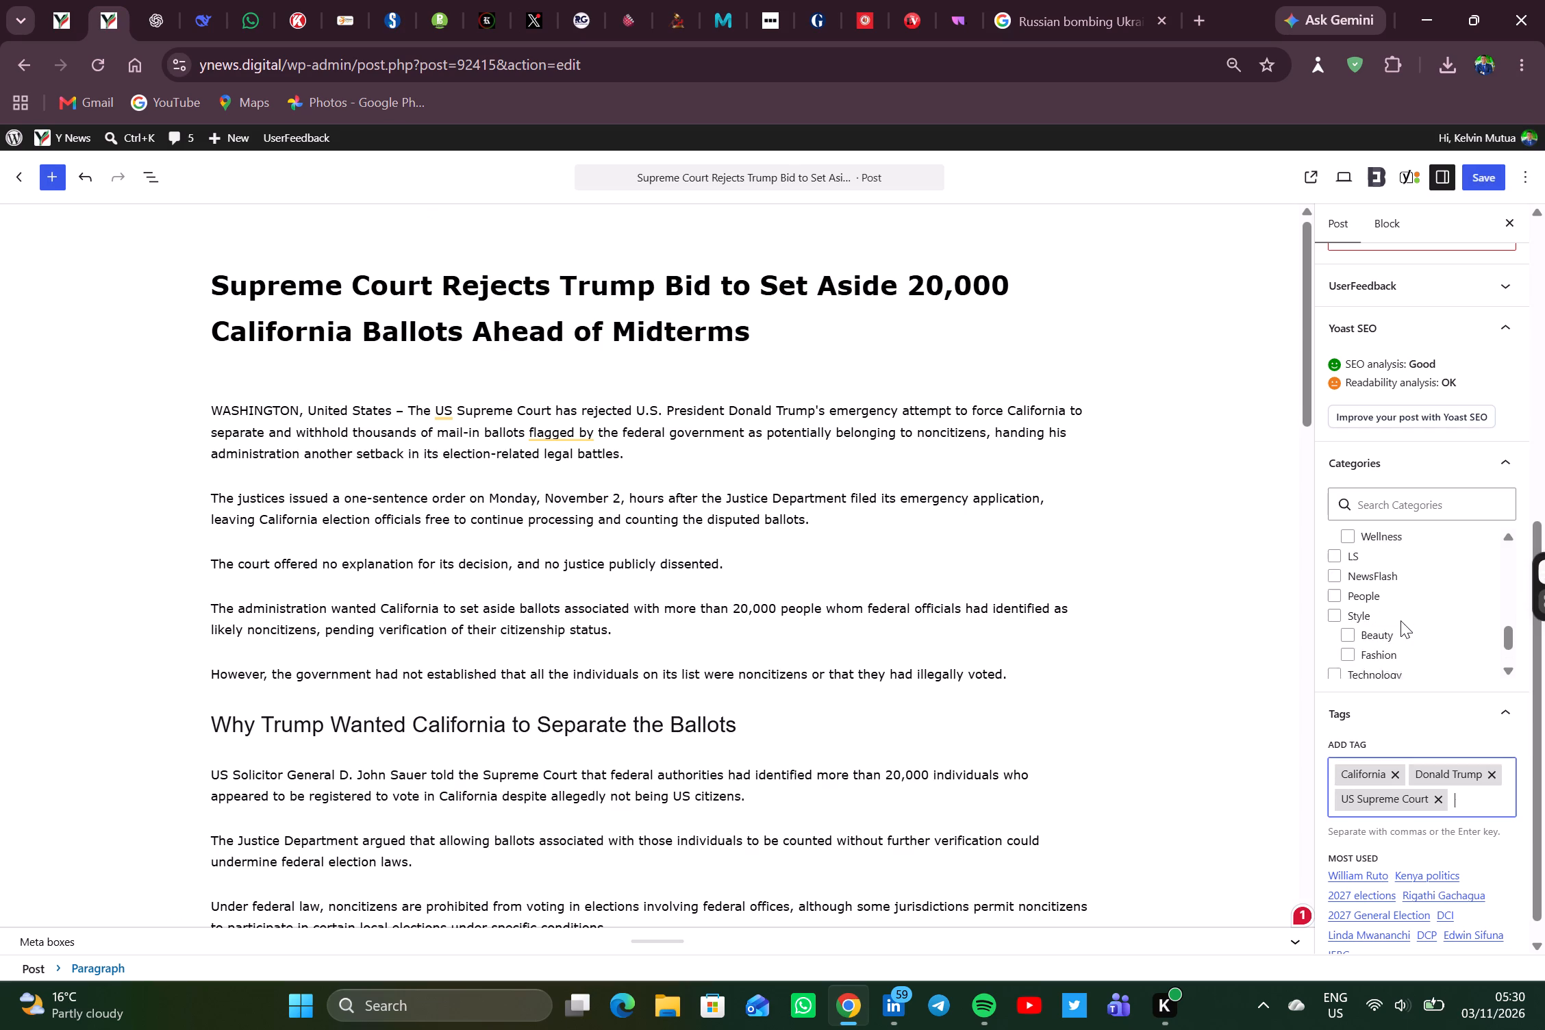
scroll(1400, 620, "up", 1)
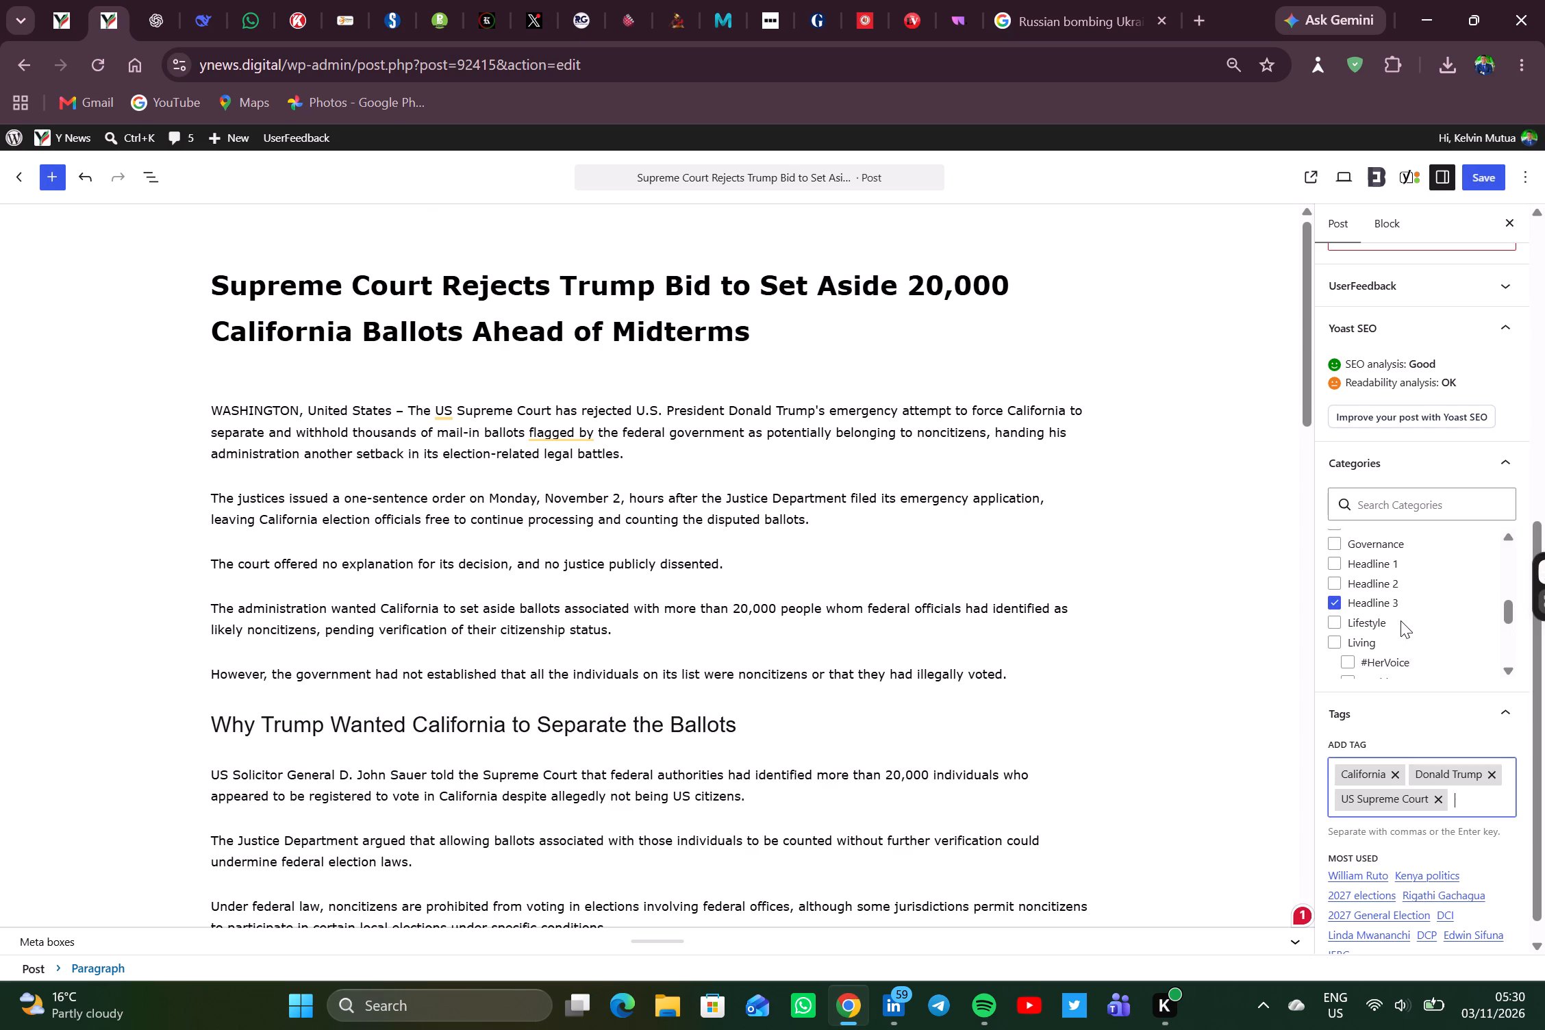
scroll(1400, 620, "up", 1)
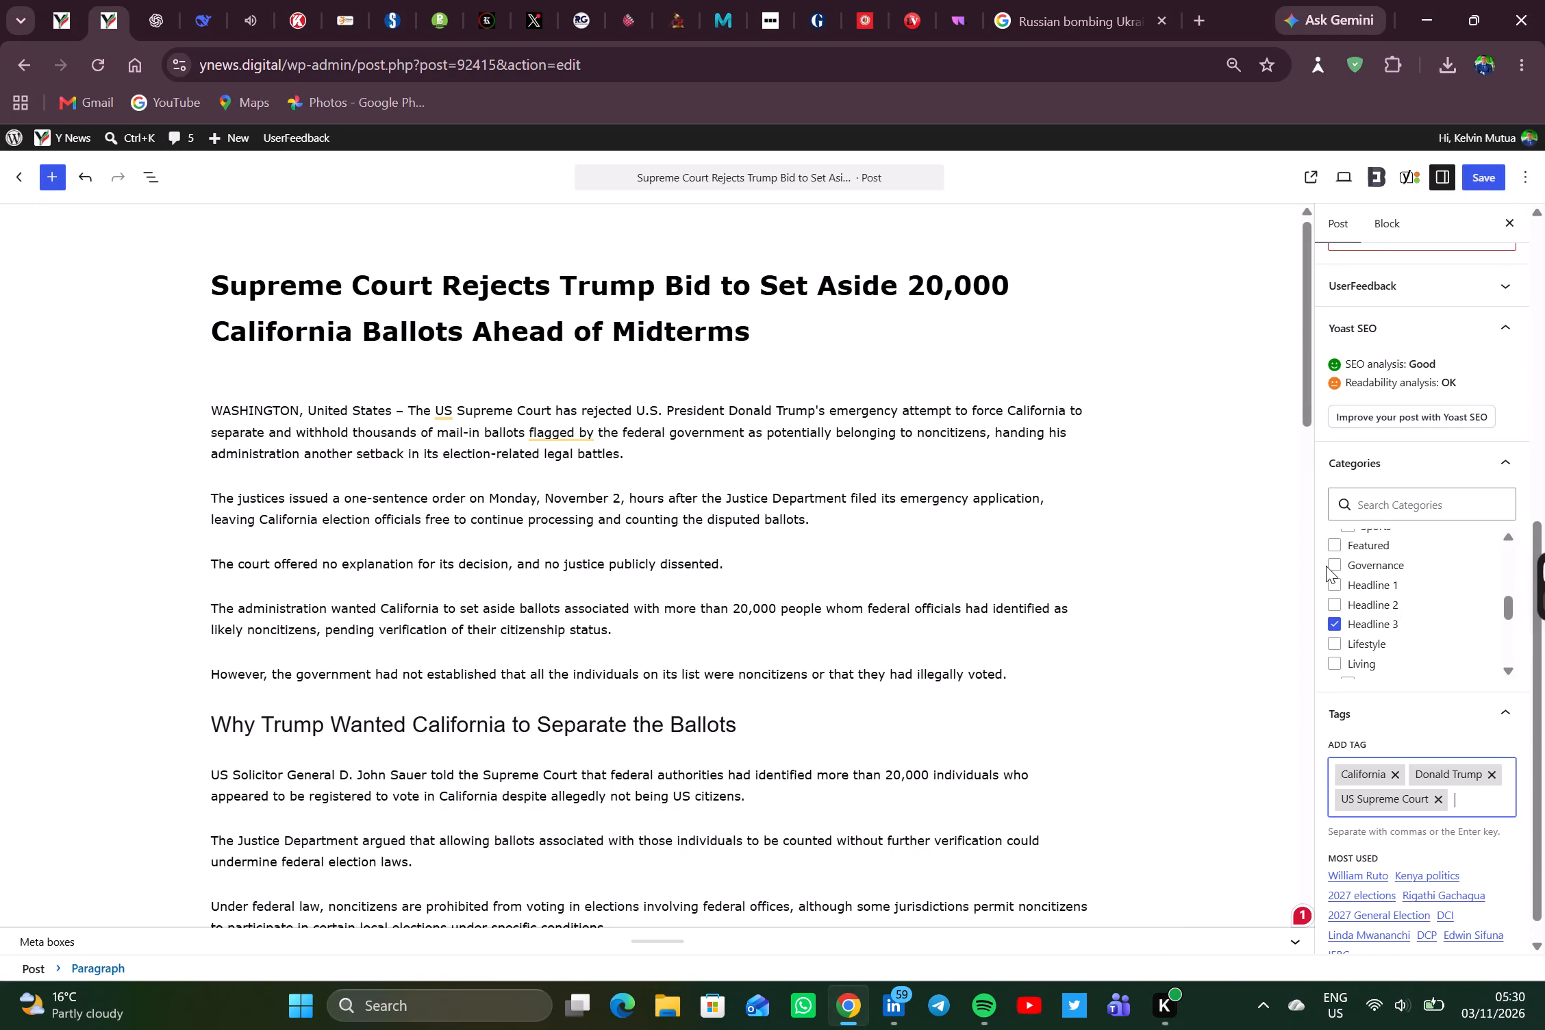
left_click(1331, 566)
left_click(1495, 179)
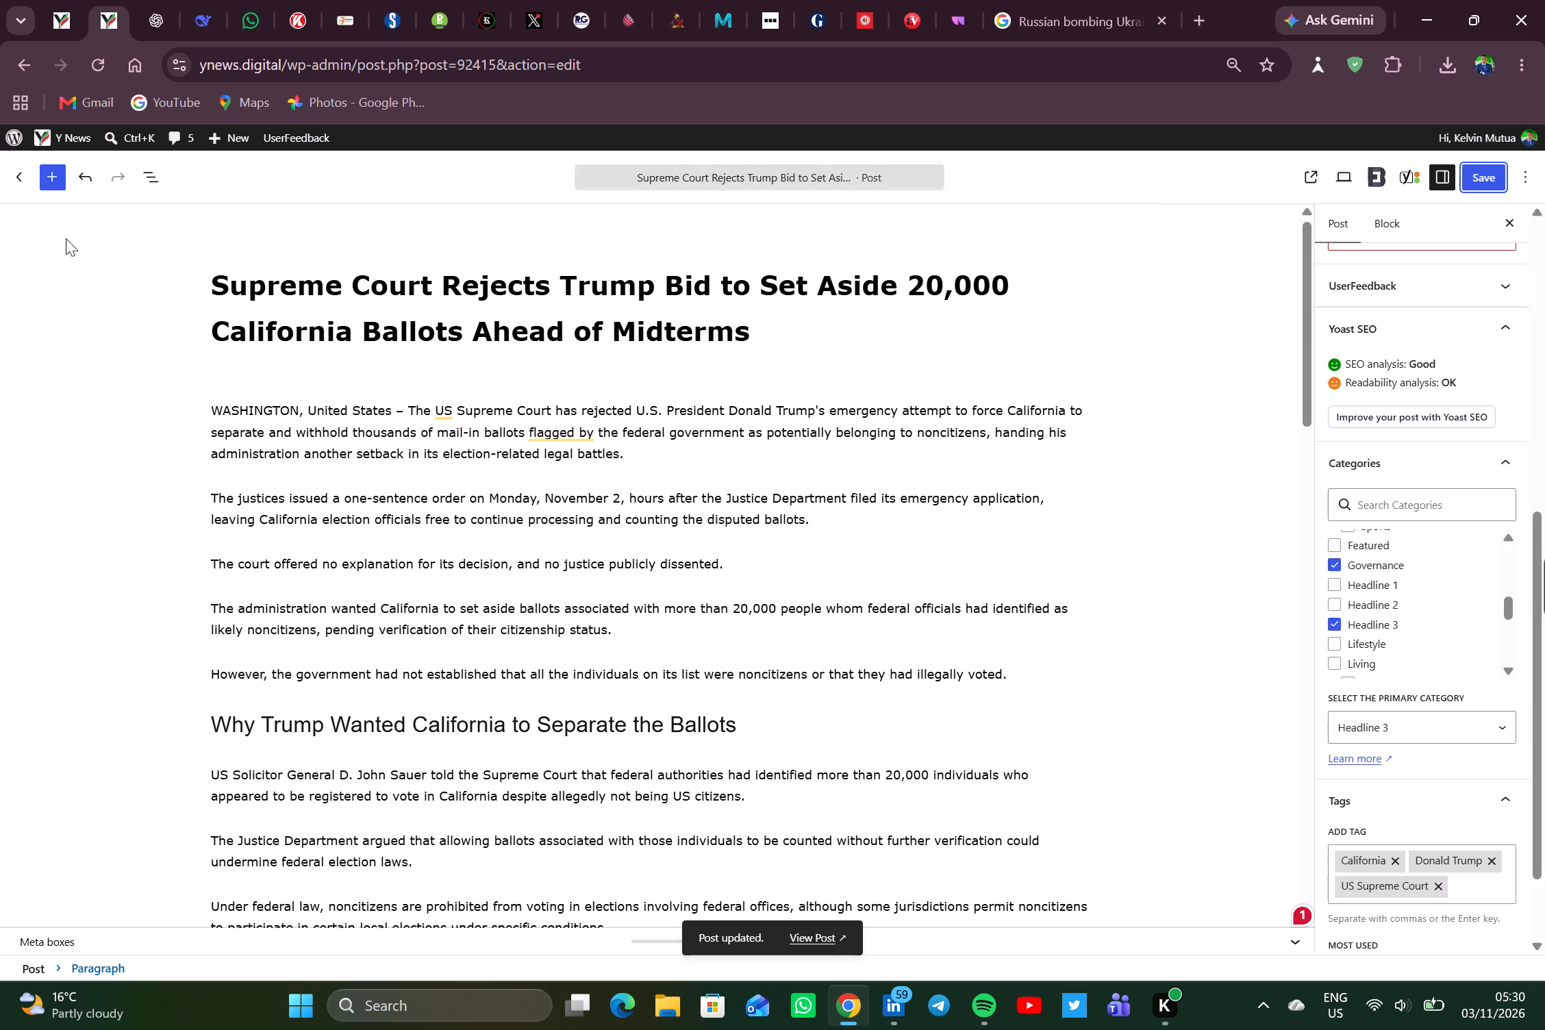
left_click(14, 173)
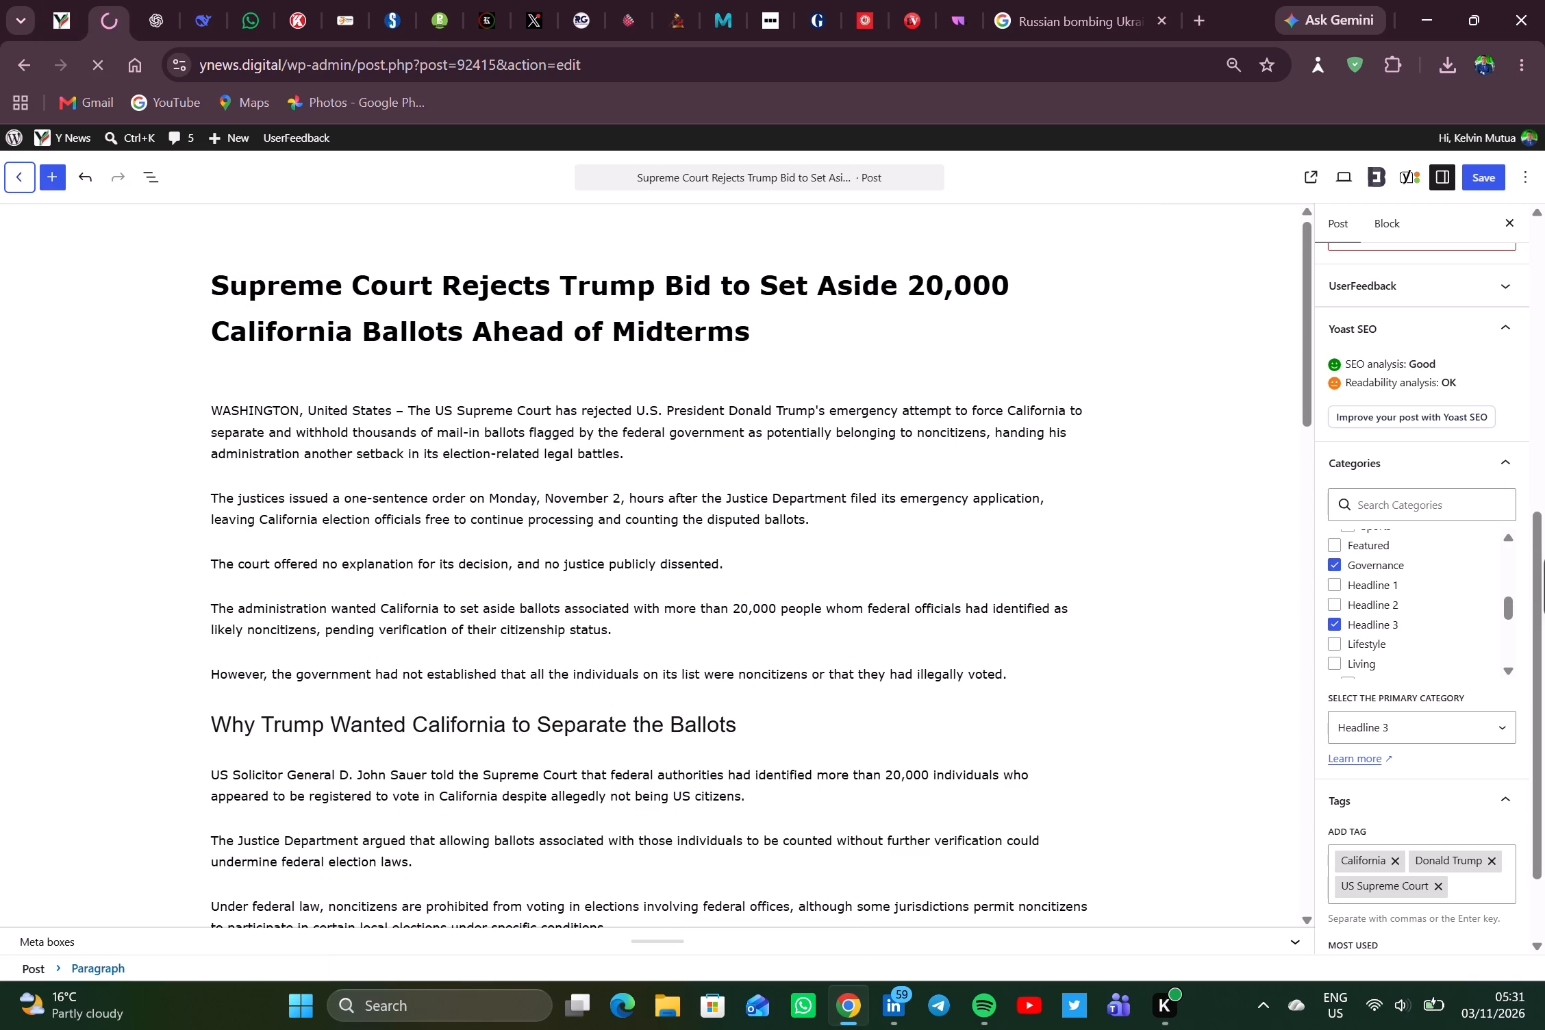
left_click(22, 177)
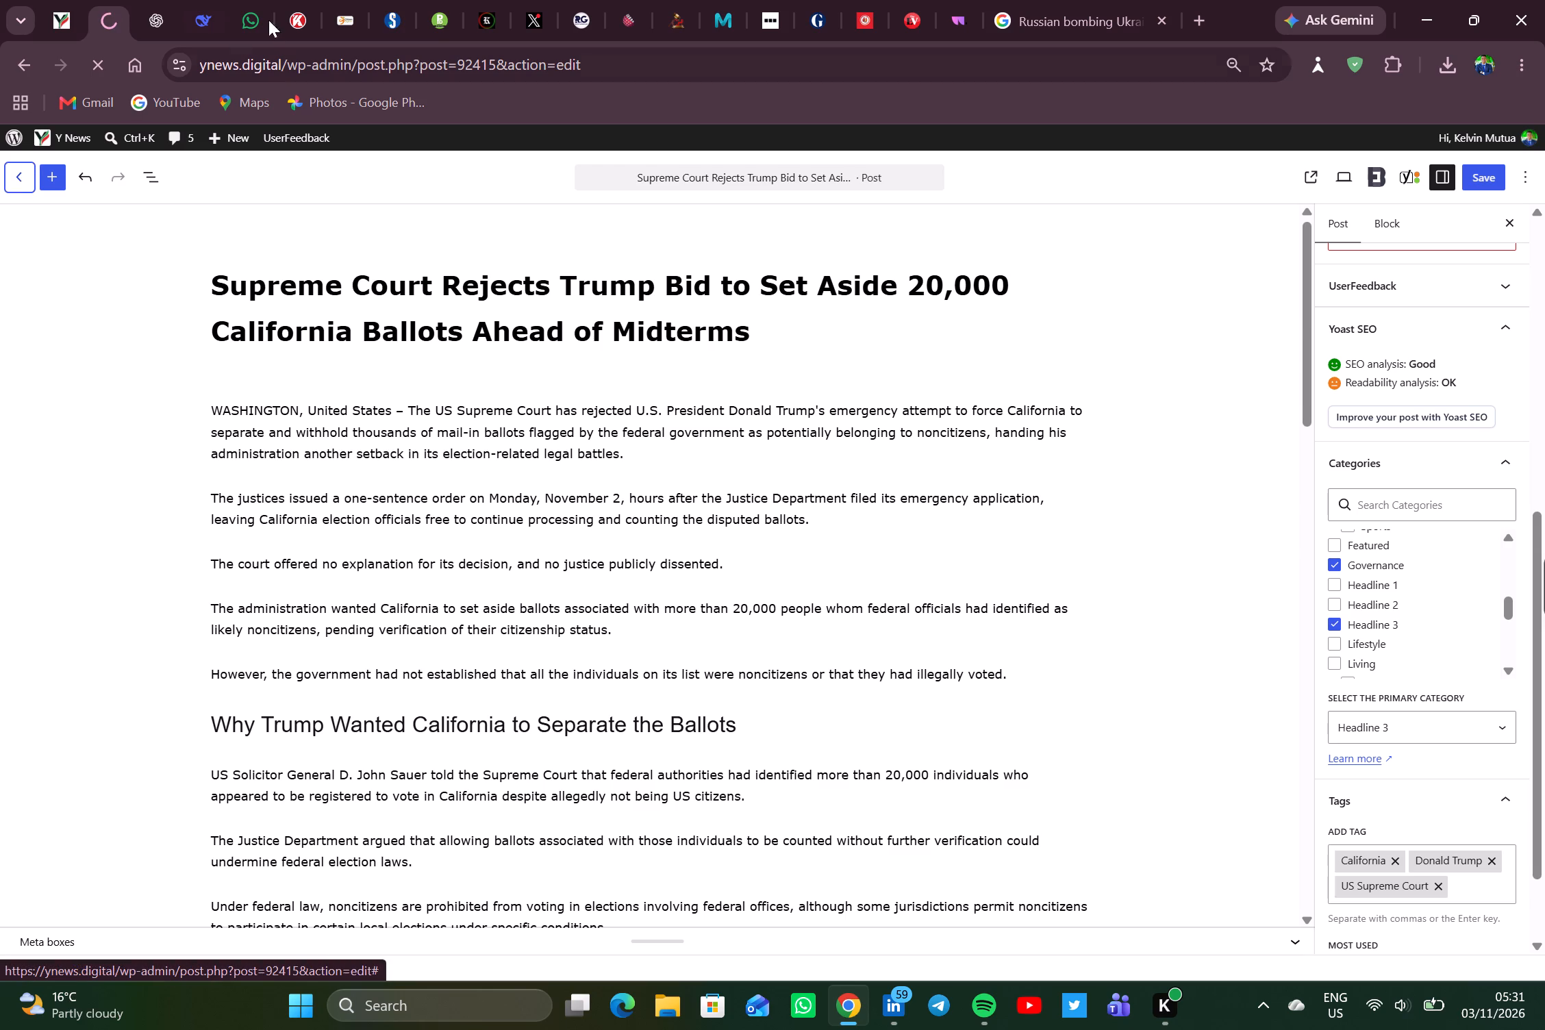
Check the news pages of Radio Generation and Nairobi Leo for the next story to cover.
left_click(570, 18)
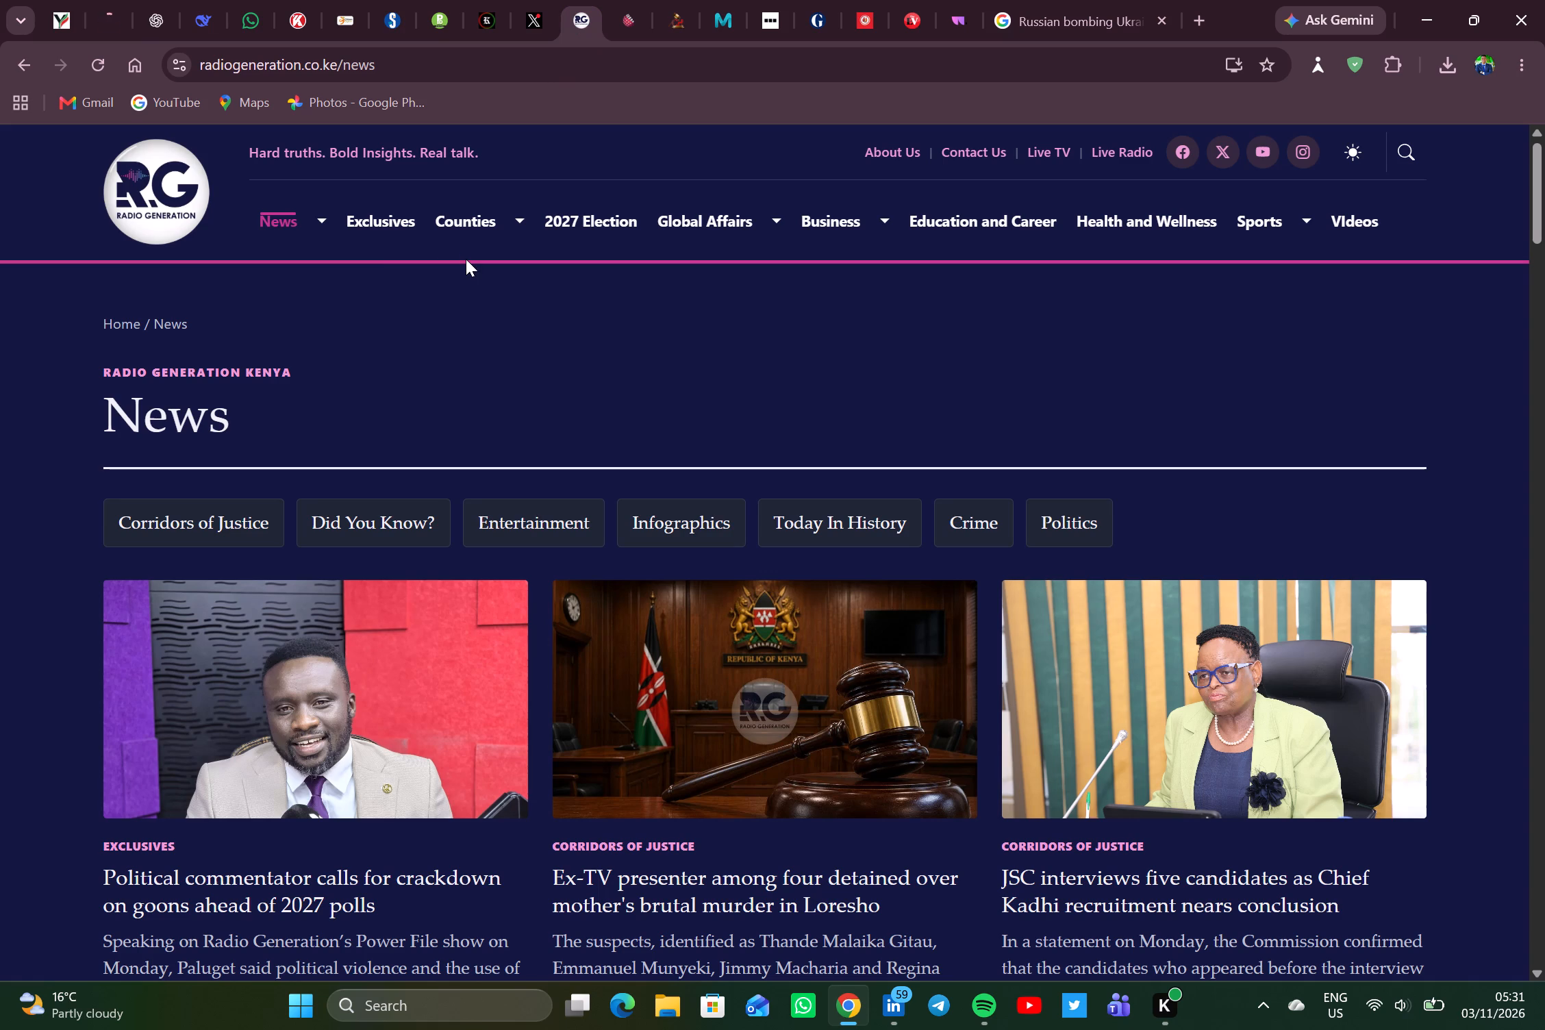
left_click(278, 218)
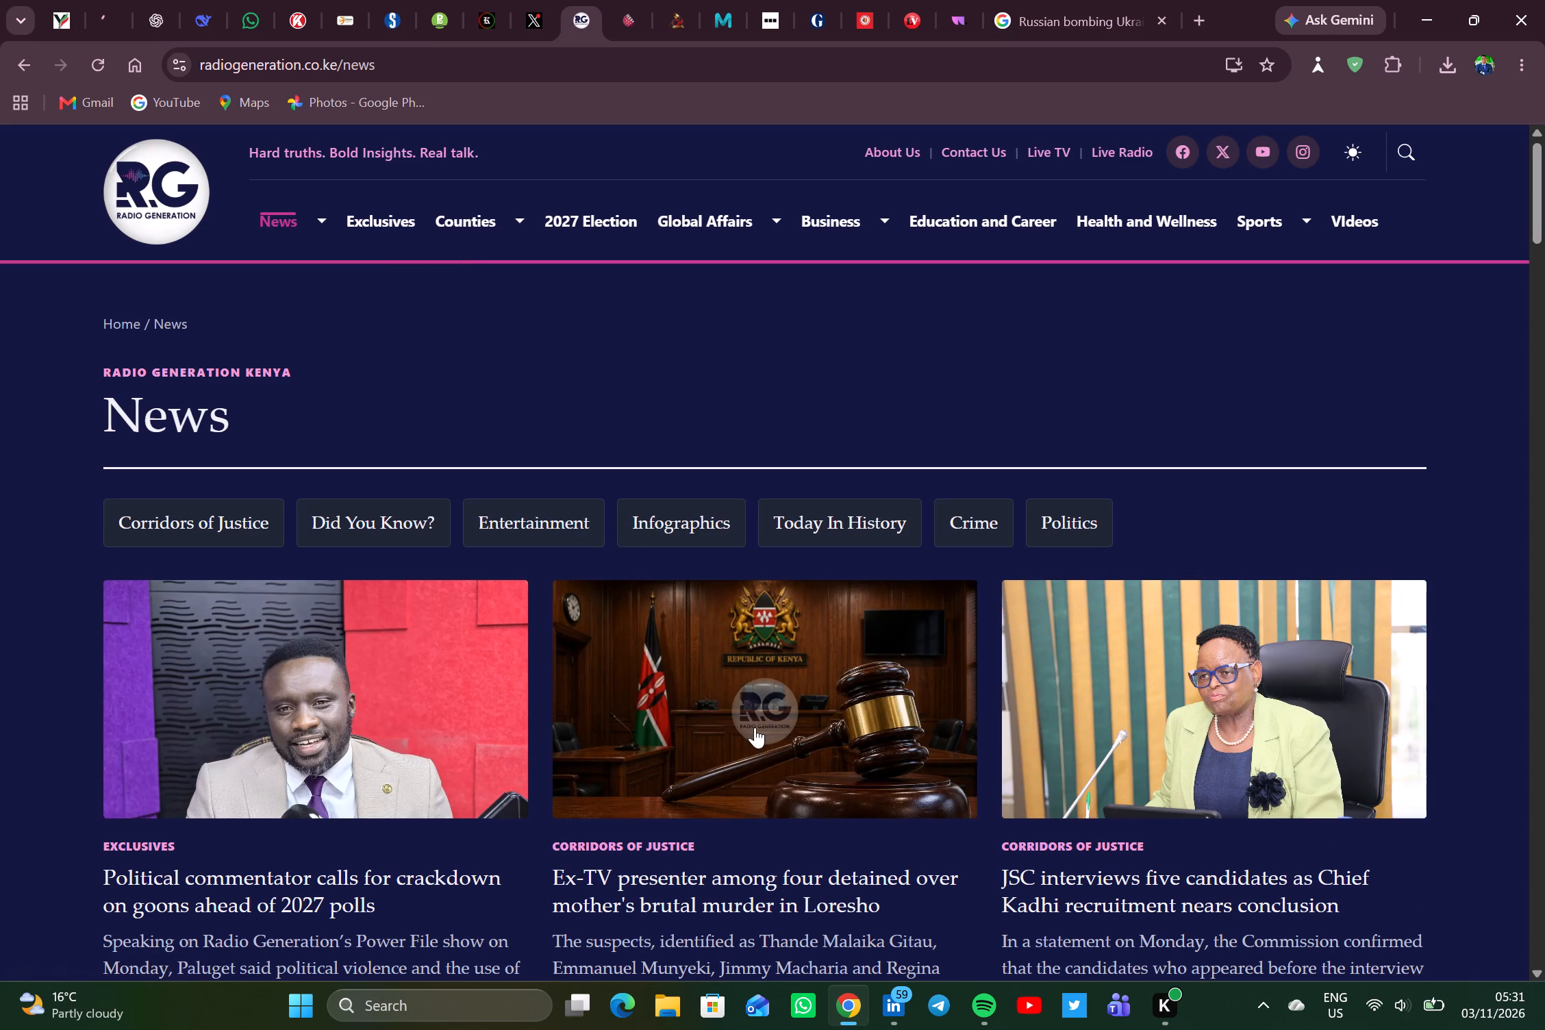
scroll(755, 727, "down", 3)
scroll(755, 727, "up", 1)
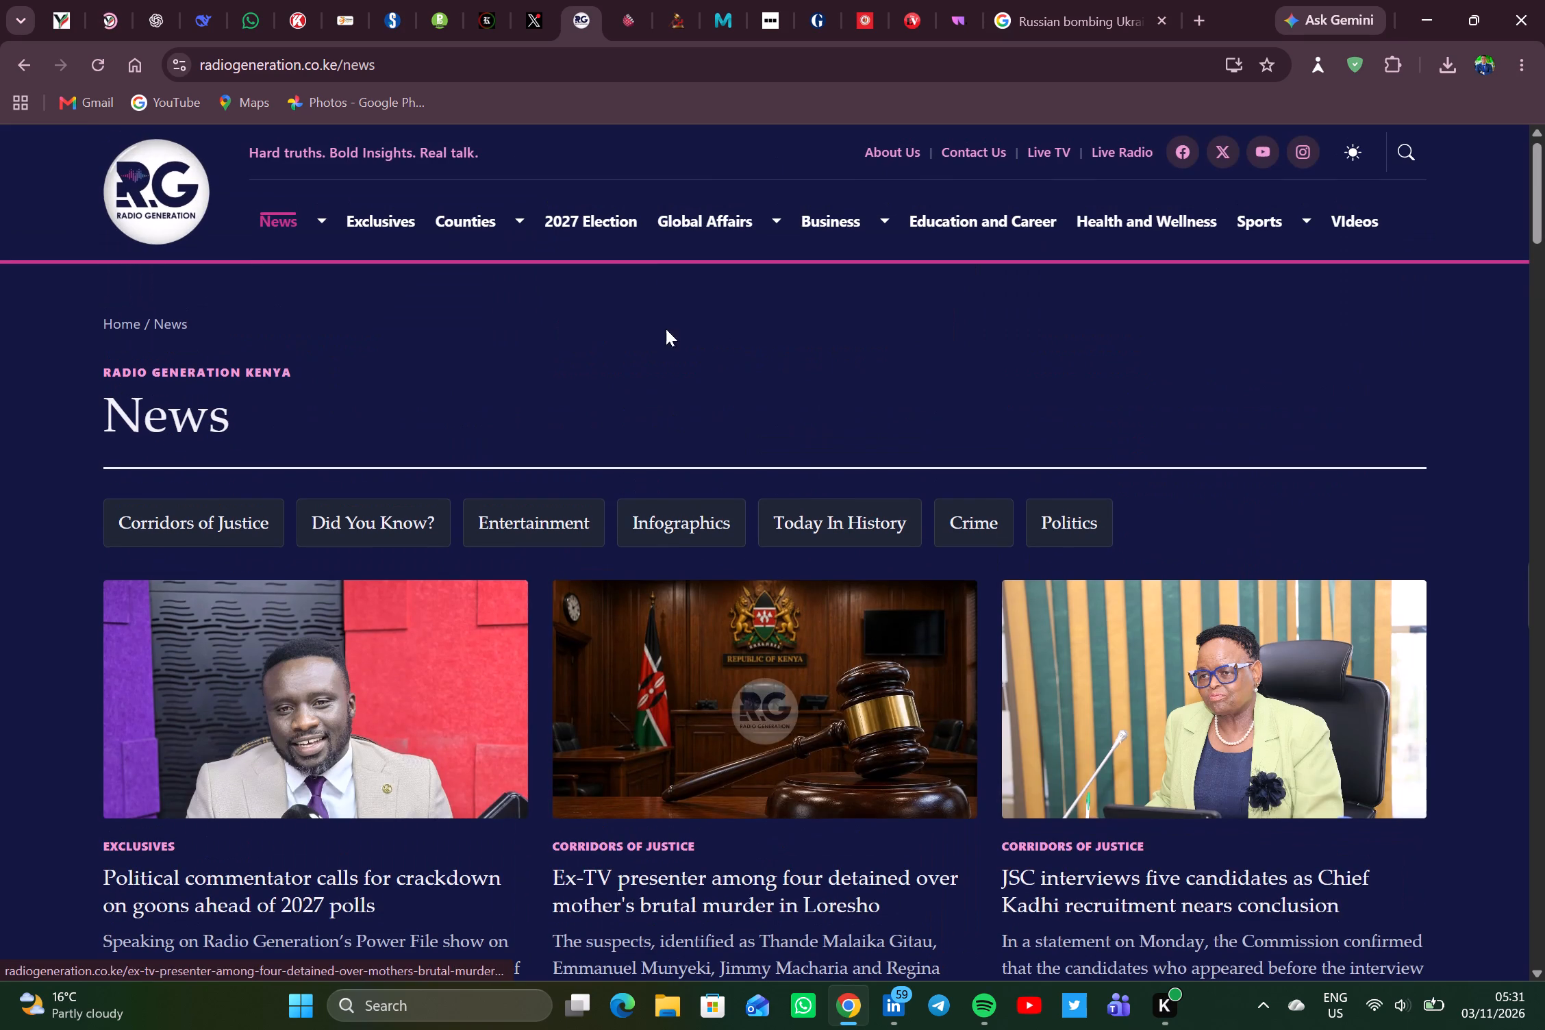
left_click(637, 16)
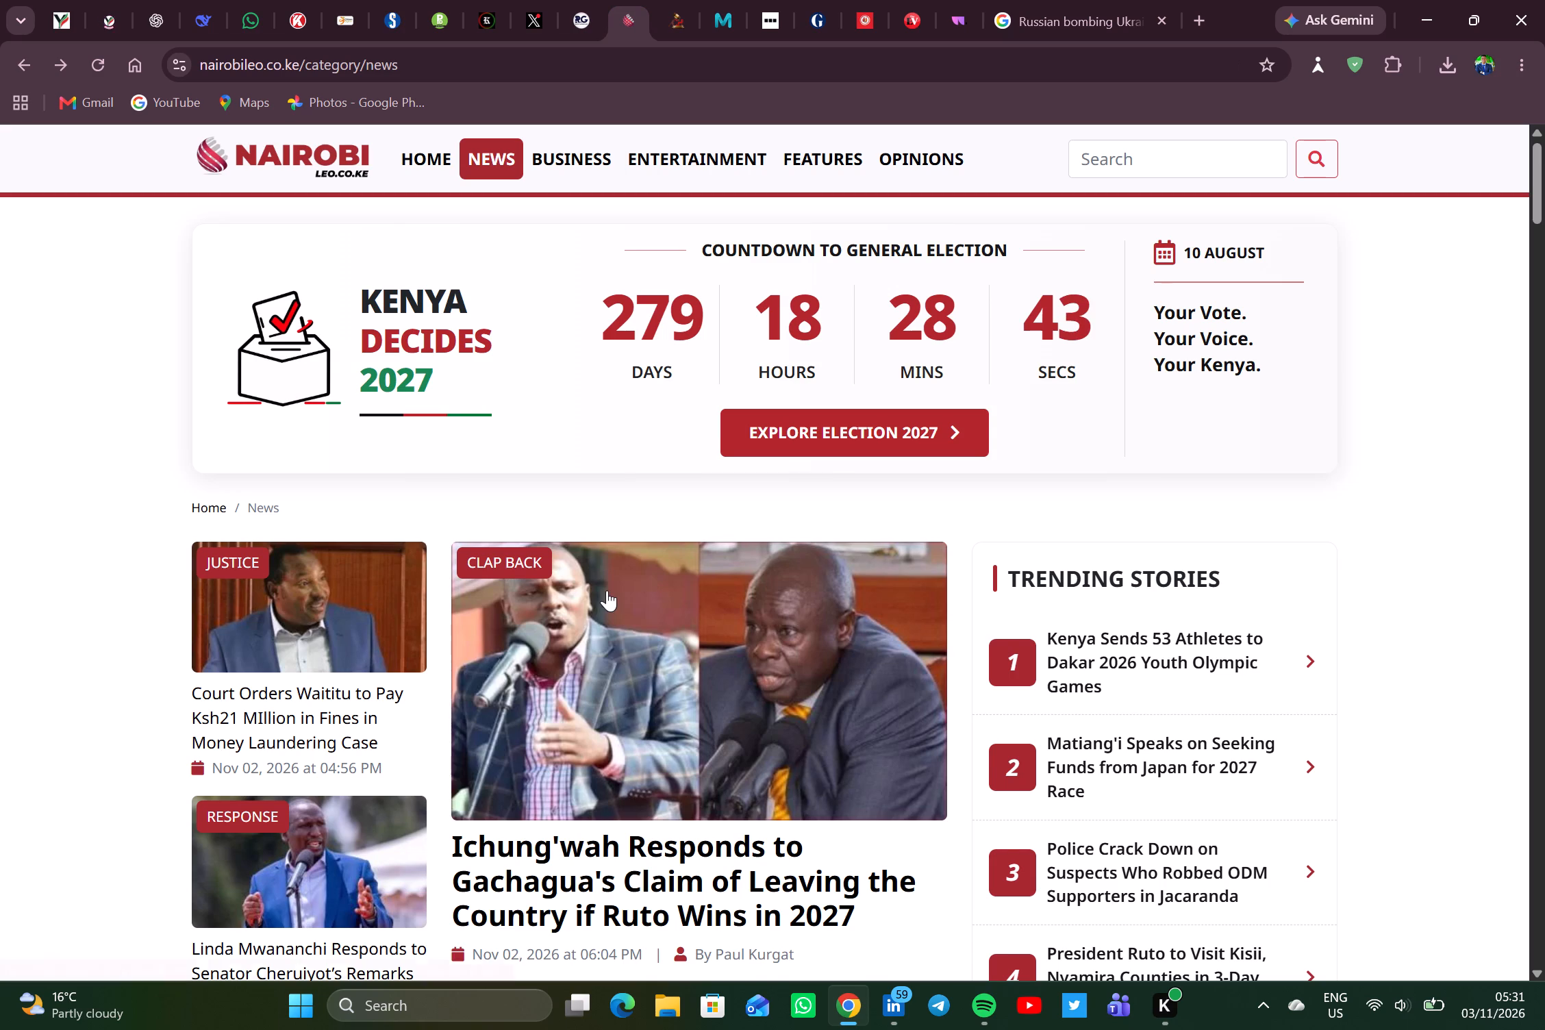
scroll(607, 590, "down", 2)
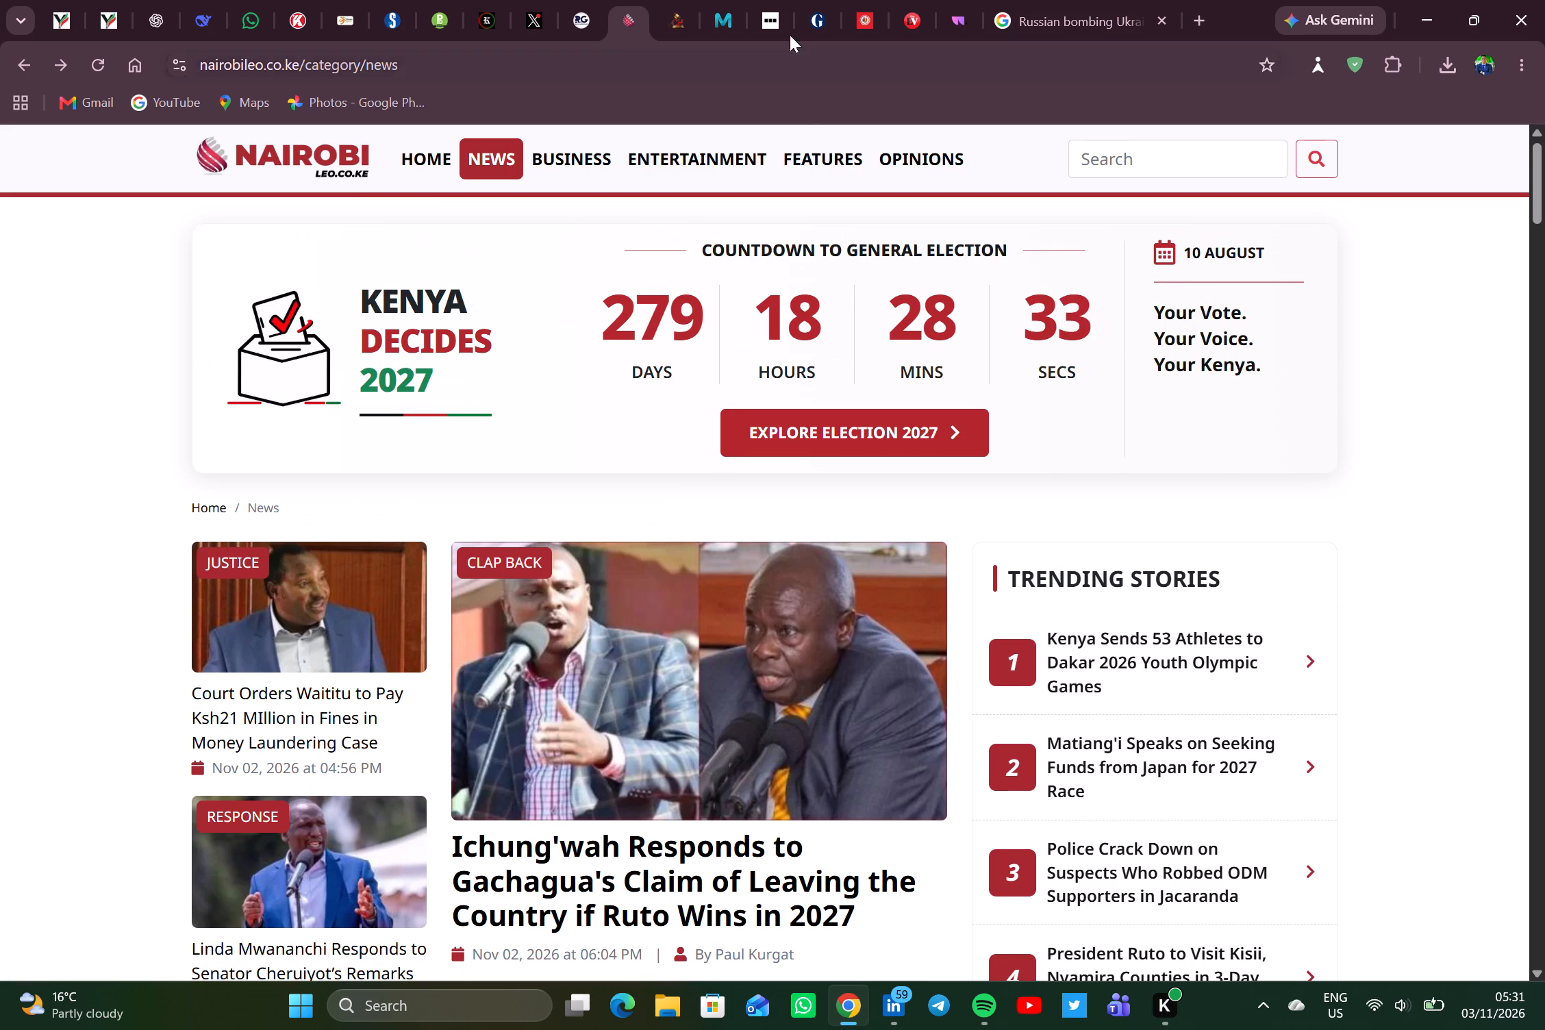
Look through the latest news on Capital FM, Eastleigh Voice and Citizen Digital for a story candidate.
left_click(864, 8)
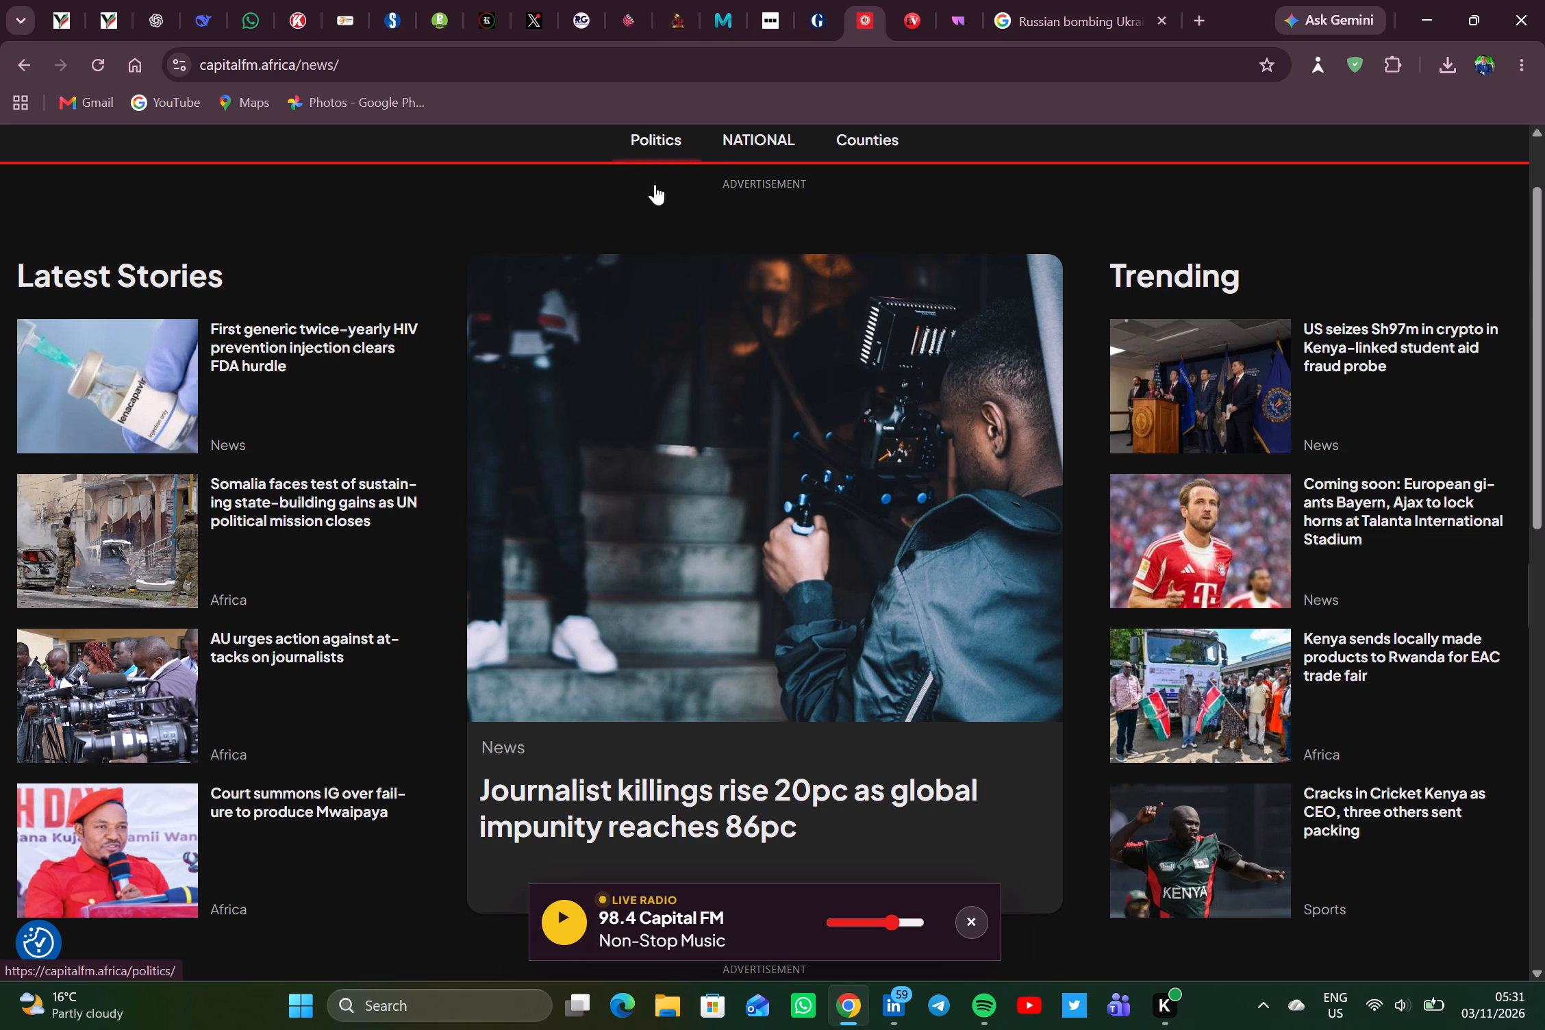
scroll(627, 293, "up", 4)
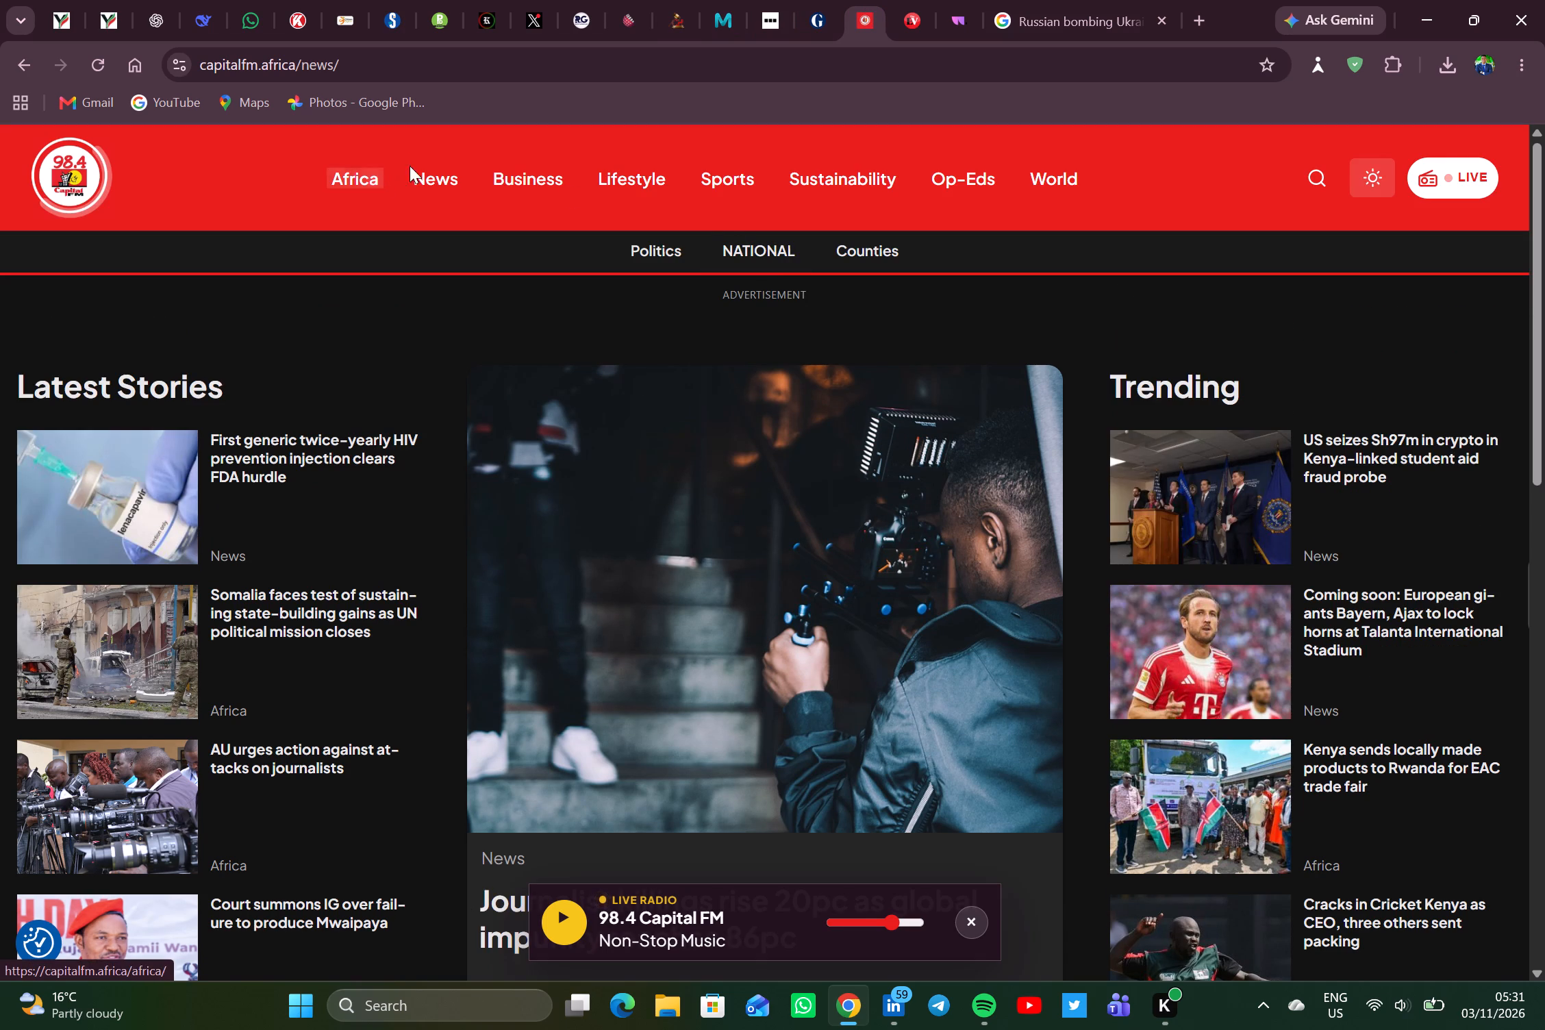
left_click(453, 174)
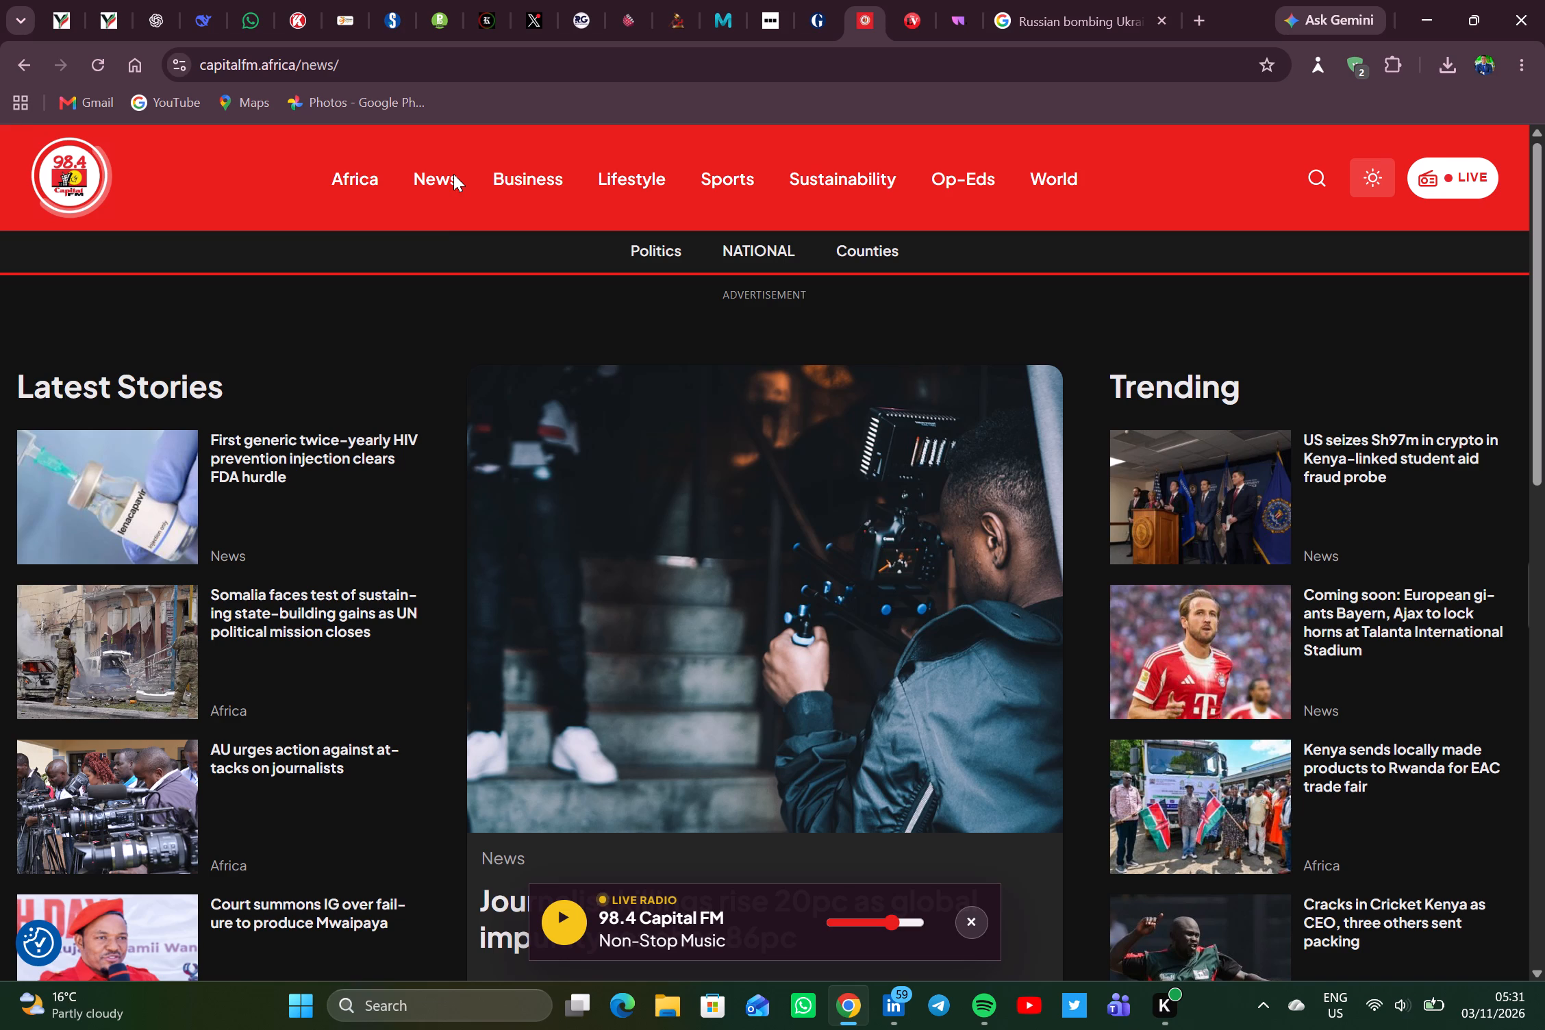
scroll(530, 405, "down", 3)
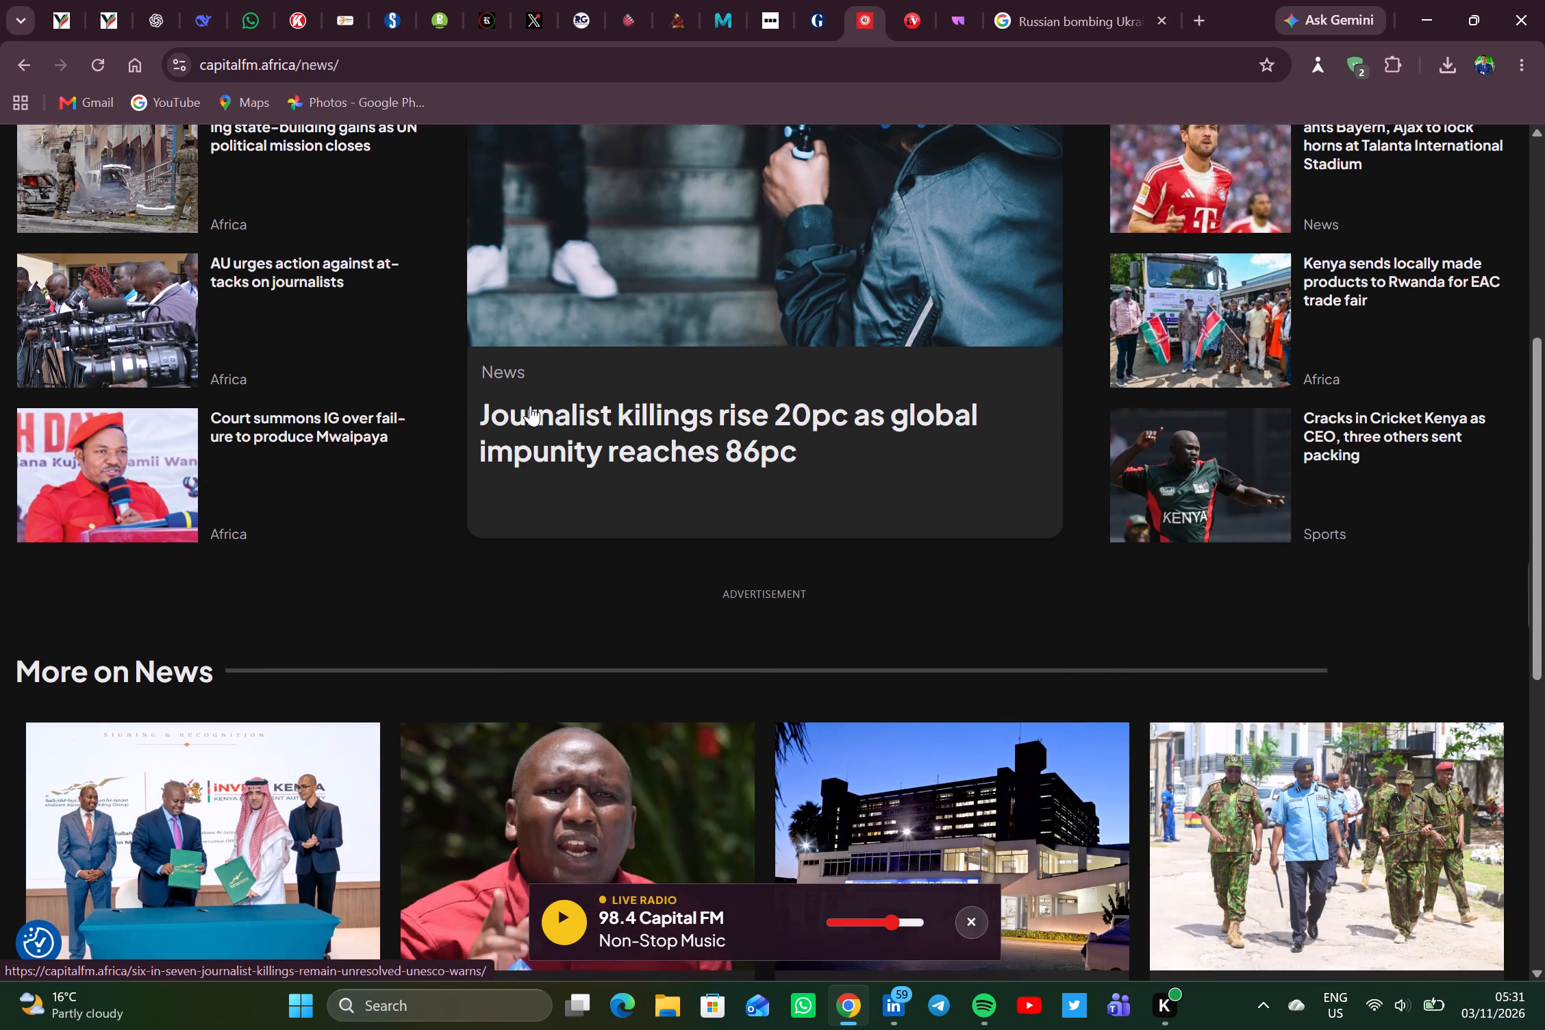
scroll(530, 405, "down", 4)
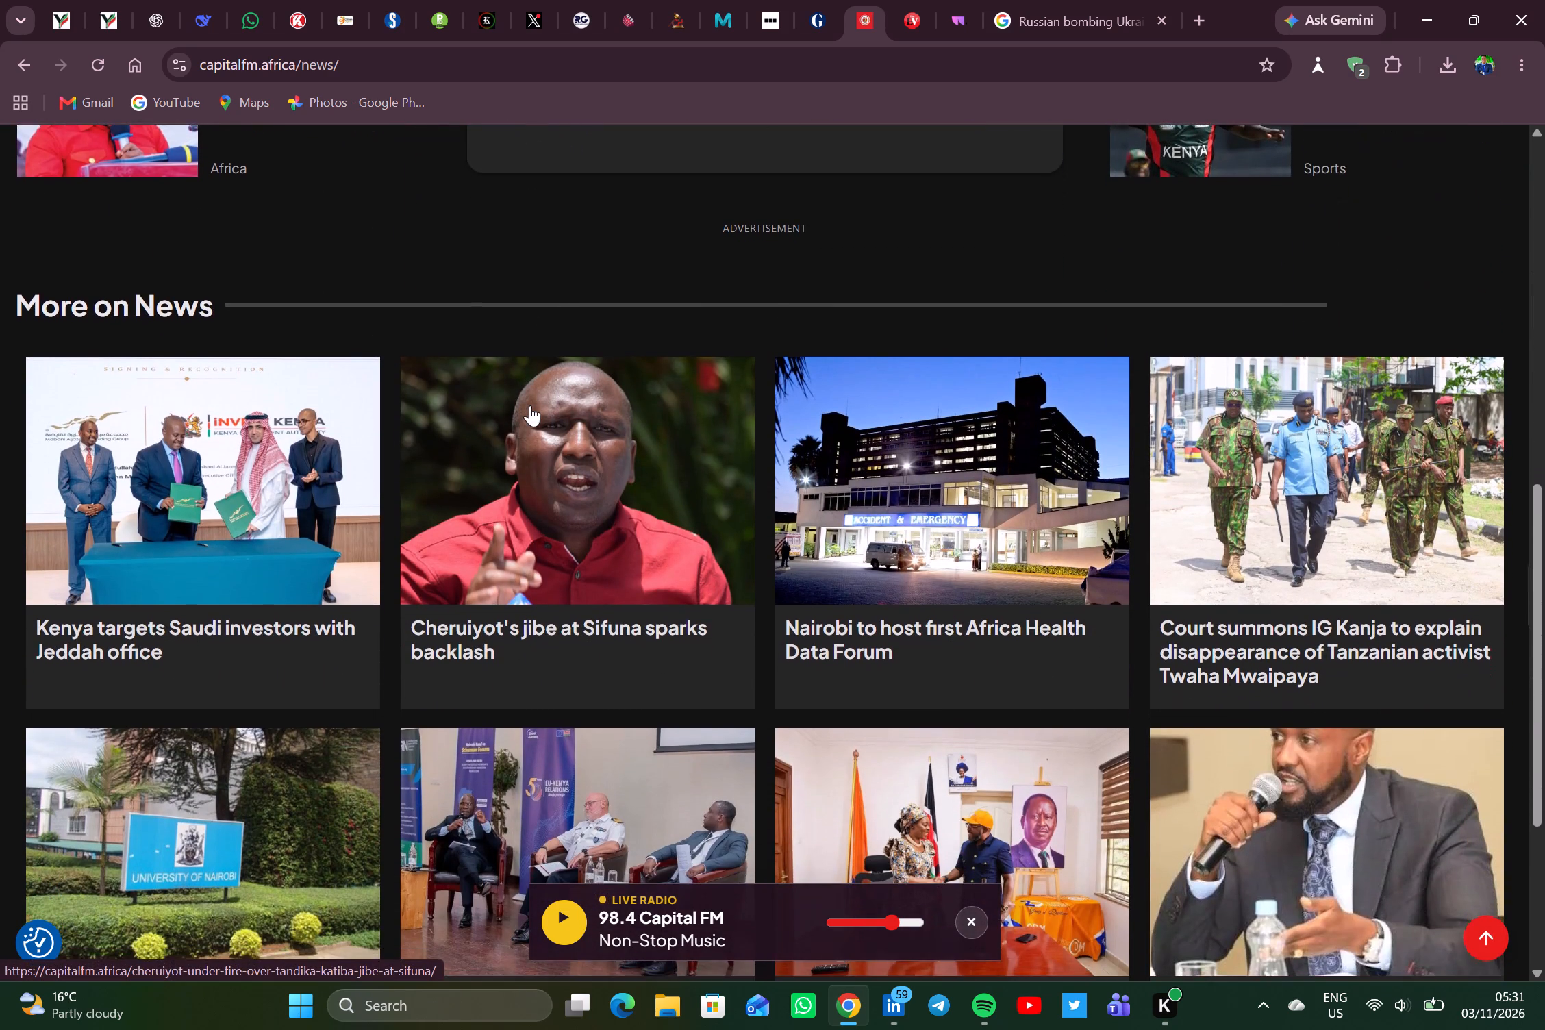
scroll(530, 405, "down", 2)
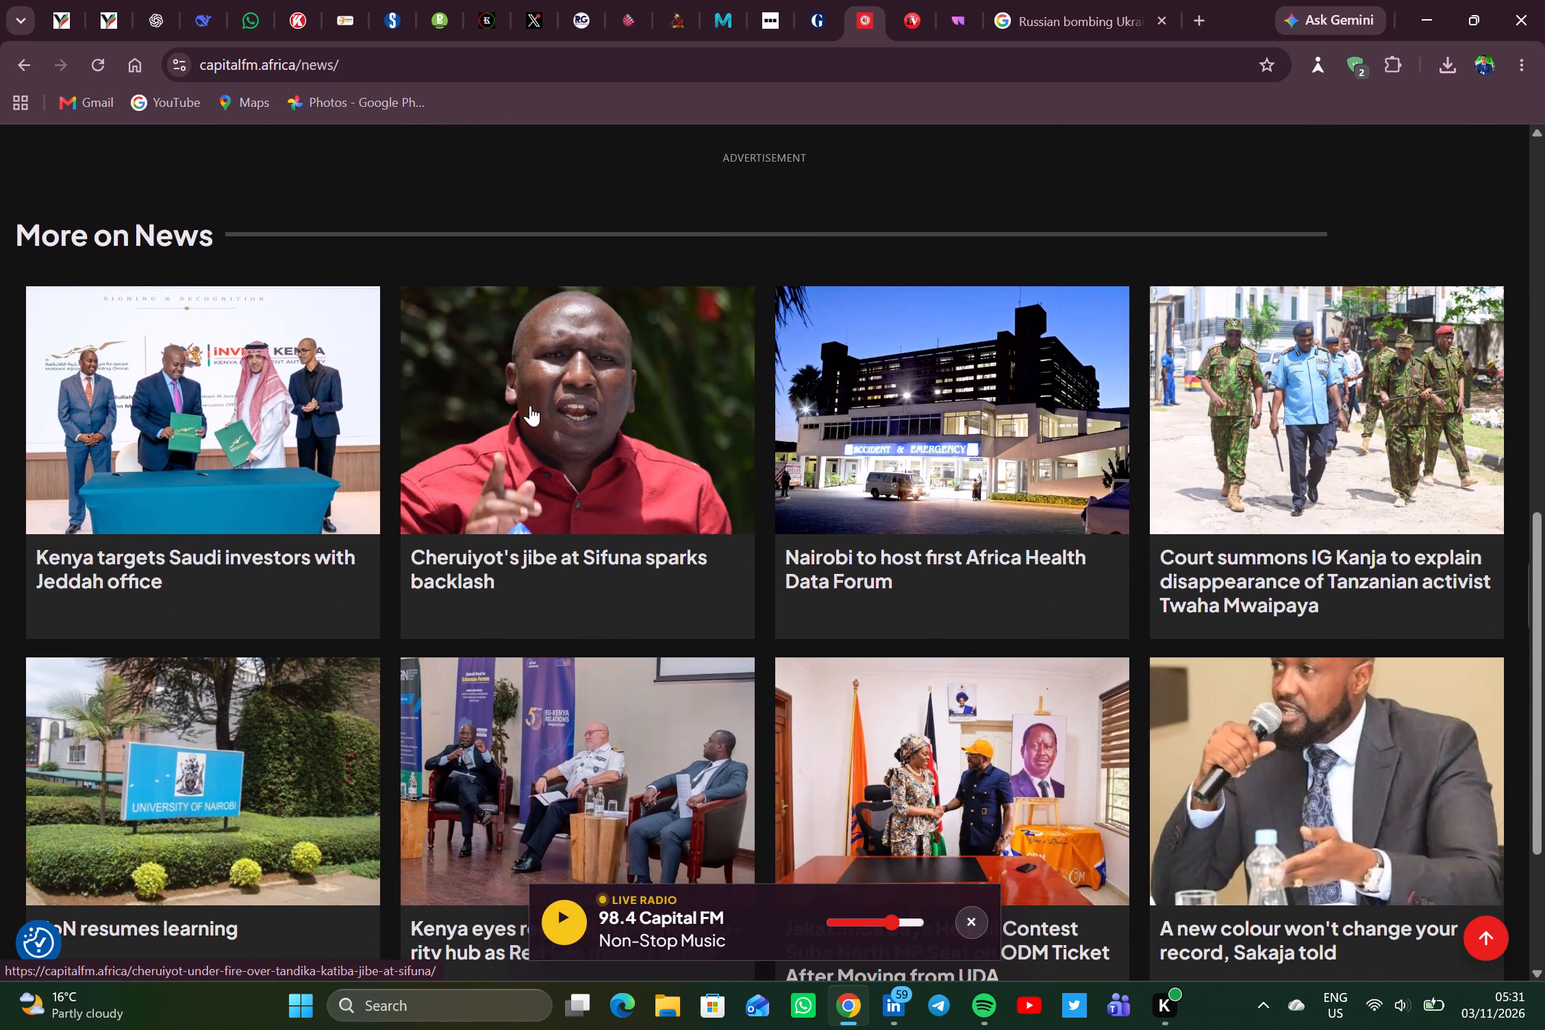
scroll(530, 405, "down", 1)
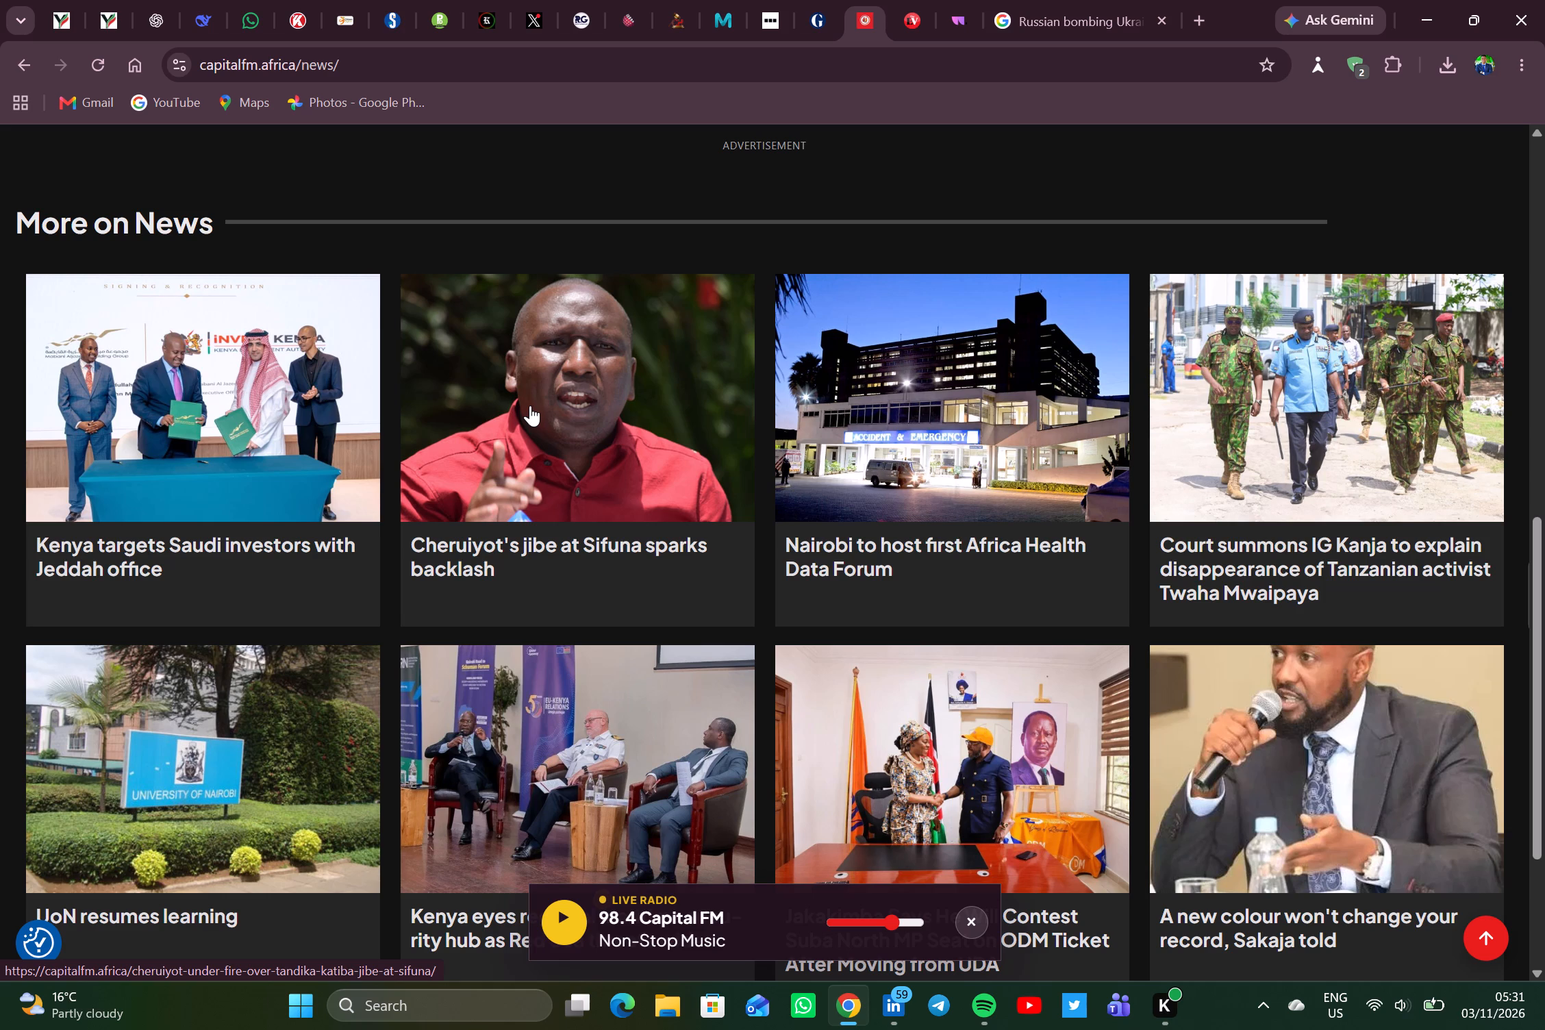
scroll(530, 405, "up", 6)
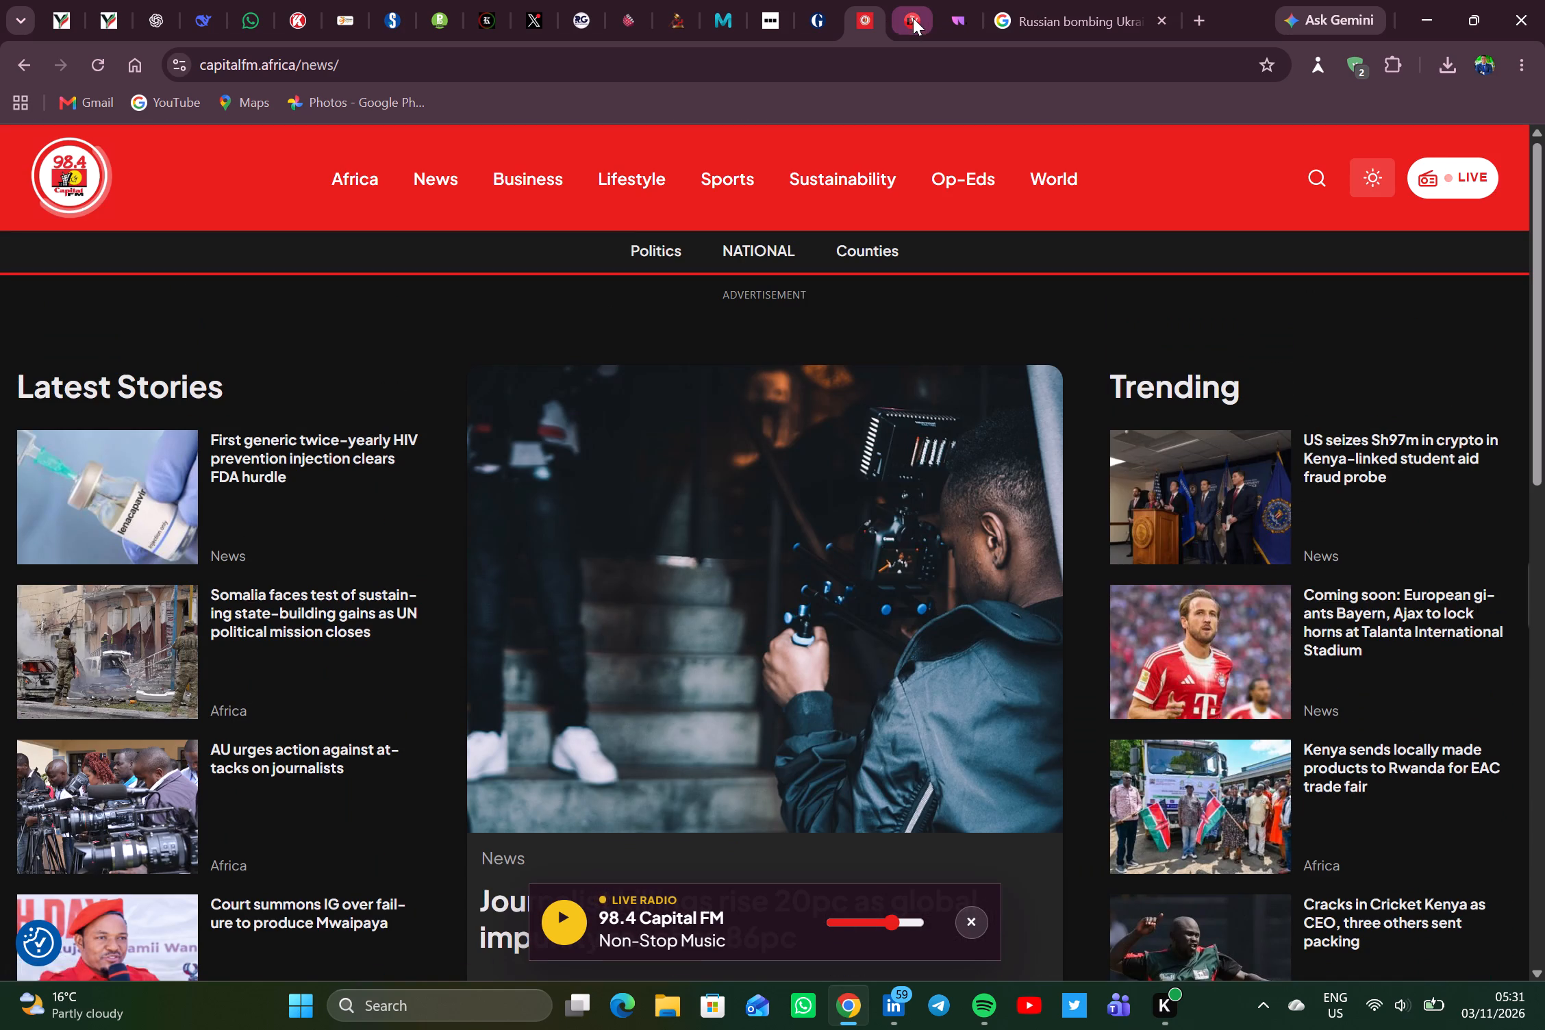
left_click(913, 18)
left_click(309, 154)
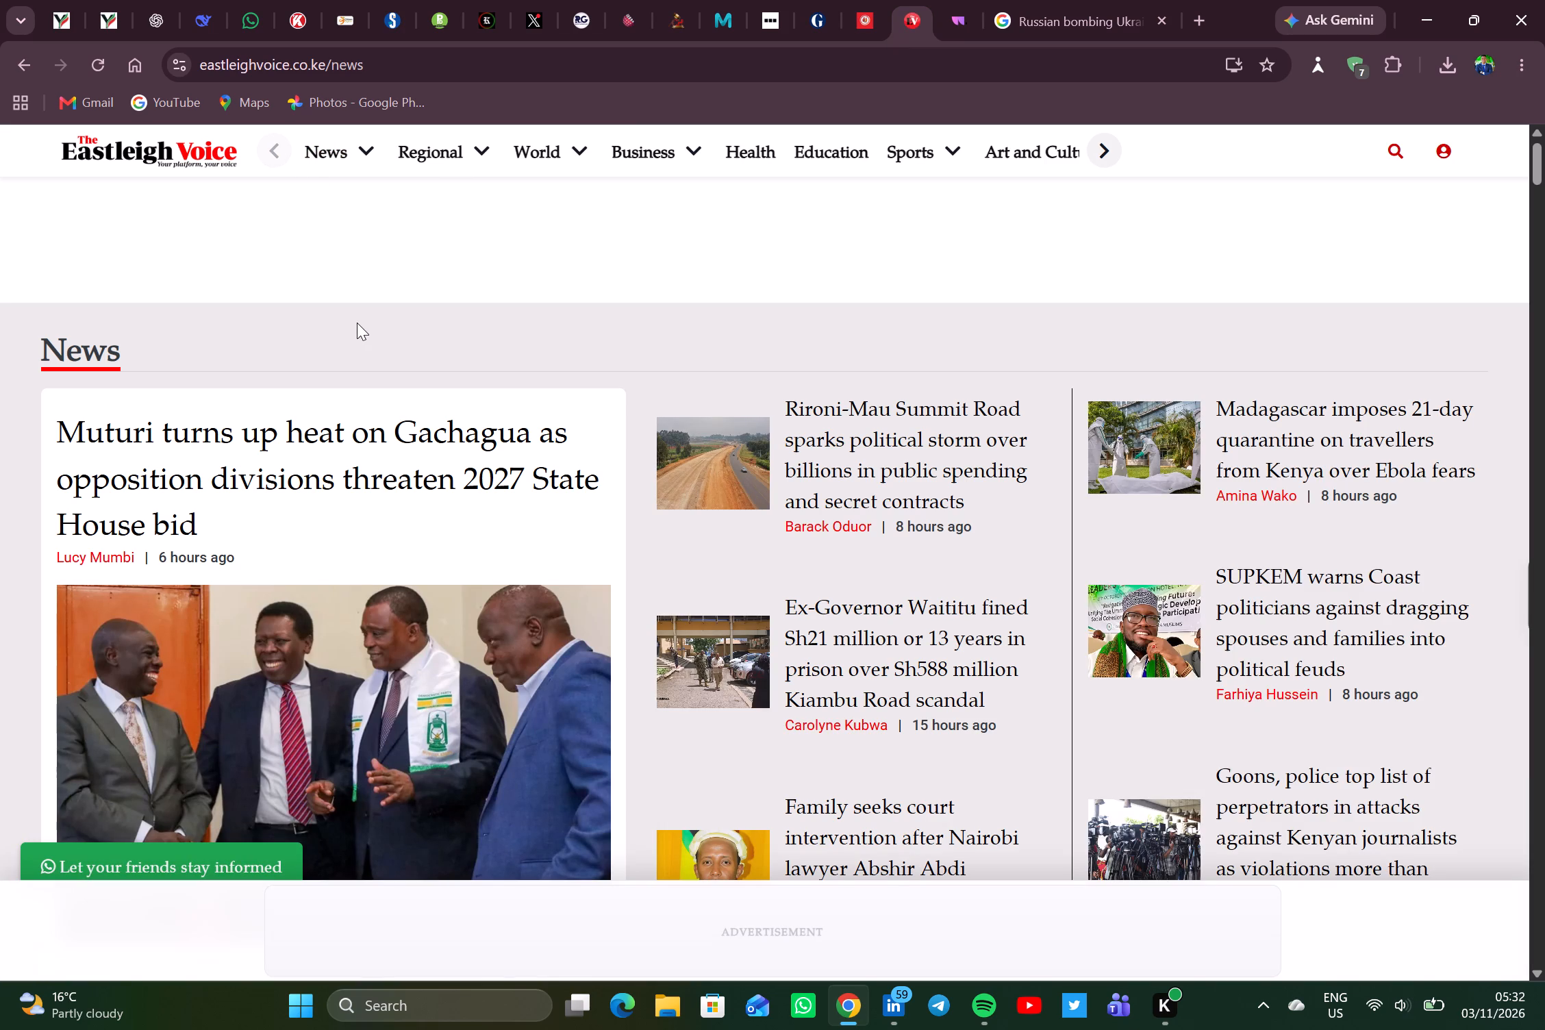
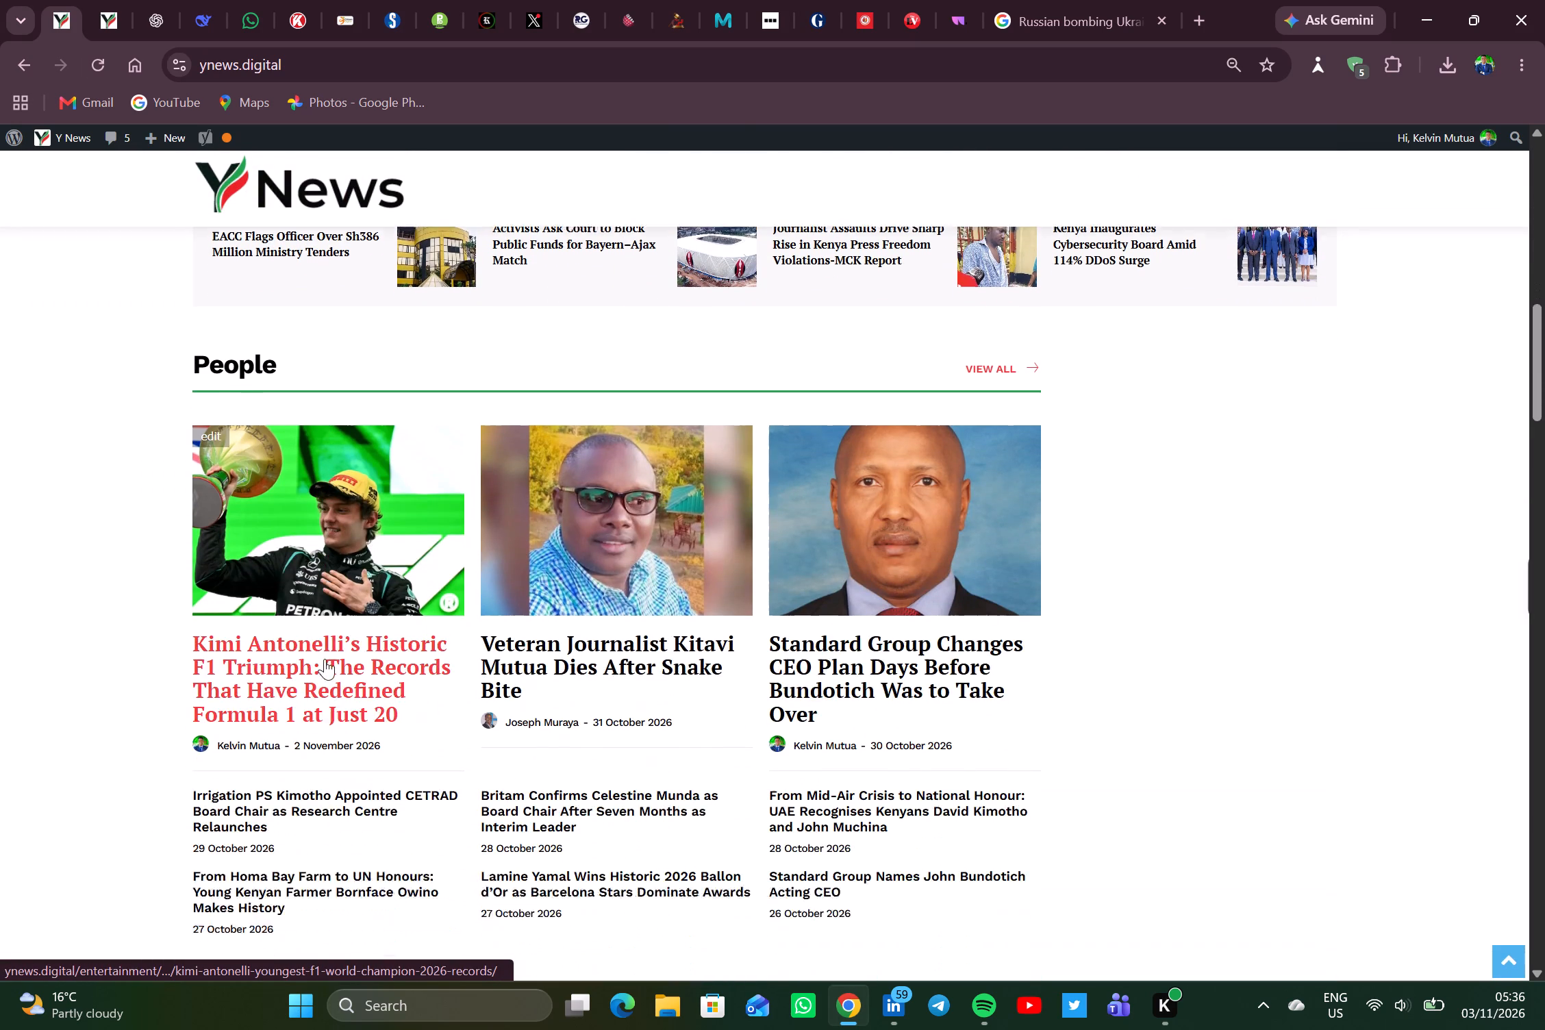
scroll(325, 659, "down", 2)
scroll(325, 659, "up", 2)
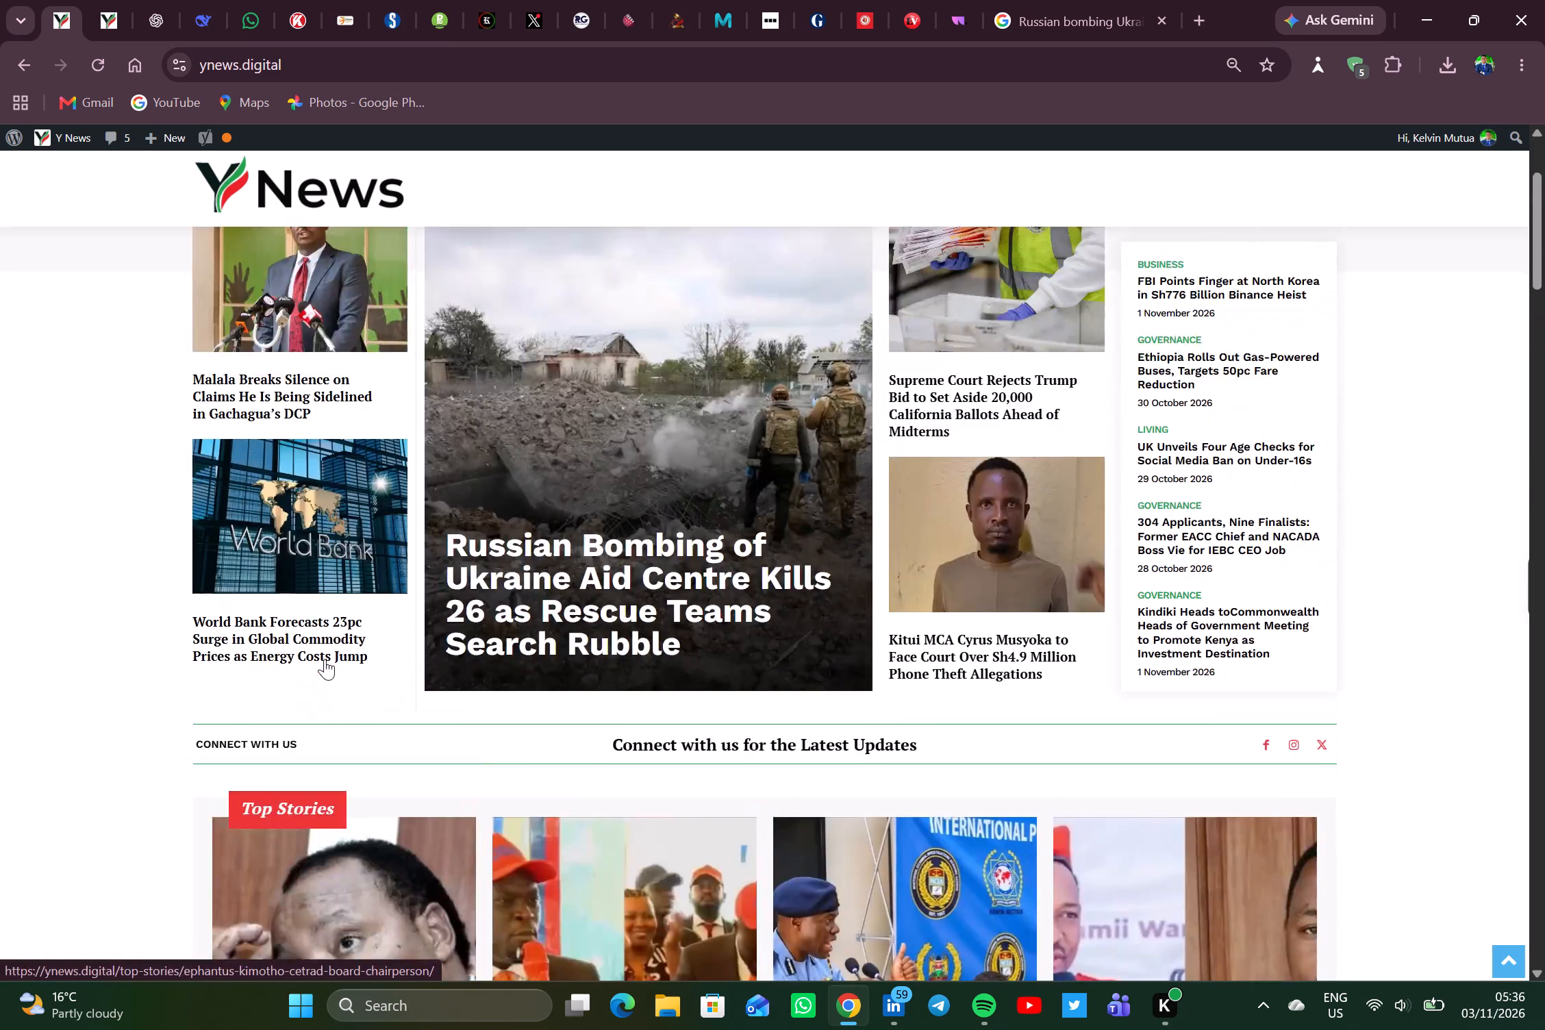
left_click(117, 22)
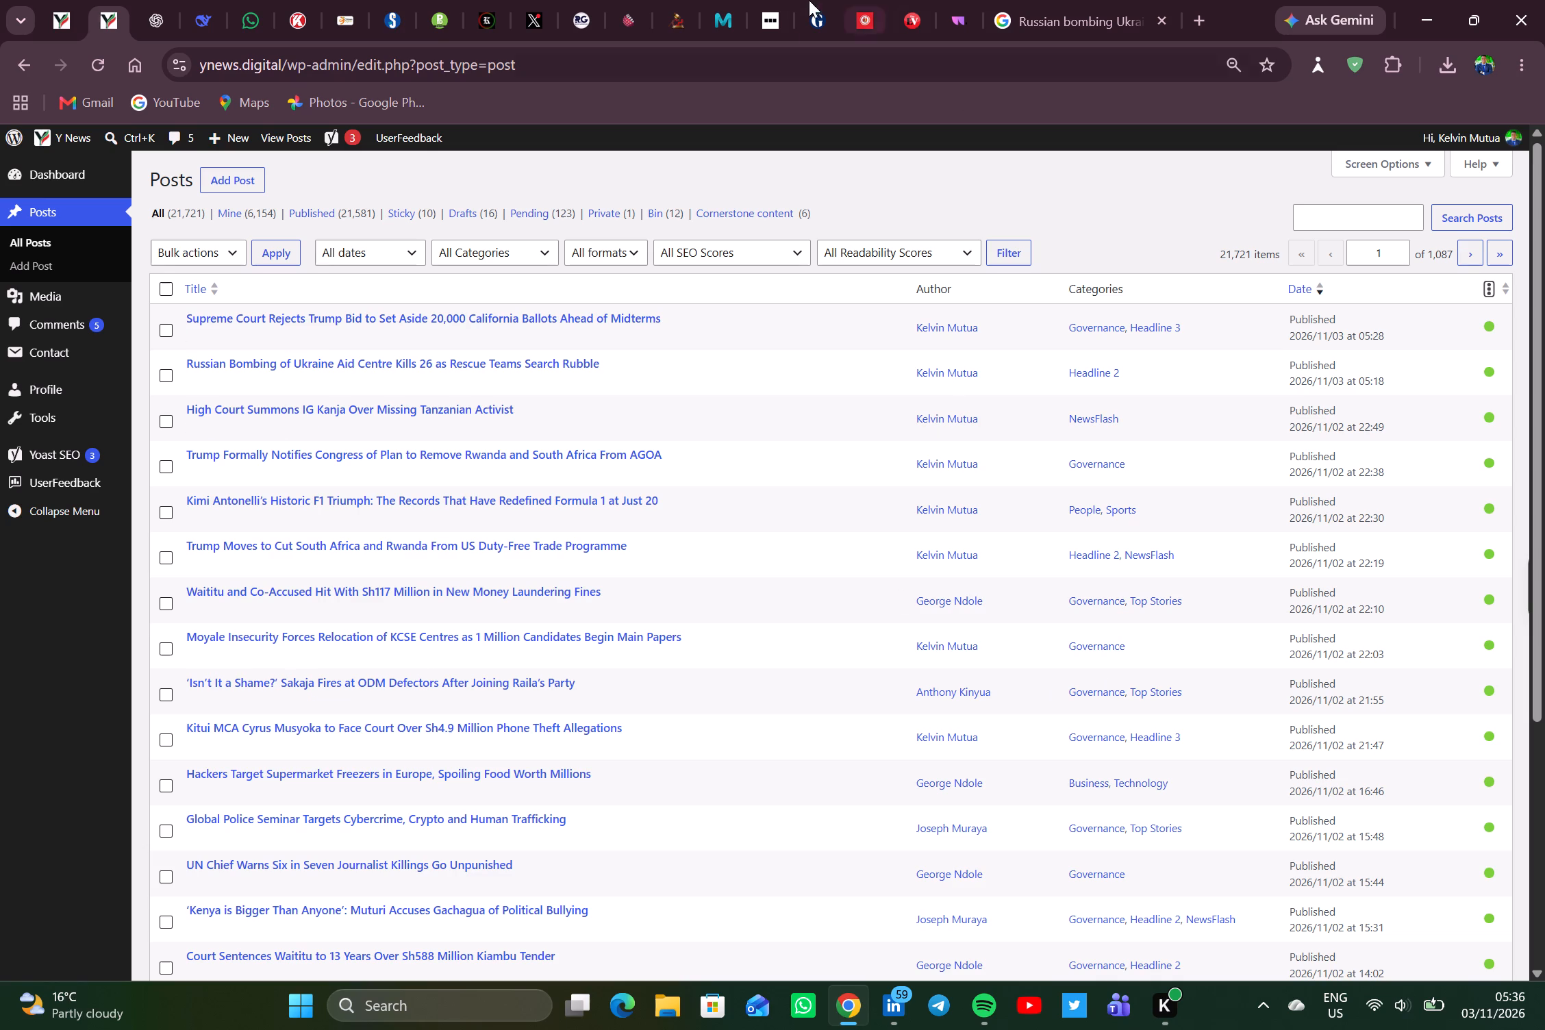
Check the BBC, Eastleigh Voice and Radio Generation news pages for another story to cover.
left_click(764, 25)
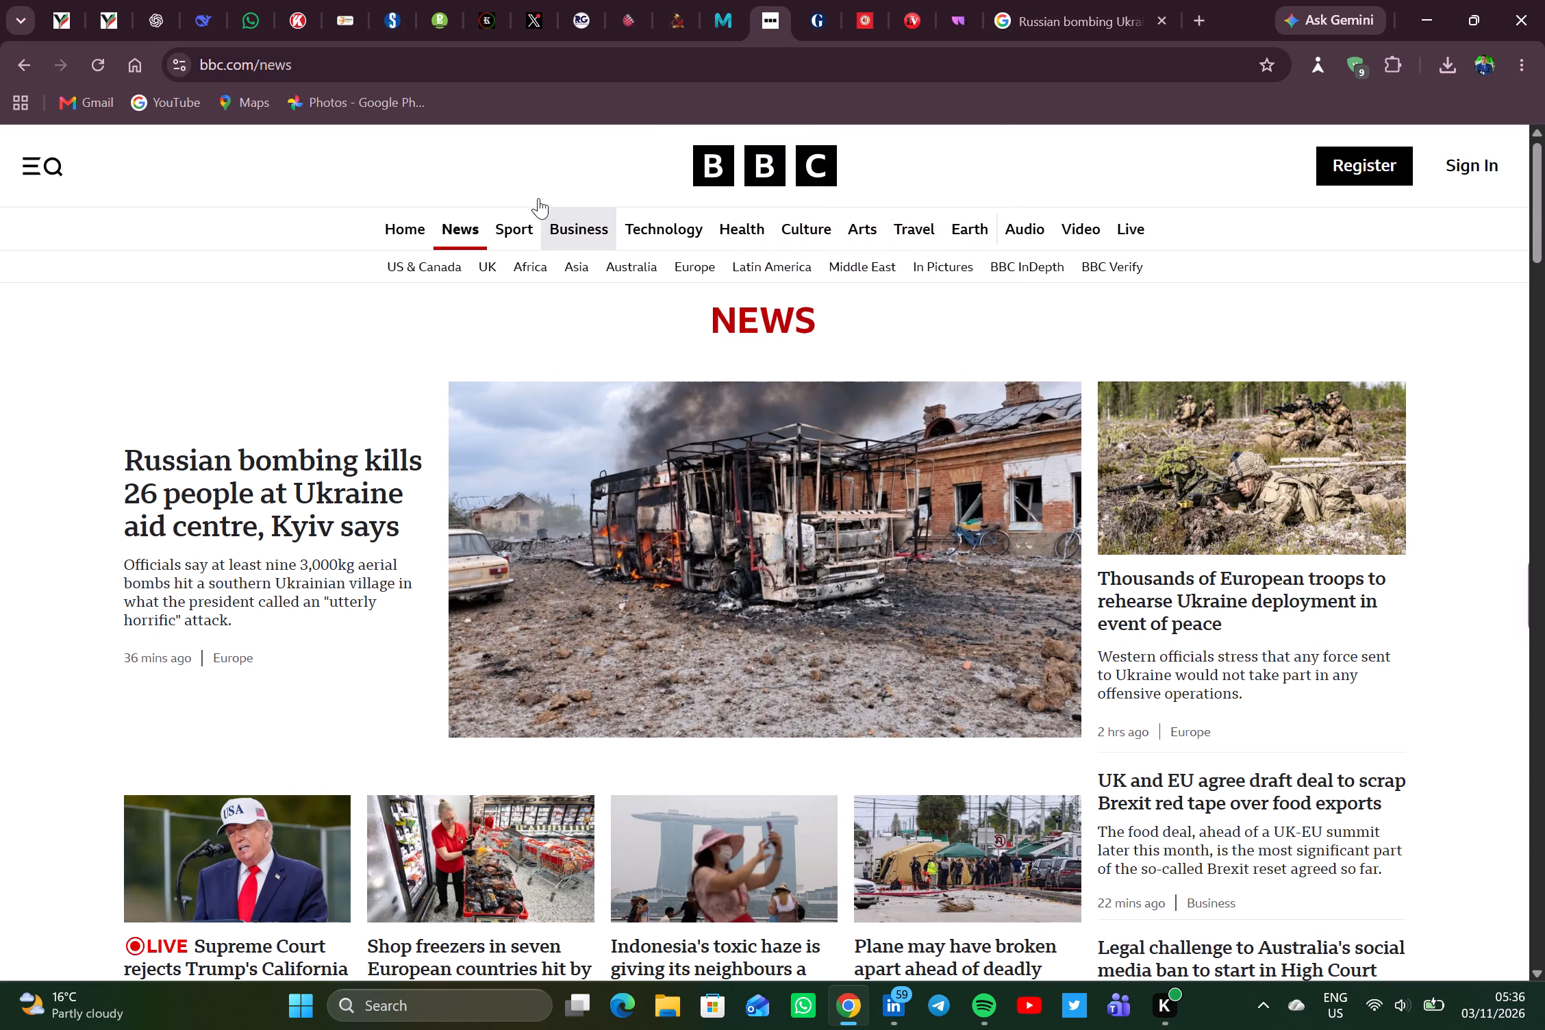
left_click(901, 25)
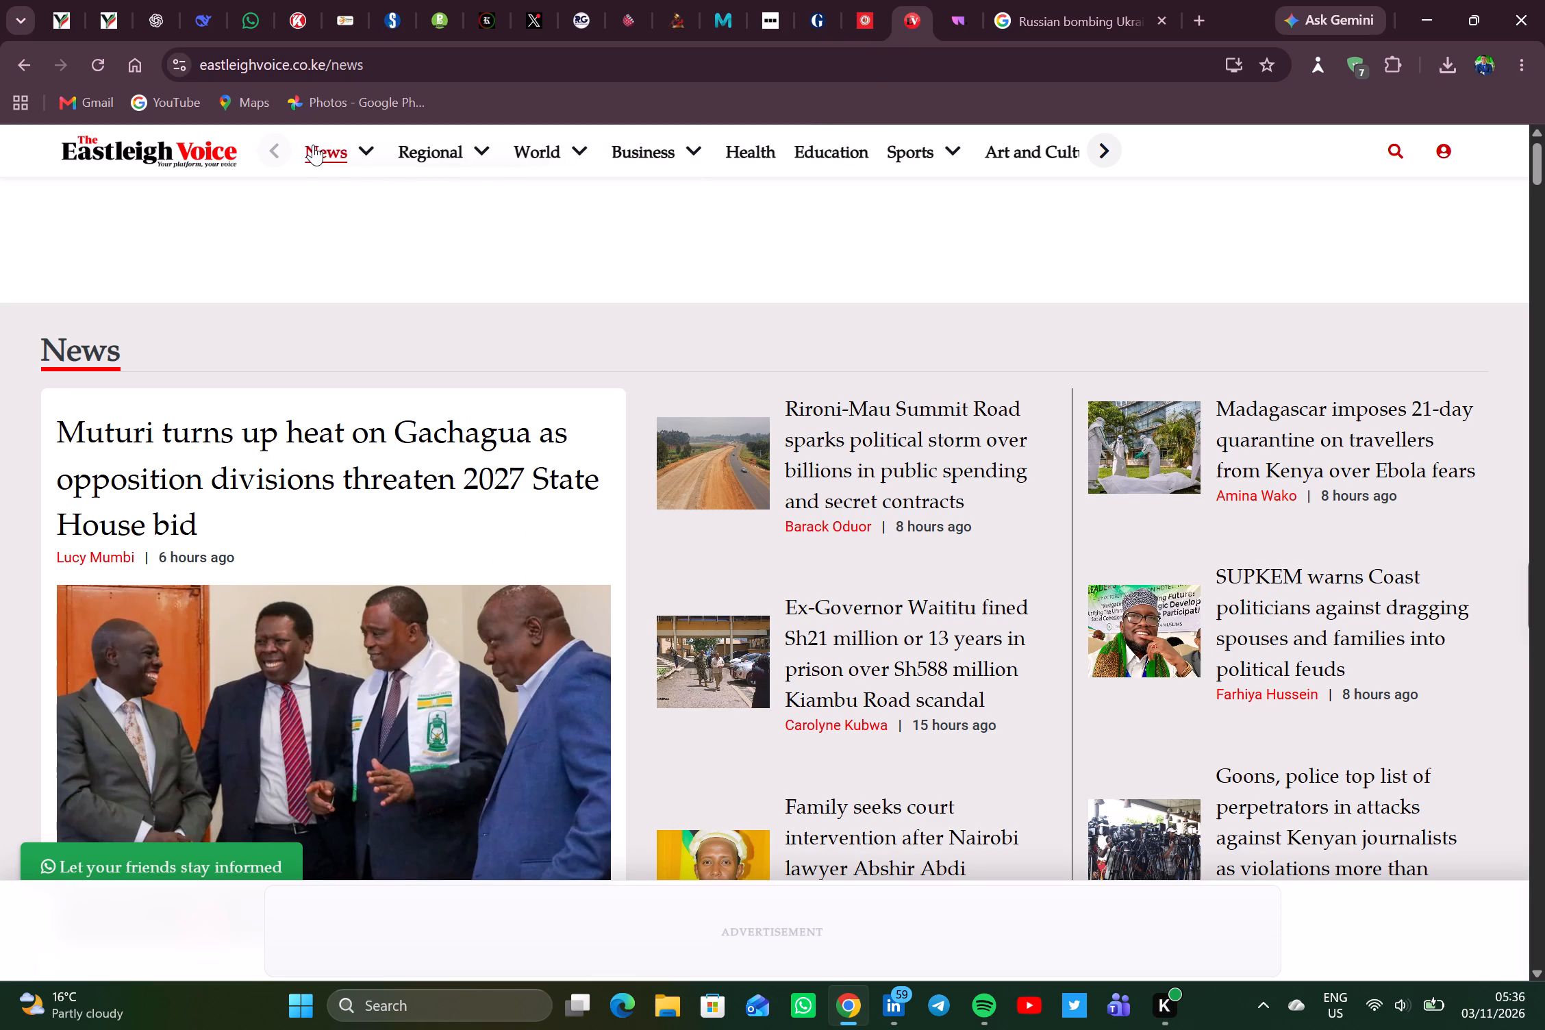
left_click(313, 145)
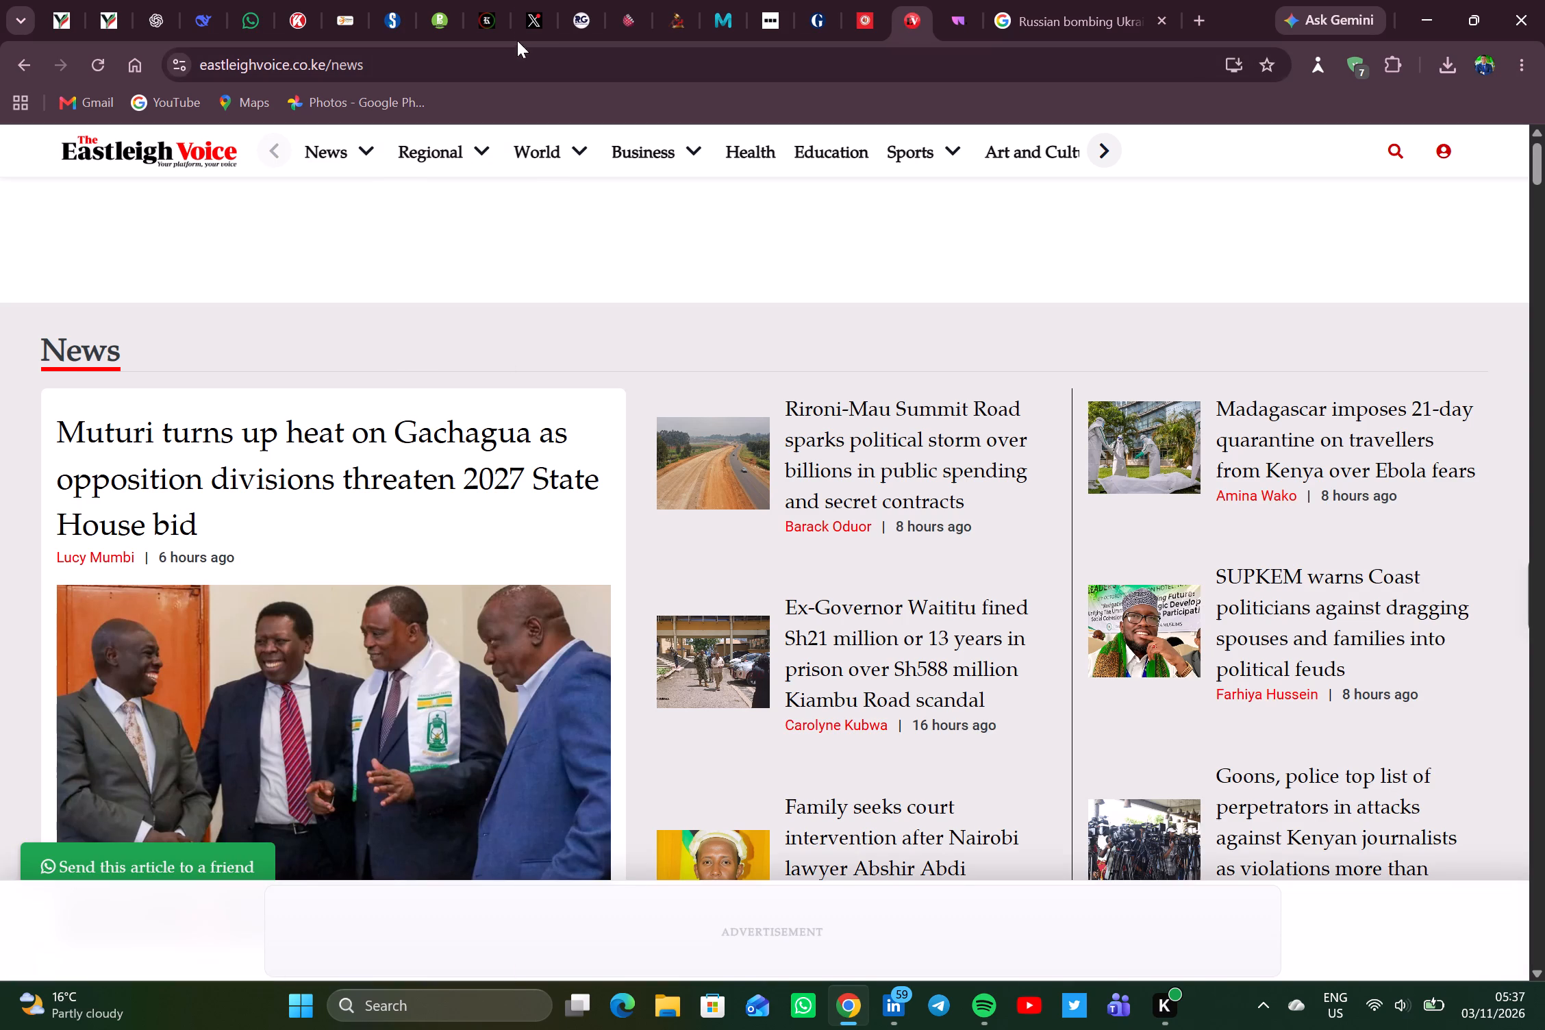
left_click(586, 8)
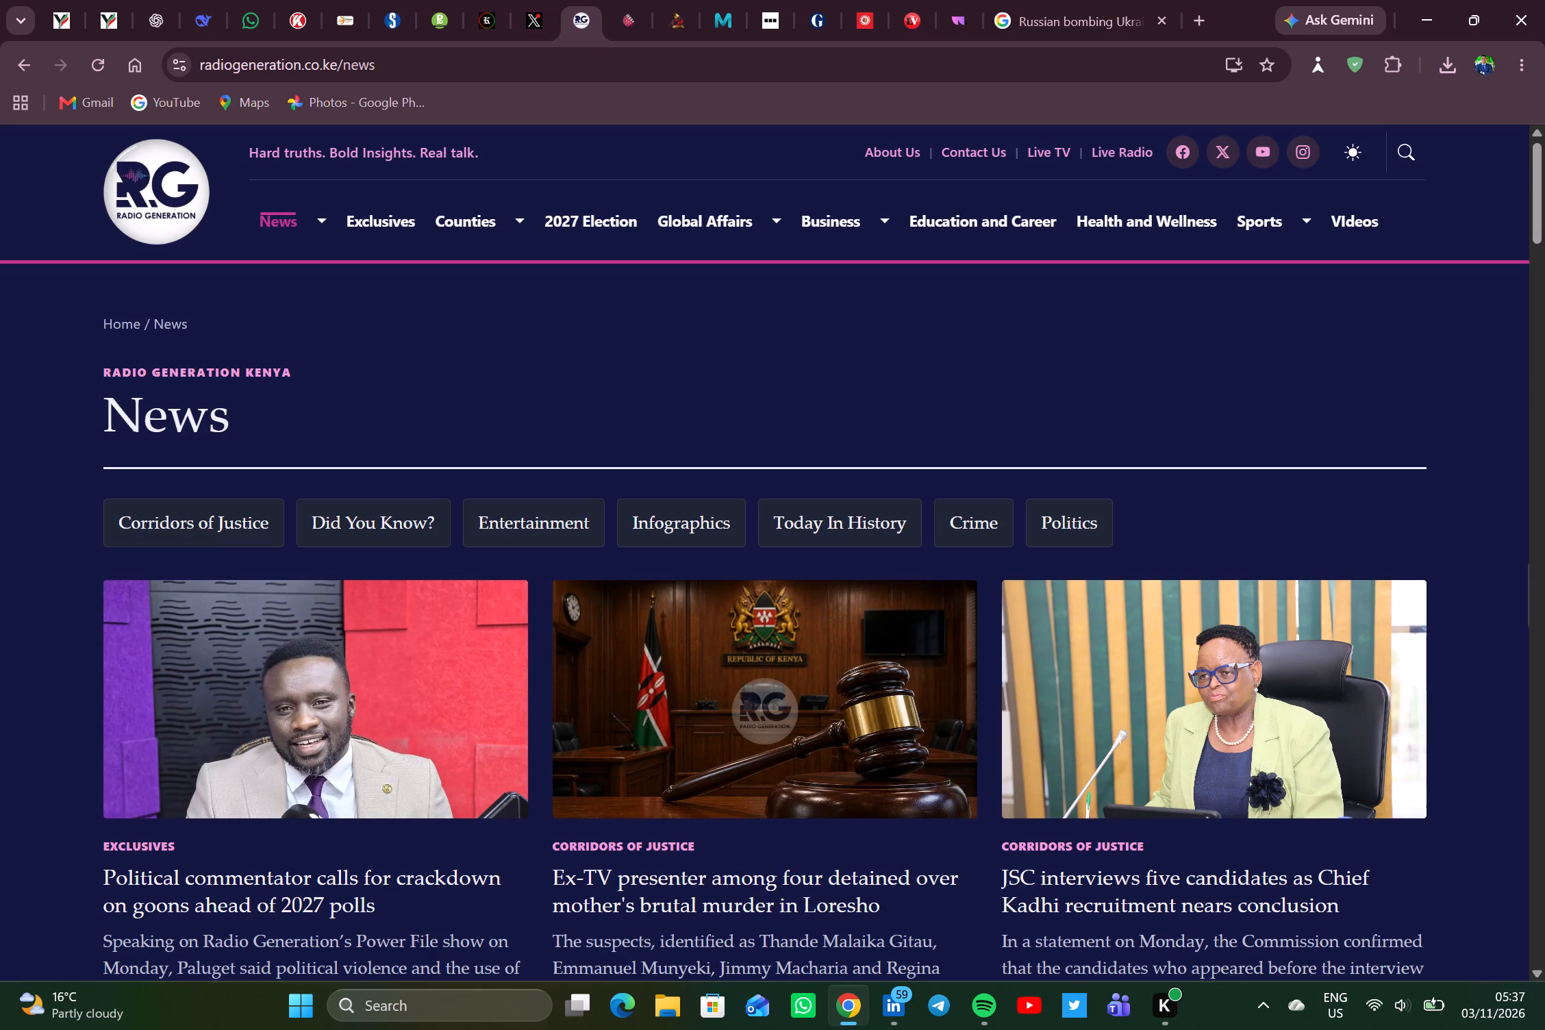
left_click(453, 27)
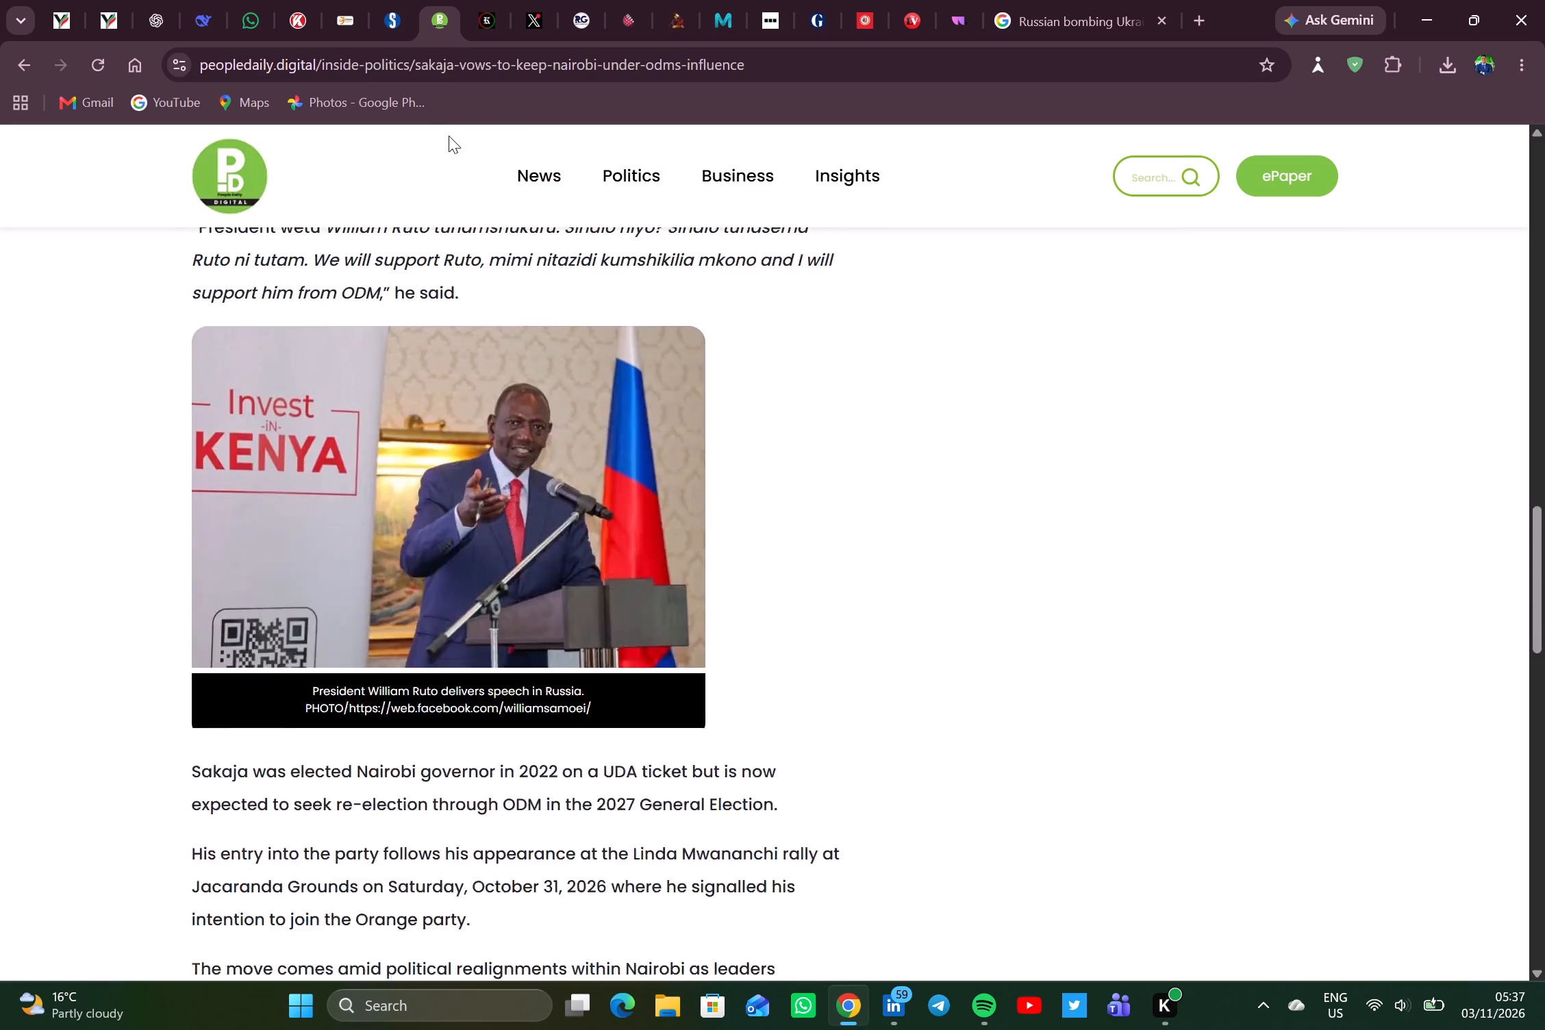
left_click(533, 179)
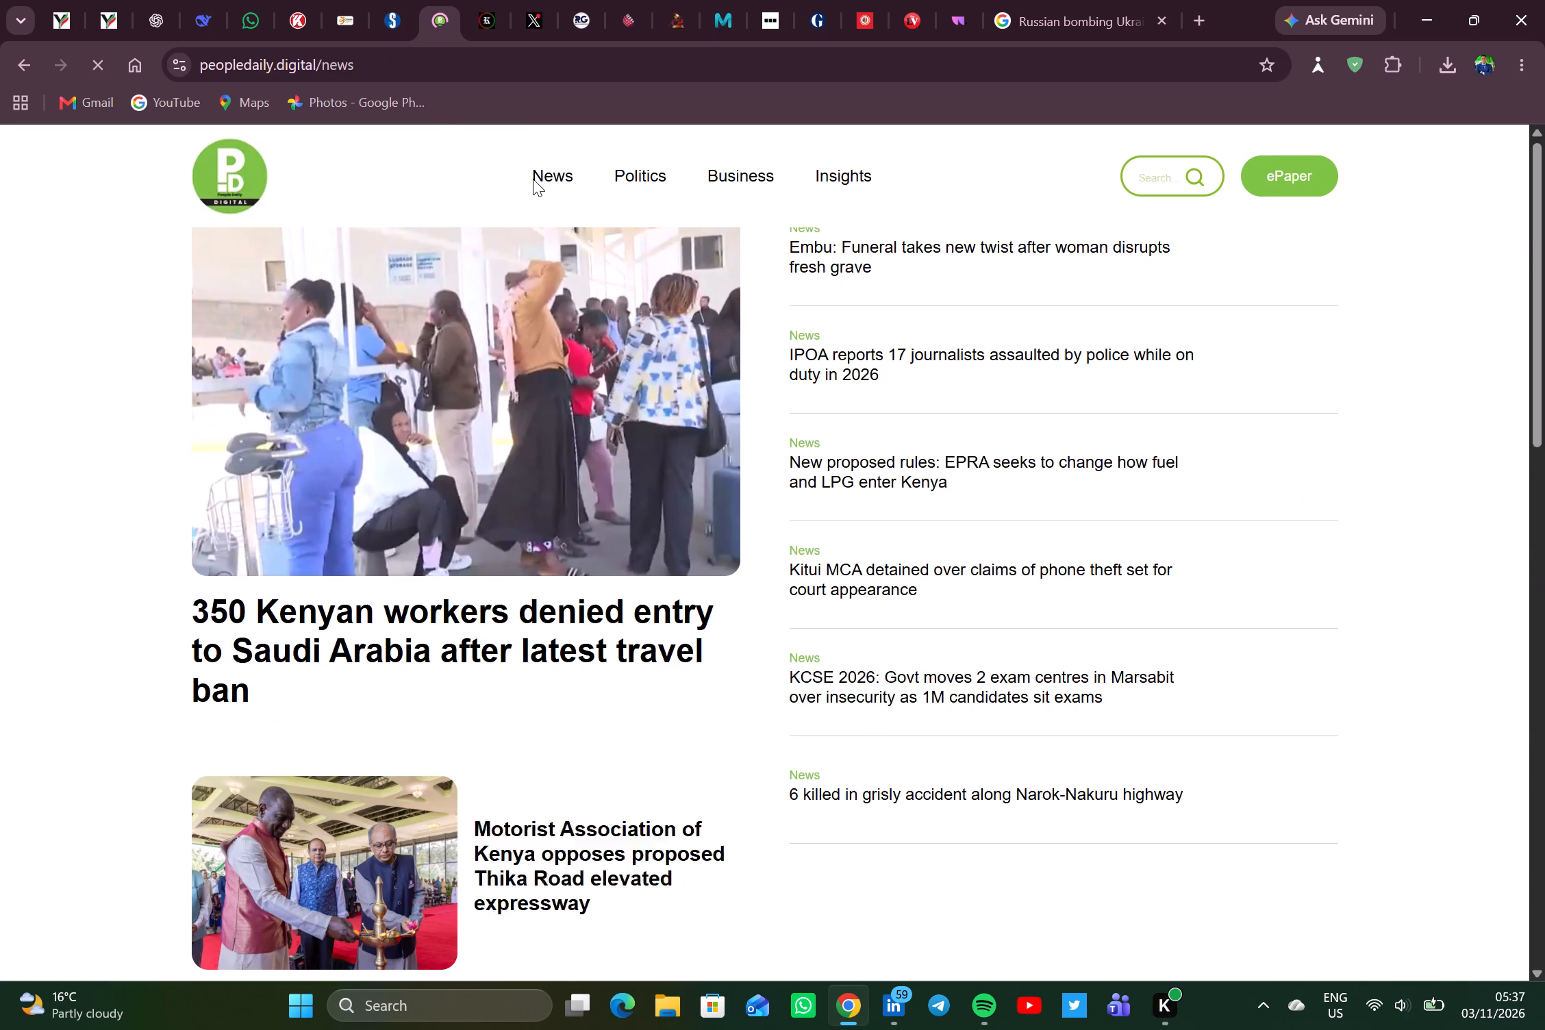
scroll(544, 440, "down", 1)
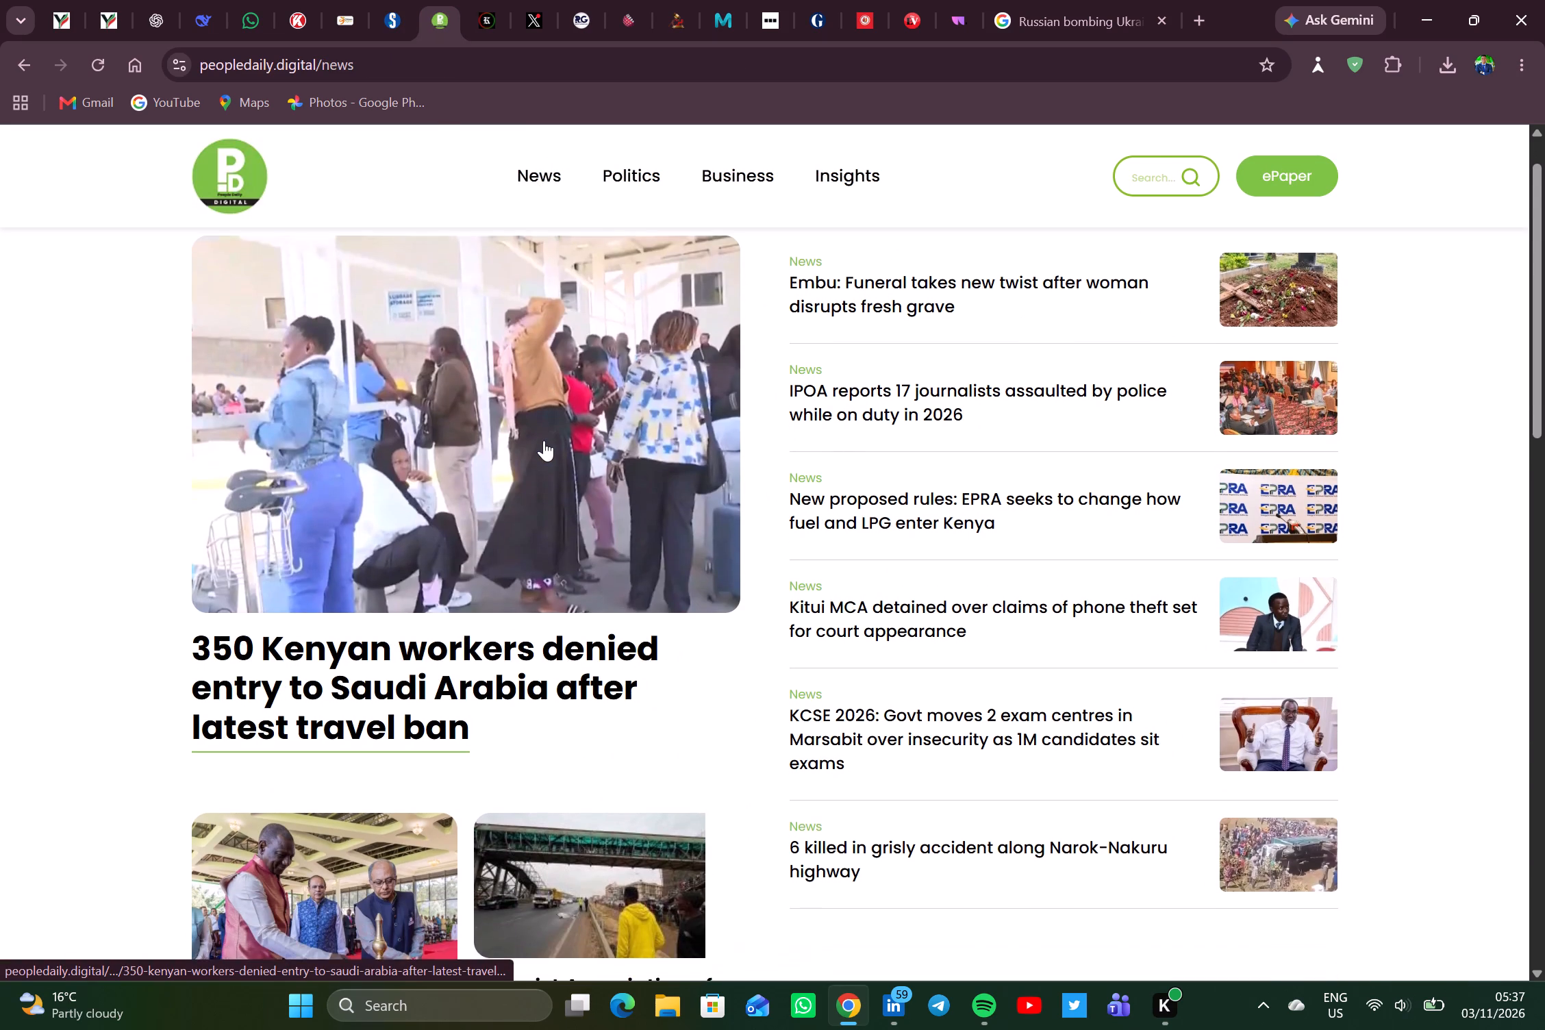
scroll(544, 440, "down", 1)
left_click(448, 579)
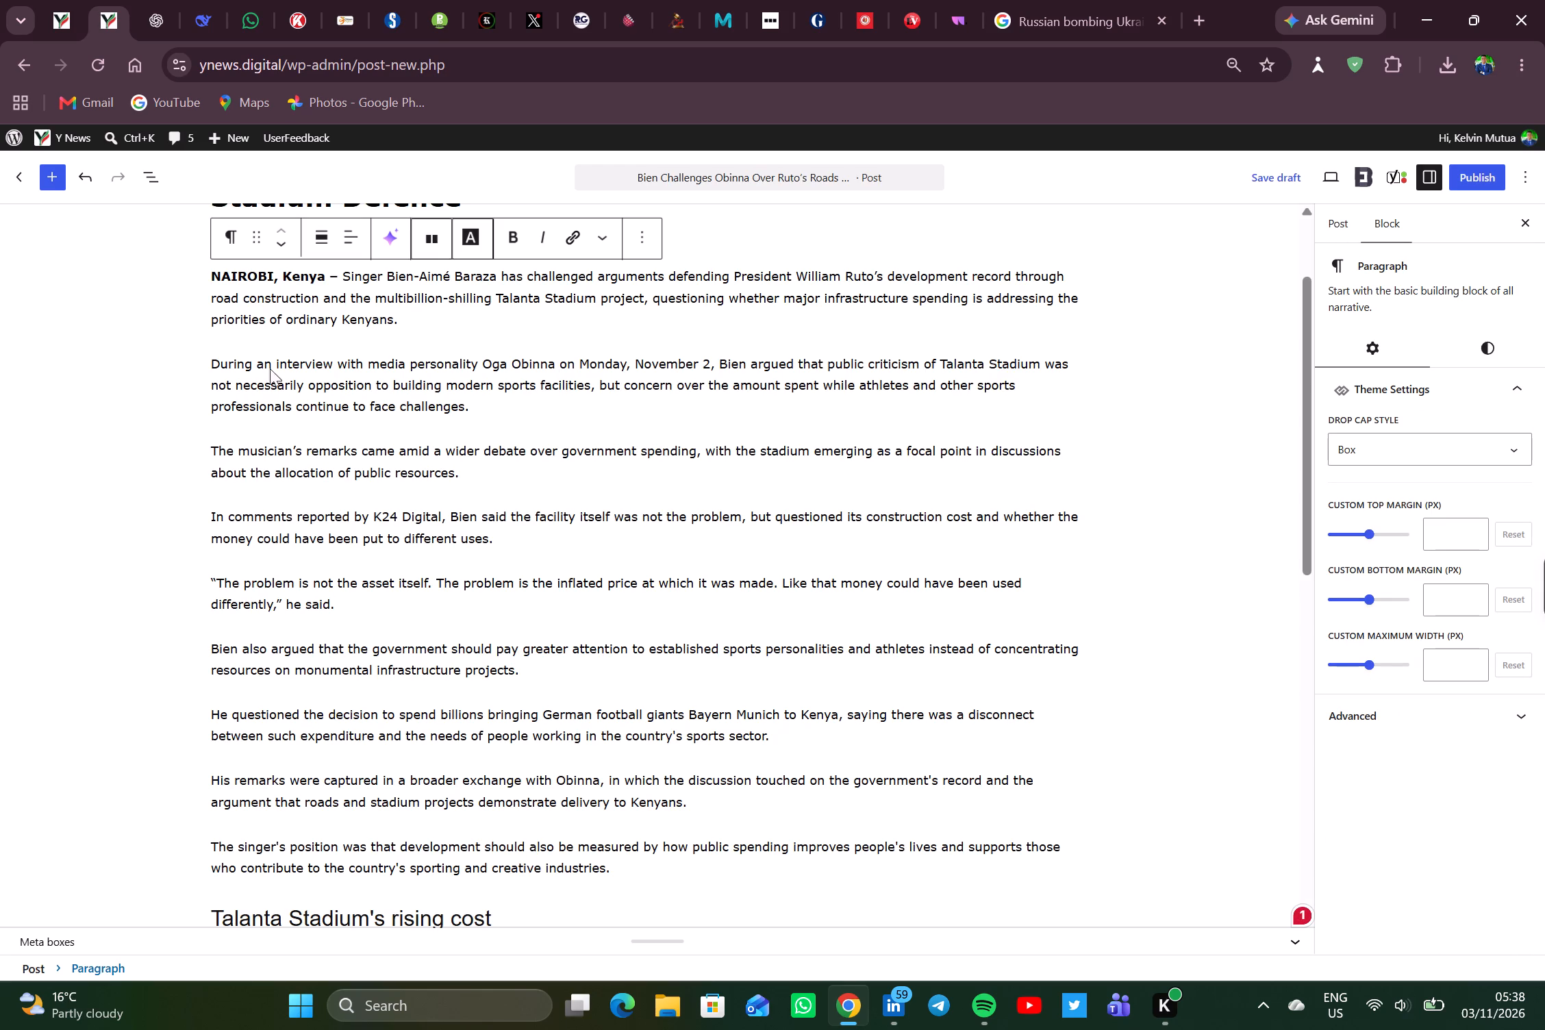
Remove the bold formatting from the "NAIROBI, Kenya –" dateline in the opening paragraph.
scroll(273, 401, "up", 4)
left_click(279, 412)
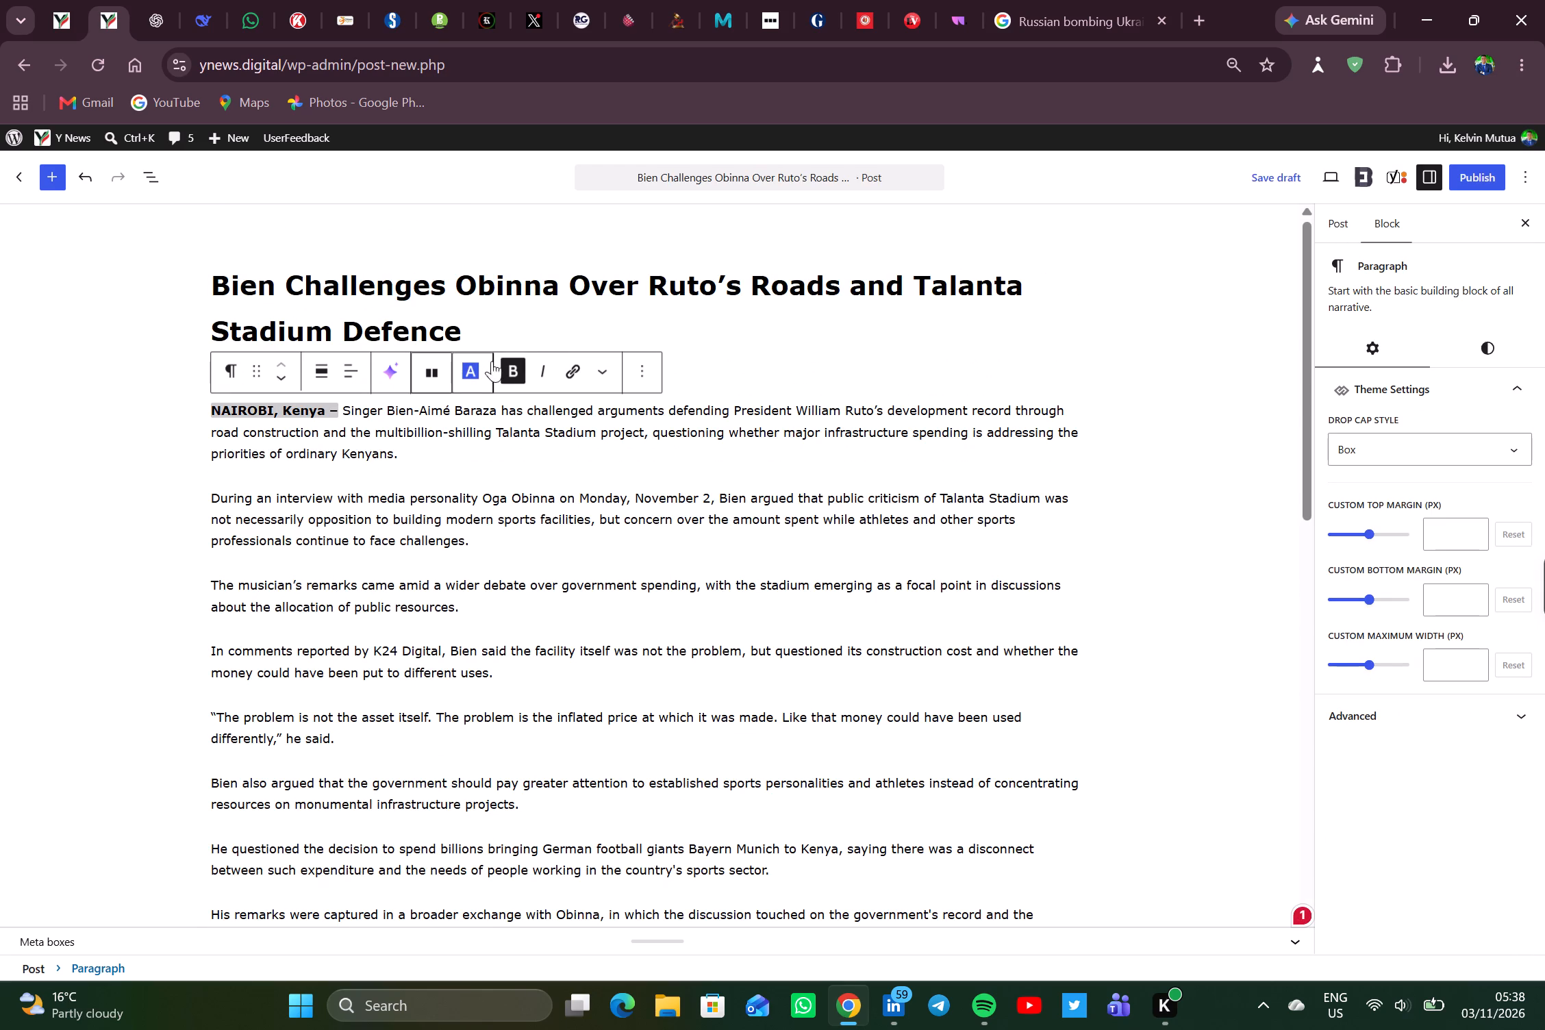
left_click(508, 370)
left_click(683, 294)
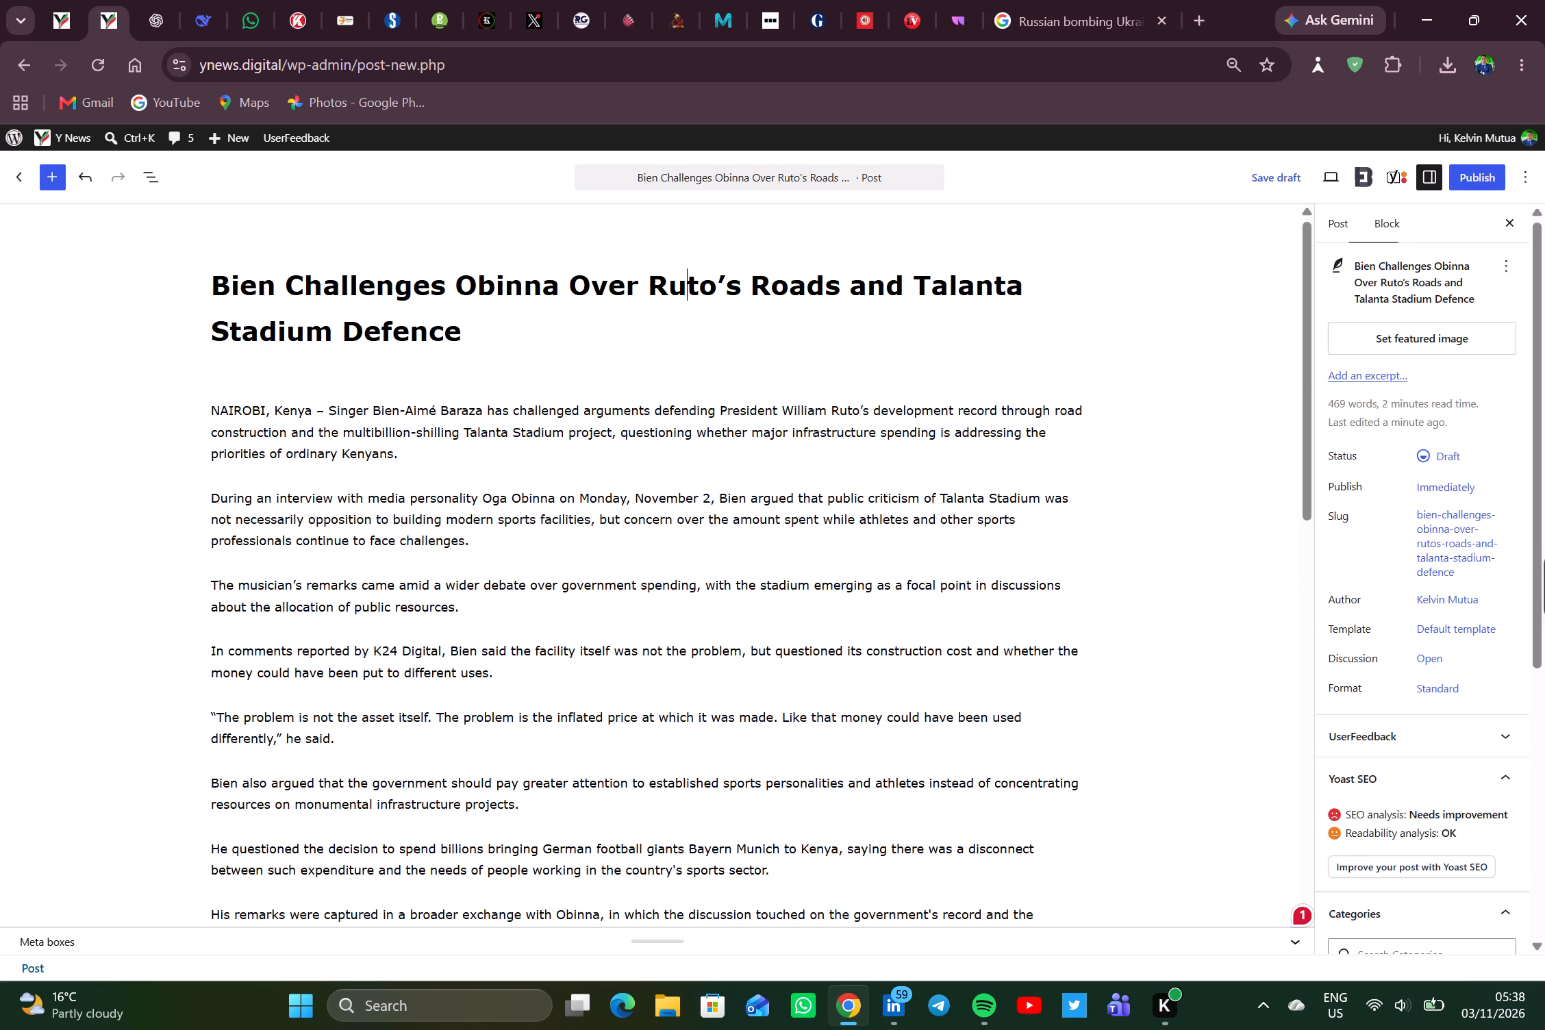
Proofread the pasted story from its headline through the paragraphs before and after the "Talanta Stadium's rising cost" subheading.
scroll(599, 401, "down", 1)
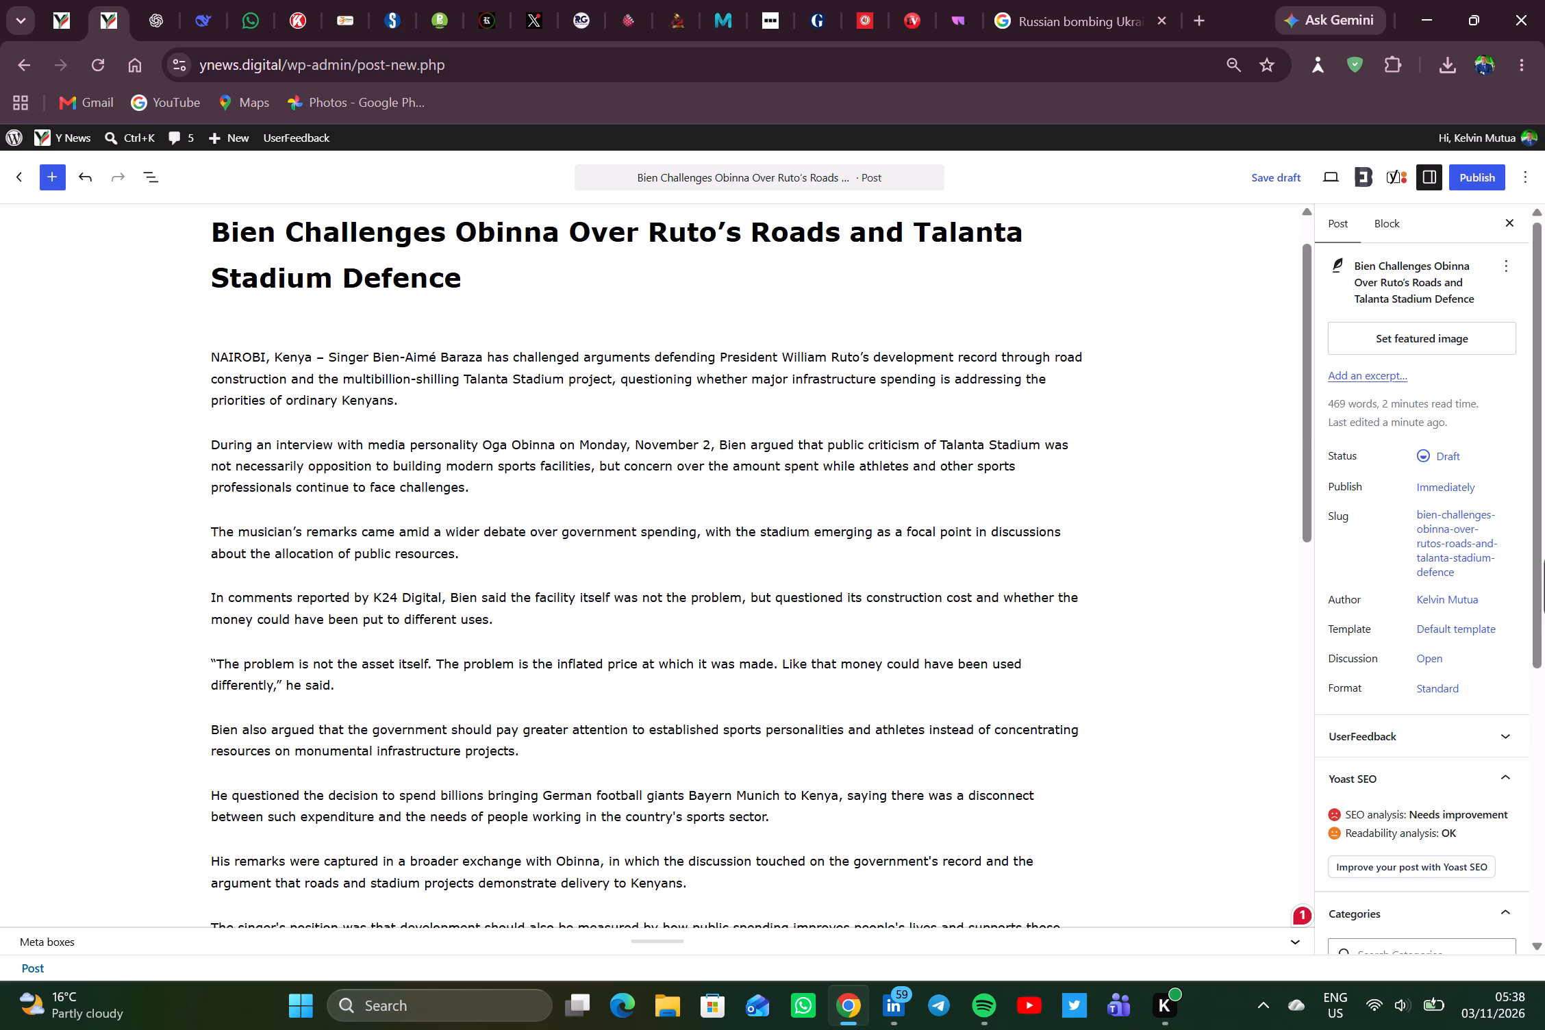
scroll(599, 401, "down", 3)
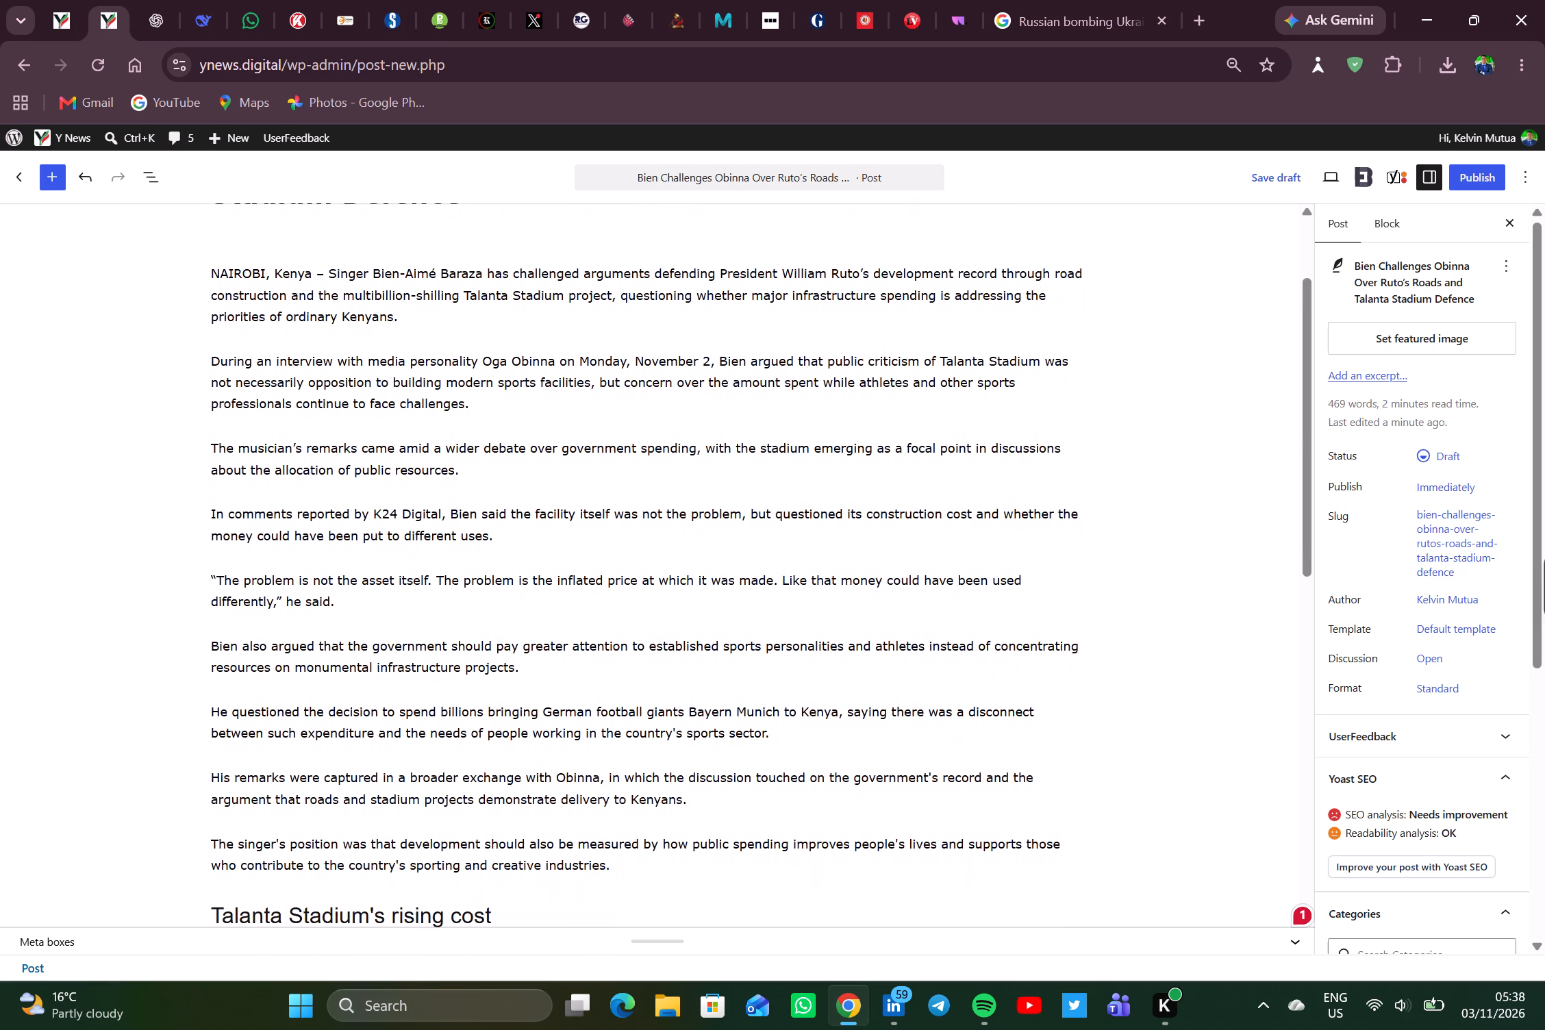
scroll(599, 401, "down", 1)
scroll(426, 294, "down", 1)
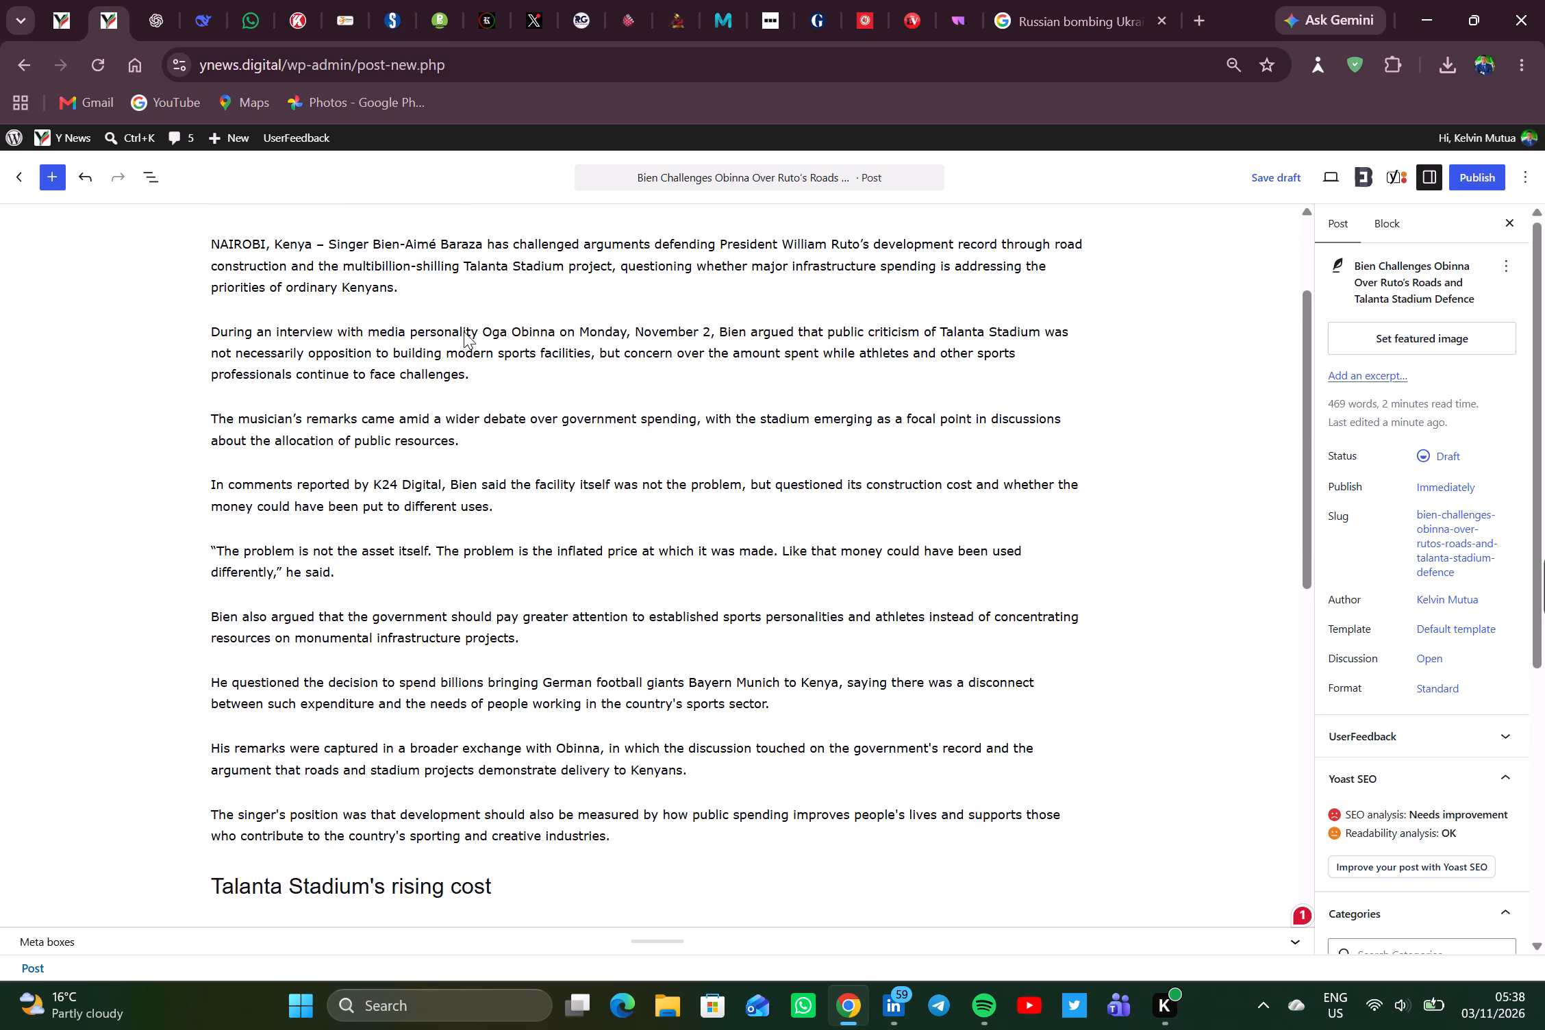
scroll(468, 340, "down", 1)
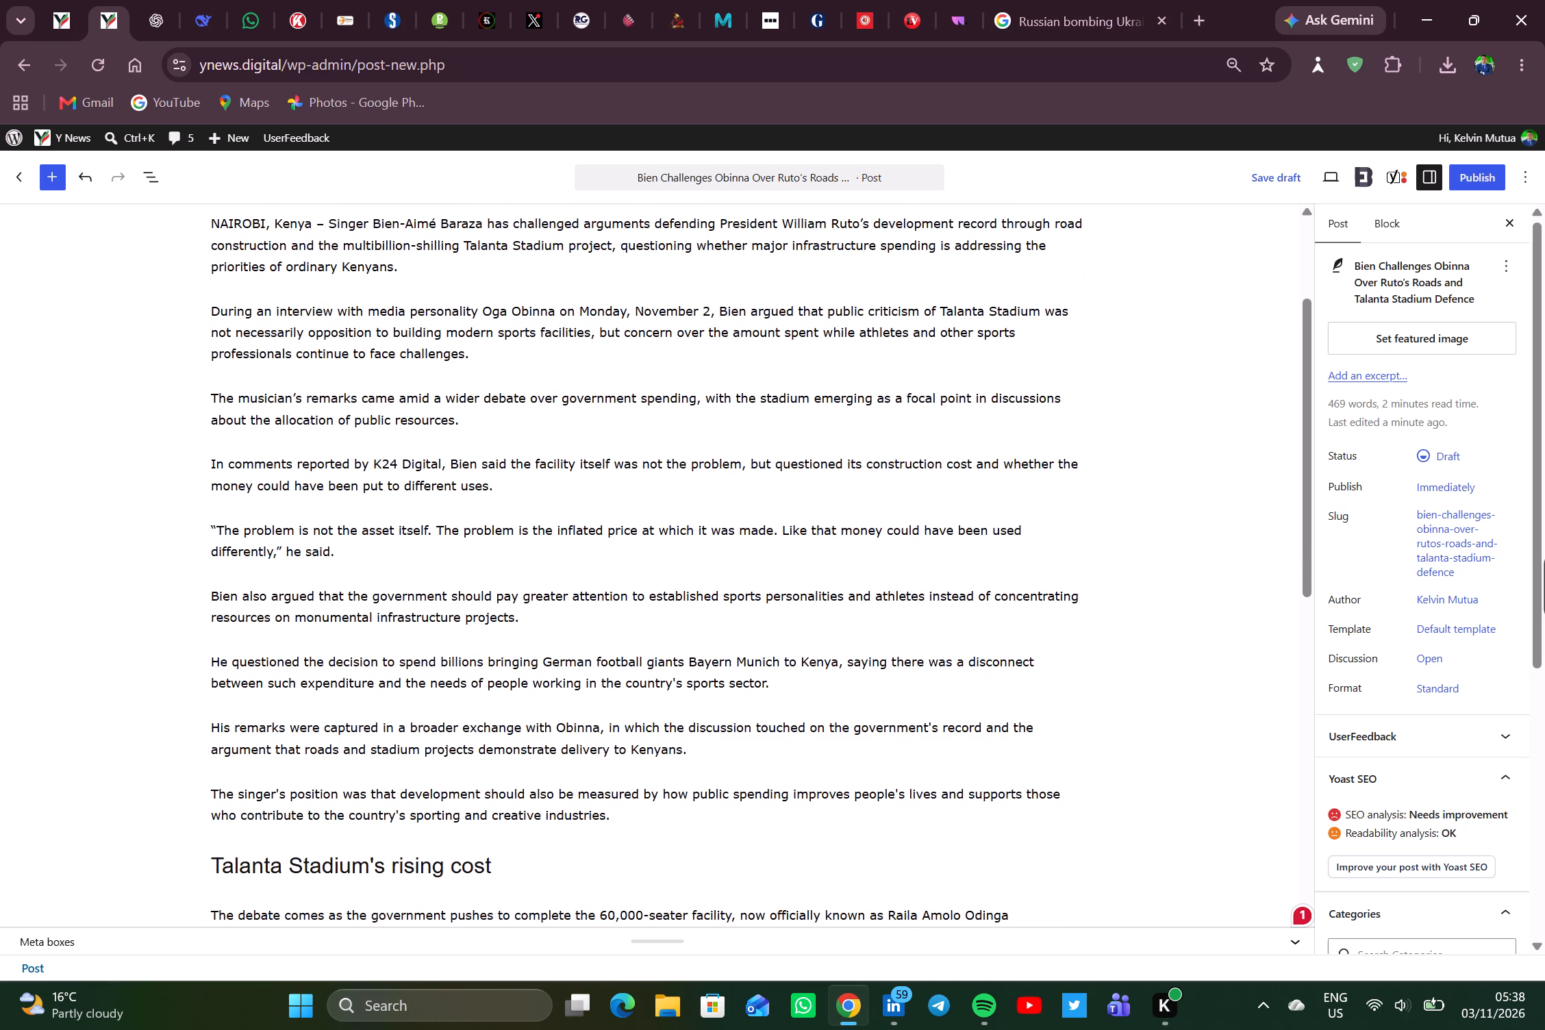
scroll(468, 340, "down", 1)
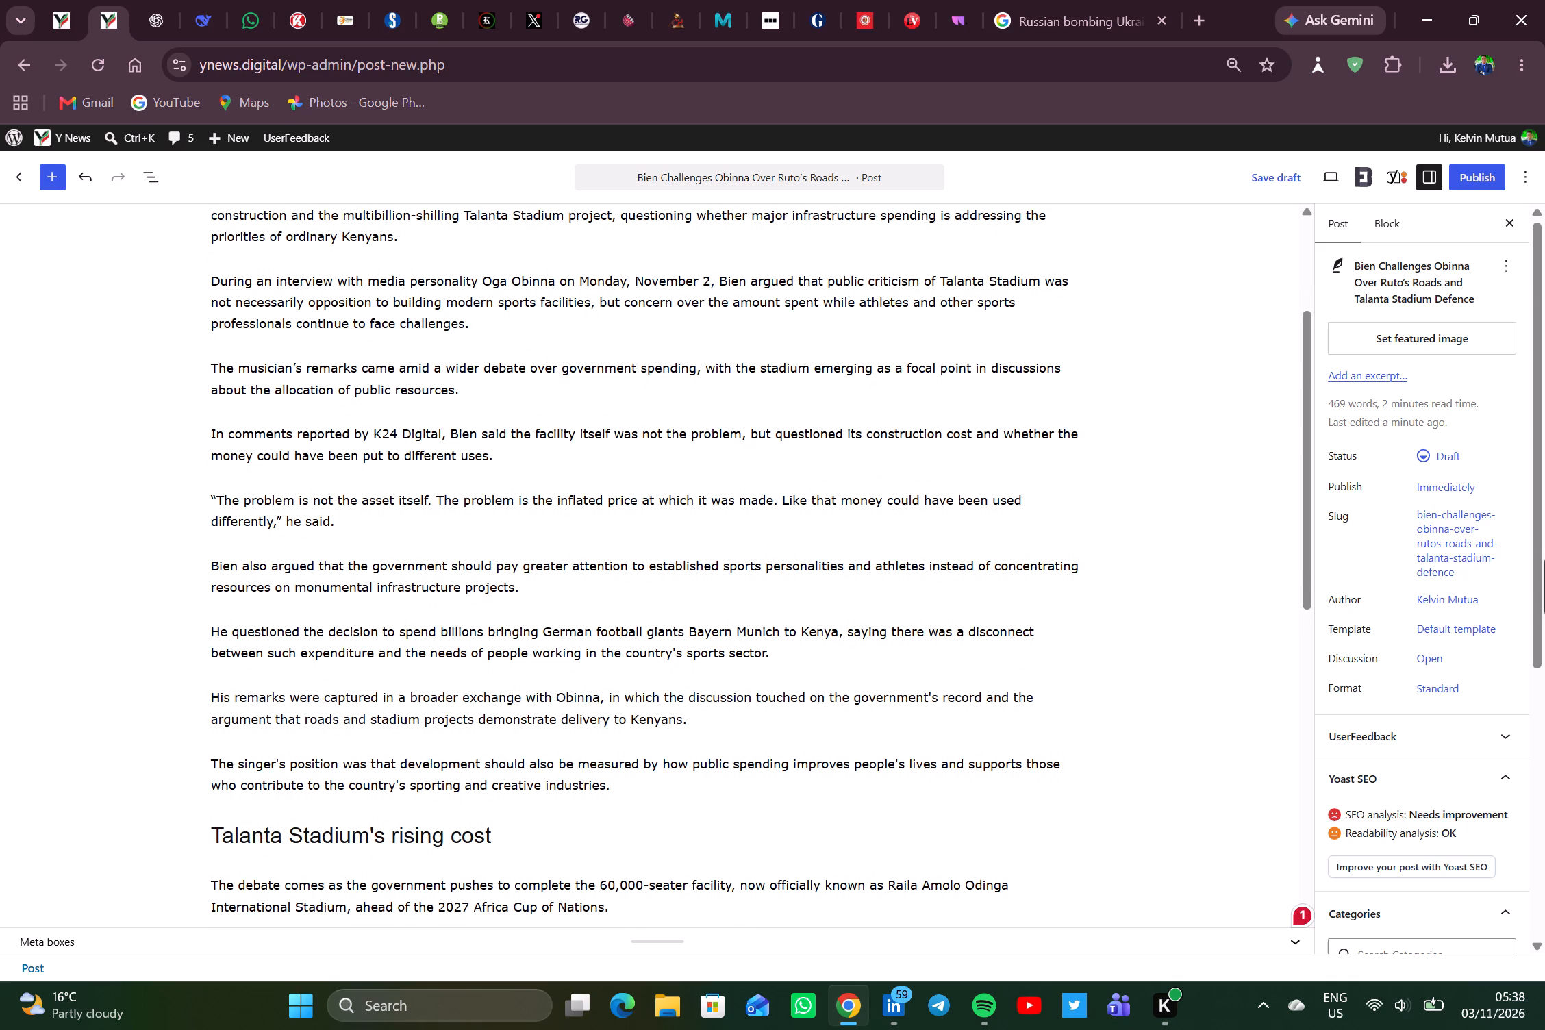
scroll(468, 318, "down", 2)
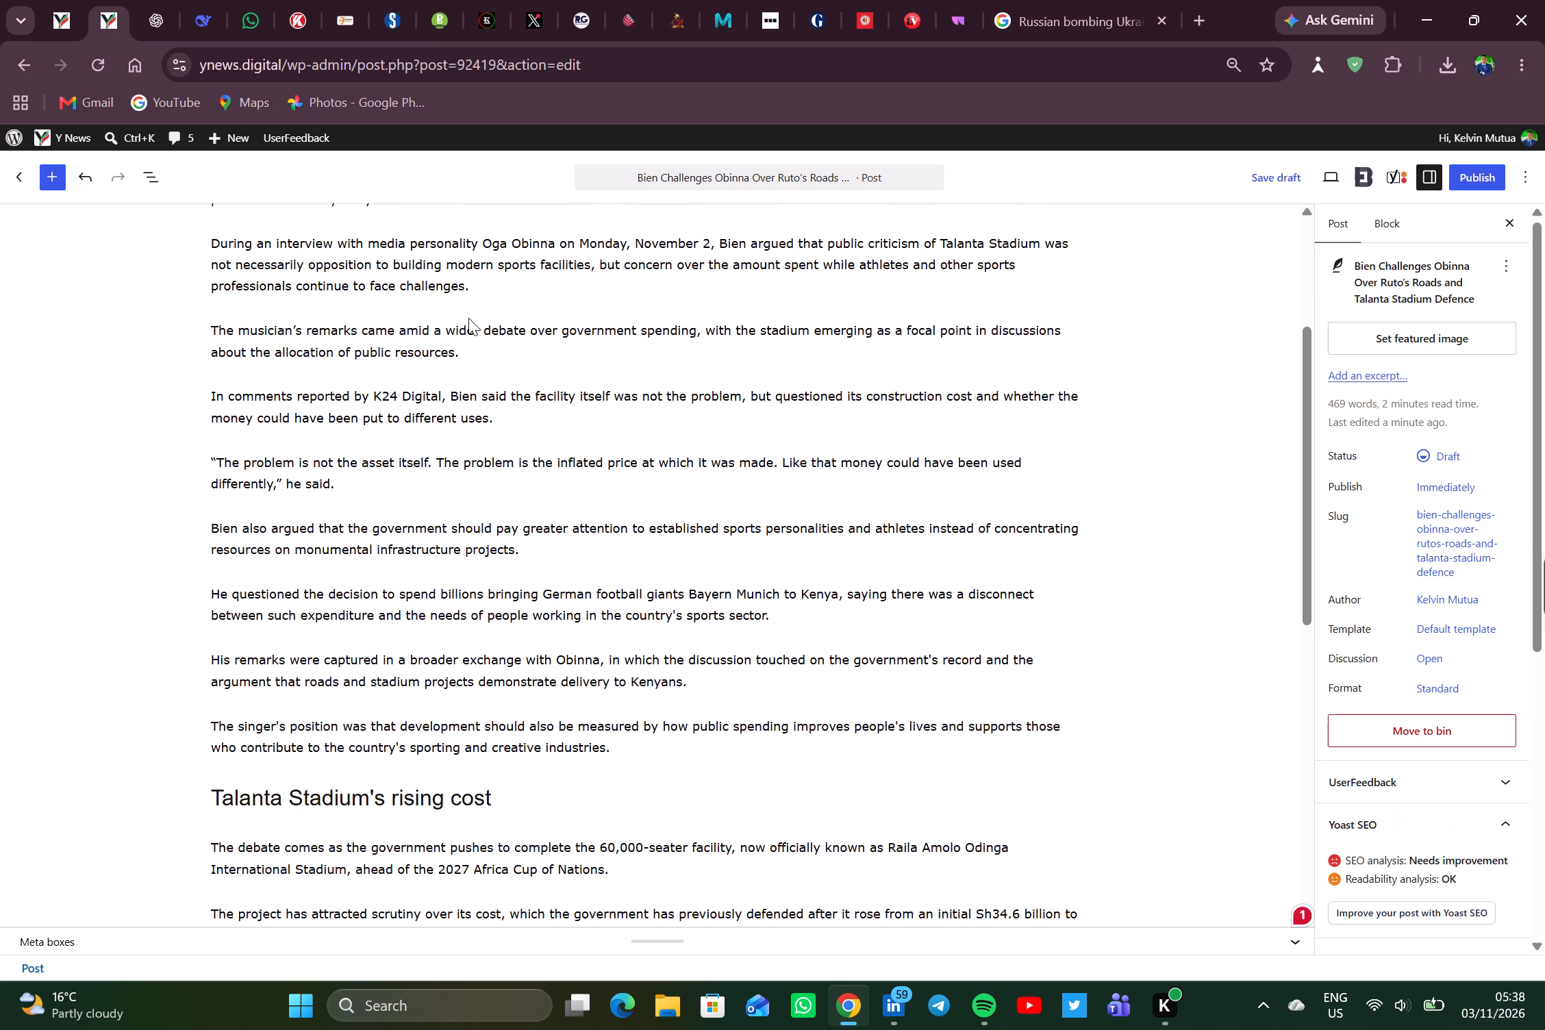
scroll(468, 318, "down", 1)
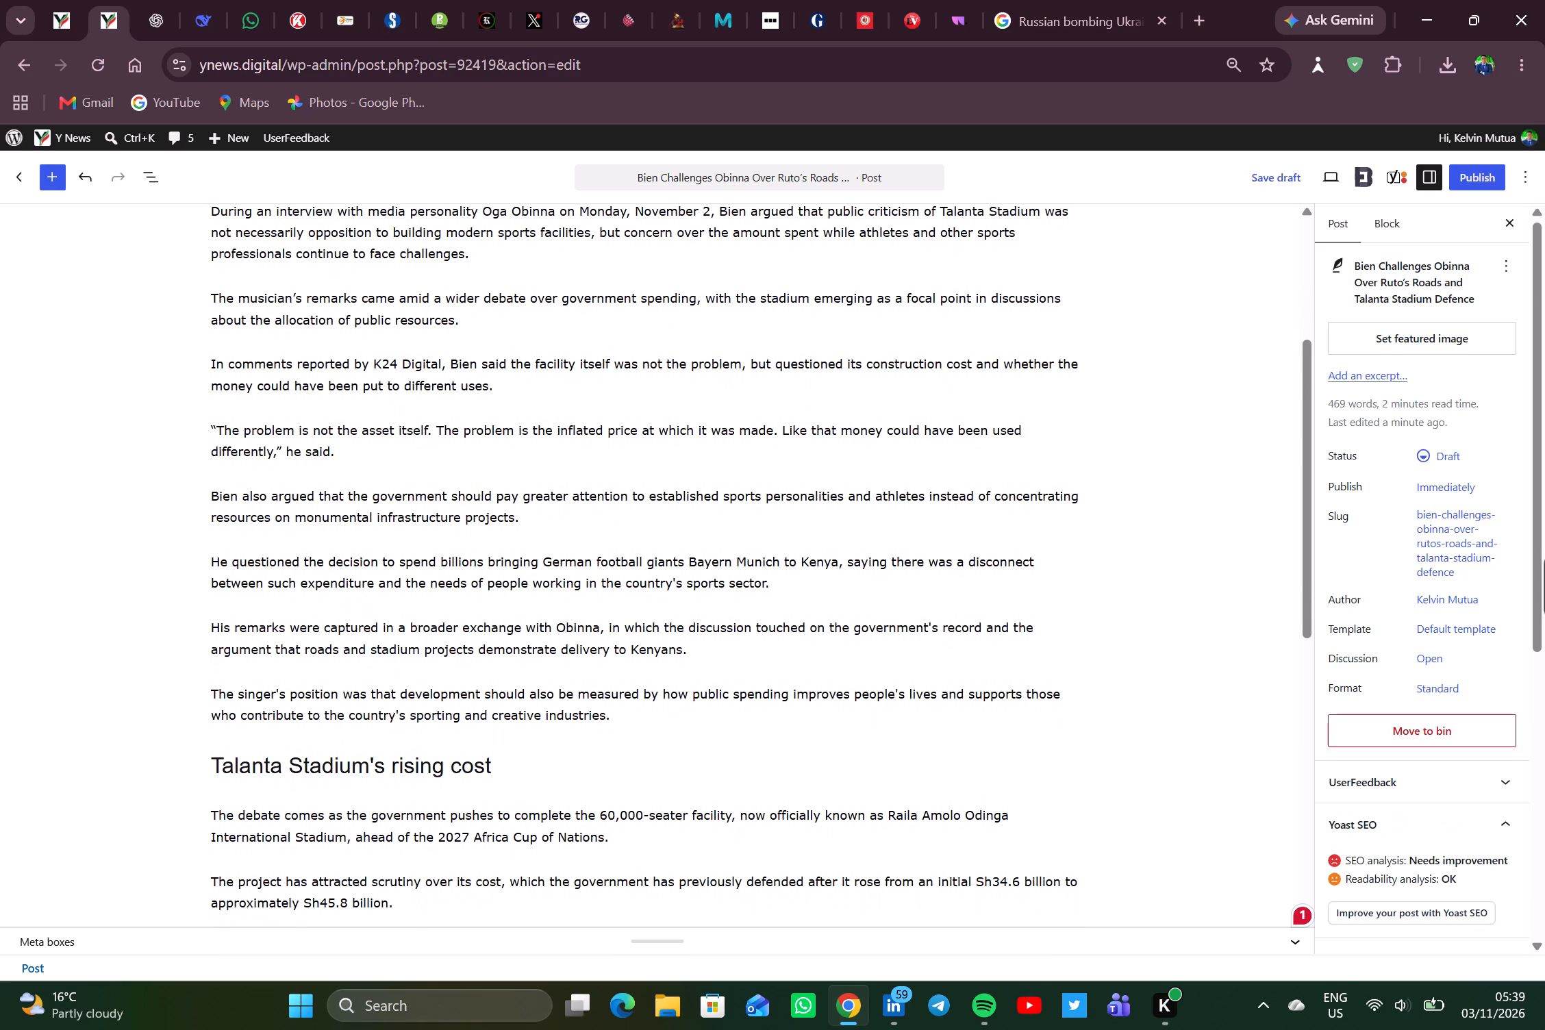
scroll(468, 318, "down", 1)
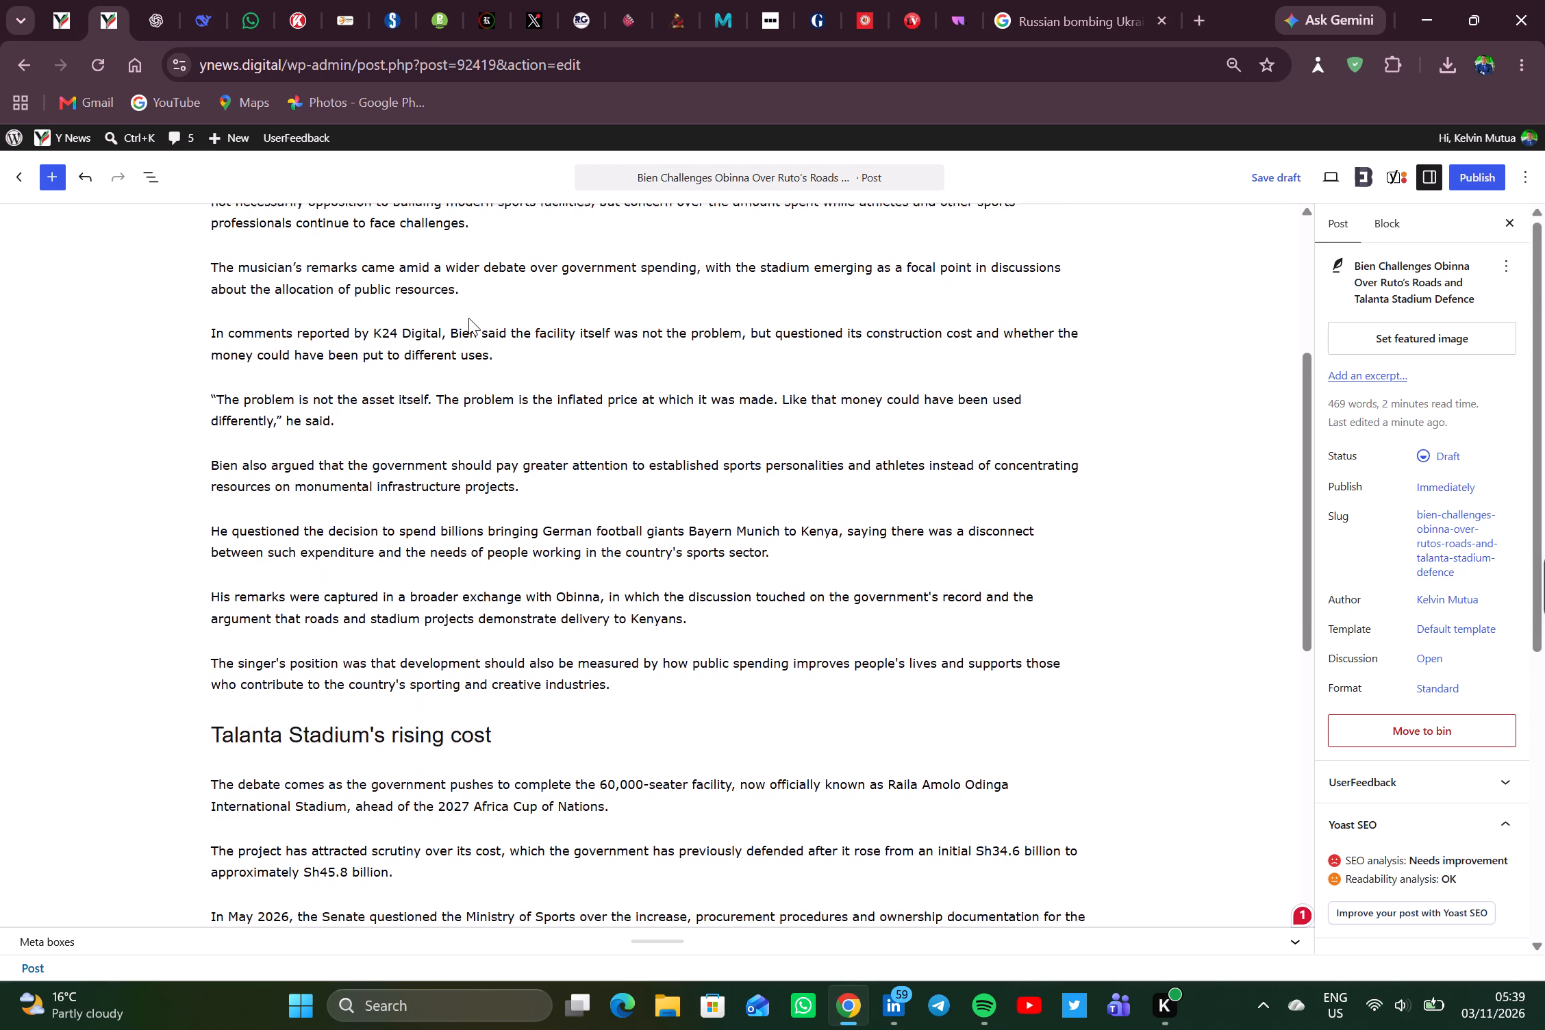
scroll(468, 318, "down", 1)
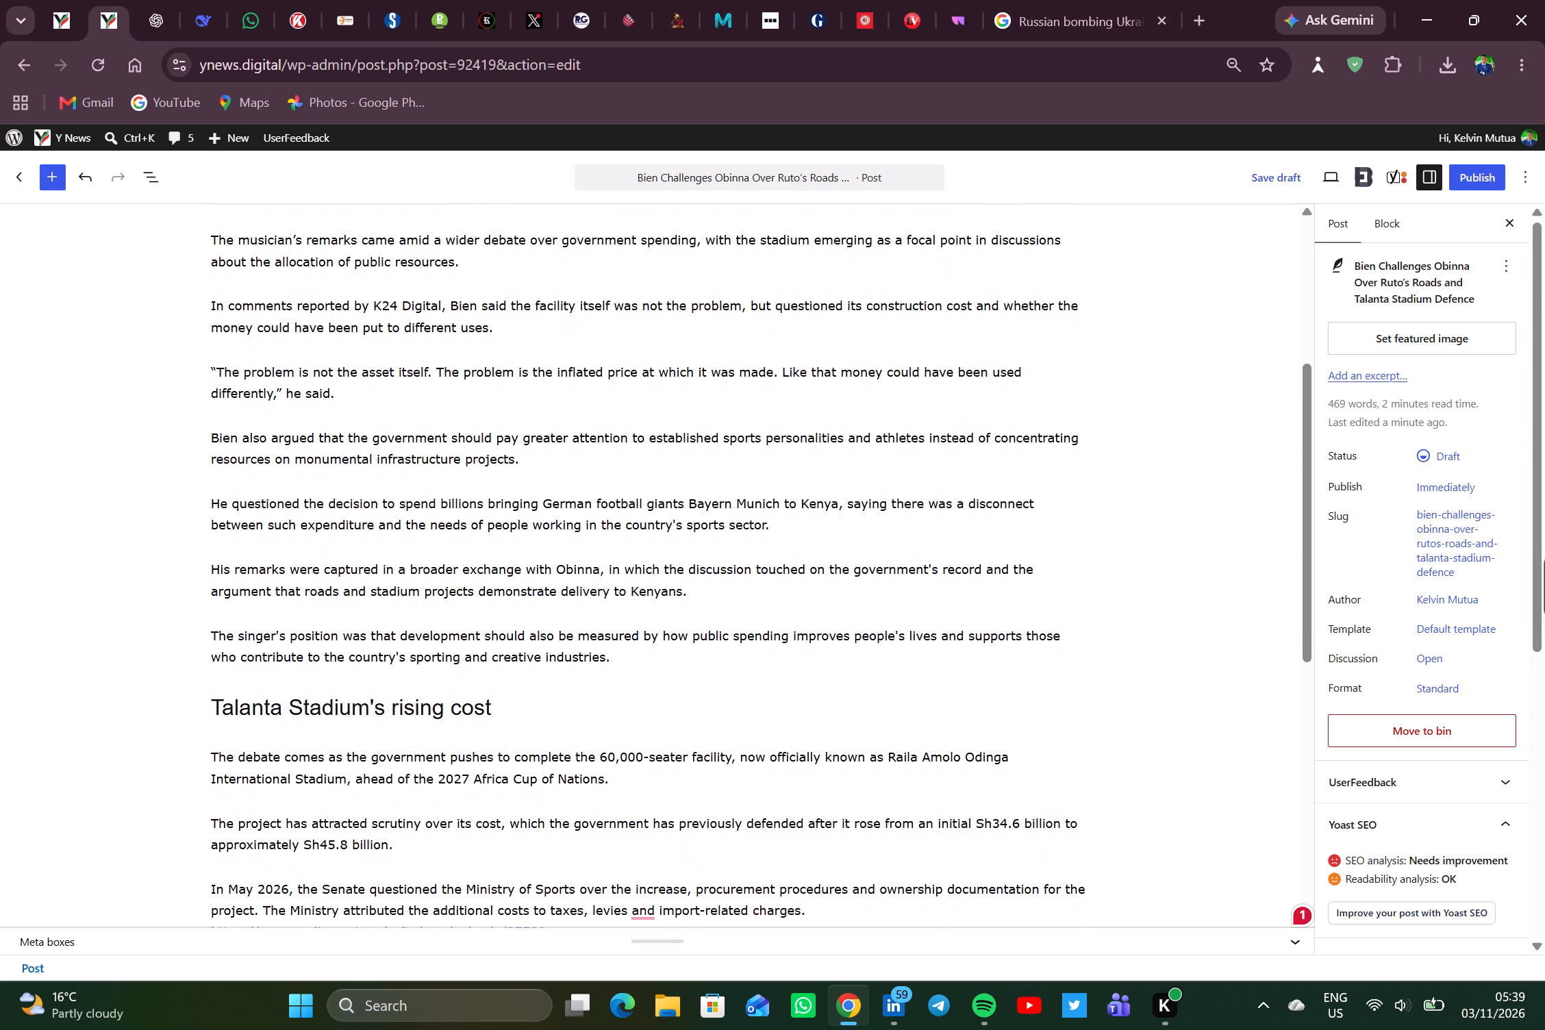
scroll(468, 318, "down", 2)
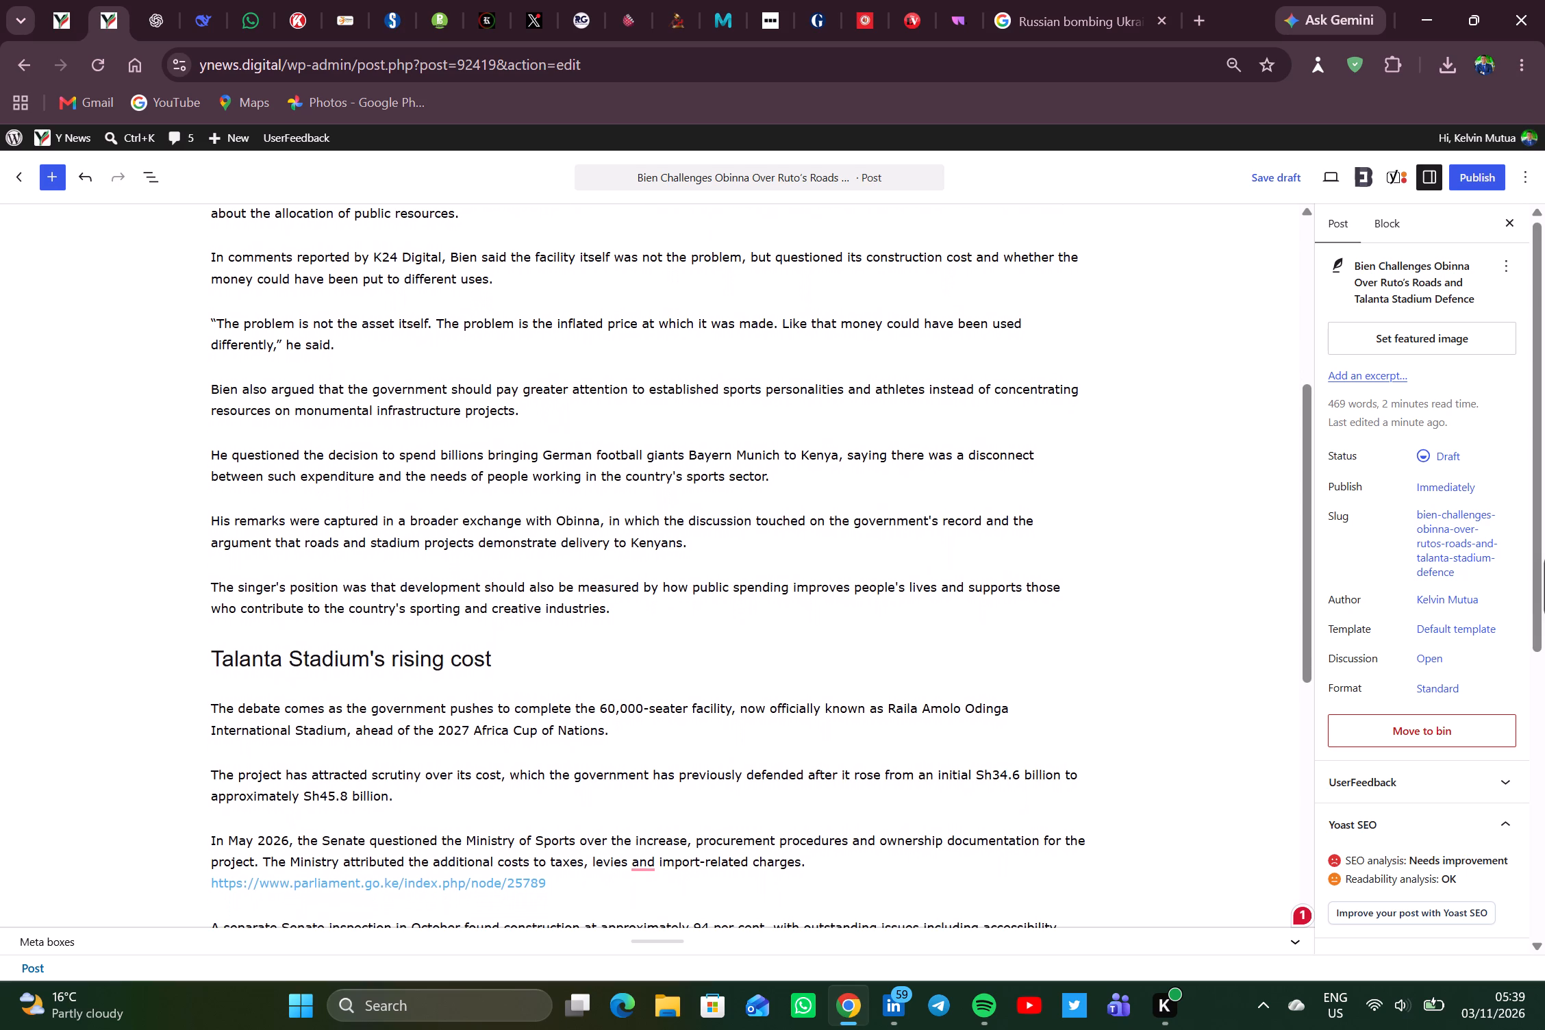
Delete the source credit "by K24 Digital" from the sentence beginning "In comments reported".
left_click(440, 249)
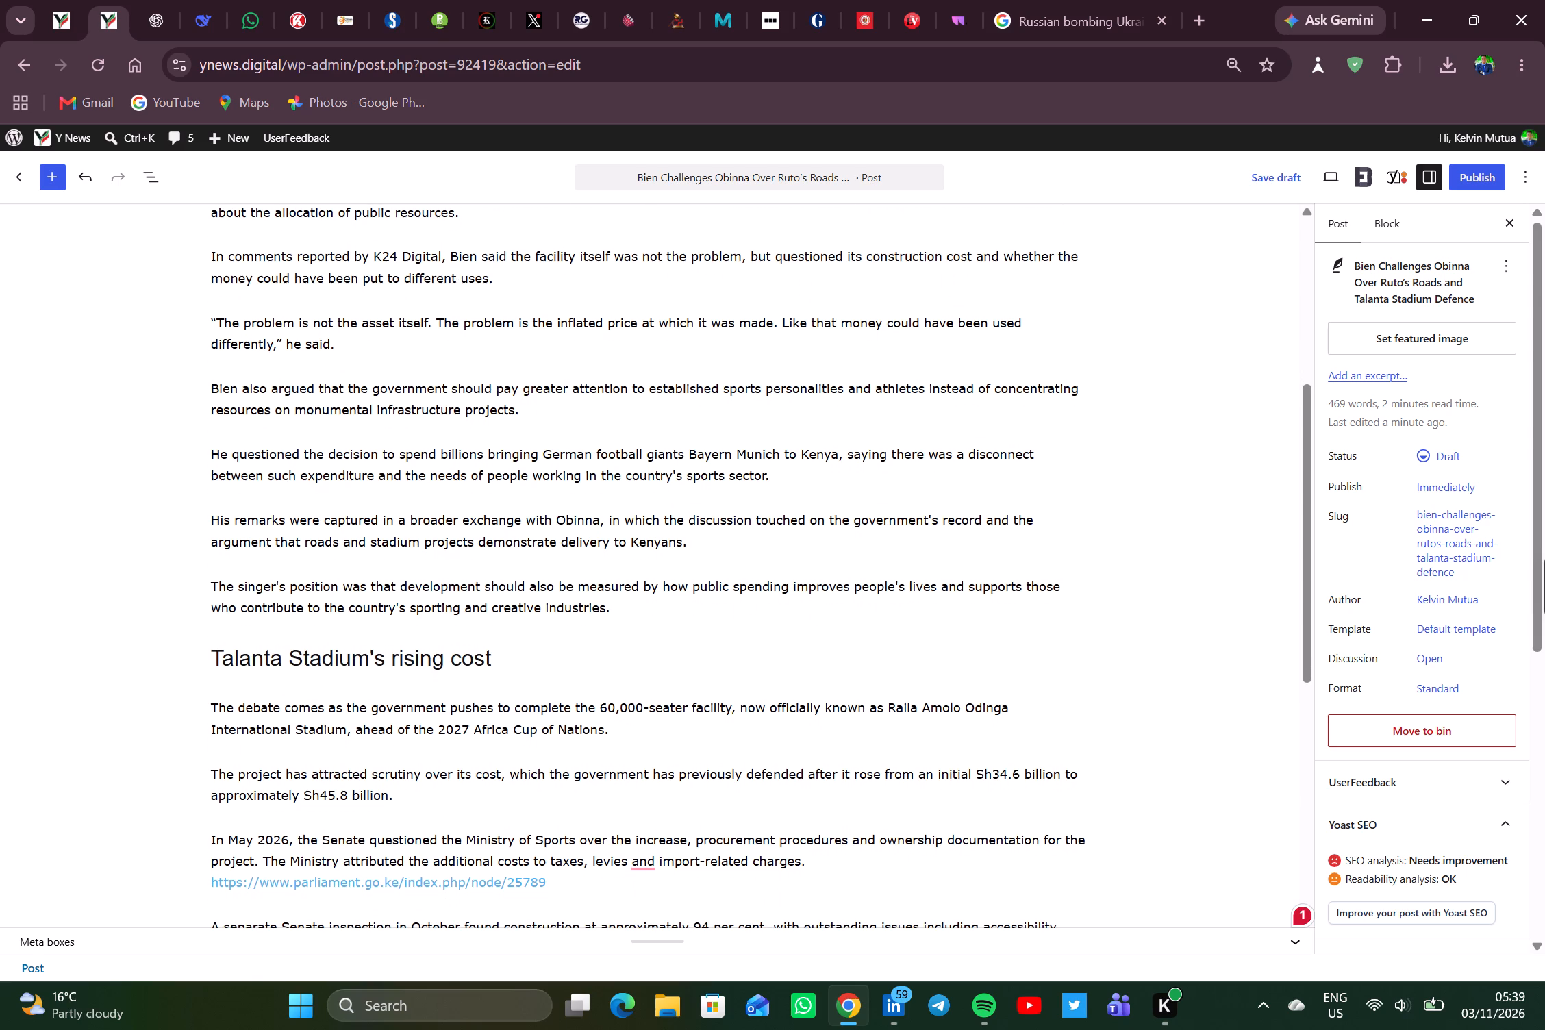
key("BackSpace")
key("BackSpace")
key("BackSpace")
key("BackSpace")
key("BackSpace")
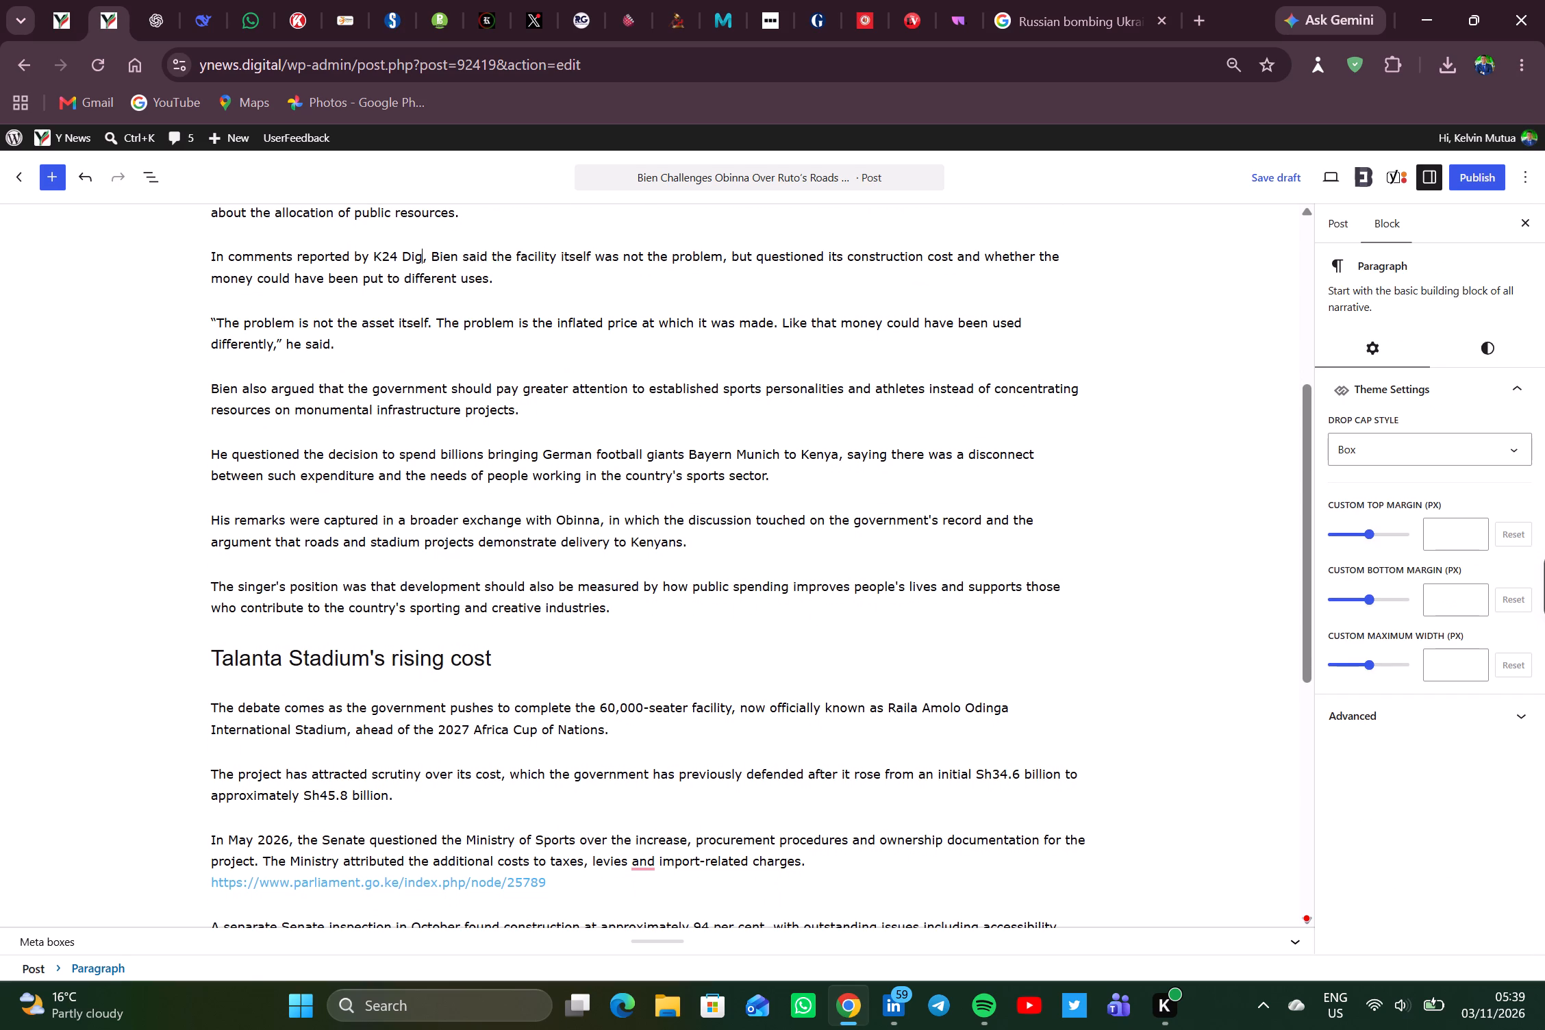
key("BackSpace")
key("BackSpace")
key("BackSpace")
key("BackSpace")
key("BackSpace")
key("BackSpace")
key("BackSpace")
key("BackSpace")
key("BackSpace")
key("BackSpace")
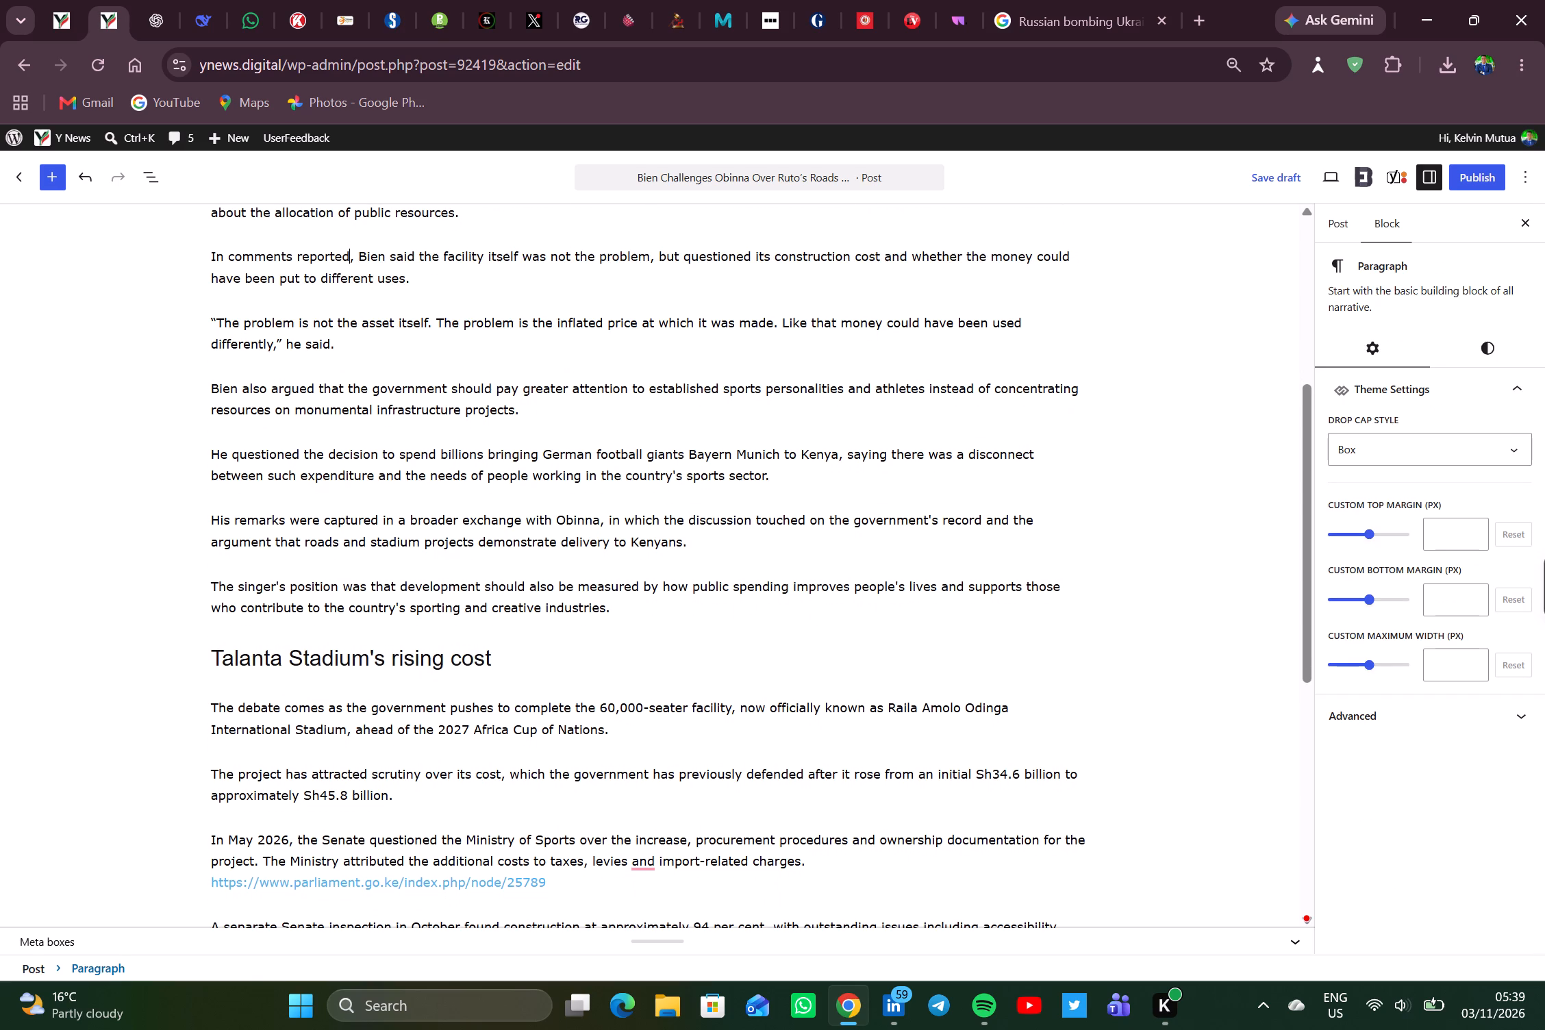
left_click(644, 266)
scroll(644, 266, "down", 1)
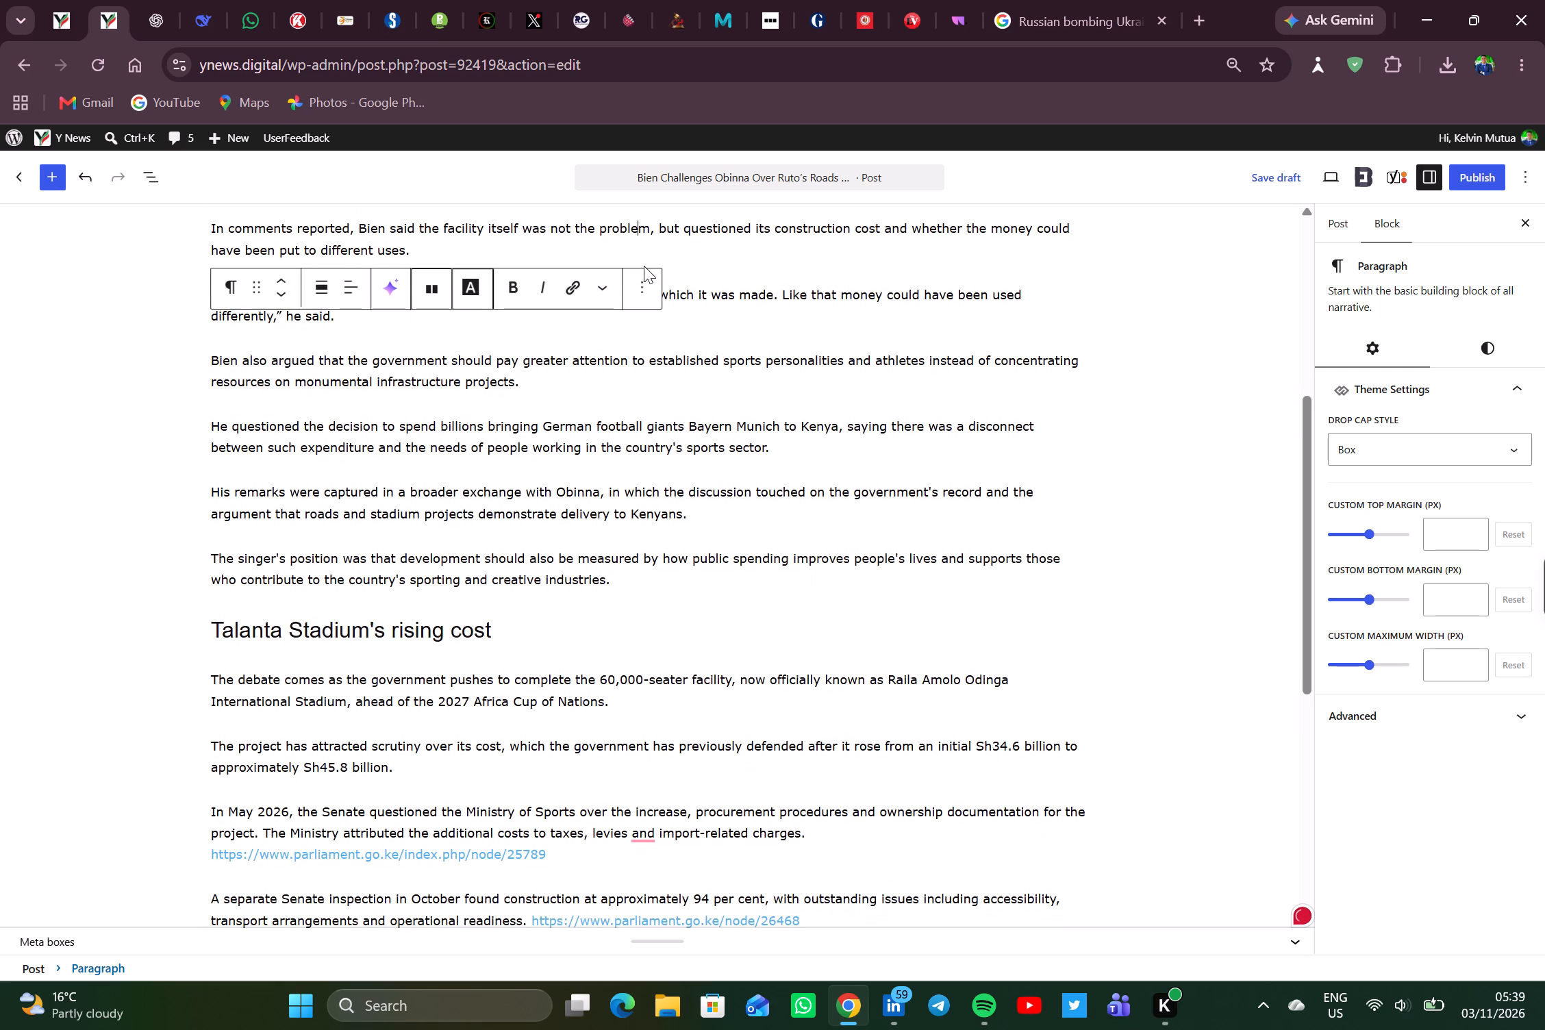
Switch to X and replay Lightcast TV Kenya's video of Bien and Obinna from the start.
left_click(537, 8)
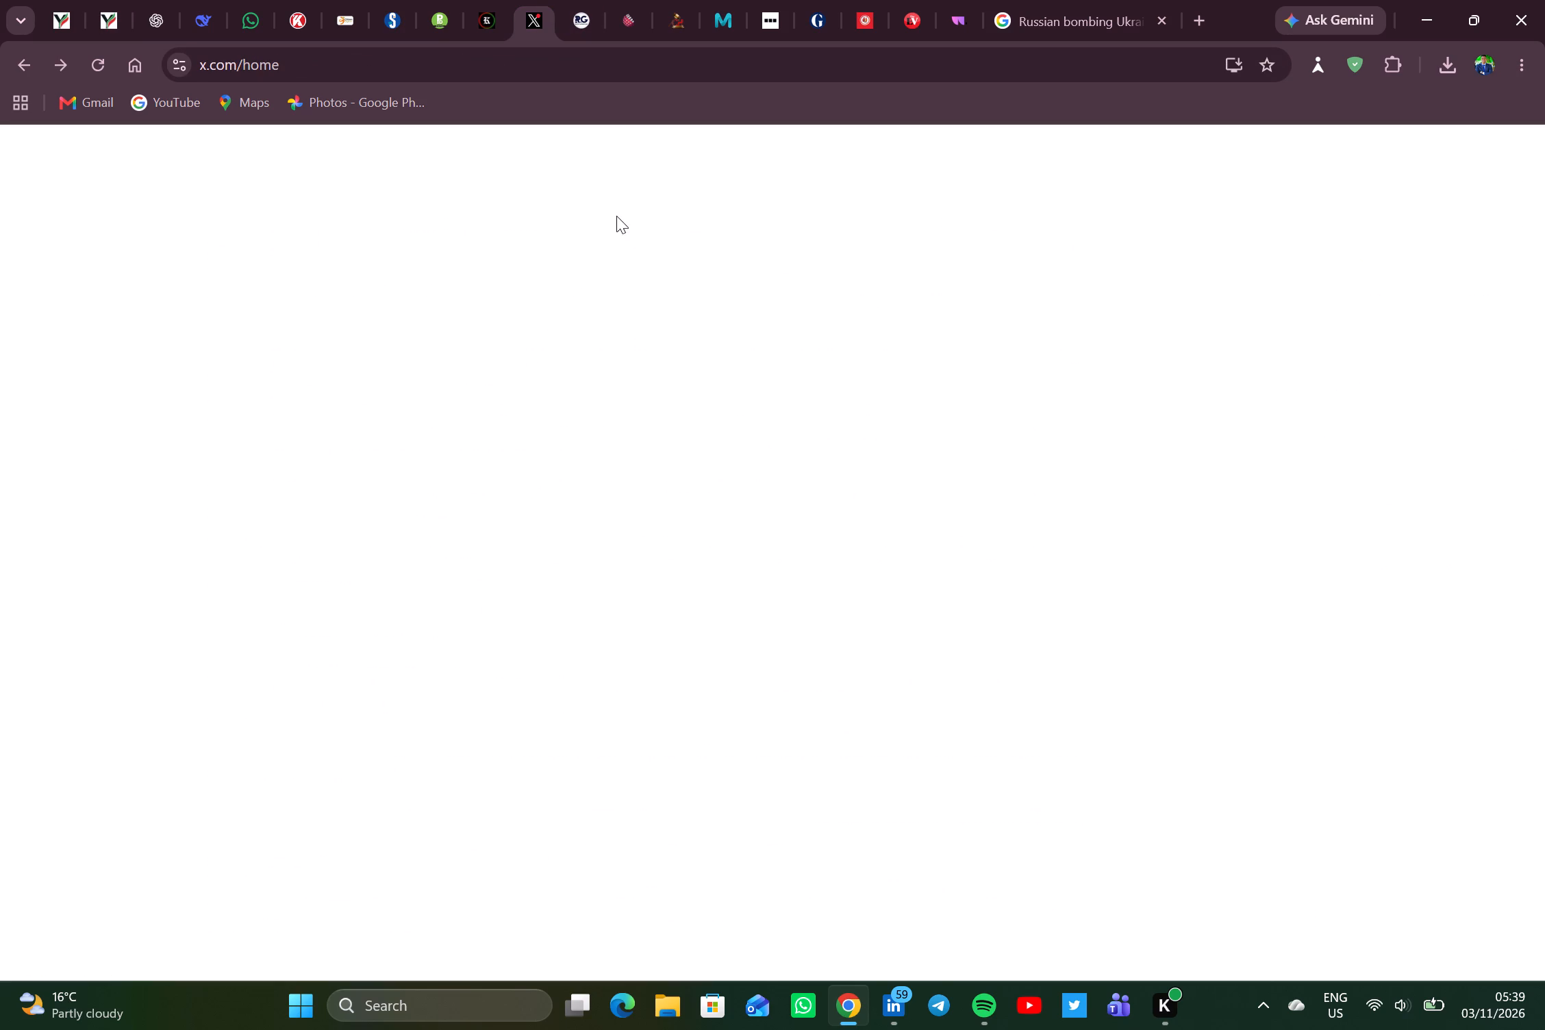
left_click(853, 579)
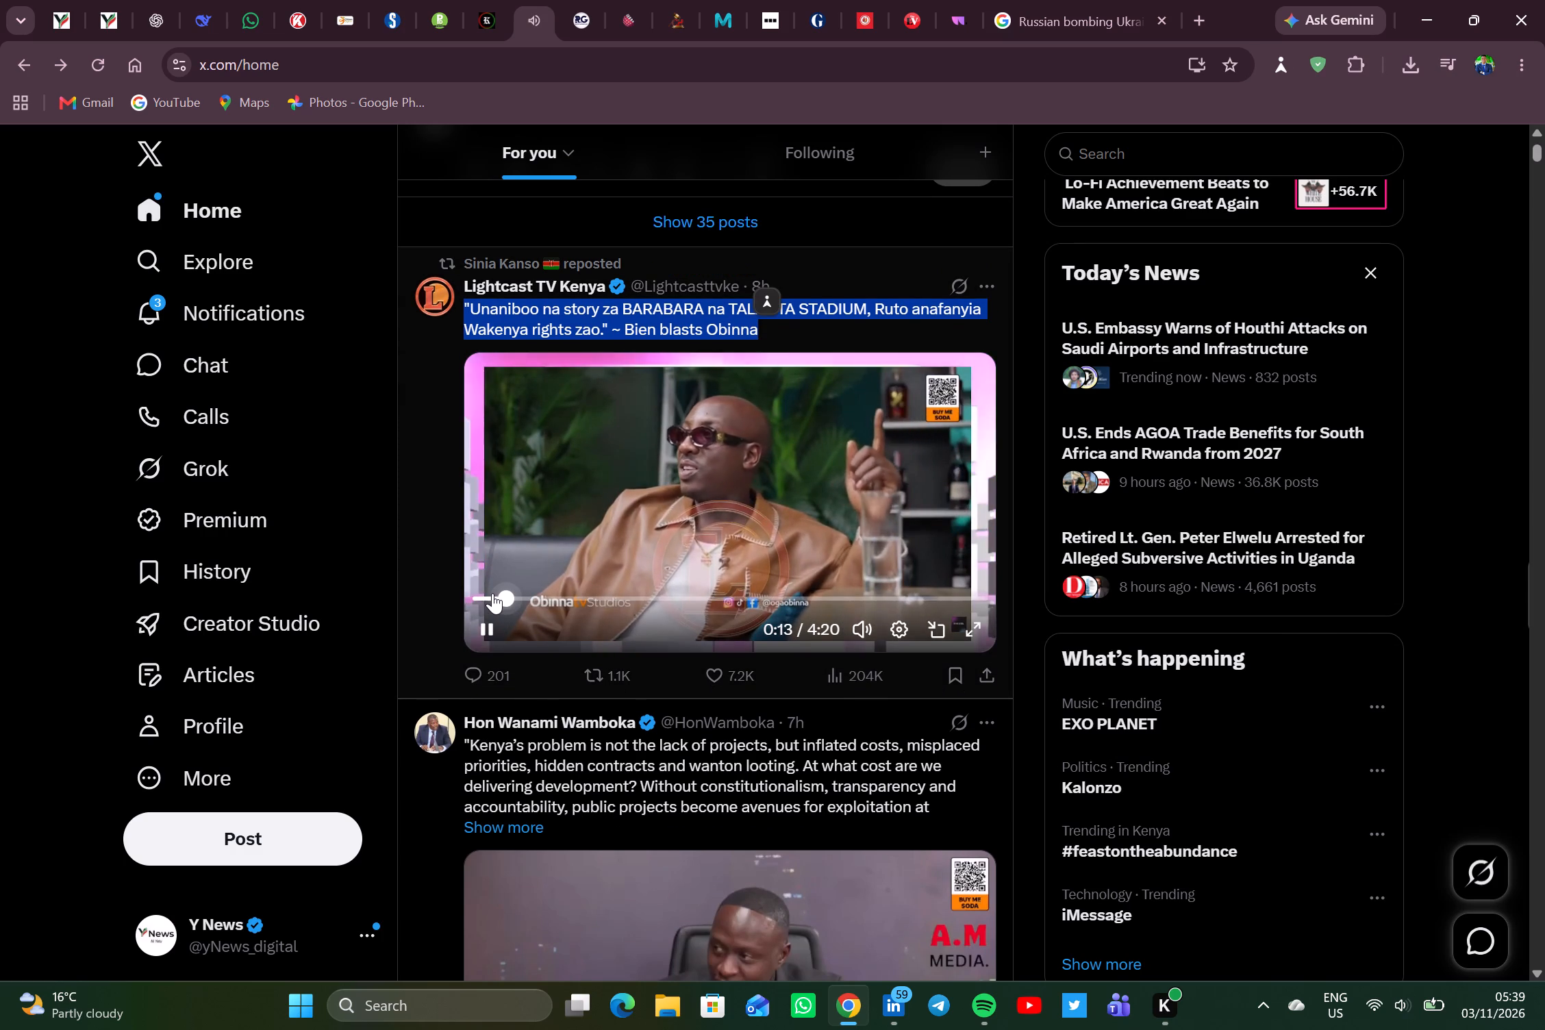
left_click_drag(501, 596, 459, 596)
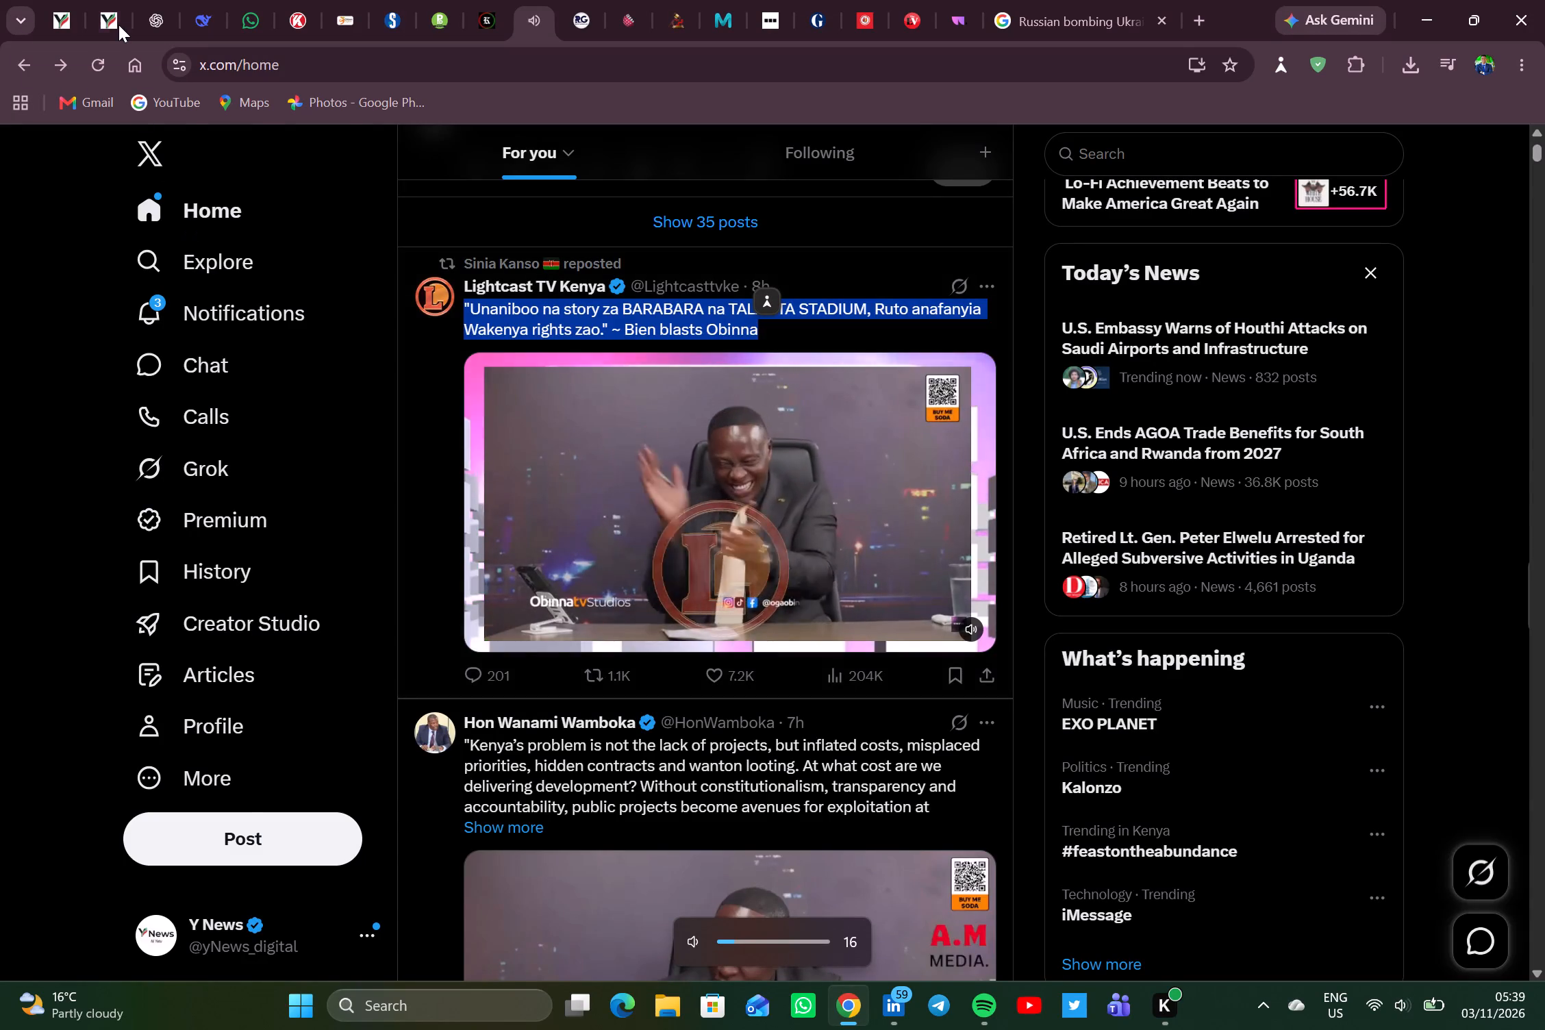
Switch back to the WordPress draft and proofread the paragraphs from Bien's Talanta Stadium comments to the "Talanta Stadium's rising cost" subheading.
left_click(118, 25)
left_click(473, 377)
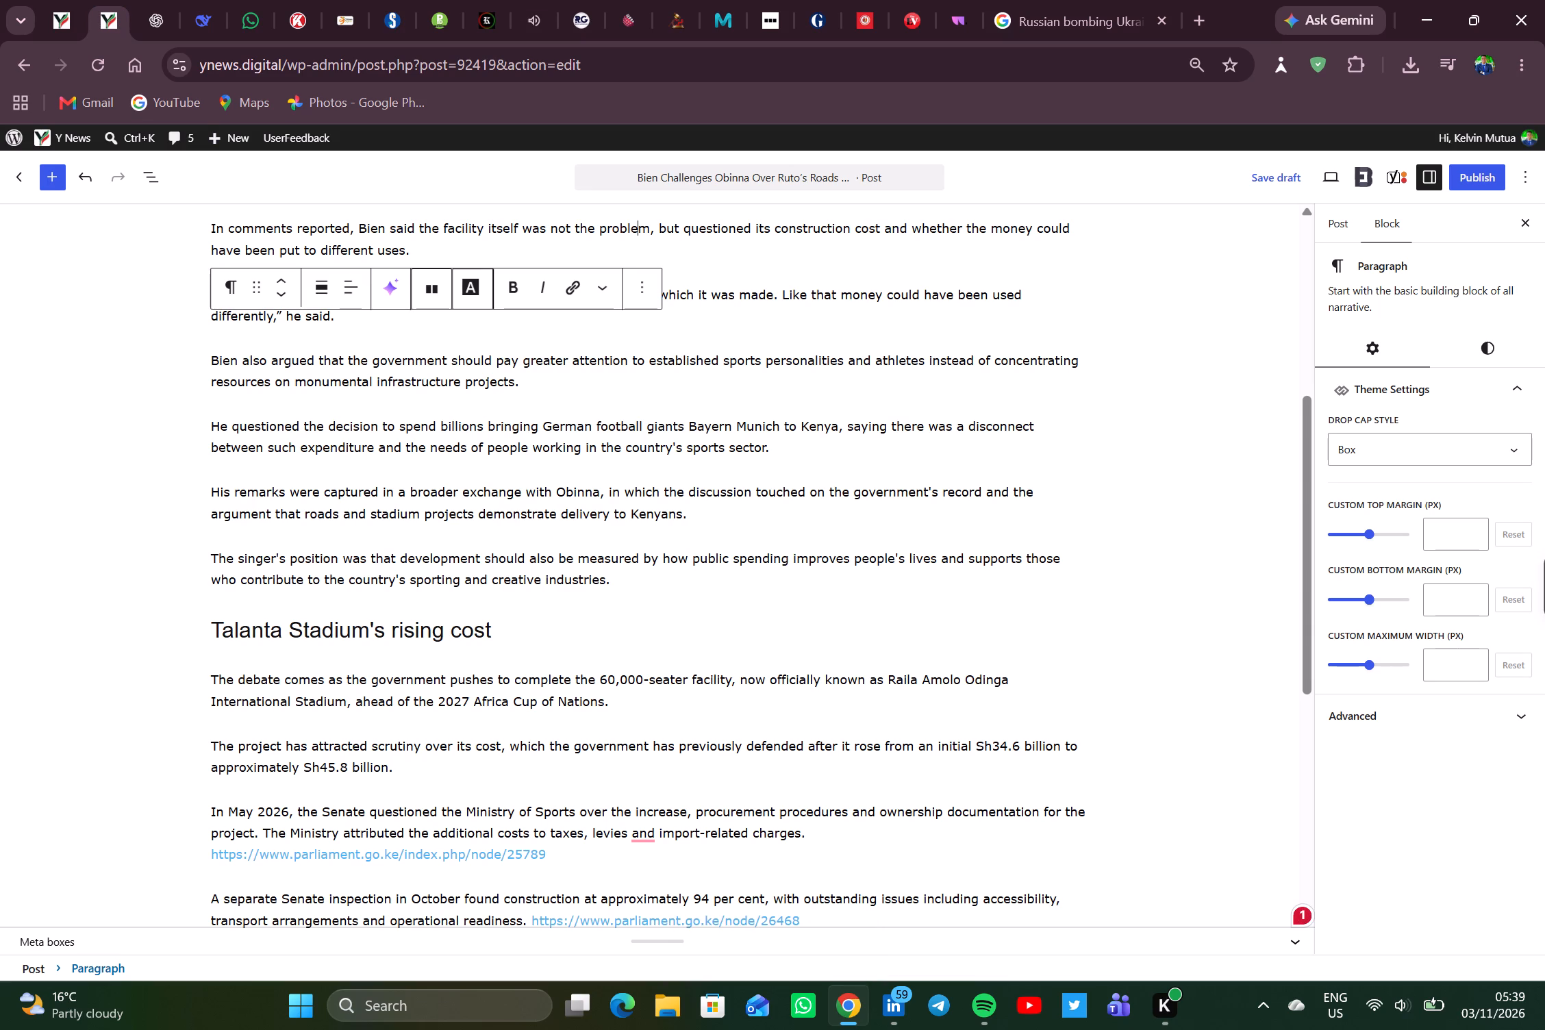
scroll(473, 377, "down", 1)
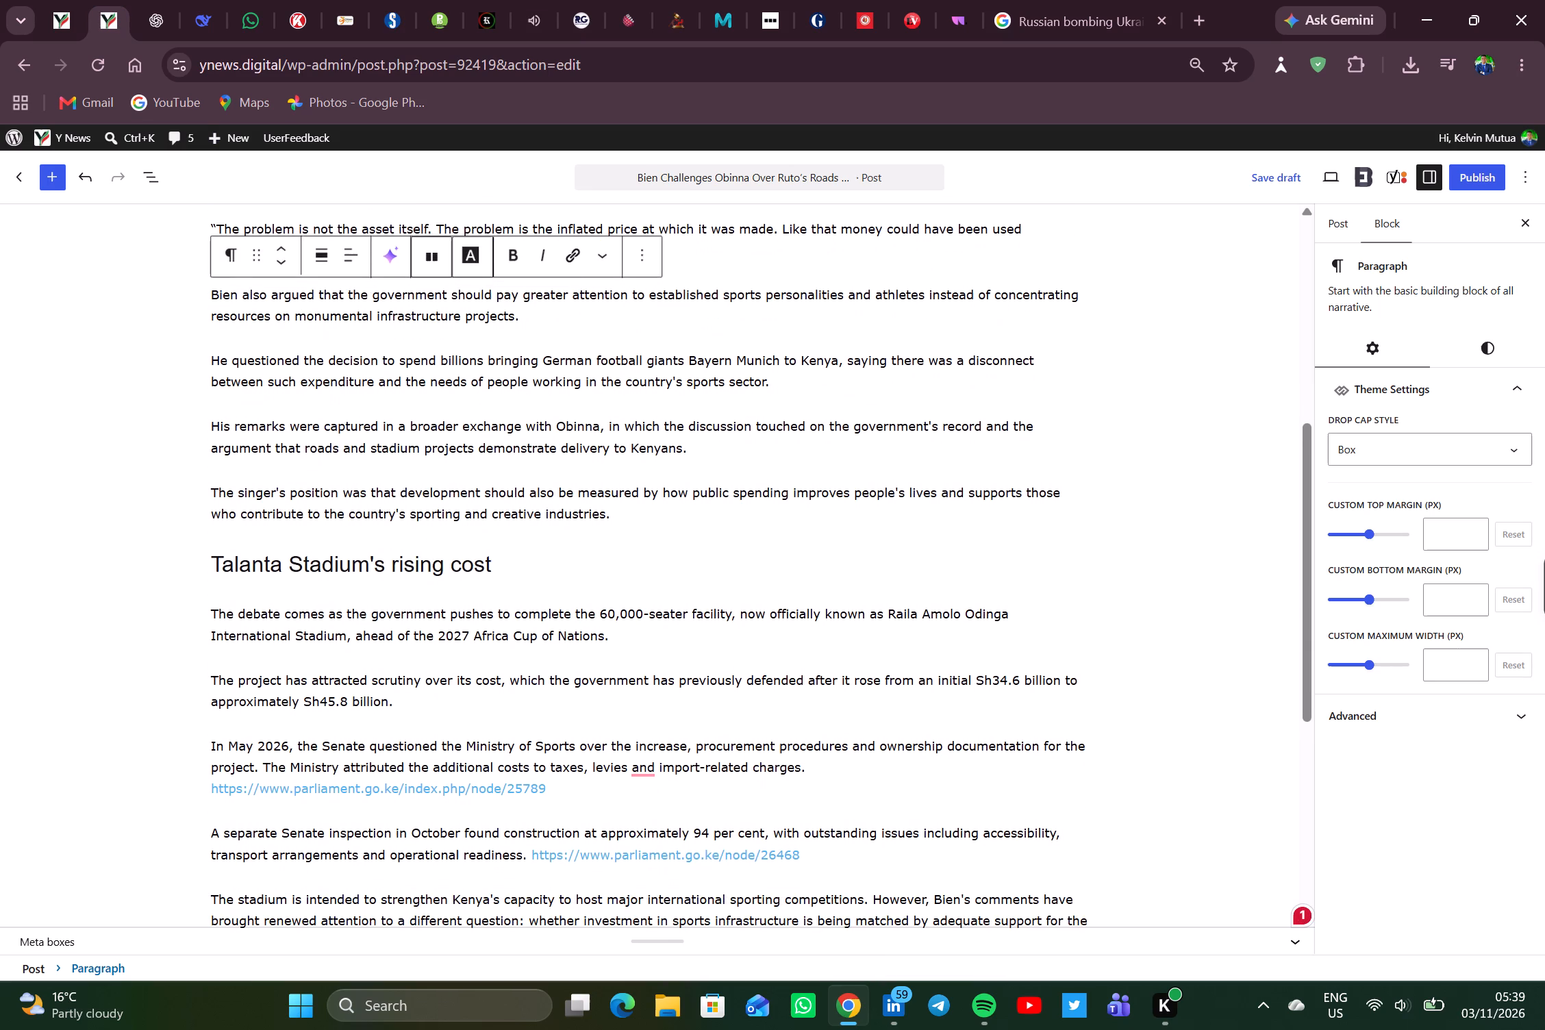
scroll(473, 377, "down", 2)
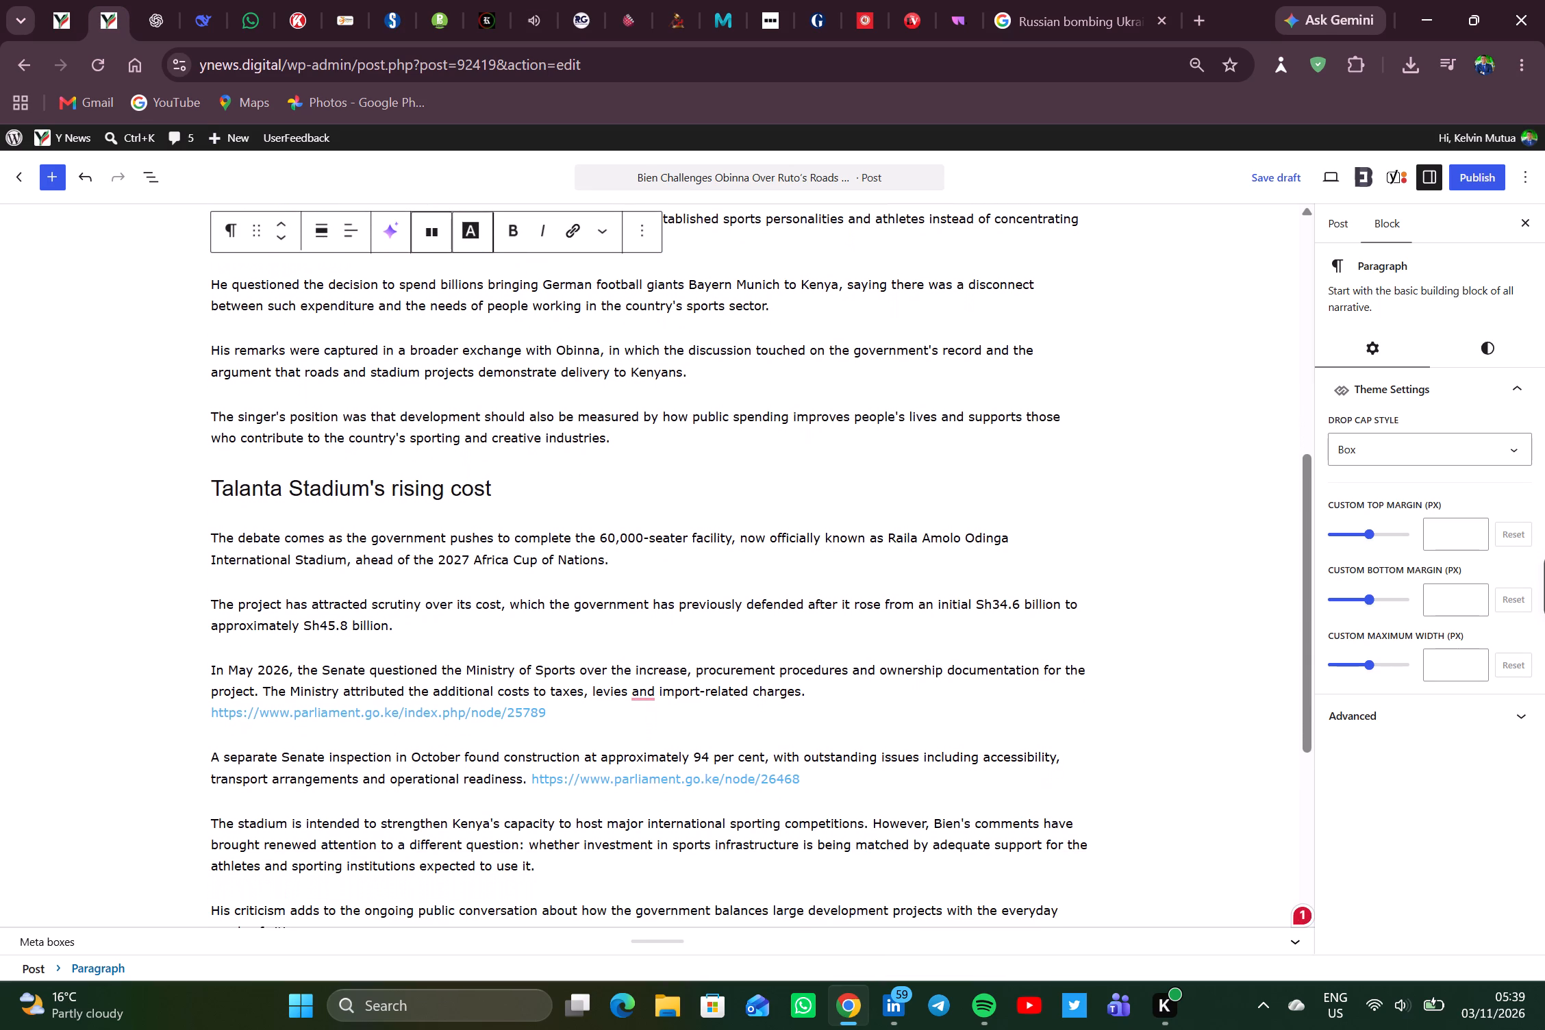
scroll(473, 377, "down", 1)
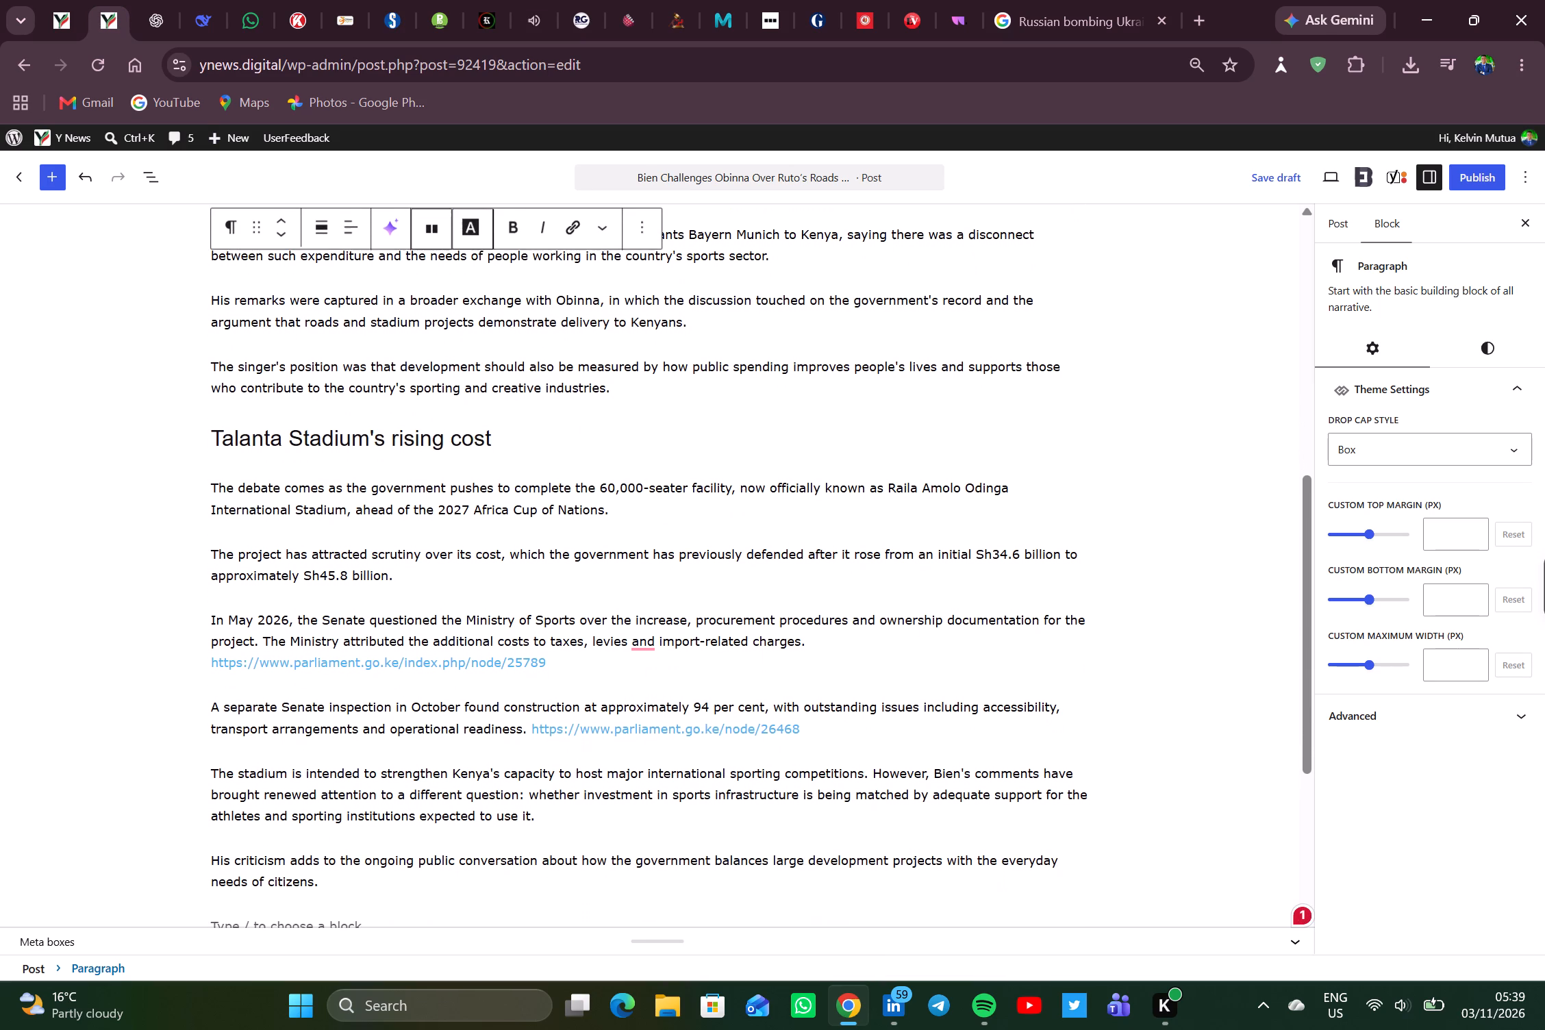
scroll(473, 377, "down", 2)
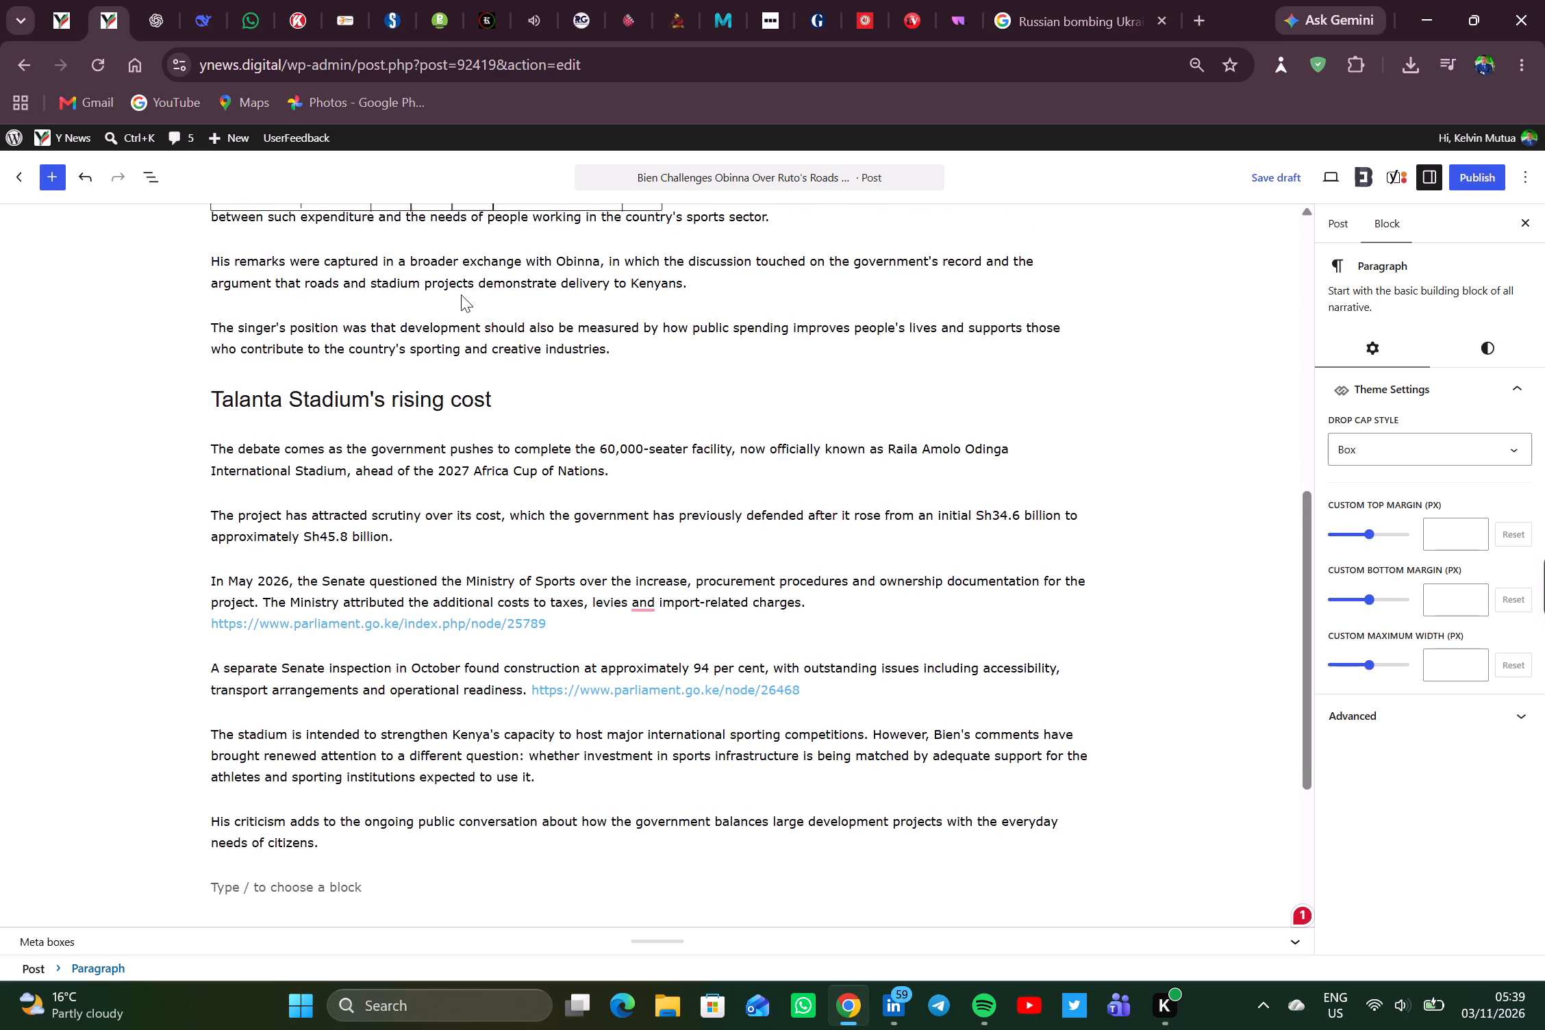
scroll(461, 294, "down", 1)
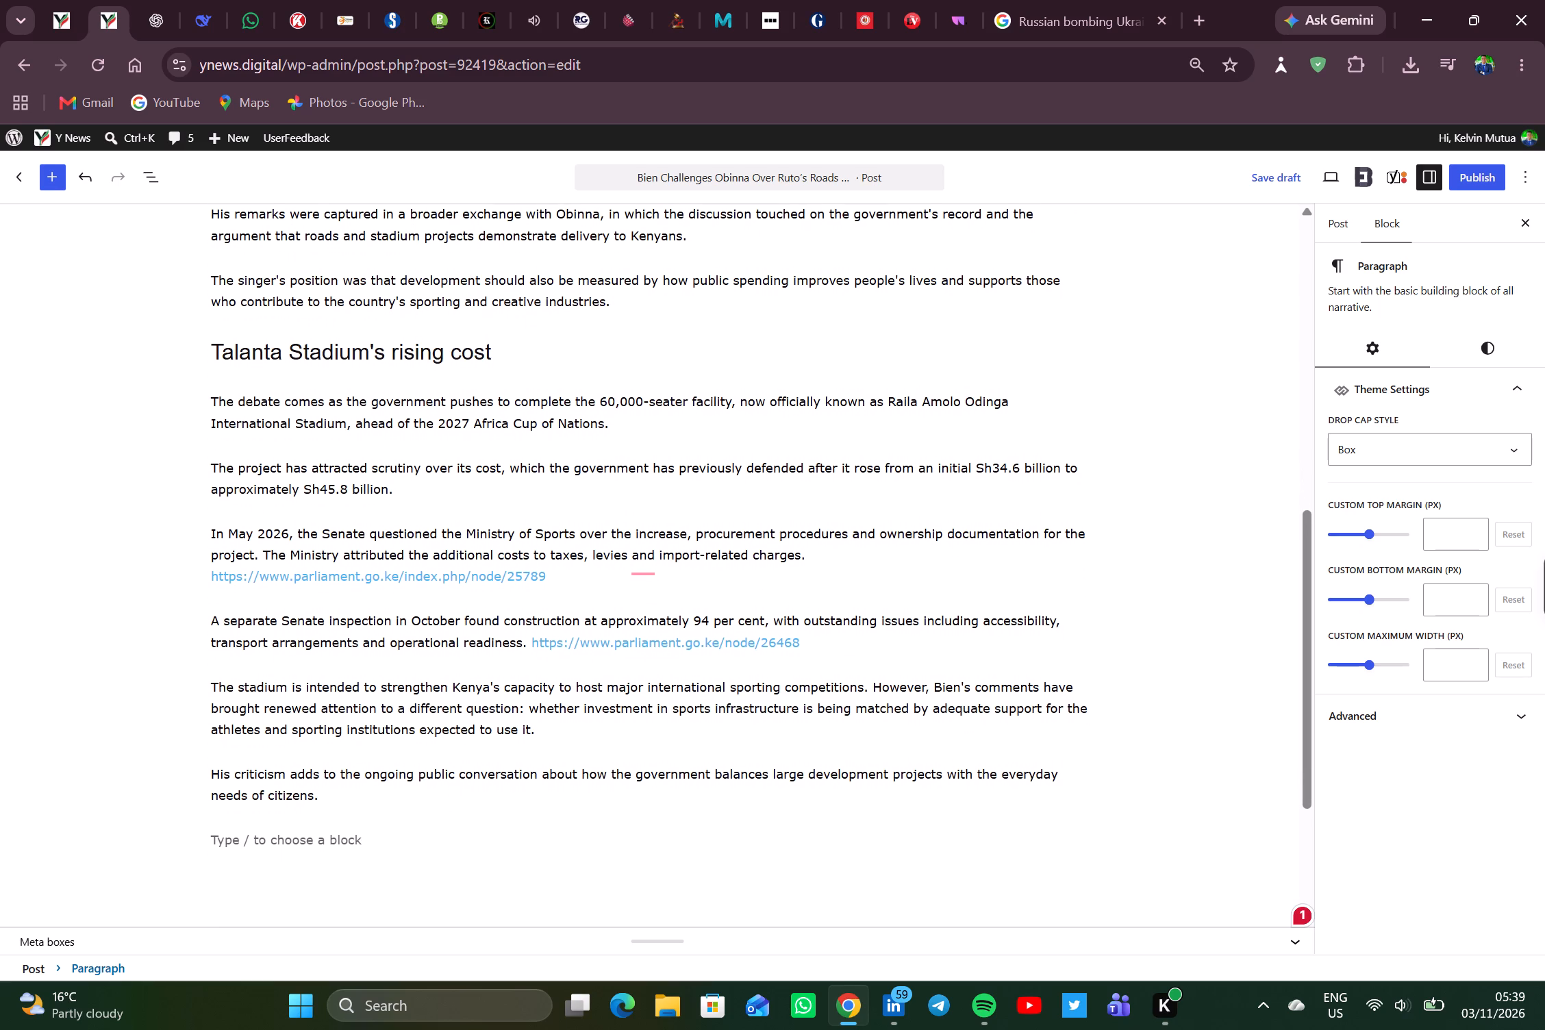
scroll(461, 294, "down", 1)
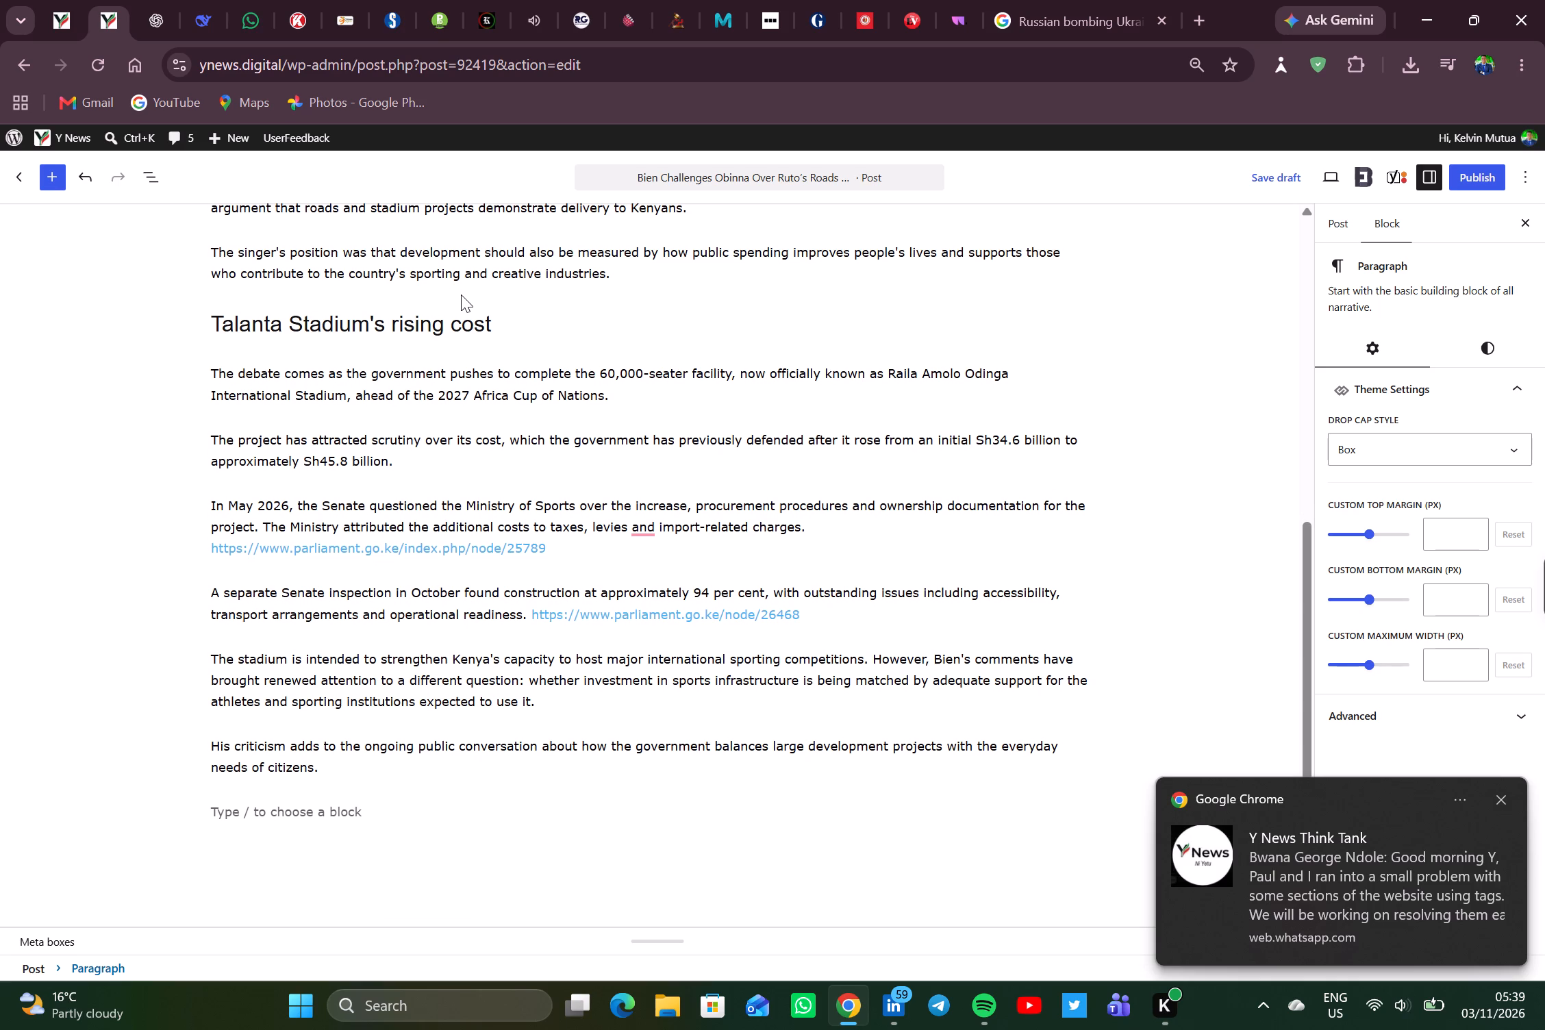
left_click(458, 279)
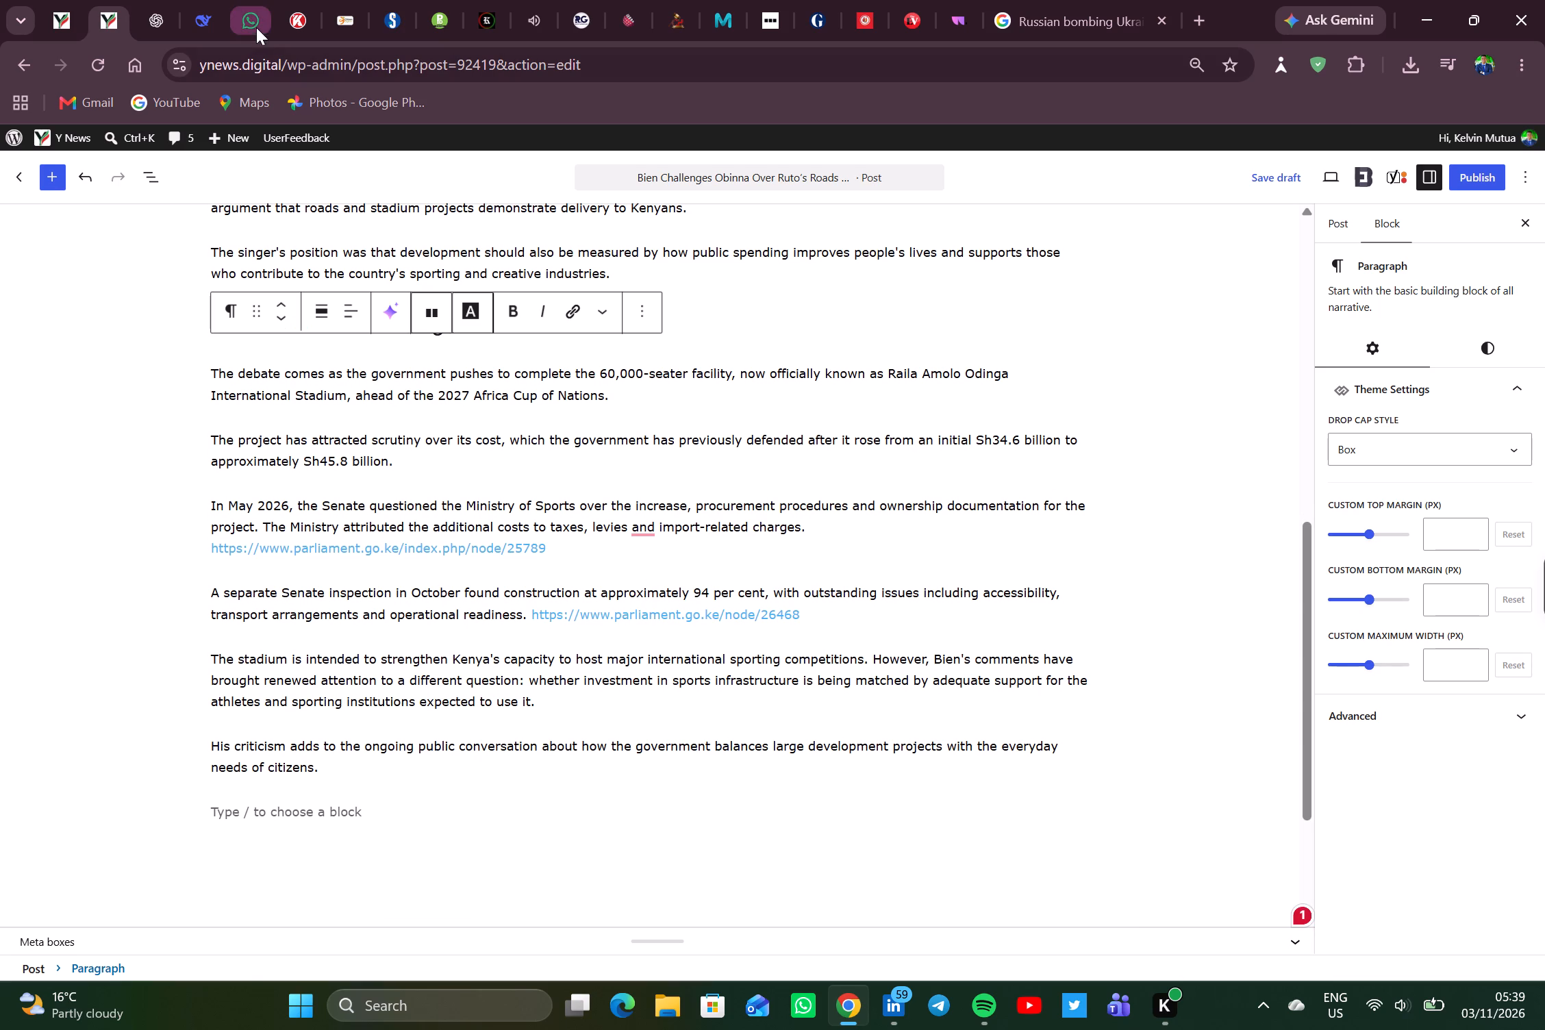
left_click(377, 266)
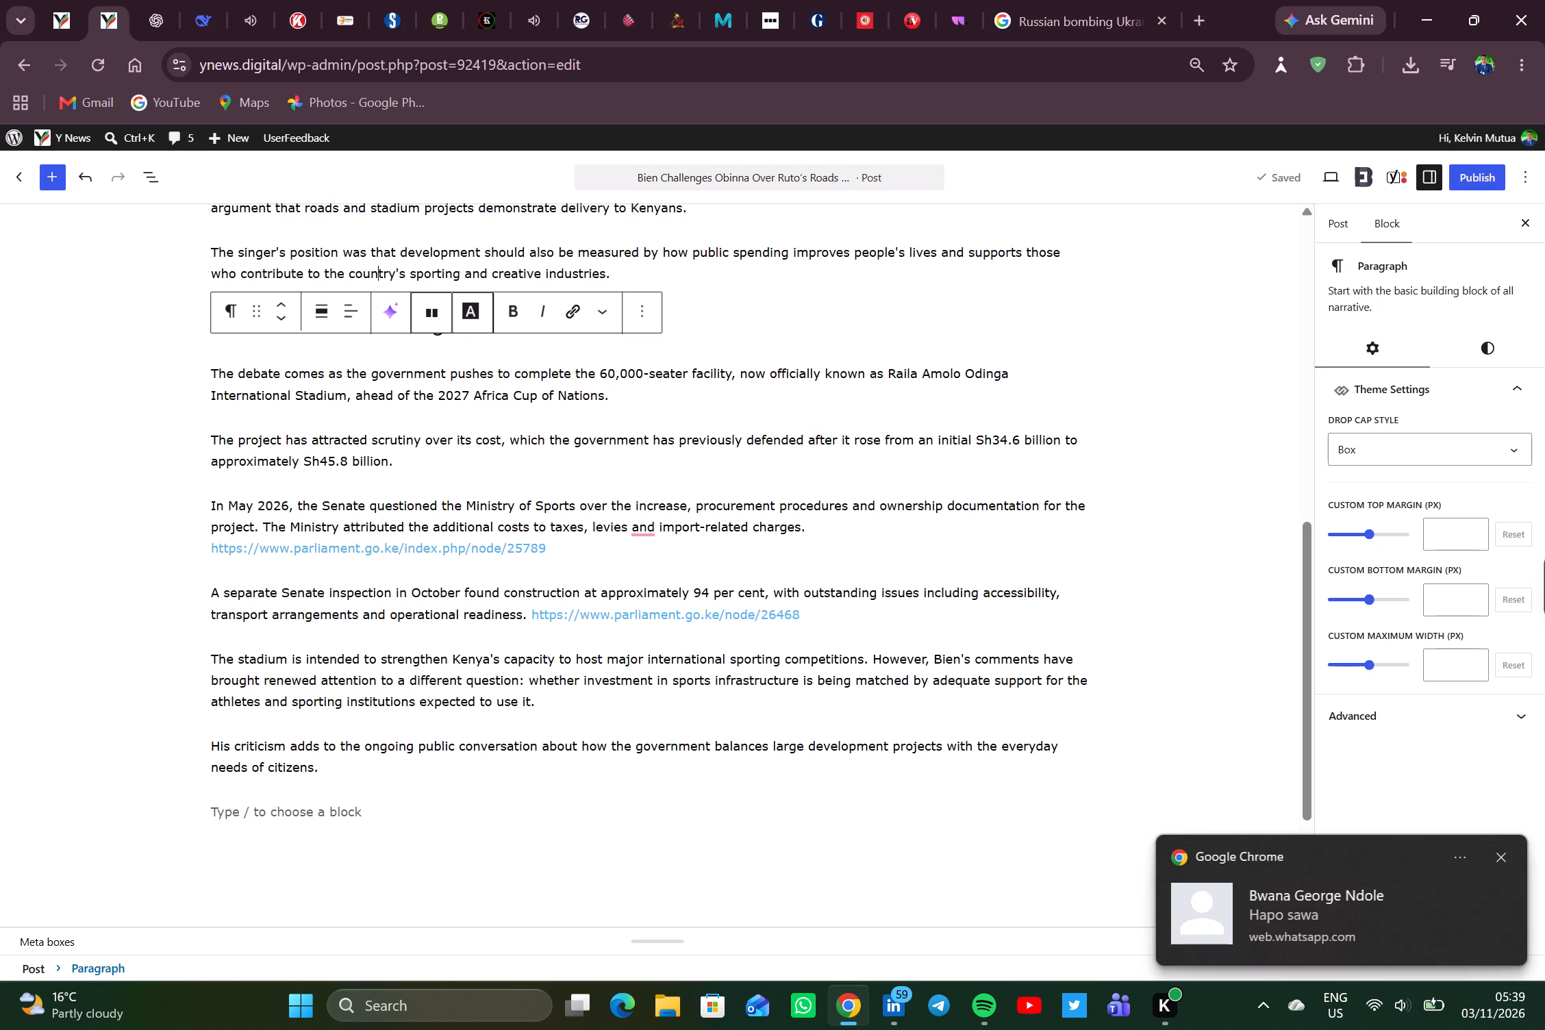
Proofread the section under "Talanta Stadium's rising cost" through the closing paragraph on development projects and citizens' everyday needs.
scroll(381, 262, "up", 1)
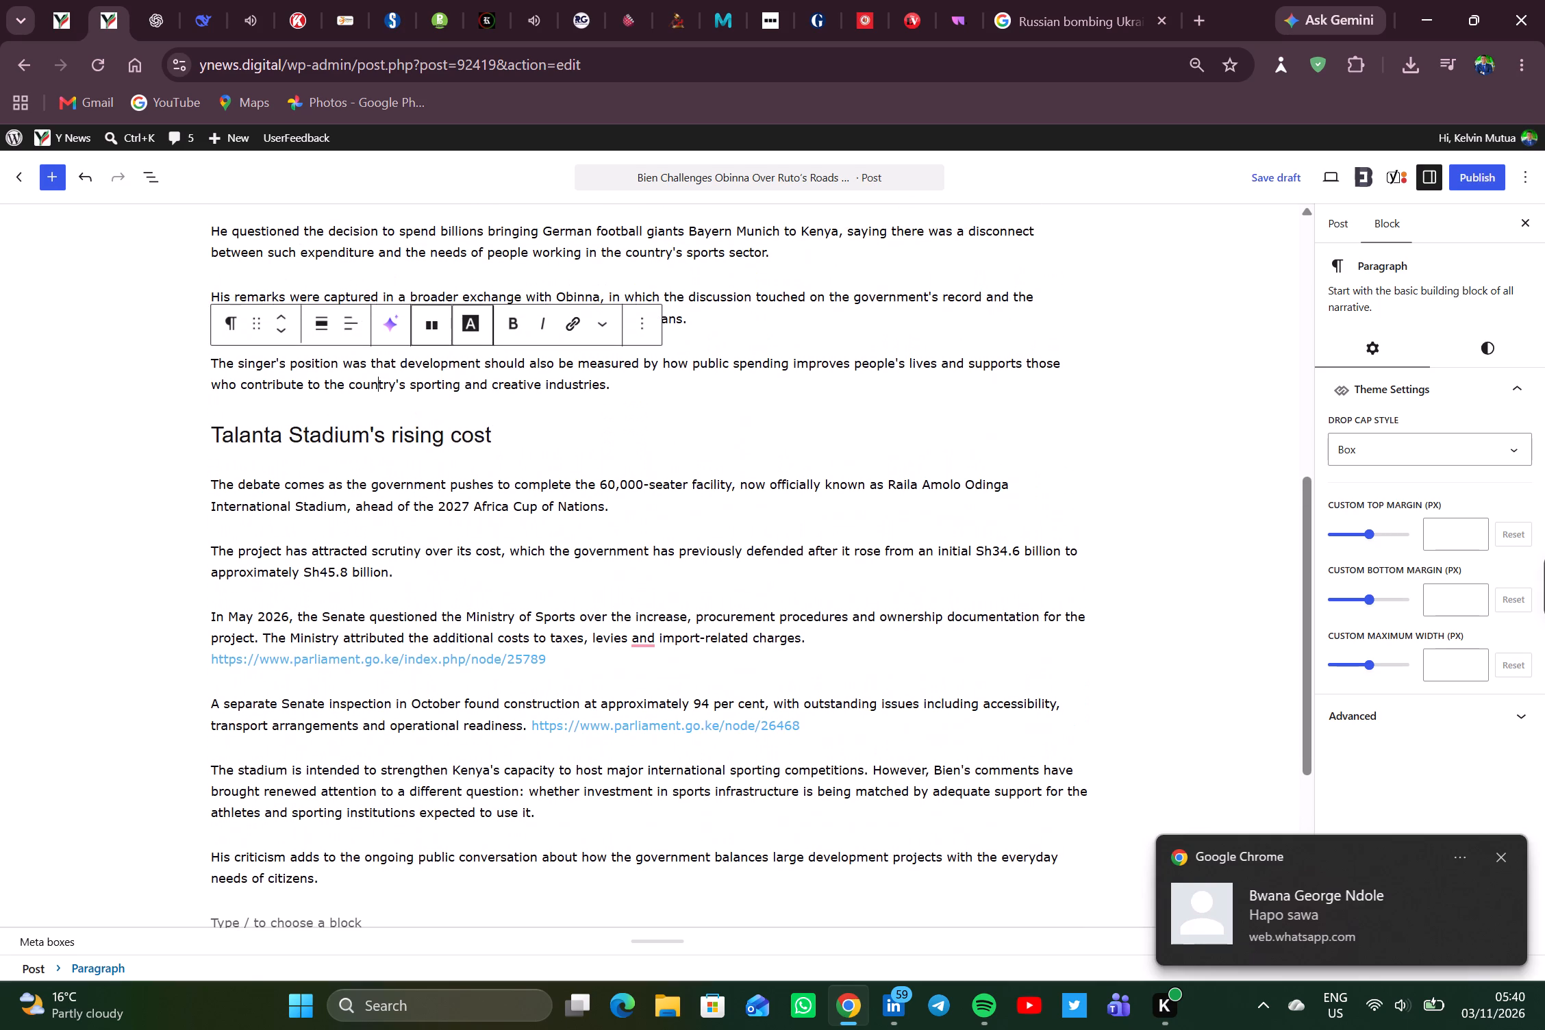
scroll(425, 394, "down", 2)
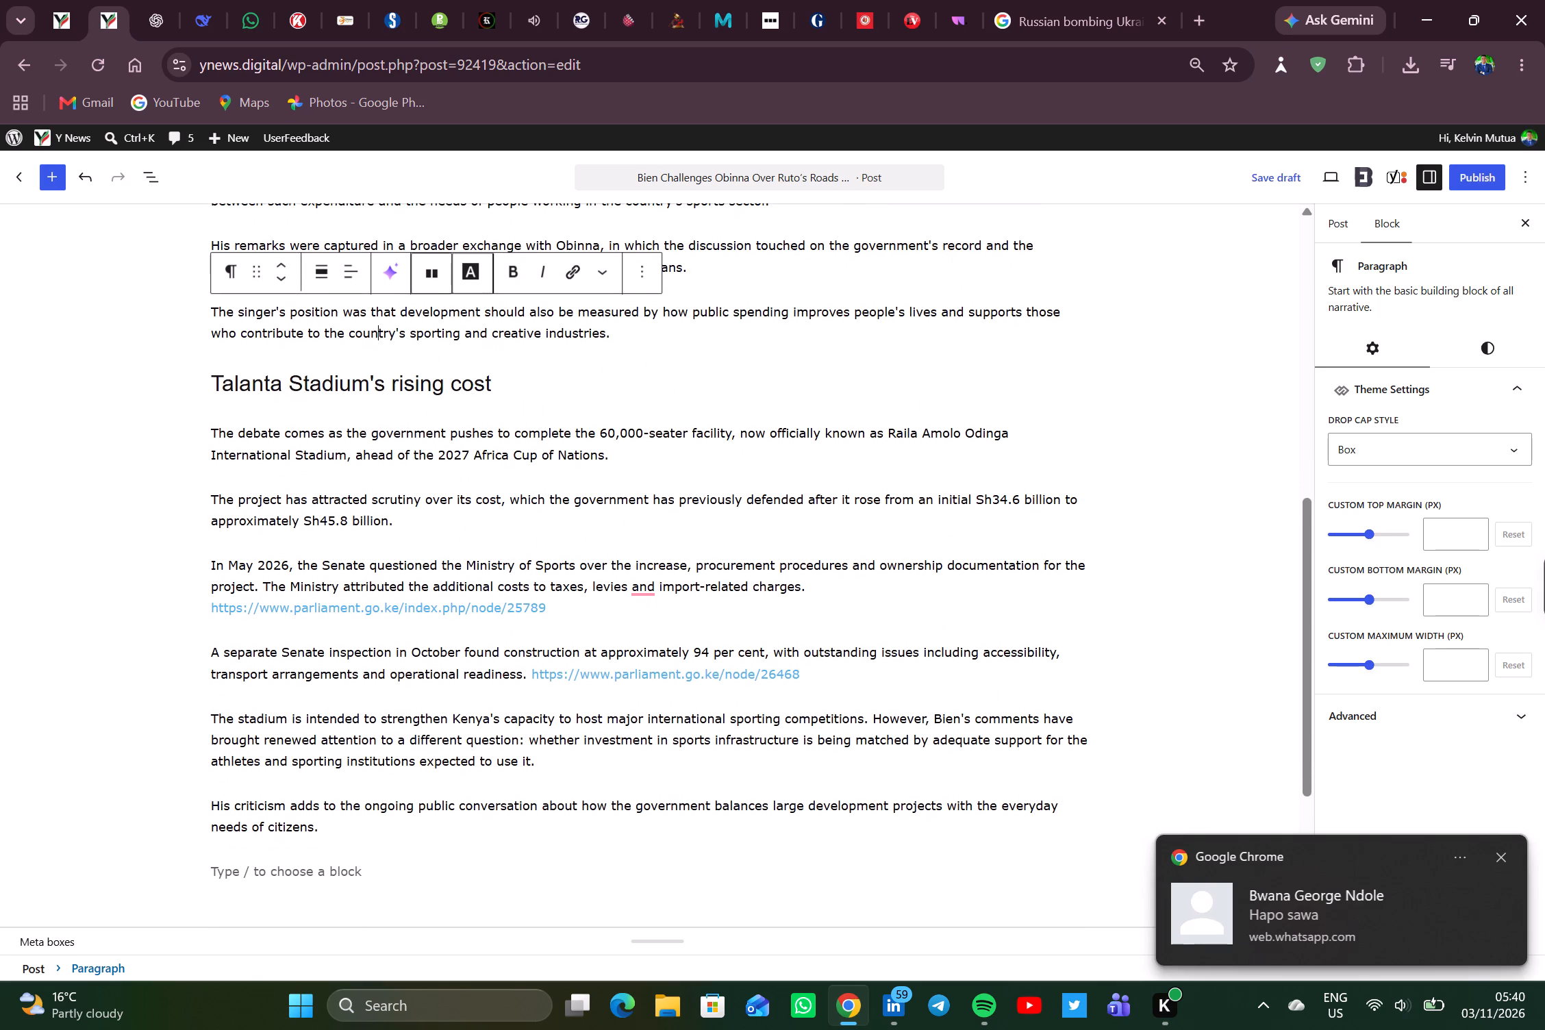
scroll(425, 394, "down", 3)
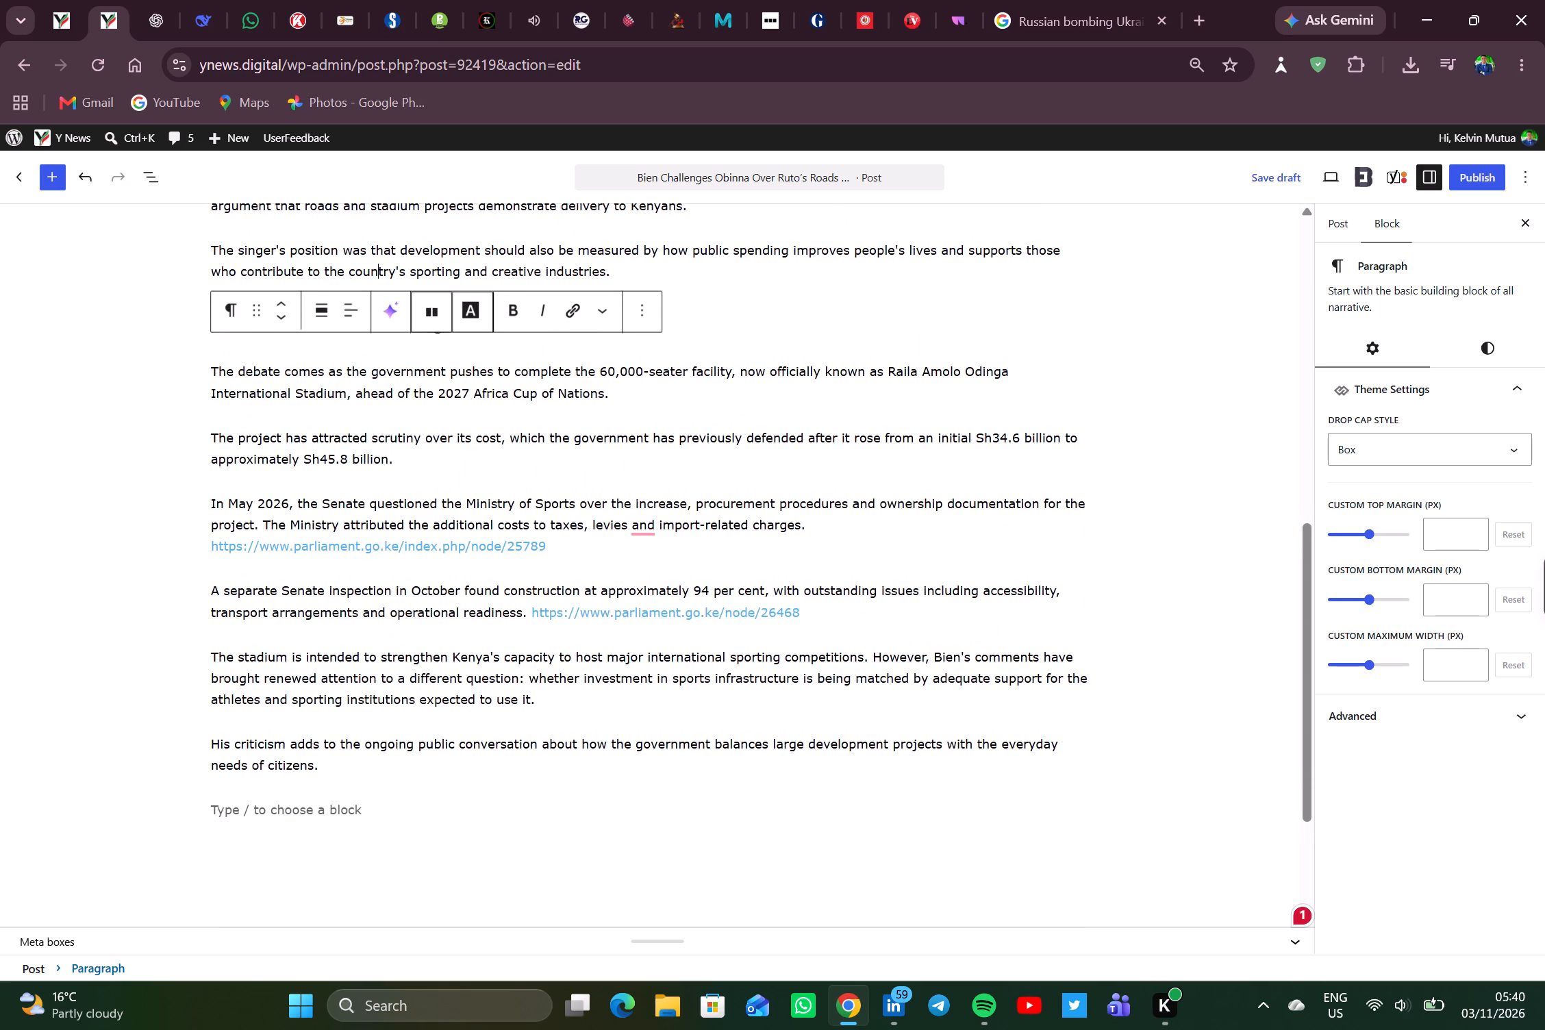
scroll(425, 394, "down", 1)
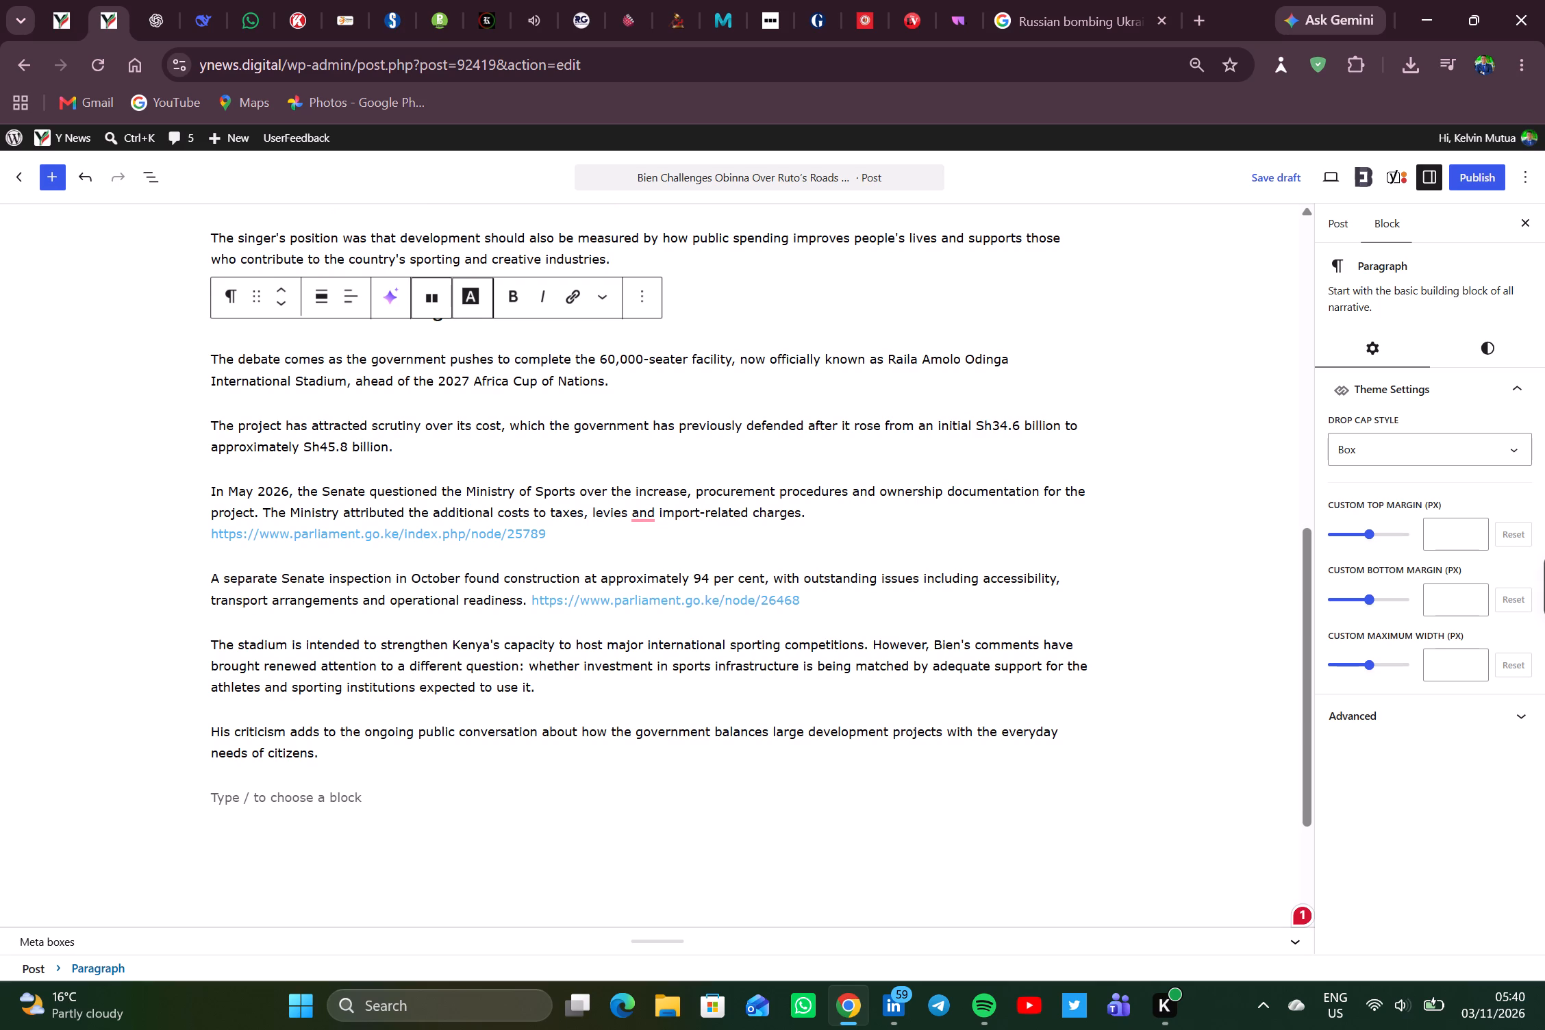
scroll(507, 385, "down", 2)
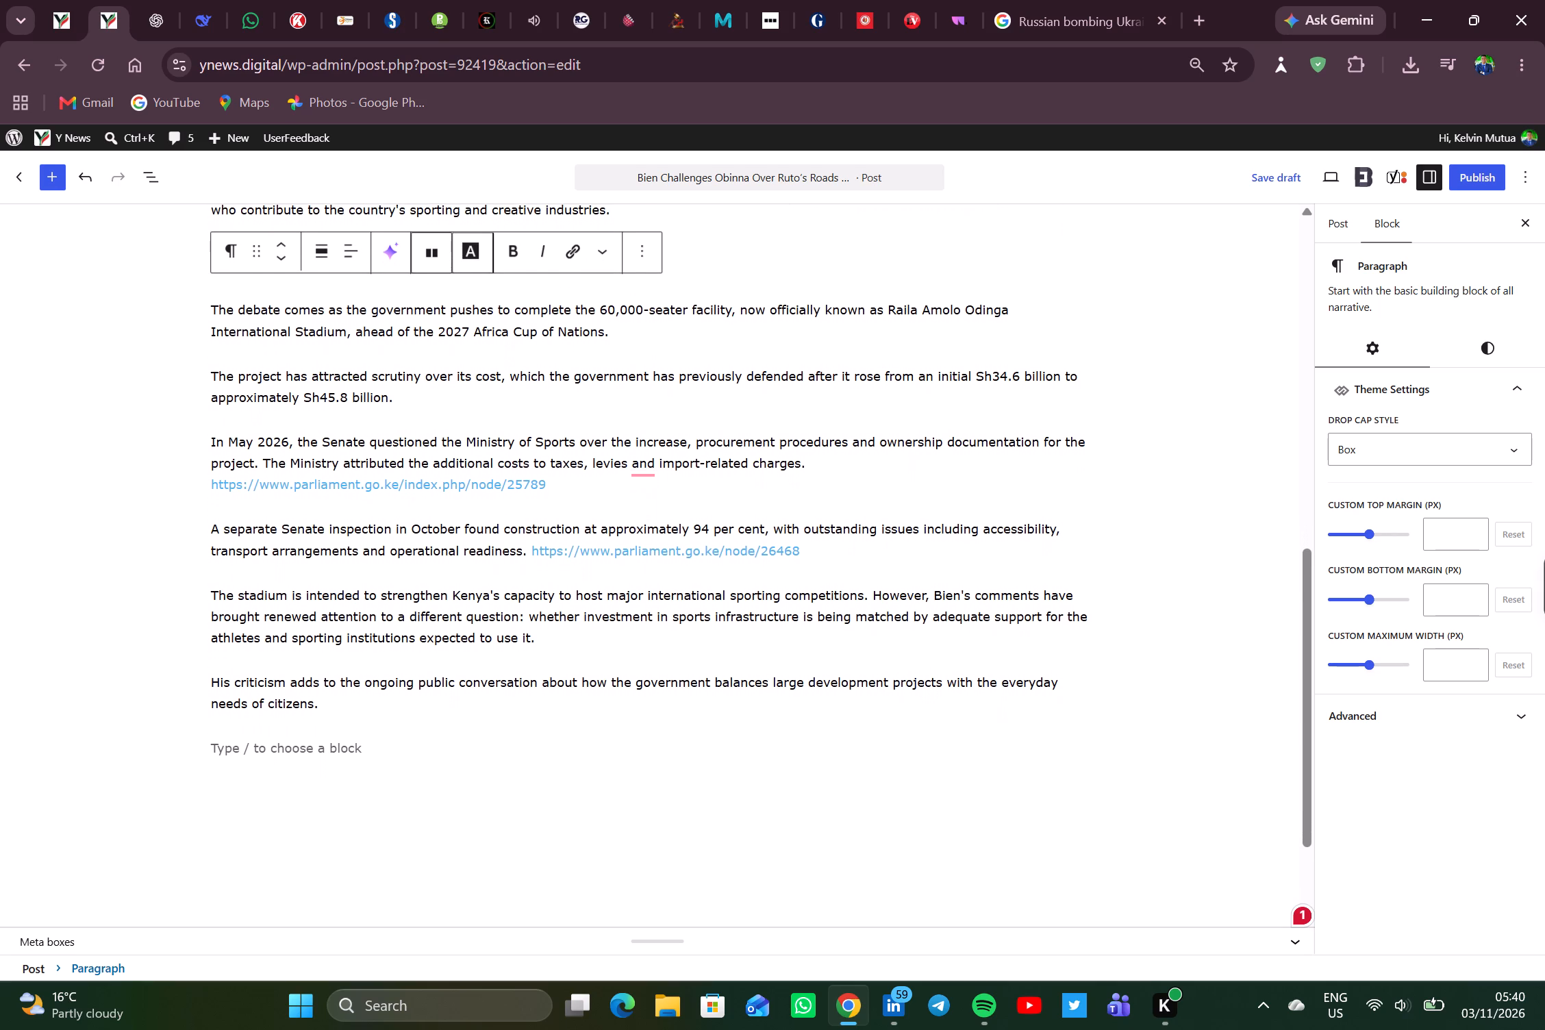
scroll(507, 385, "down", 2)
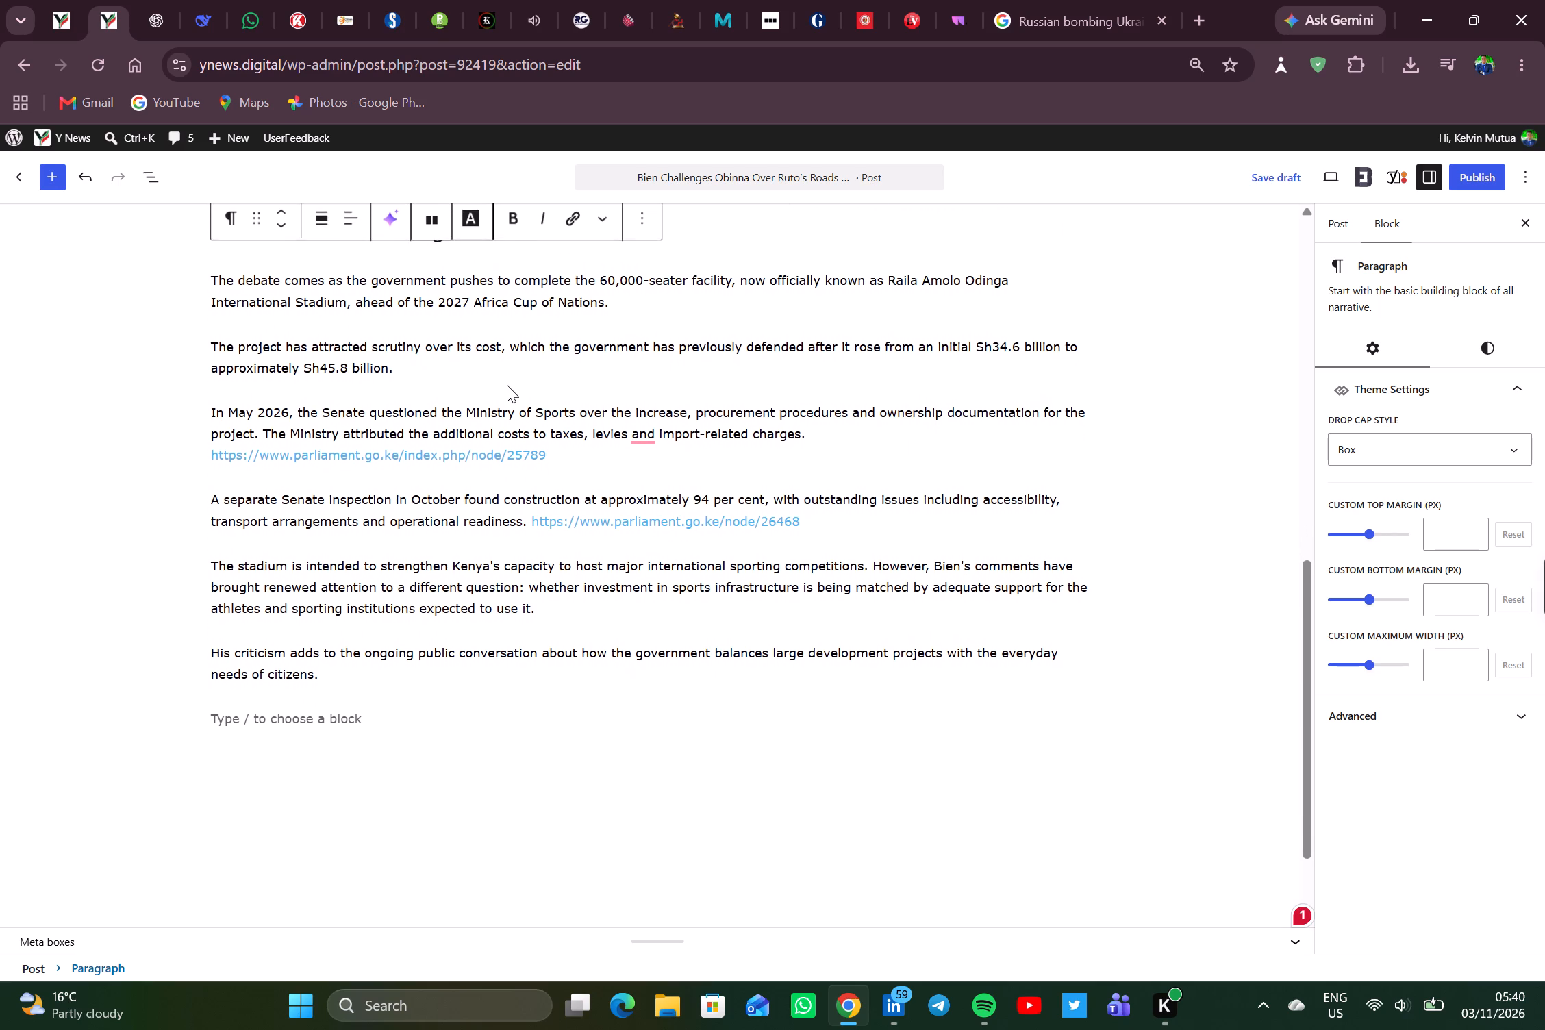
scroll(507, 385, "down", 4)
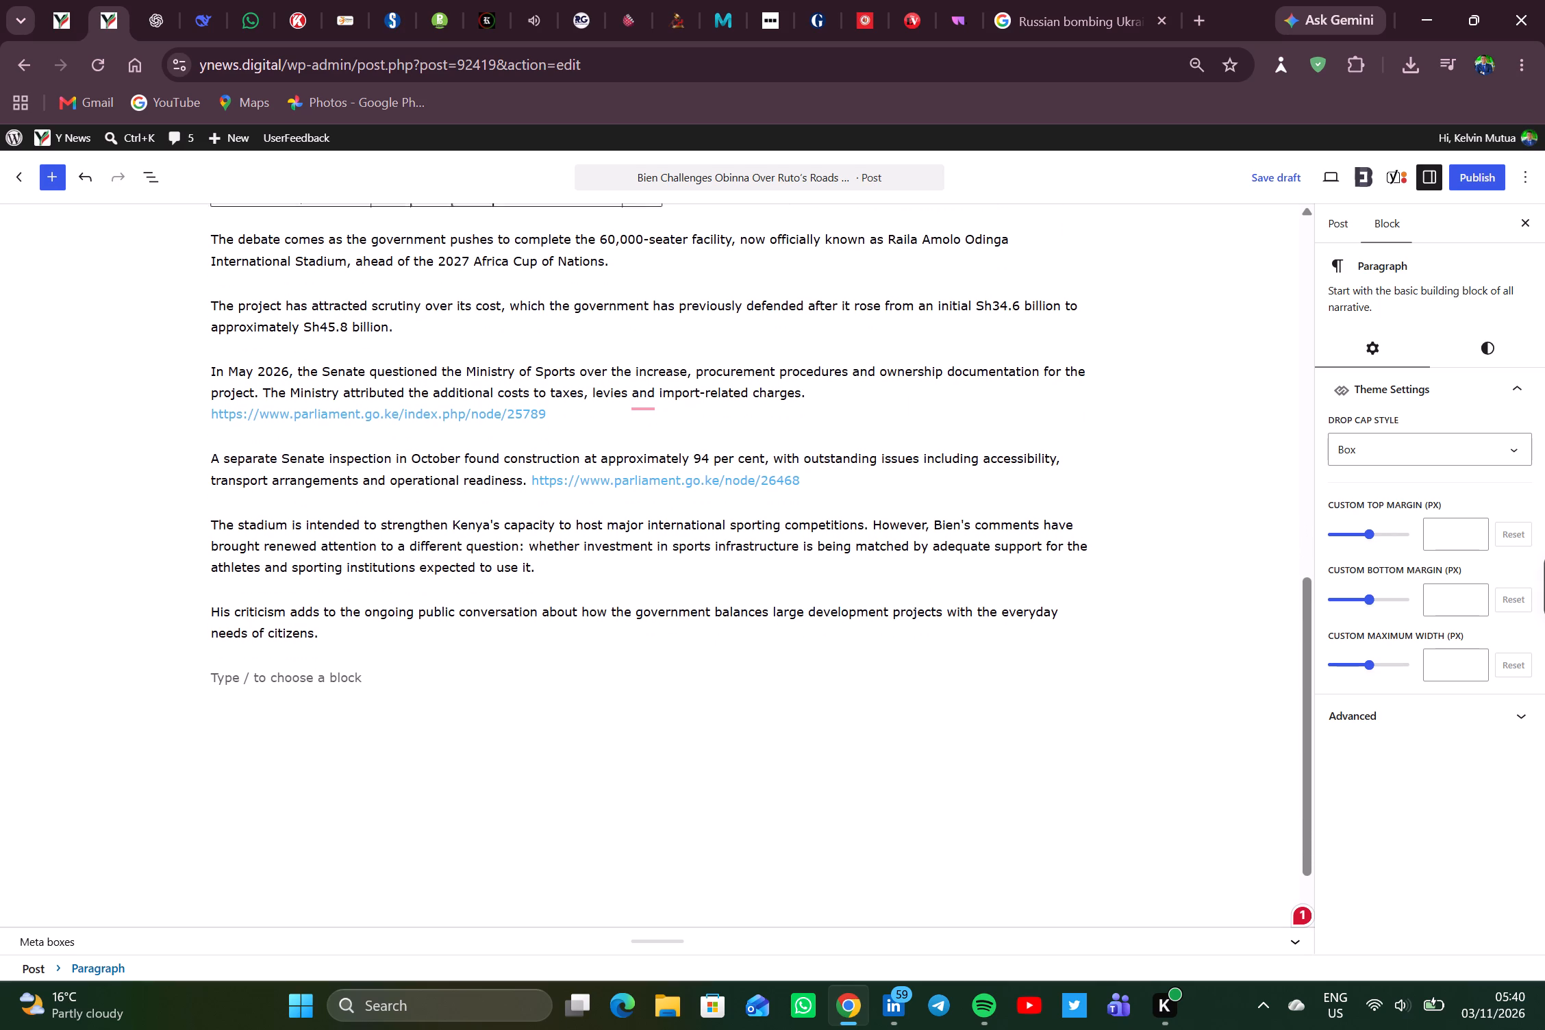
scroll(507, 385, "down", 2)
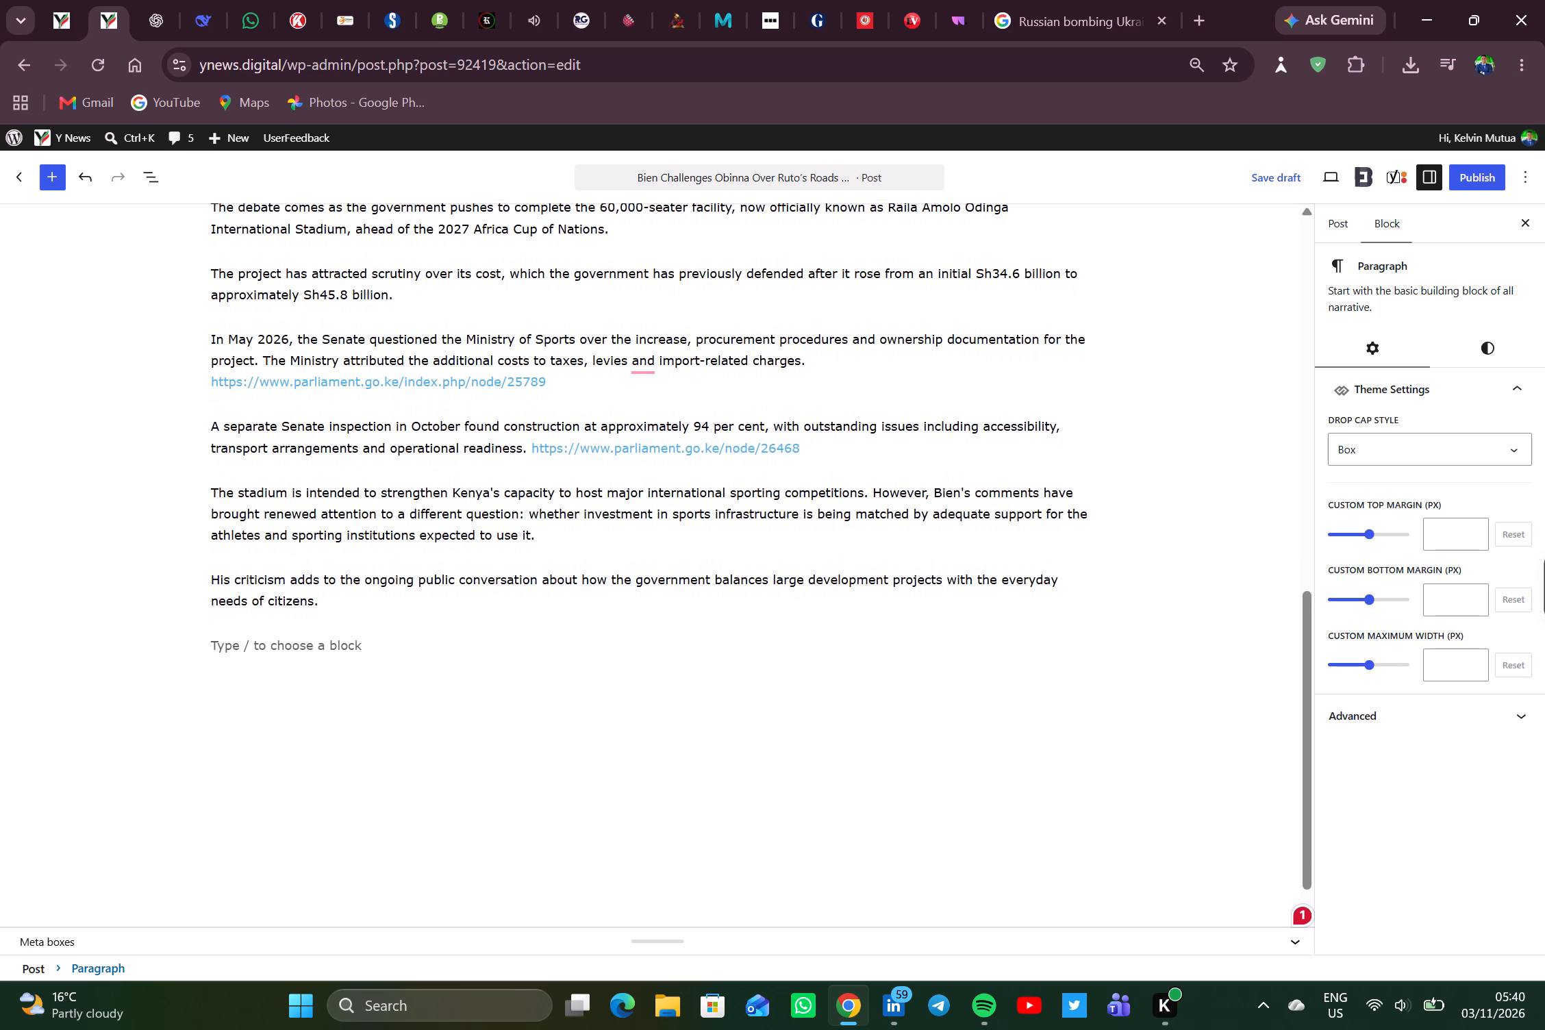
scroll(507, 385, "down", 2)
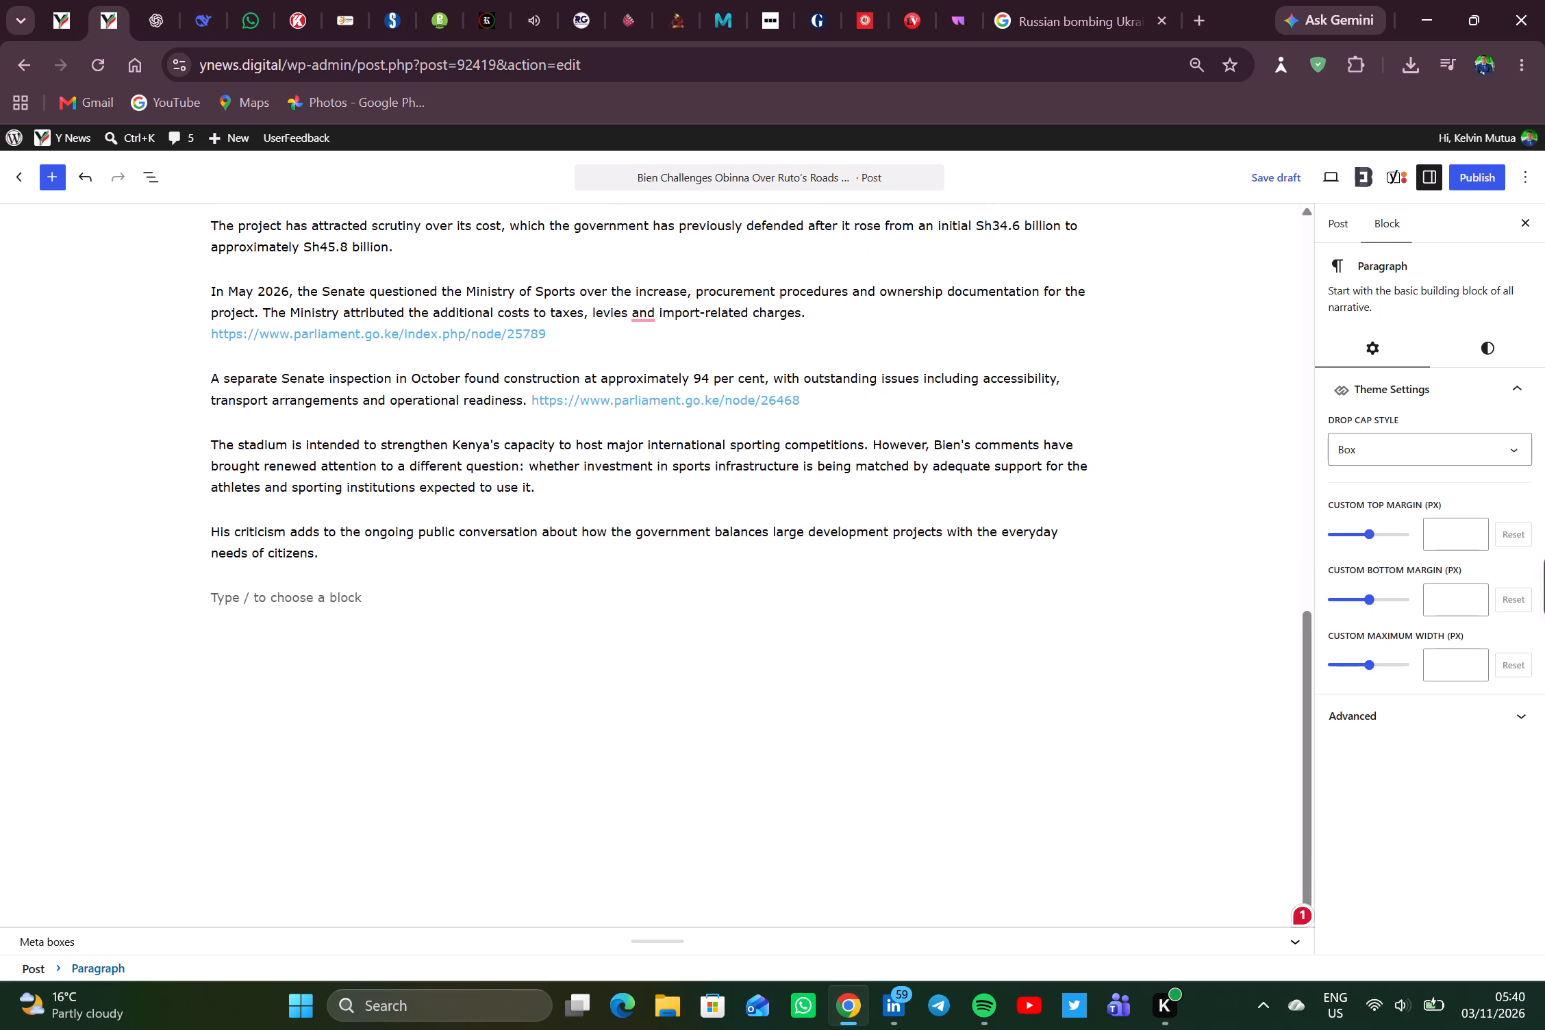
Delete the two parliament.go.ke source links ending the "In May 2026" and "A separate Senate inspection" paragraphs.
left_click_drag(583, 338, 203, 328)
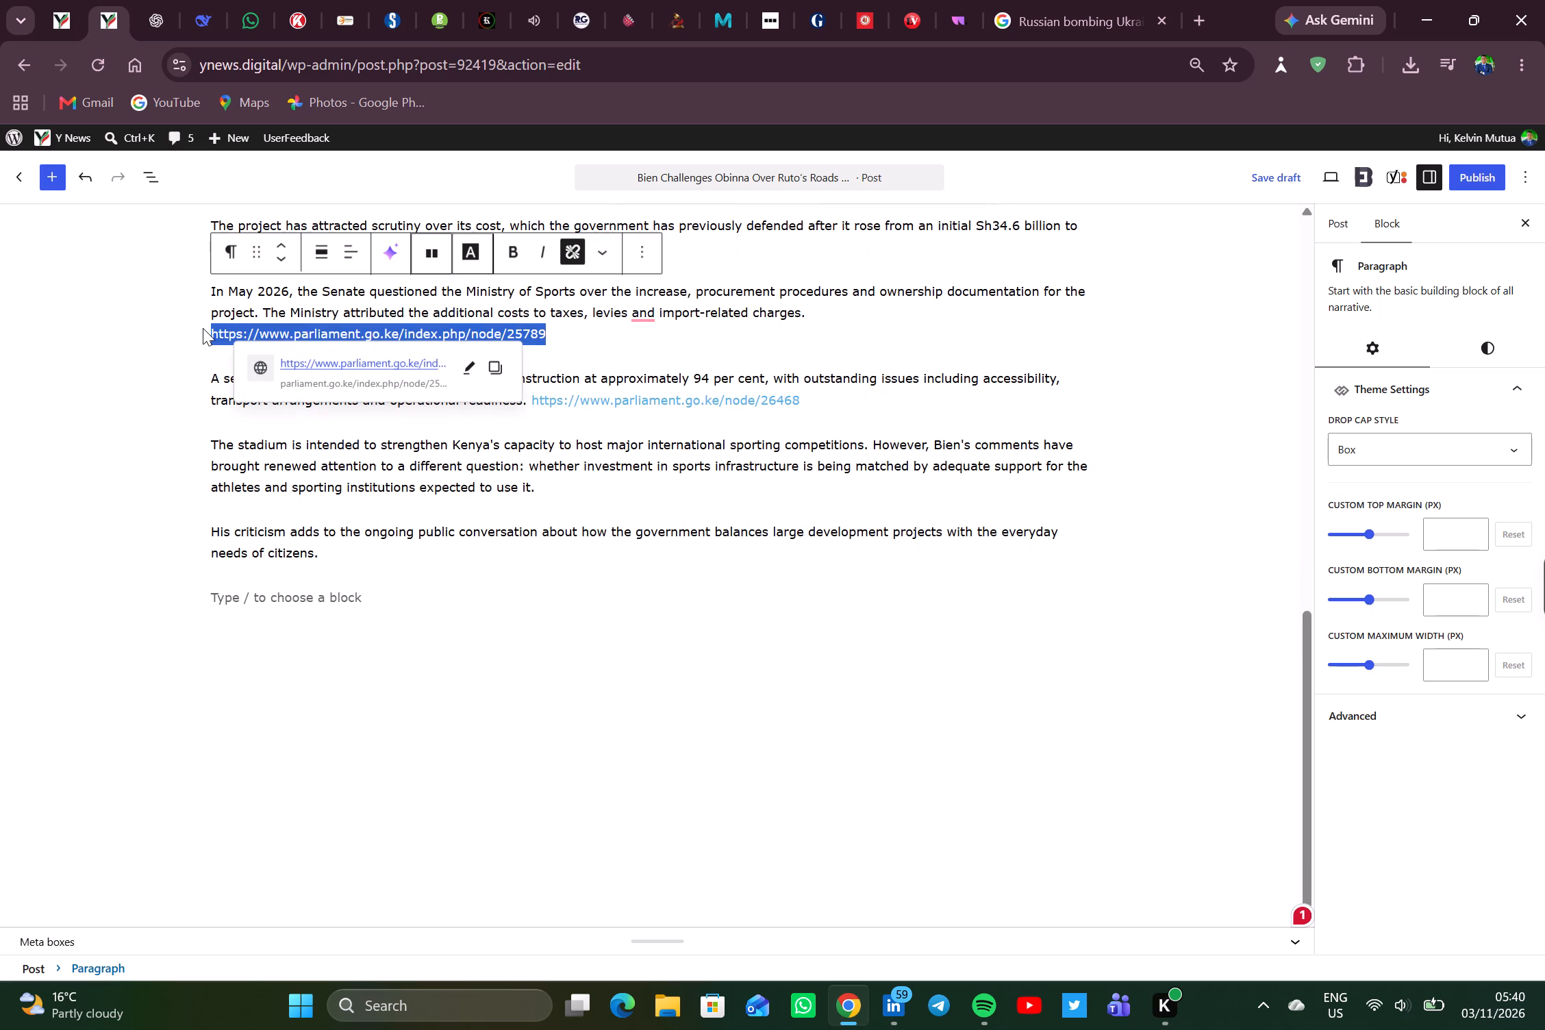
key("BackSpace")
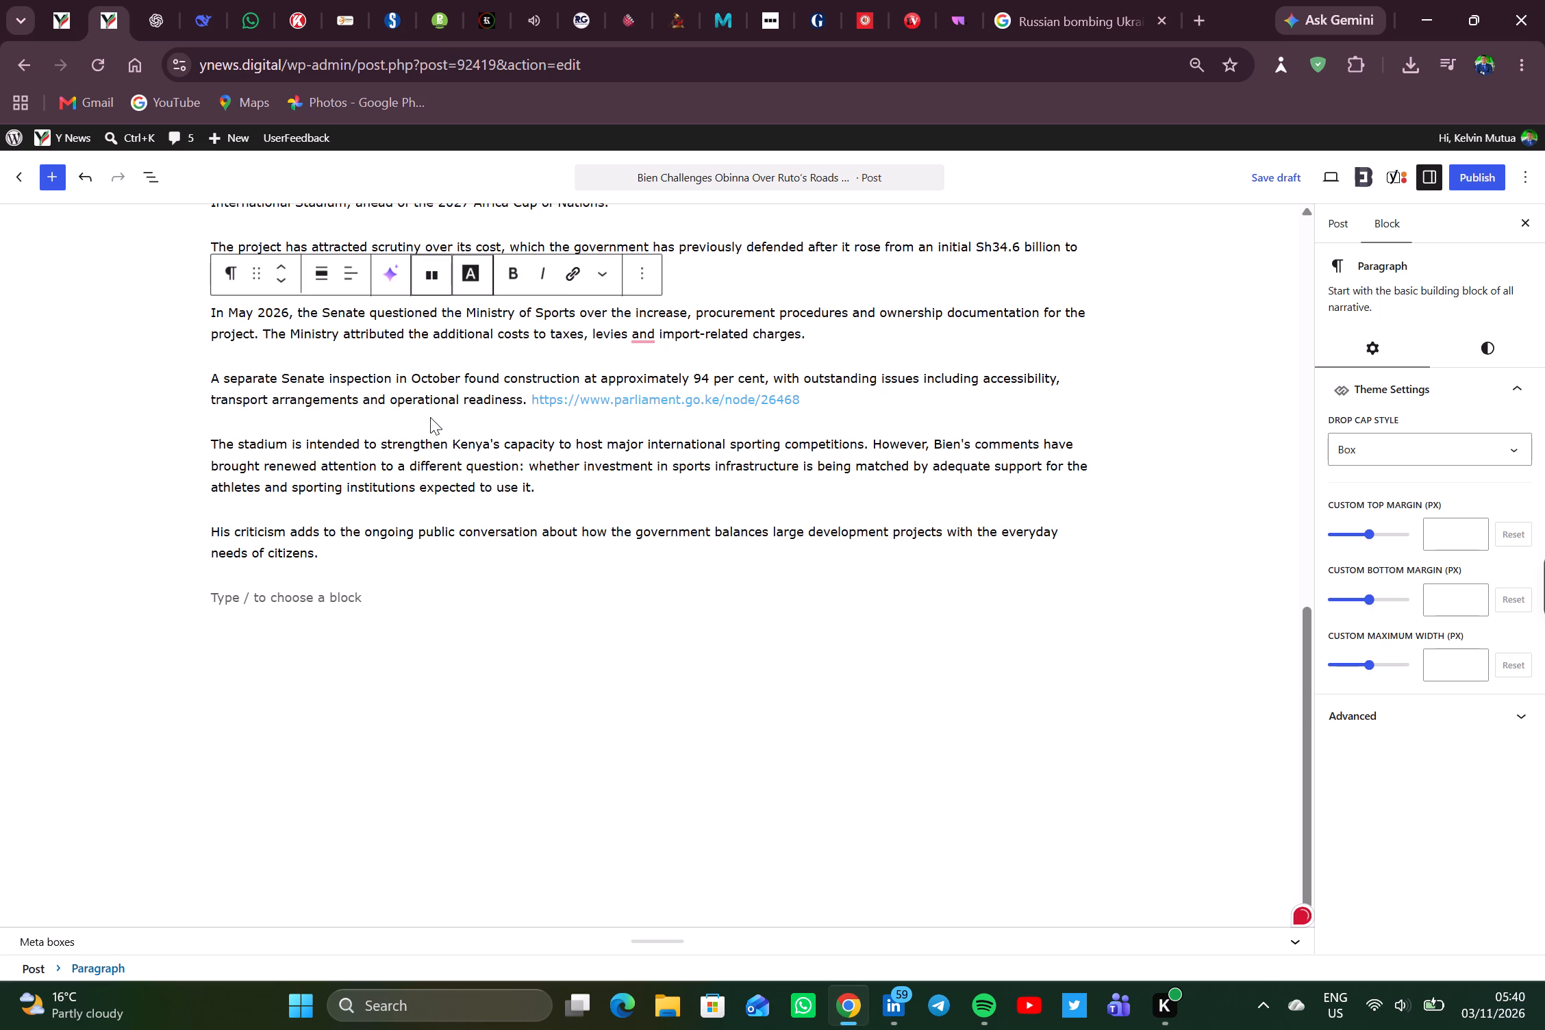
left_click_drag(529, 394, 795, 400)
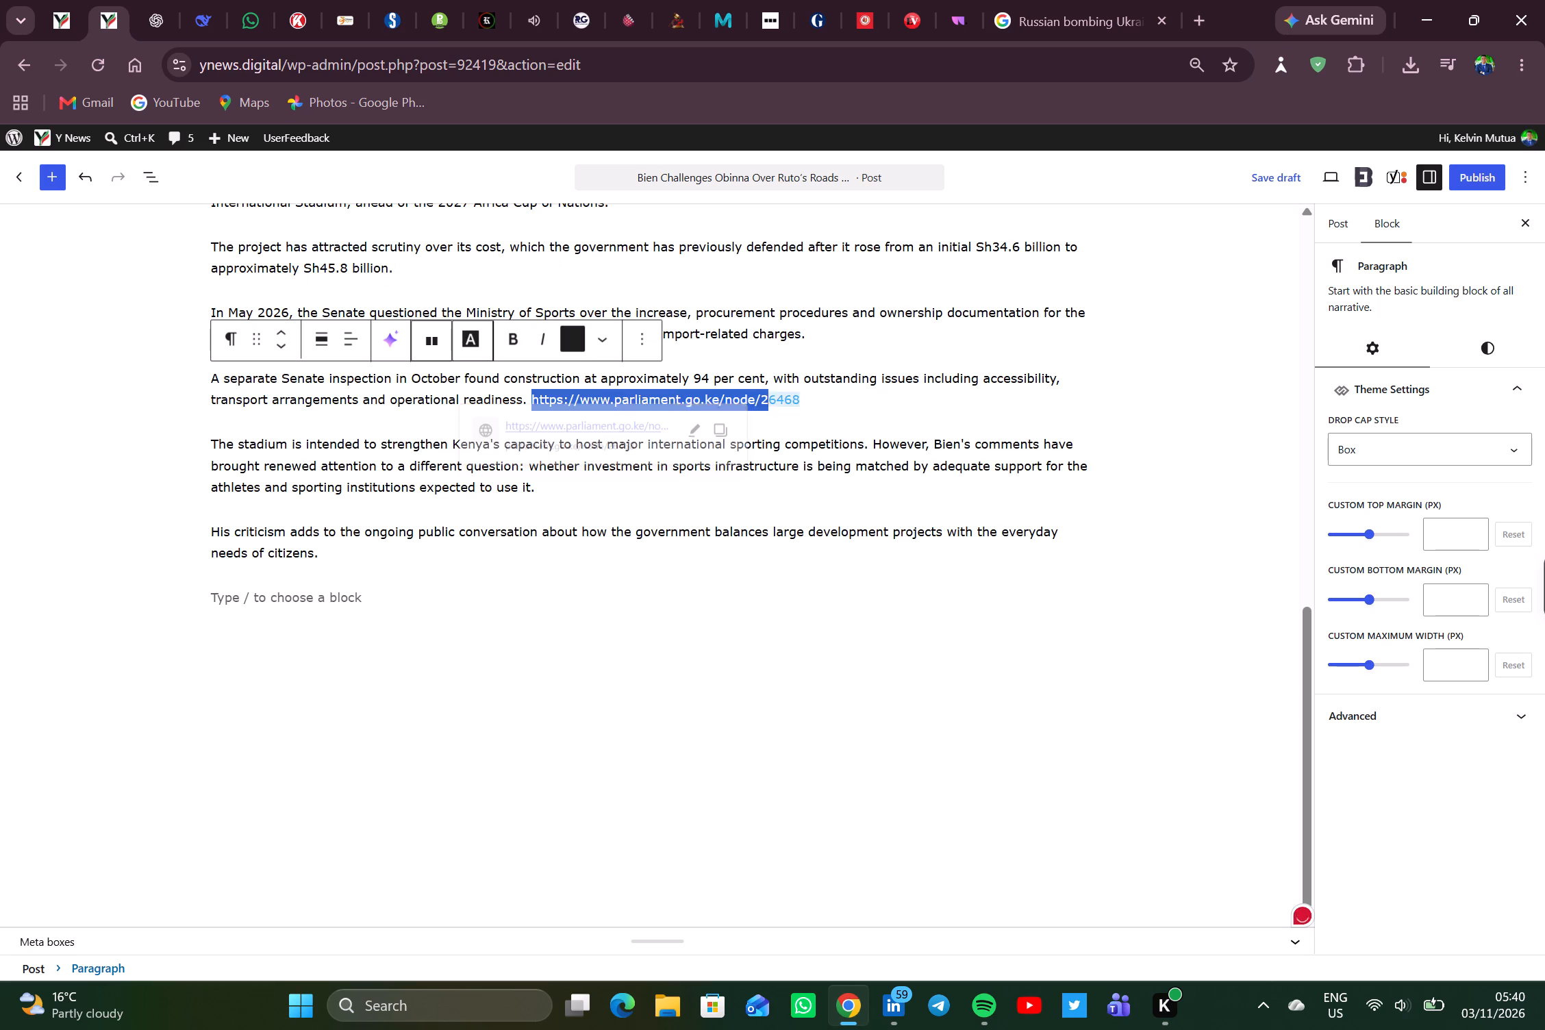
left_click_drag(795, 400, 813, 394)
key("BackSpace")
Reread the closing paragraphs on the stadium's role in hosting international competitions and Bien's criticism of government priorities.
scroll(813, 394, "down", 1)
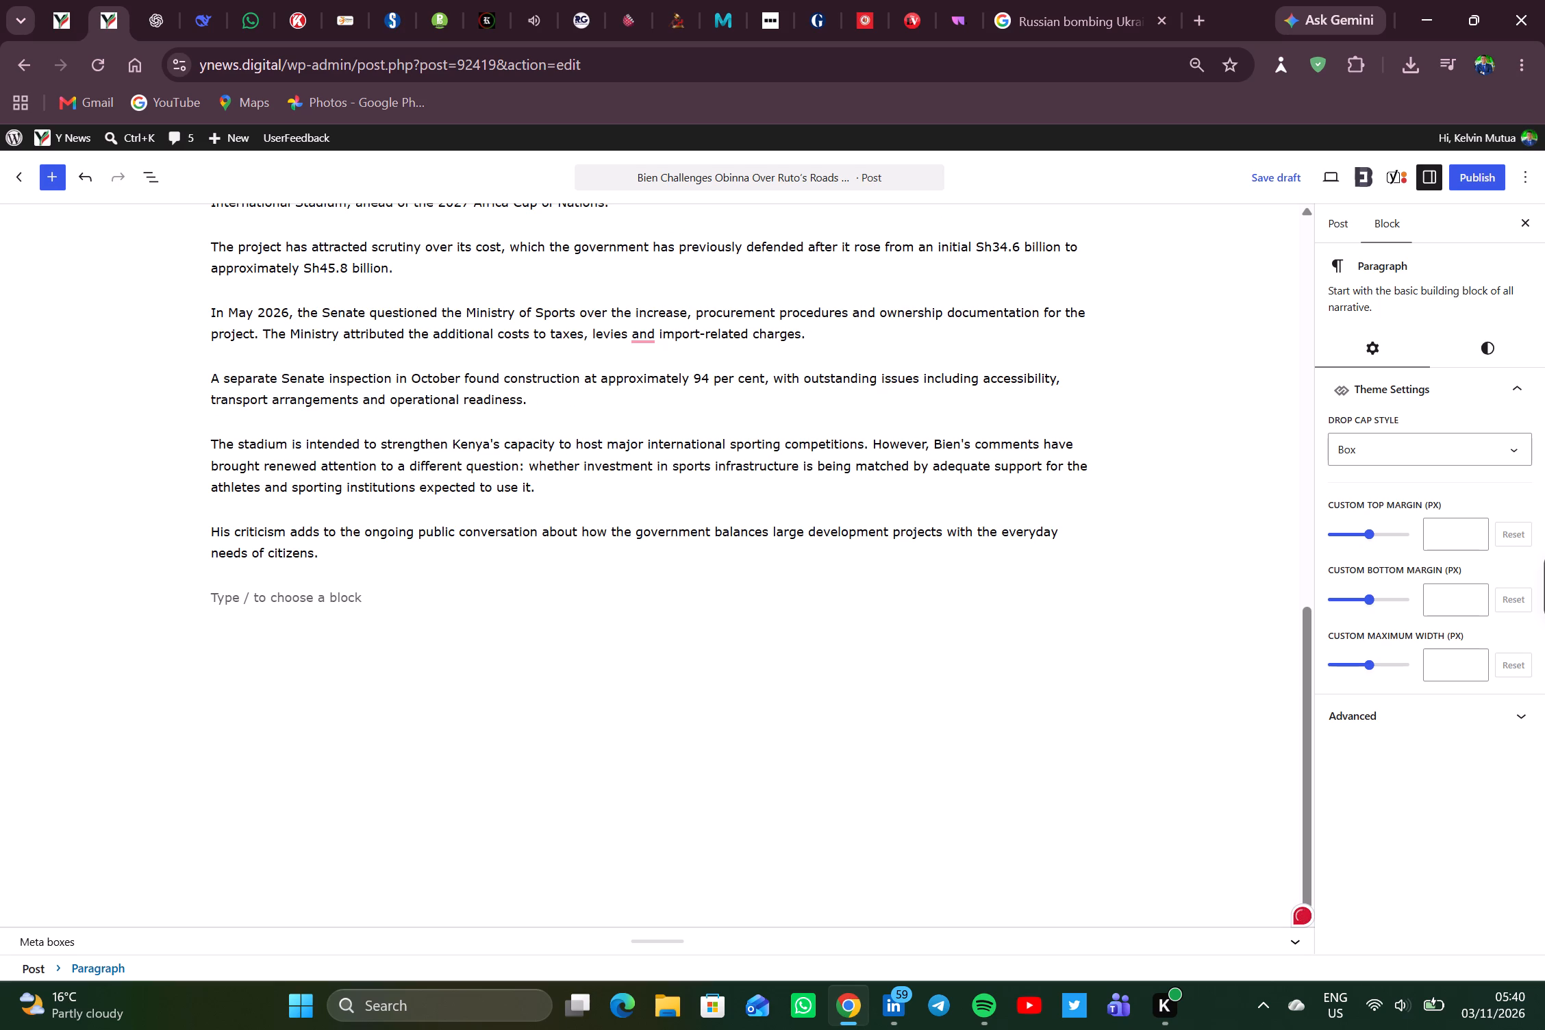
scroll(813, 394, "down", 1)
scroll(685, 385, "down", 1)
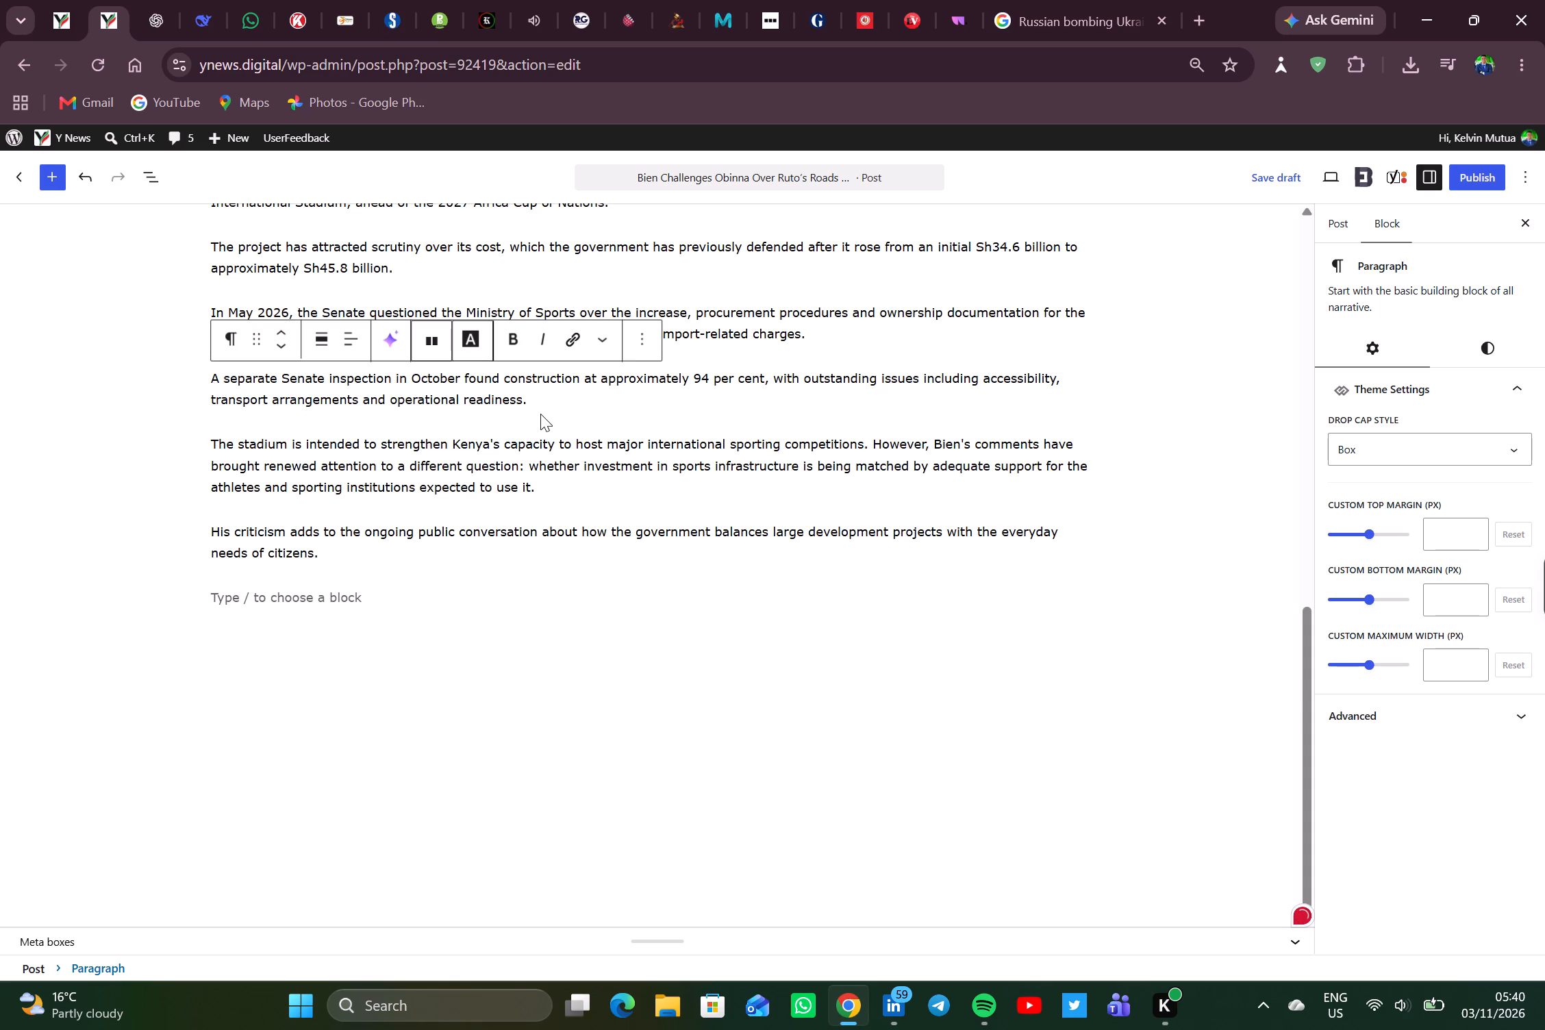
scroll(540, 414, "down", 1)
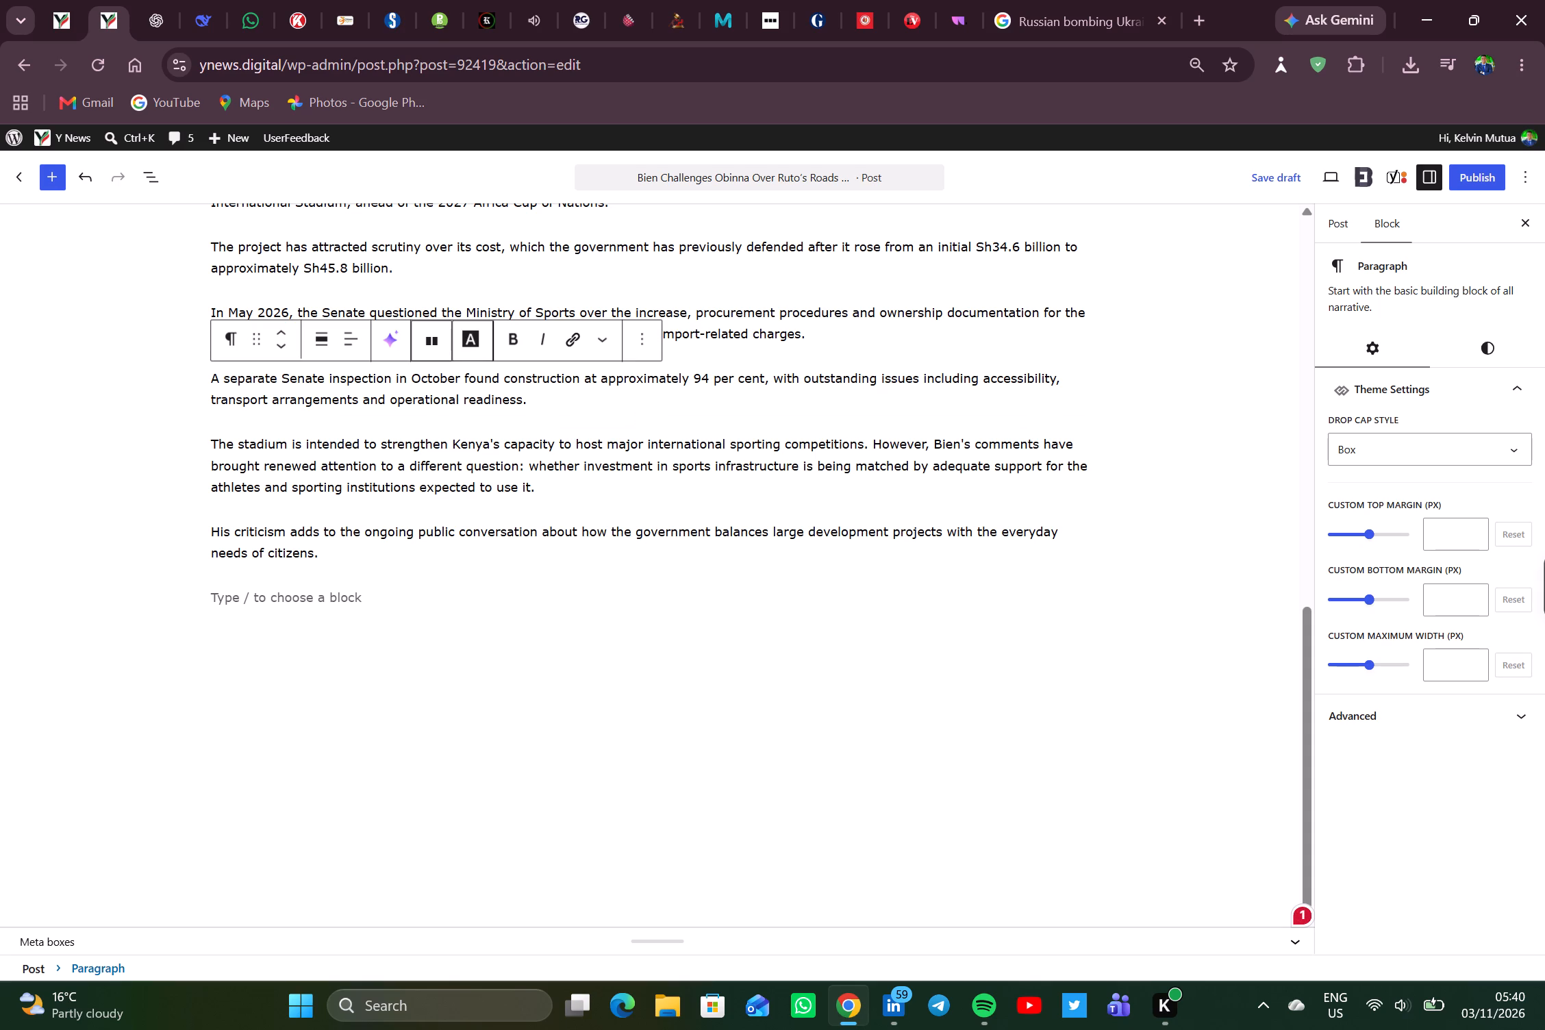
triple_click(493, 458)
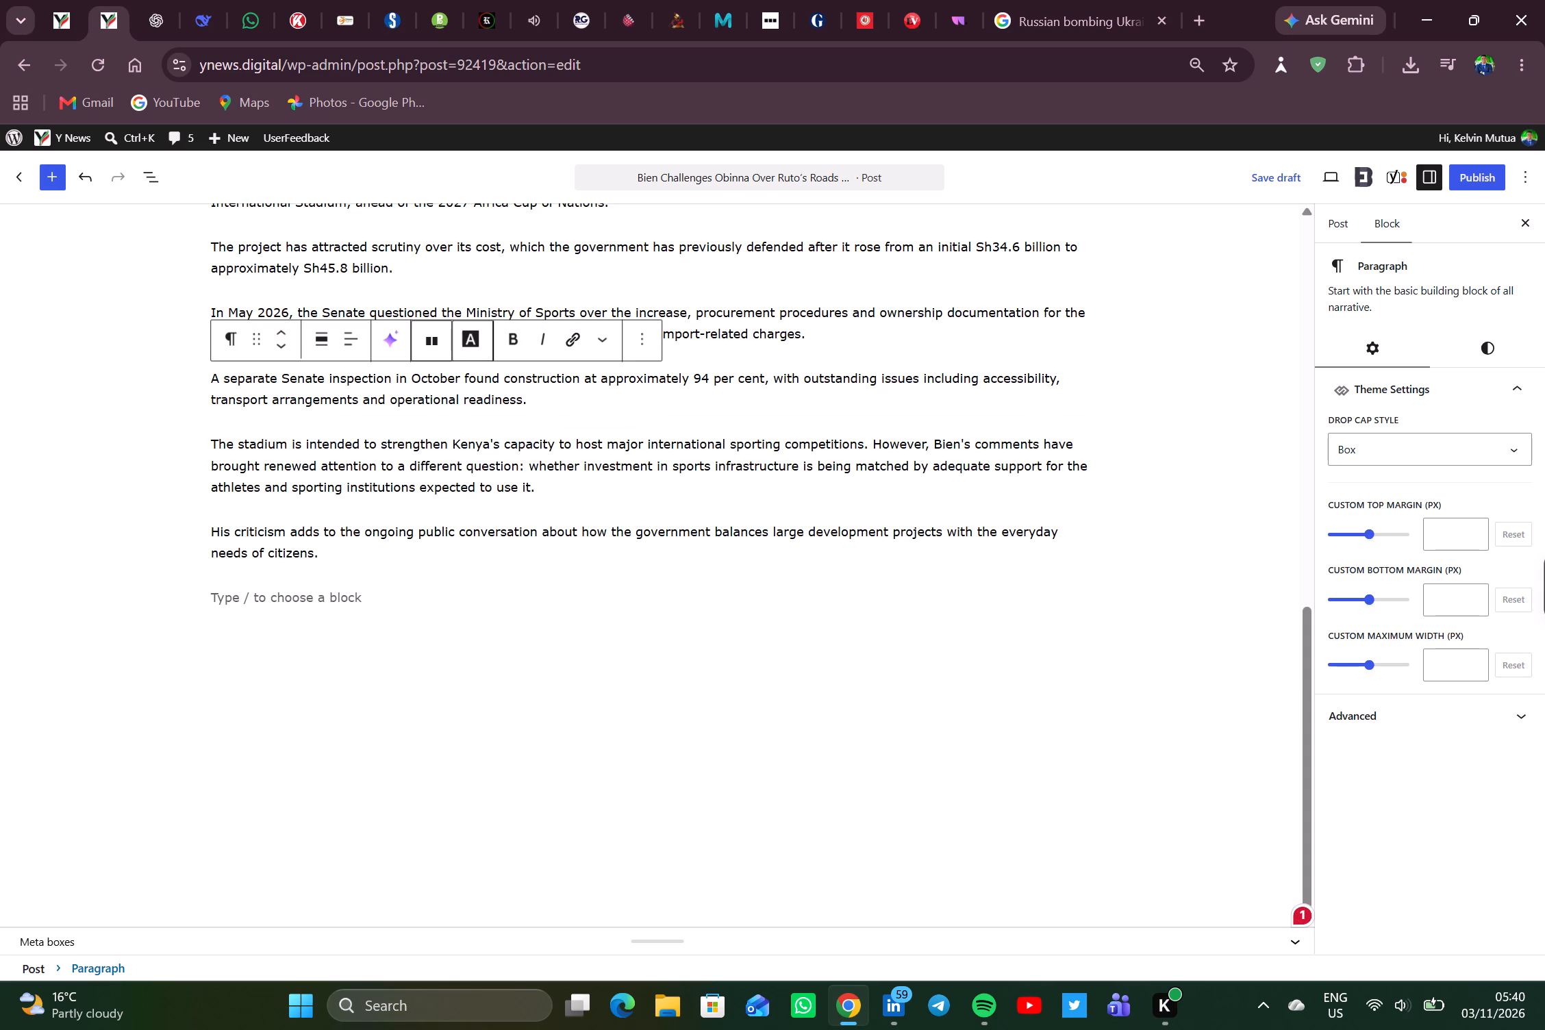
left_click(493, 458)
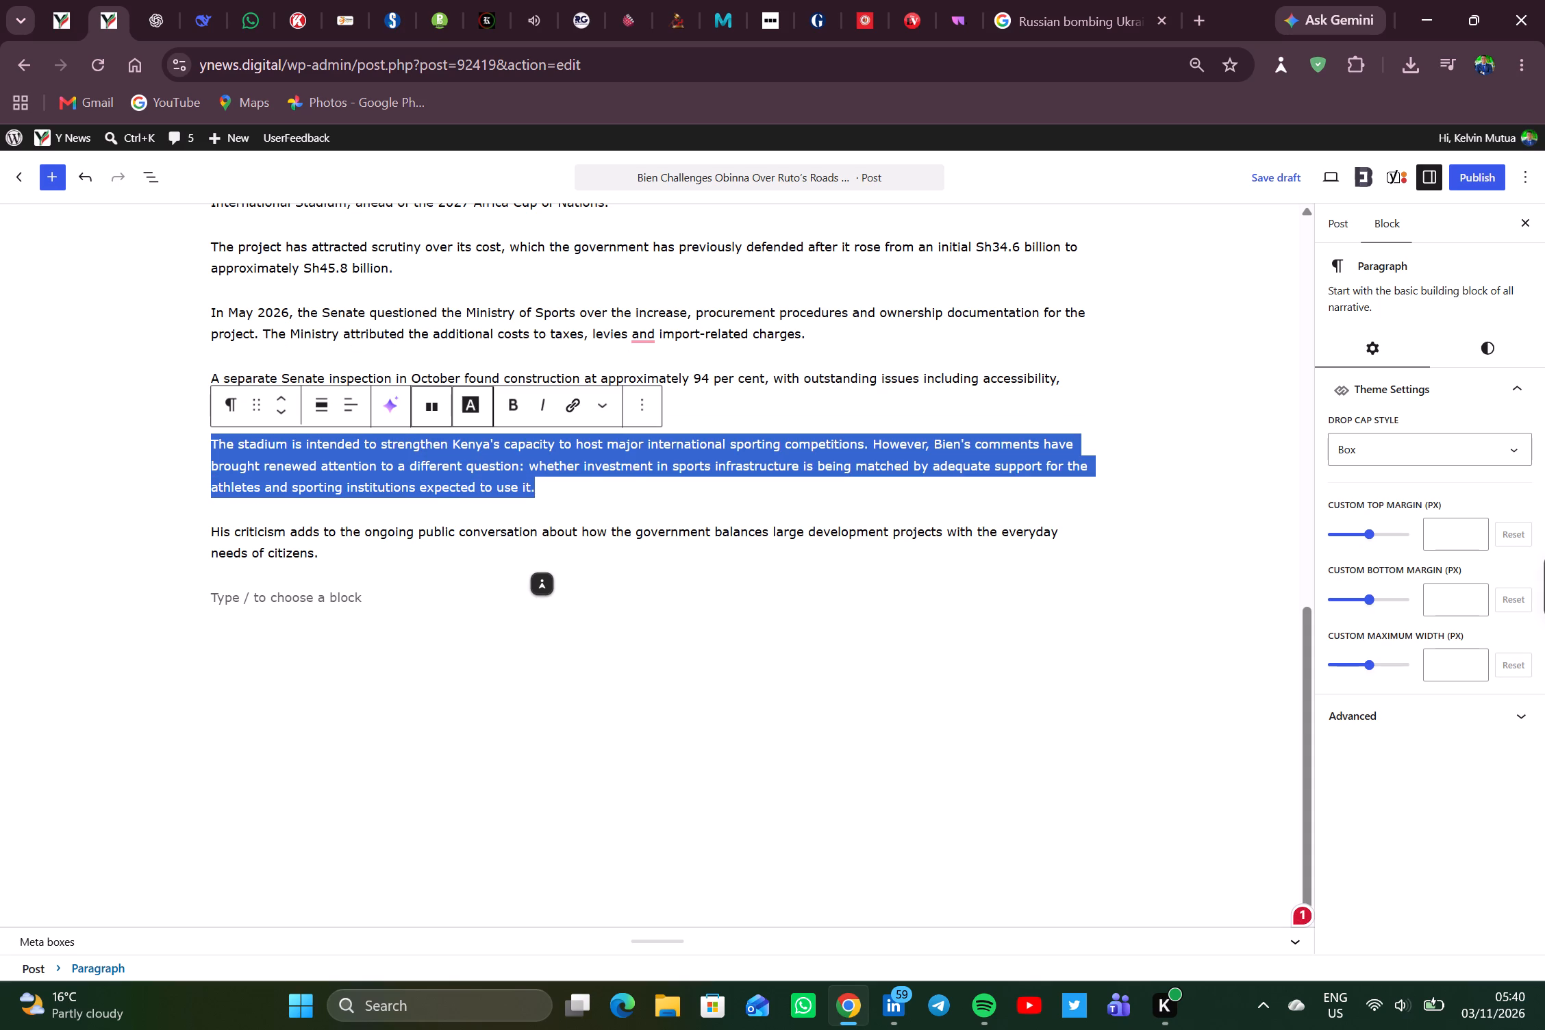
left_click(458, 525)
double_click(596, 455)
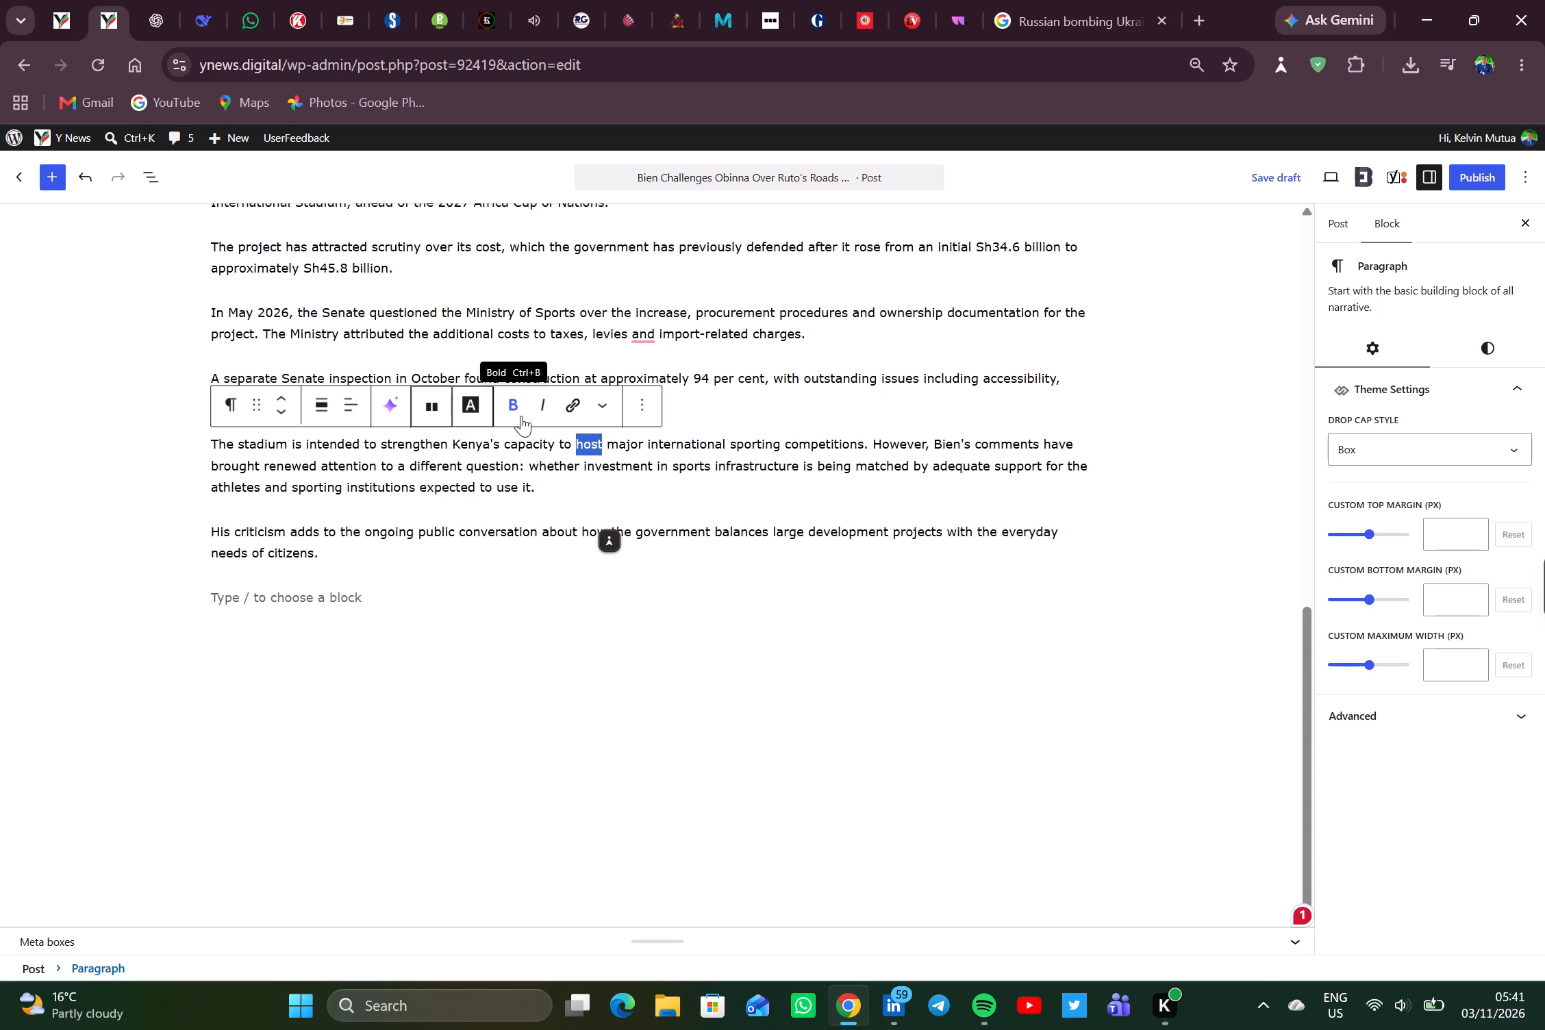
left_click(517, 462)
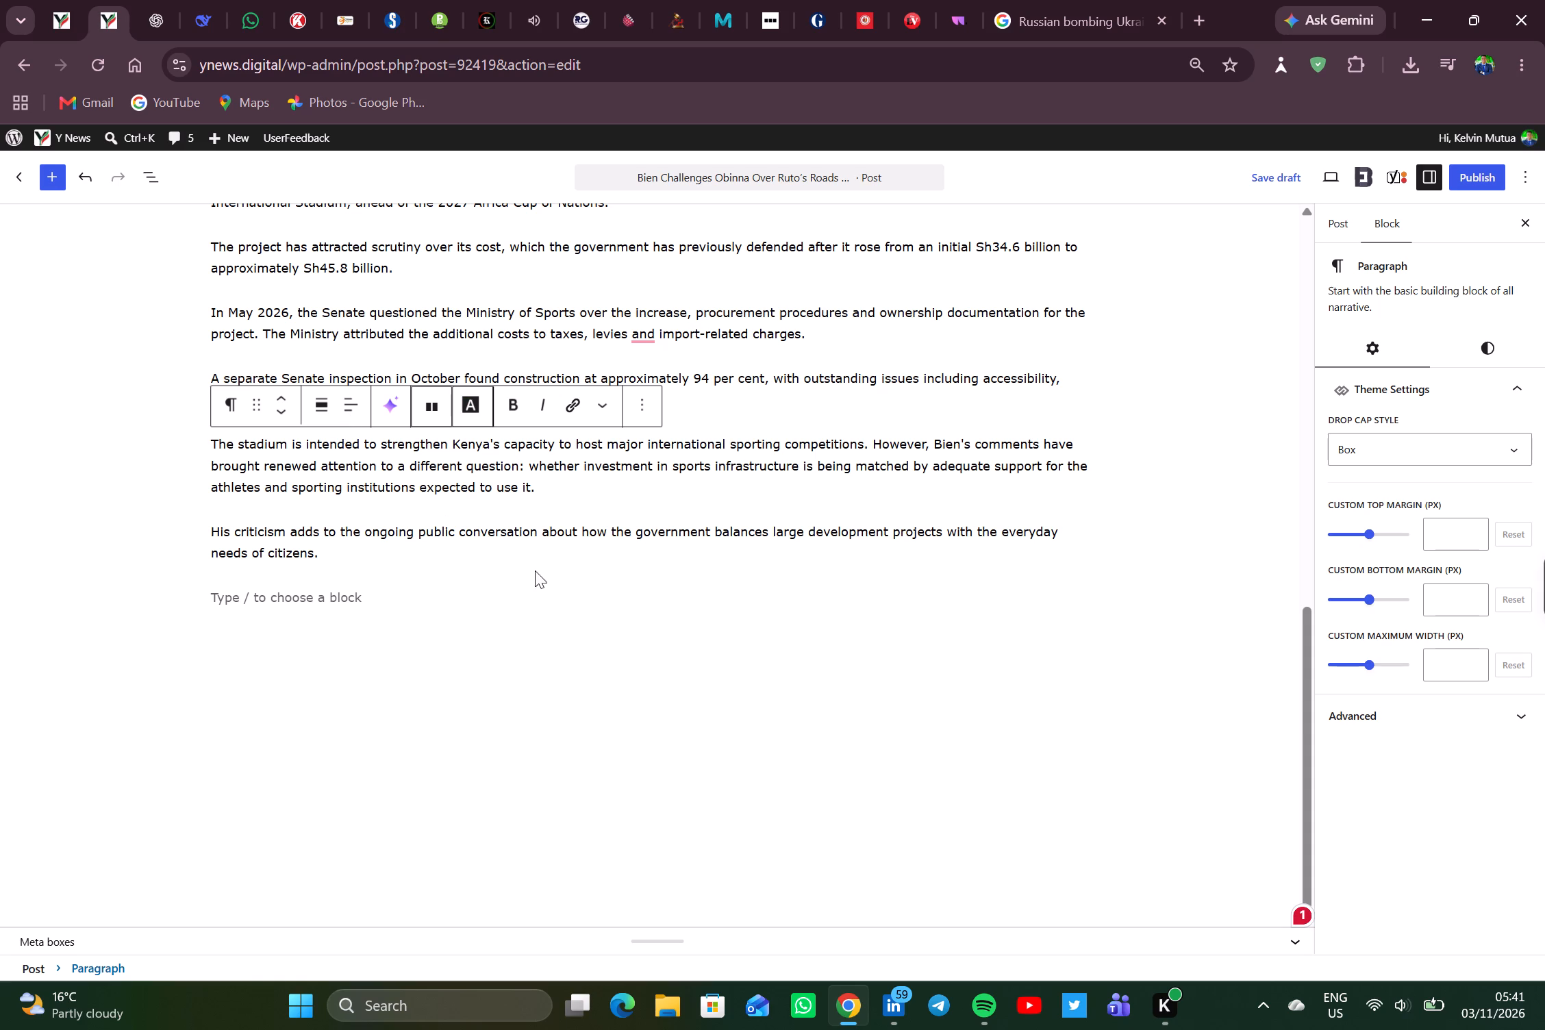
Open the meta boxes section beneath the article.
left_click(512, 941)
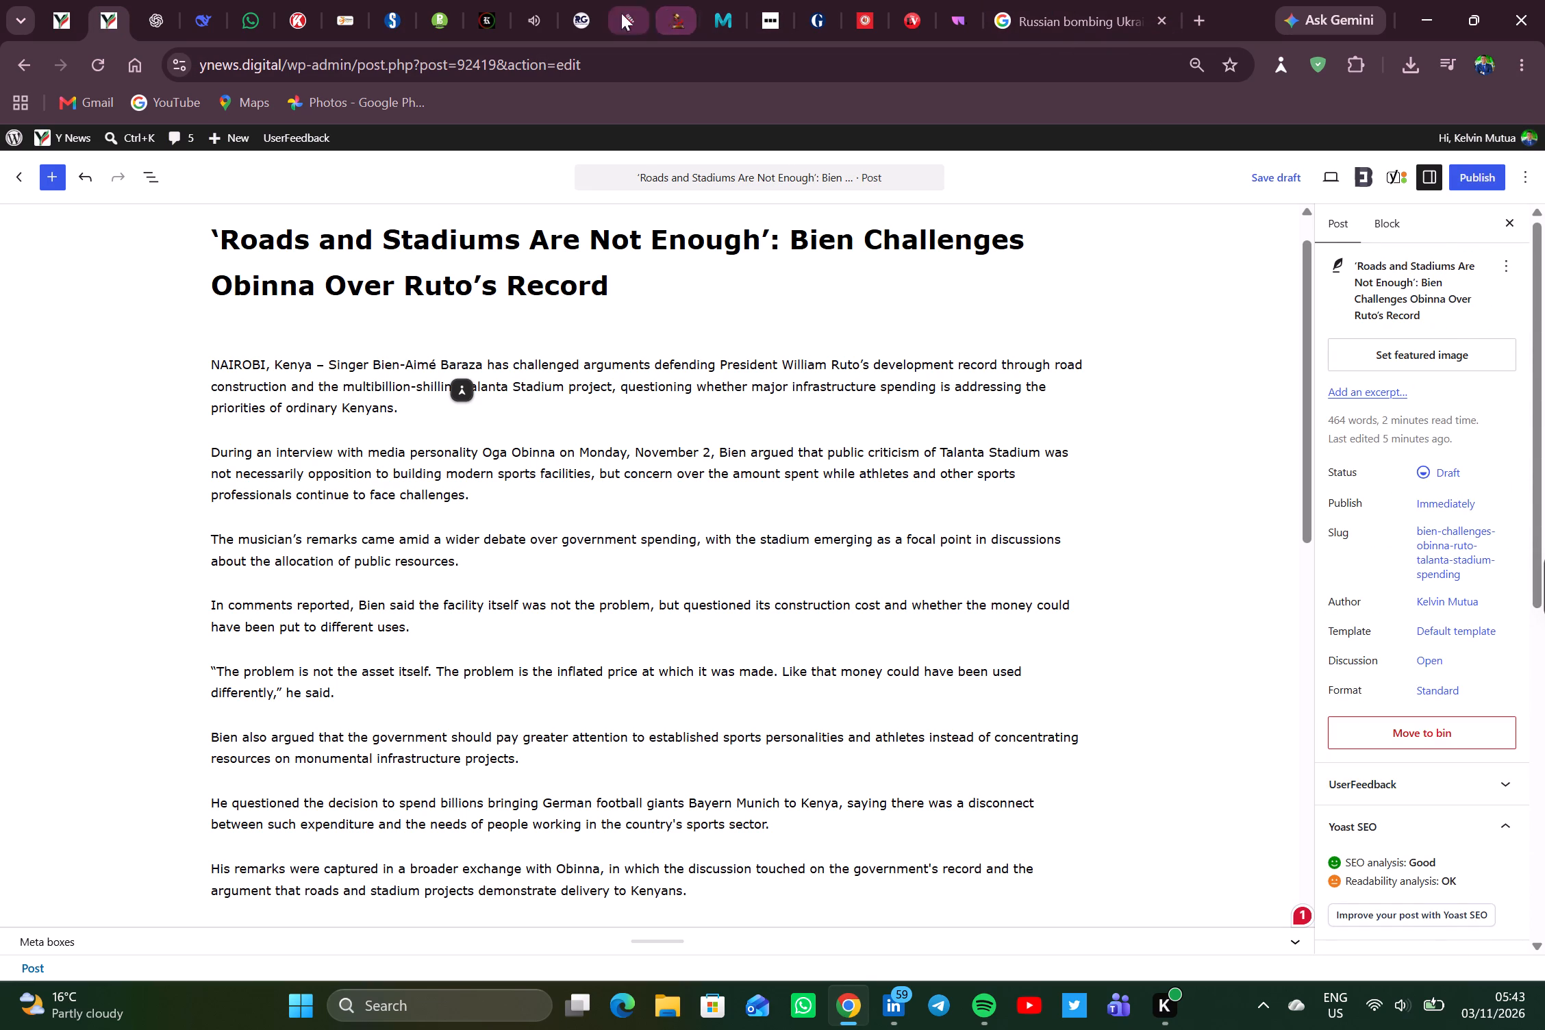
left_click(1111, 14)
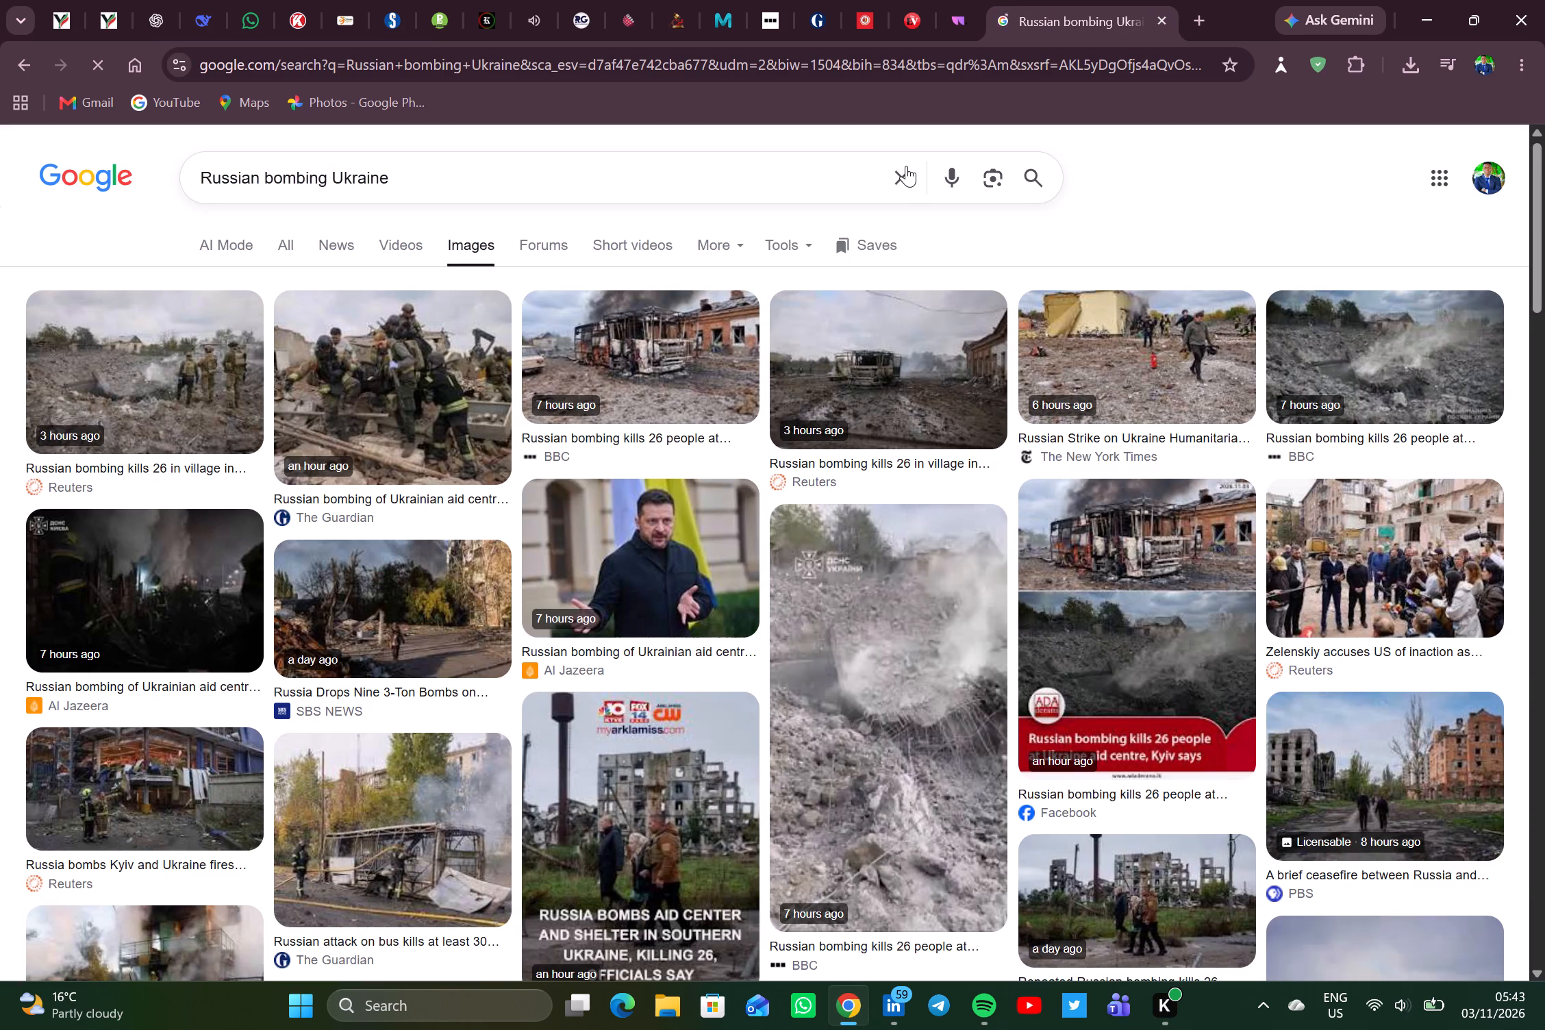
left_click(906, 166)
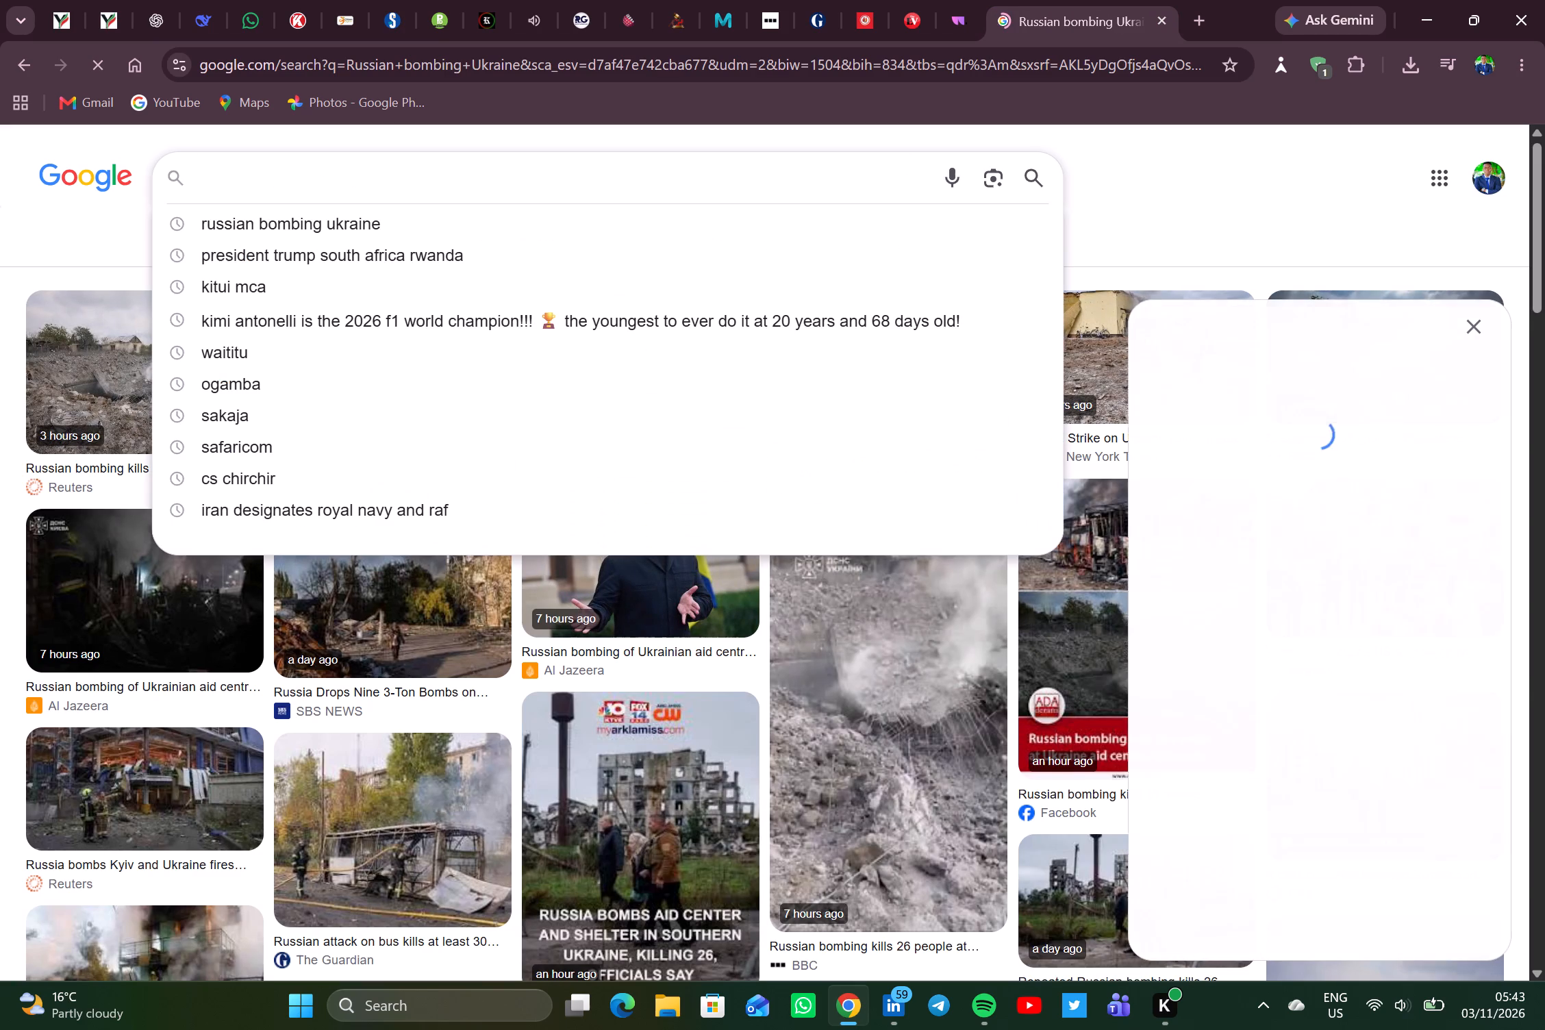
type("bi")
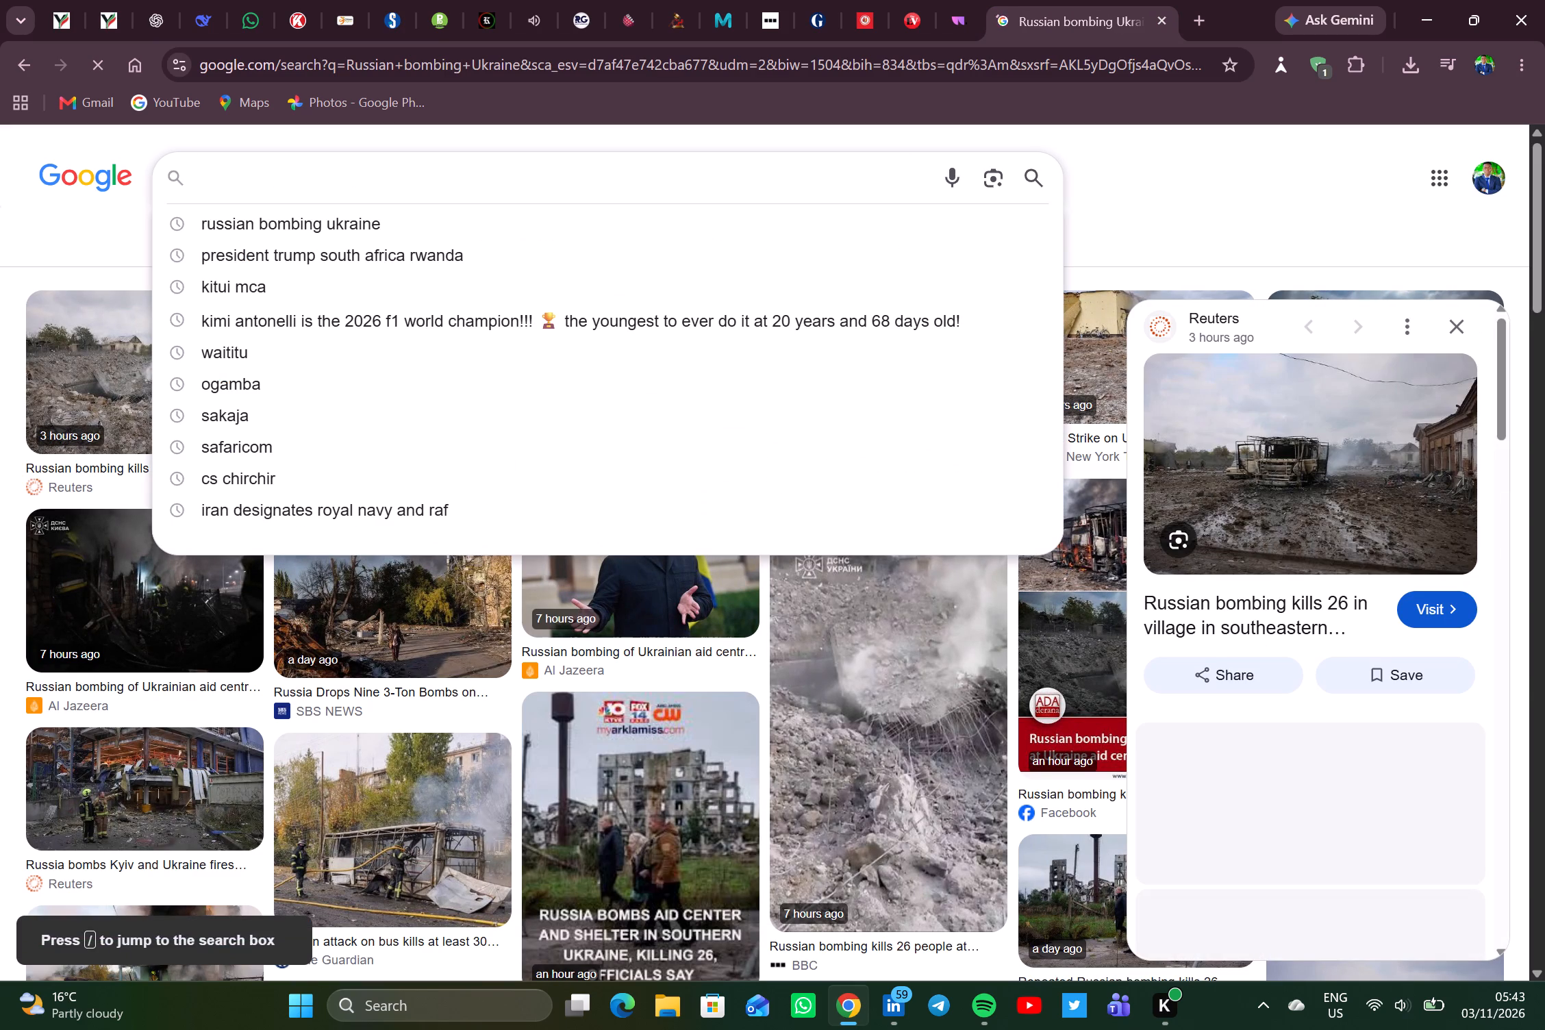
left_click(768, 176)
type("bien")
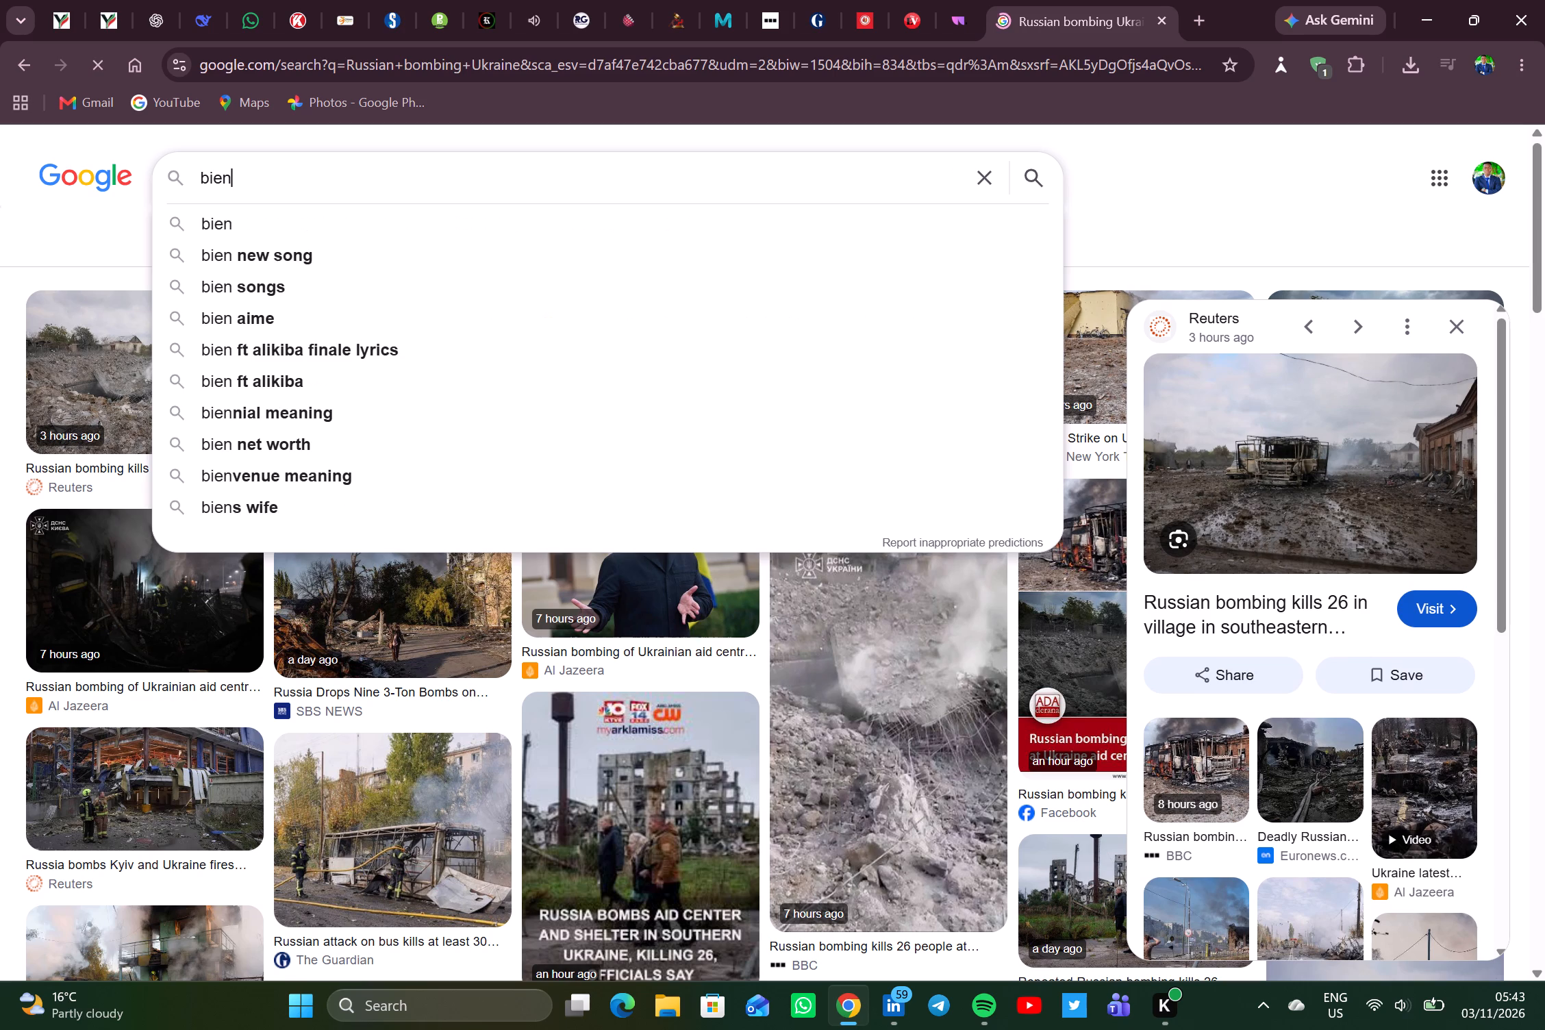
key("Return")
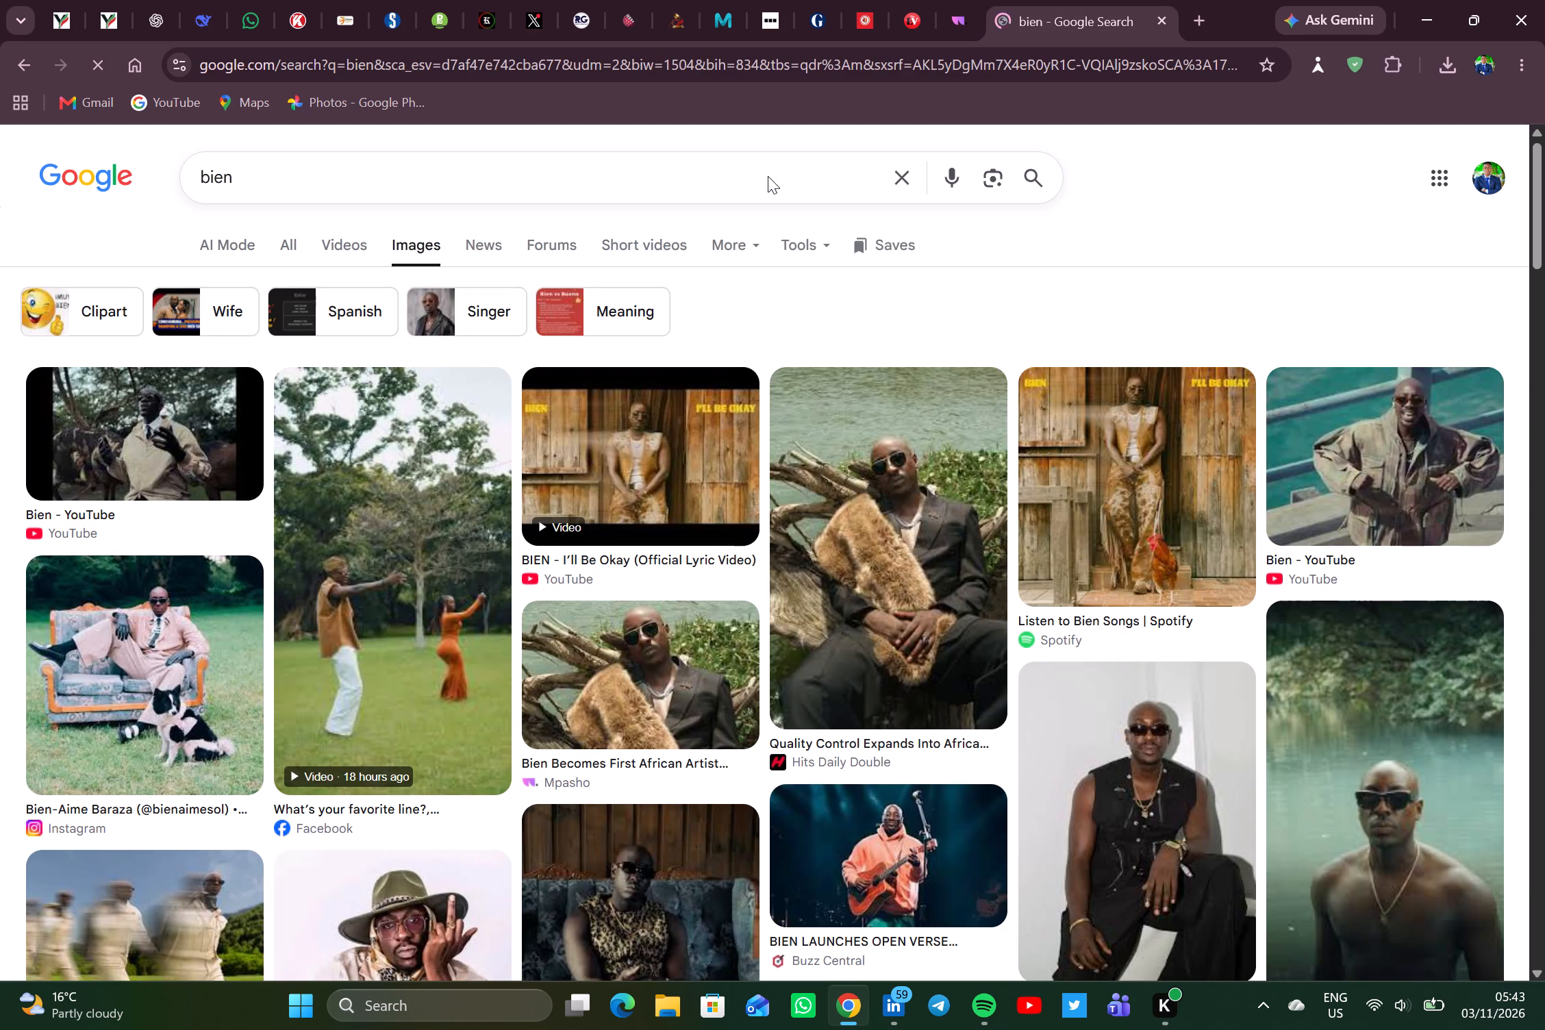
Look through the image results for a suitable photo of Bien, previewing the Pulse Kenya picture along the way.
scroll(720, 584, "down", 2)
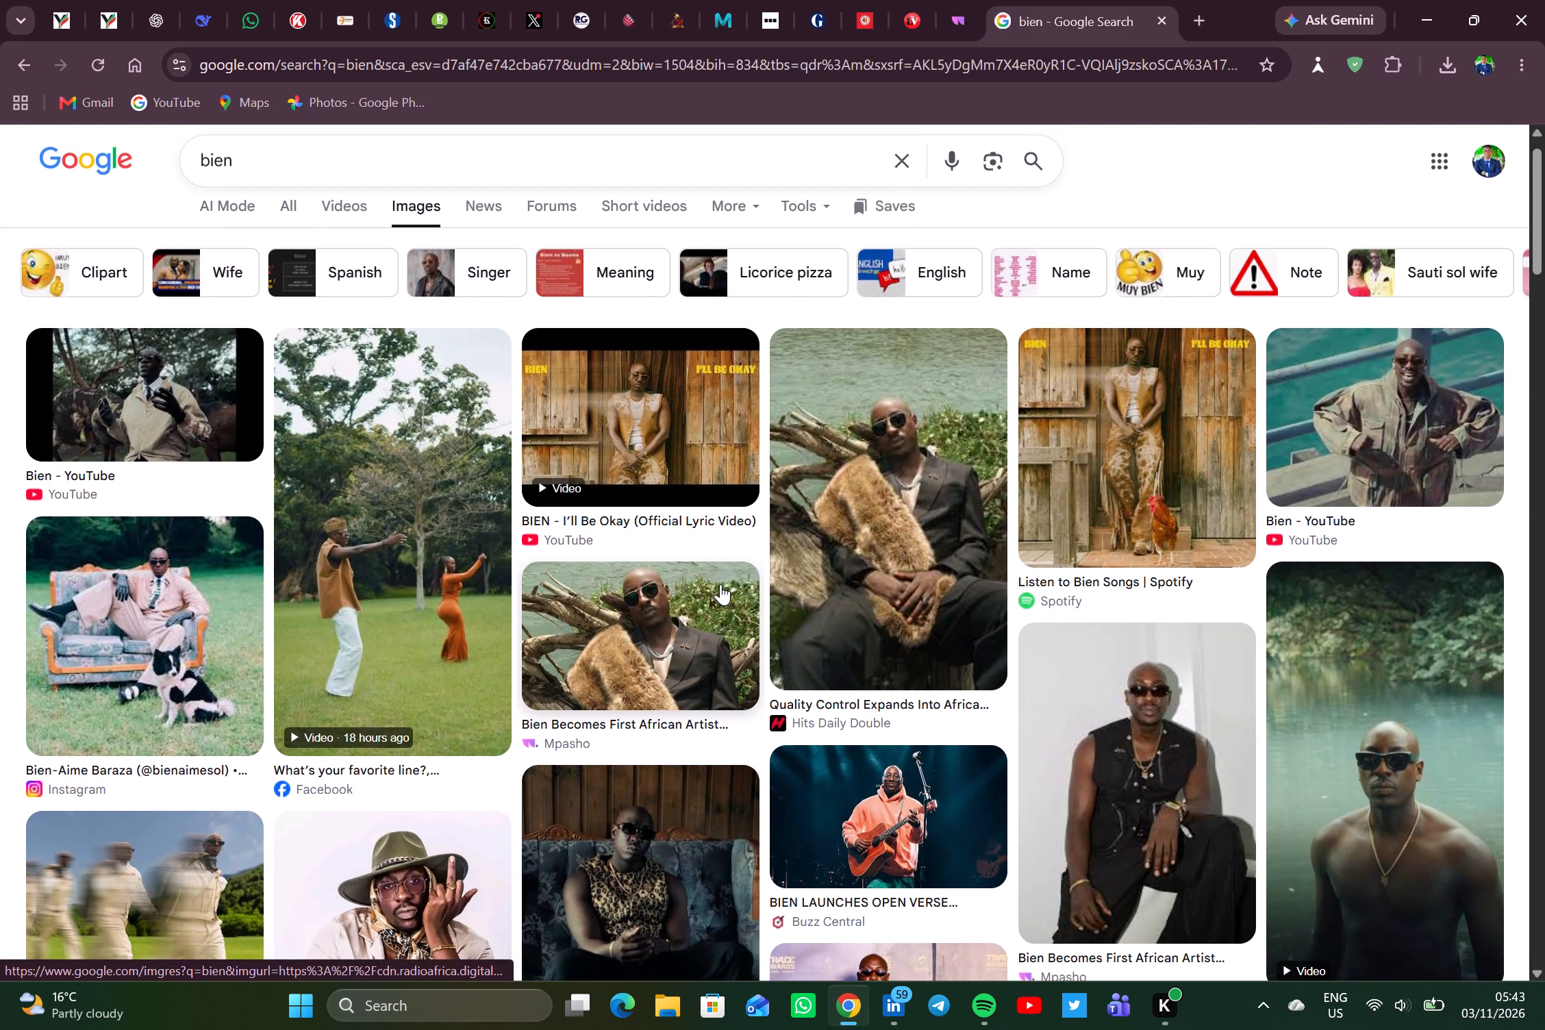
scroll(720, 584, "down", 3)
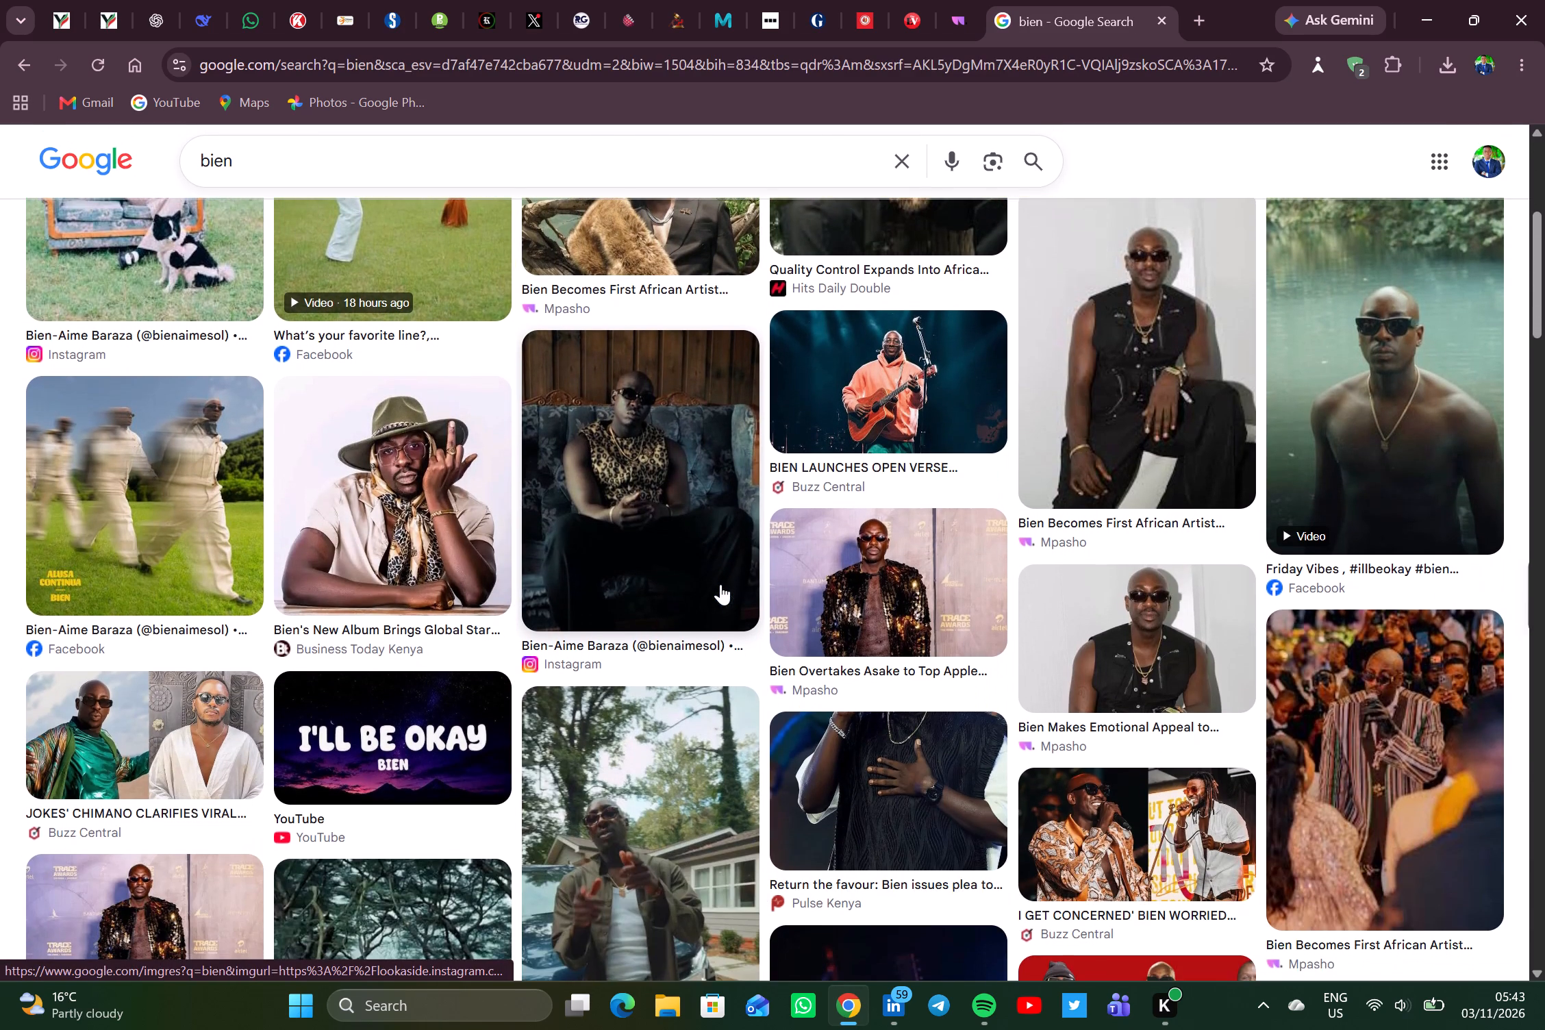
scroll(720, 584, "down", 2)
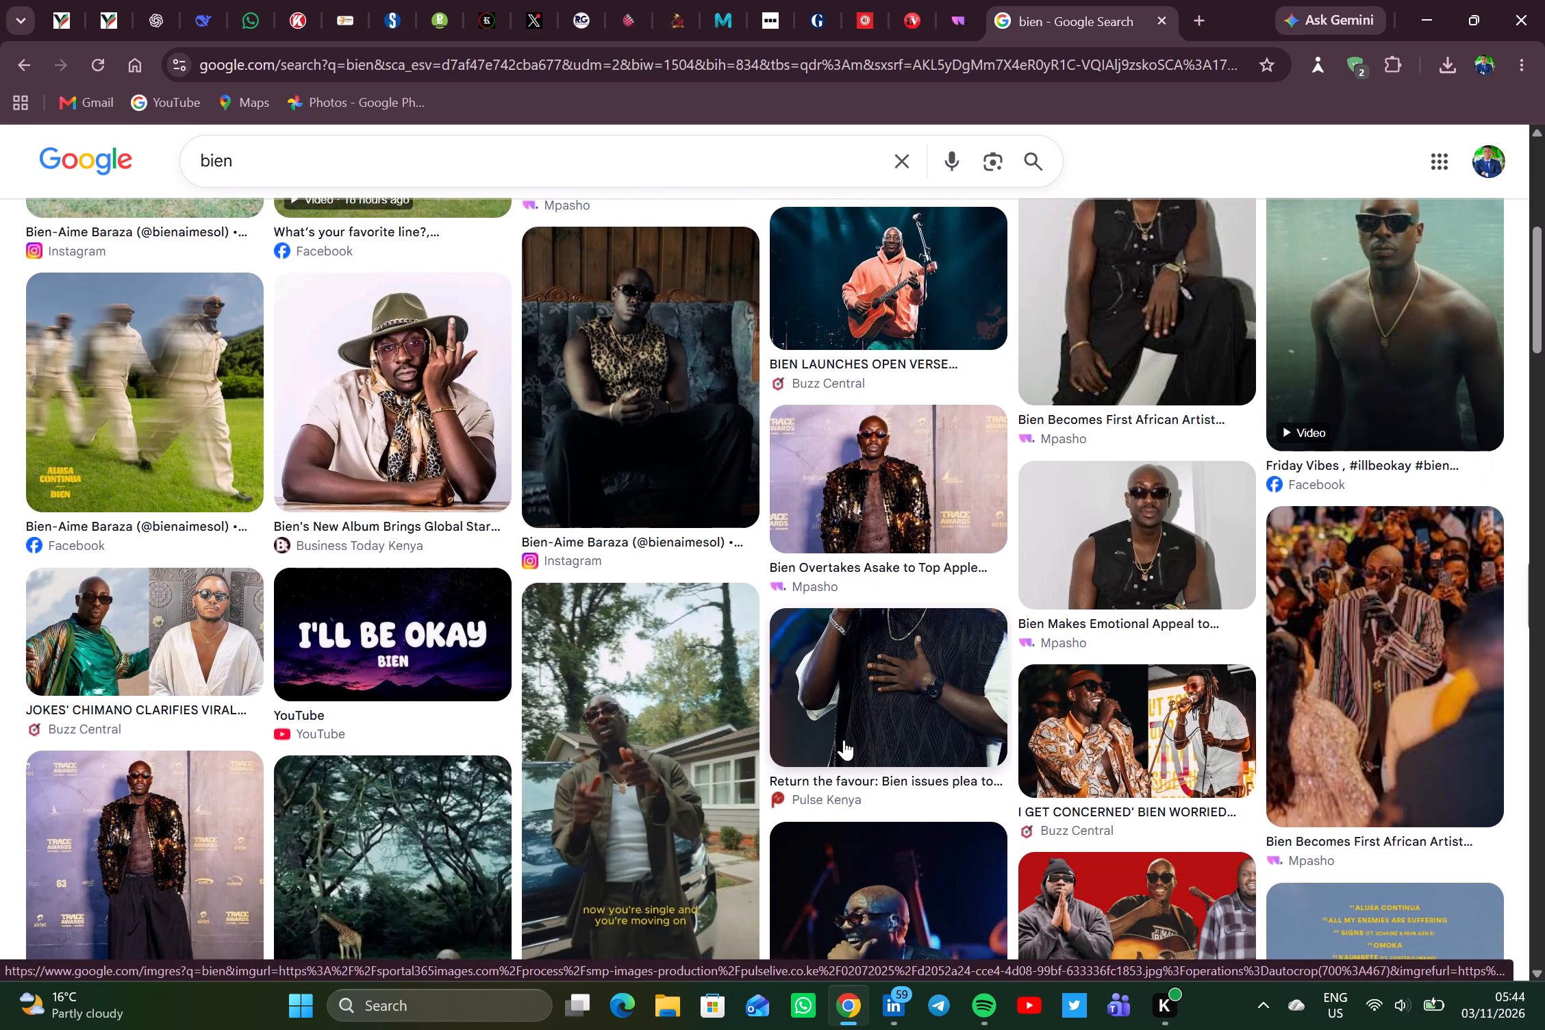
scroll(844, 740, "down", 1)
left_click(882, 605)
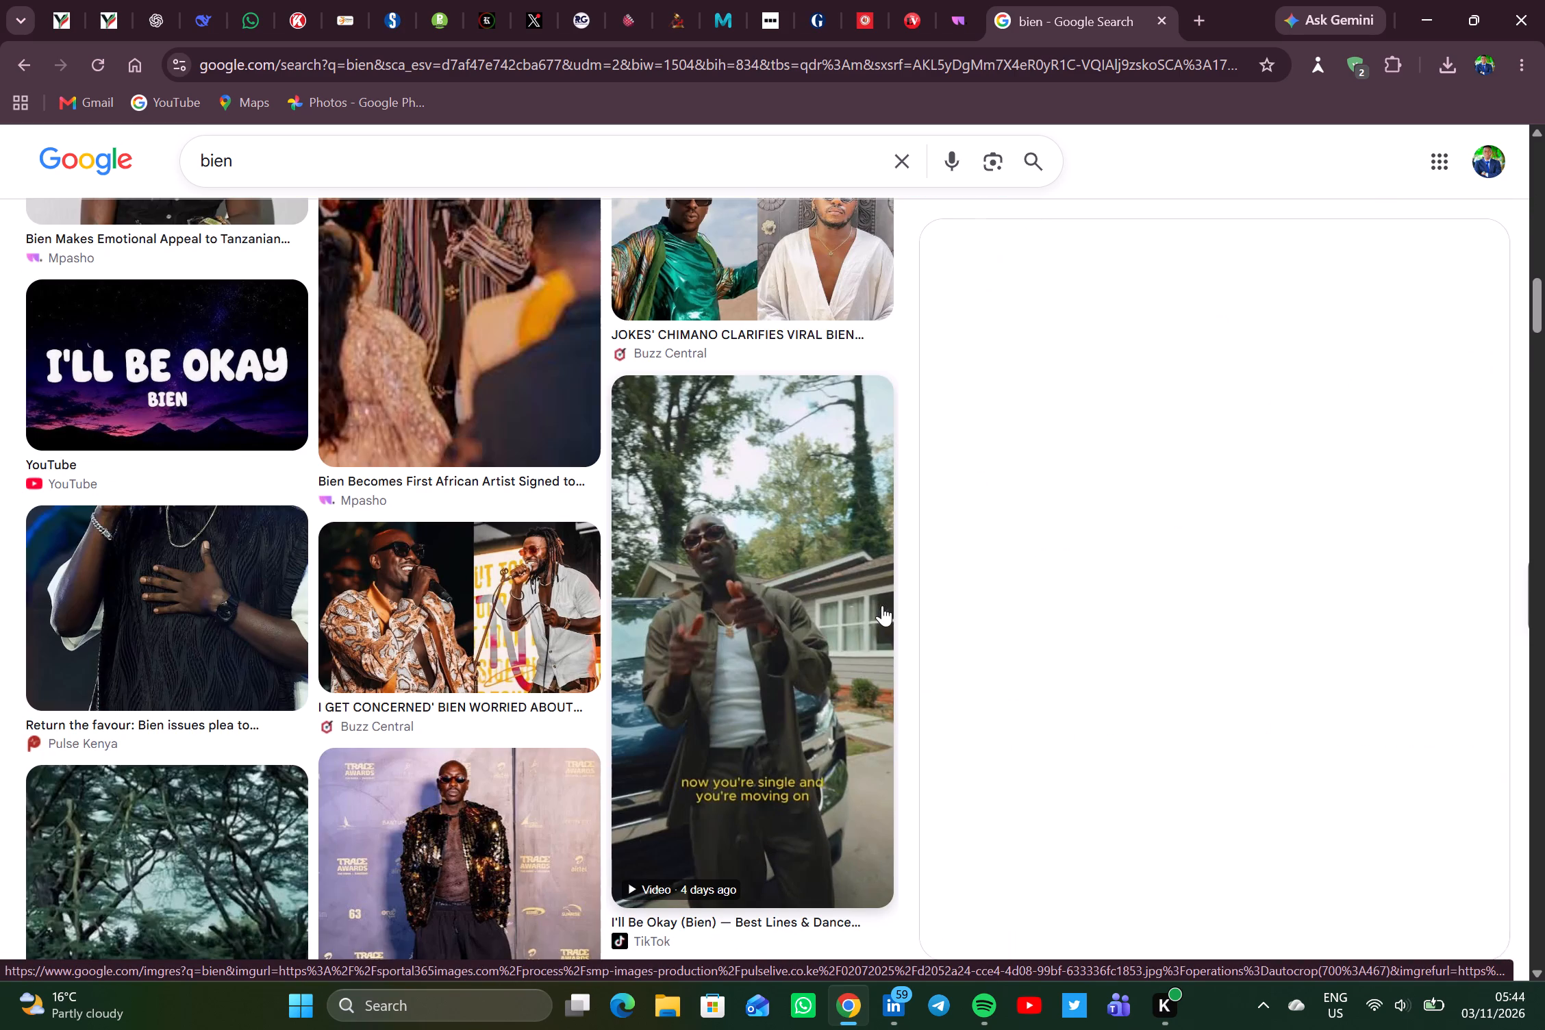
scroll(723, 568, "down", 1)
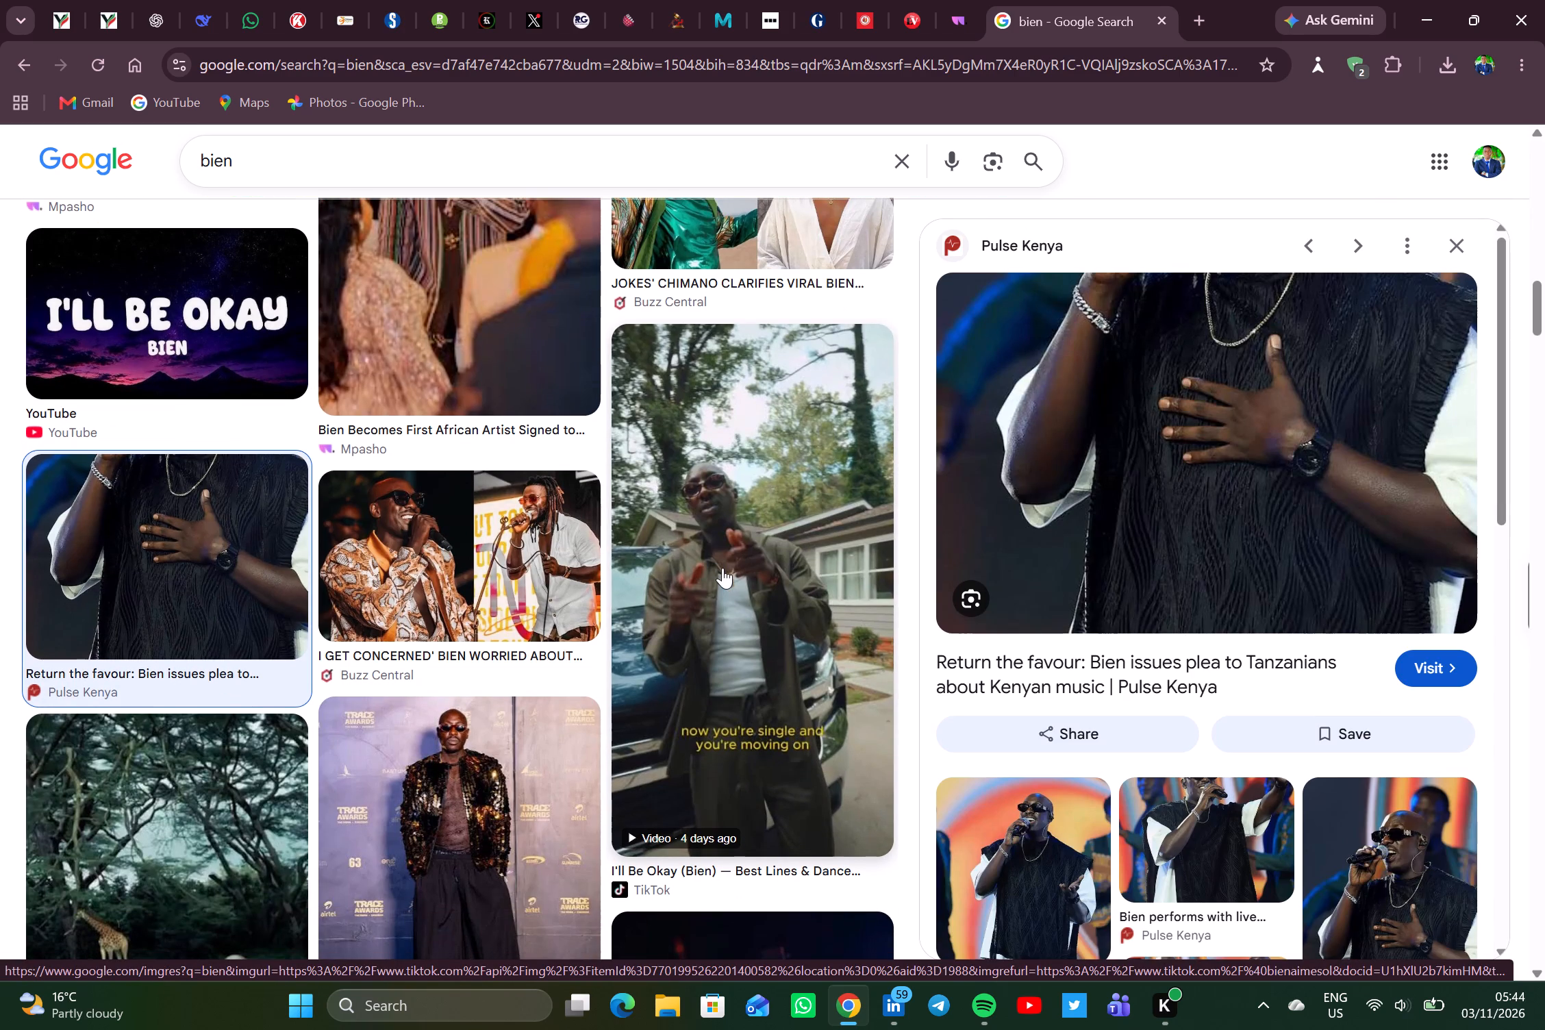
scroll(723, 568, "down", 4)
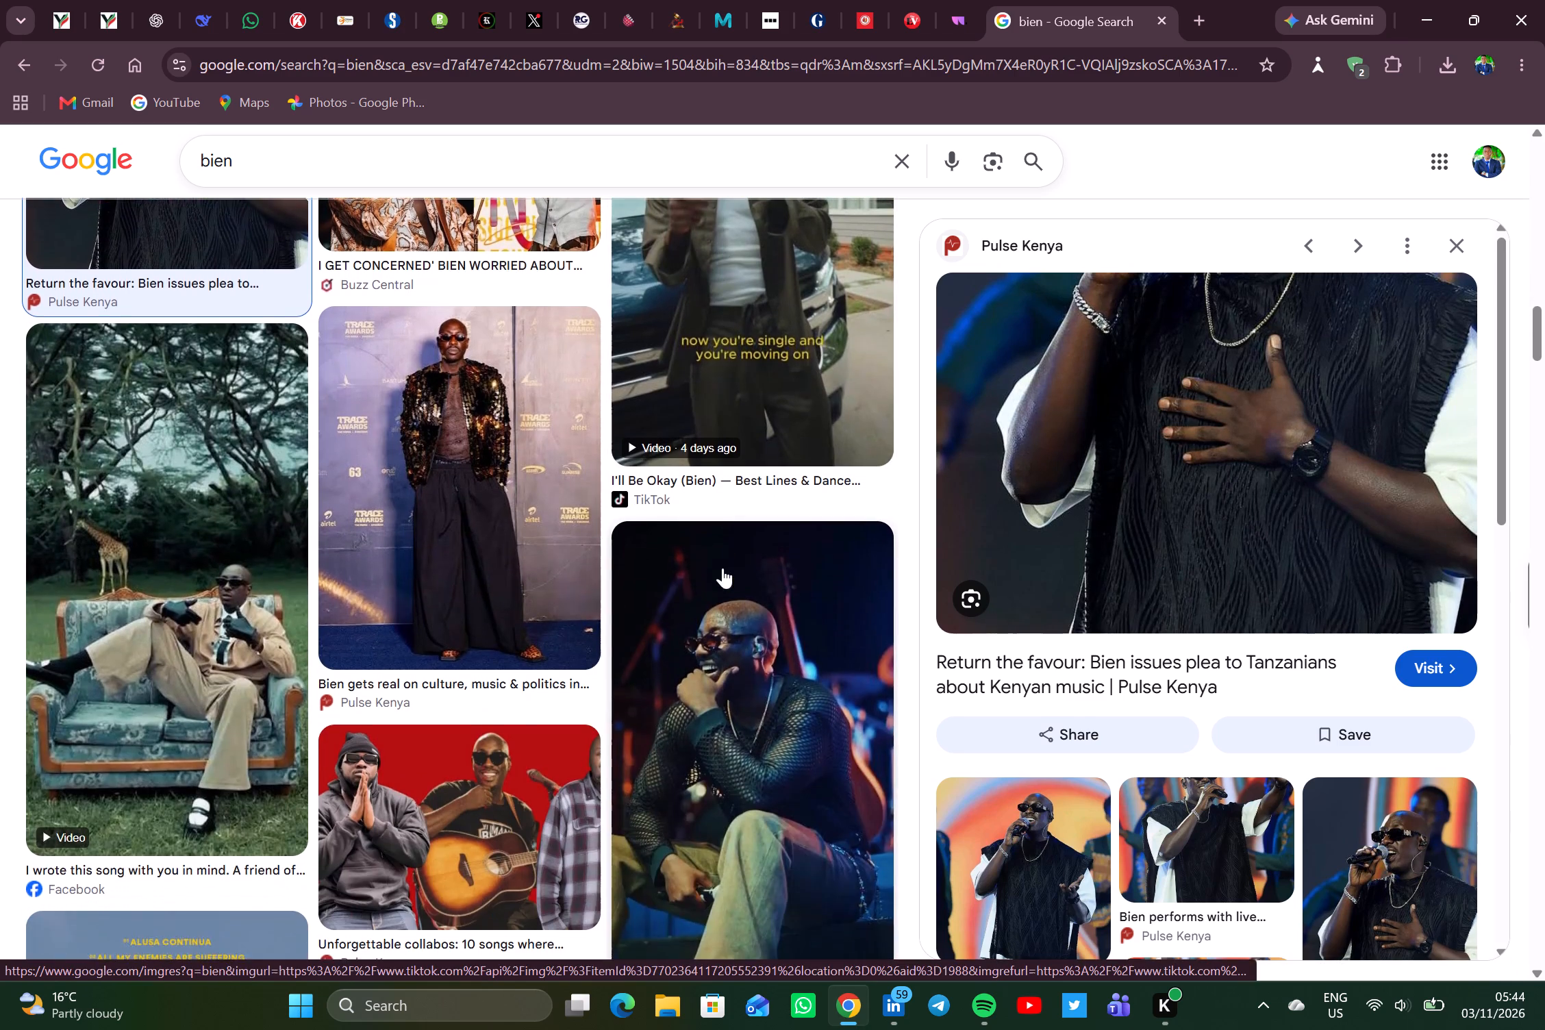
scroll(723, 568, "down", 6)
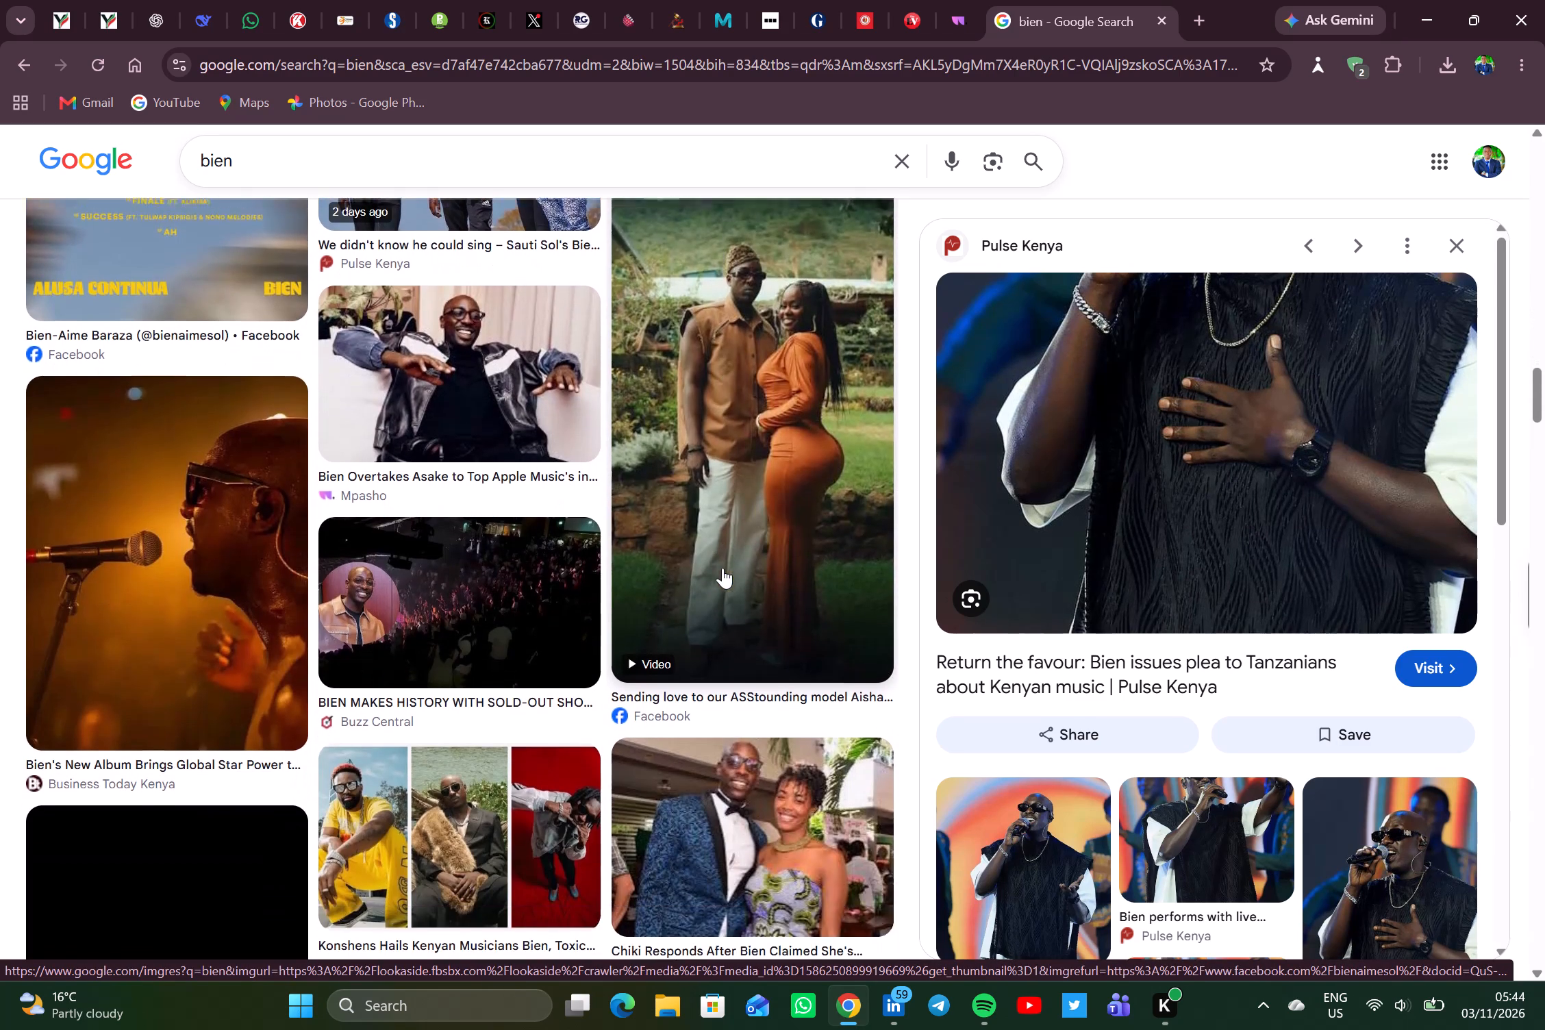
scroll(723, 568, "down", 2)
scroll(625, 518, "down", 1)
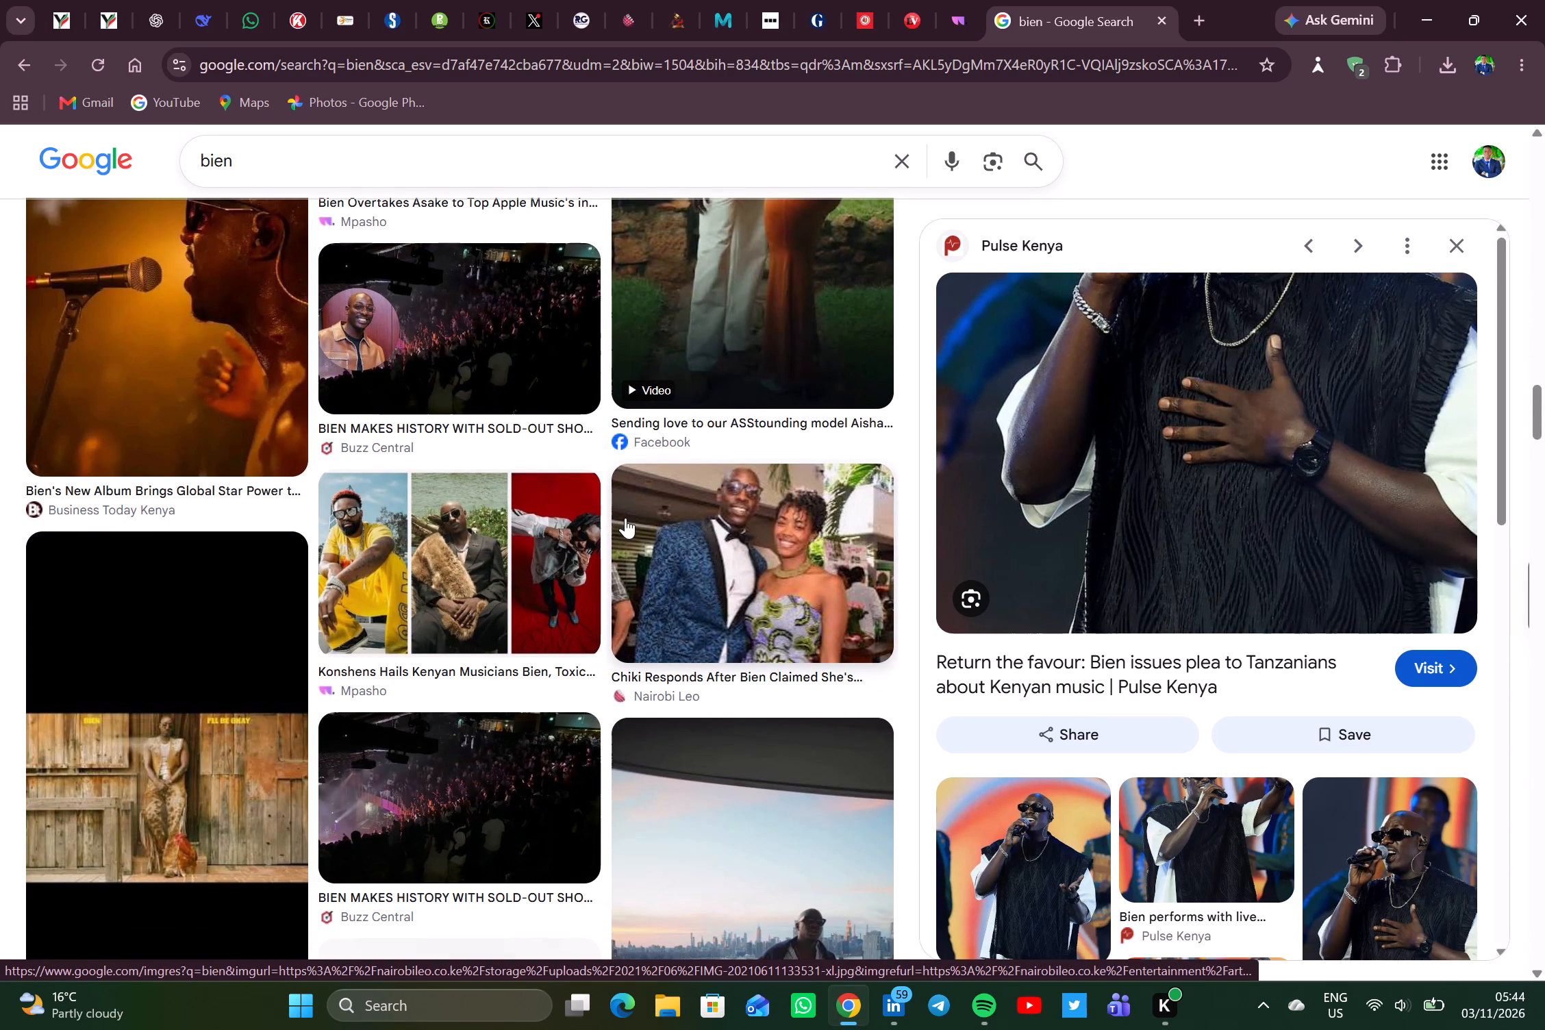
scroll(625, 518, "down", 3)
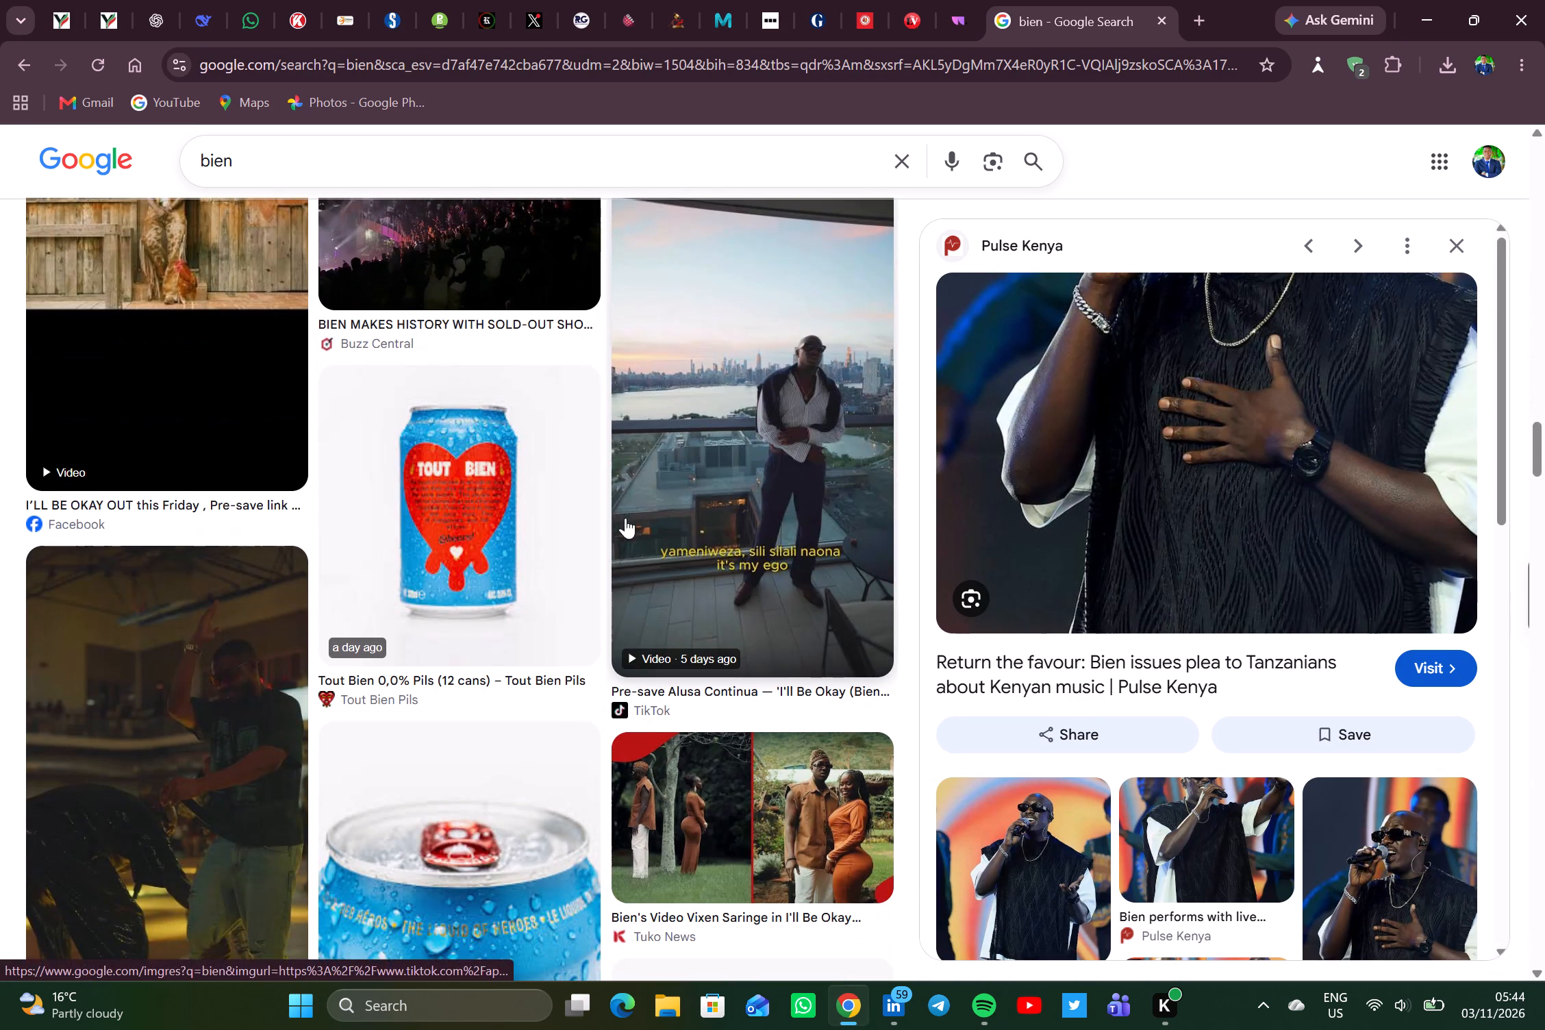
Refine the image search to "bien ruto" and browse the results for a picture that fits the story.
left_click(446, 158)
key("space")
type("ruto")
key("Return")
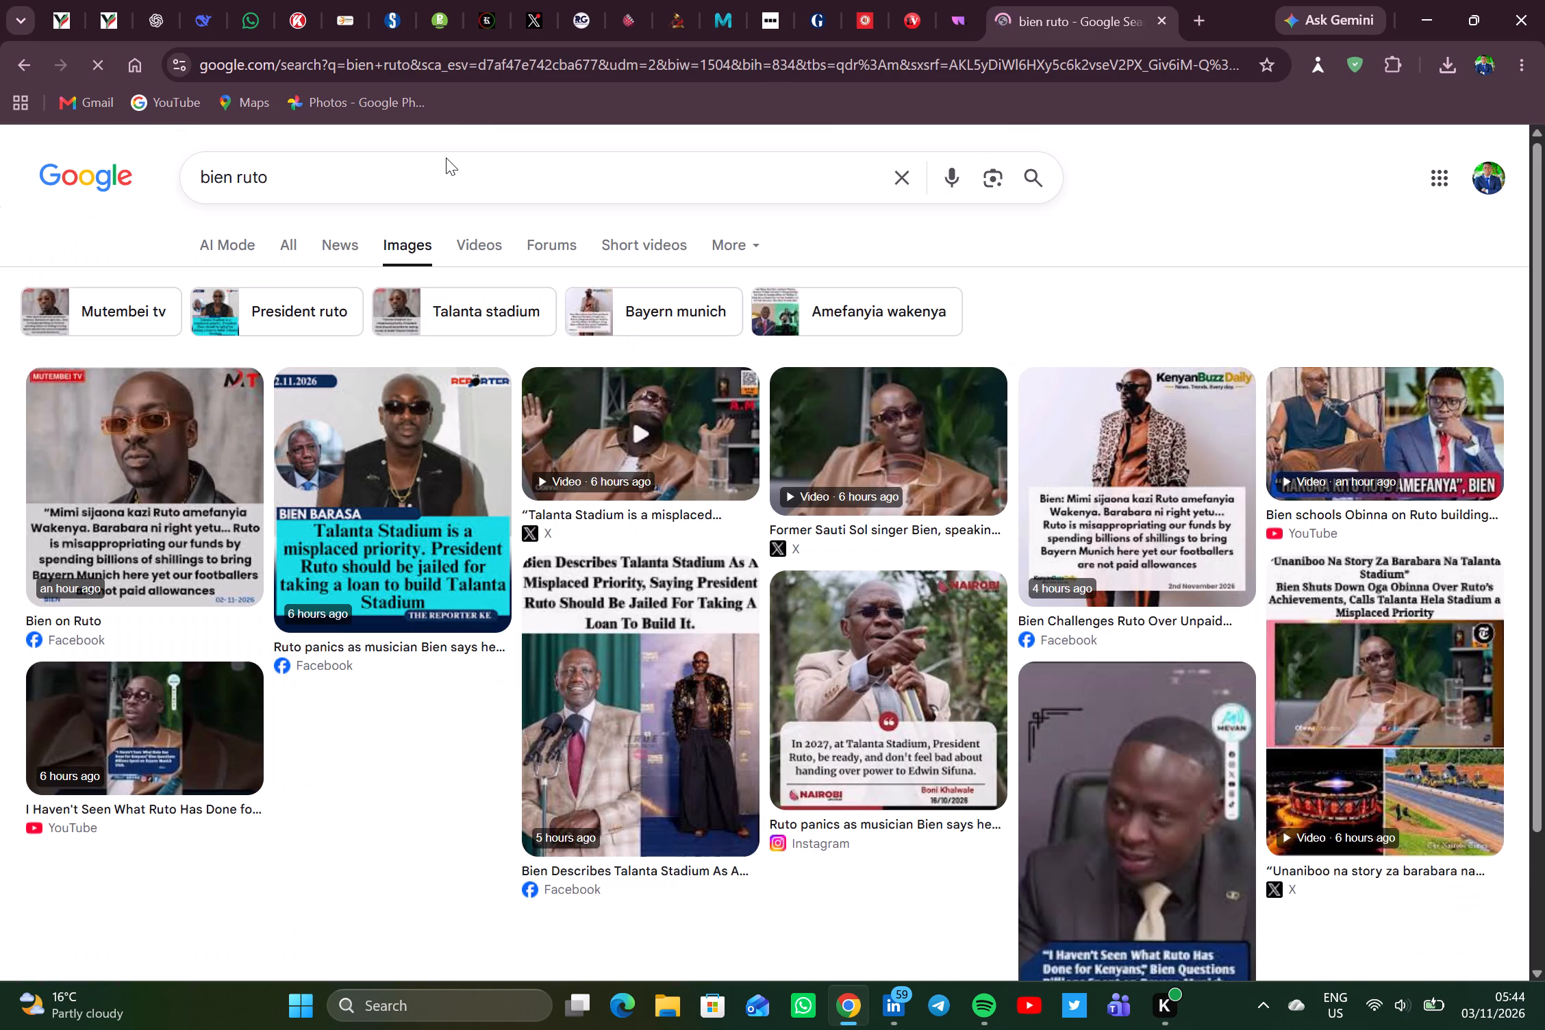
scroll(542, 547, "down", 2)
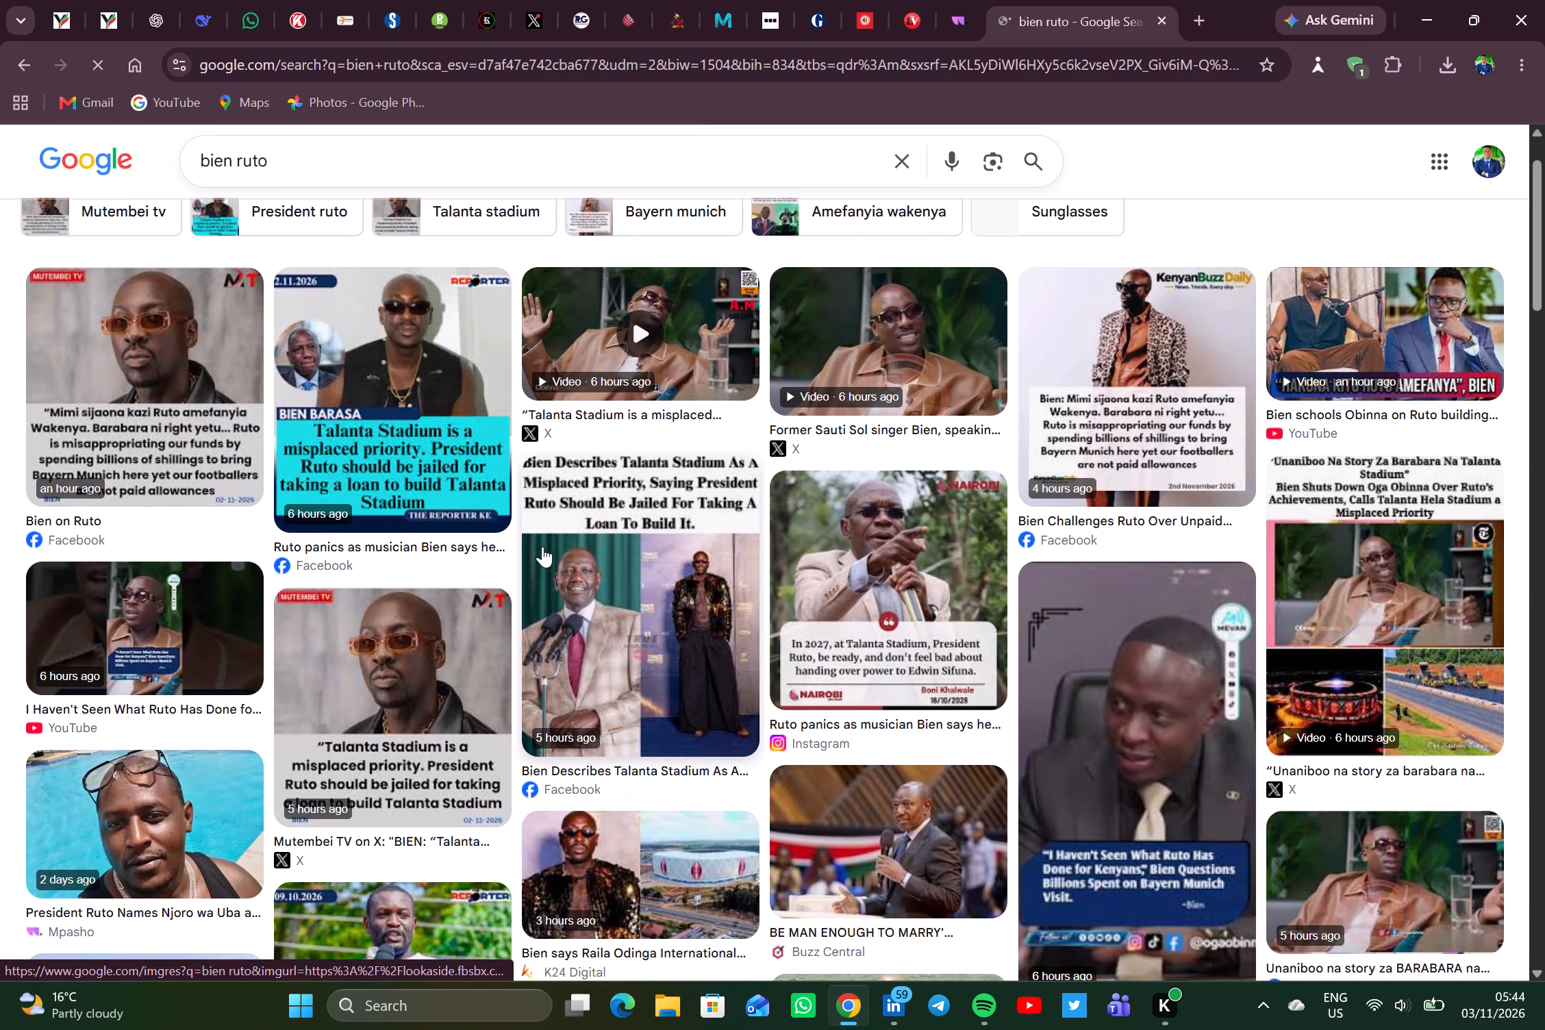
scroll(542, 547, "down", 2)
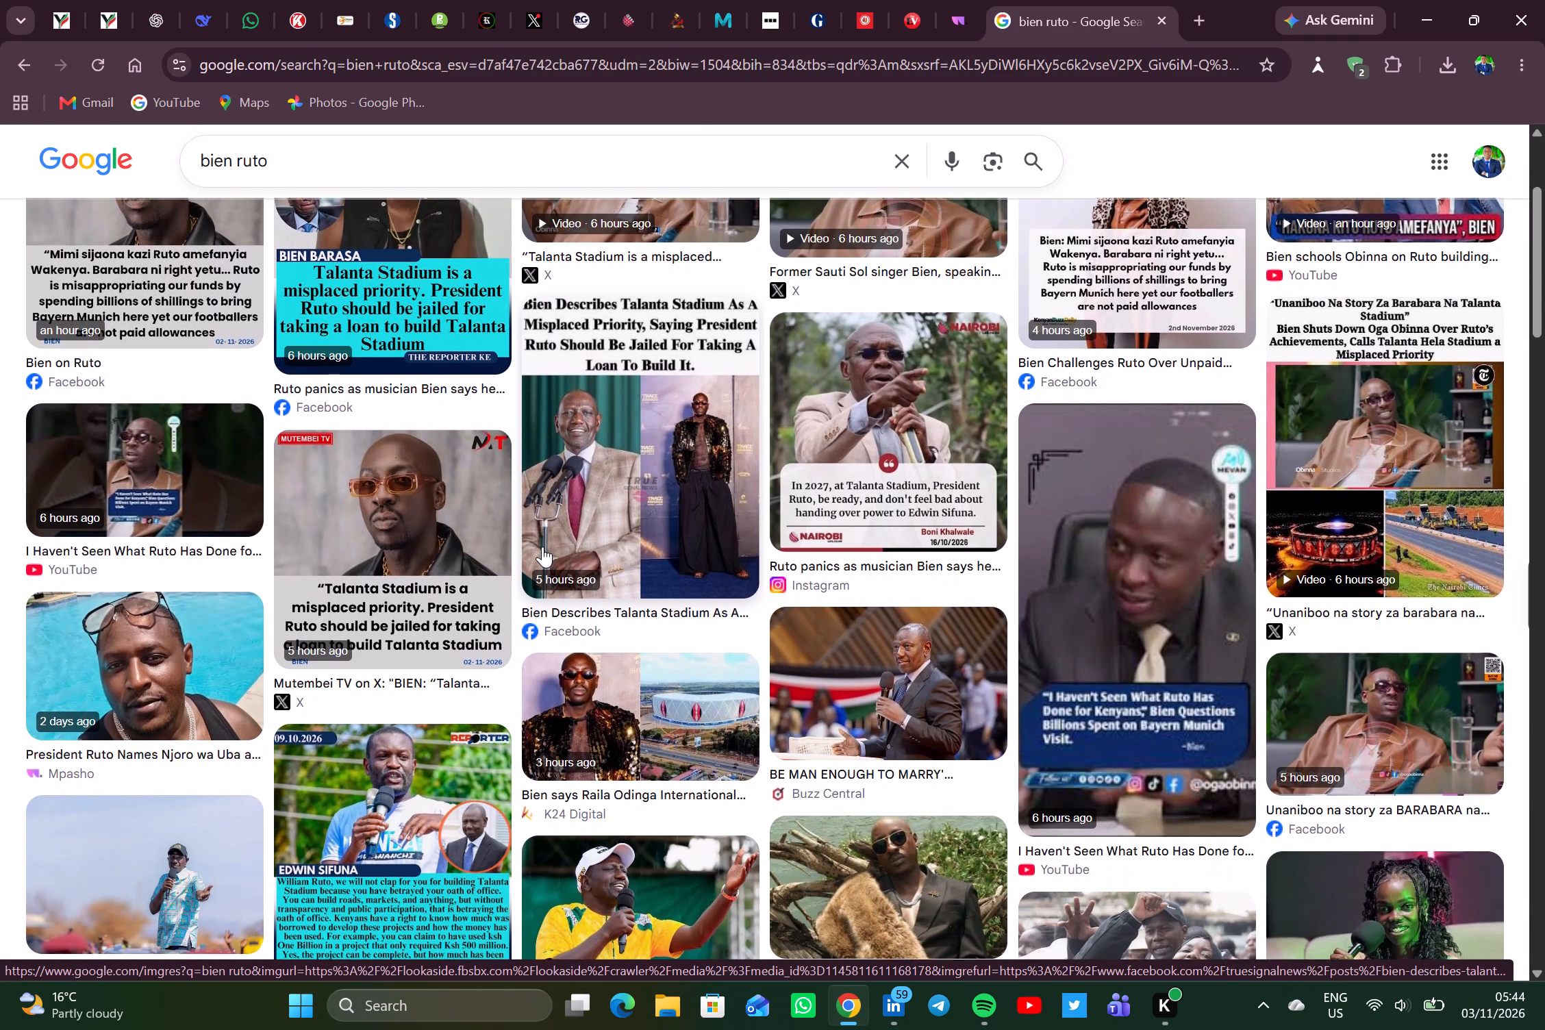
scroll(542, 547, "down", 2)
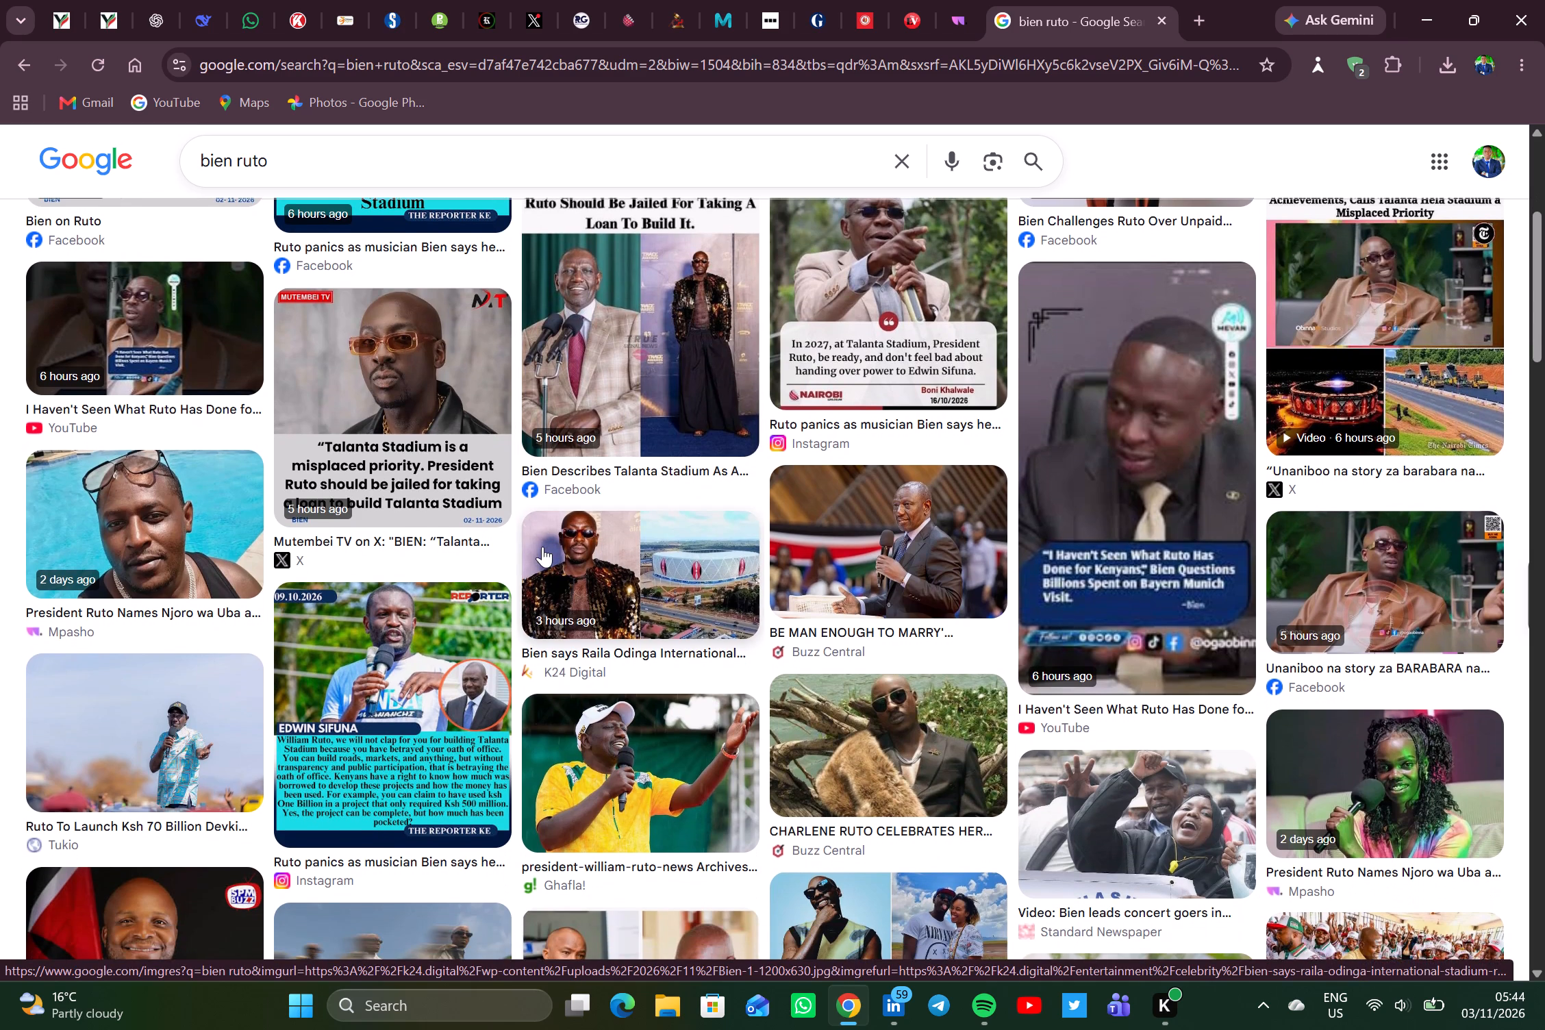
left_click(615, 568)
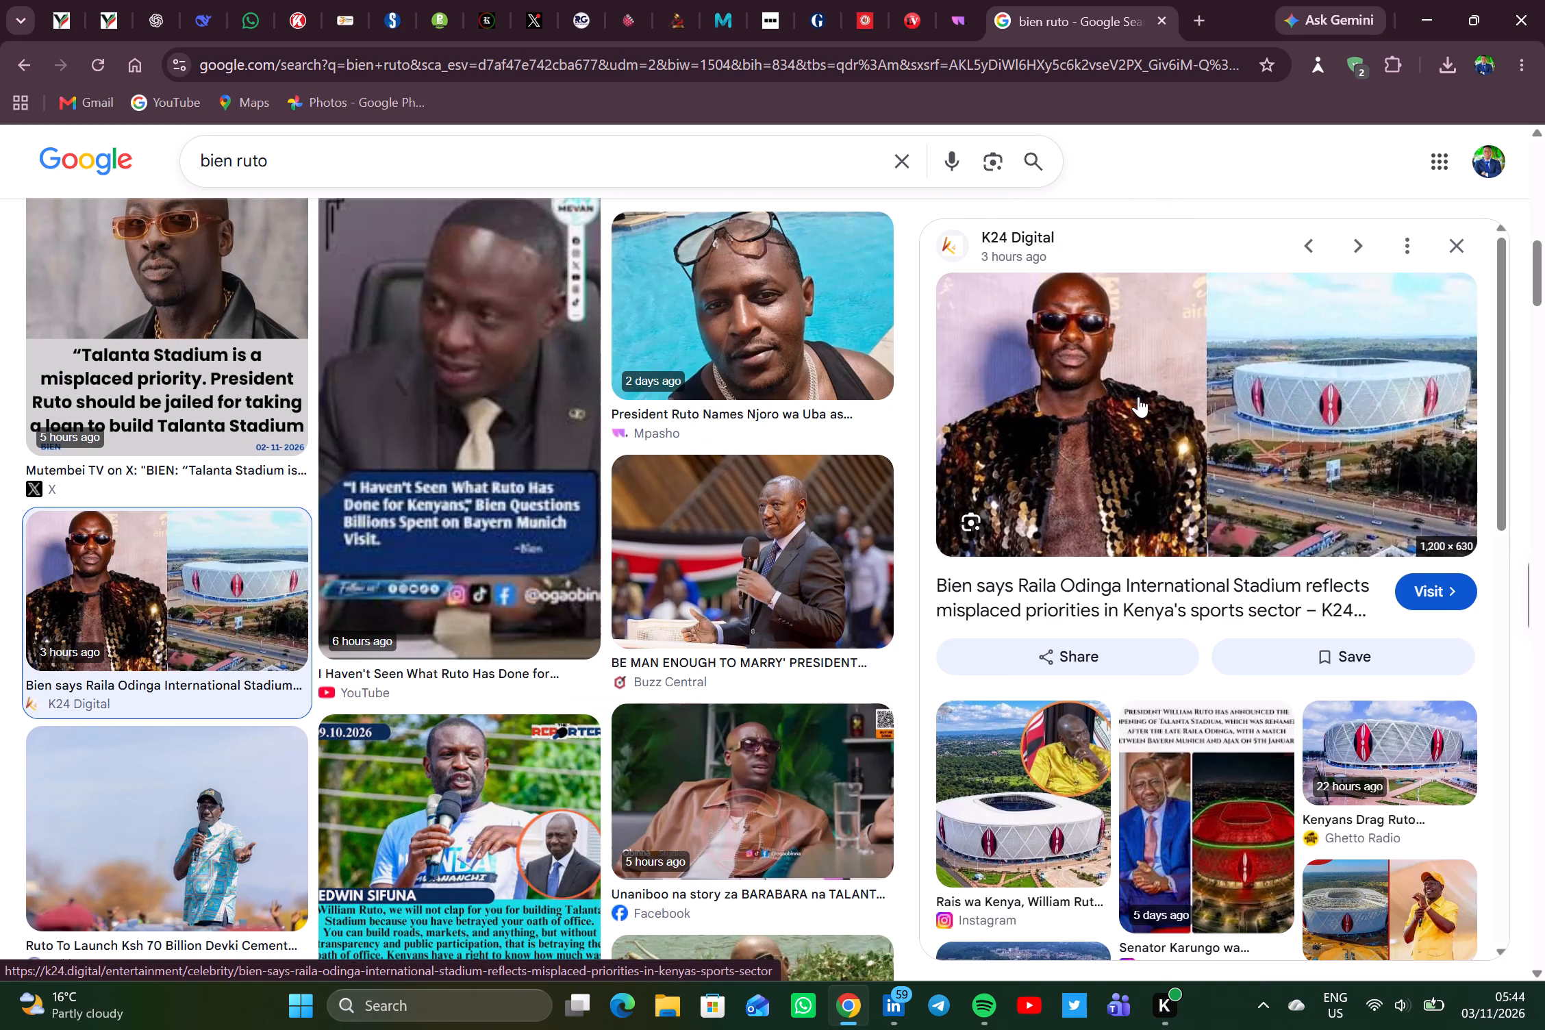
scroll(727, 549, "down", 1)
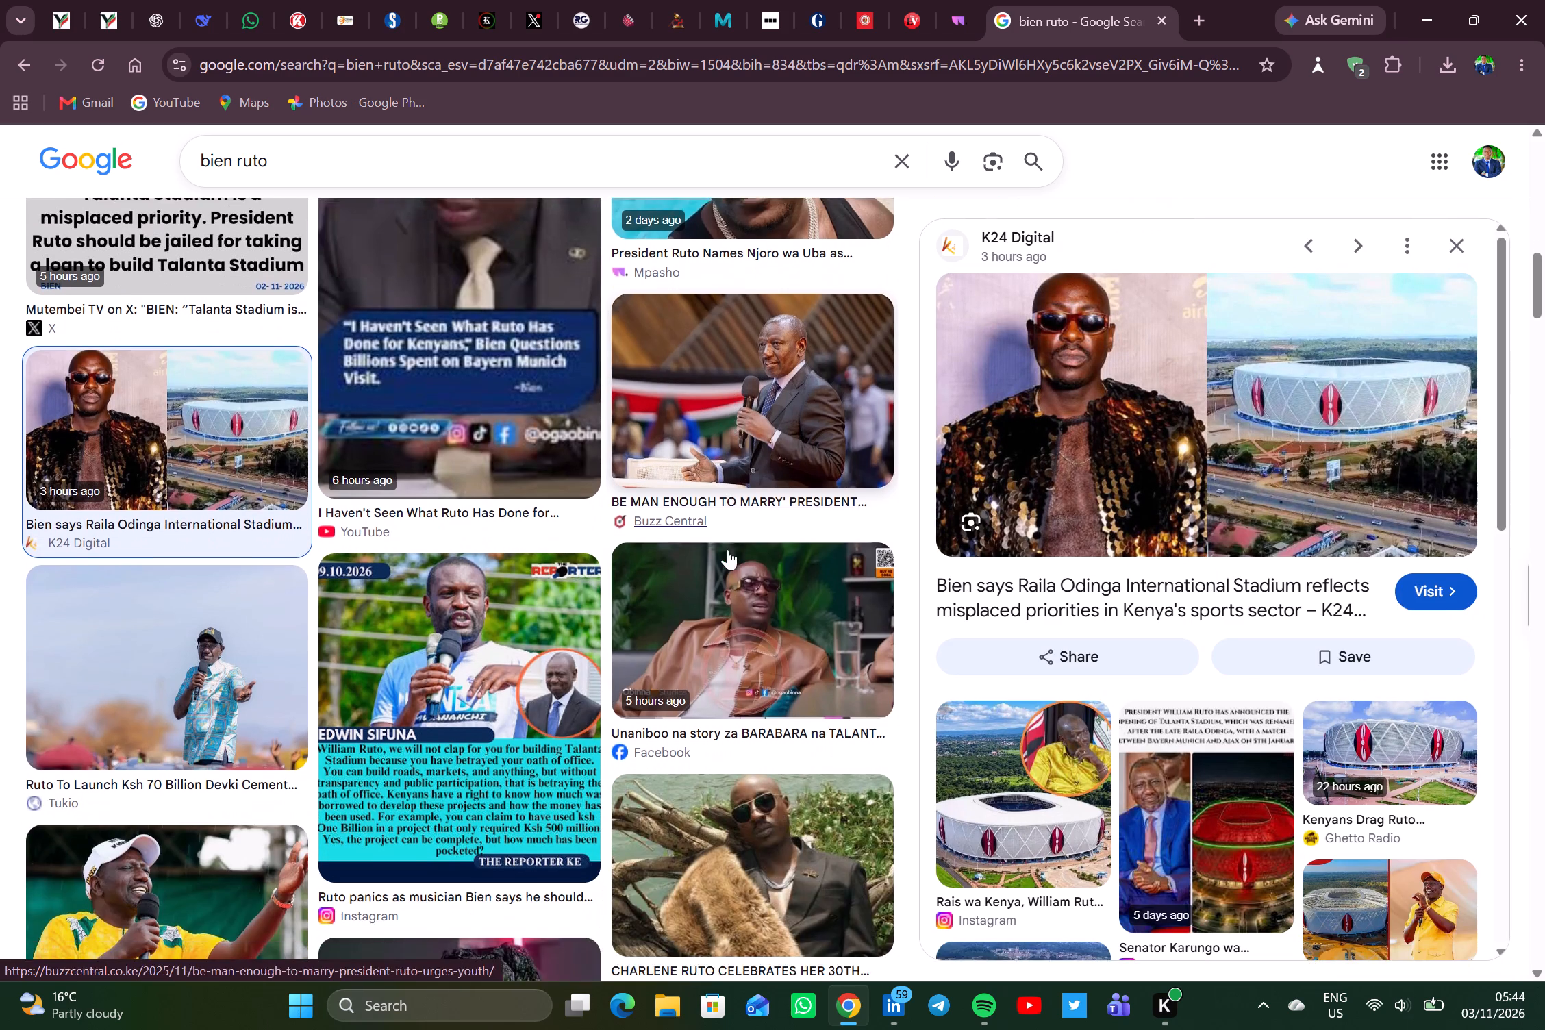
scroll(727, 549, "down", 3)
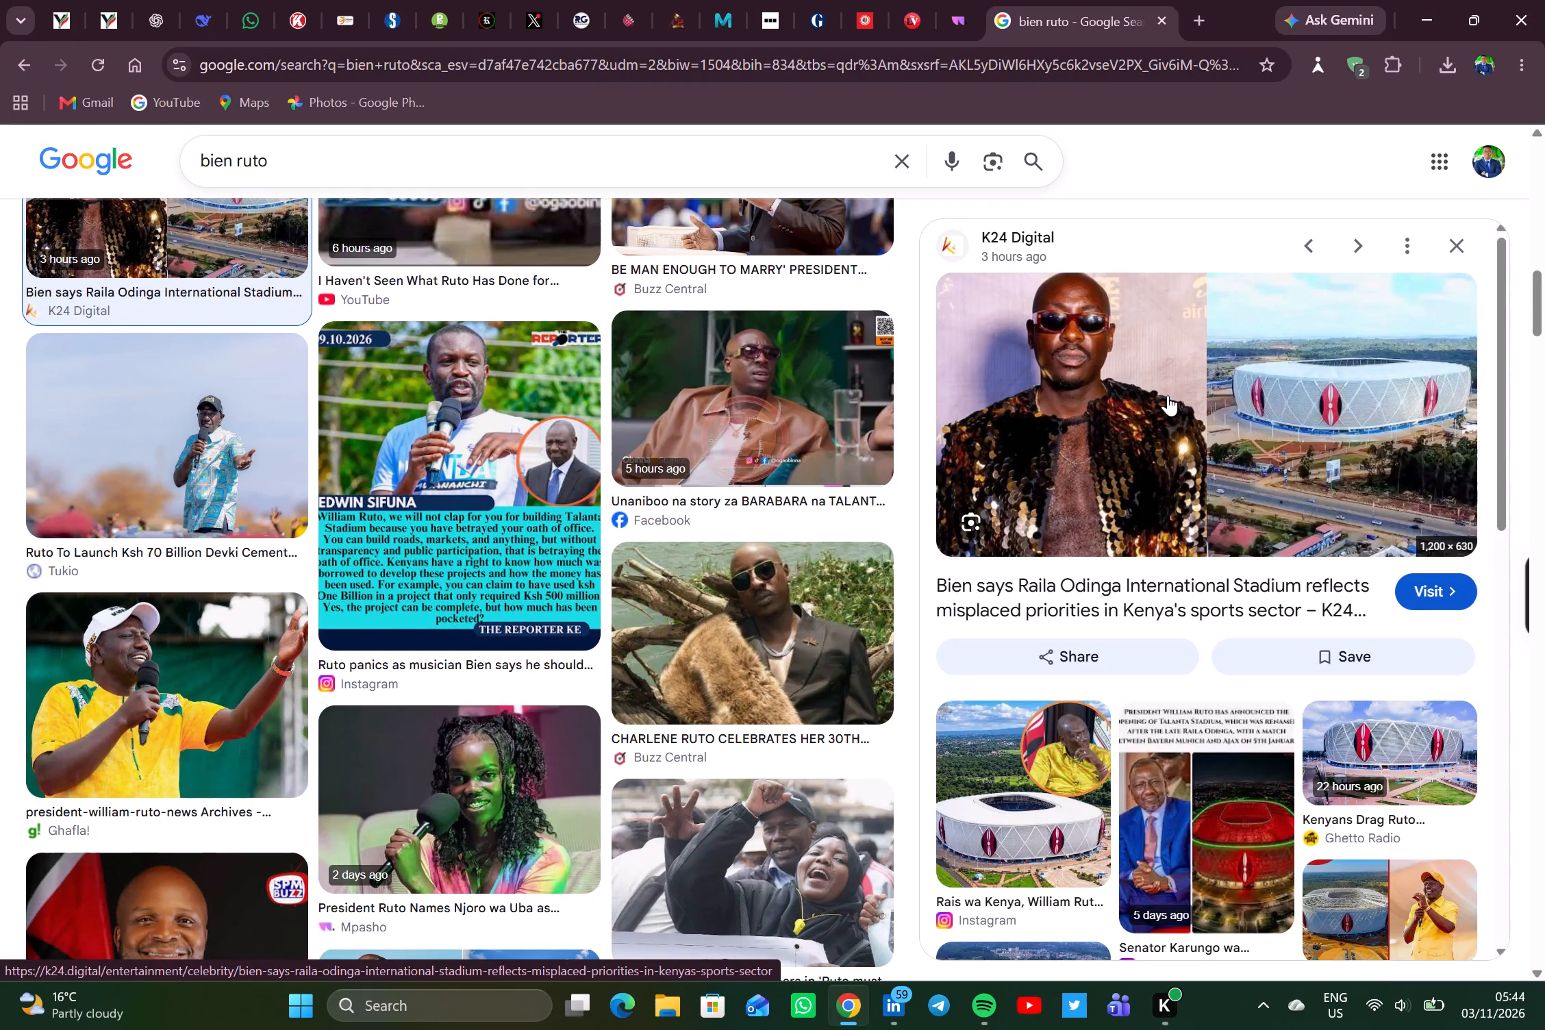
right_click(1168, 395)
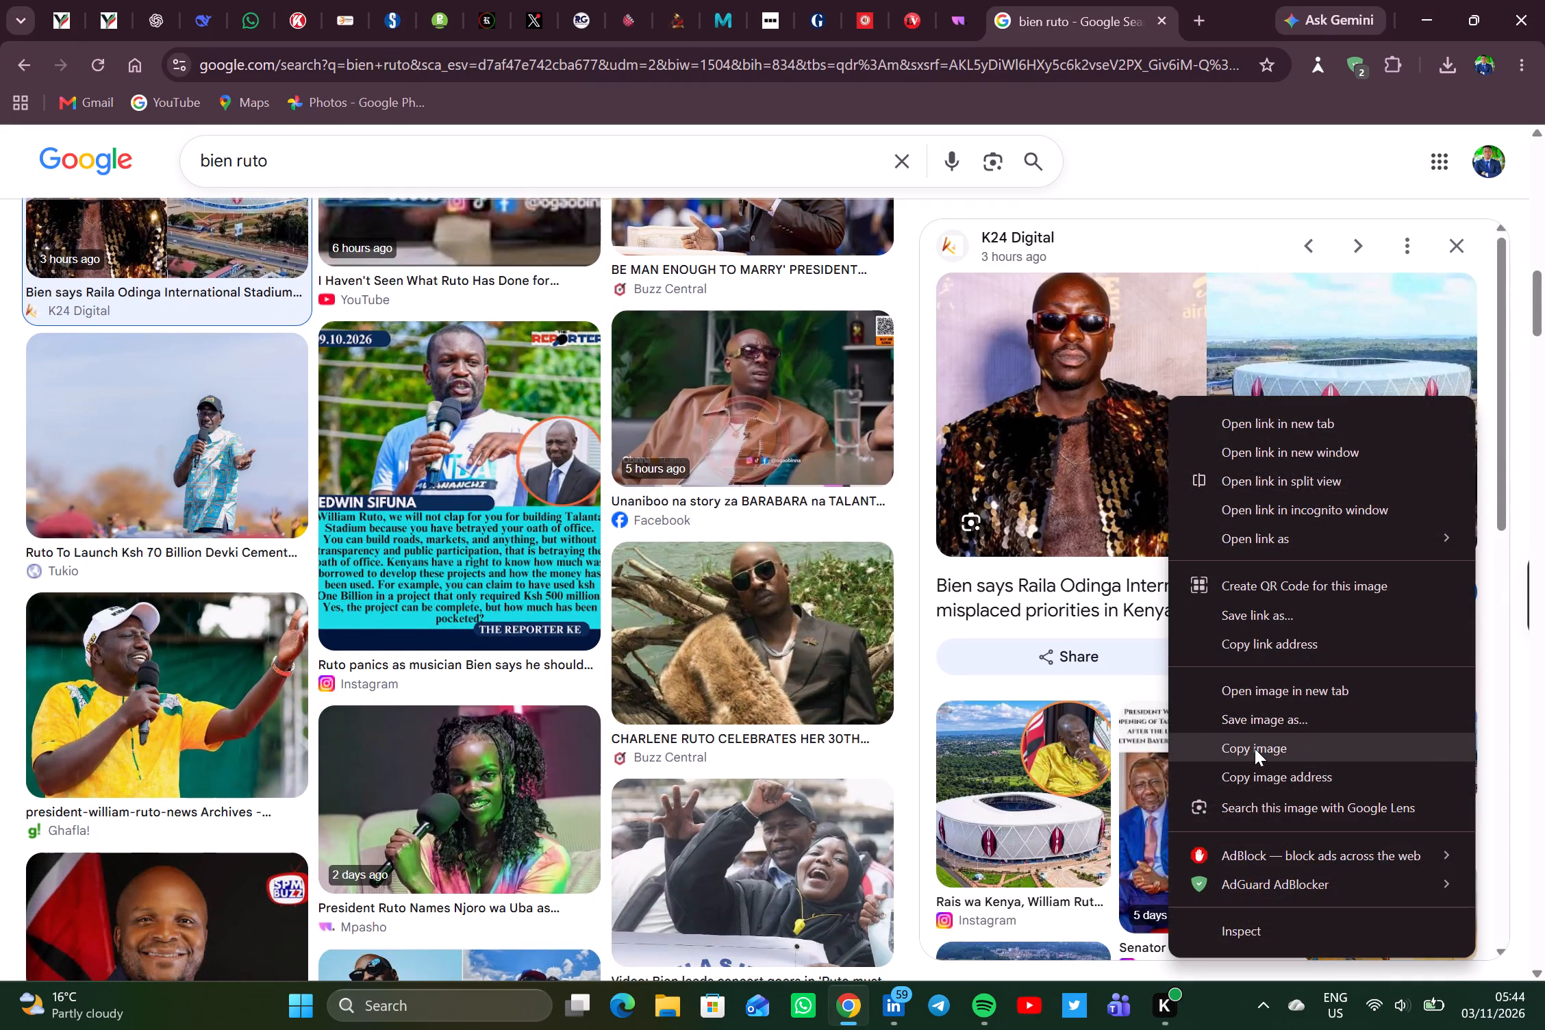
left_click(1255, 746)
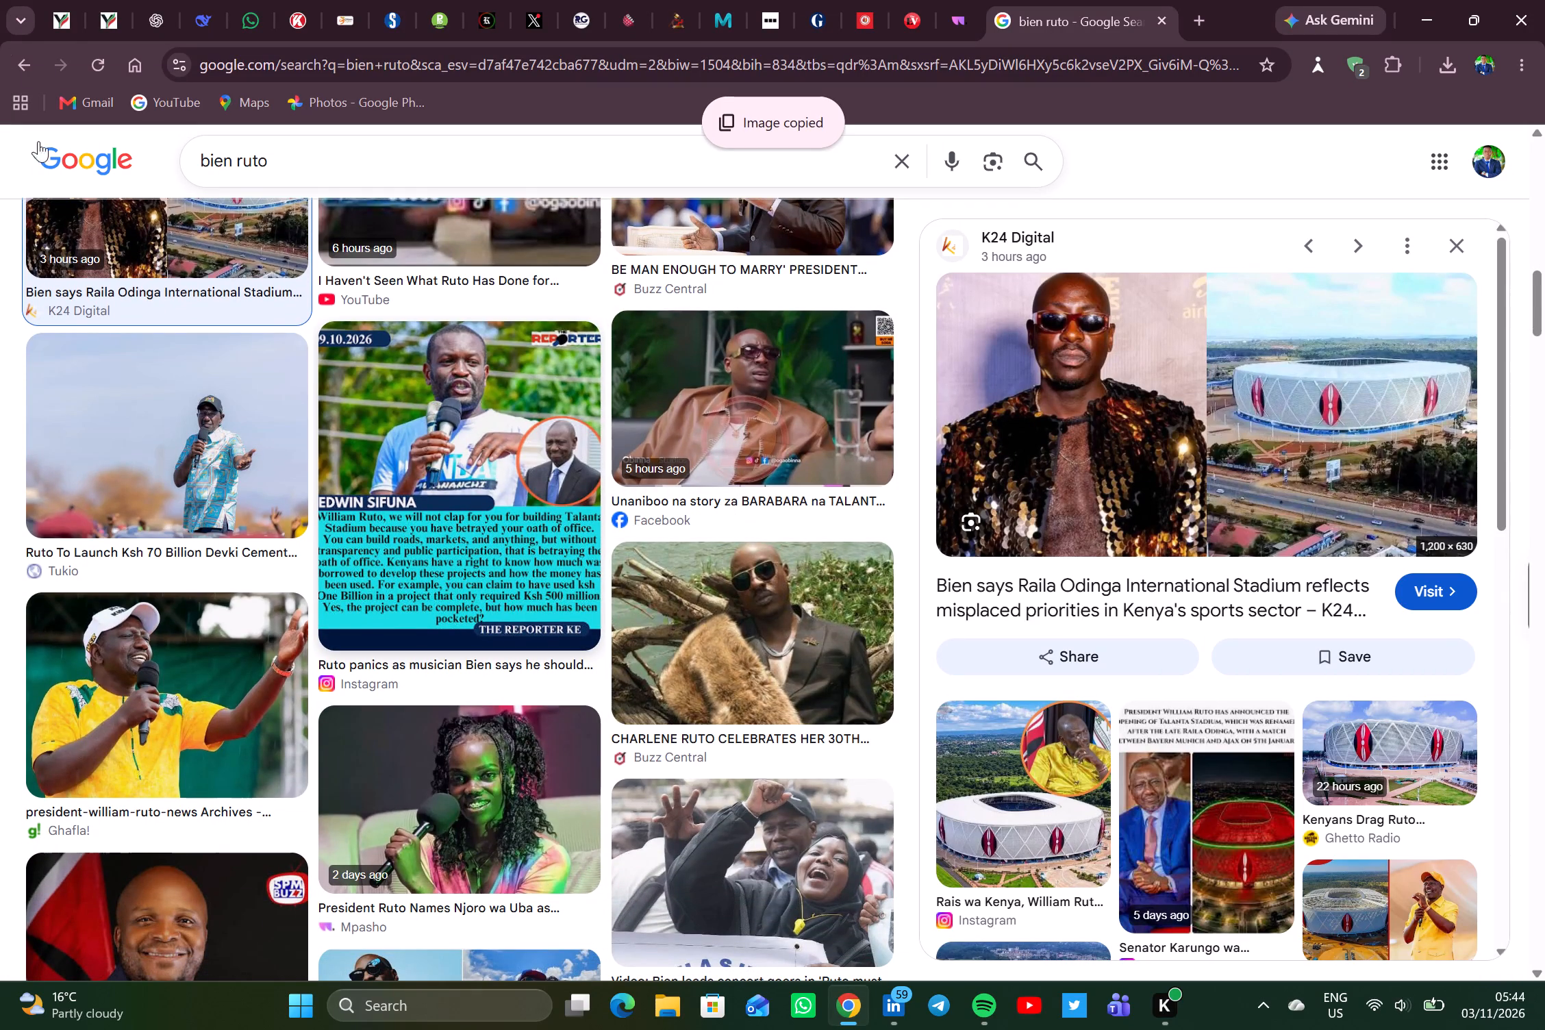
right_click(1138, 347)
left_click(1222, 673)
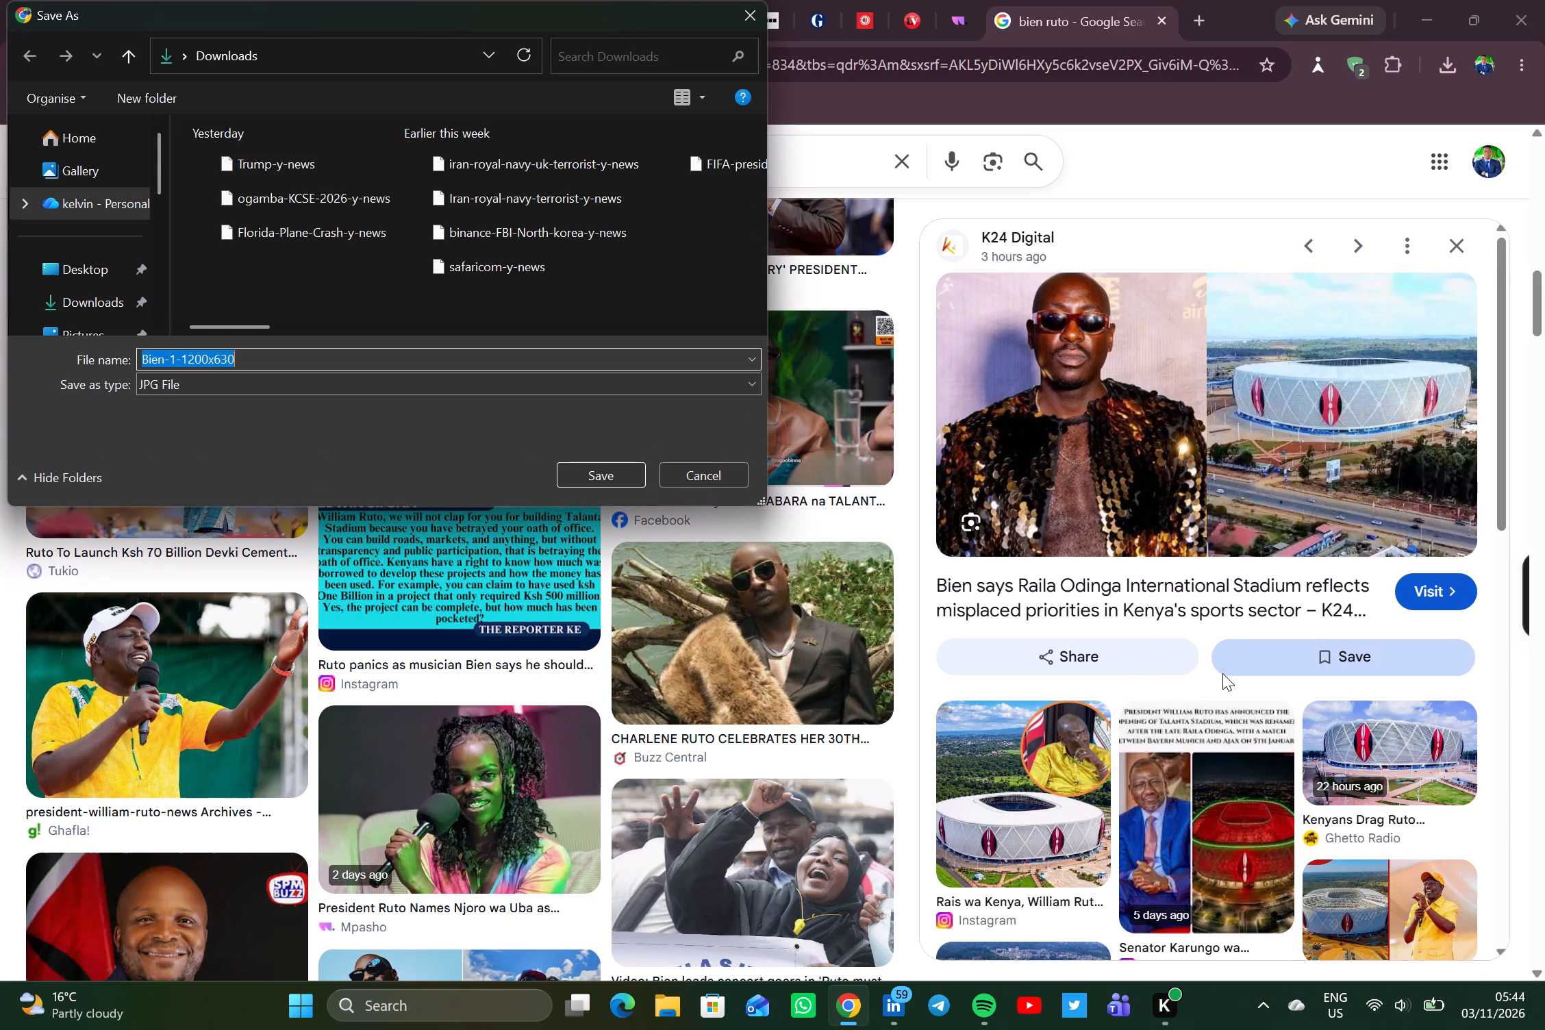
type("bir")
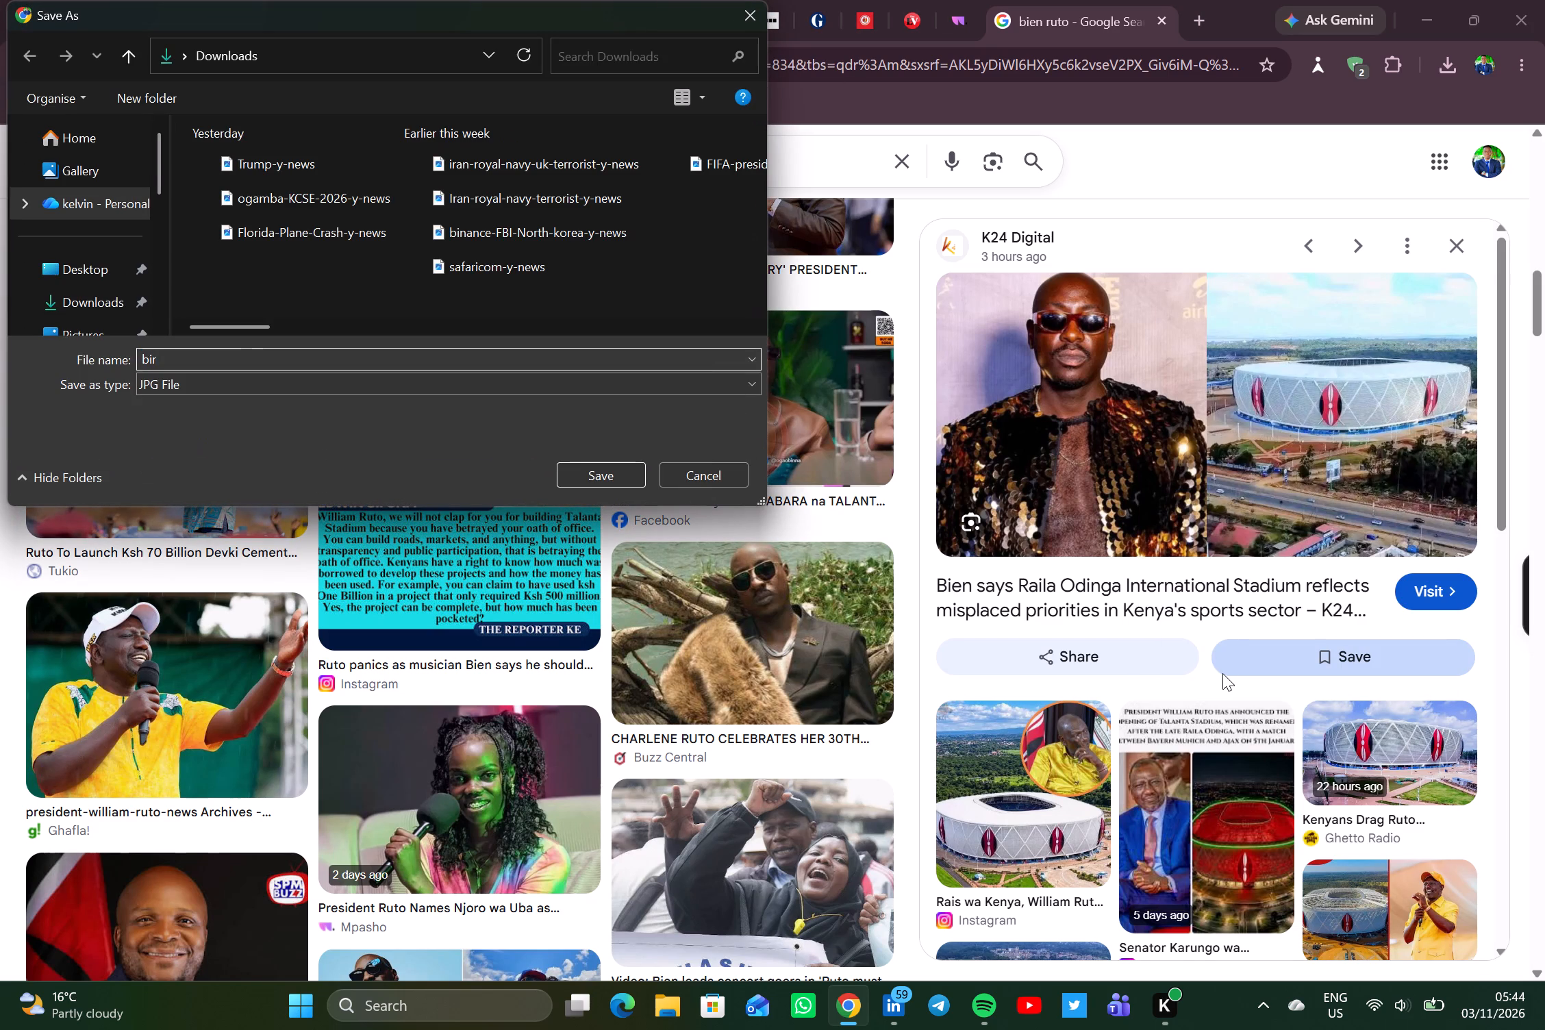
key("BackSpace")
type("en-ruto-y-news")
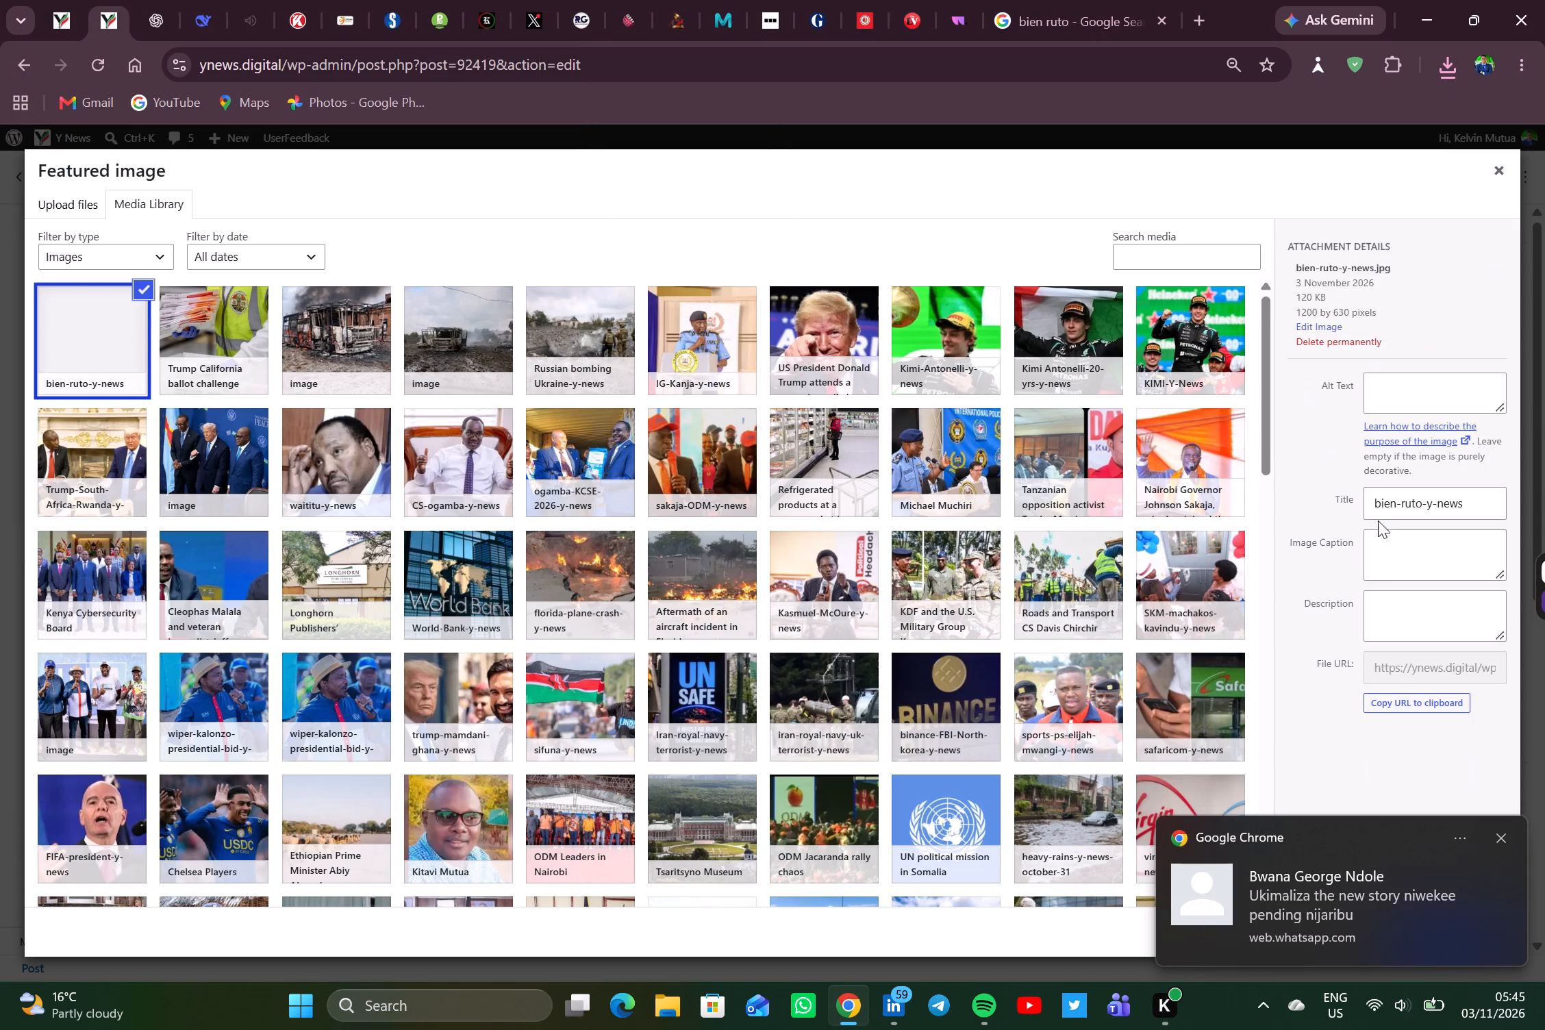
Fill the uploaded picture's image caption, alt text and description with the copied meta description.
left_click(1400, 568)
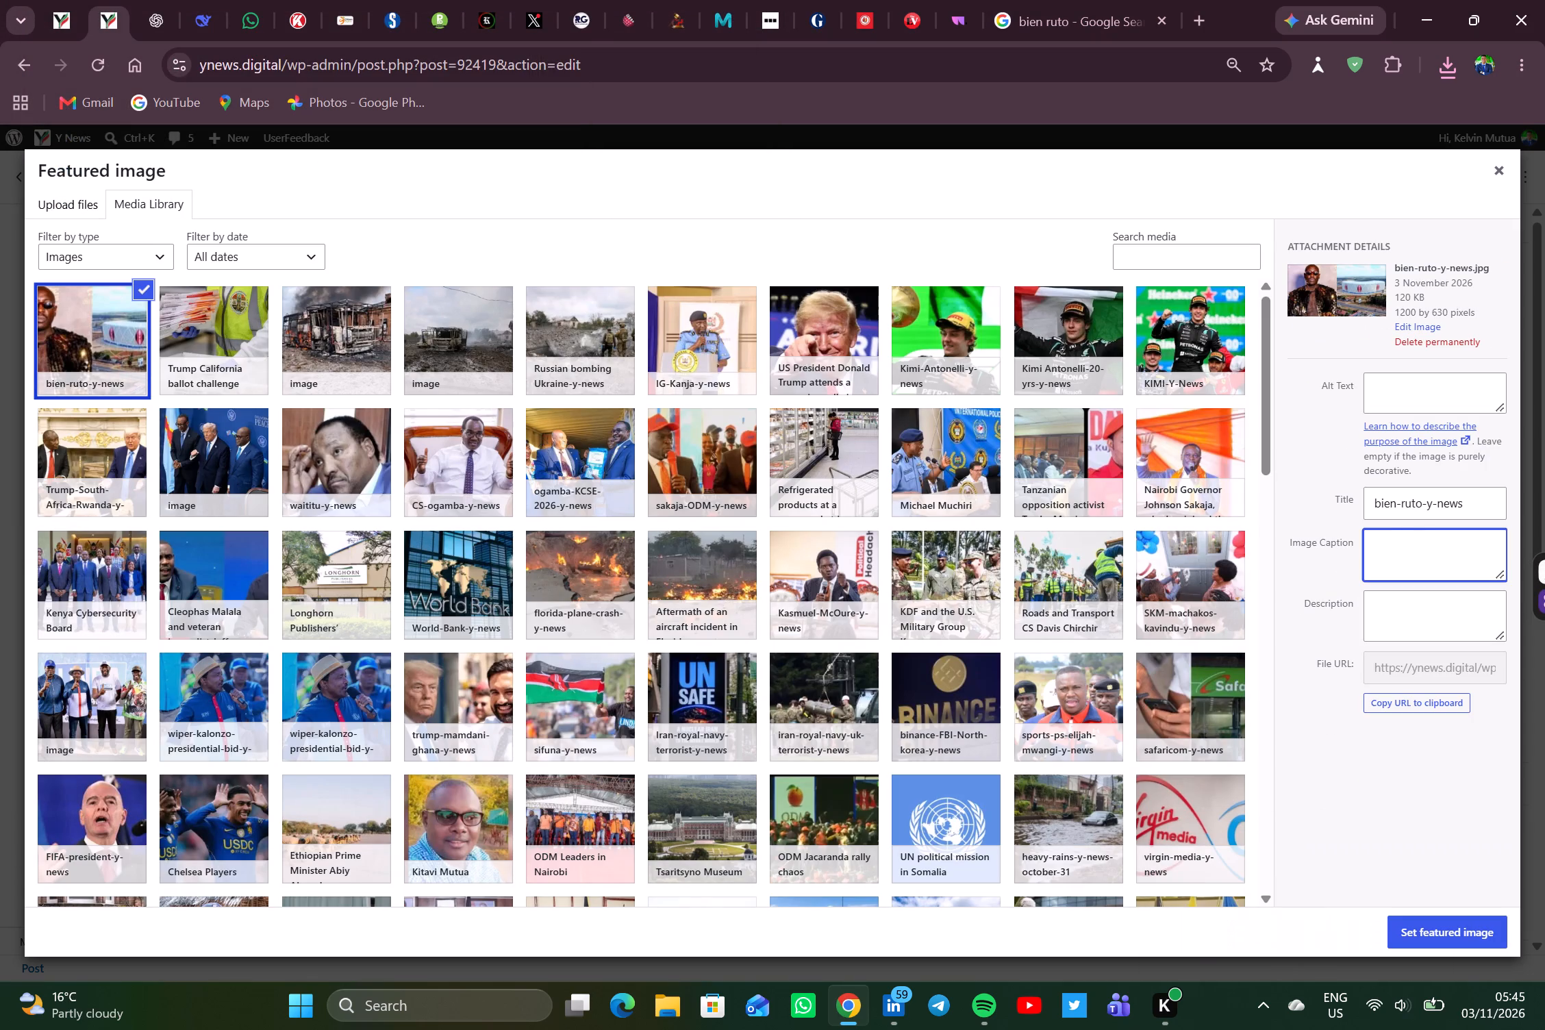
key("ctrl+v")
left_click(1401, 401)
key("ctrl+v")
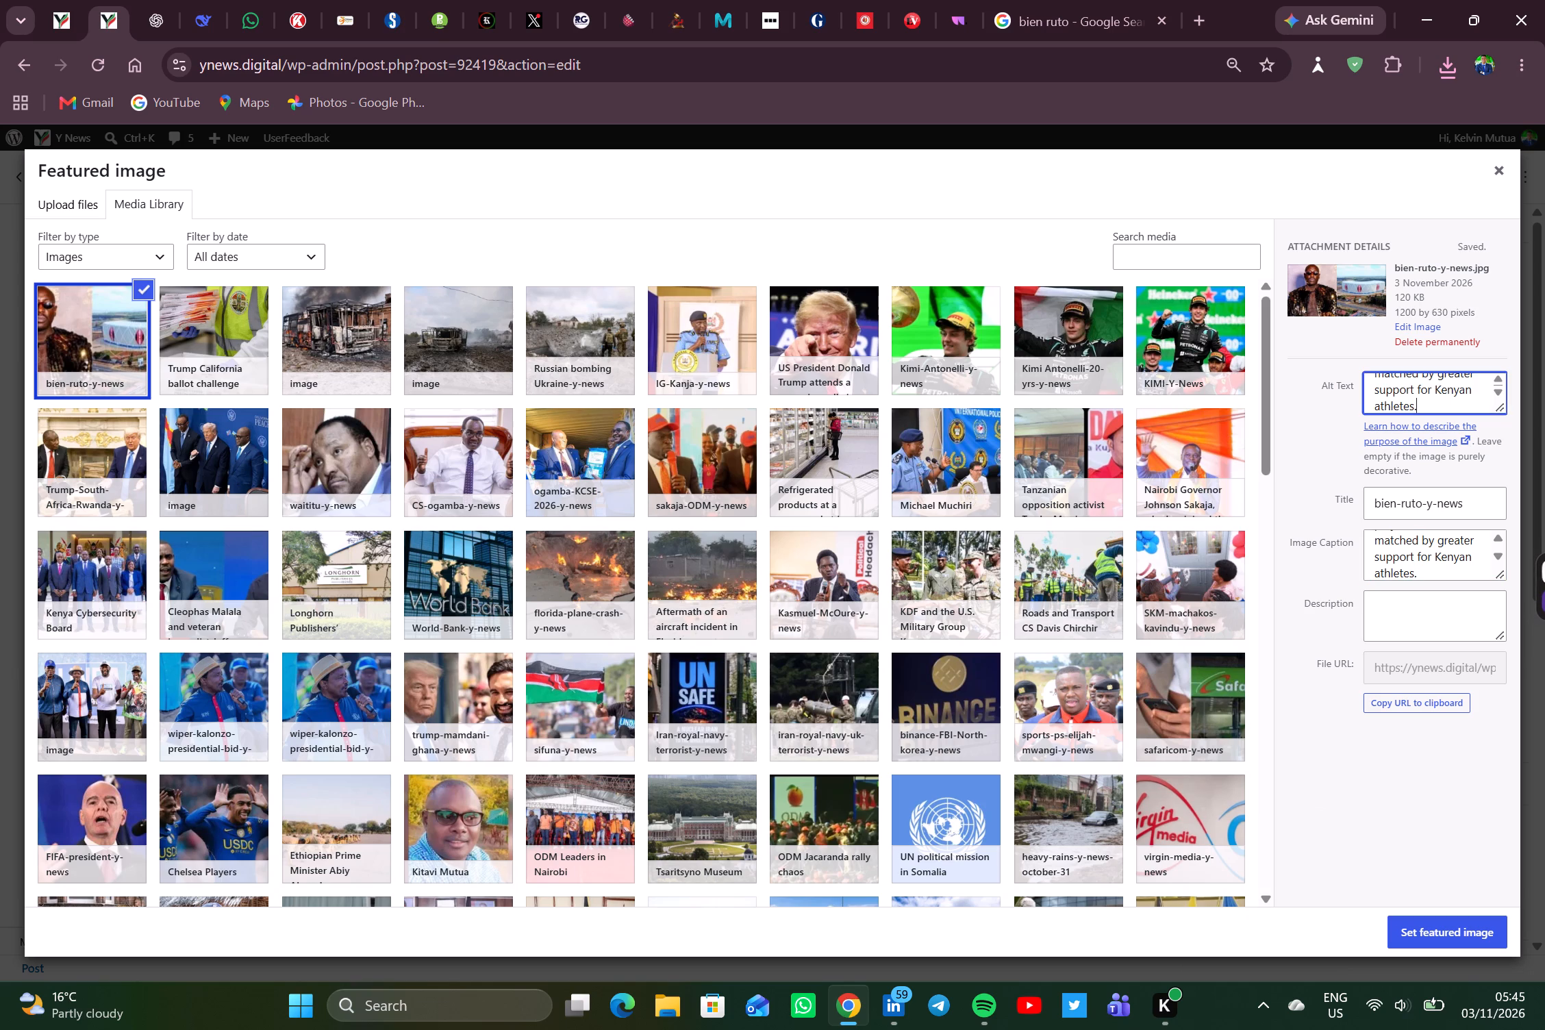
left_click(1400, 597)
key("ctrl+v")
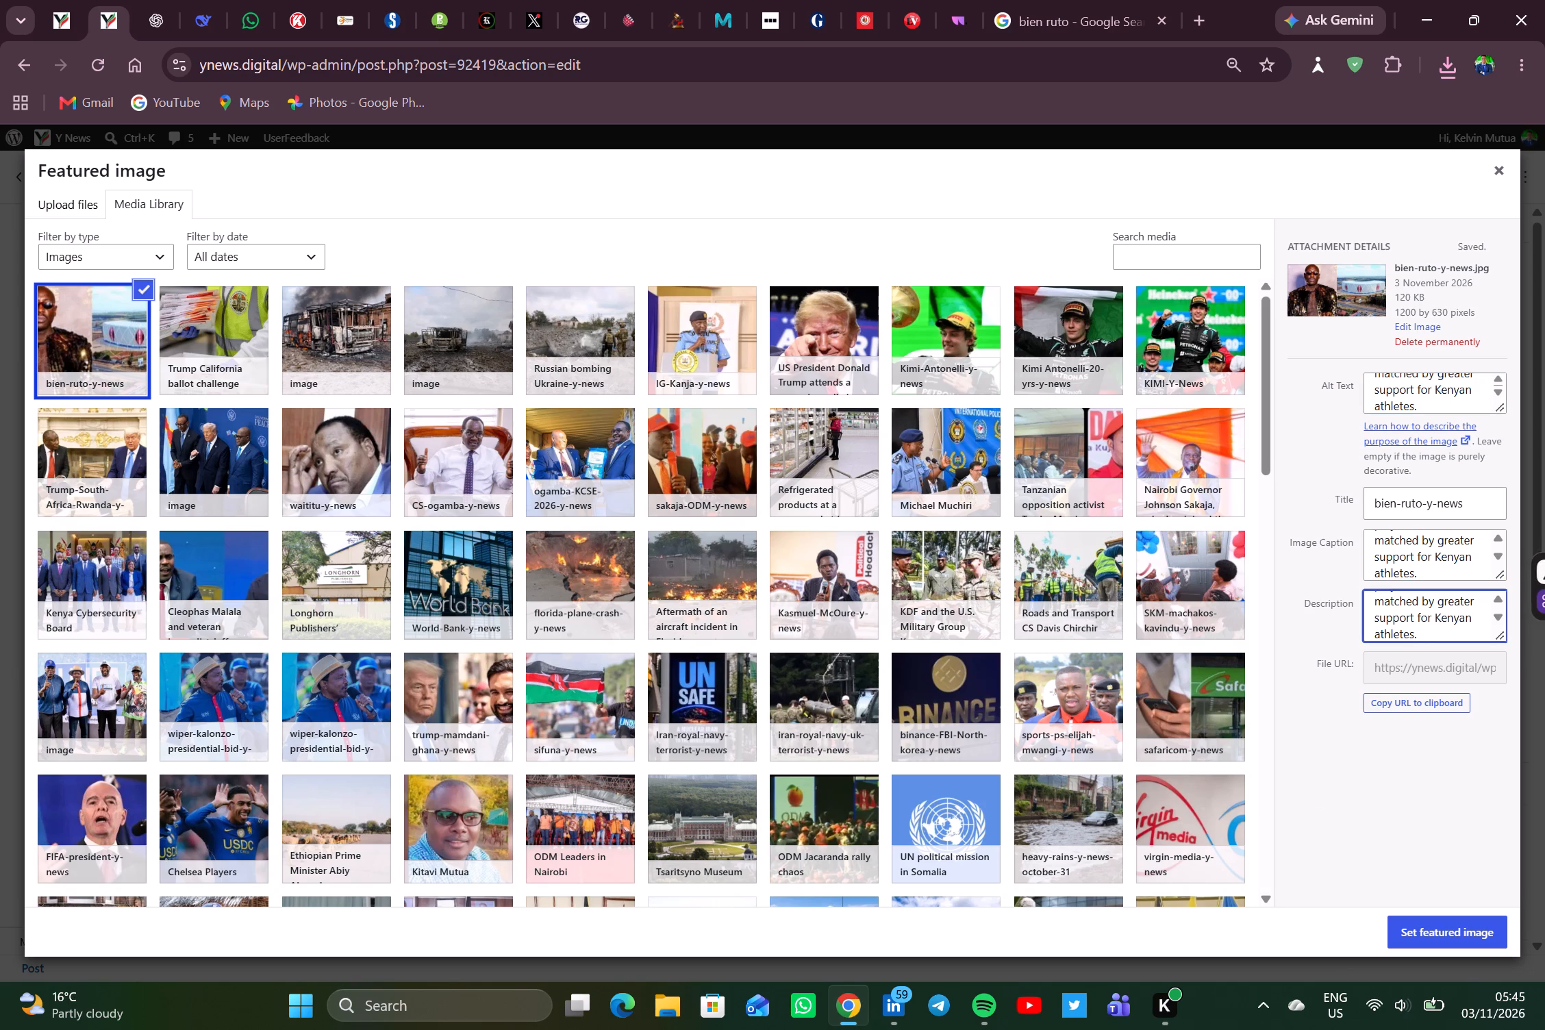
Append the credit "Image/Courtesy" to the end of the image caption and set the picture as the post's featured image.
left_click(1431, 572)
key("s")
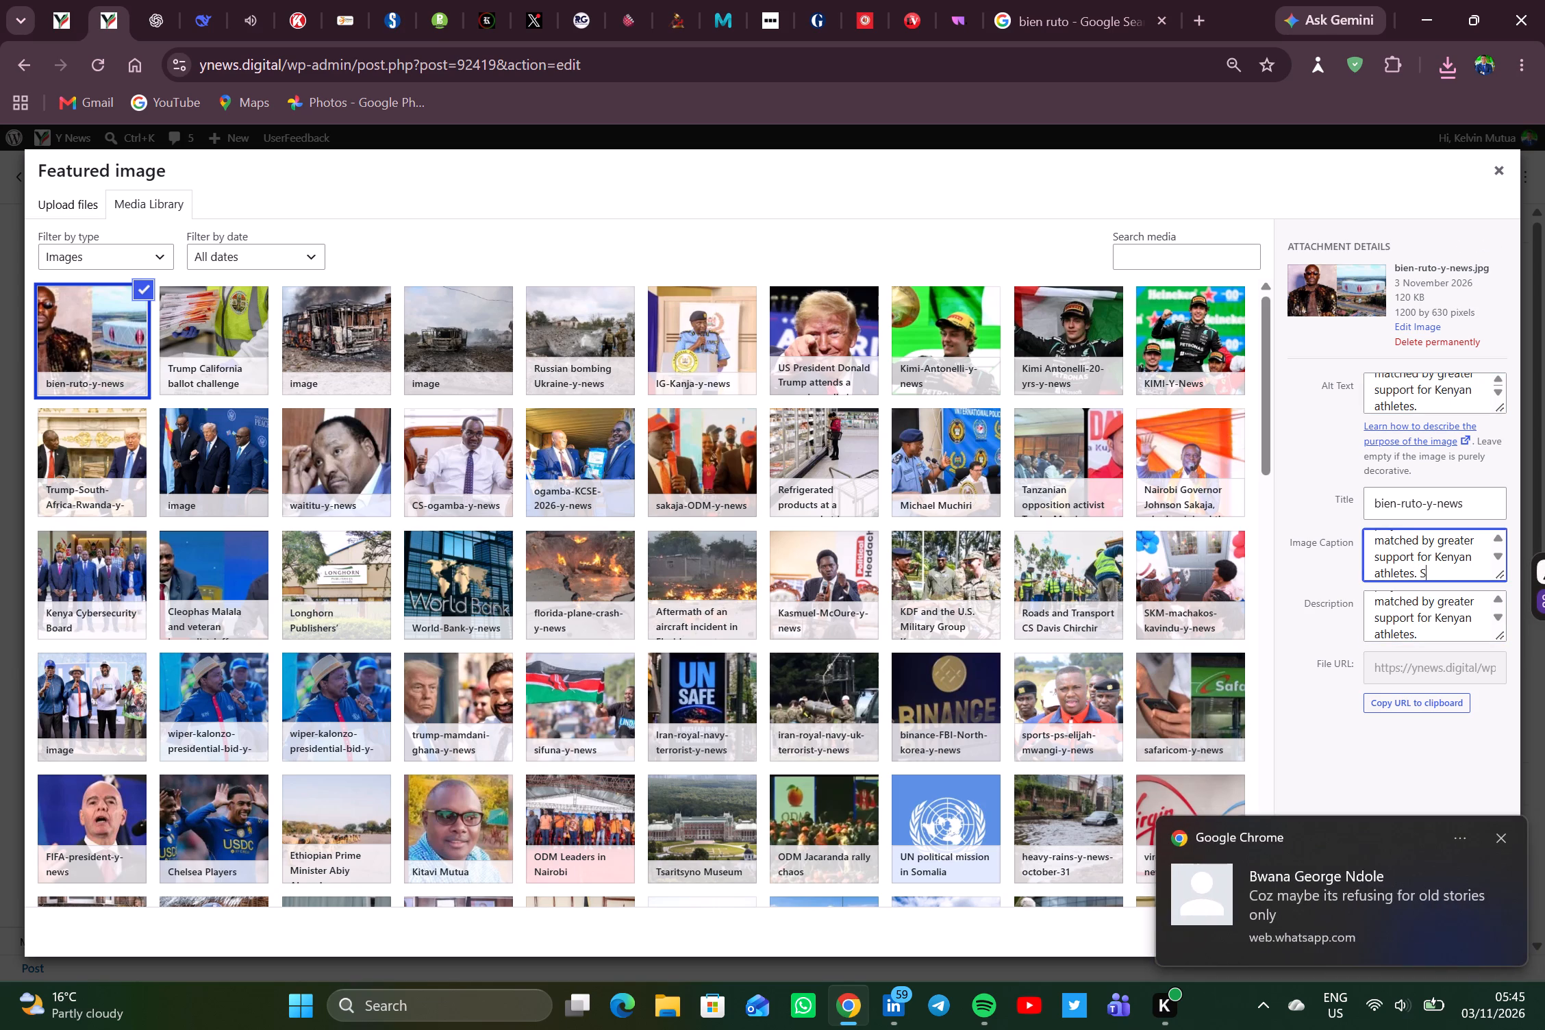
key("BackSpace")
key("i")
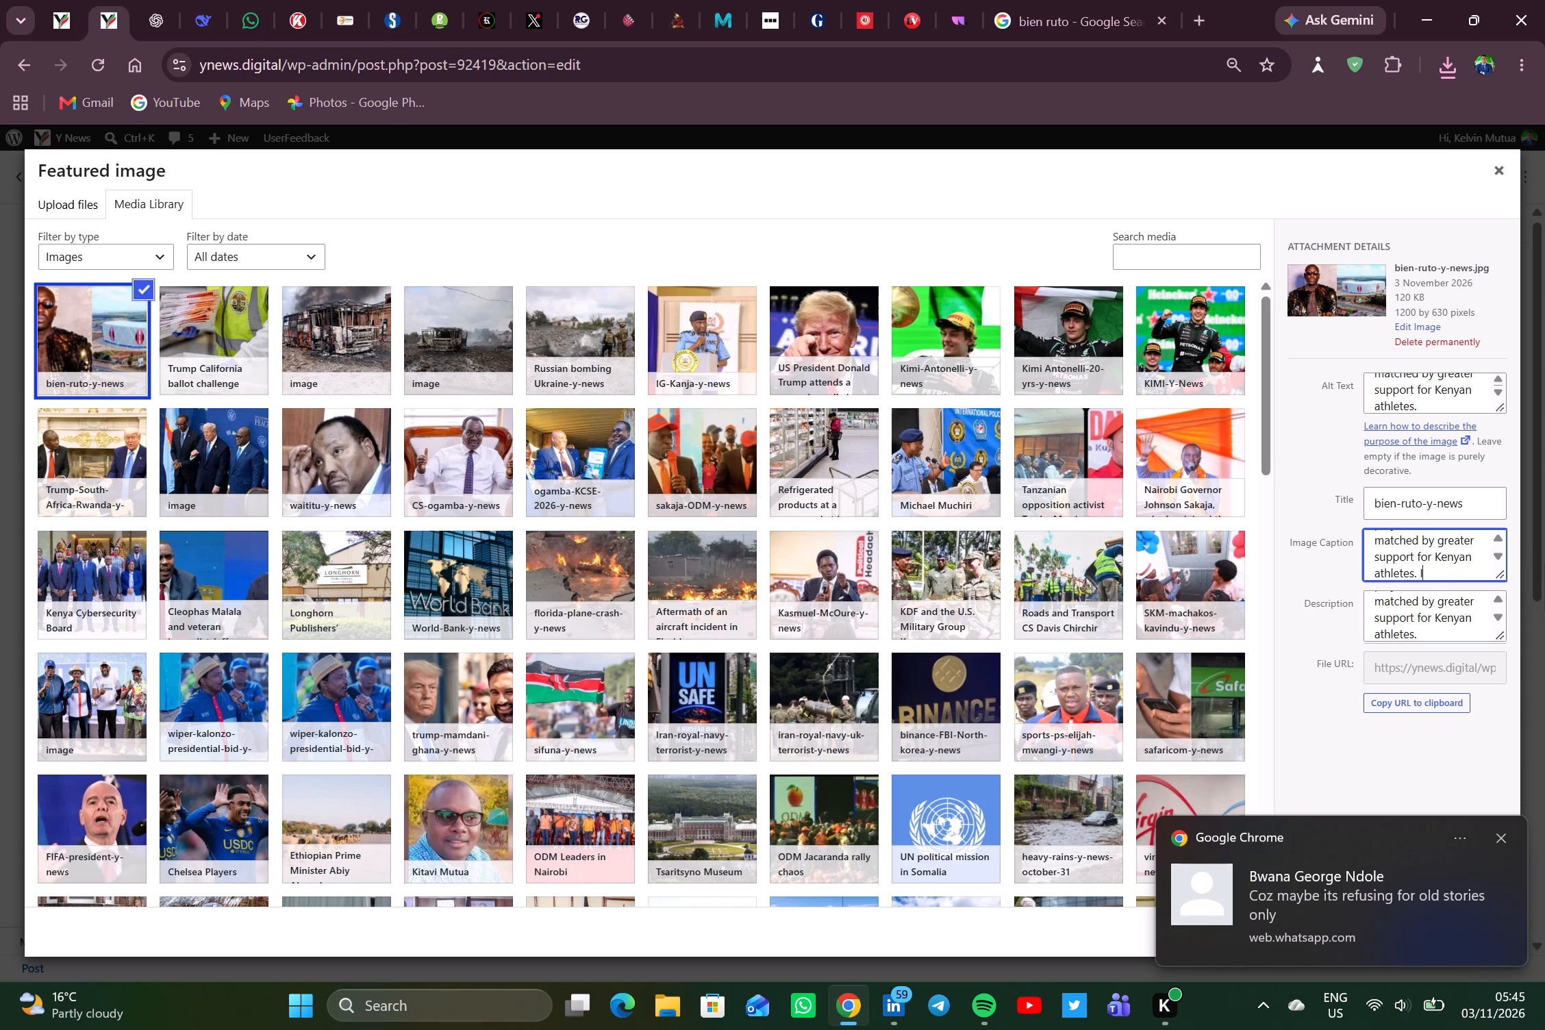
type("mage/")
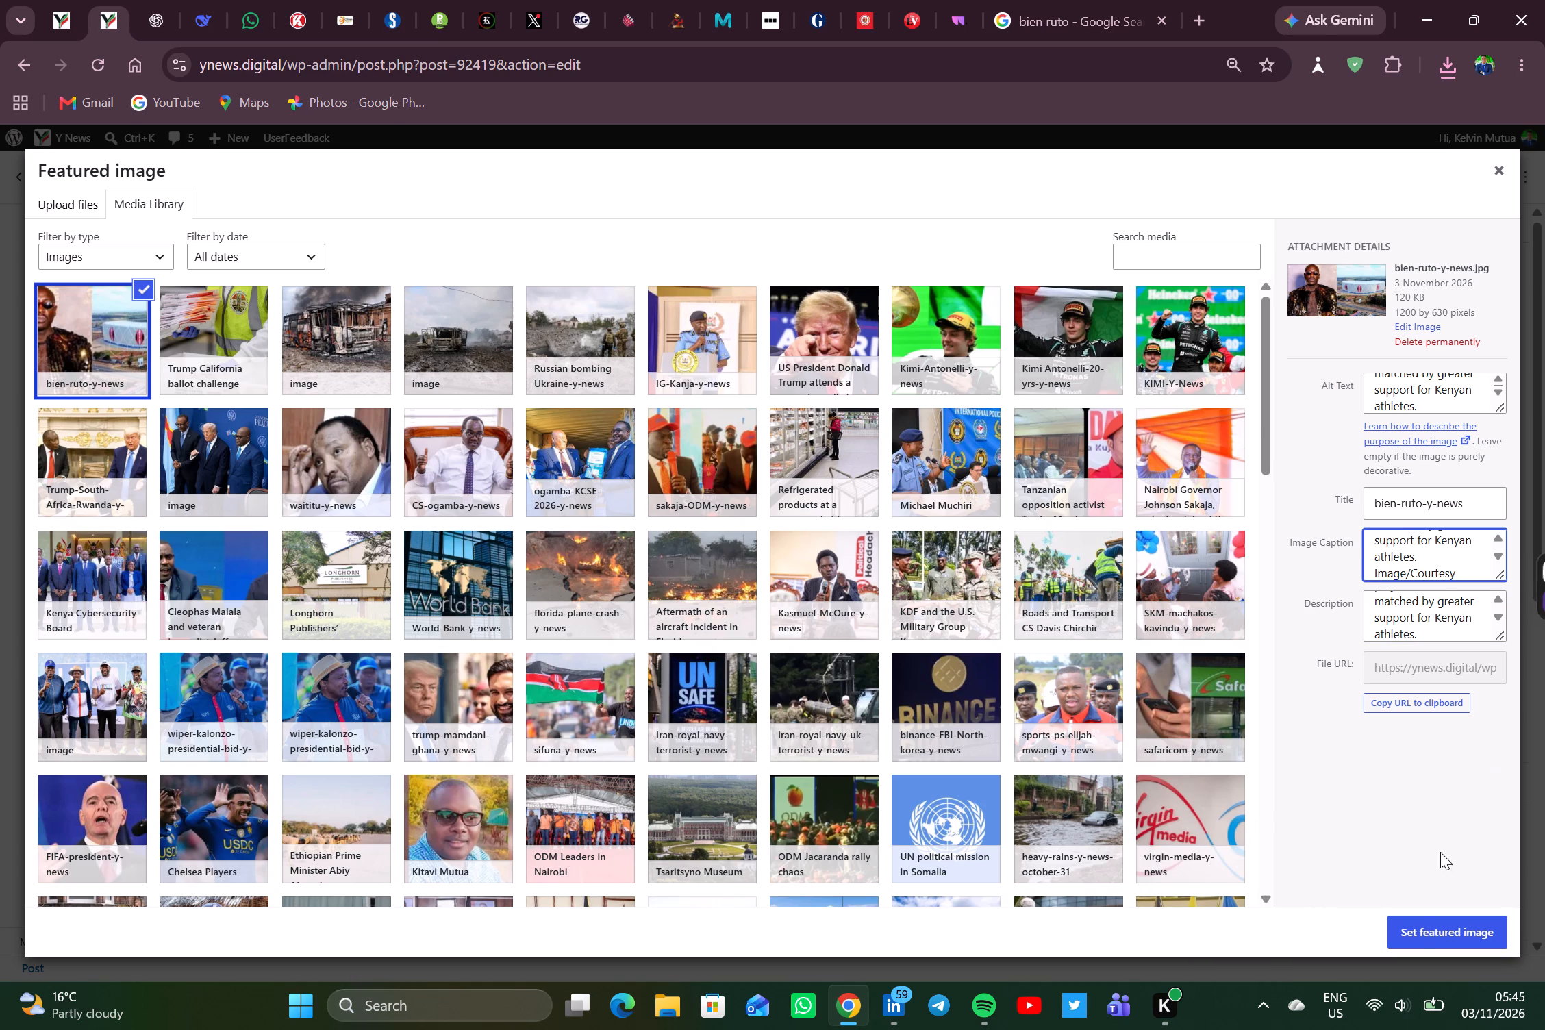
left_click(1420, 928)
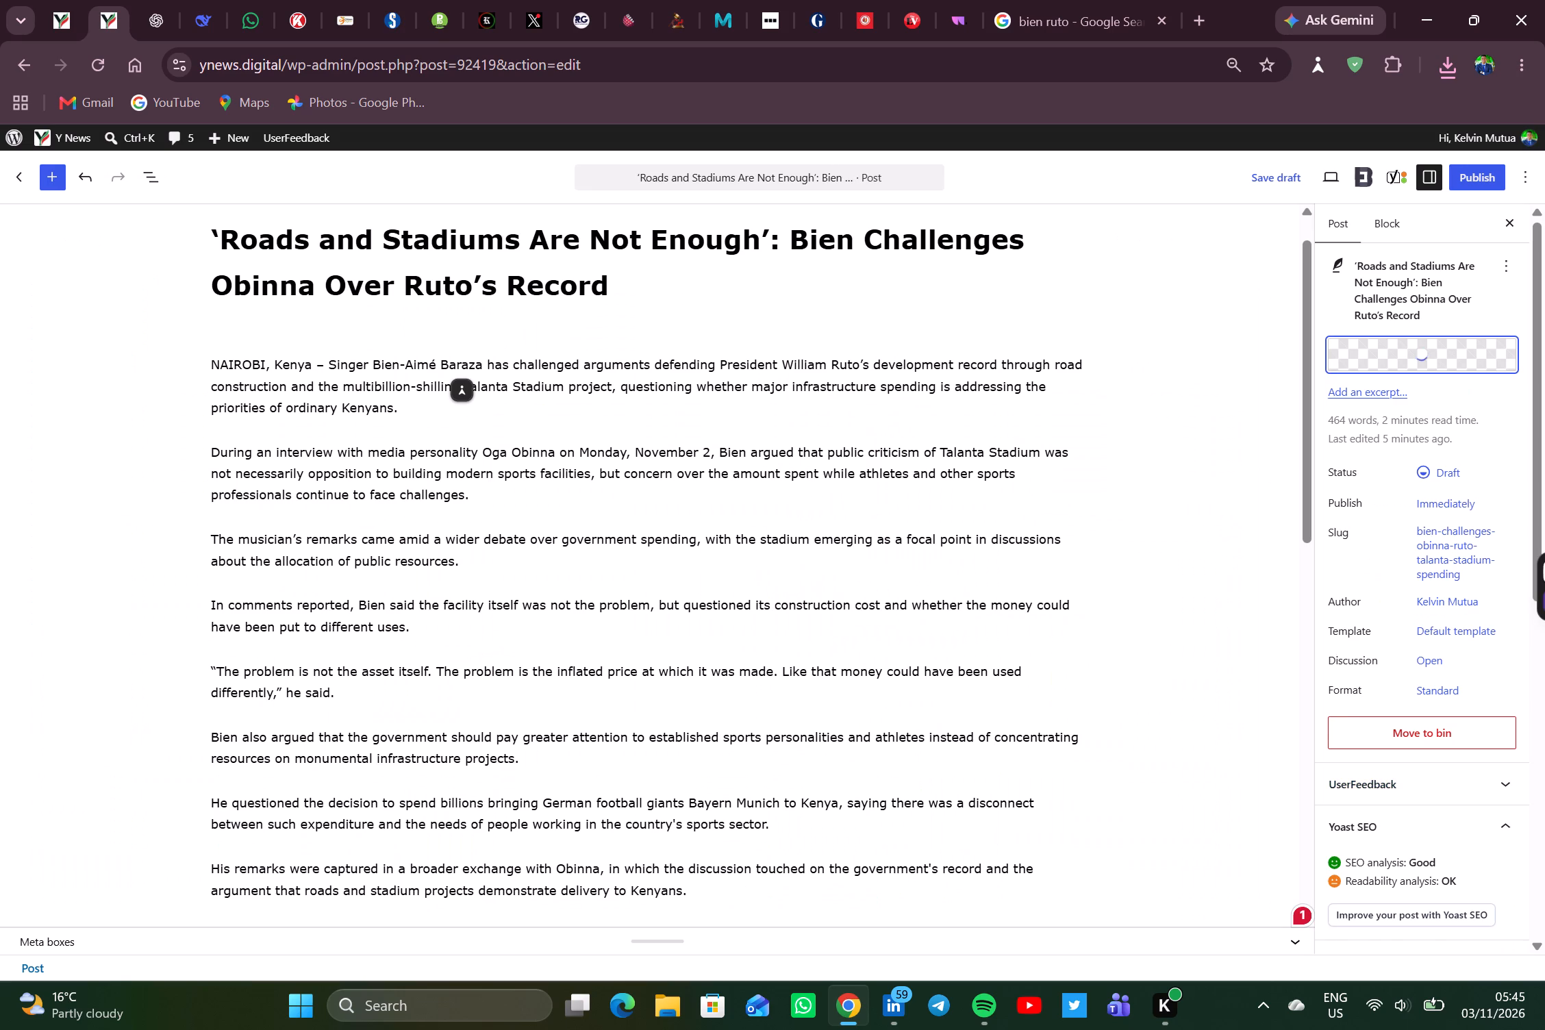
Remove the NewsFlash and Governance categories from the post.
scroll(1404, 631, "down", 5)
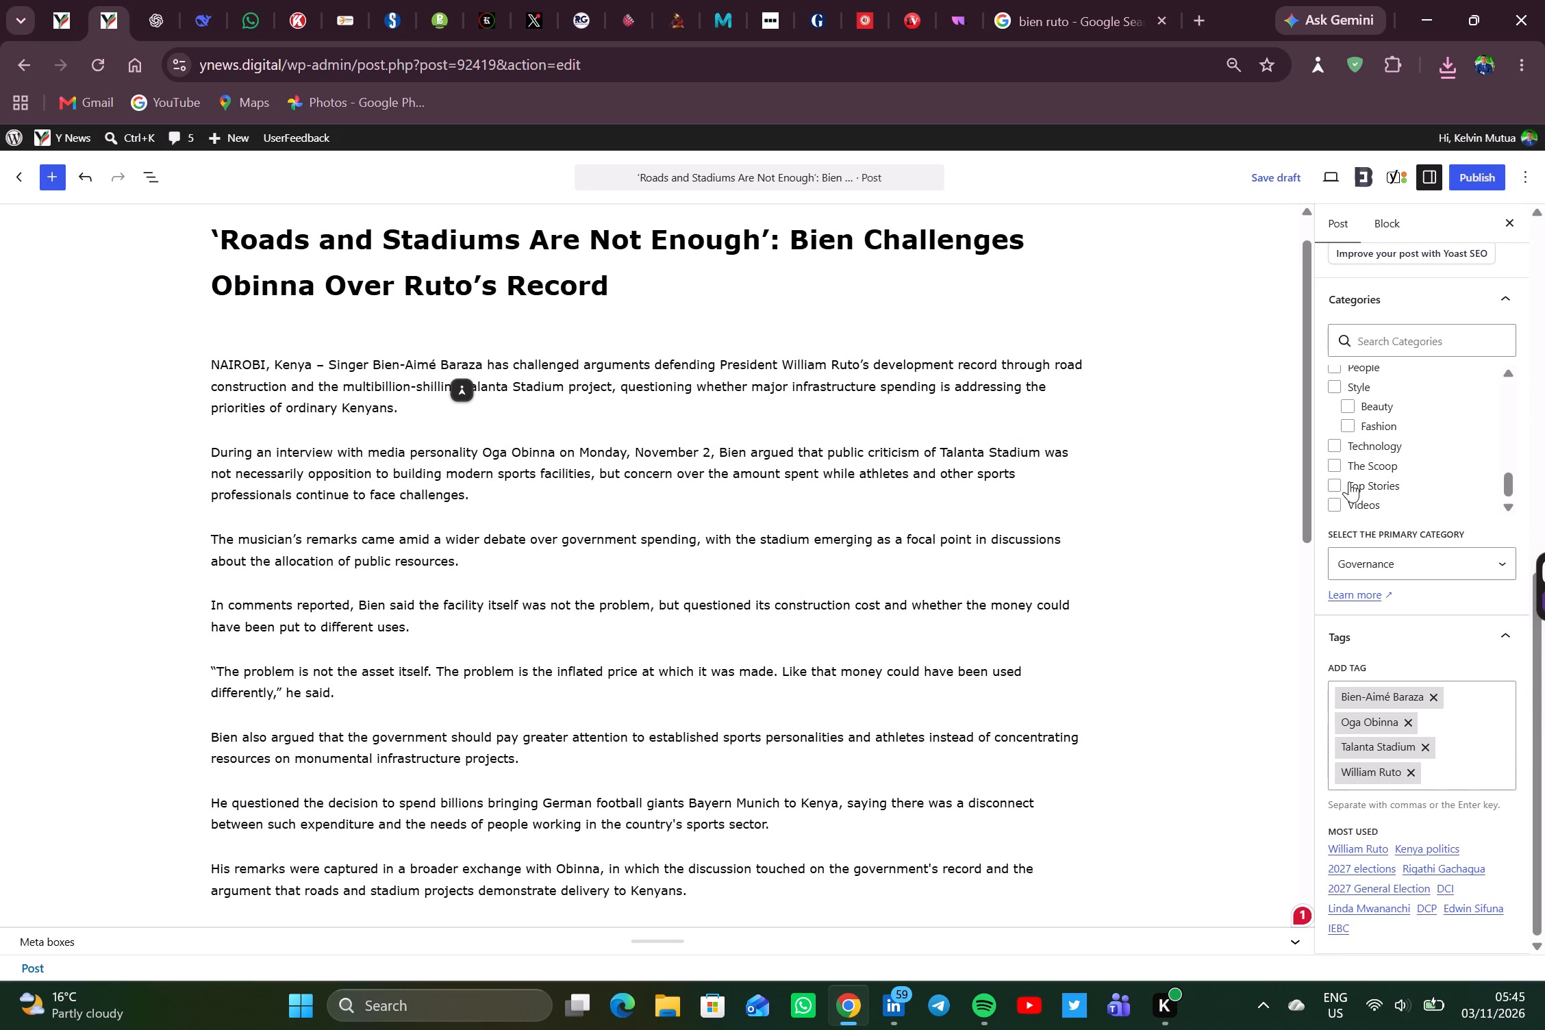
scroll(1349, 481, "down", 1)
scroll(1349, 481, "up", 2)
scroll(1349, 481, "down", 1)
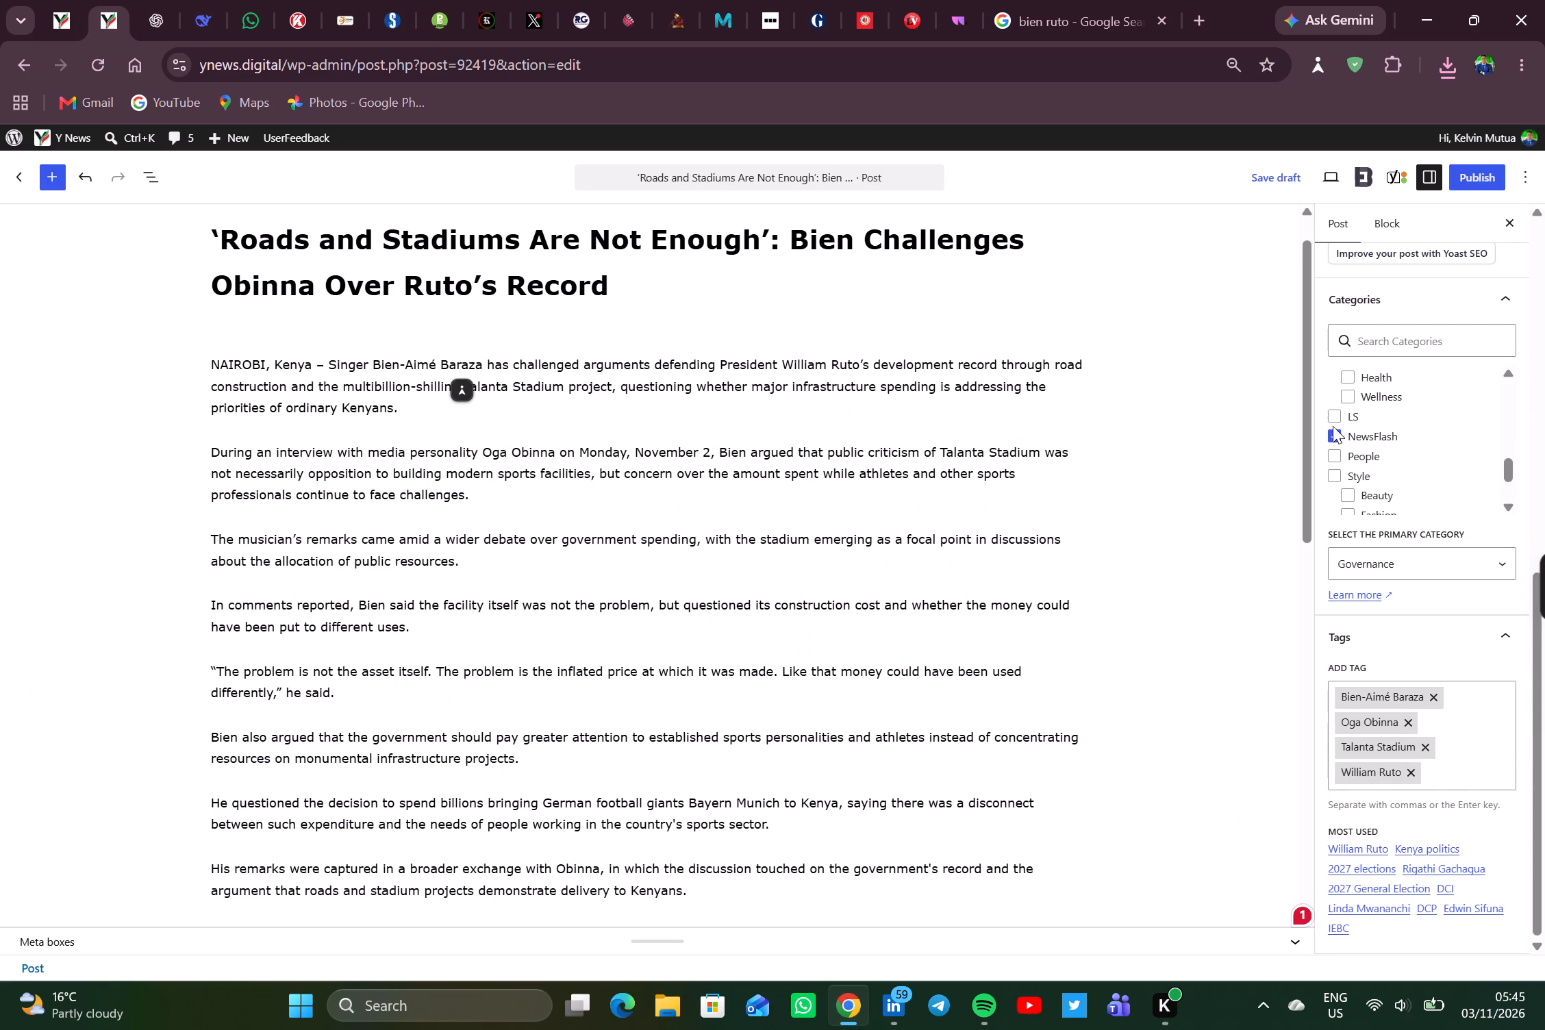
left_click(1335, 431)
scroll(1335, 431, "up", 1)
scroll(1383, 612, "up", 1)
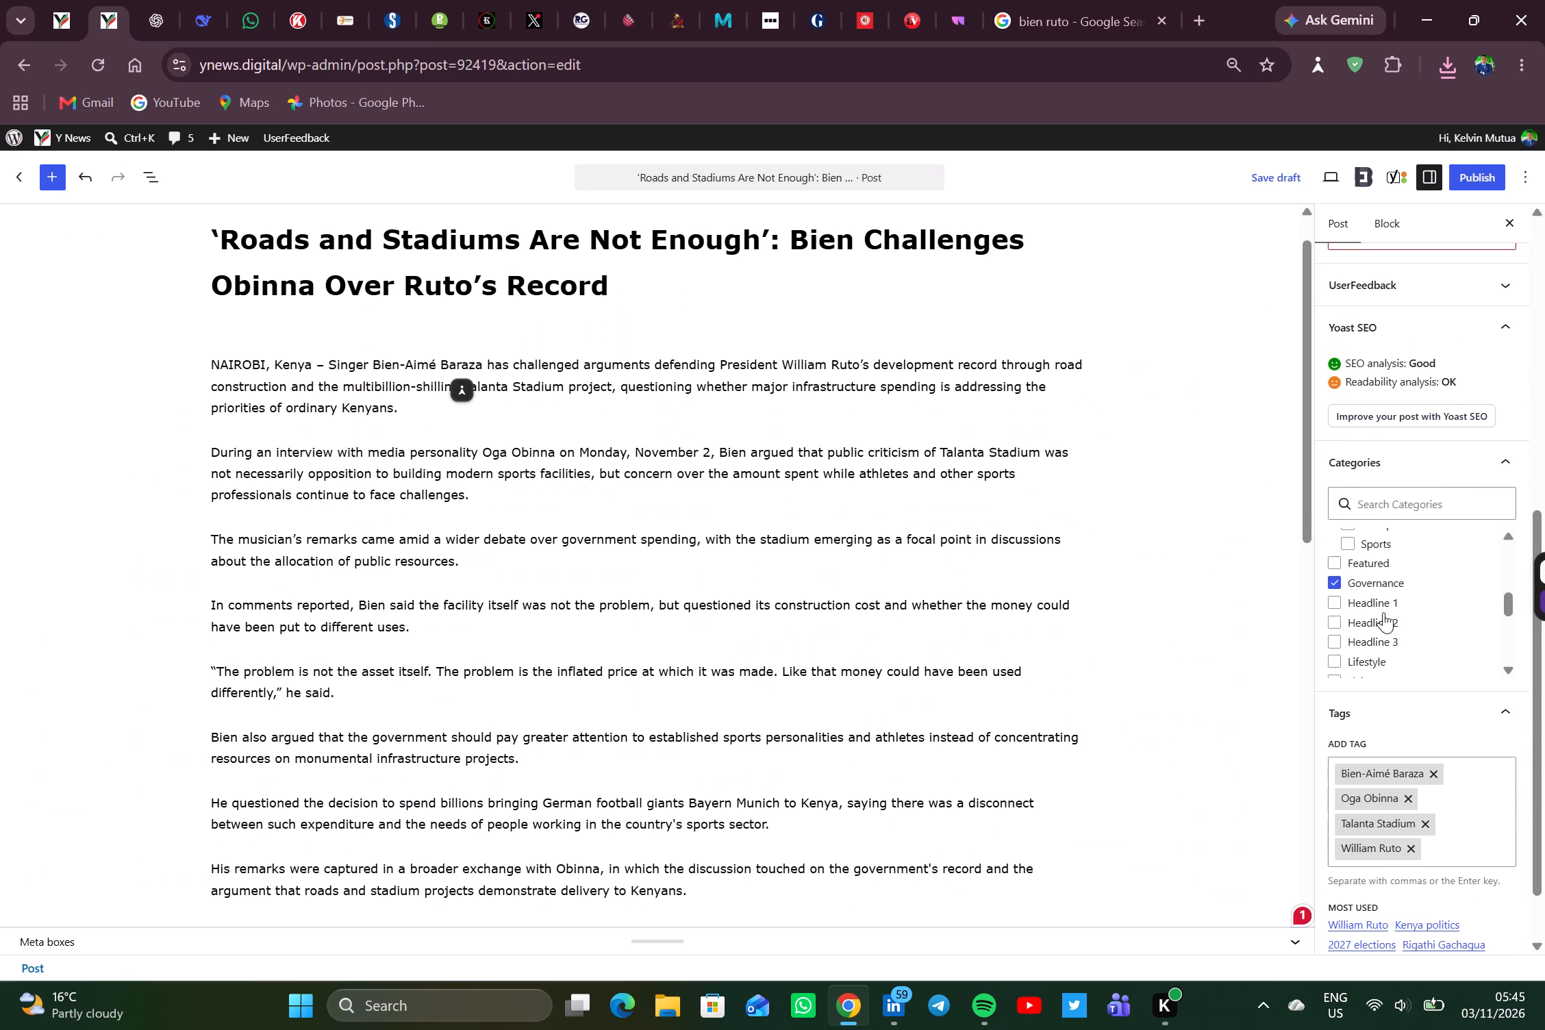
scroll(1383, 612, "up", 1)
scroll(1341, 657, "down", 1)
left_click_drag(1326, 599, 1332, 600)
left_click(1332, 600)
scroll(925, 597, "down", 1)
Switch to X and copy the link to Lightcast TV Kenya's video post about Bien blasting Obinna.
left_click(543, 21)
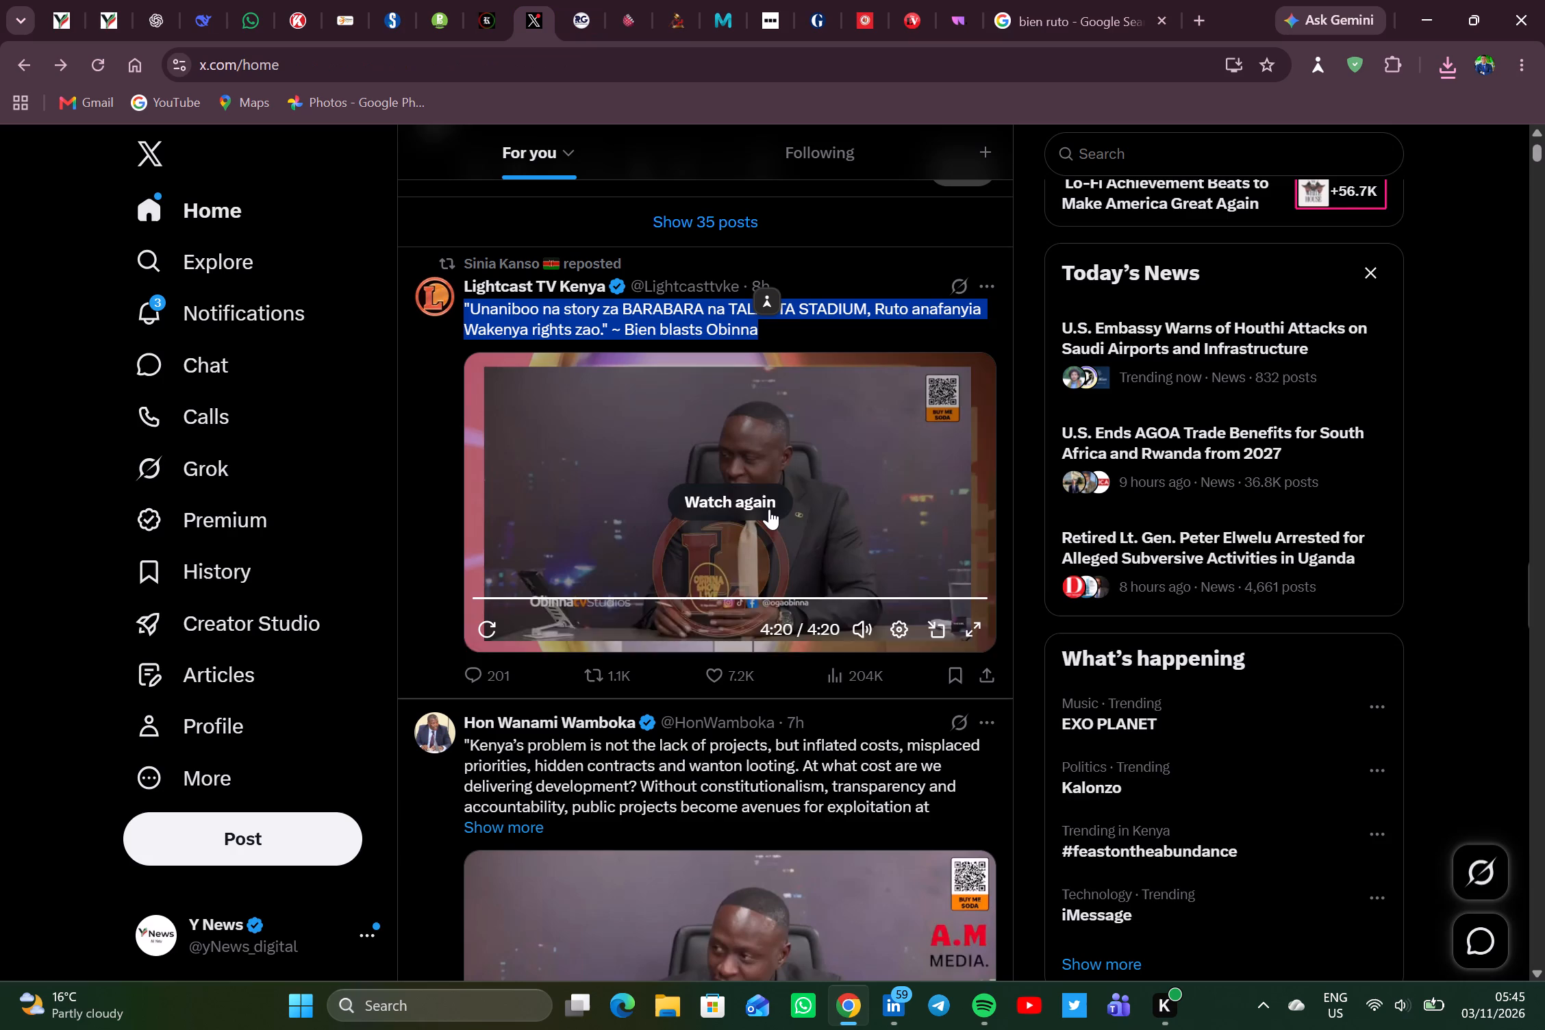
left_click(989, 674)
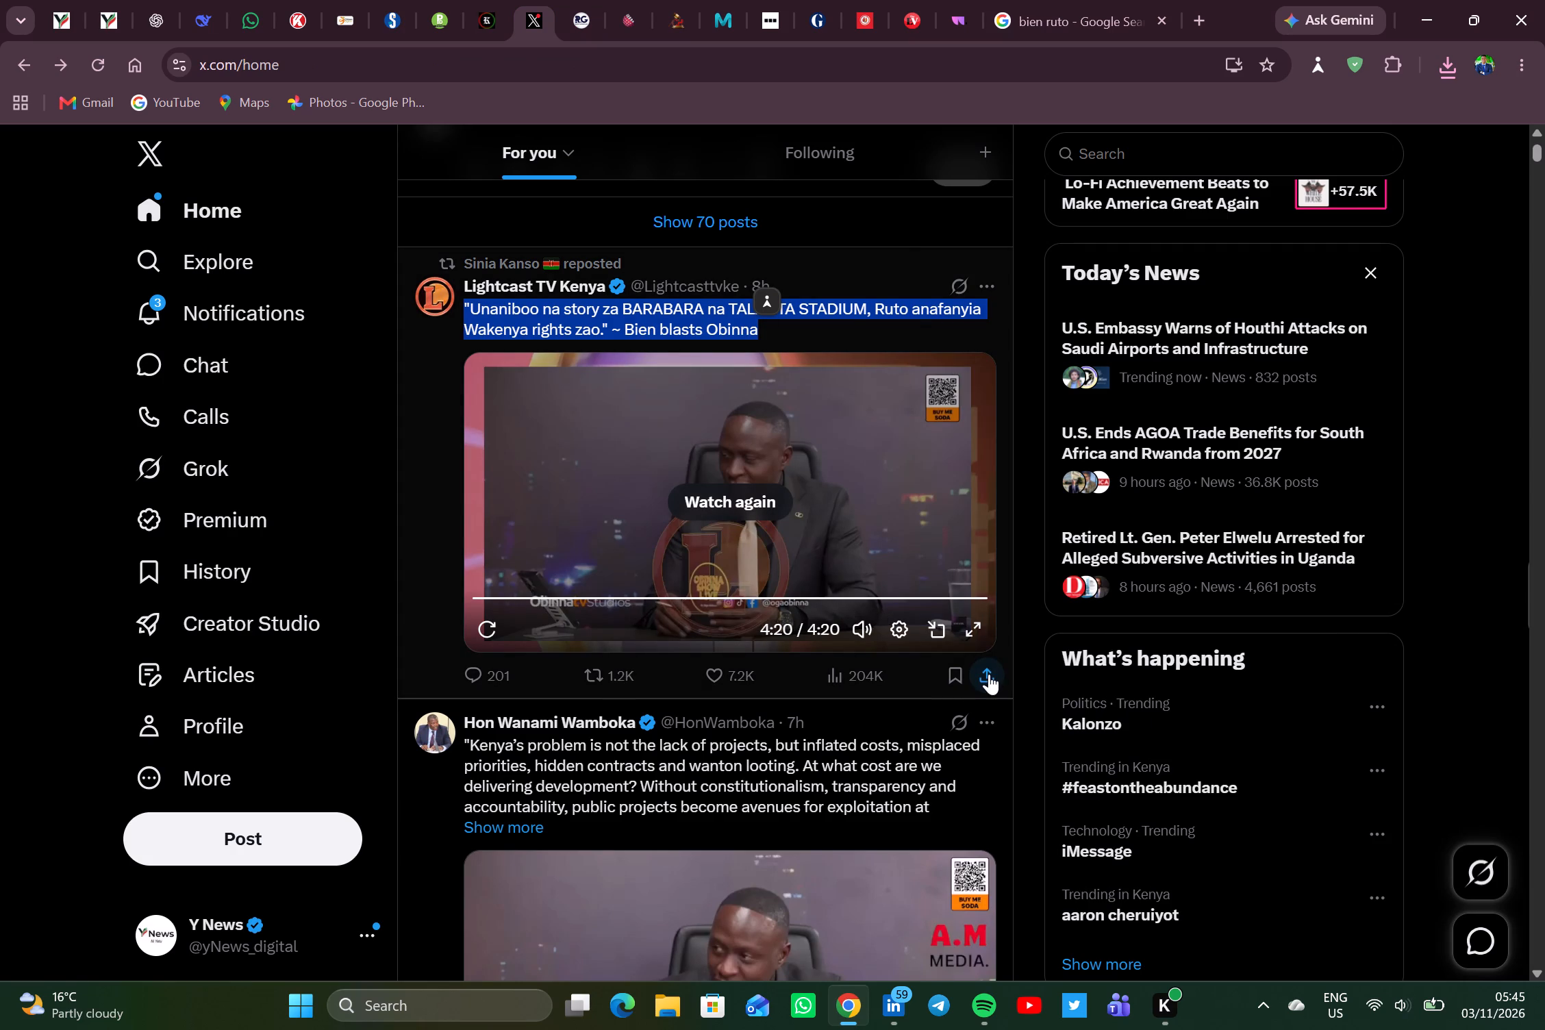
left_click(857, 738)
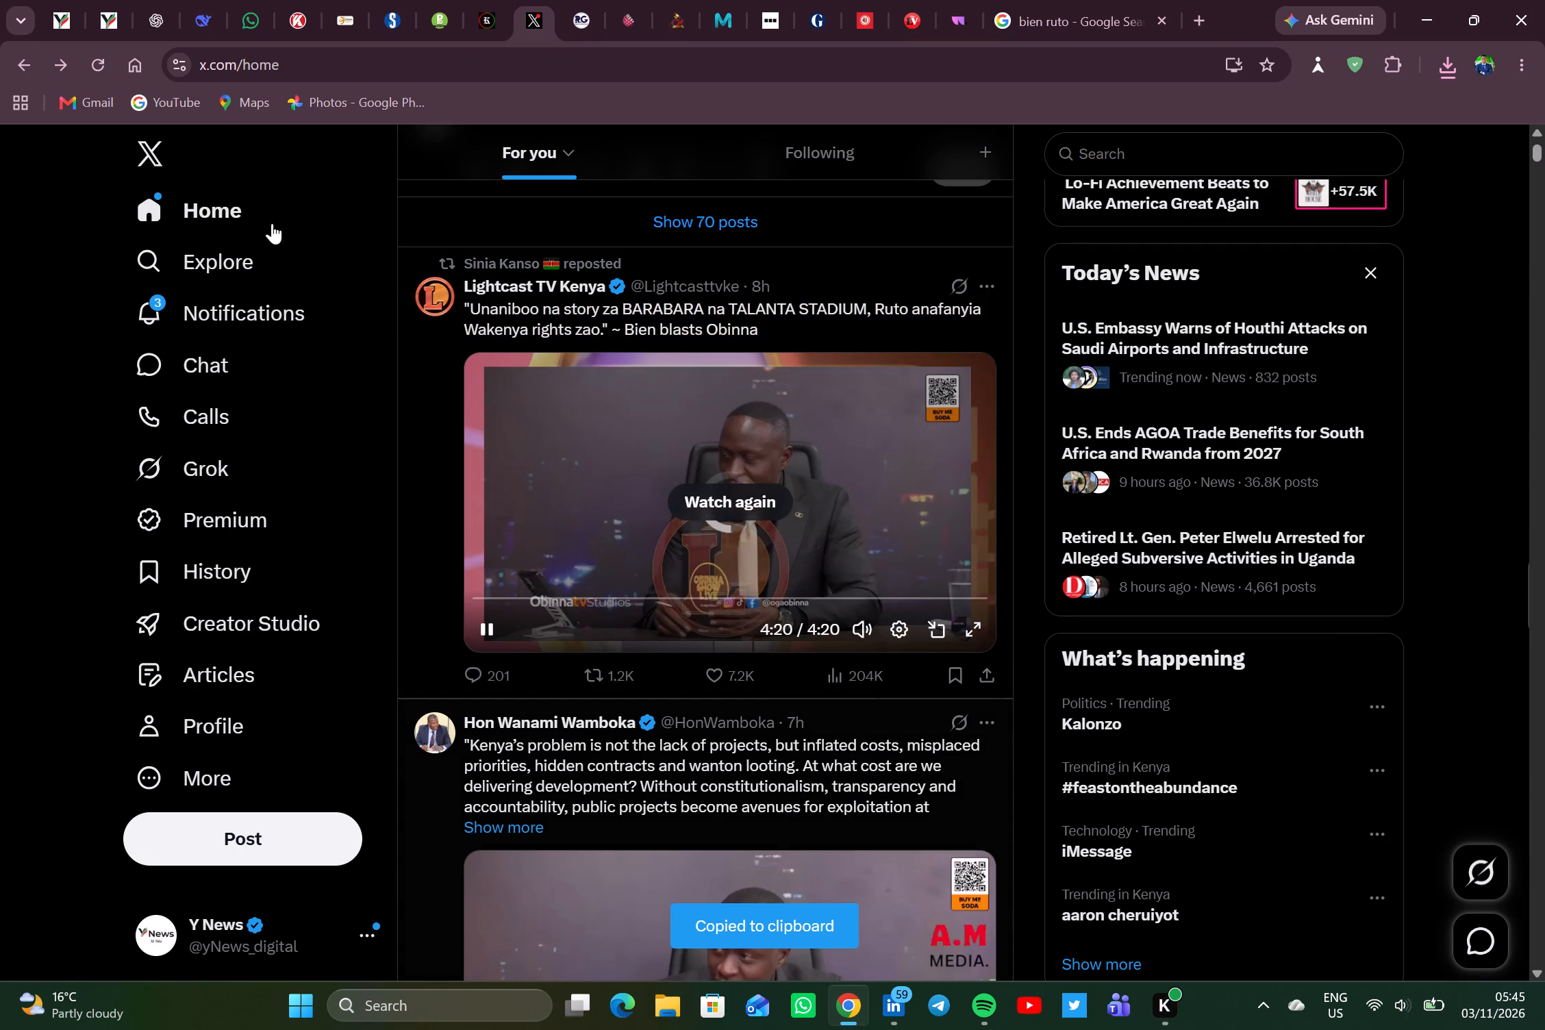
Back in the Y News post, embed the copied X post just above the heading "Talanta Stadium's rising cost" and look over the article.
left_click(118, 16)
scroll(645, 357, "down", 2)
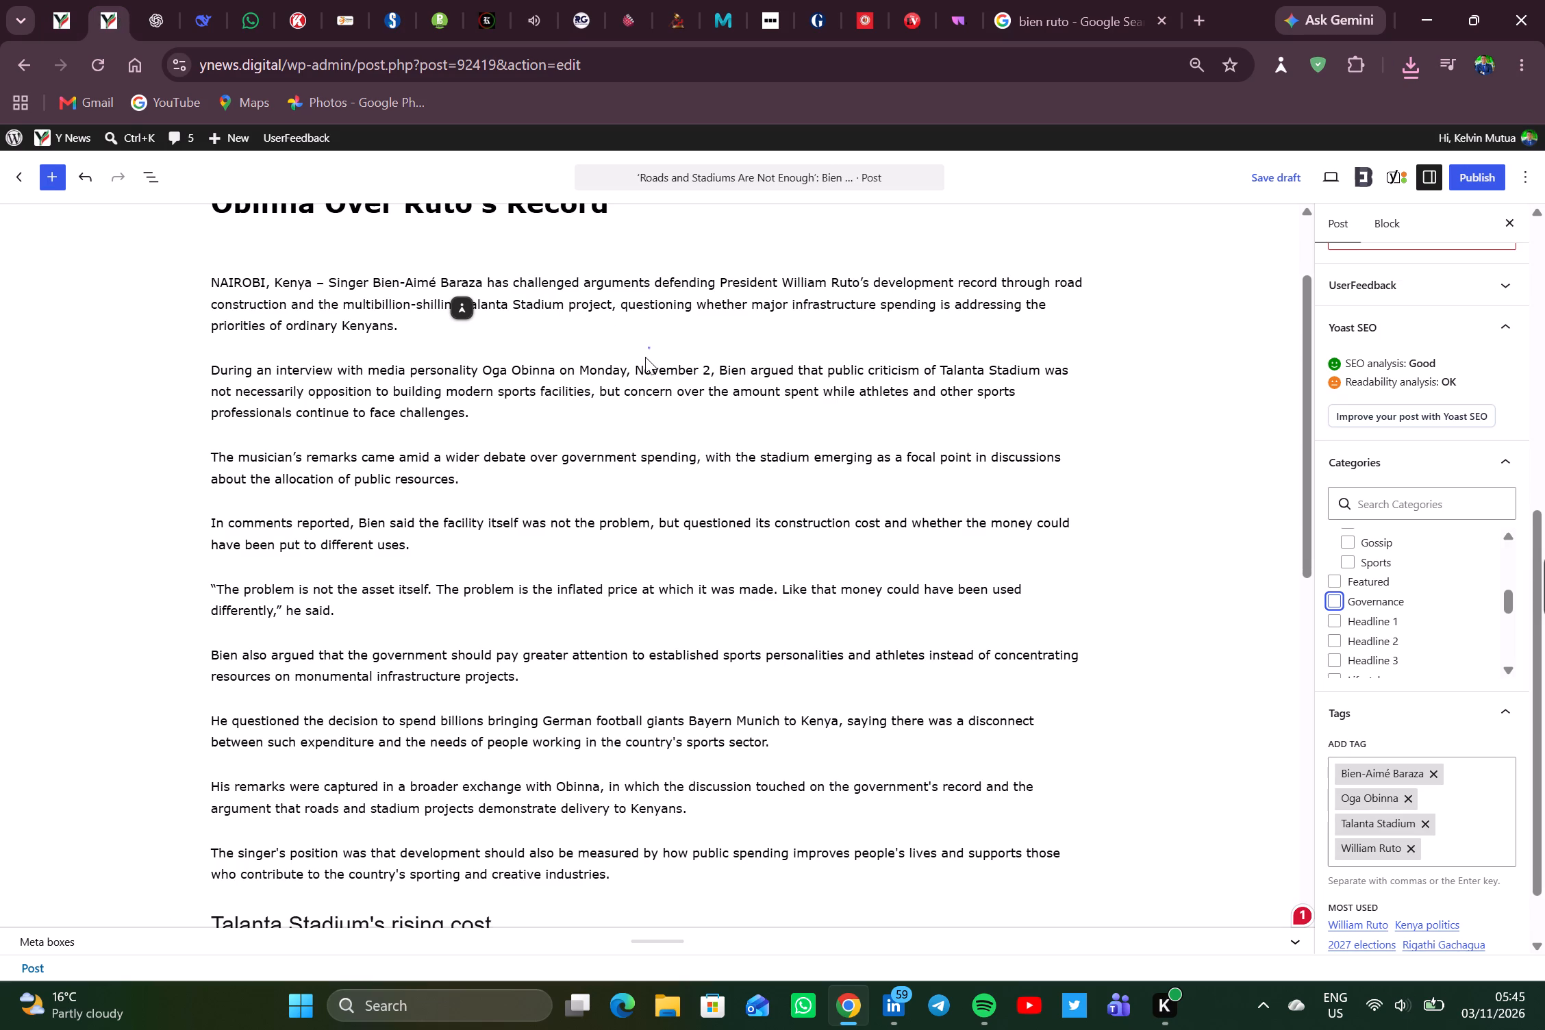
scroll(645, 357, "down", 2)
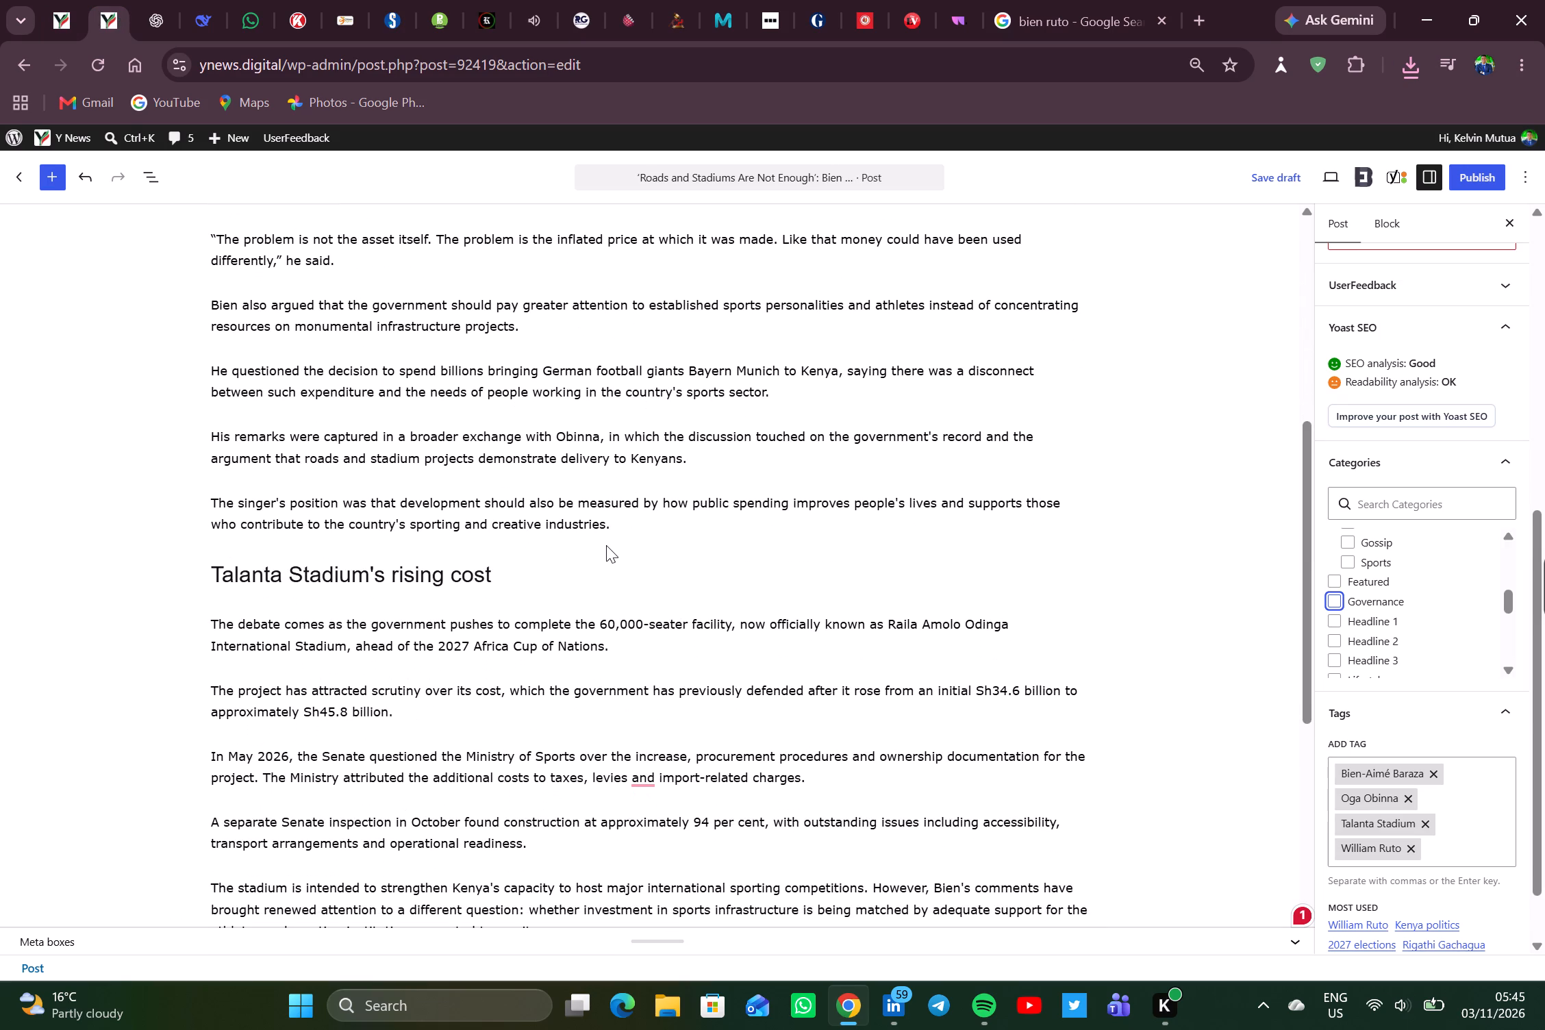
left_click(643, 549)
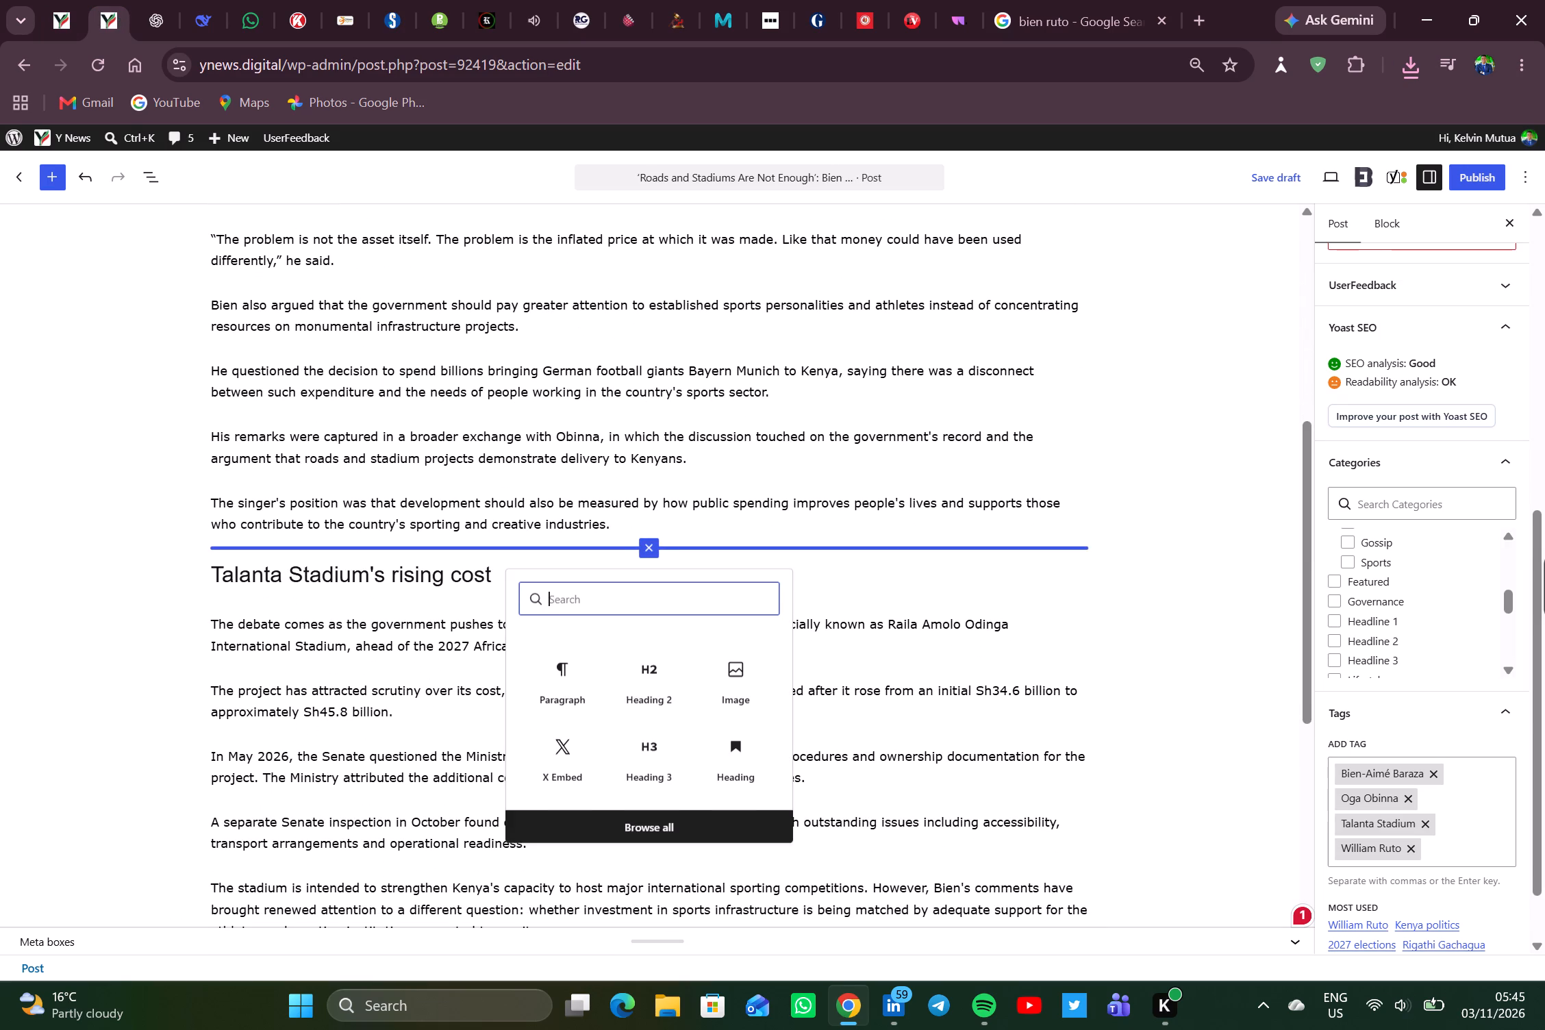
left_click(576, 753)
key("ctrl+v")
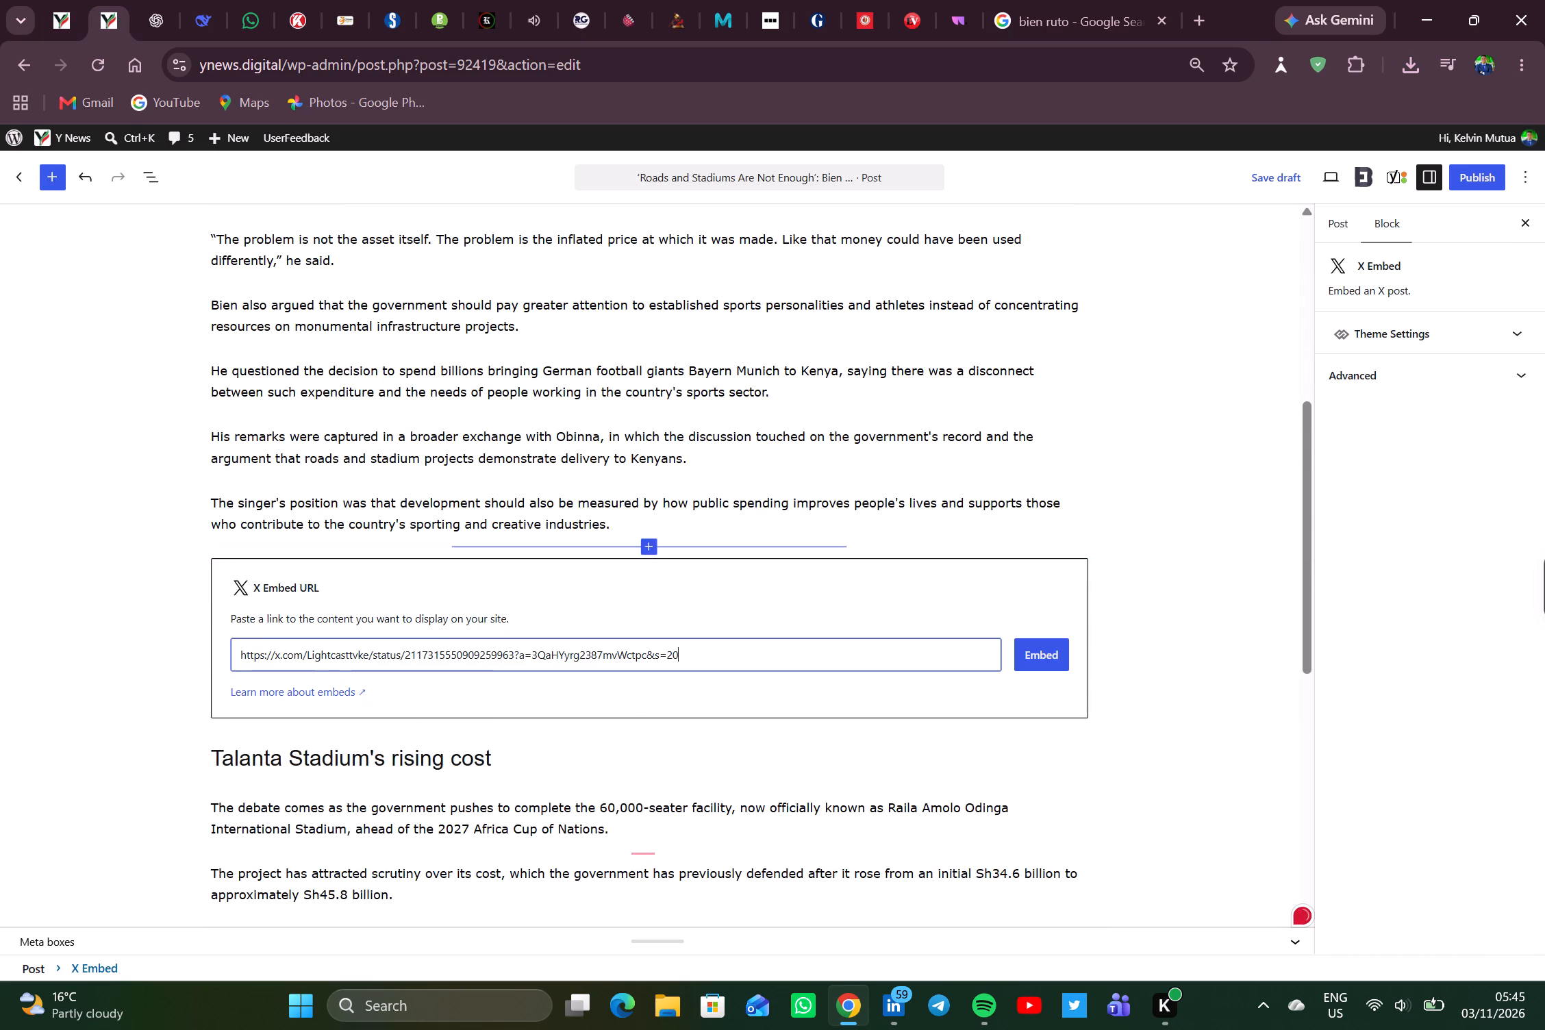
key("Return")
scroll(759, 444, "down", 3)
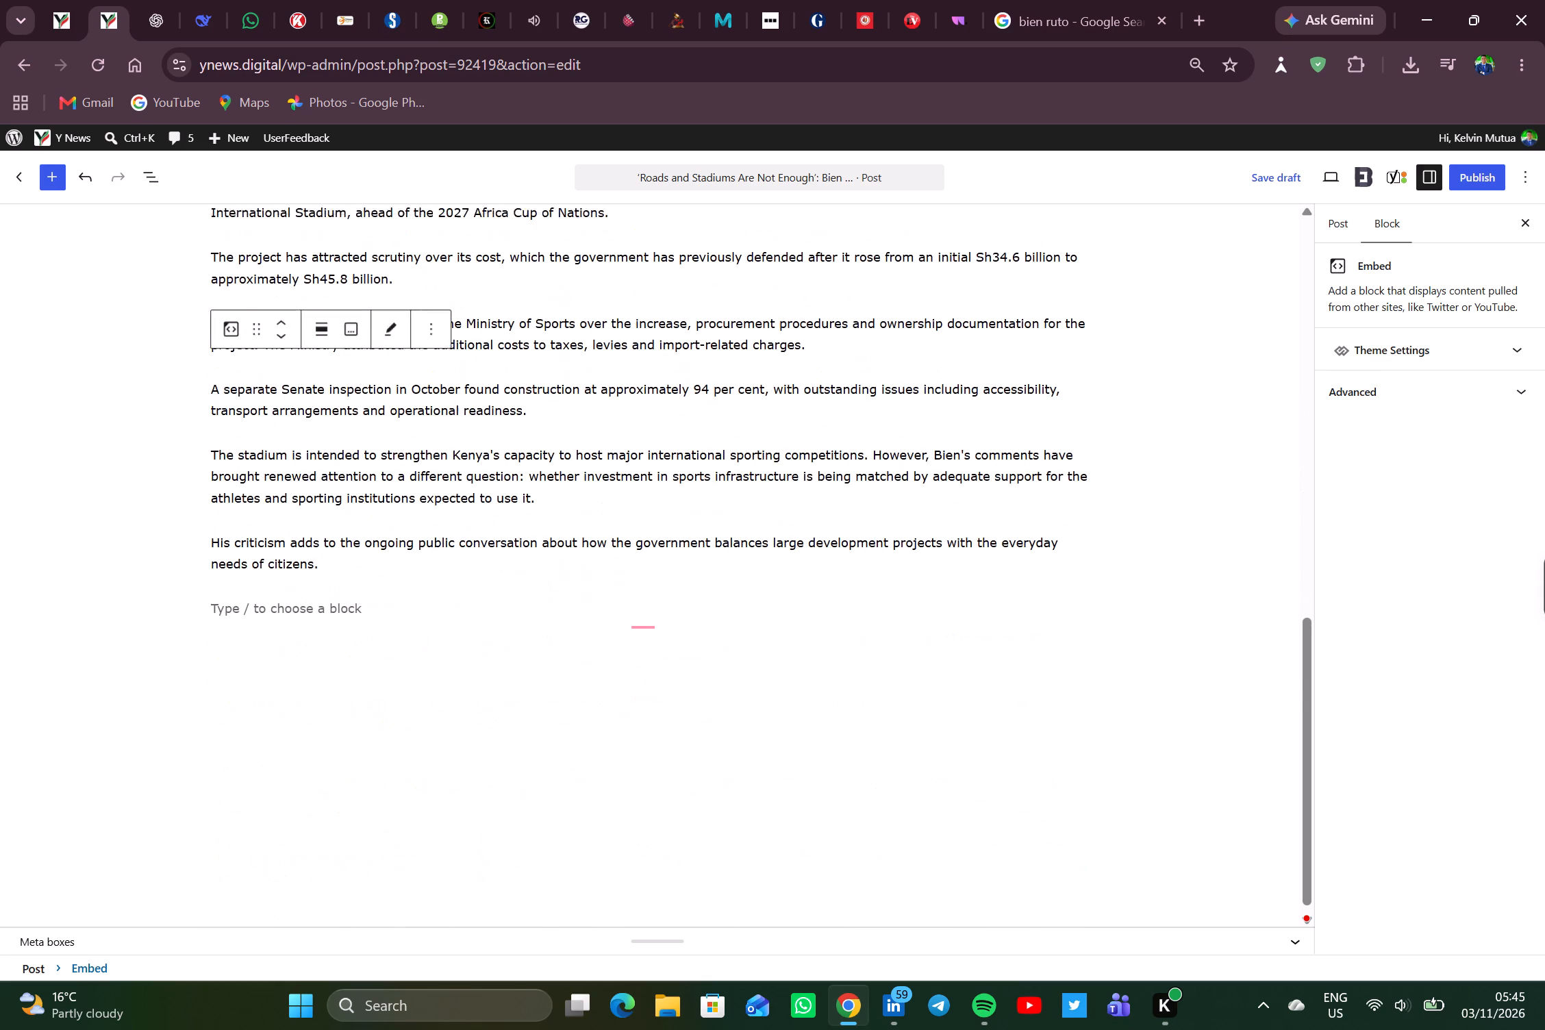
scroll(759, 444, "up", 6)
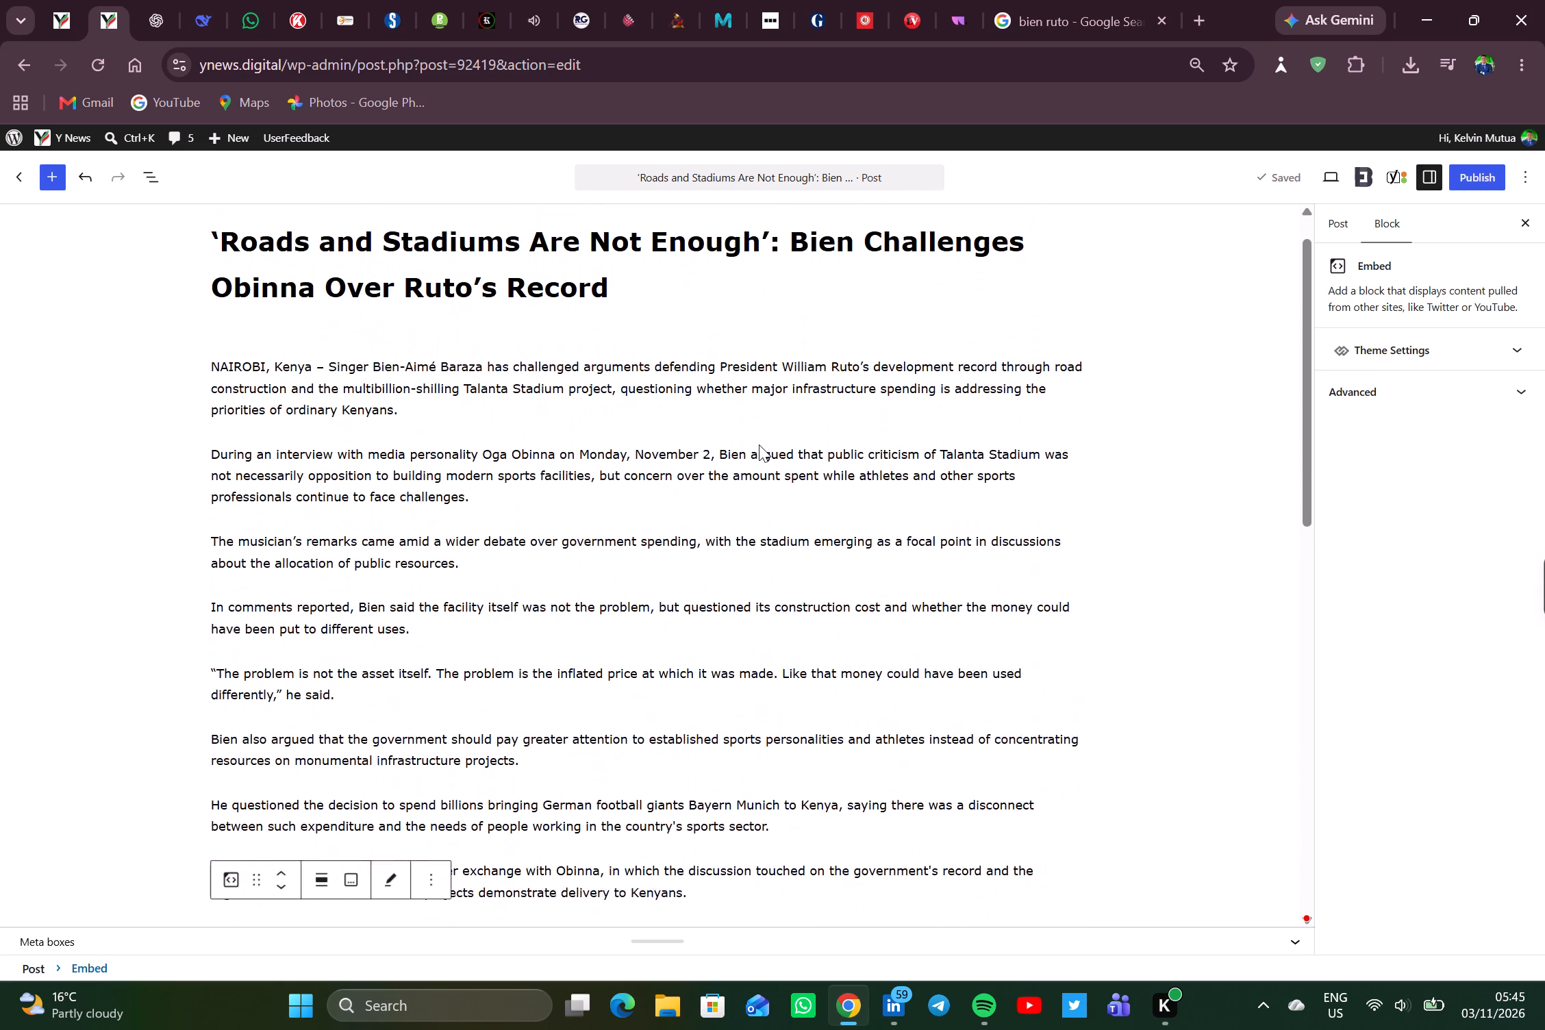
Save the Bien–Obinna post as a draft and return to the list of all posts.
left_click(1349, 218)
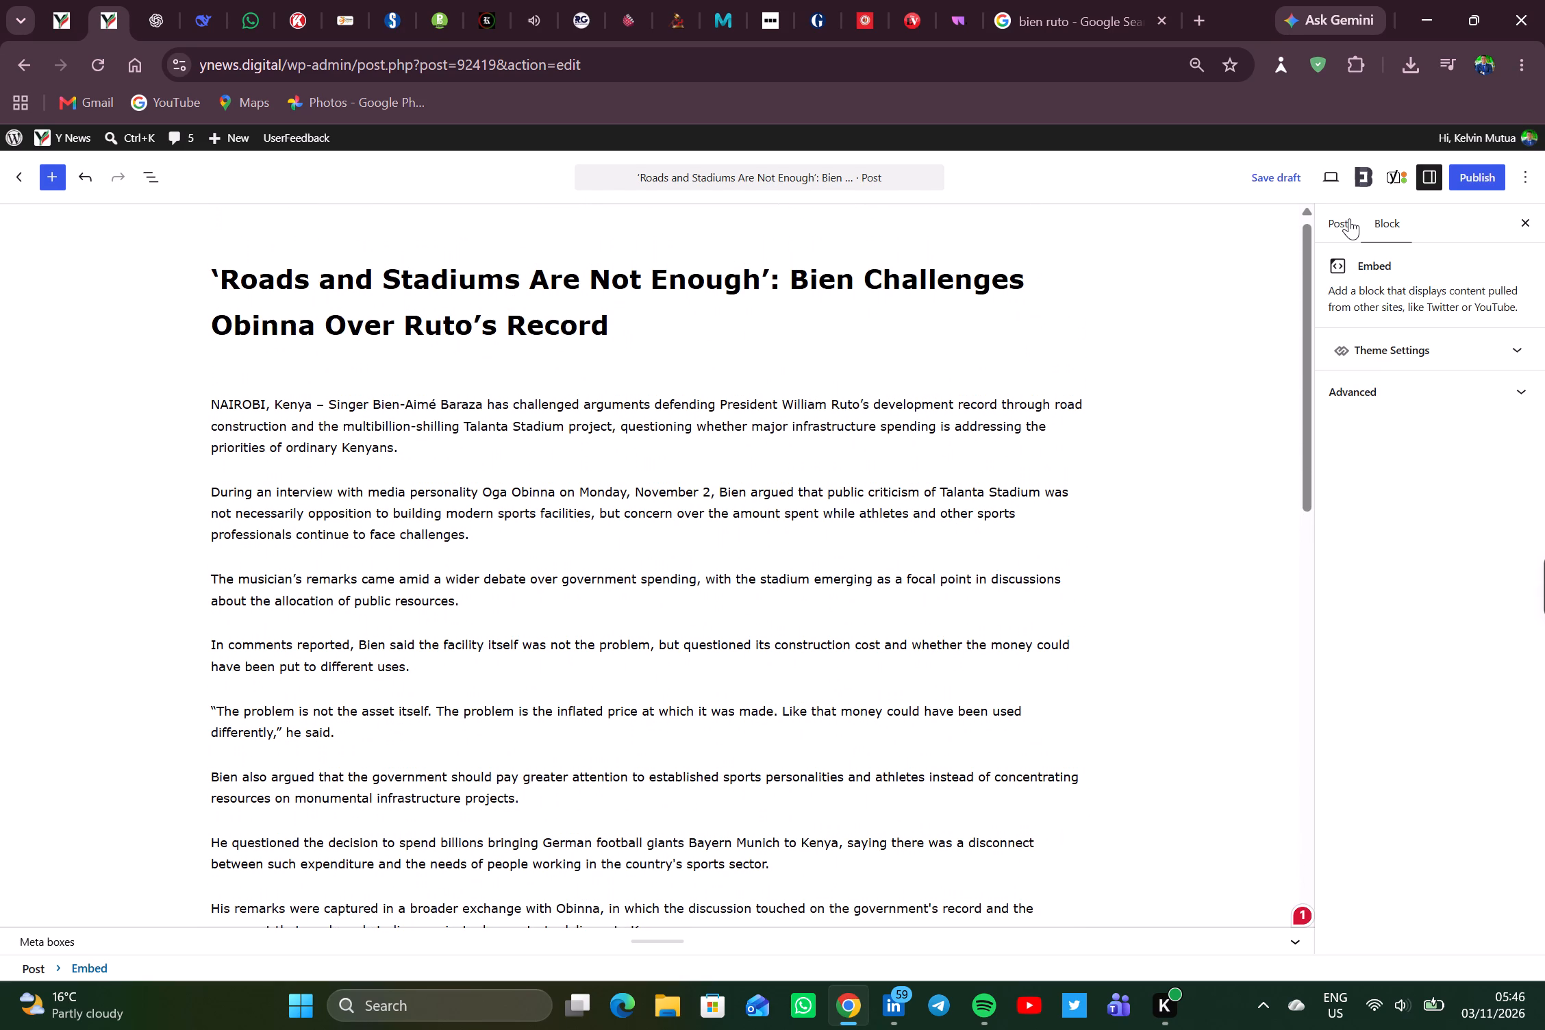
left_click(1272, 180)
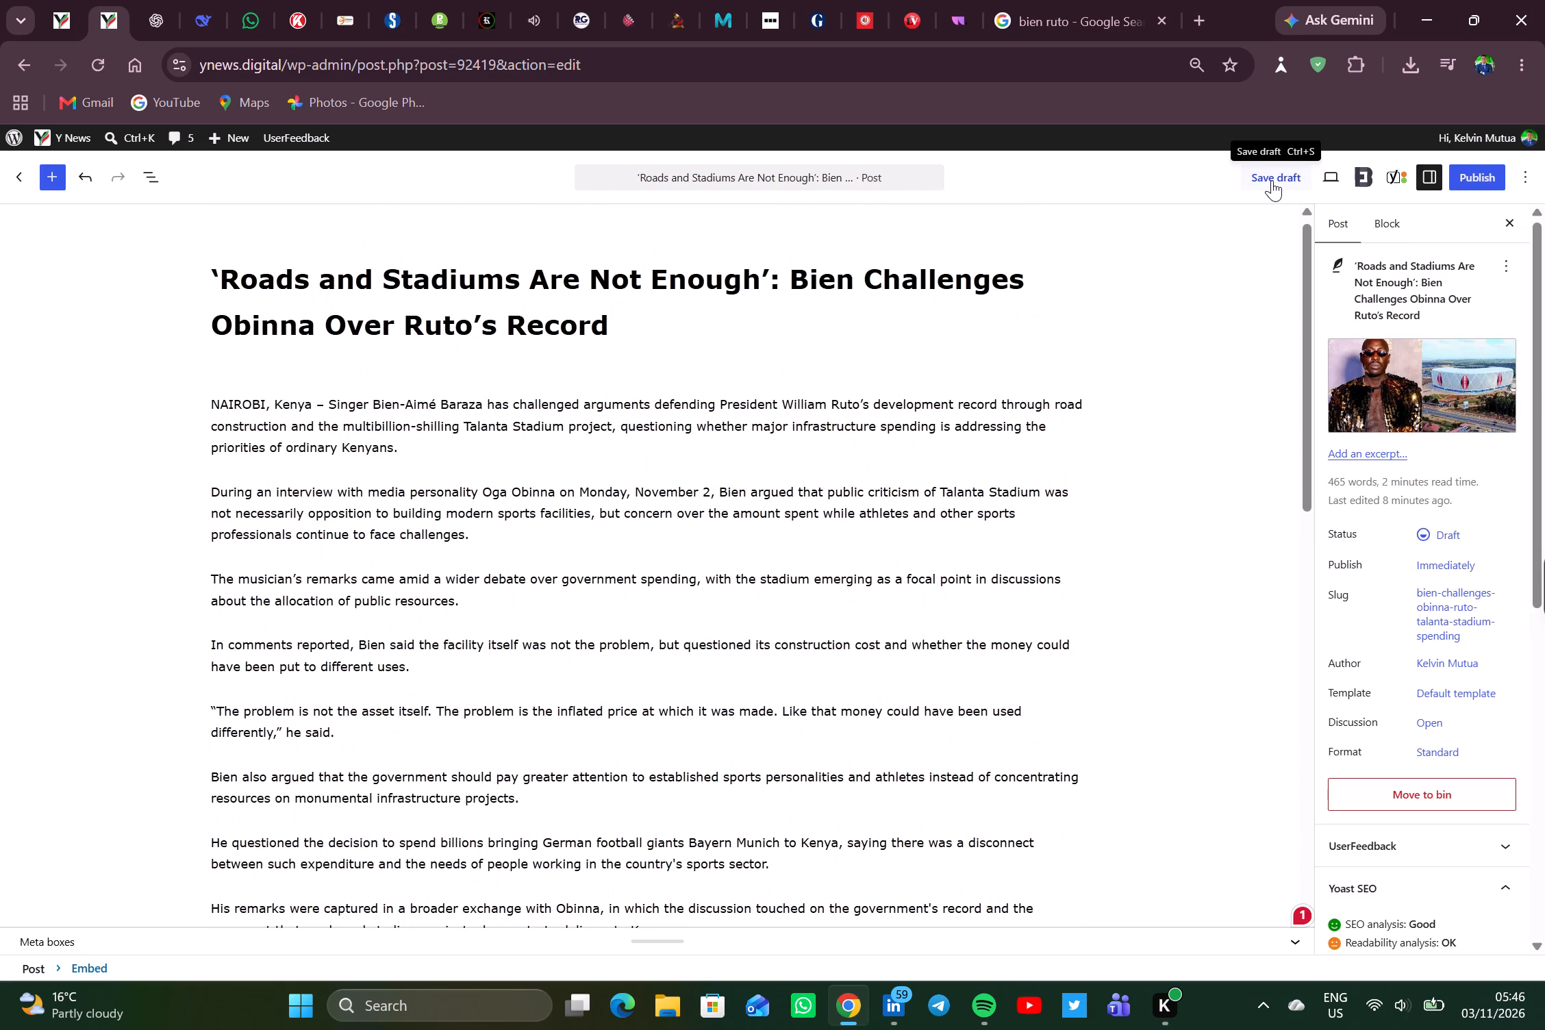
left_click(17, 179)
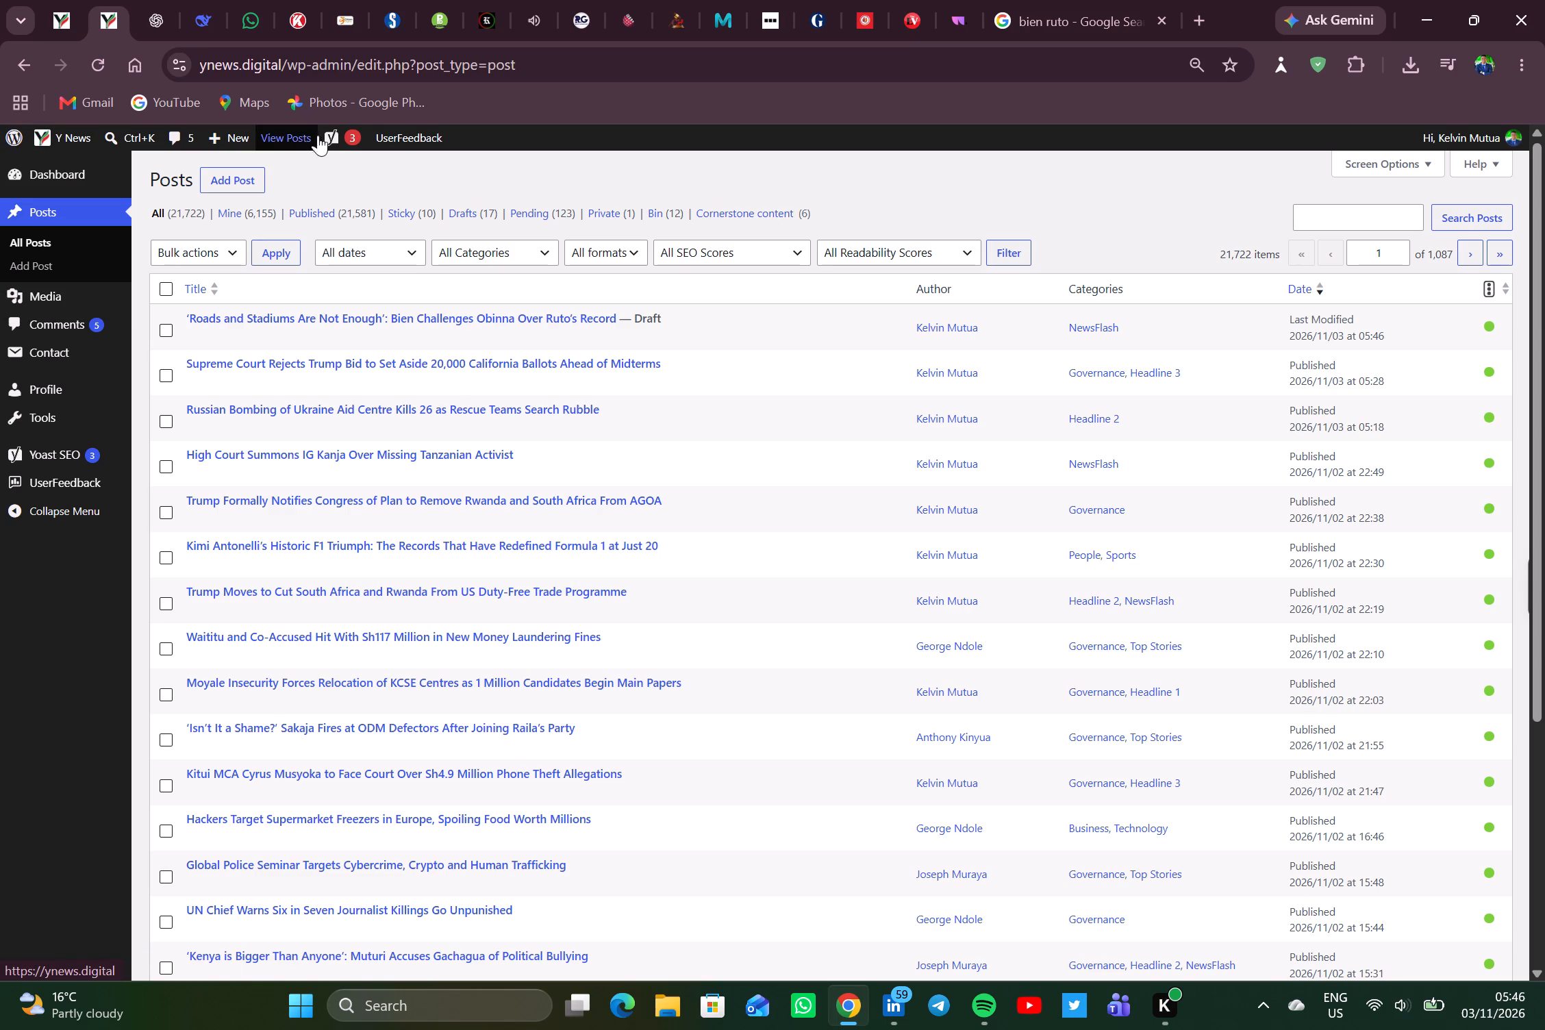
Switch to BBC News and the X home feed, load the latest posts and examine them for a new story.
left_click(773, 14)
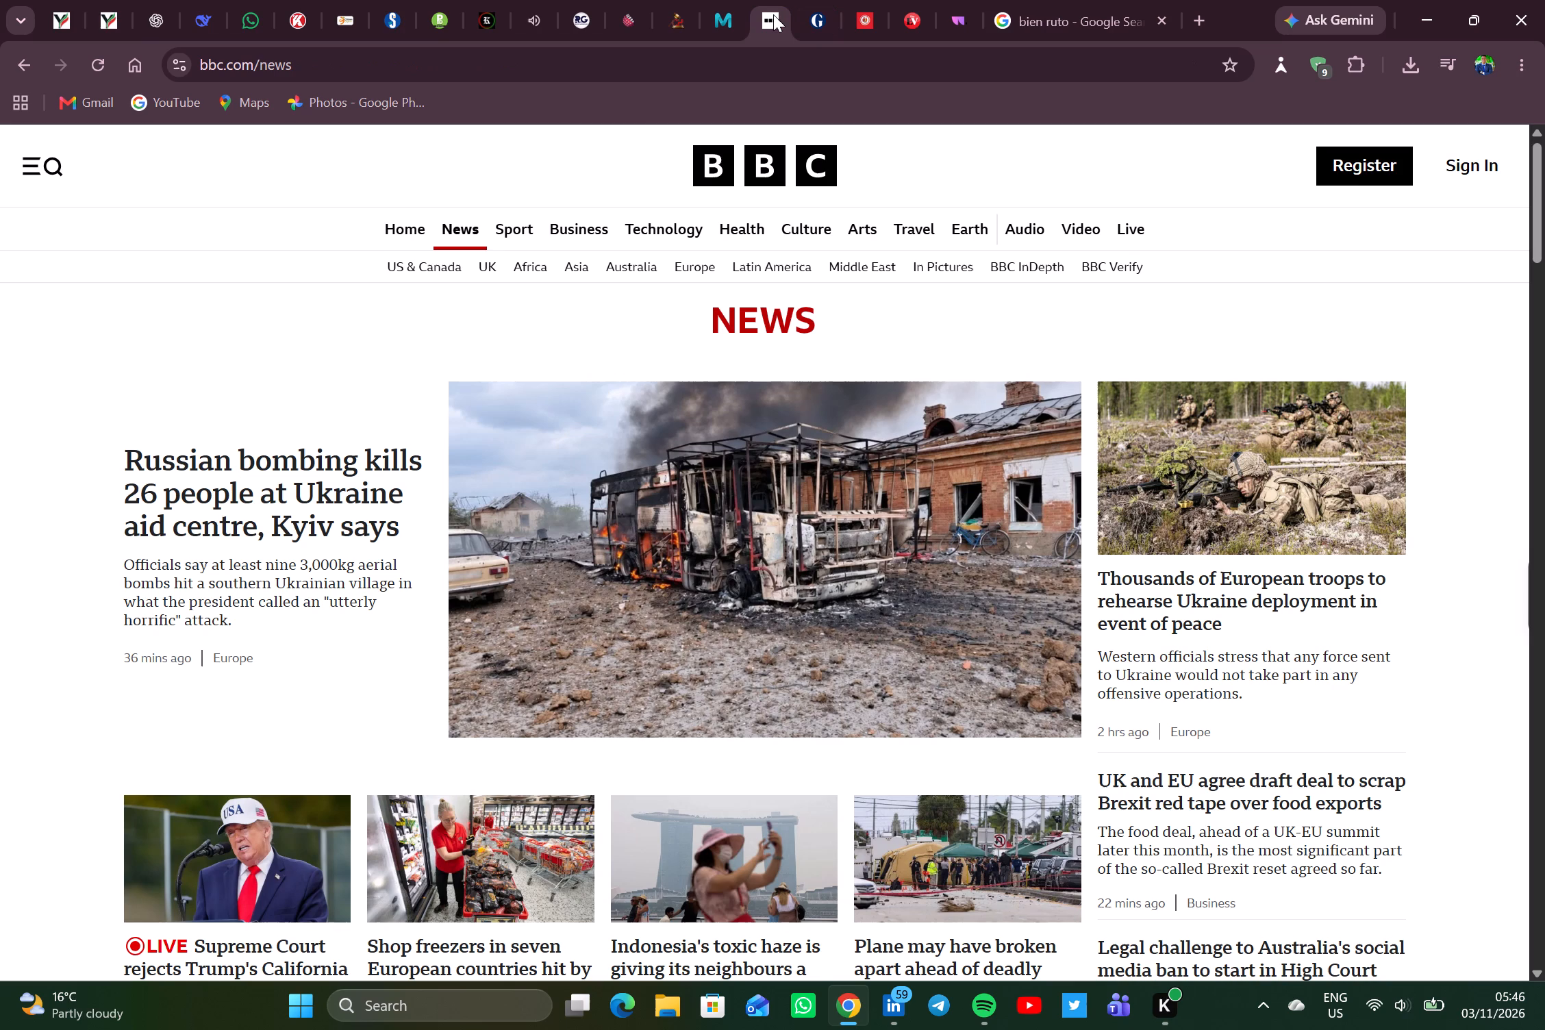
left_click(592, 16)
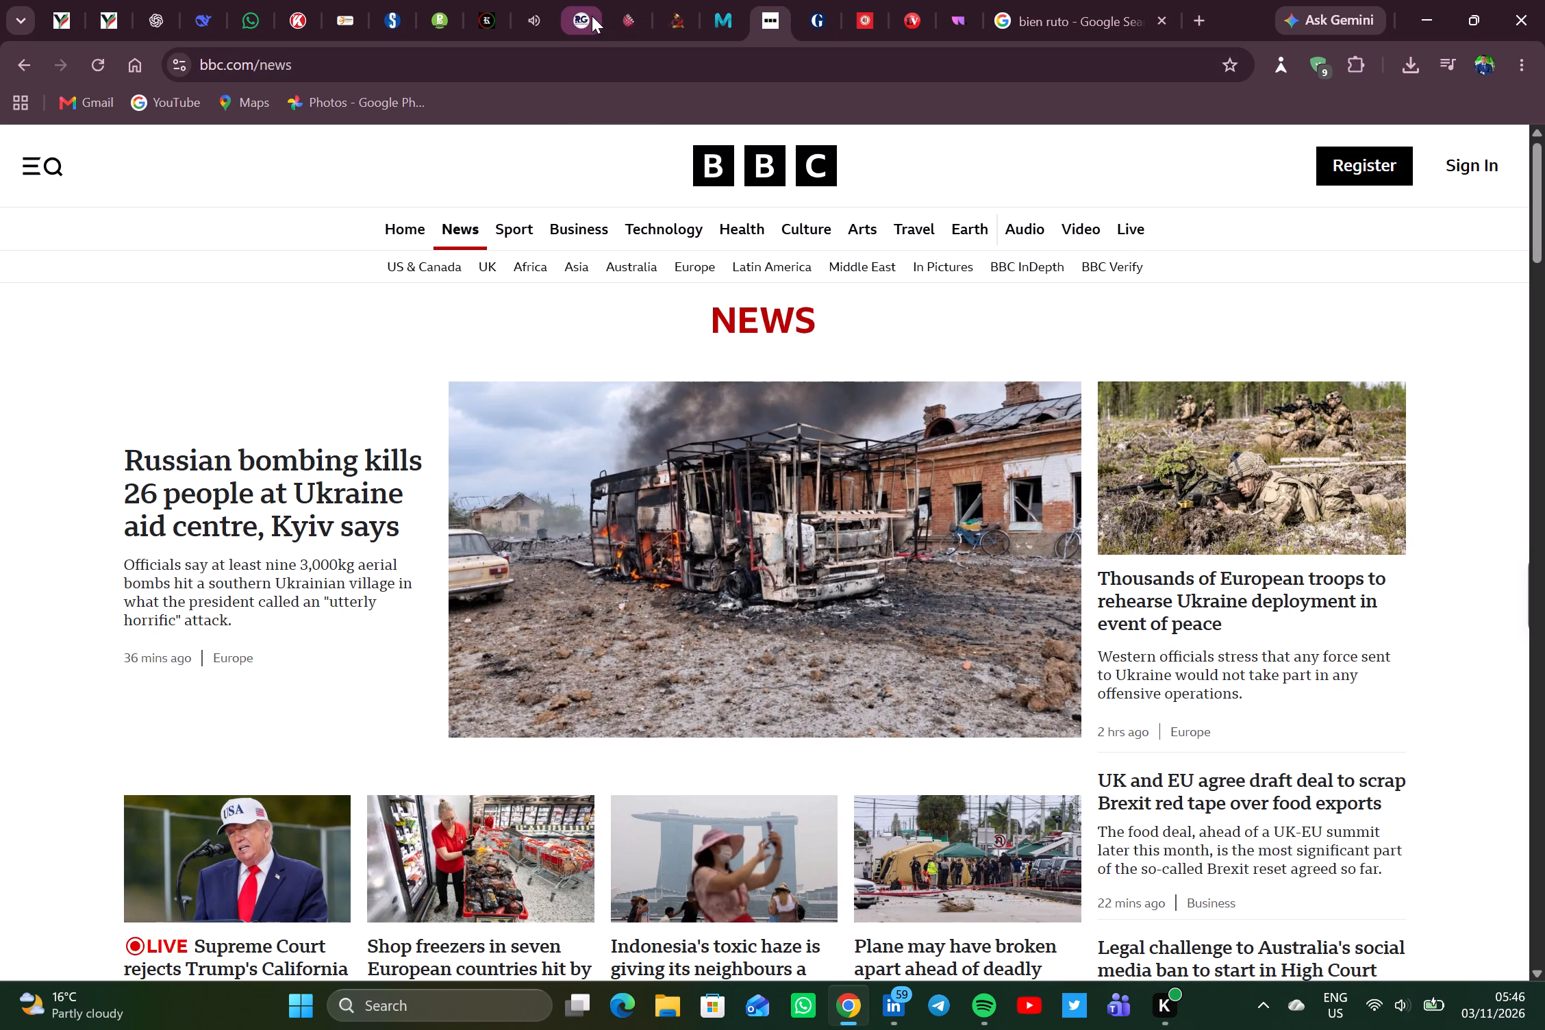
left_click(534, 26)
left_click(638, 214)
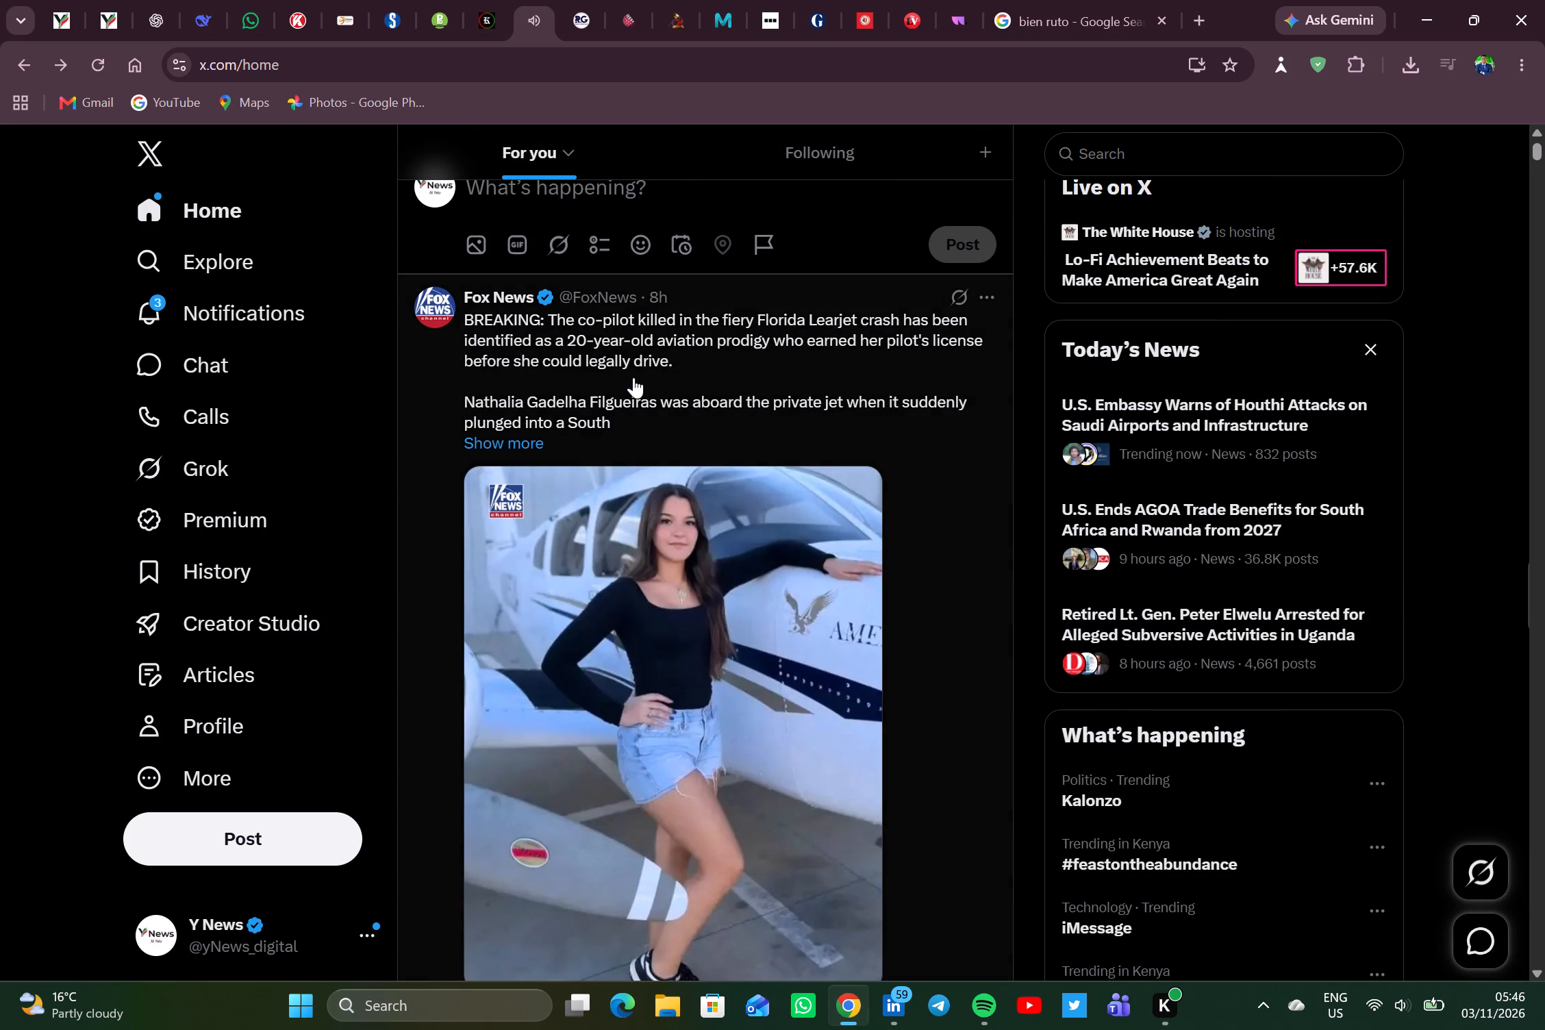
left_click(525, 448)
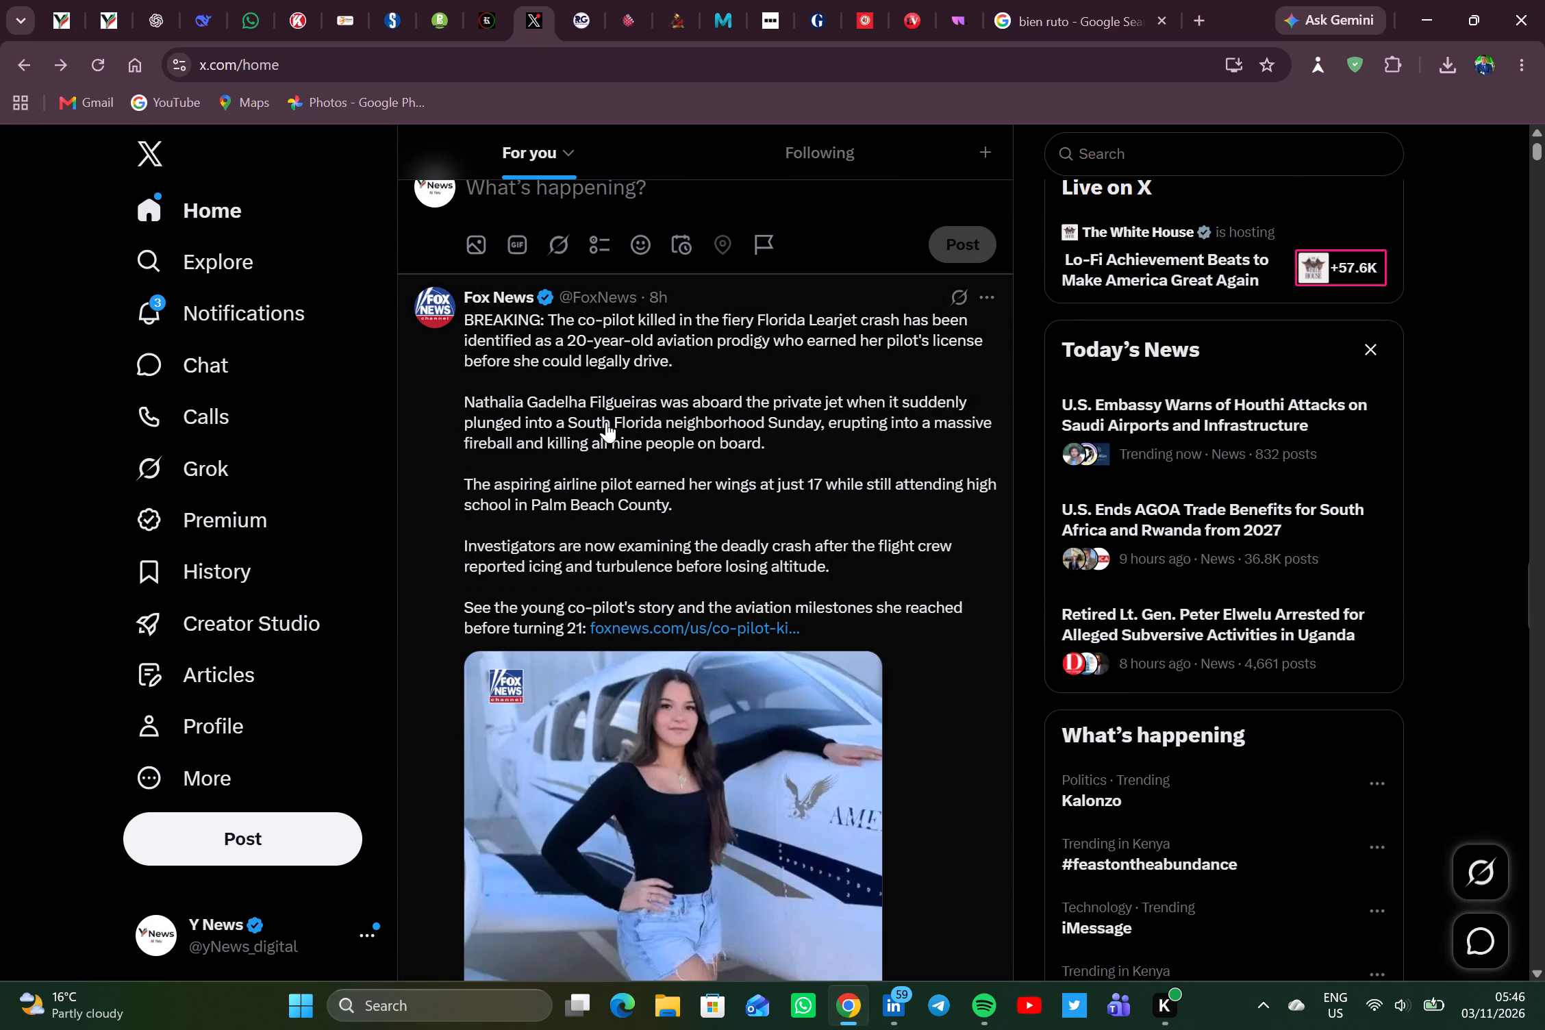
scroll(613, 375, "down", 2)
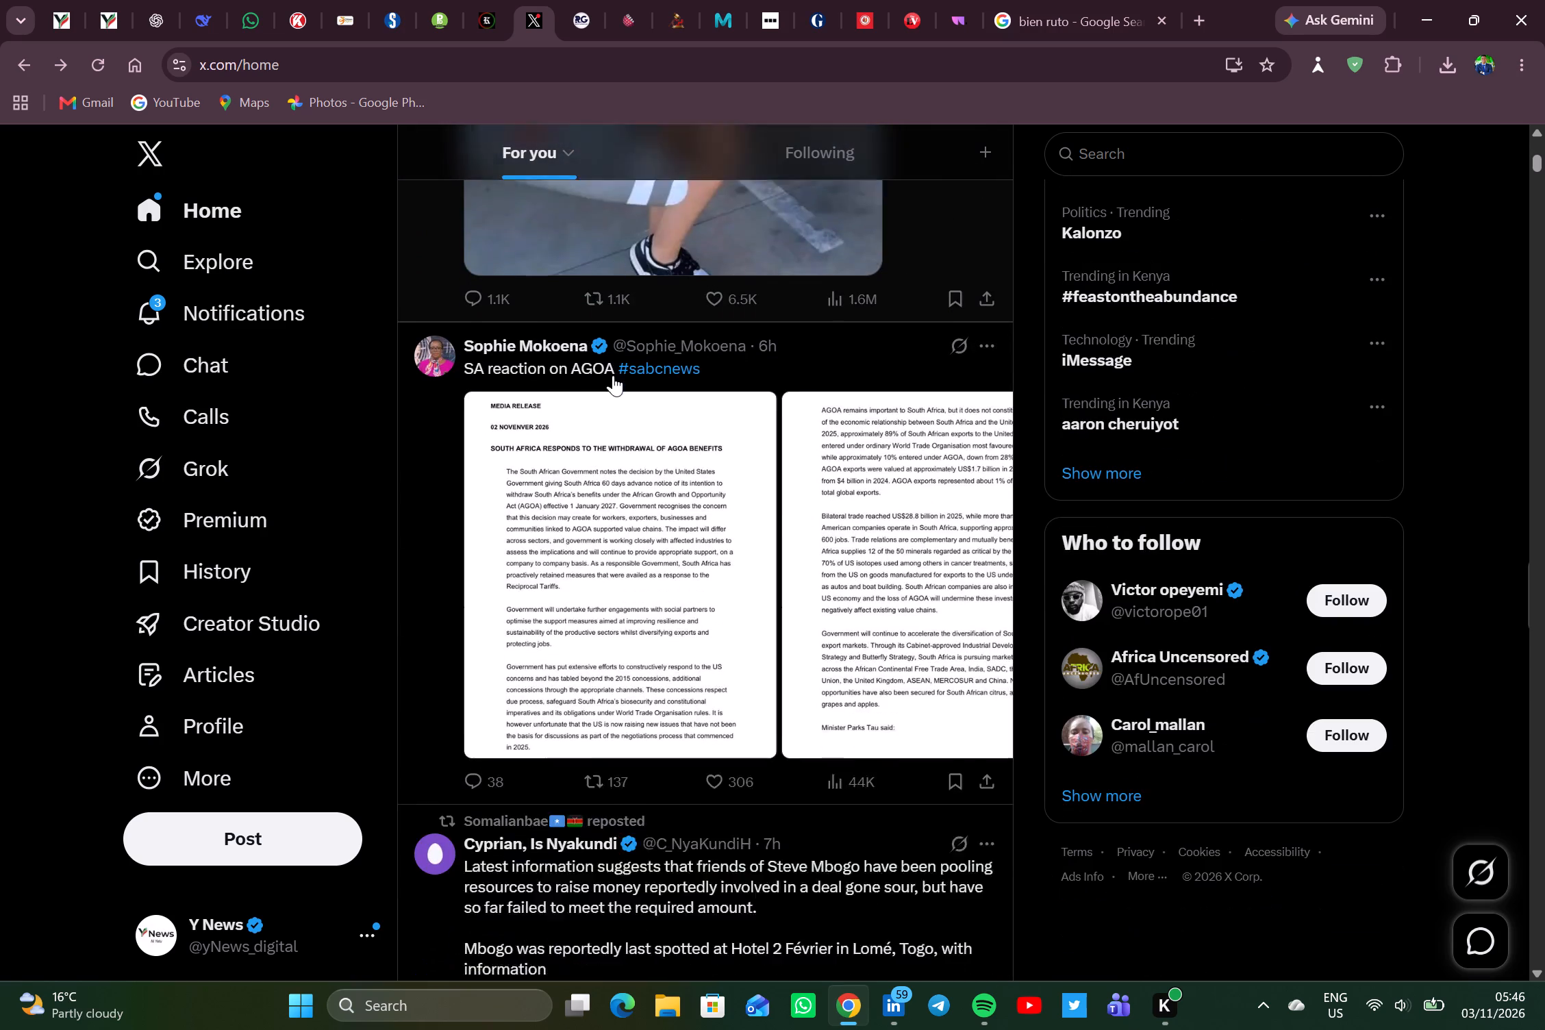
scroll(613, 375, "down", 4)
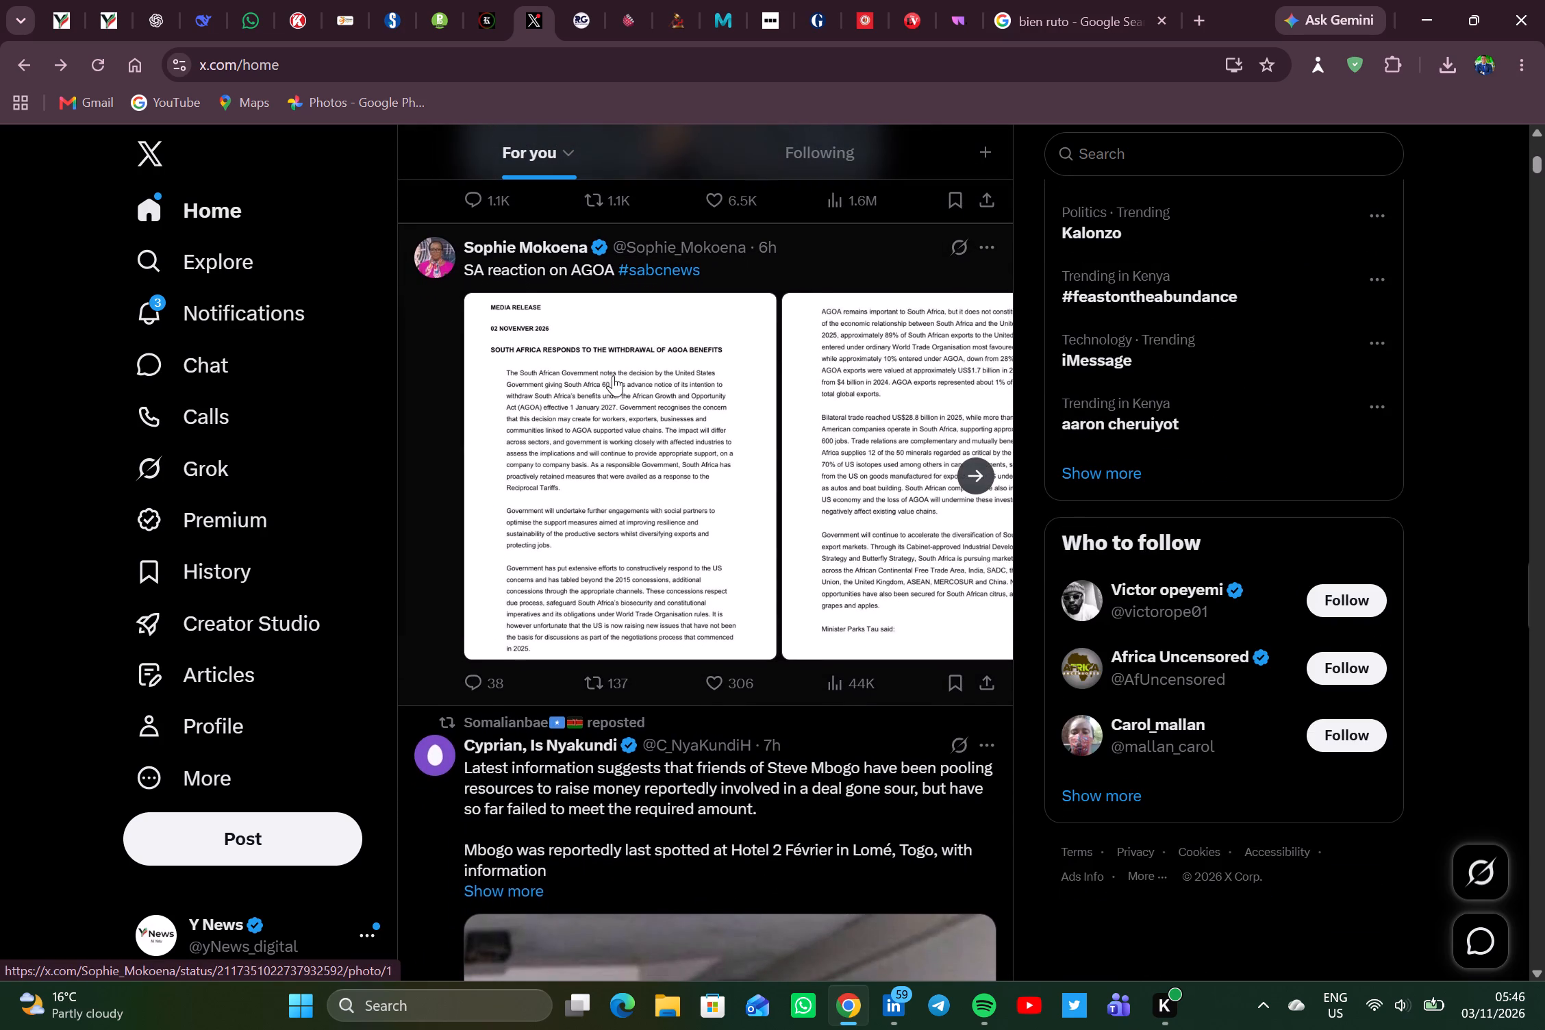
scroll(613, 375, "down", 1)
left_click(629, 397)
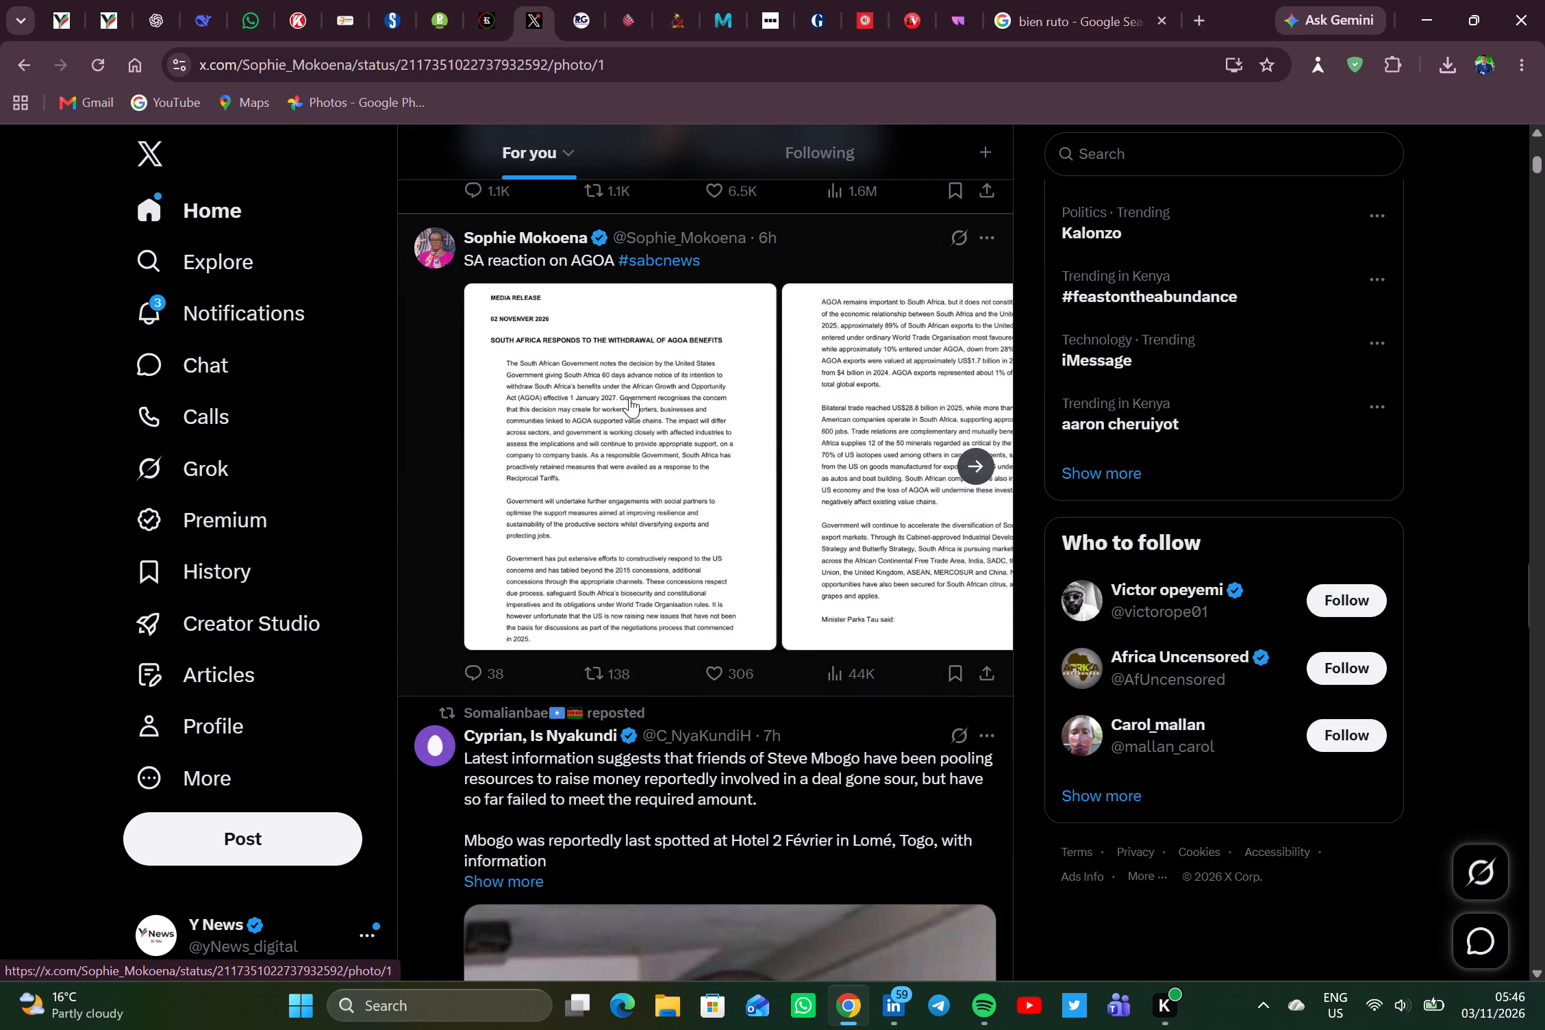
left_click(559, 379)
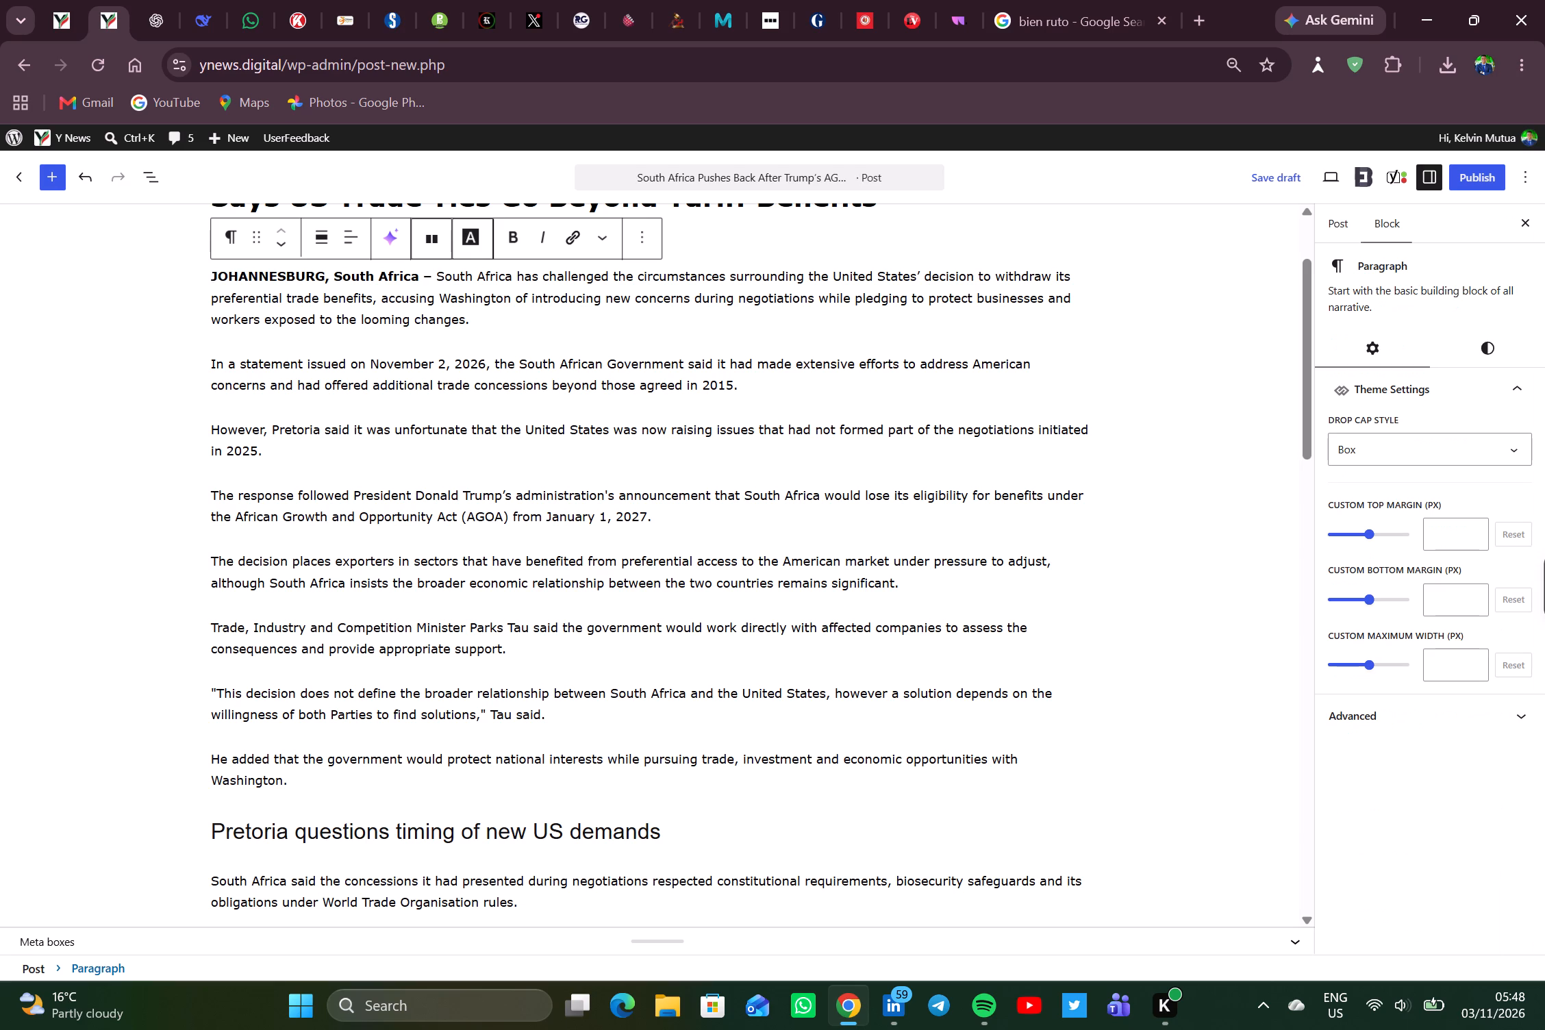
Remove the bold formatting from the "JOHANNESBURG, South Africa –" dateline in the first paragraph.
scroll(450, 448, "up", 3)
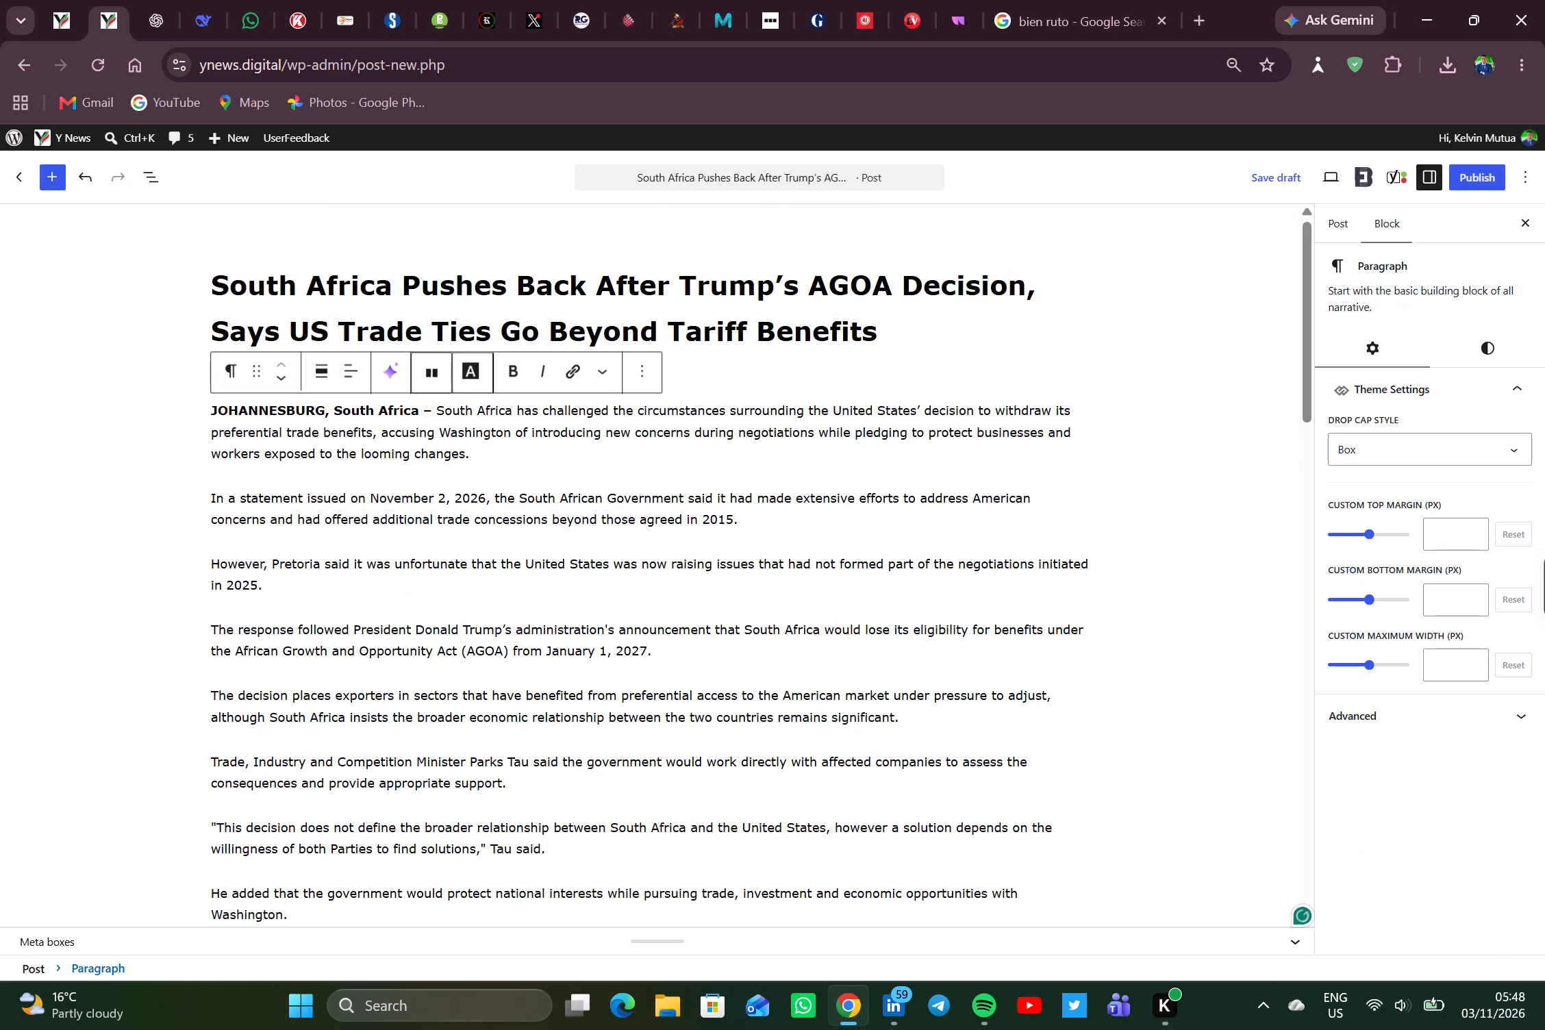
left_click(385, 409)
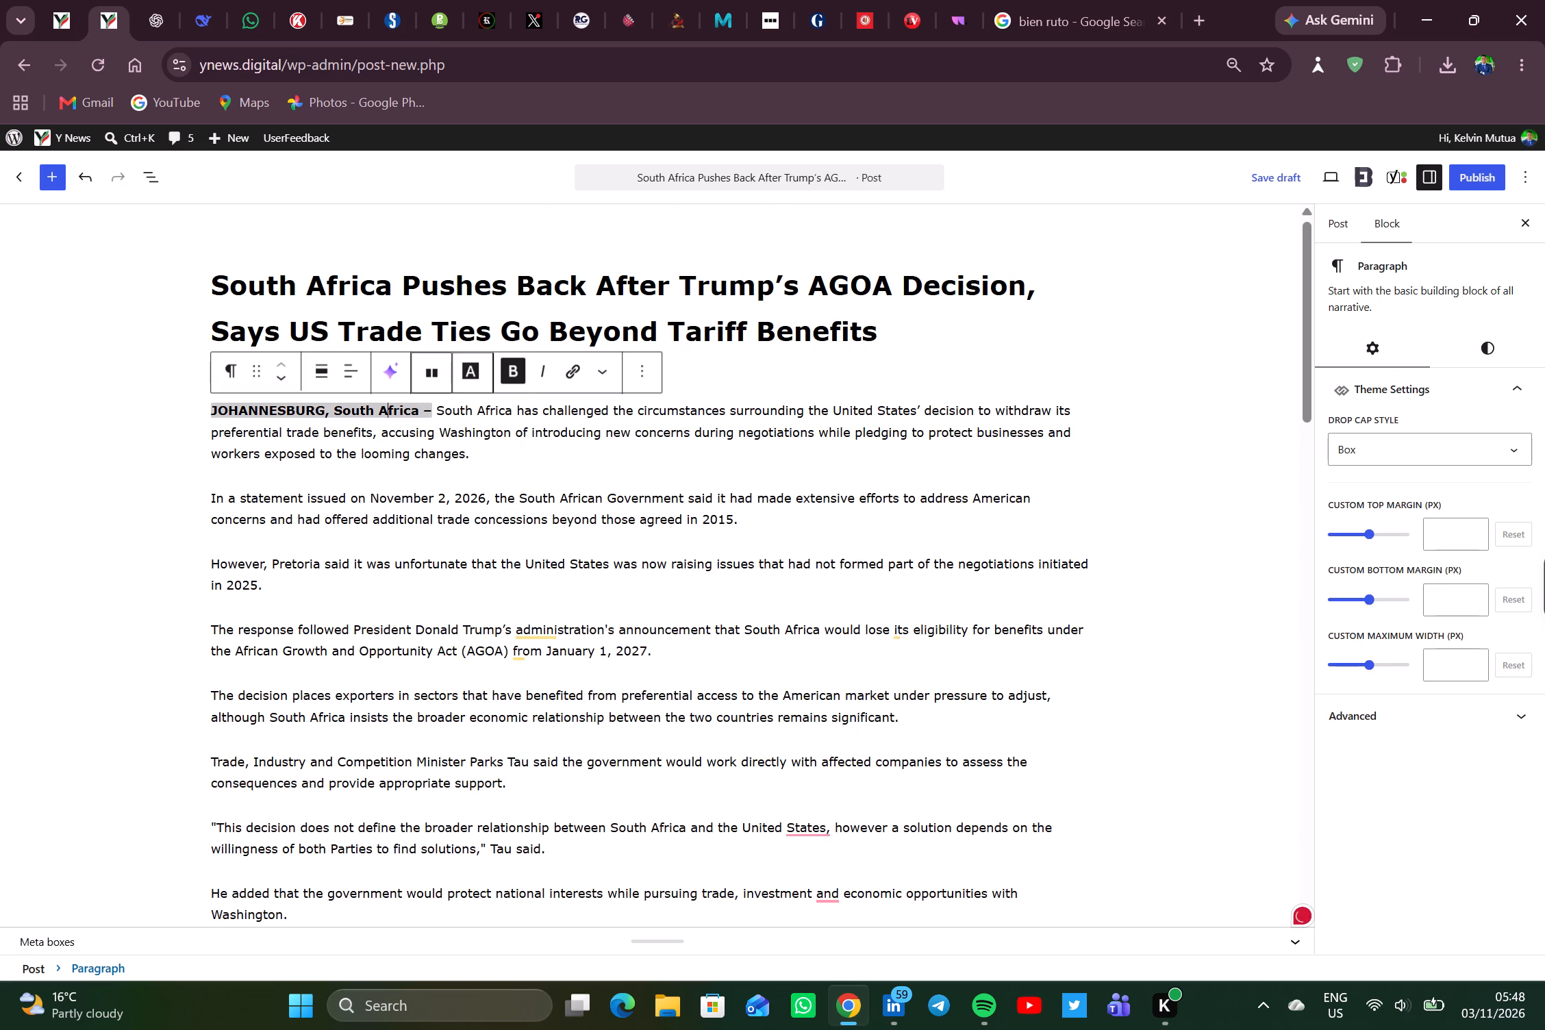
left_click(511, 369)
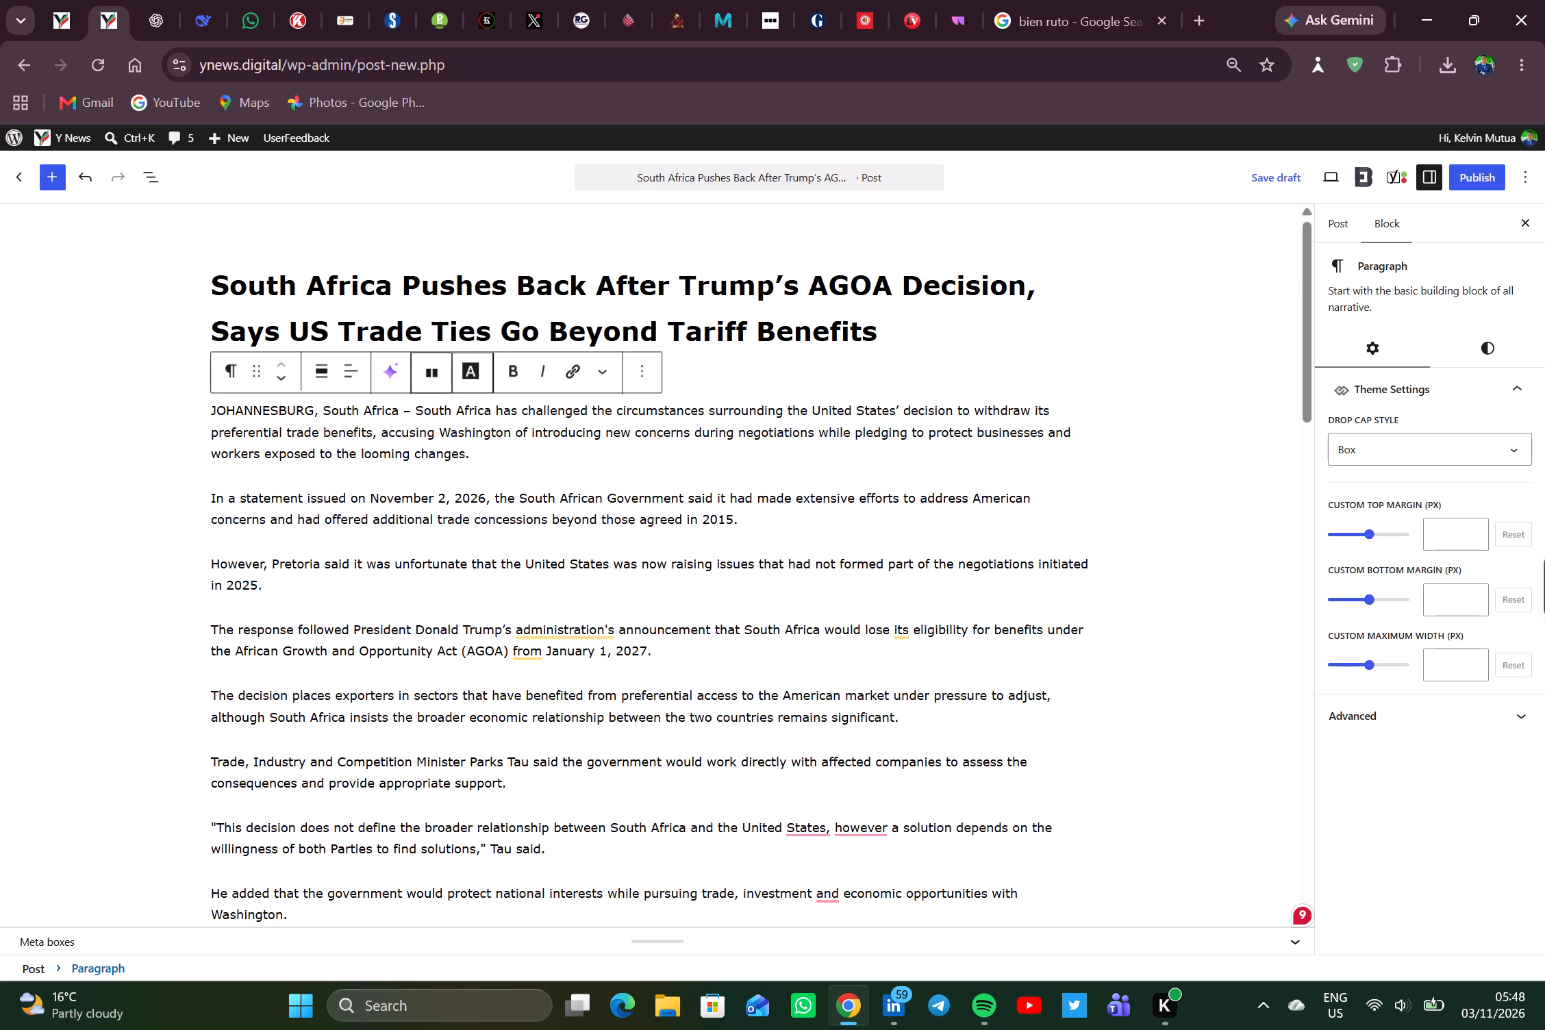
Read through the draft's opening paragraphs and the section "Pretoria questions timing of new US demands".
scroll(569, 436, "down", 2)
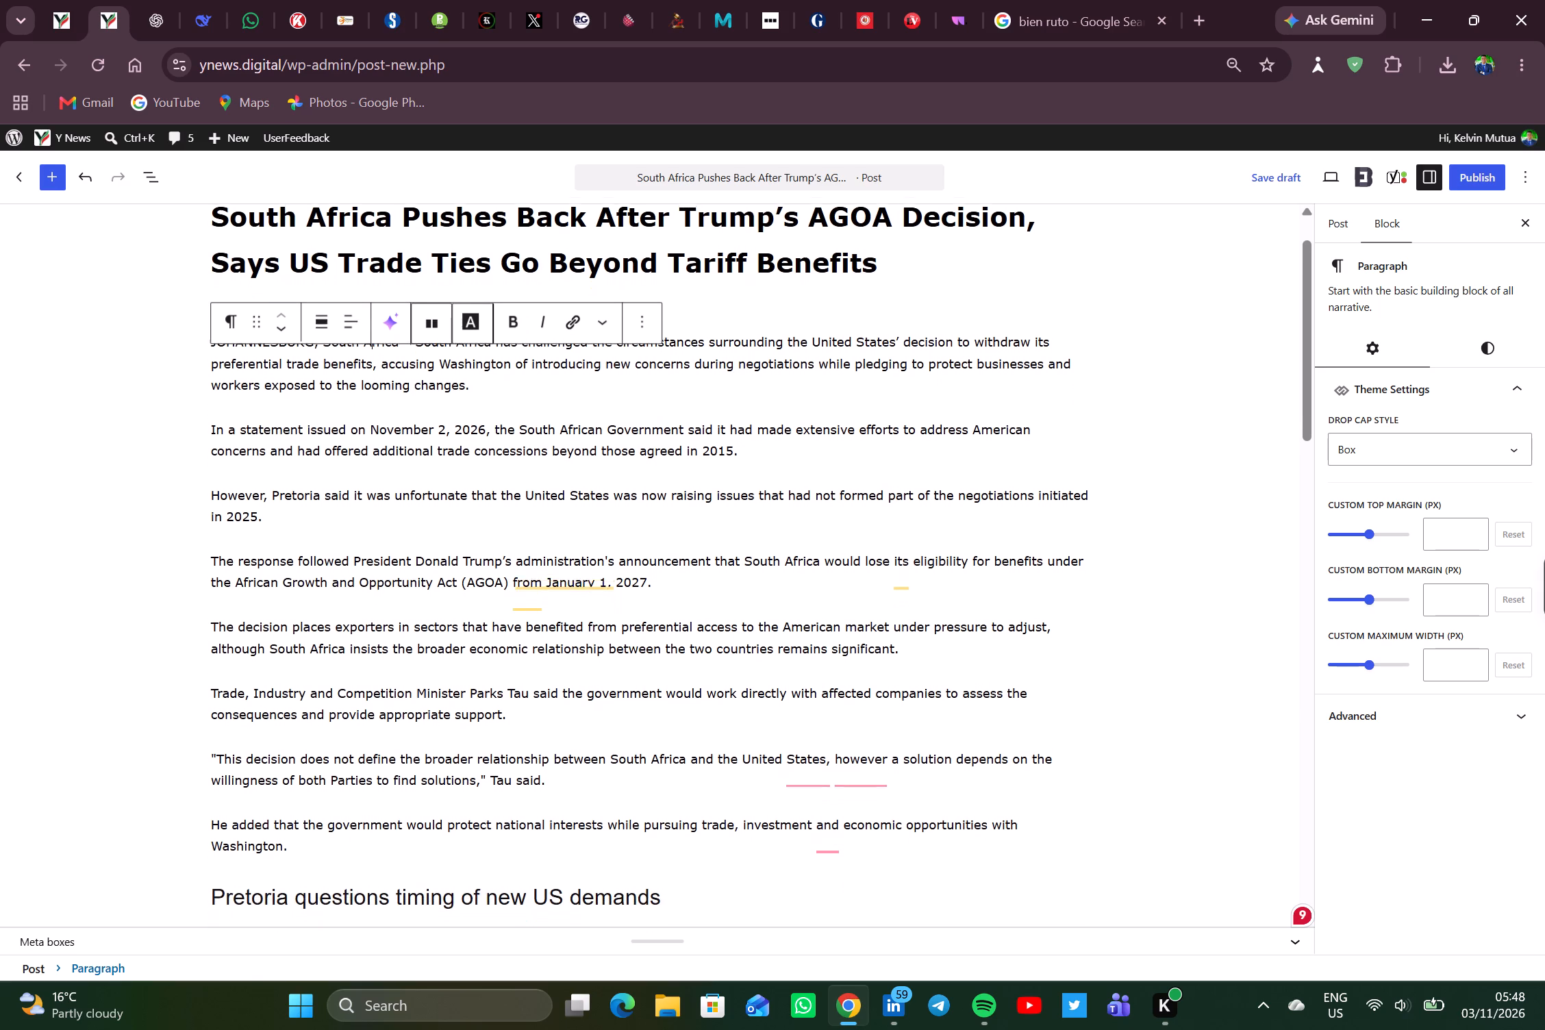
scroll(569, 436, "down", 2)
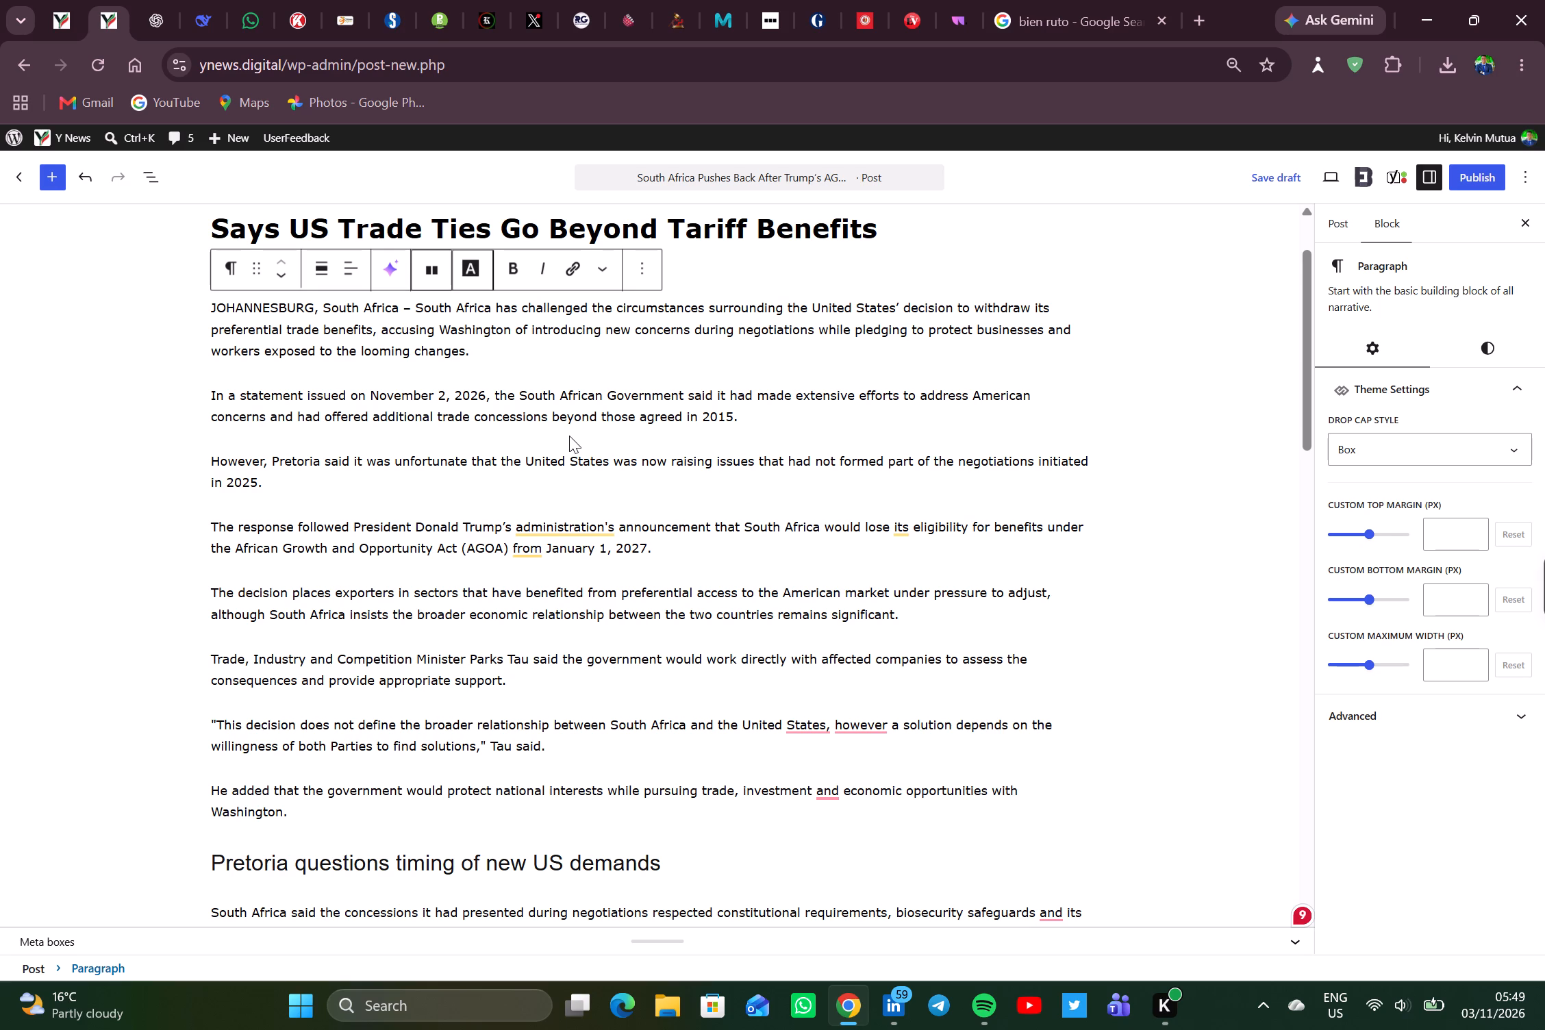
scroll(569, 436, "down", 1)
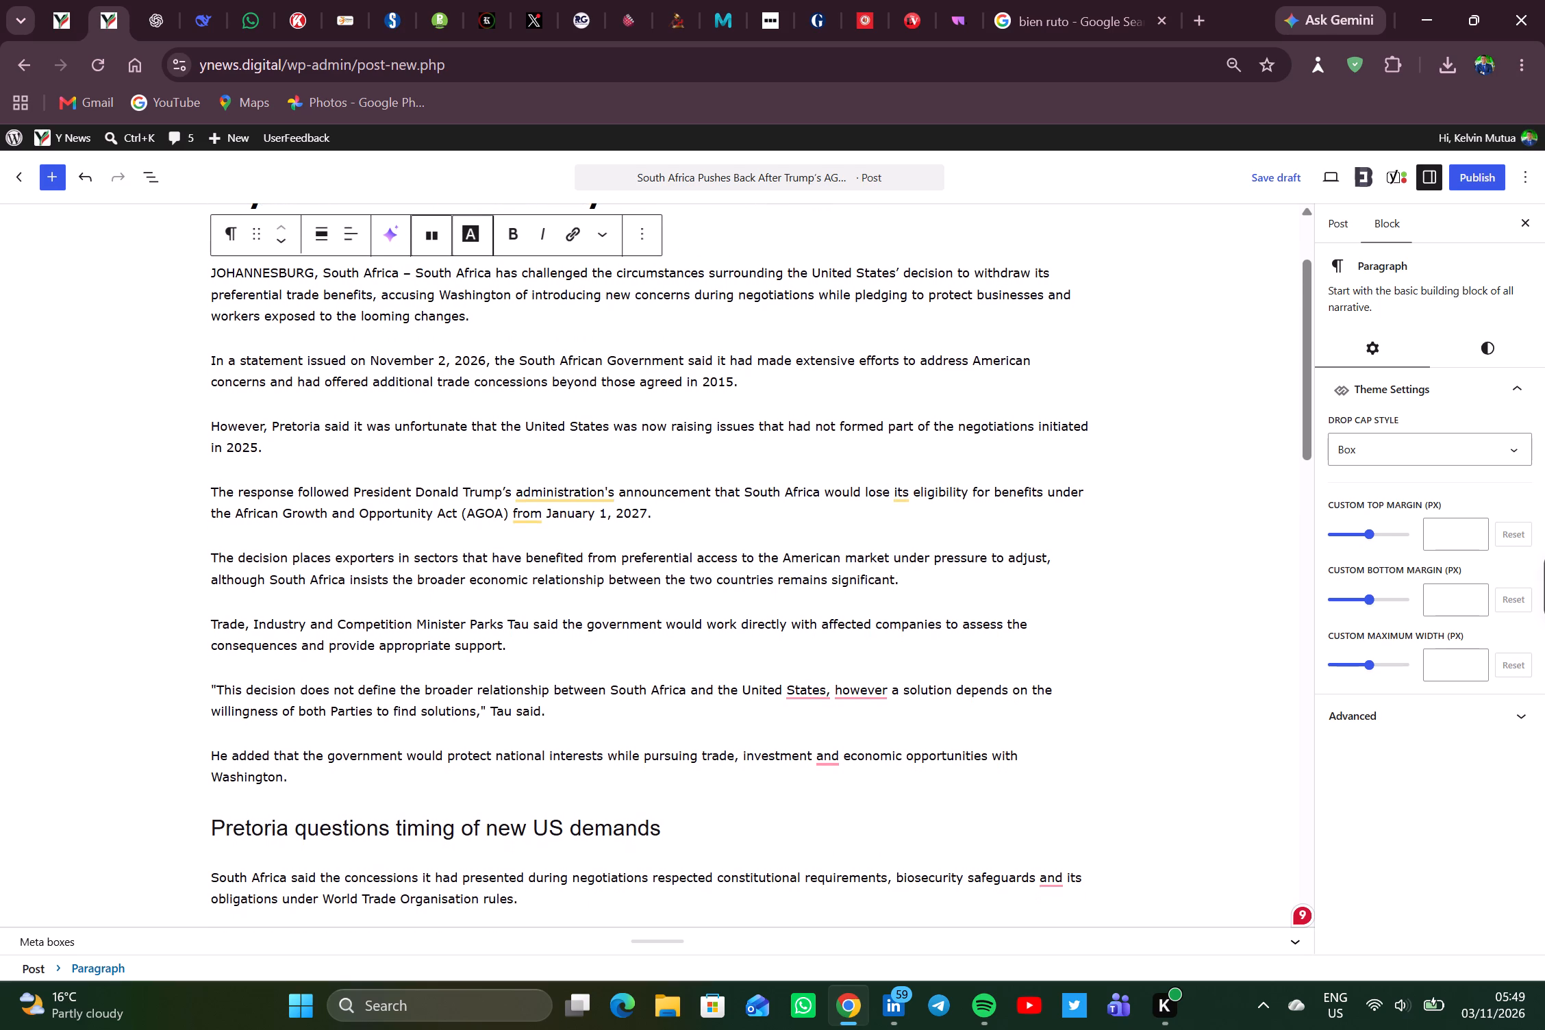
scroll(569, 436, "down", 2)
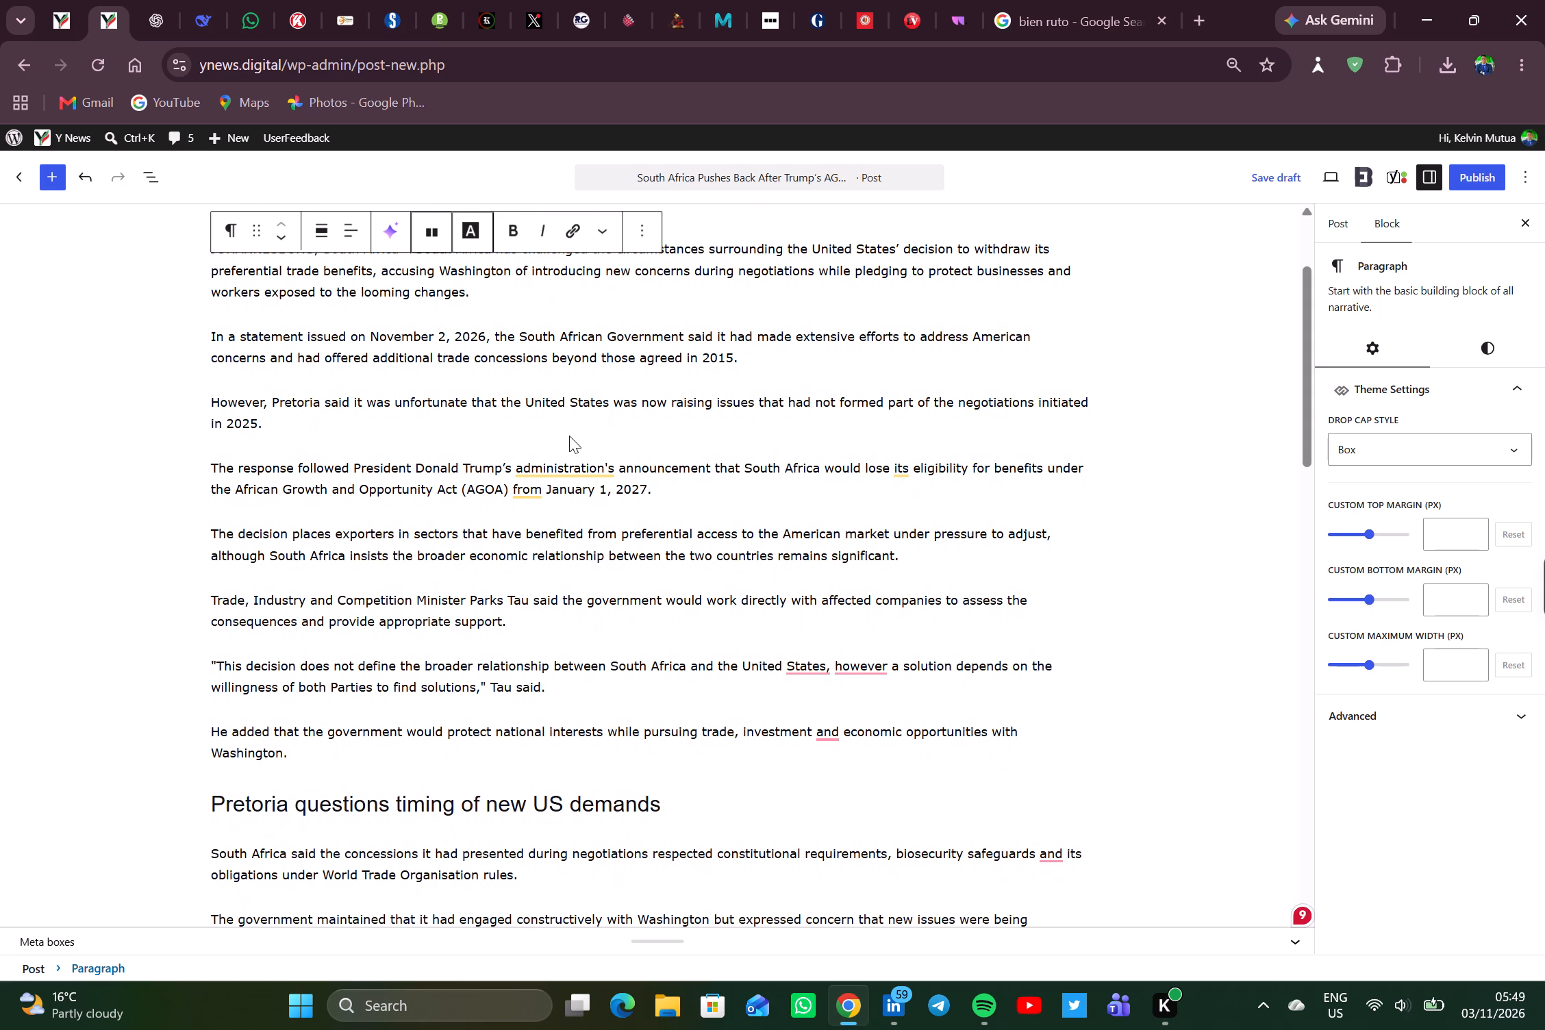
scroll(569, 436, "down", 1)
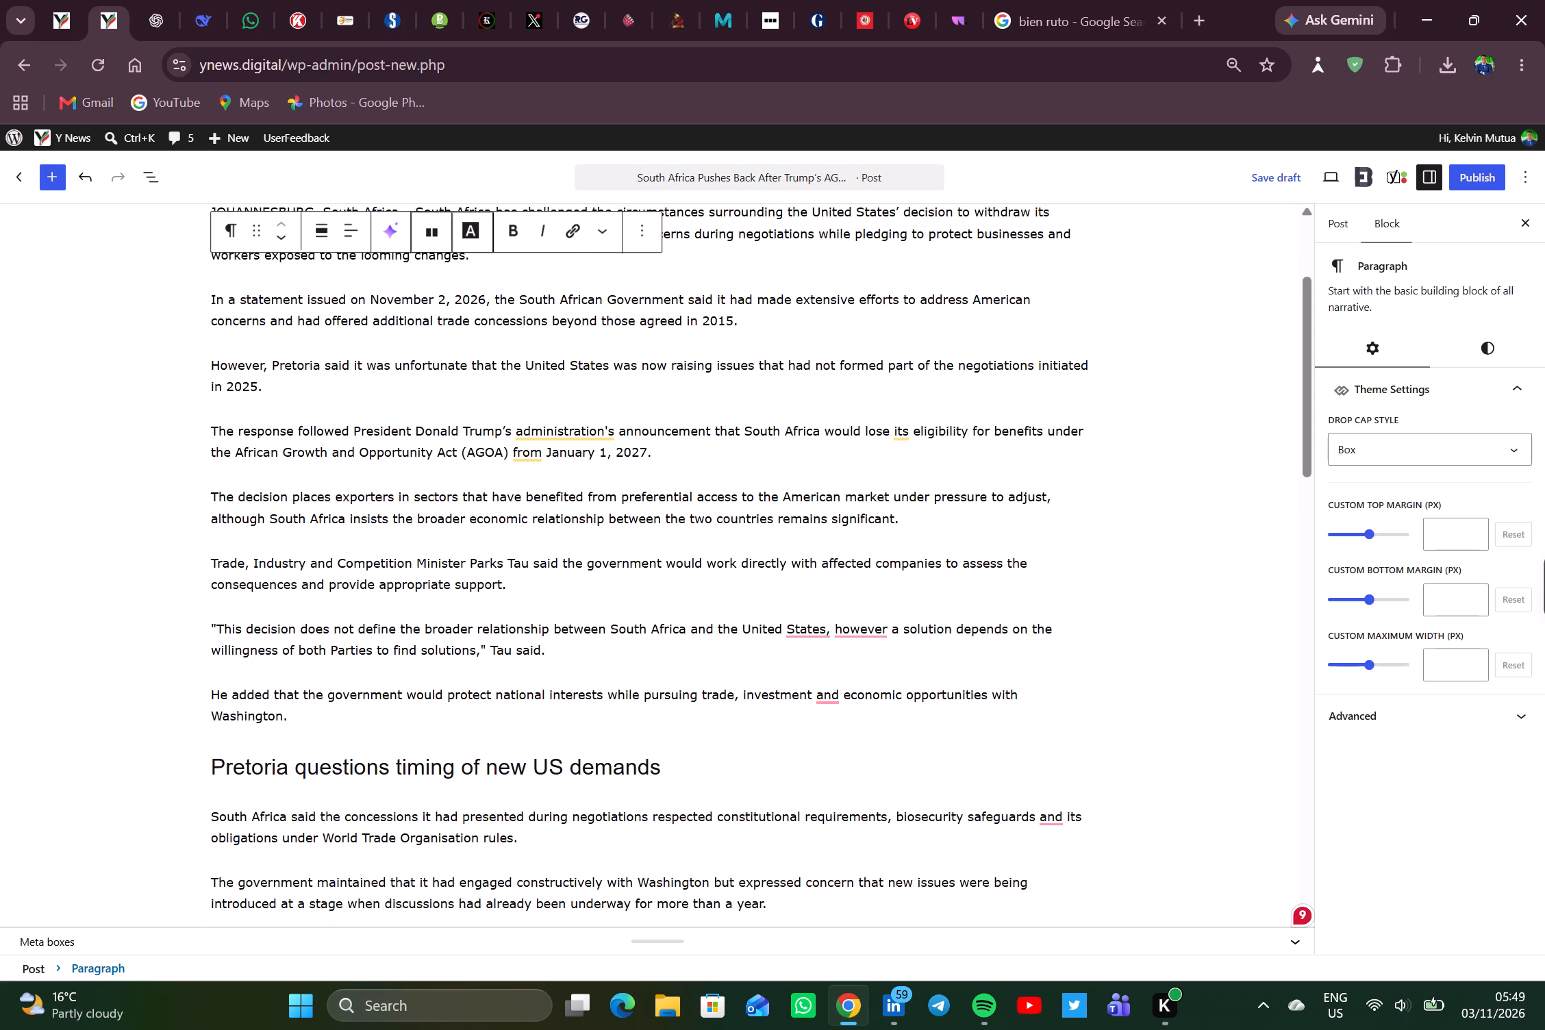
scroll(569, 436, "down", 1)
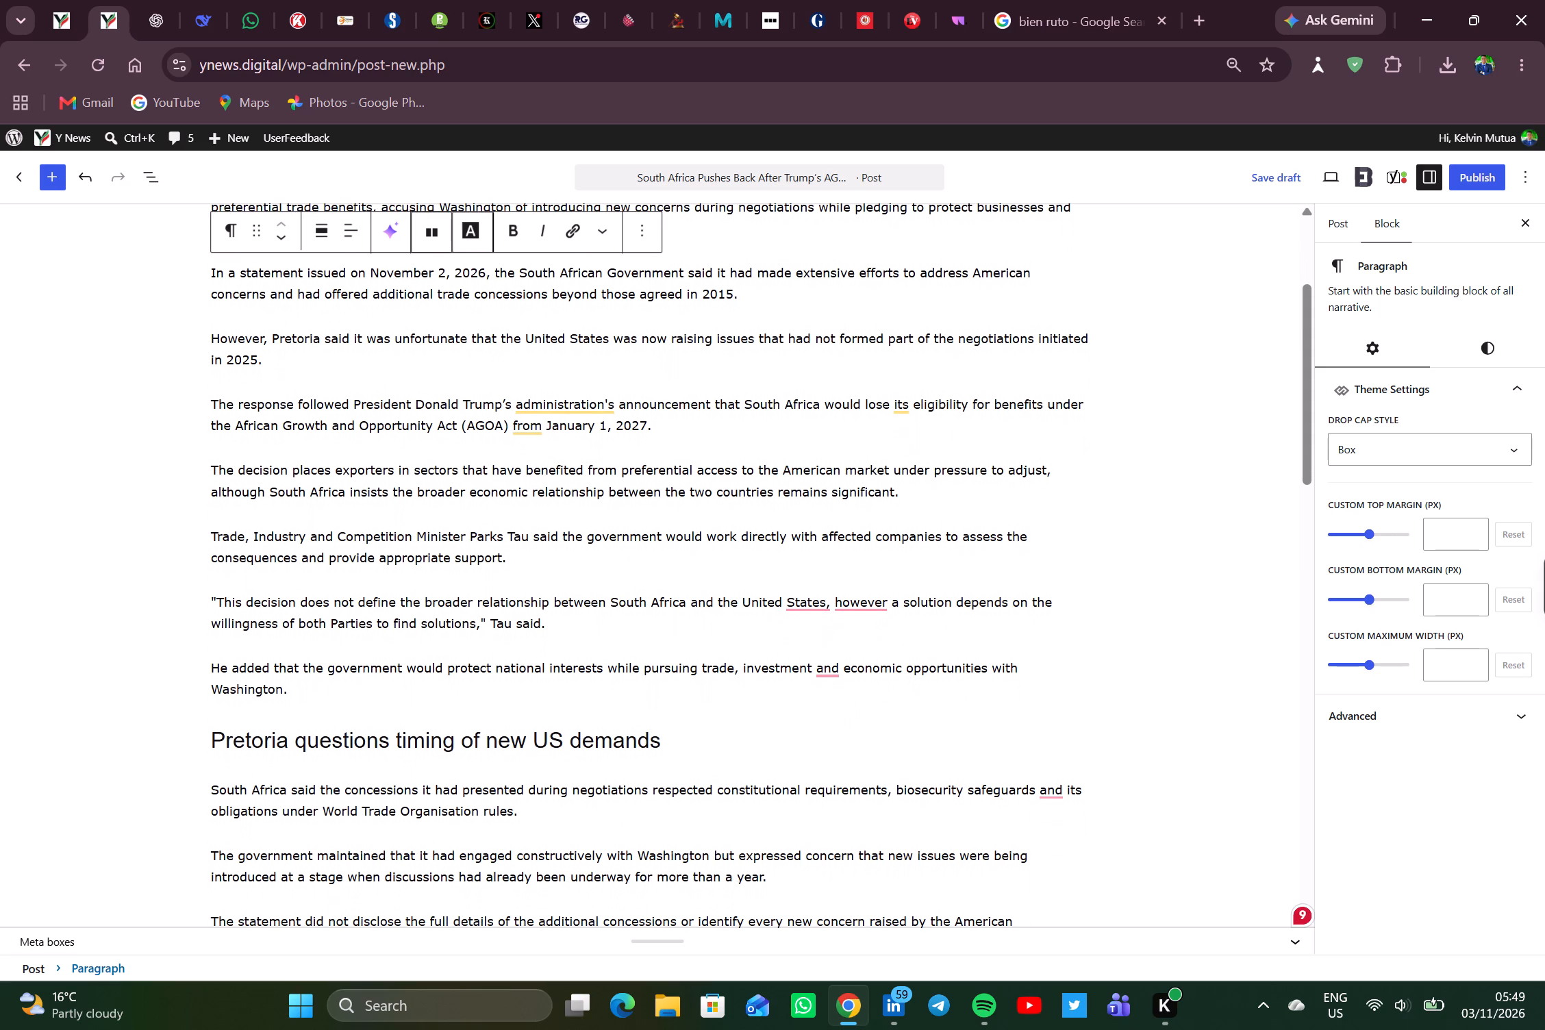
scroll(569, 436, "down", 1)
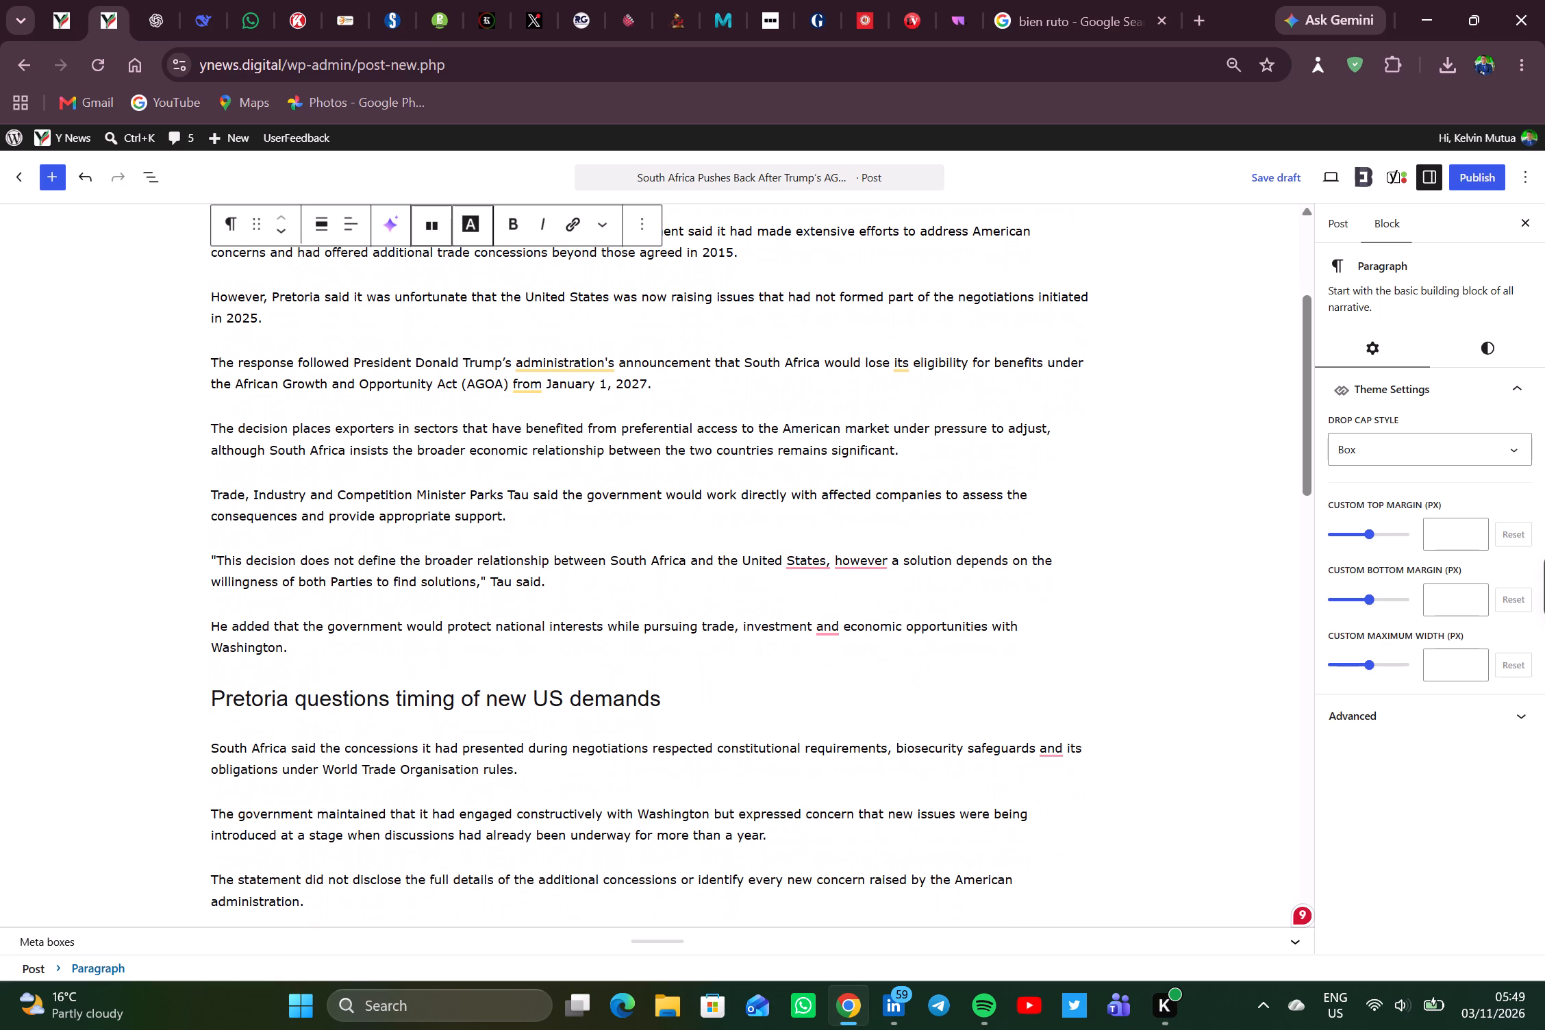
scroll(569, 436, "down", 1)
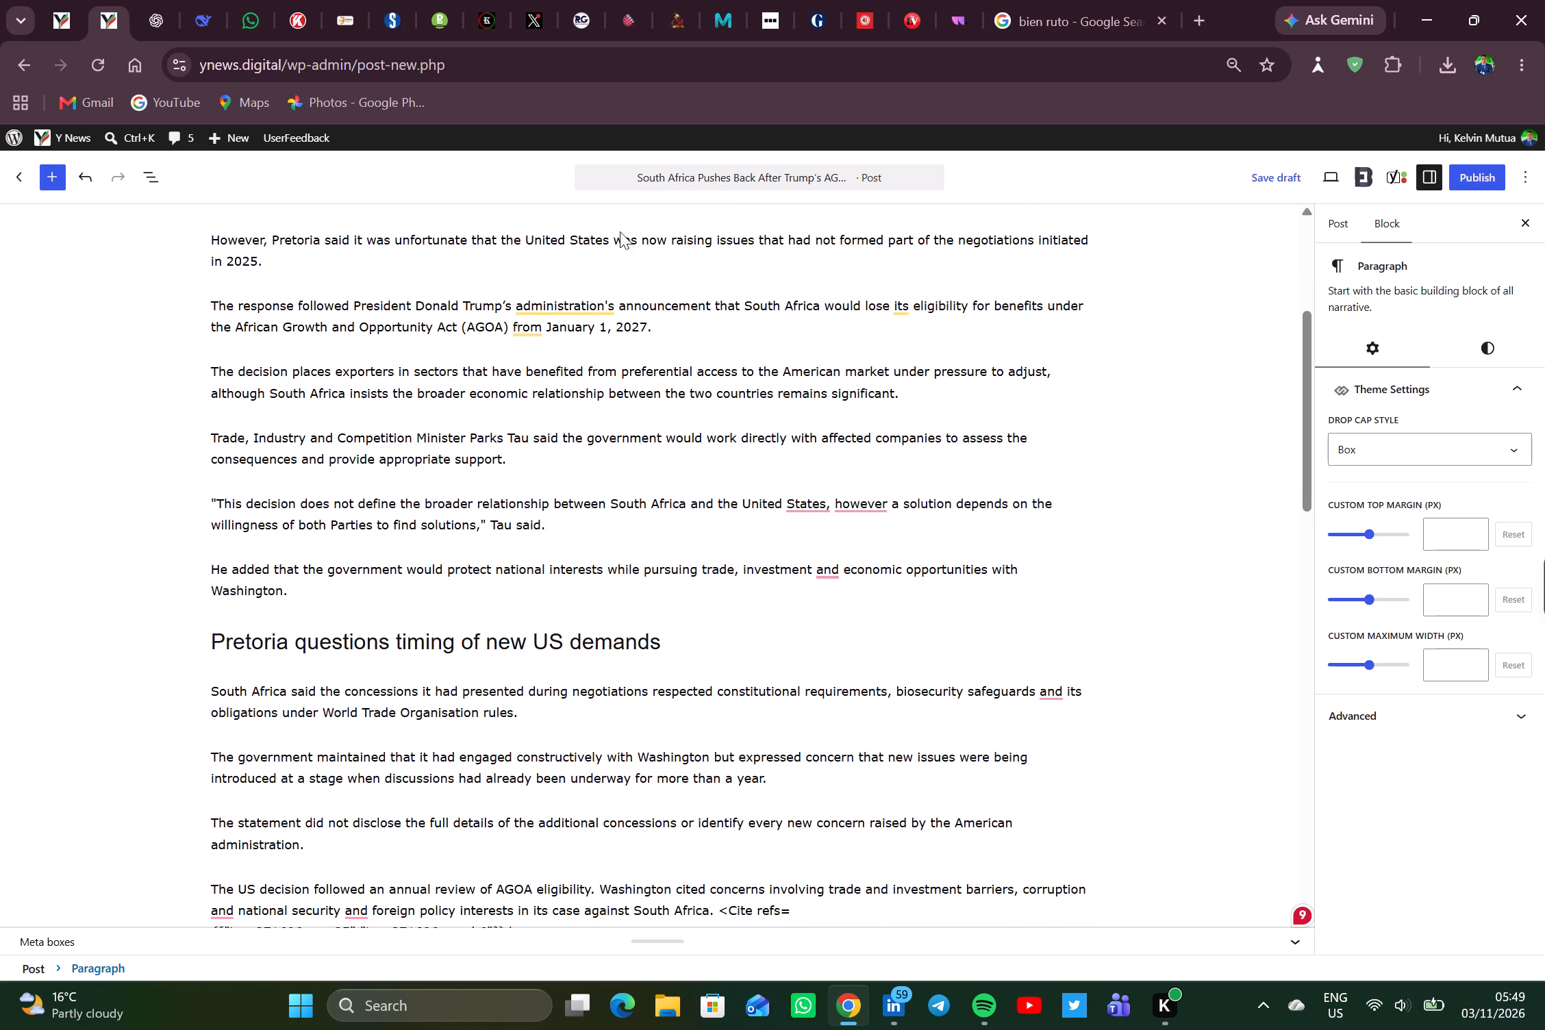
On X, copy the link to the "SA reaction on AGOA" post containing the media release.
left_click(525, 0)
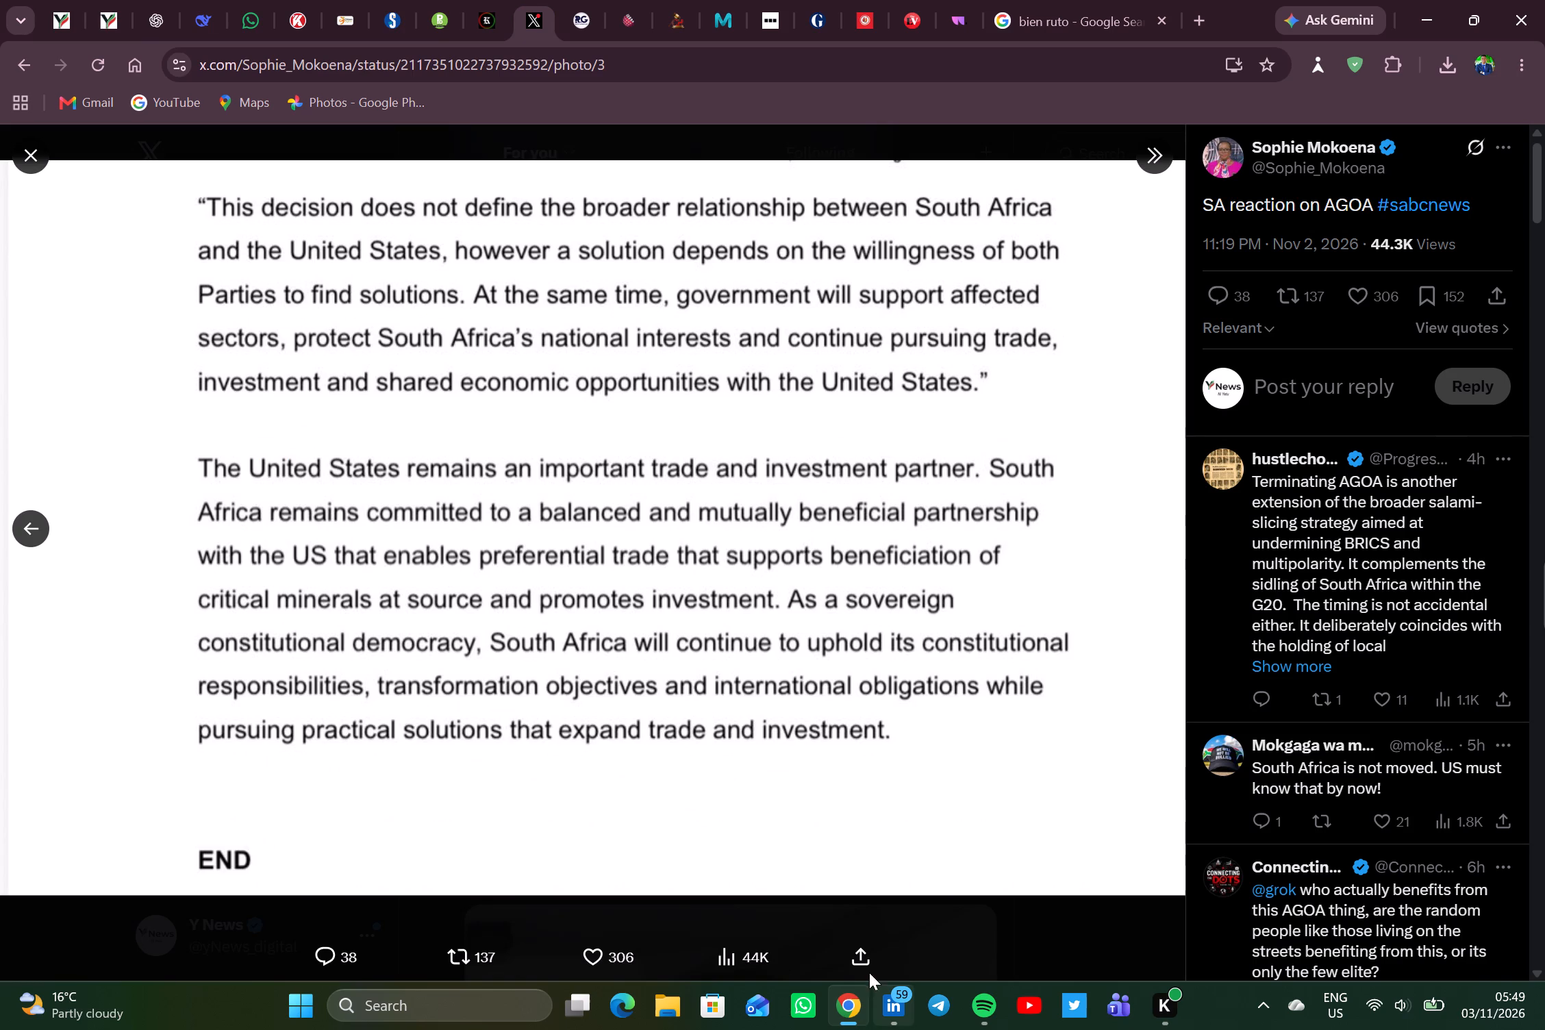
left_click(868, 961)
left_click(748, 860)
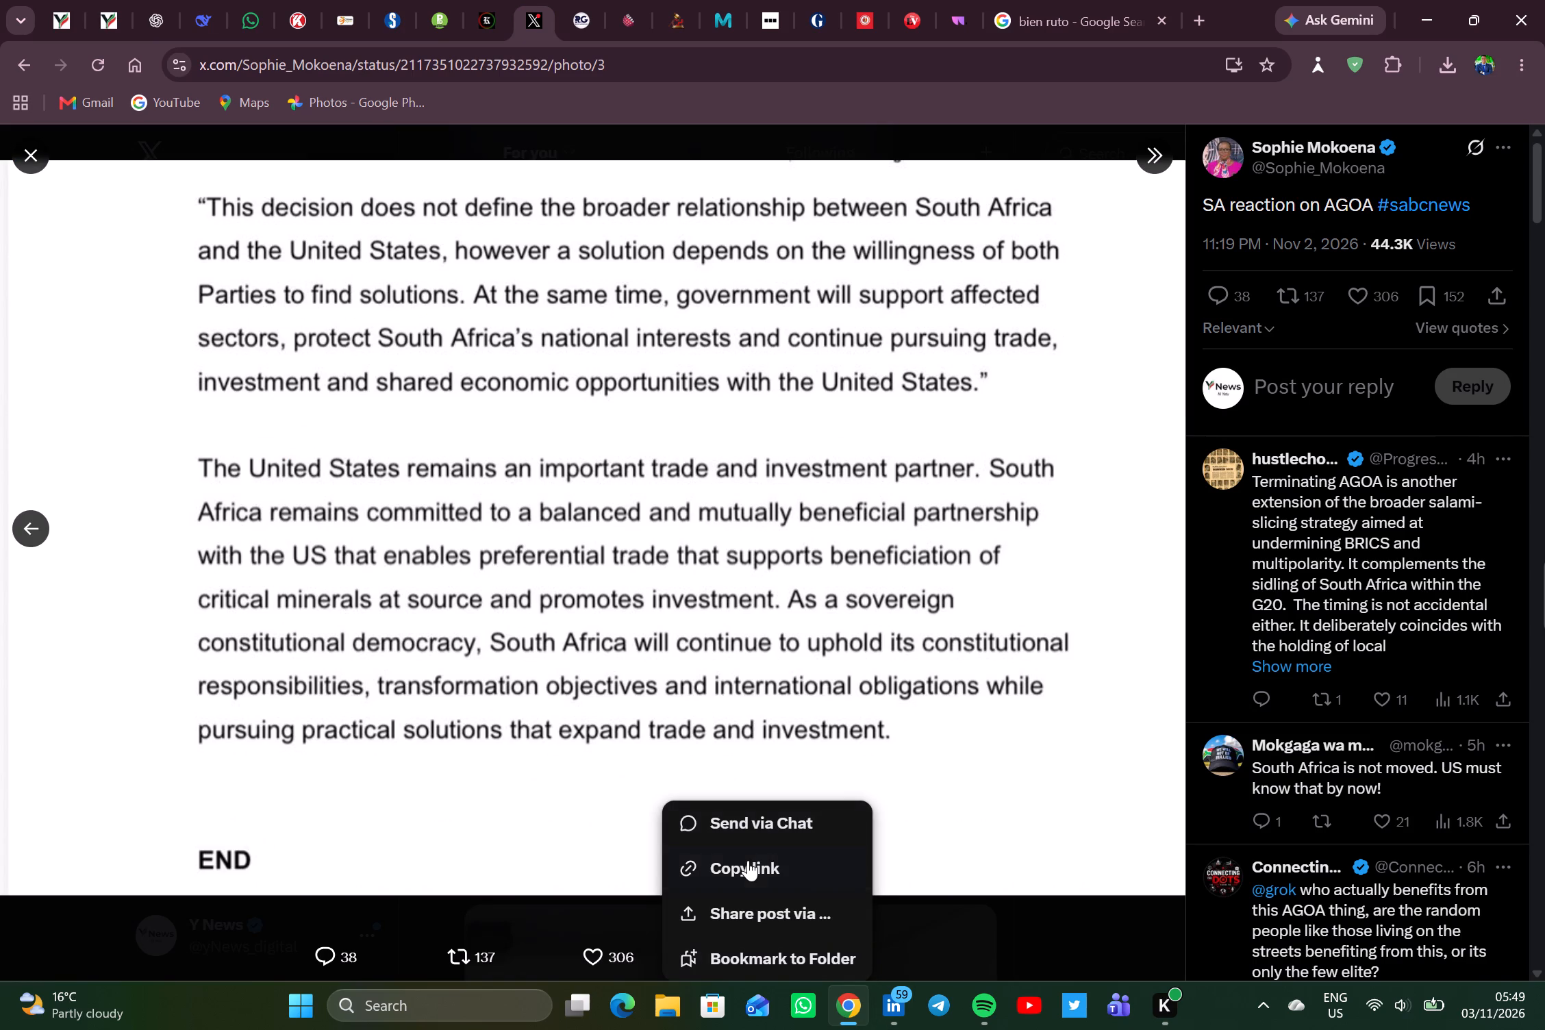
Back in the Y News AGOA draft, delete the leftover citation code ending the paragraph beginning "The US decision followed an annual review".
left_click(114, 5)
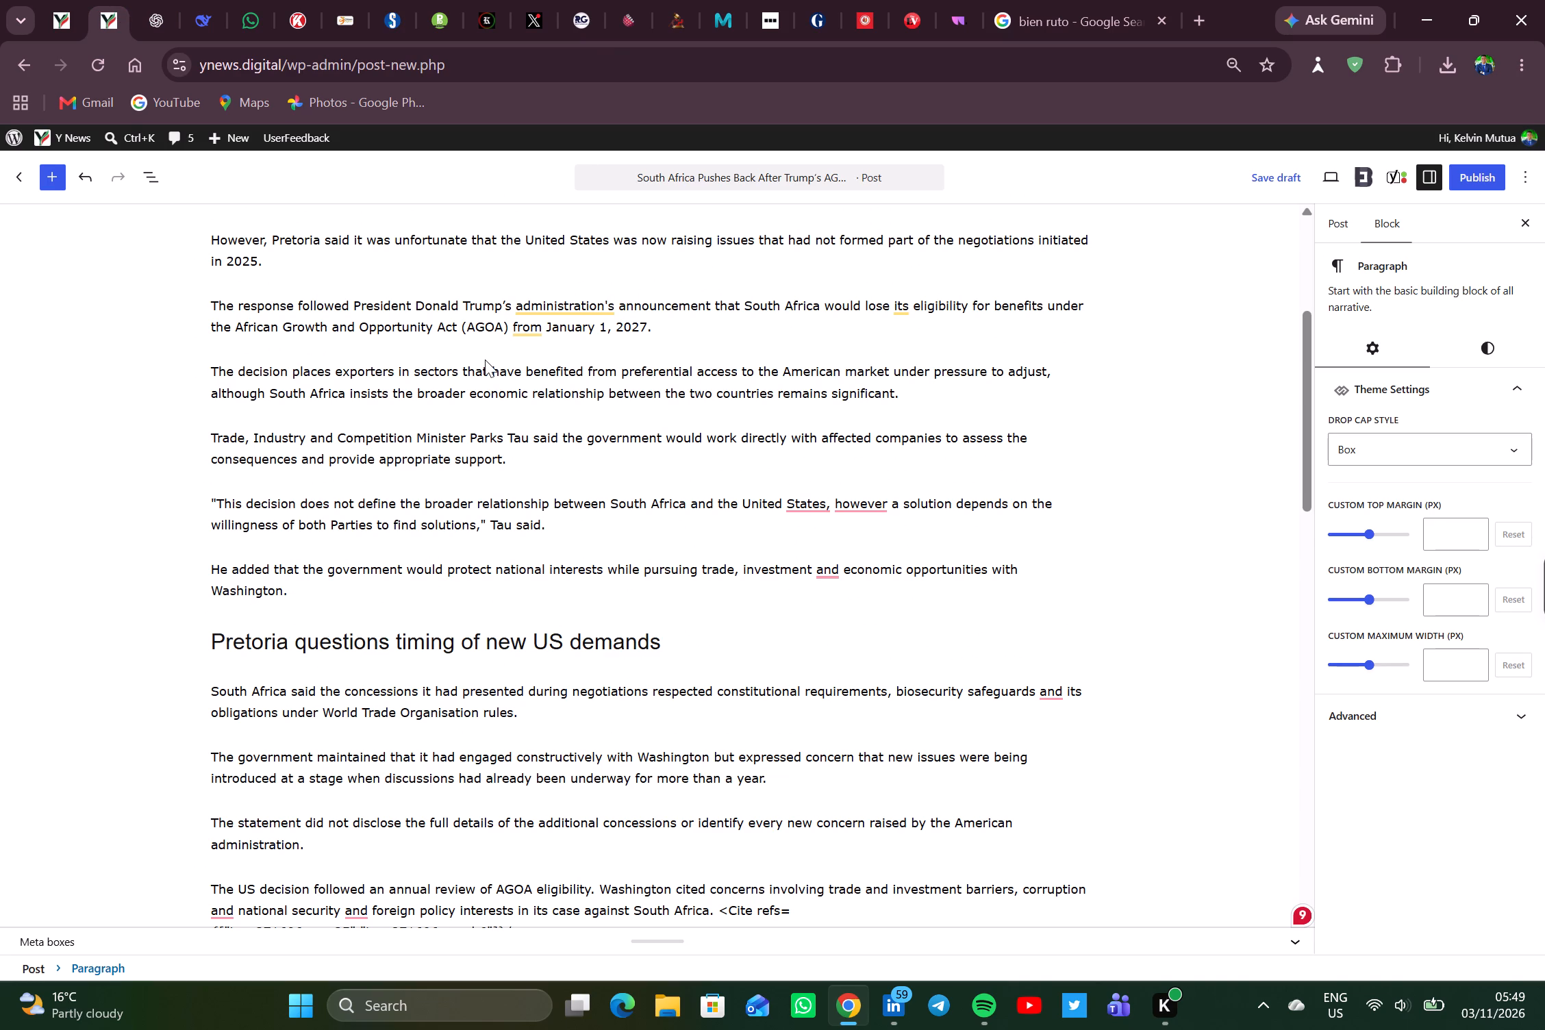
scroll(485, 360, "down", 2)
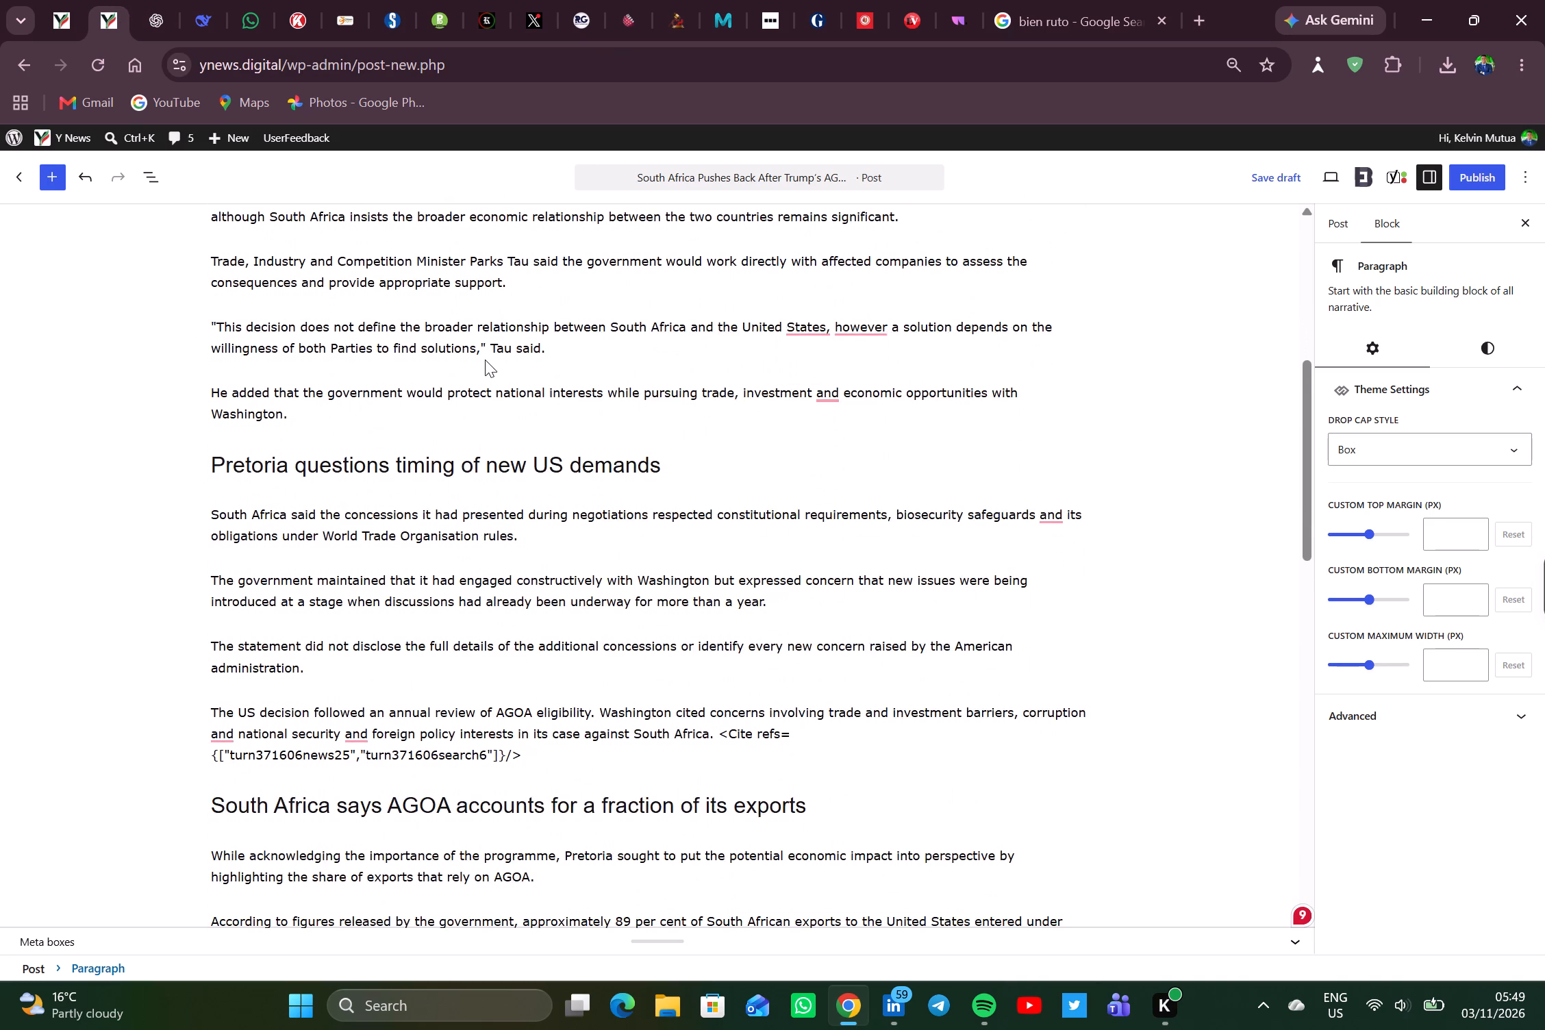
scroll(485, 360, "down", 1)
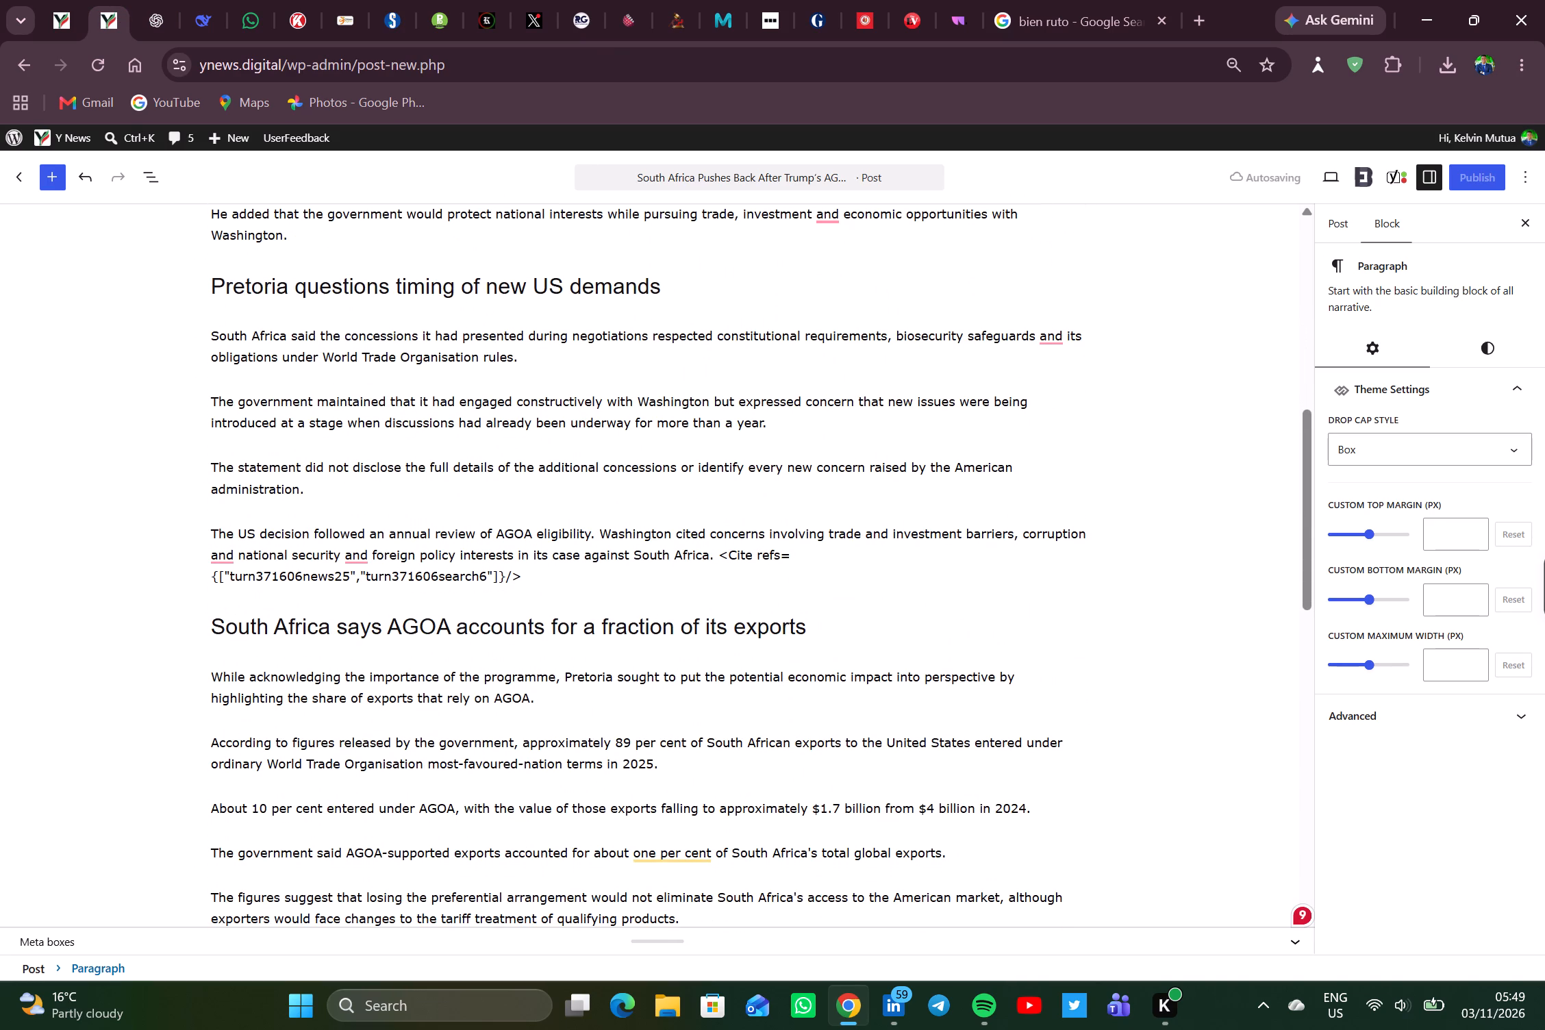
left_click_drag(716, 560, 723, 579)
key("BackSpace")
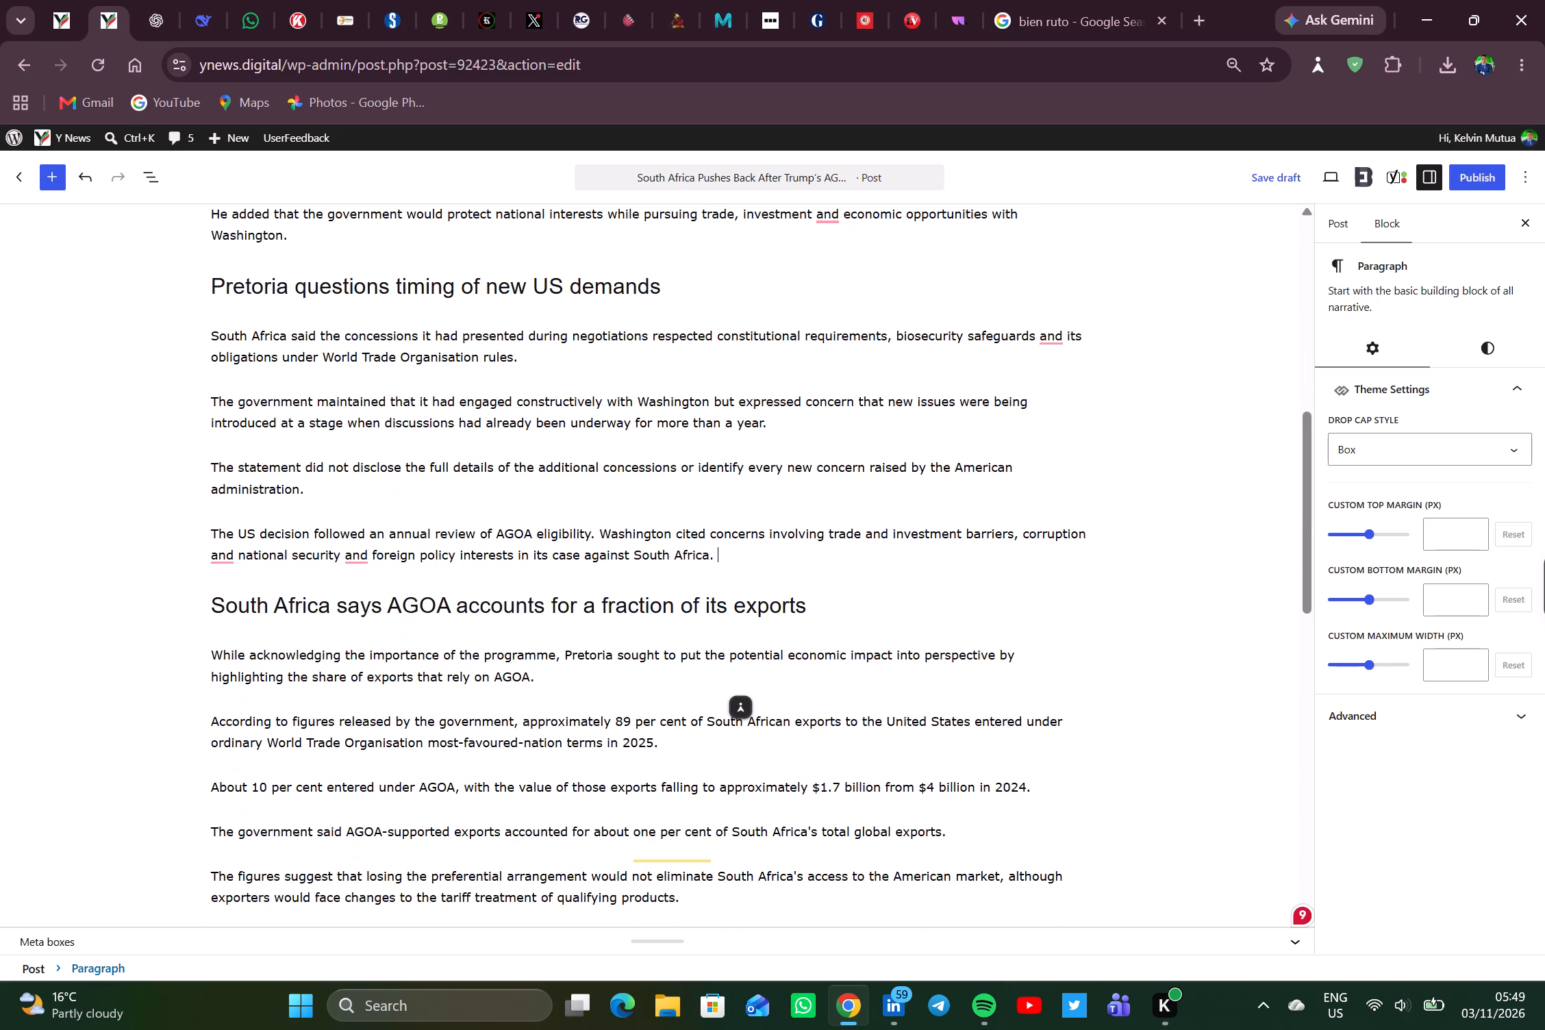
Delete the leftover citation code after "2025." in the paragraph beginning "The United States Trade Representative puts total trade".
scroll(723, 579, "up", 4)
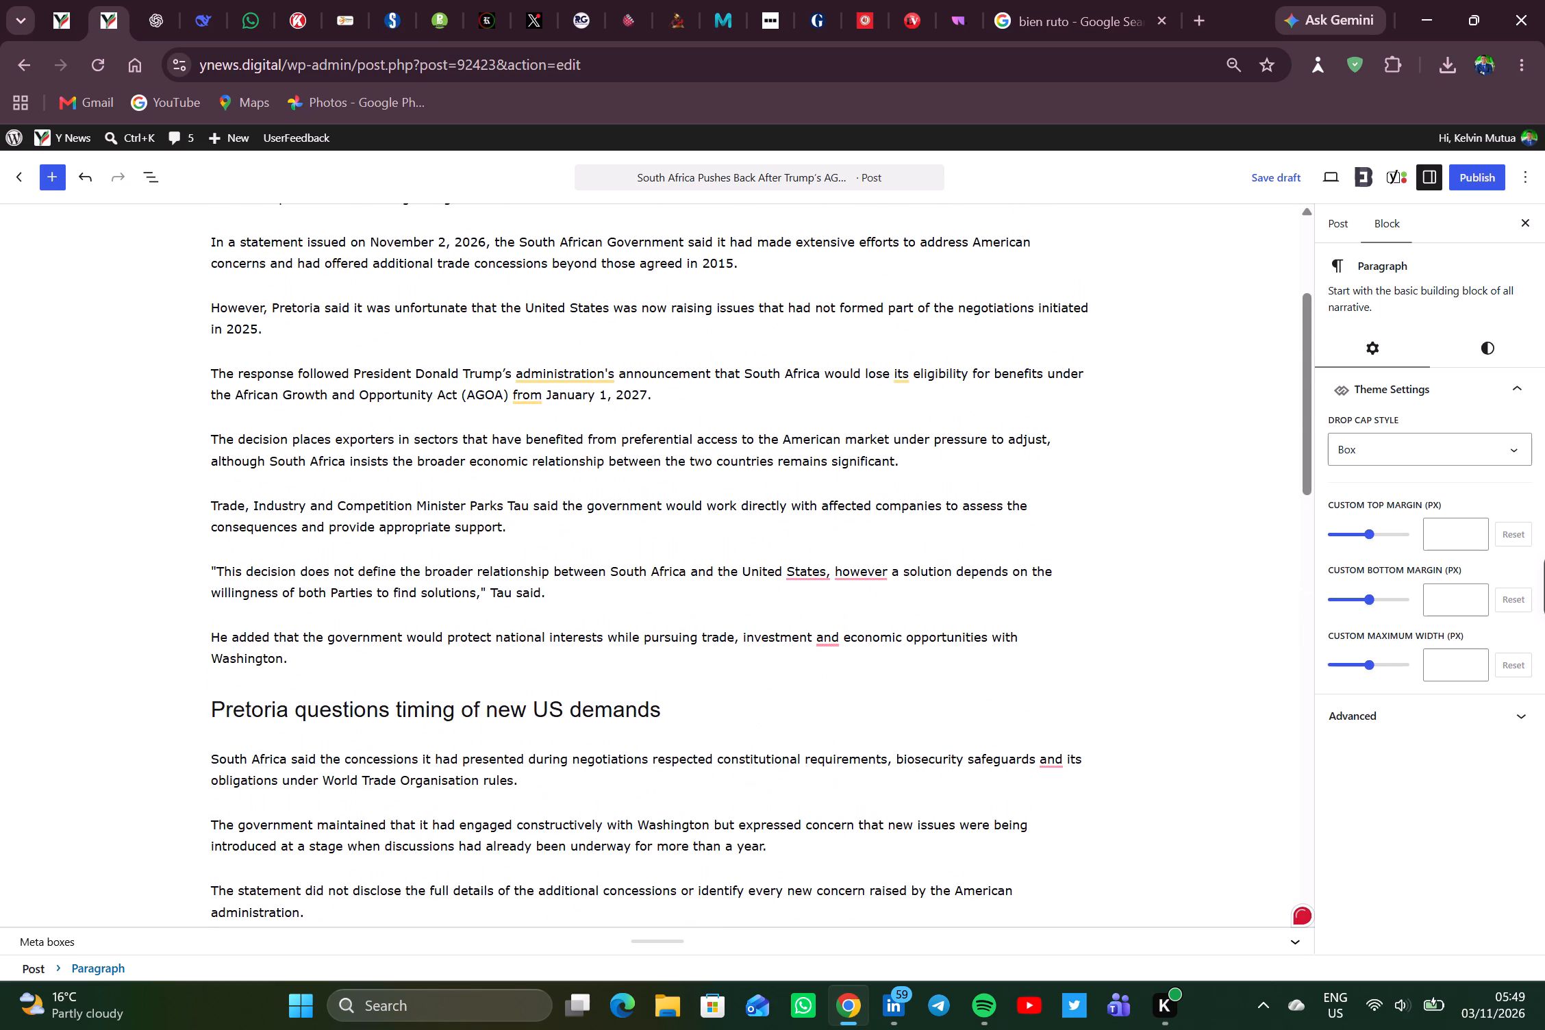
scroll(723, 579, "down", 3)
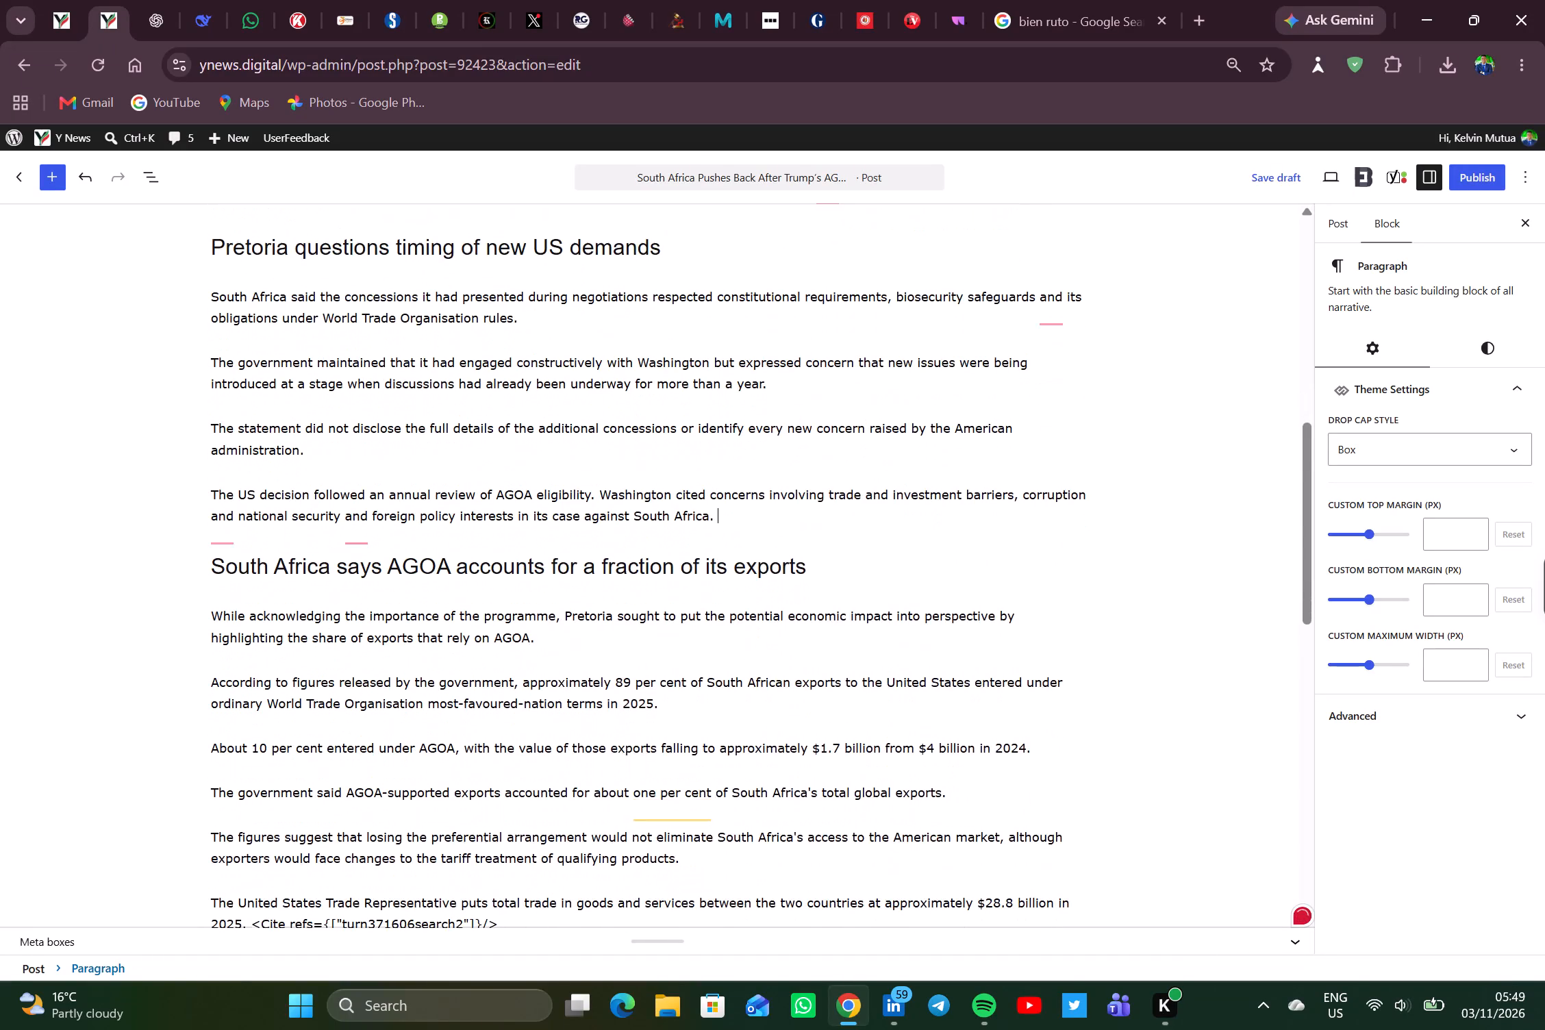
scroll(723, 579, "down", 4)
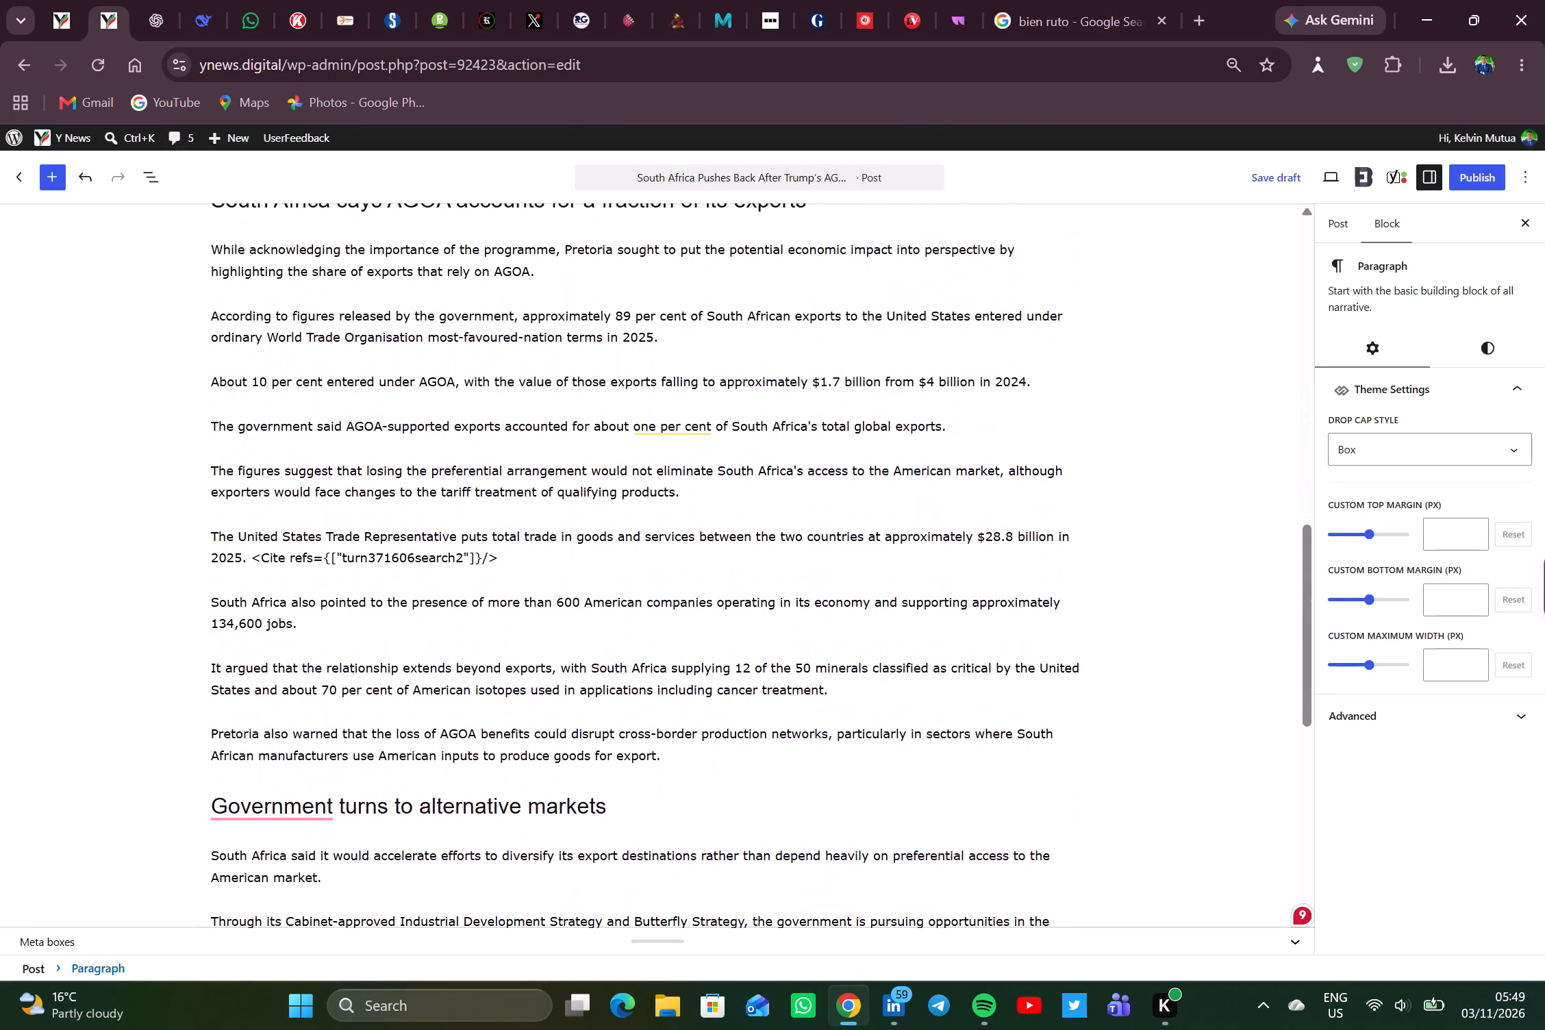
scroll(723, 579, "down", 3)
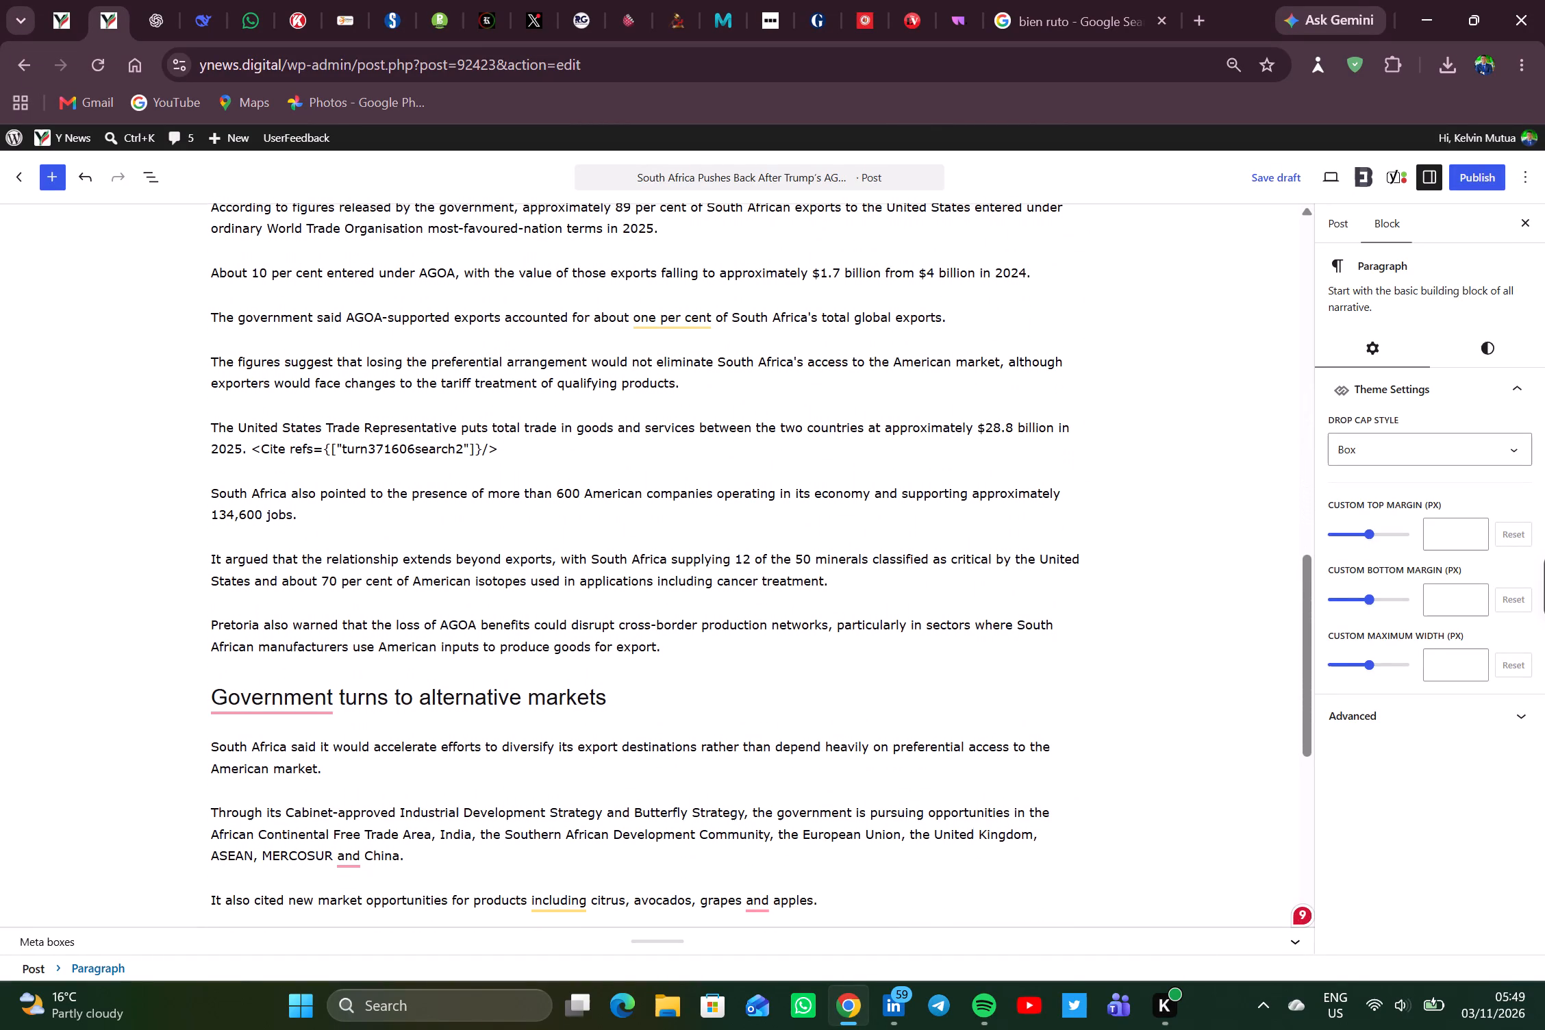
scroll(723, 579, "down", 1)
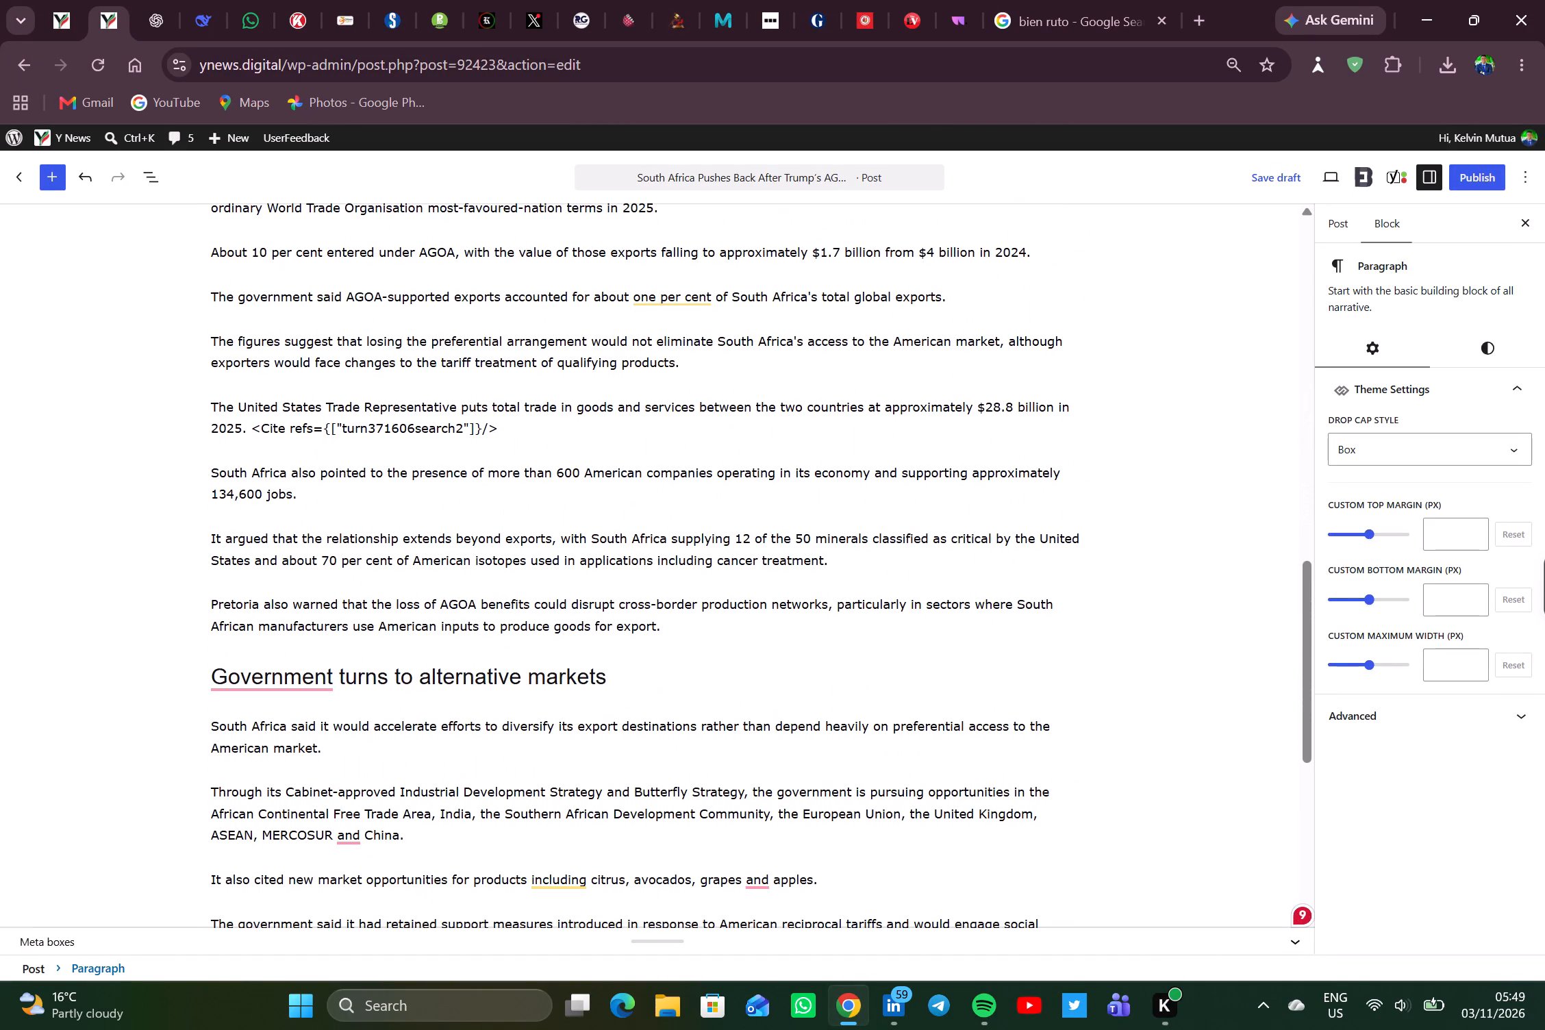
left_click_drag(505, 422, 251, 426)
key("BackSpace")
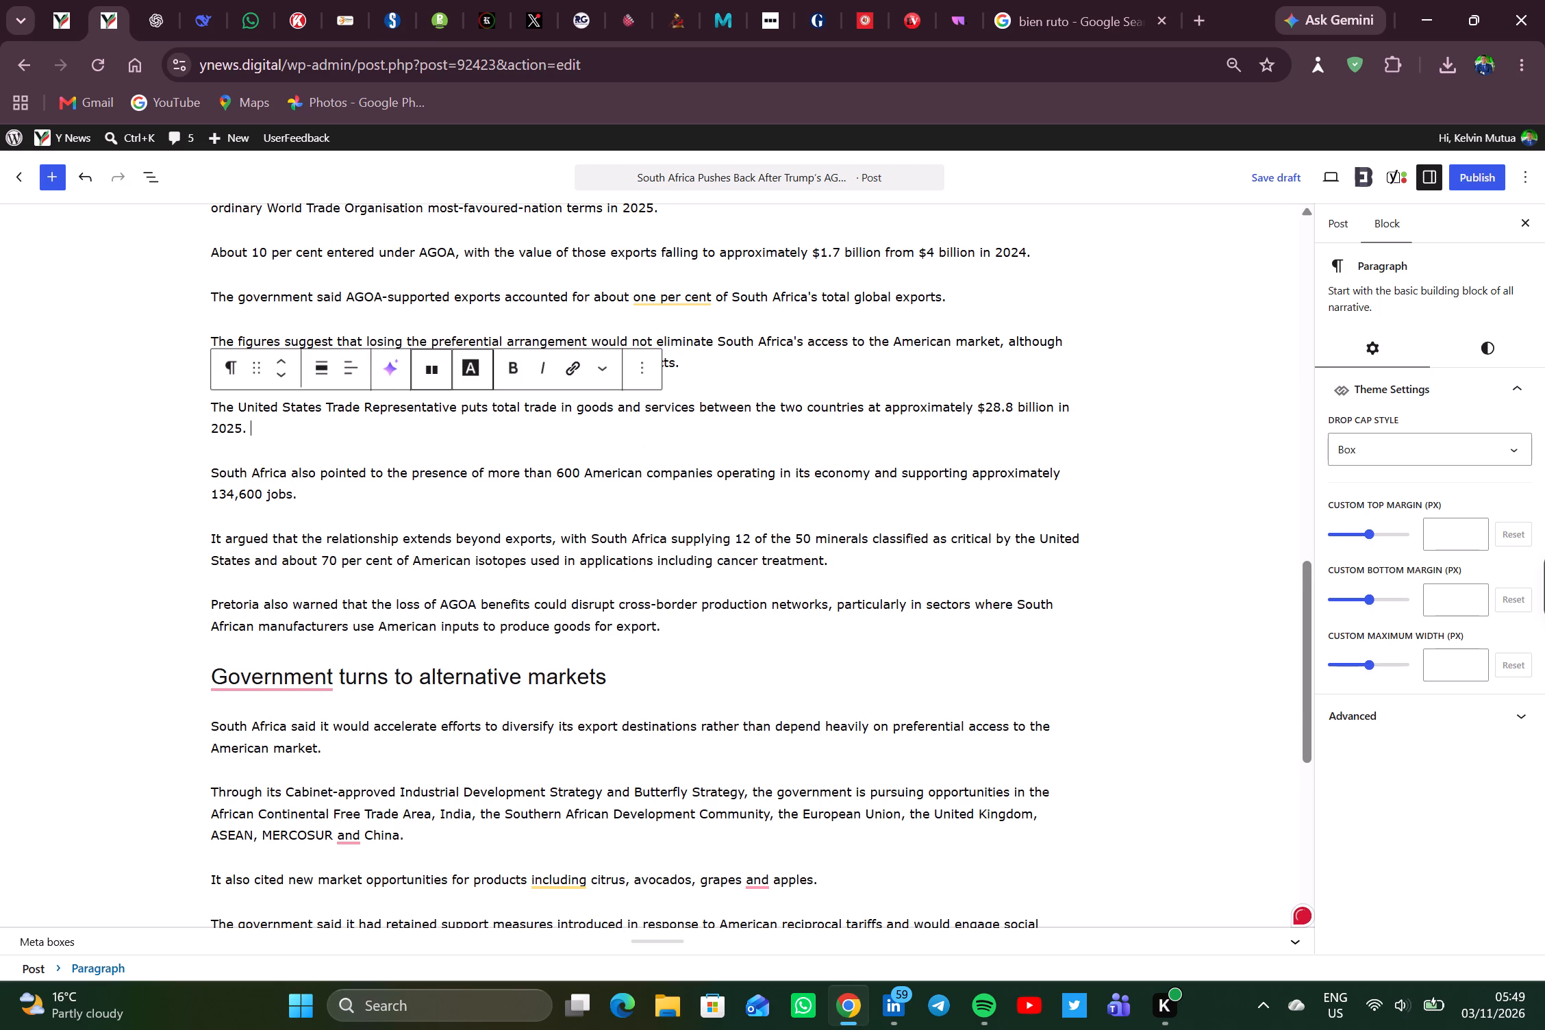
Read through the rest of the draft, including the section "Government turns to alternative markets", checking for stray citation code.
scroll(423, 430, "down", 1)
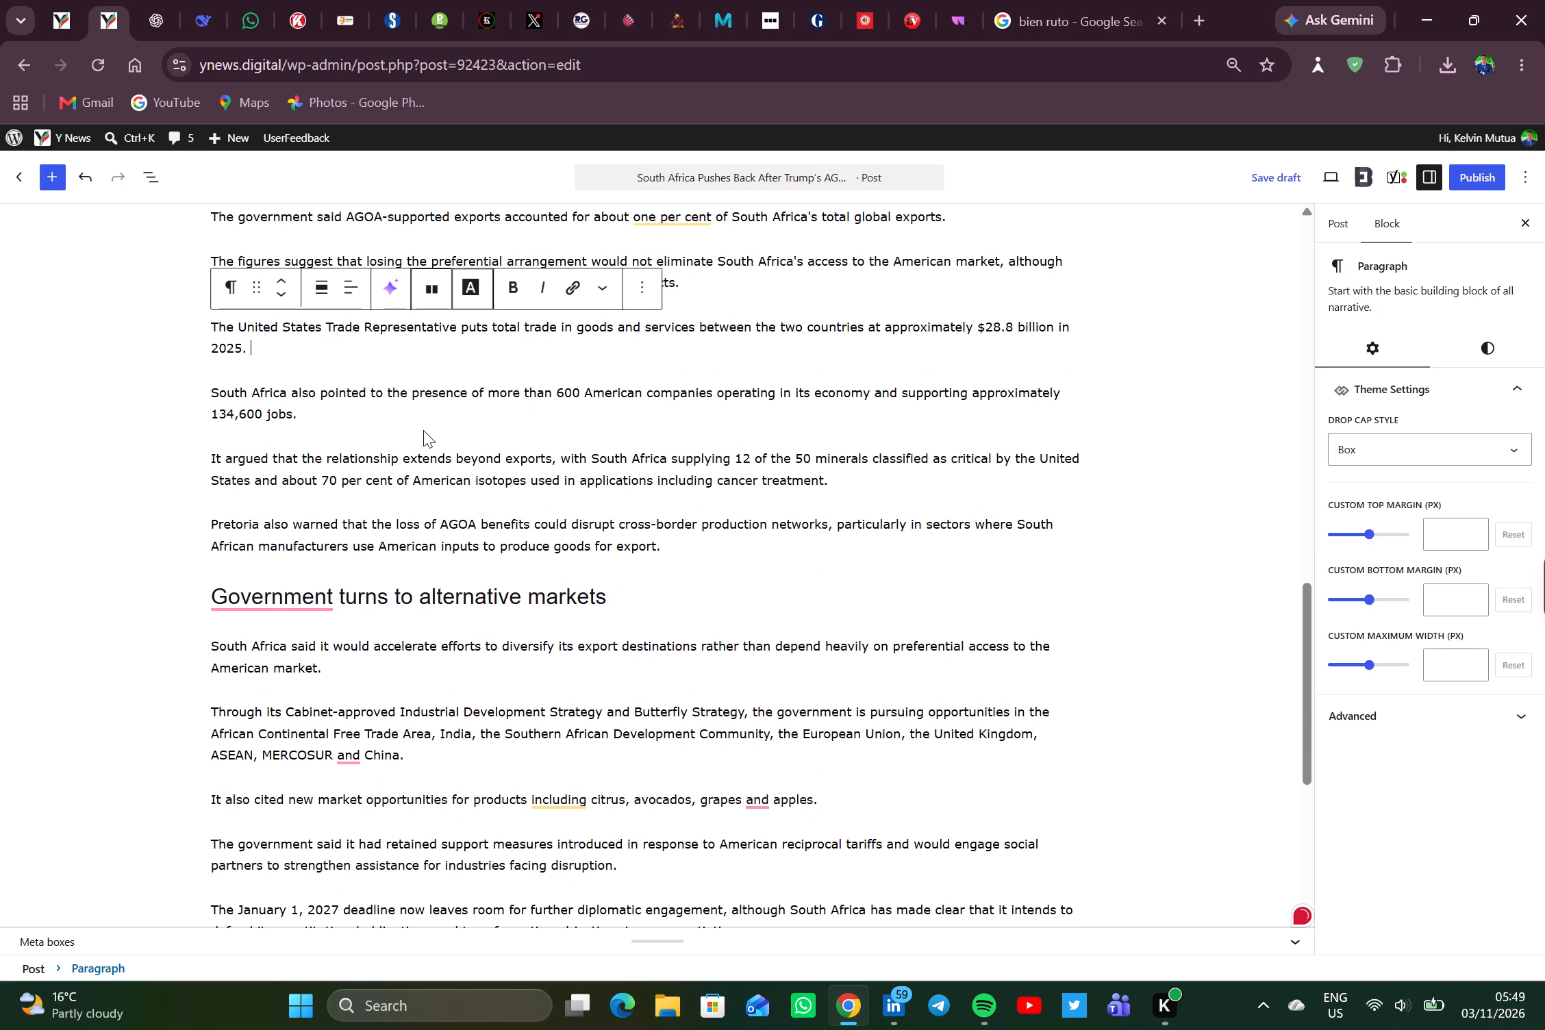
scroll(423, 430, "down", 1)
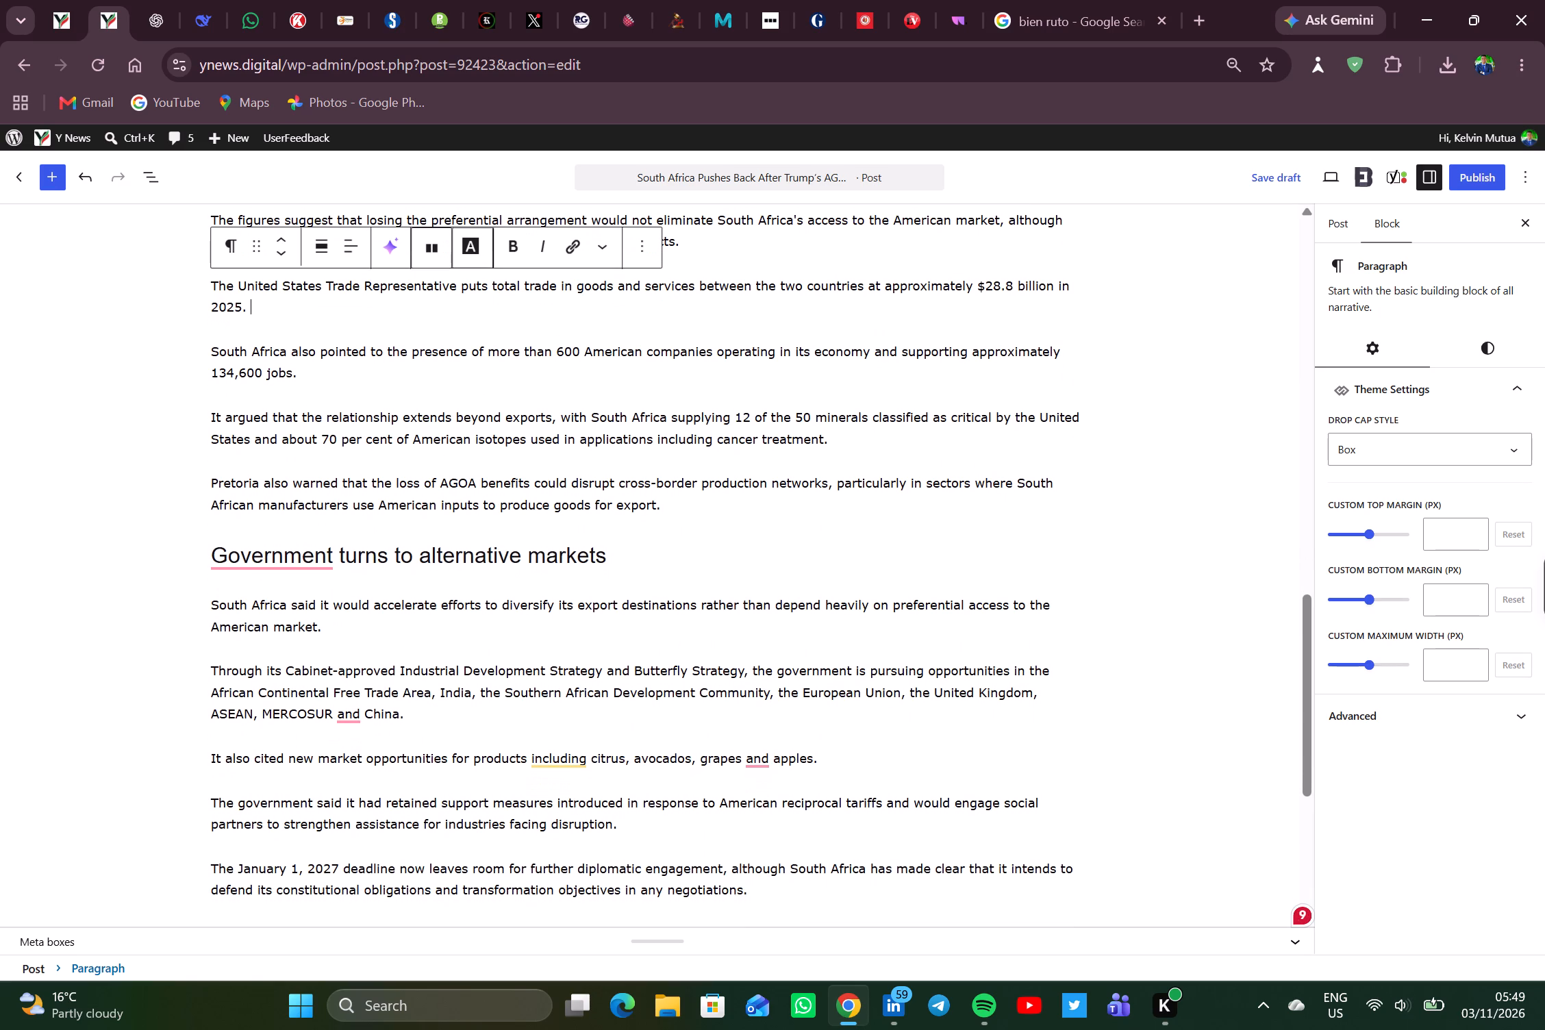
scroll(423, 430, "down", 2)
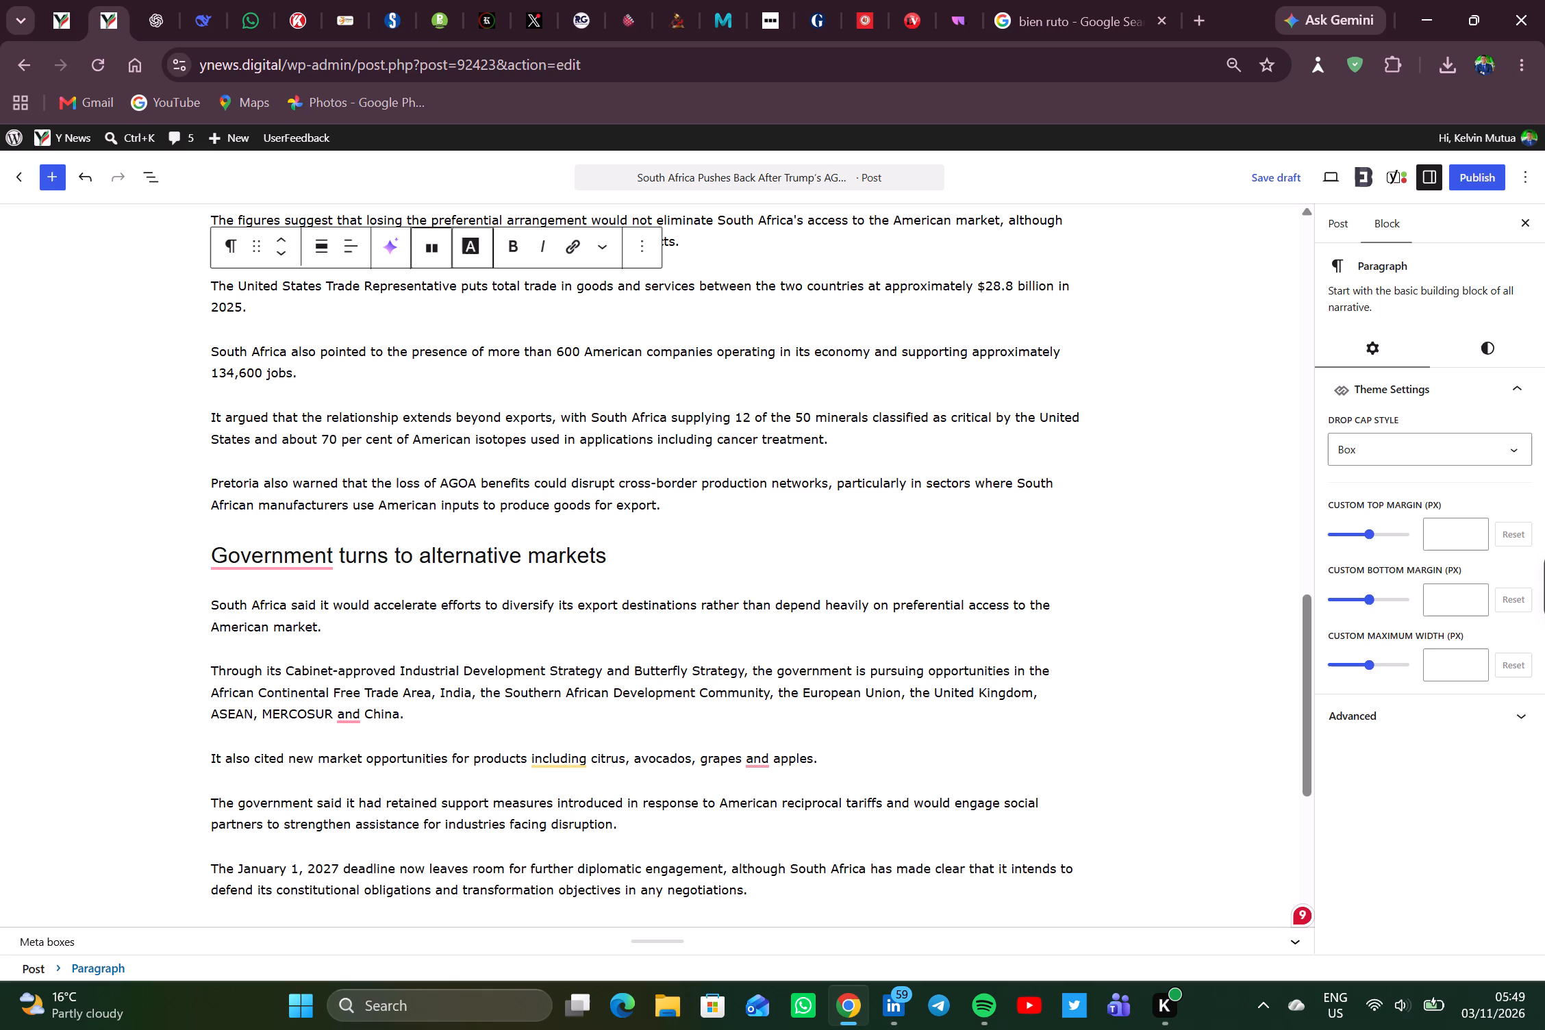
scroll(423, 430, "down", 2)
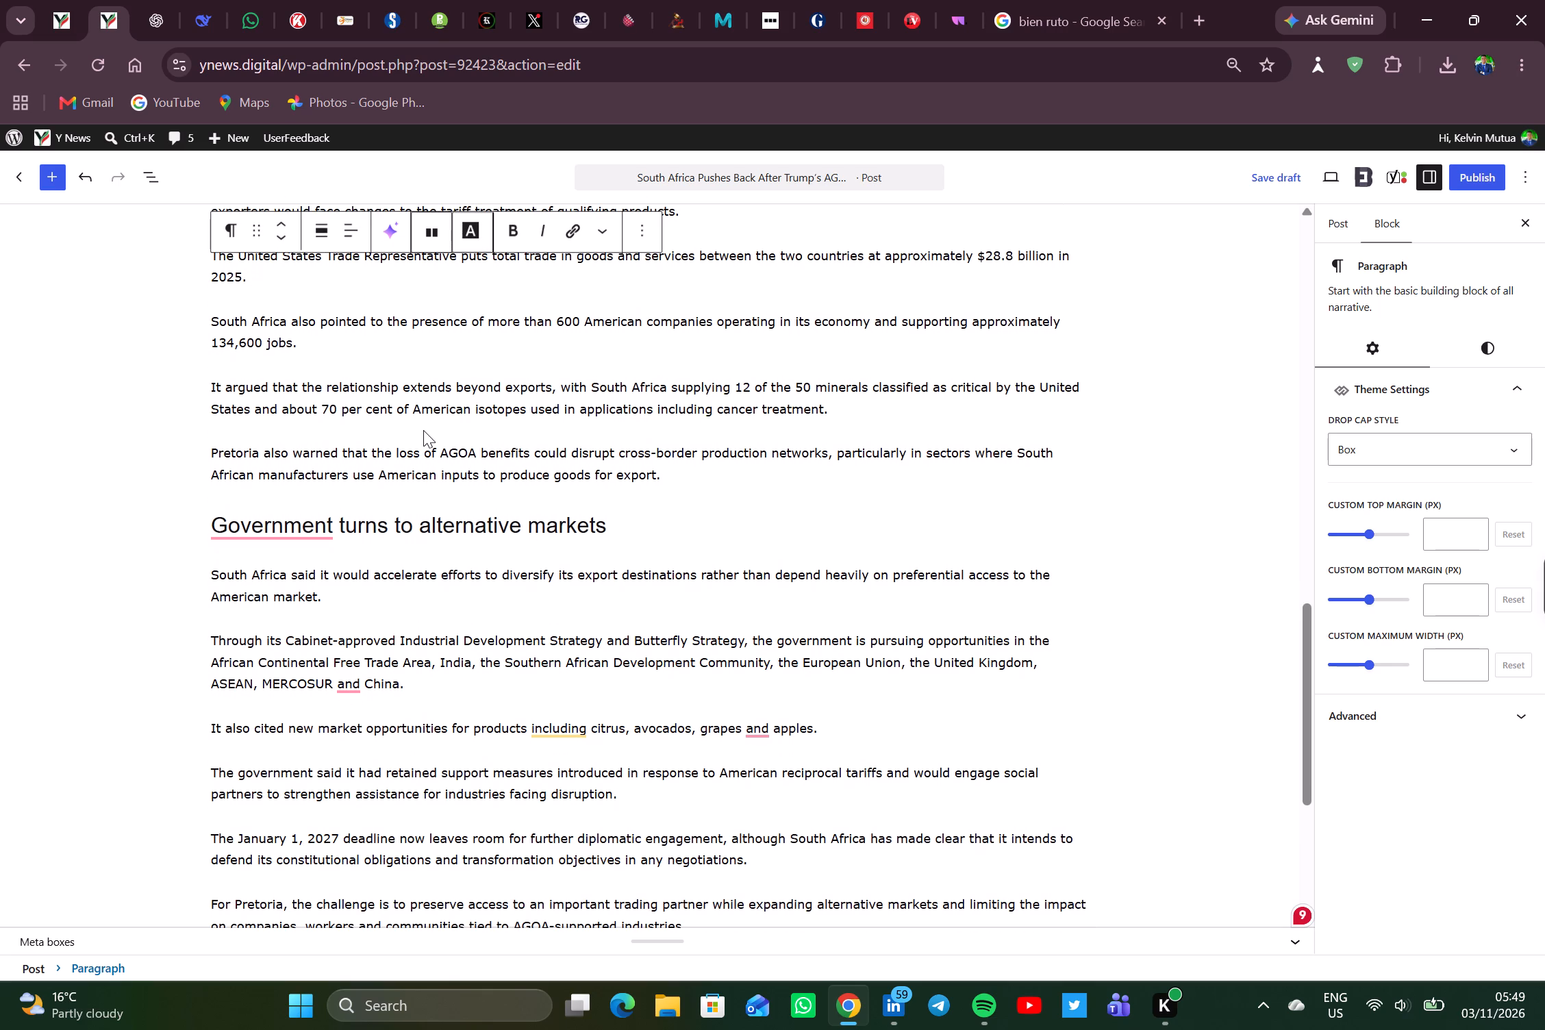
scroll(423, 430, "down", 1)
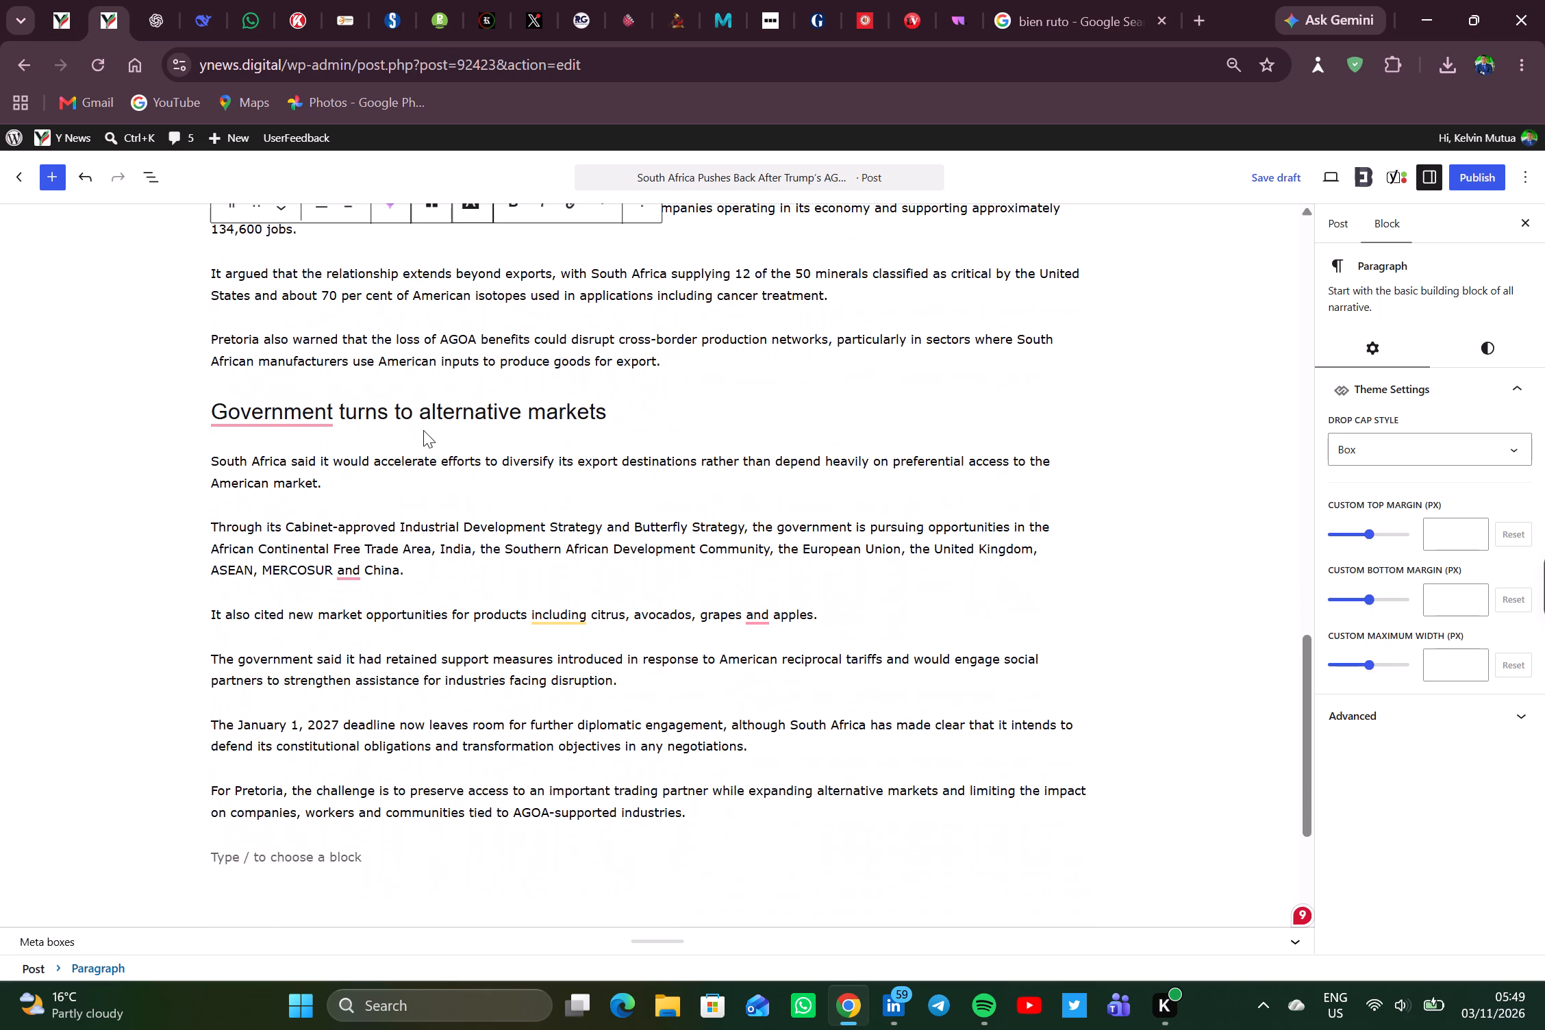
scroll(423, 430, "down", 1)
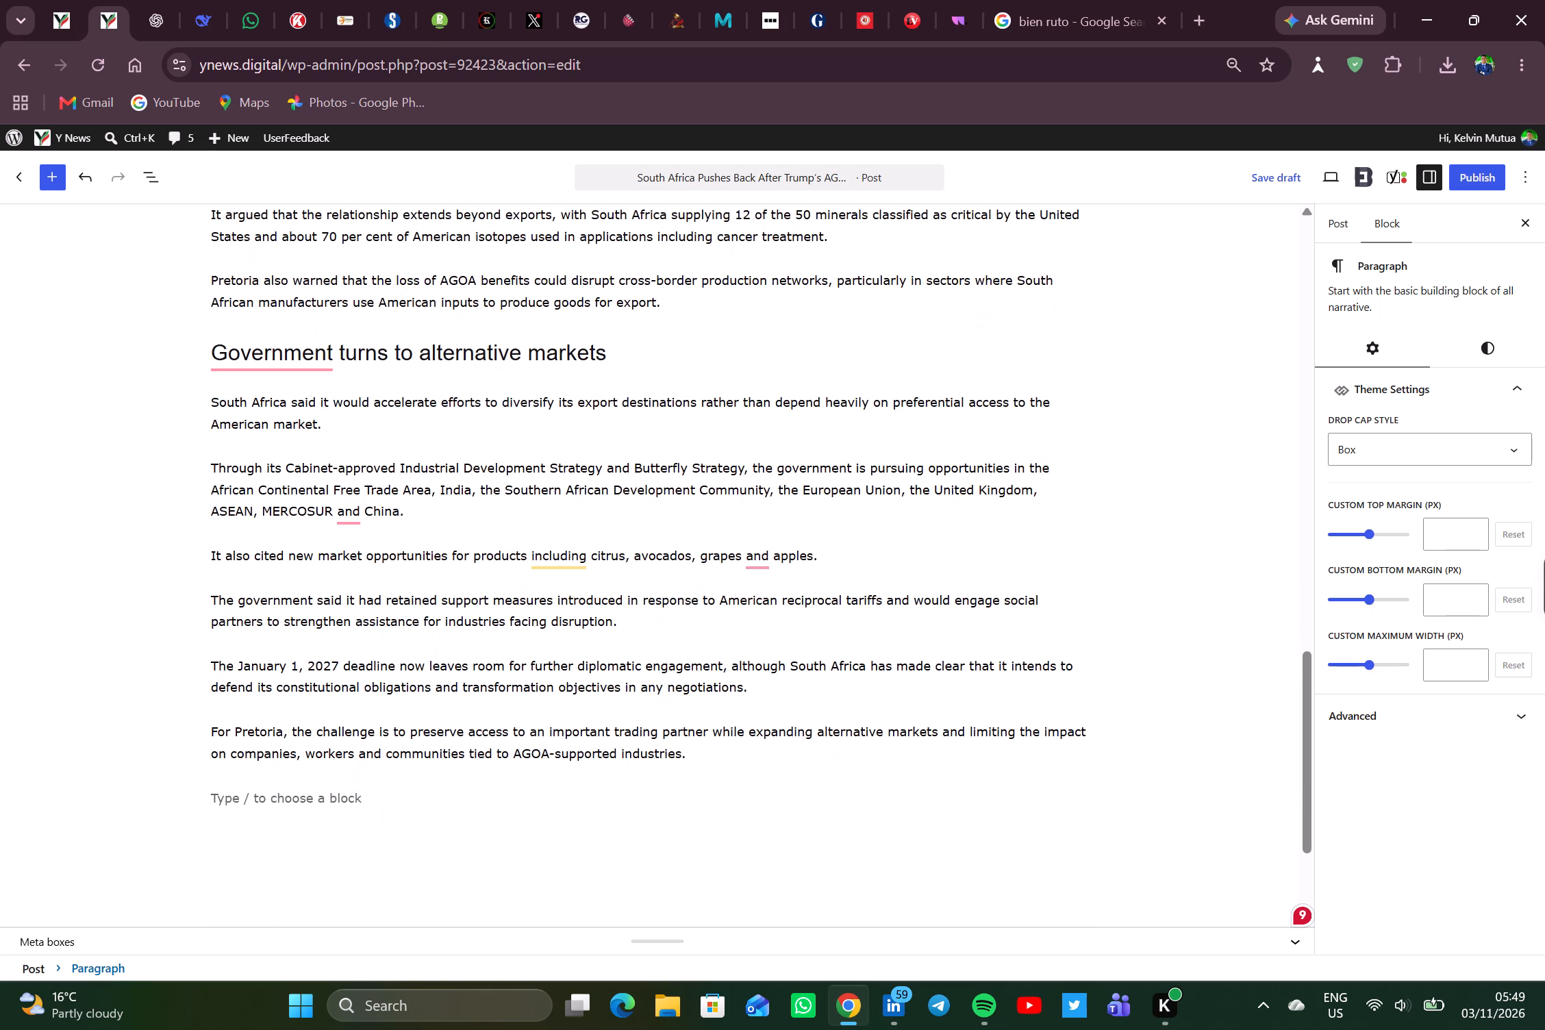
scroll(423, 430, "down", 4)
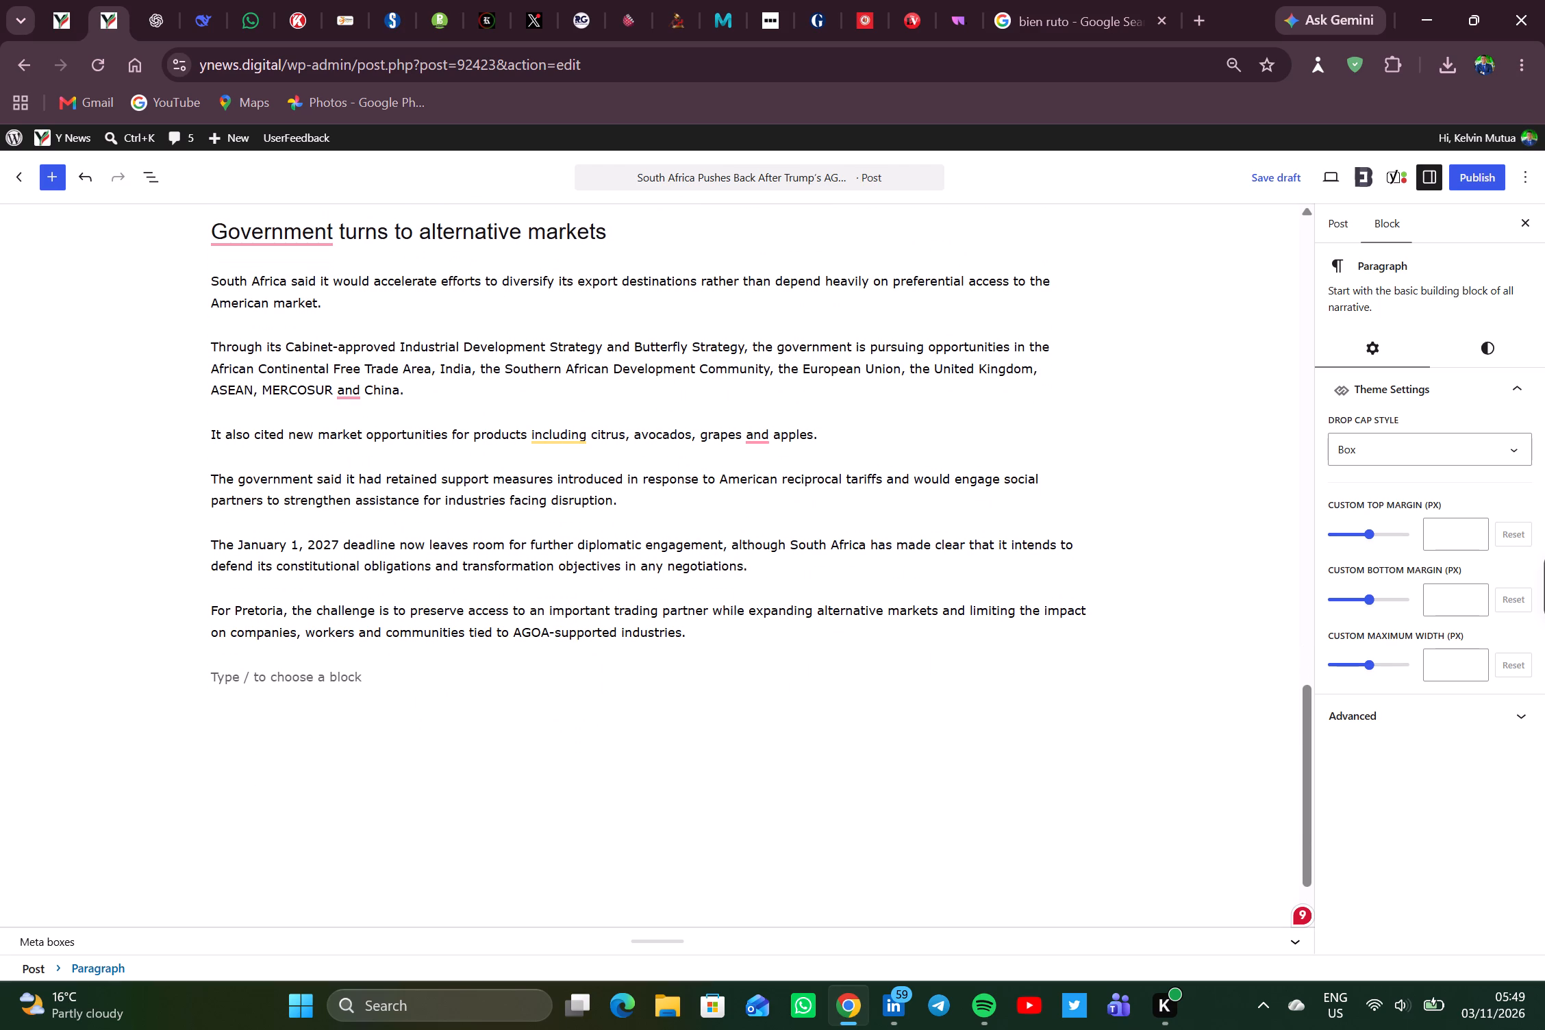
scroll(455, 550, "down", 2)
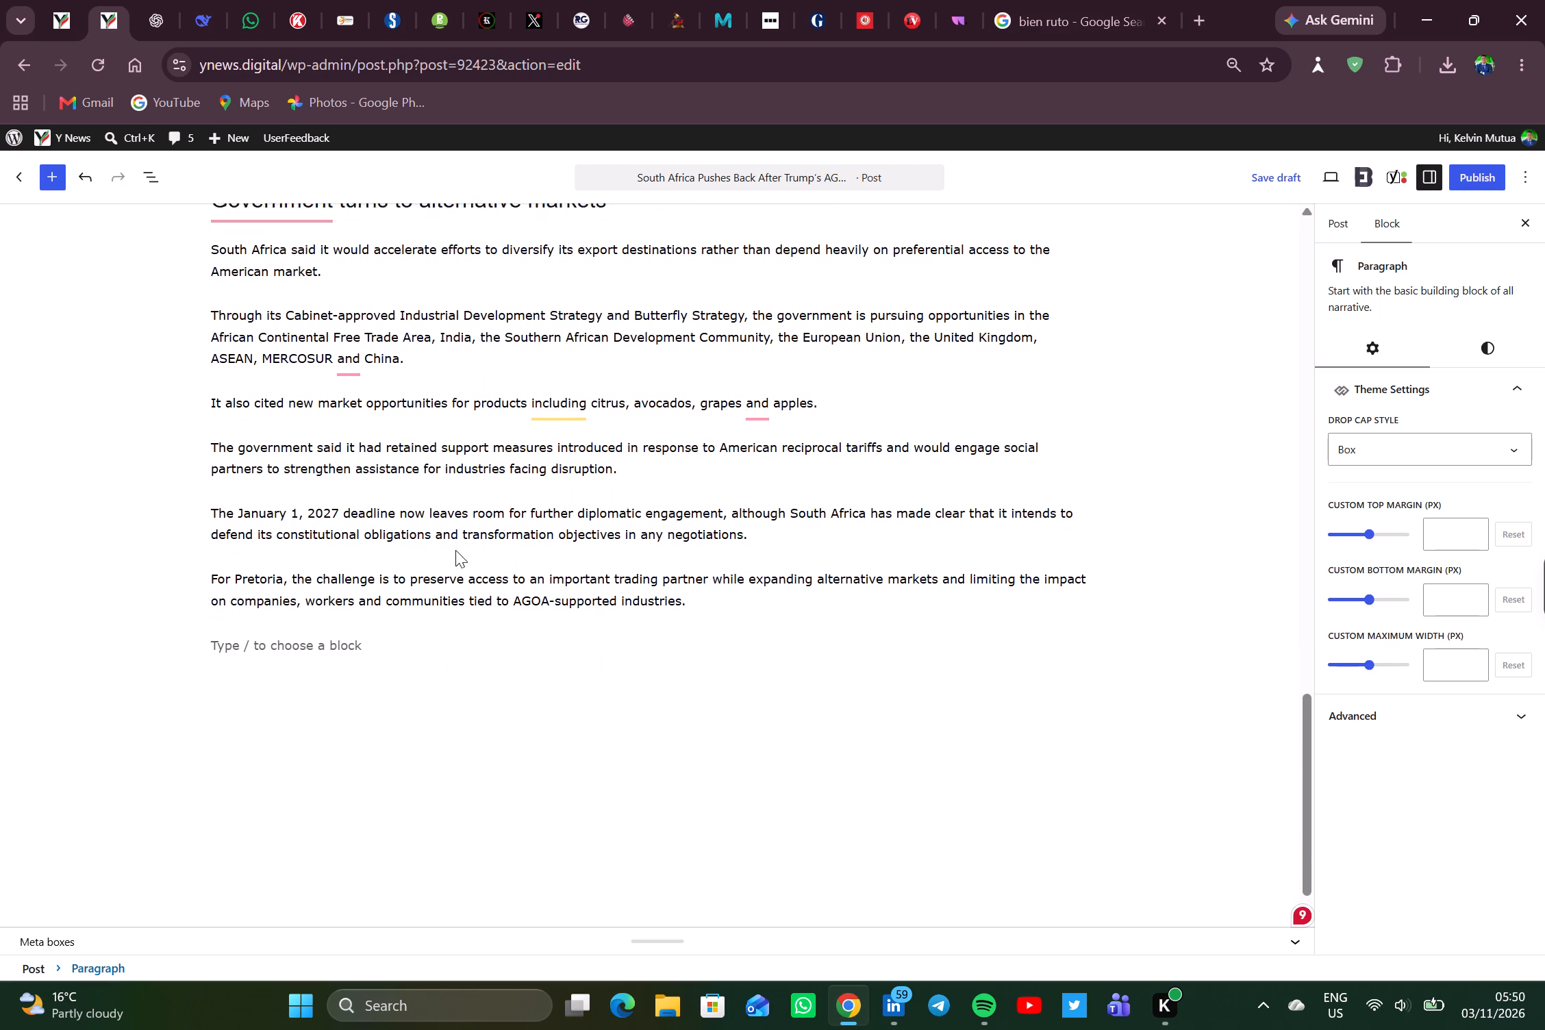
scroll(455, 550, "down", 2)
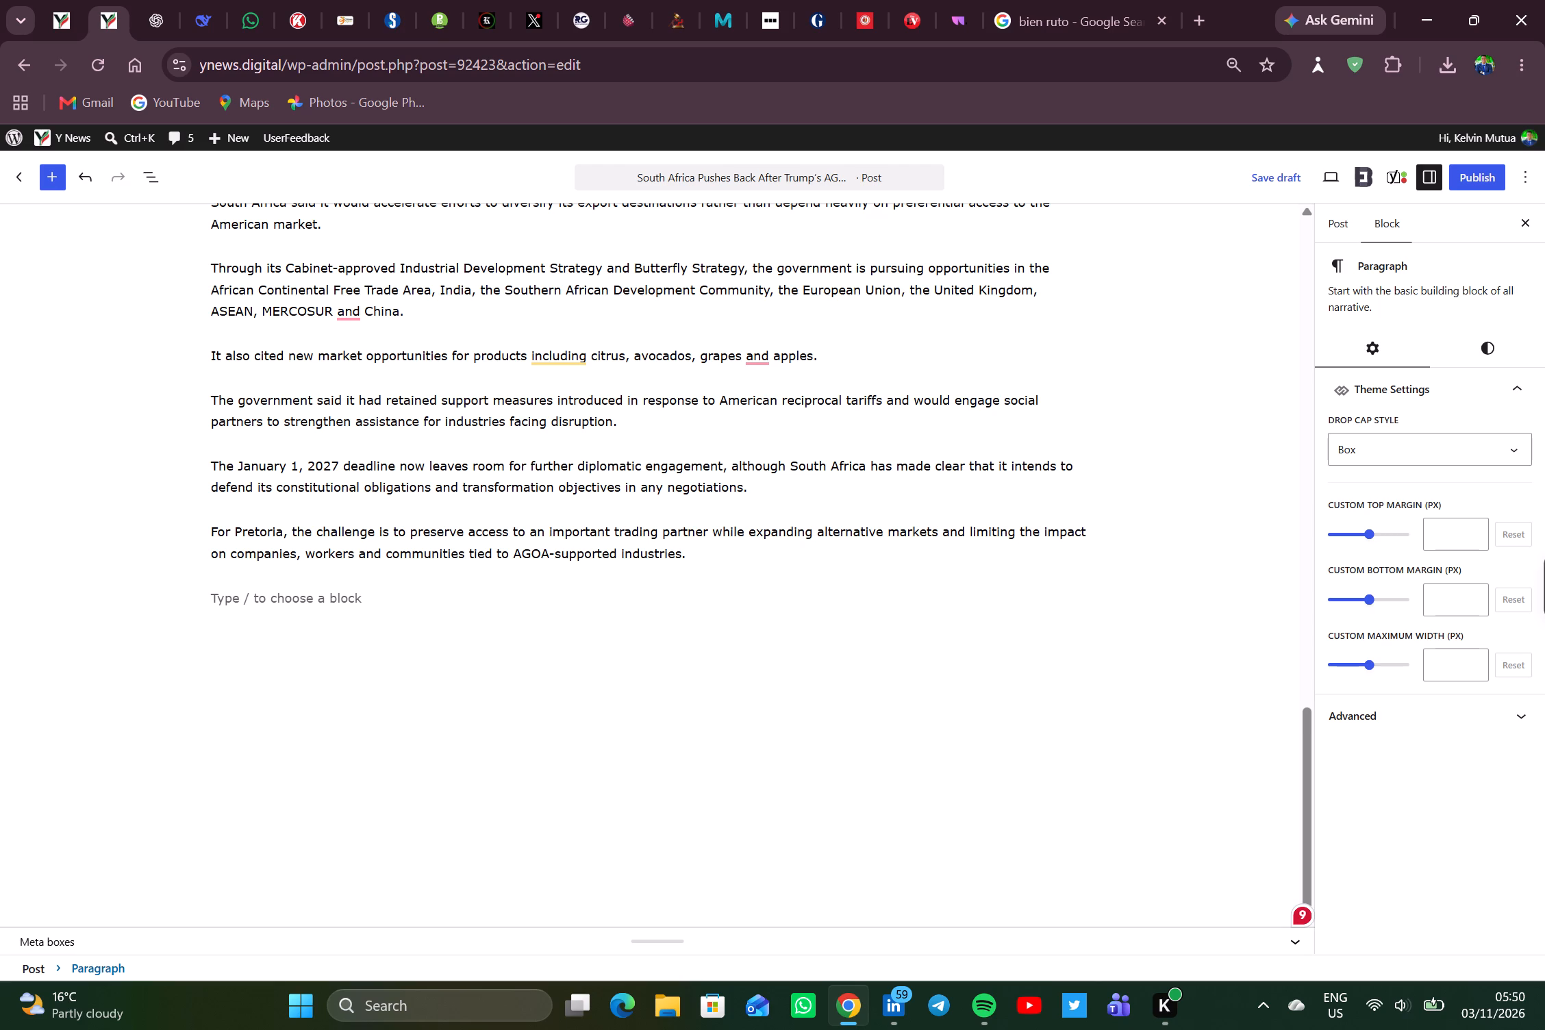
Embed the copied "SA reaction on AGOA" X post just above the heading "South Africa says AGOA accounts for a fraction of its exports".
scroll(455, 550, "up", 4)
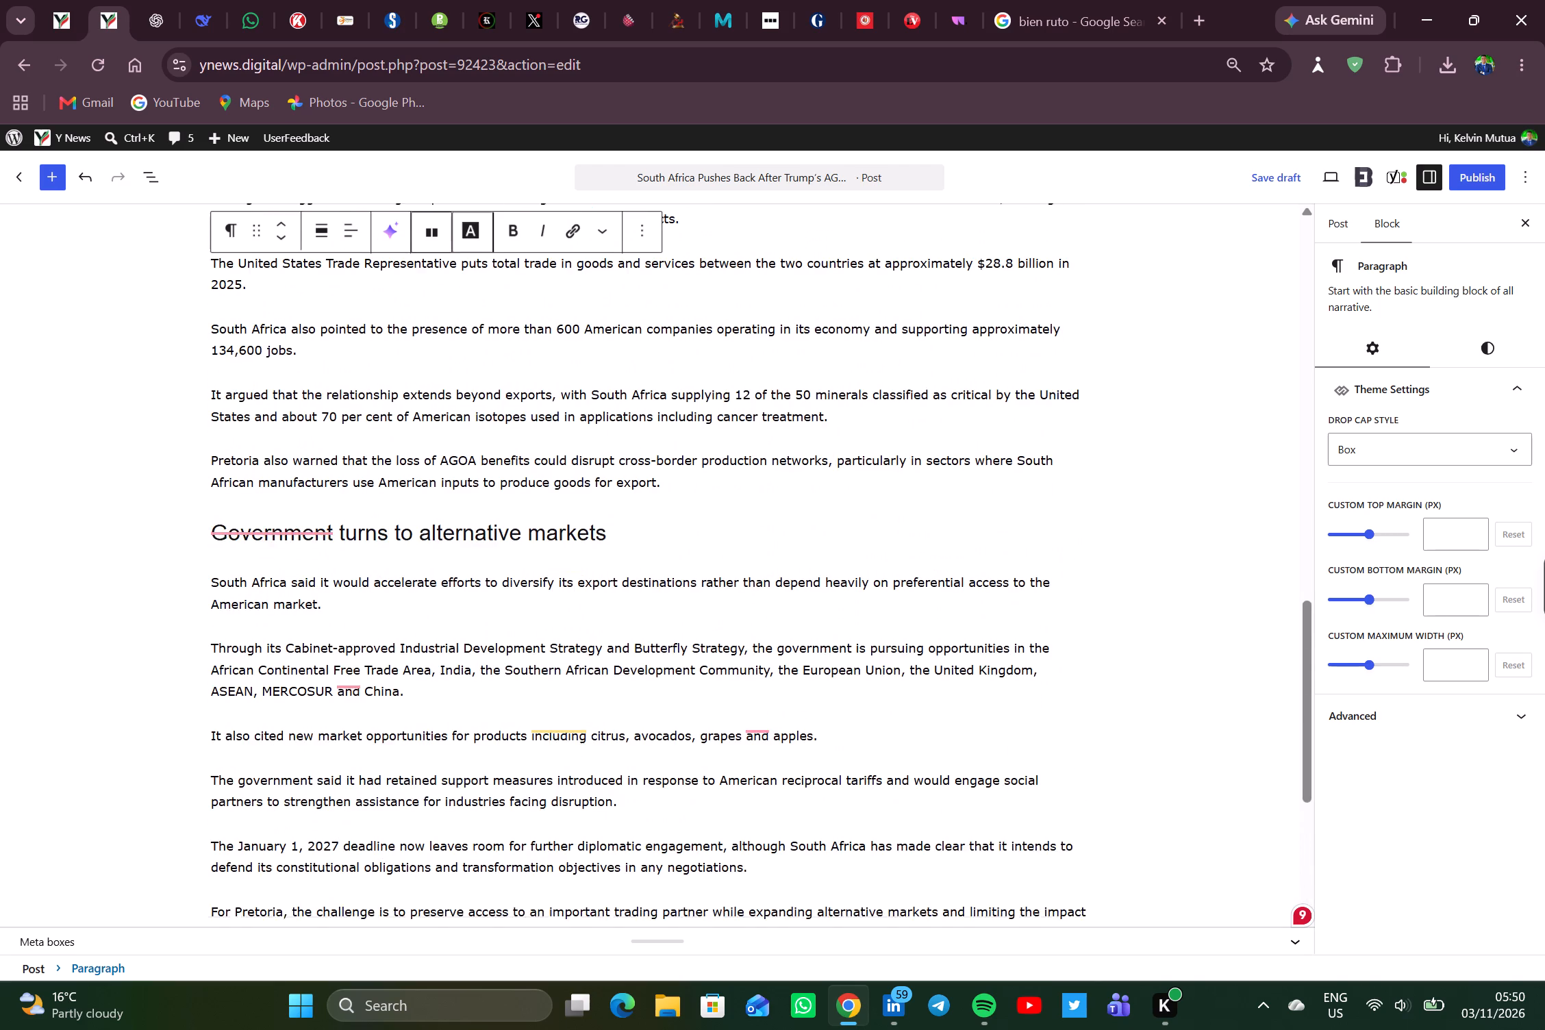
scroll(455, 550, "up", 2)
scroll(664, 437, "up", 1)
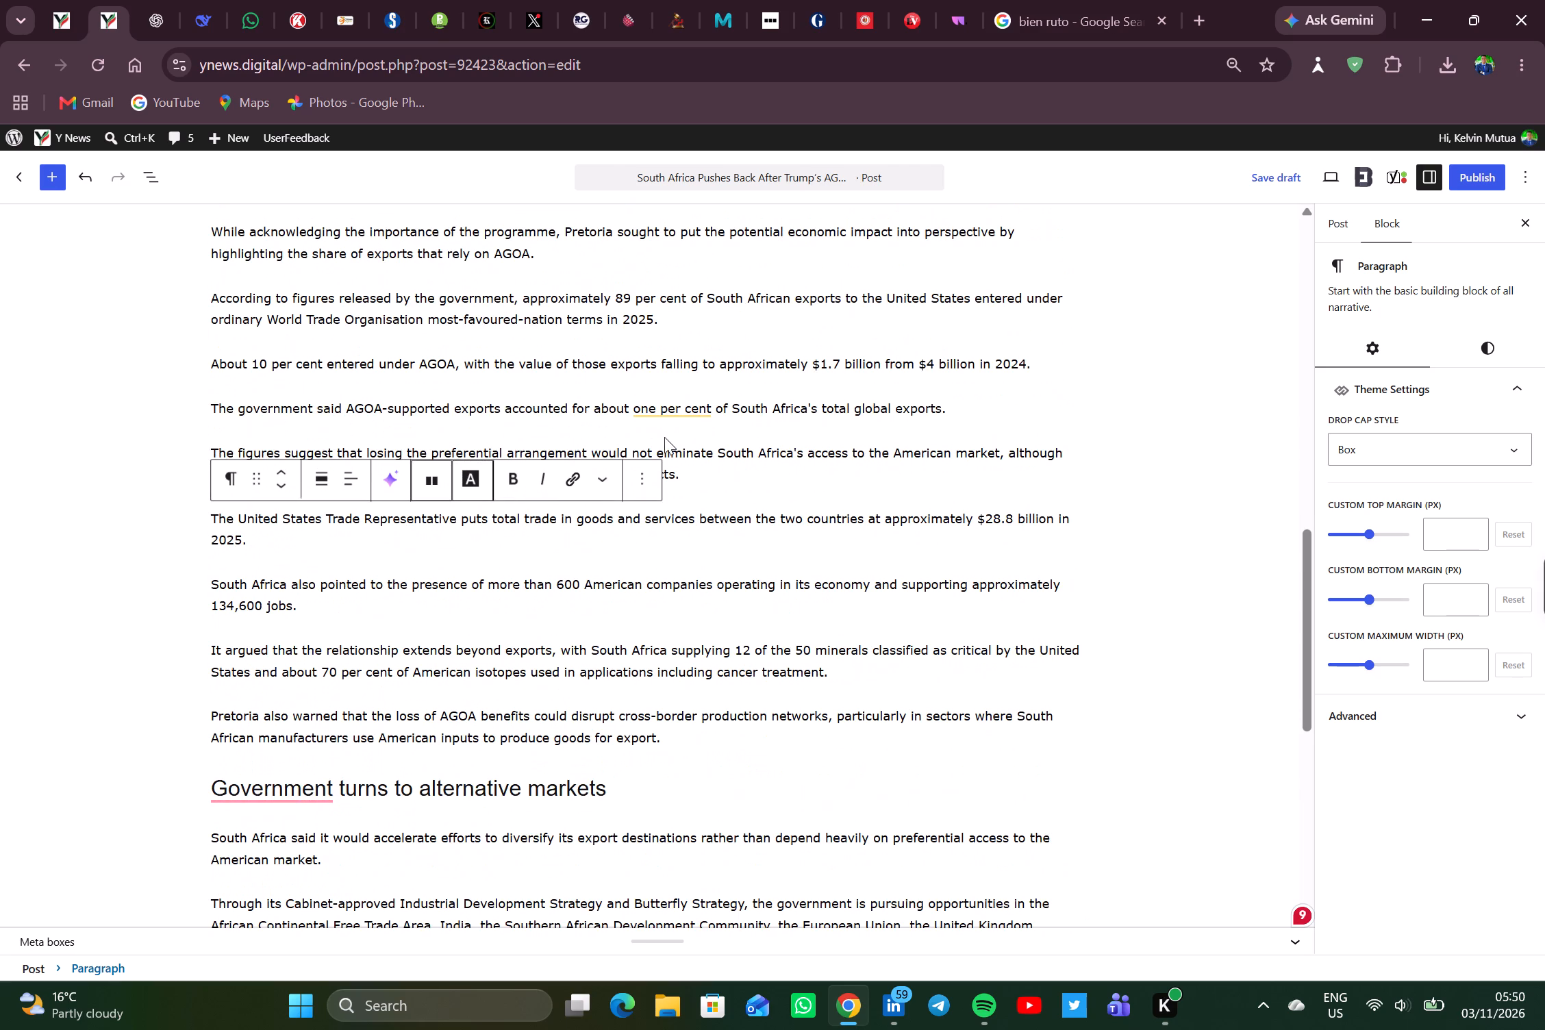
scroll(664, 437, "up", 1)
scroll(627, 324, "up", 1)
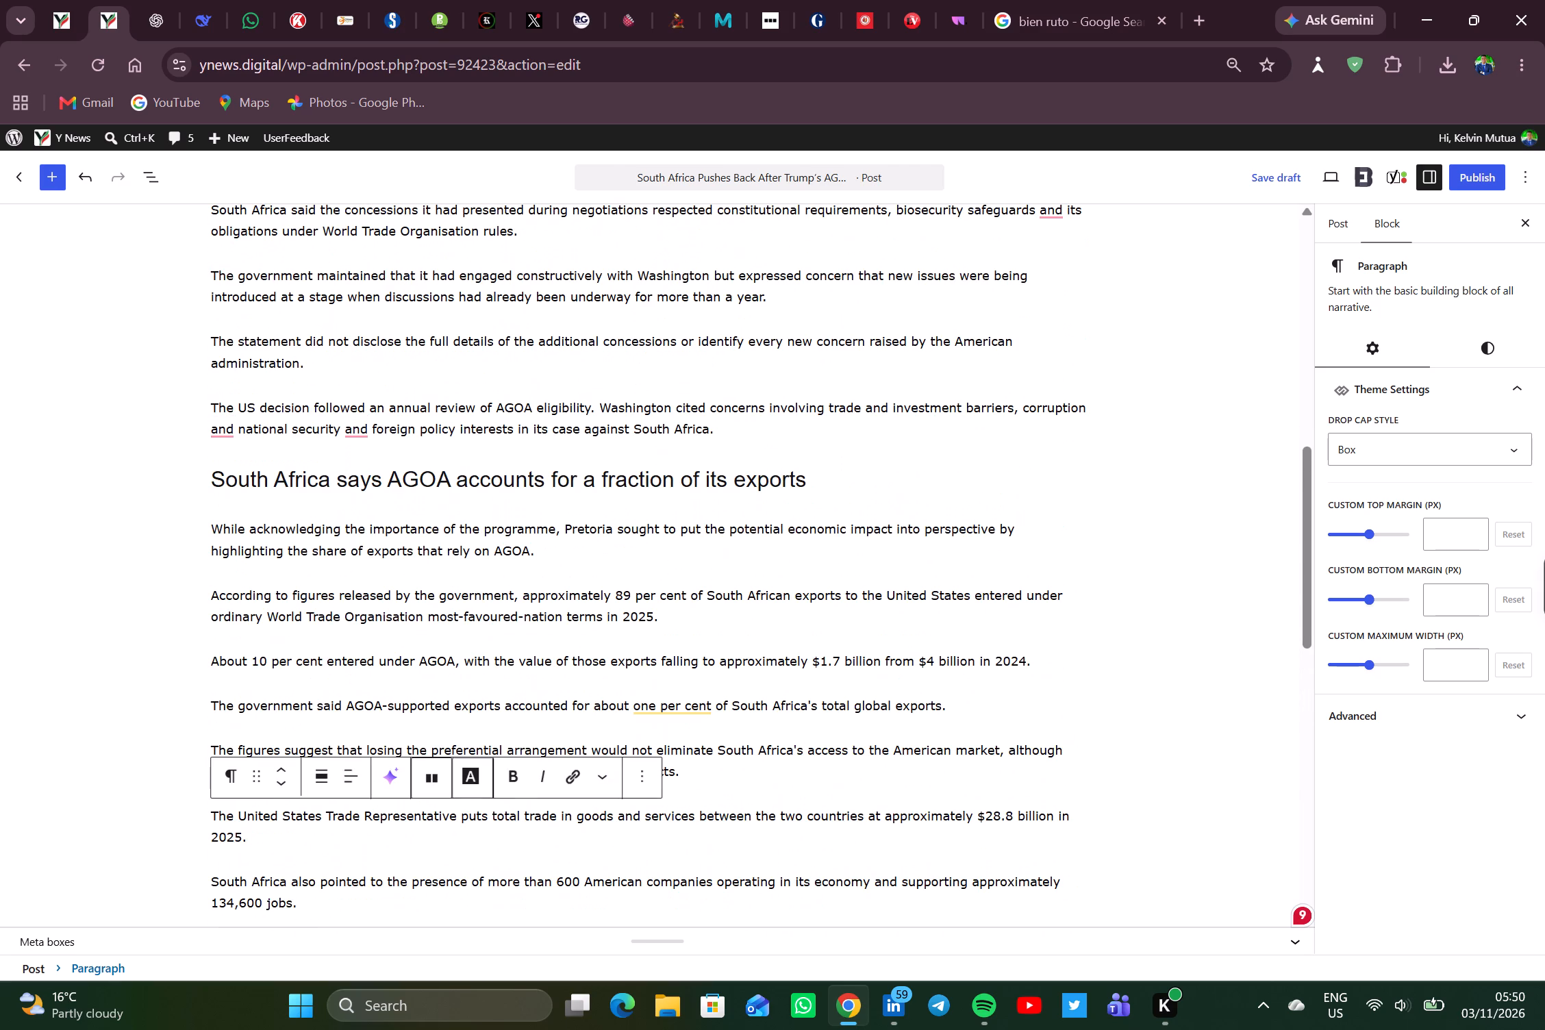
left_click(629, 418)
scroll(629, 418, "up", 2)
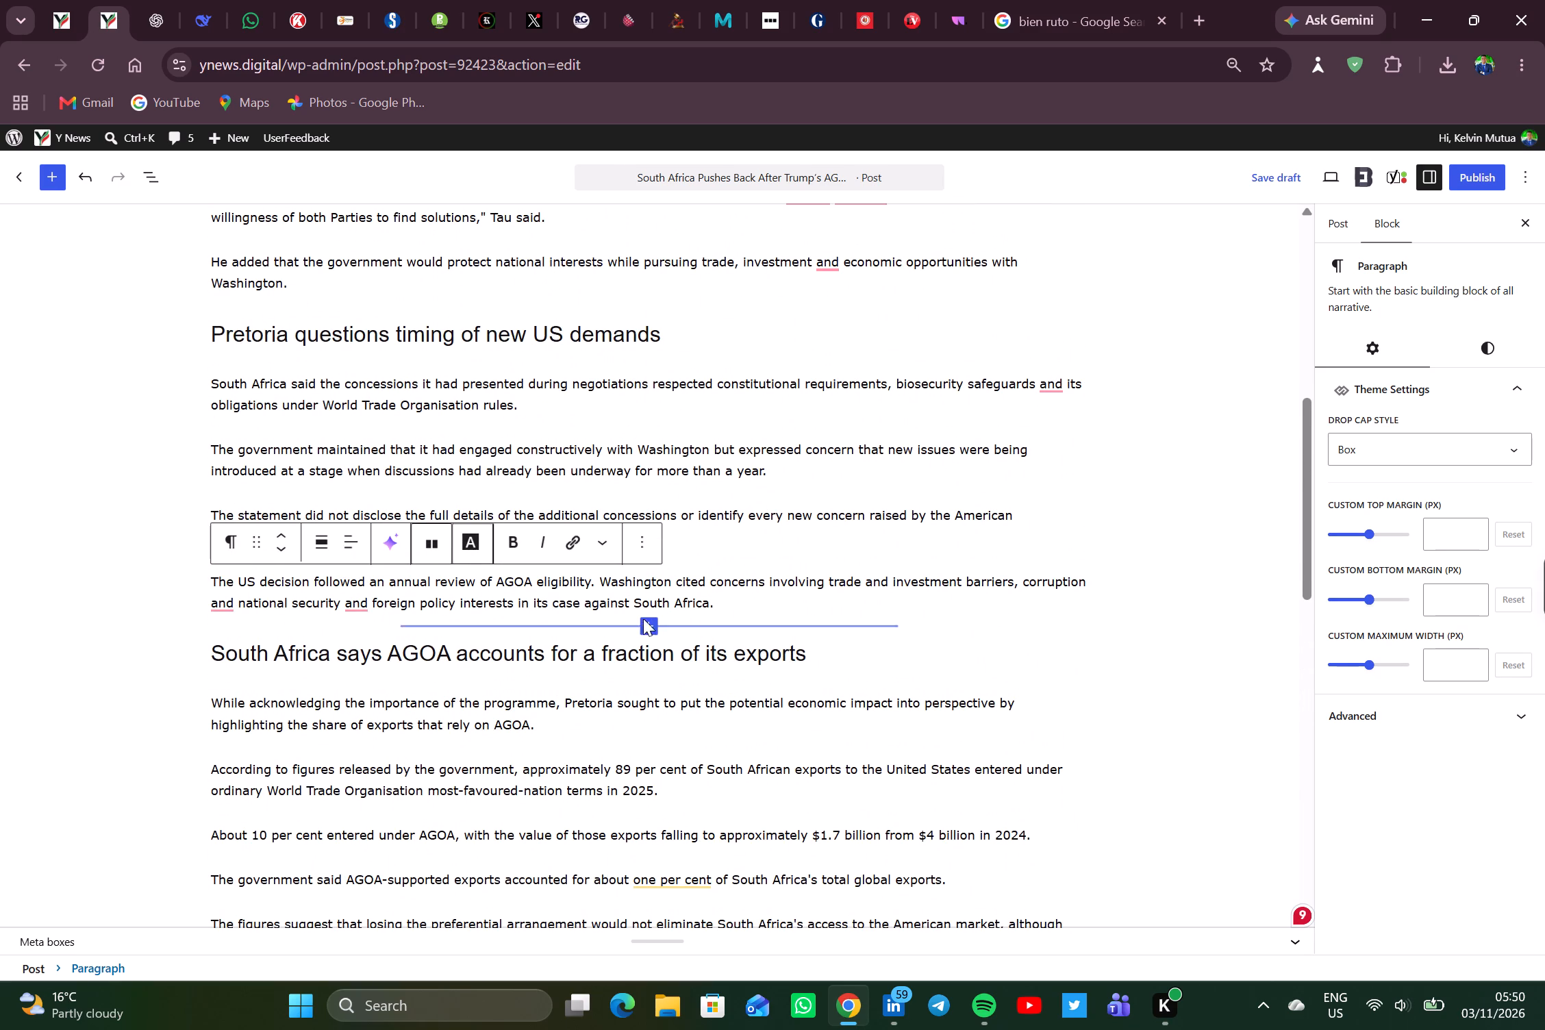
left_click(645, 628)
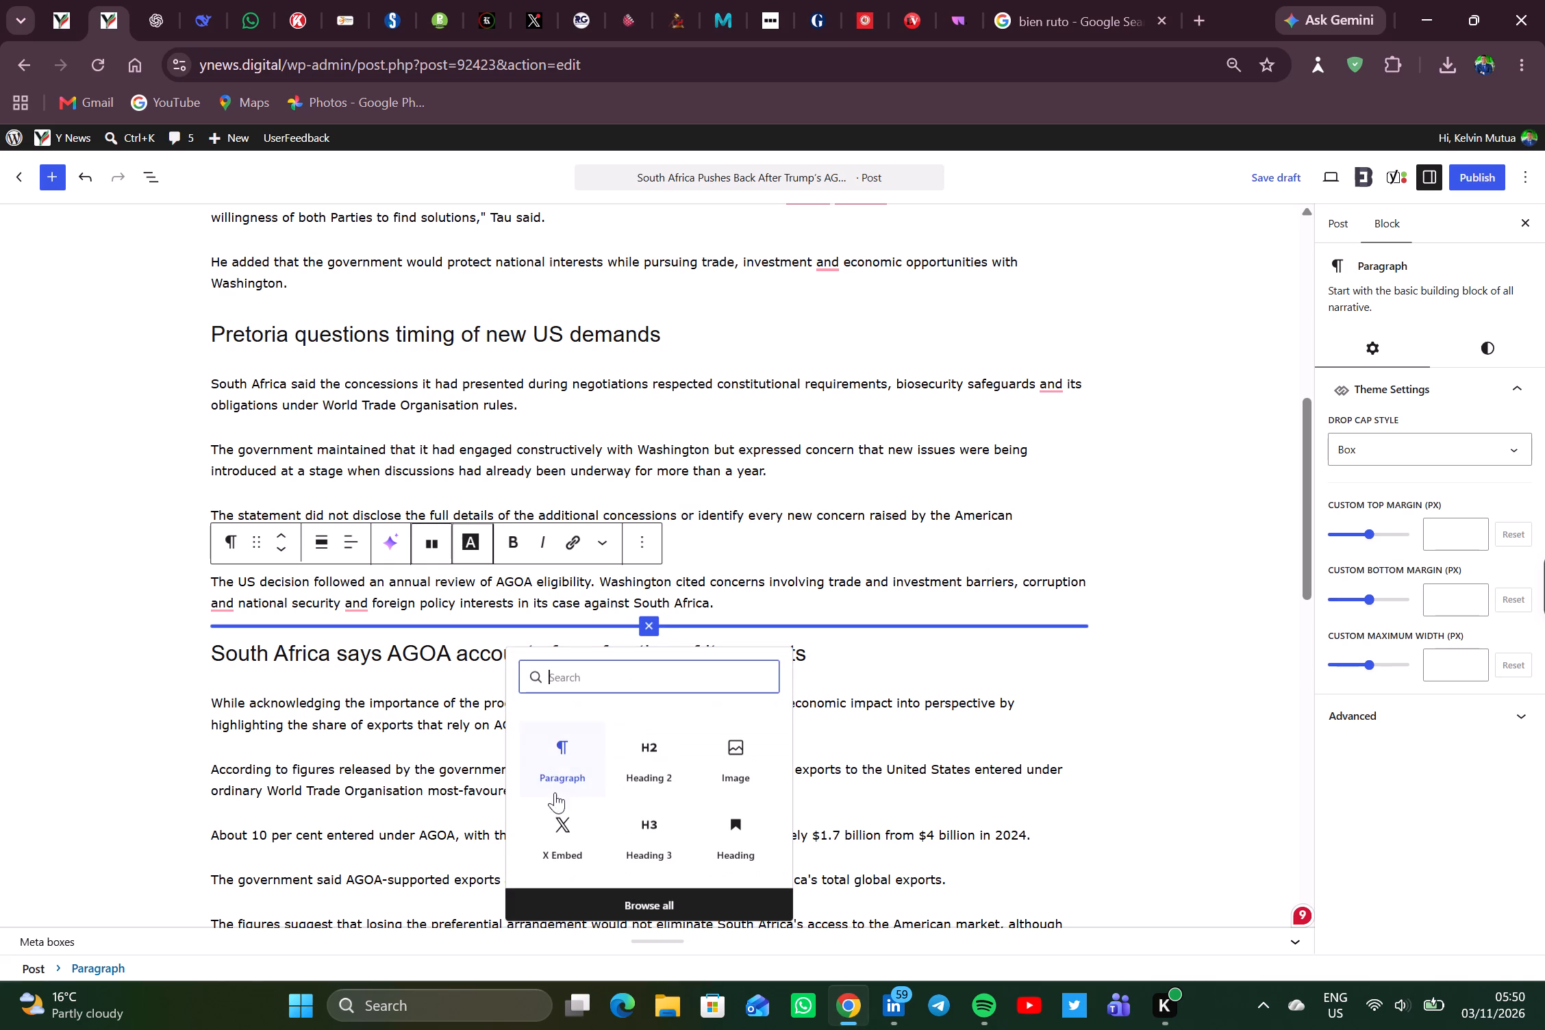
left_click(554, 827)
key("ctrl+v")
key("Return")
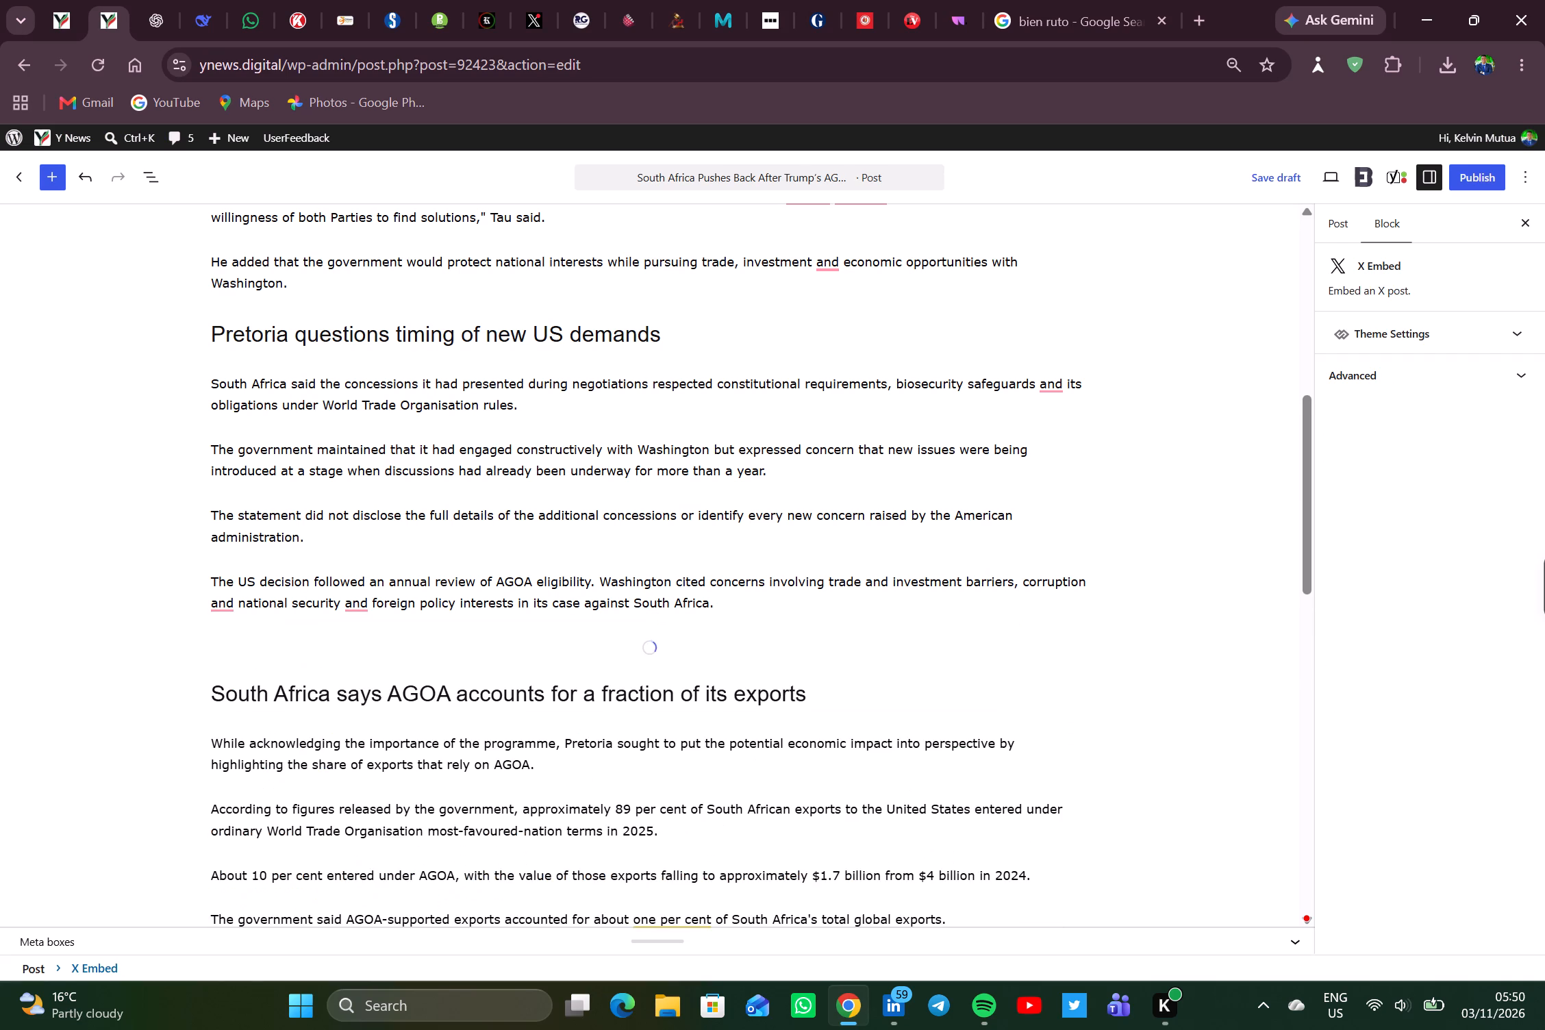
scroll(554, 827, "down", 4)
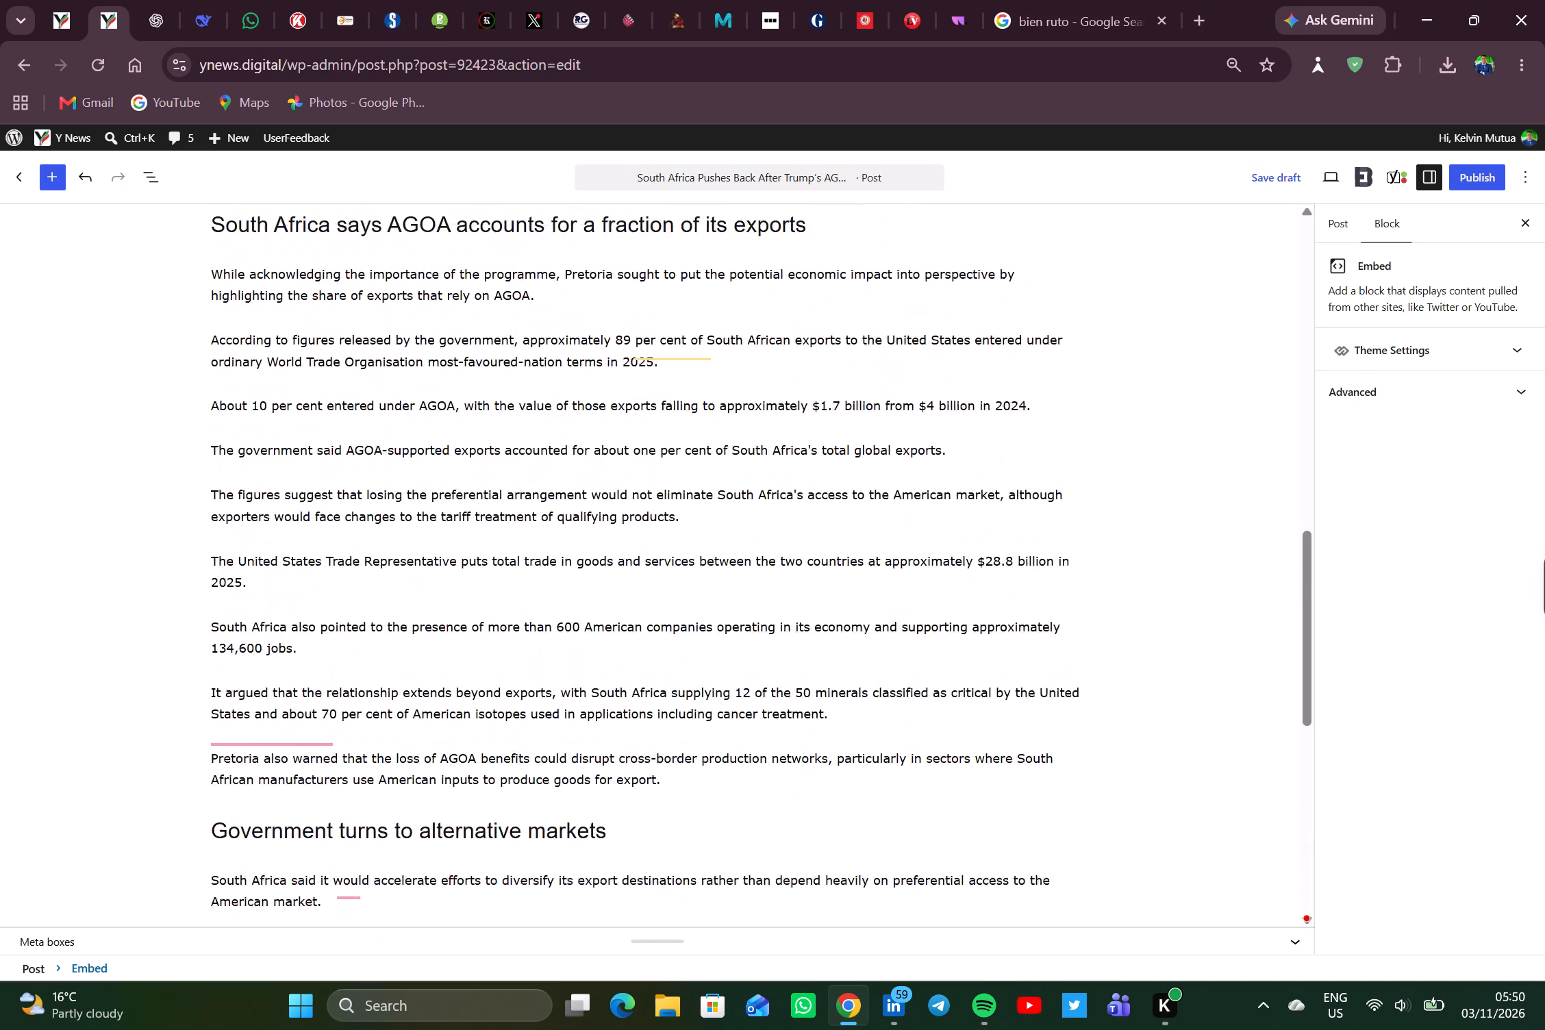
scroll(554, 827, "up", 3)
On X, copy the link to Y News's own post about Trump terminating AGOA trade benefits for Rwanda and South Africa.
left_click(543, 24)
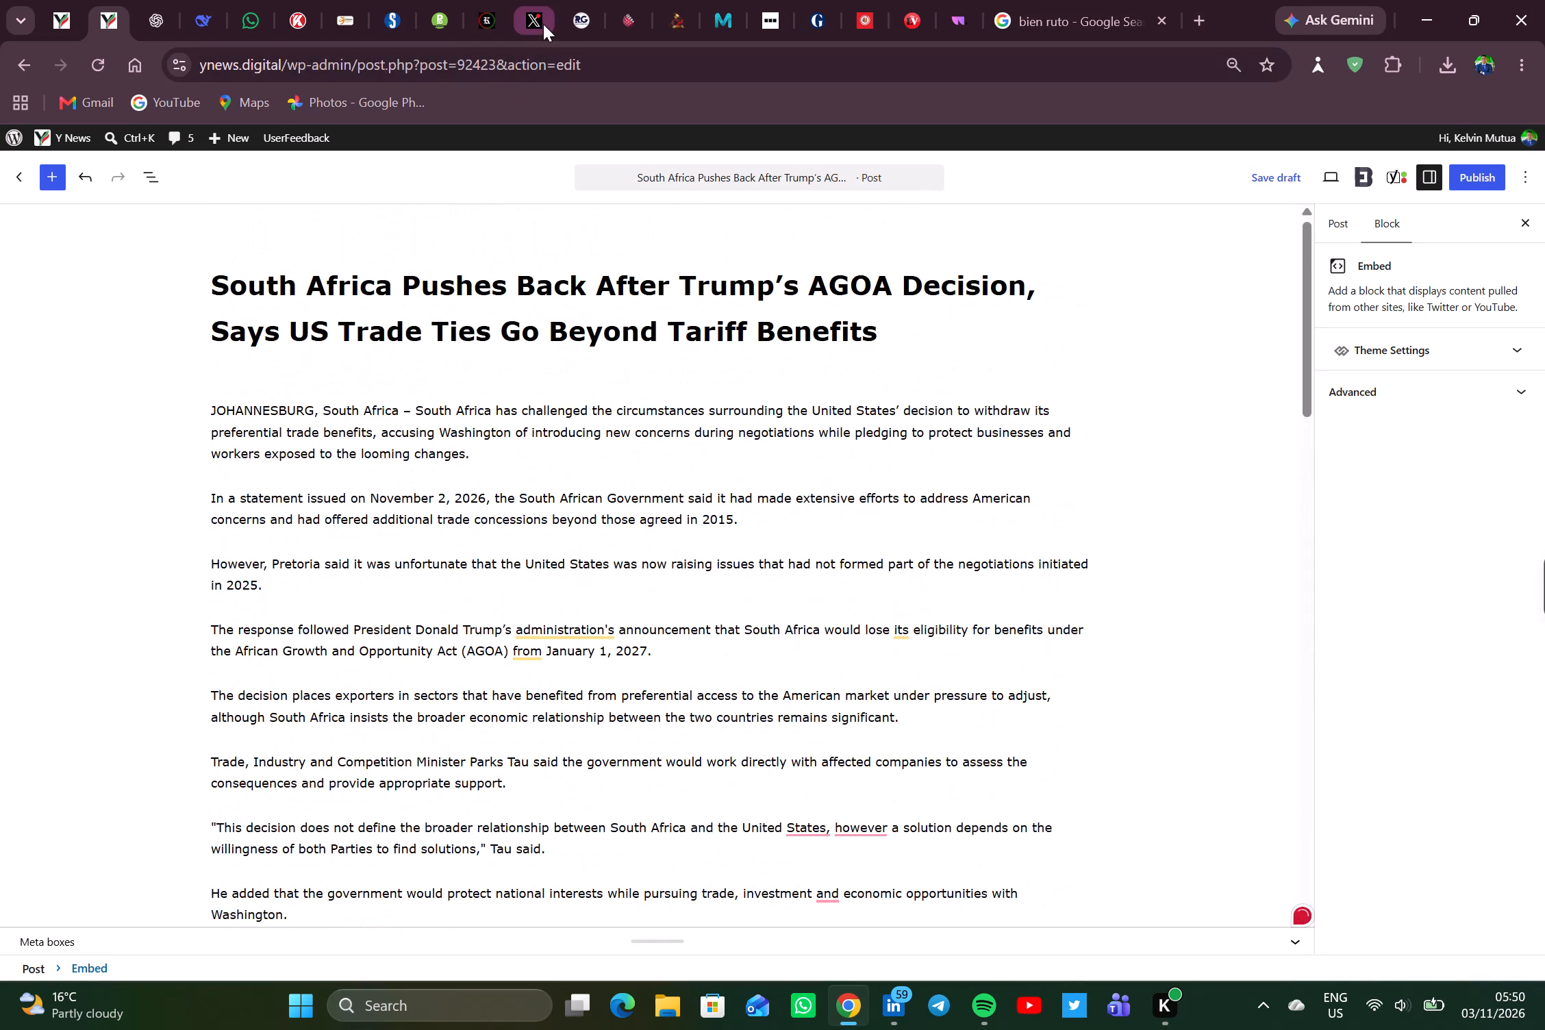
left_click(37, 155)
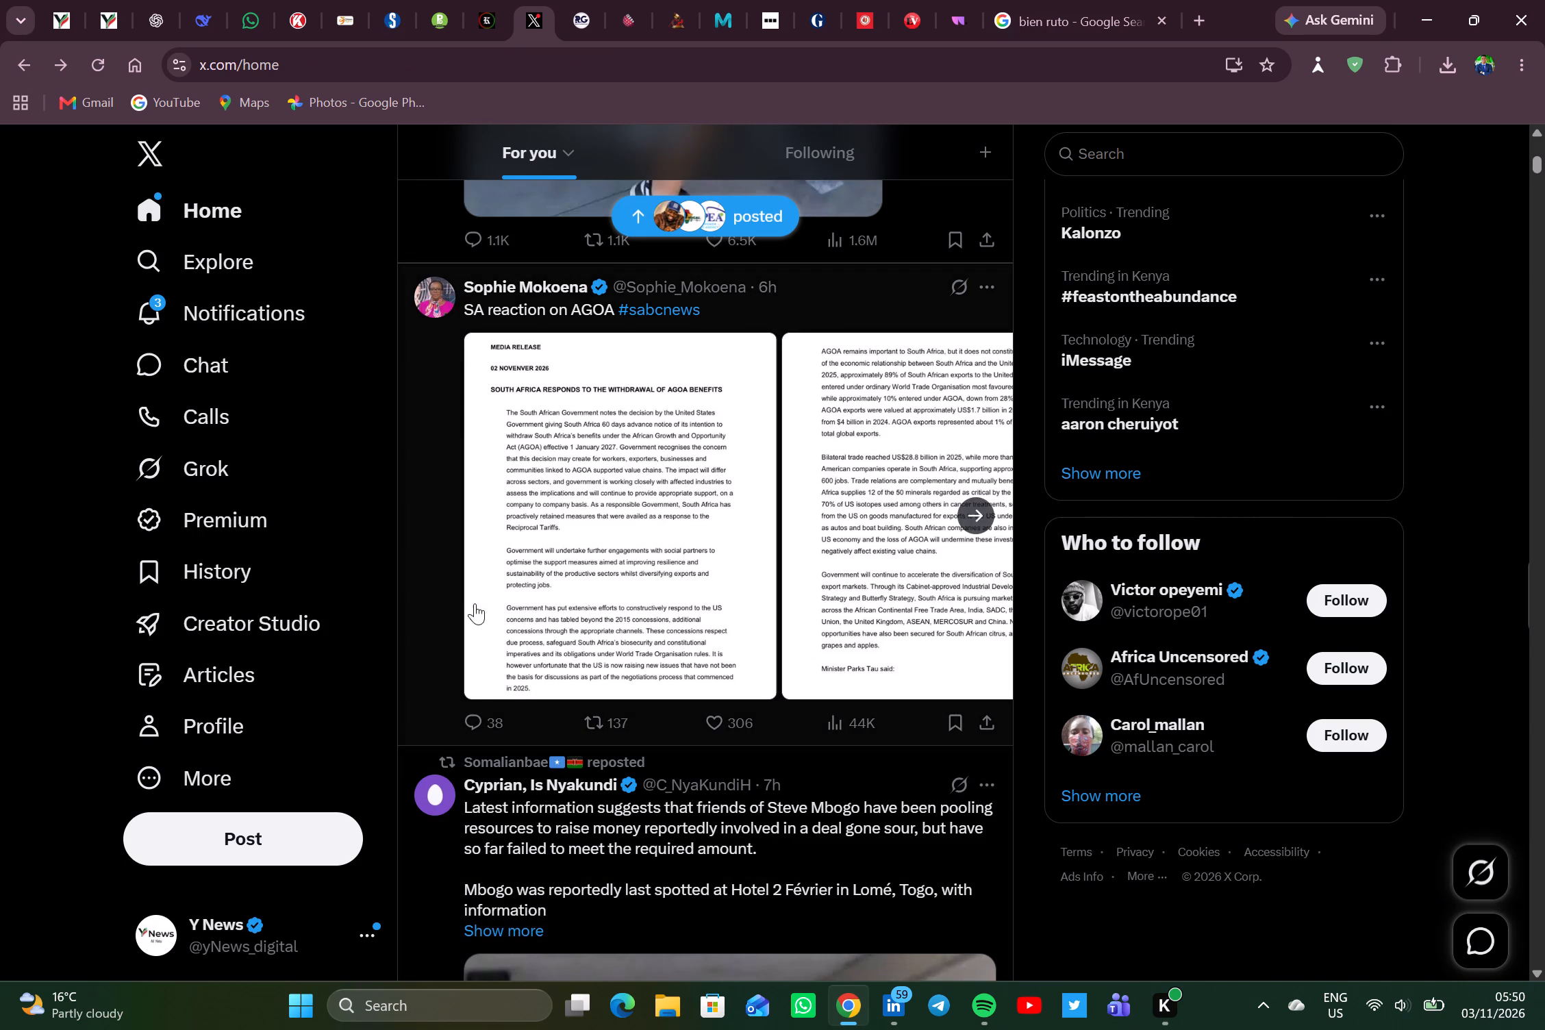
left_click(216, 729)
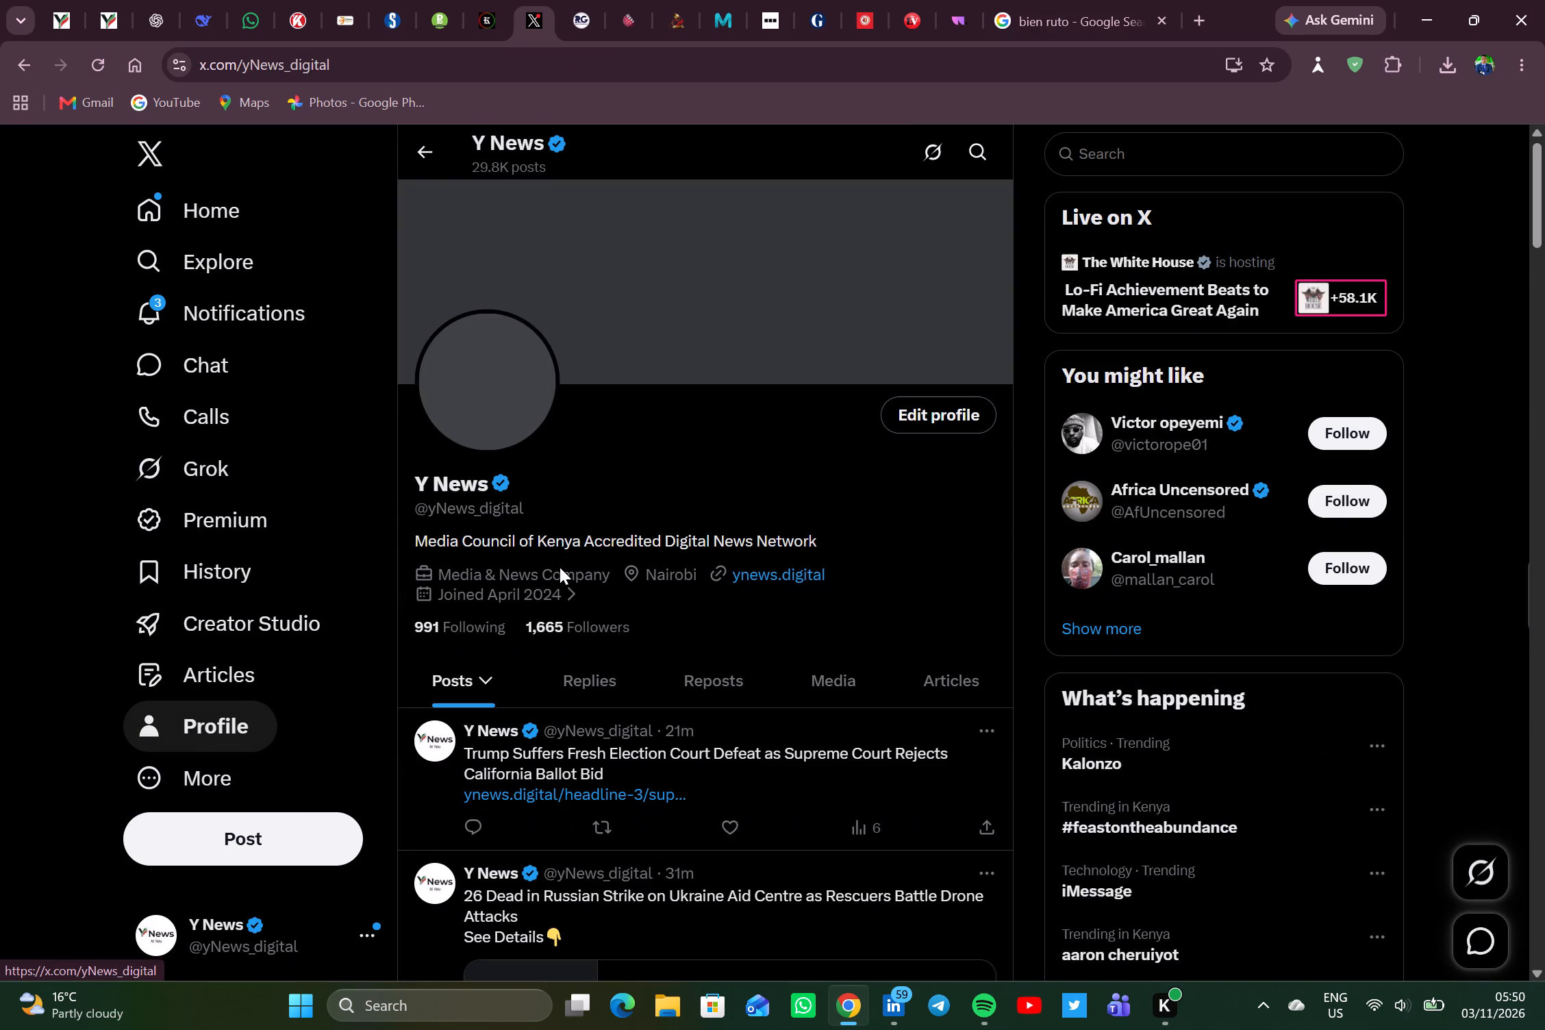
scroll(560, 567, "down", 3)
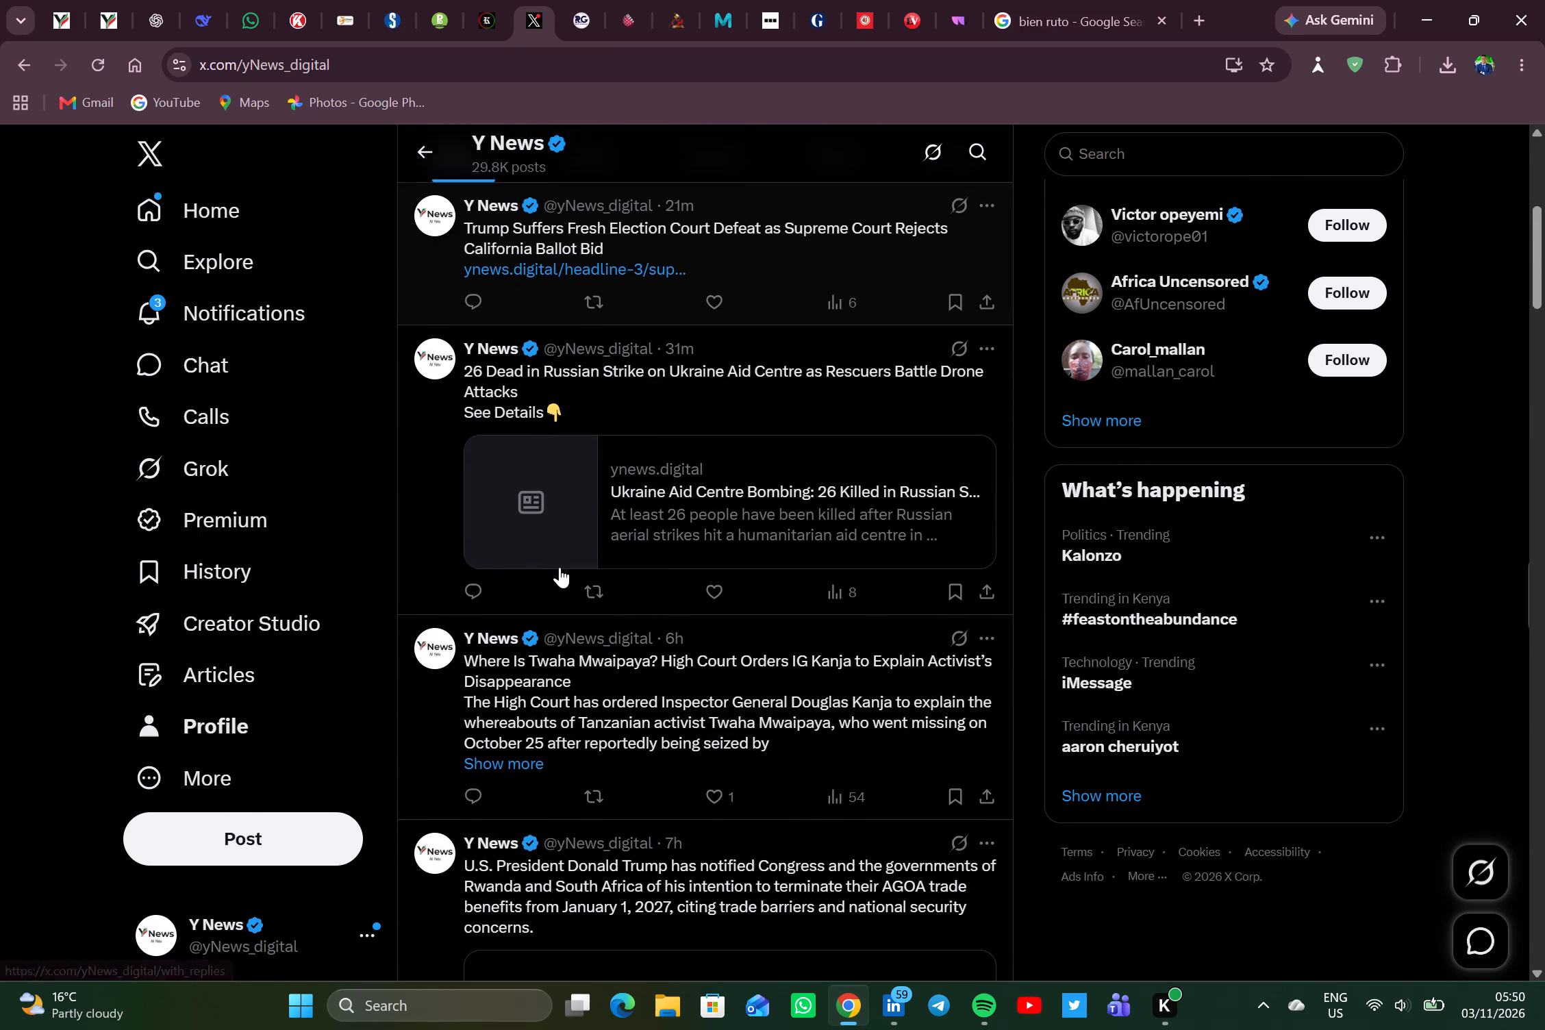
scroll(560, 567, "down", 3)
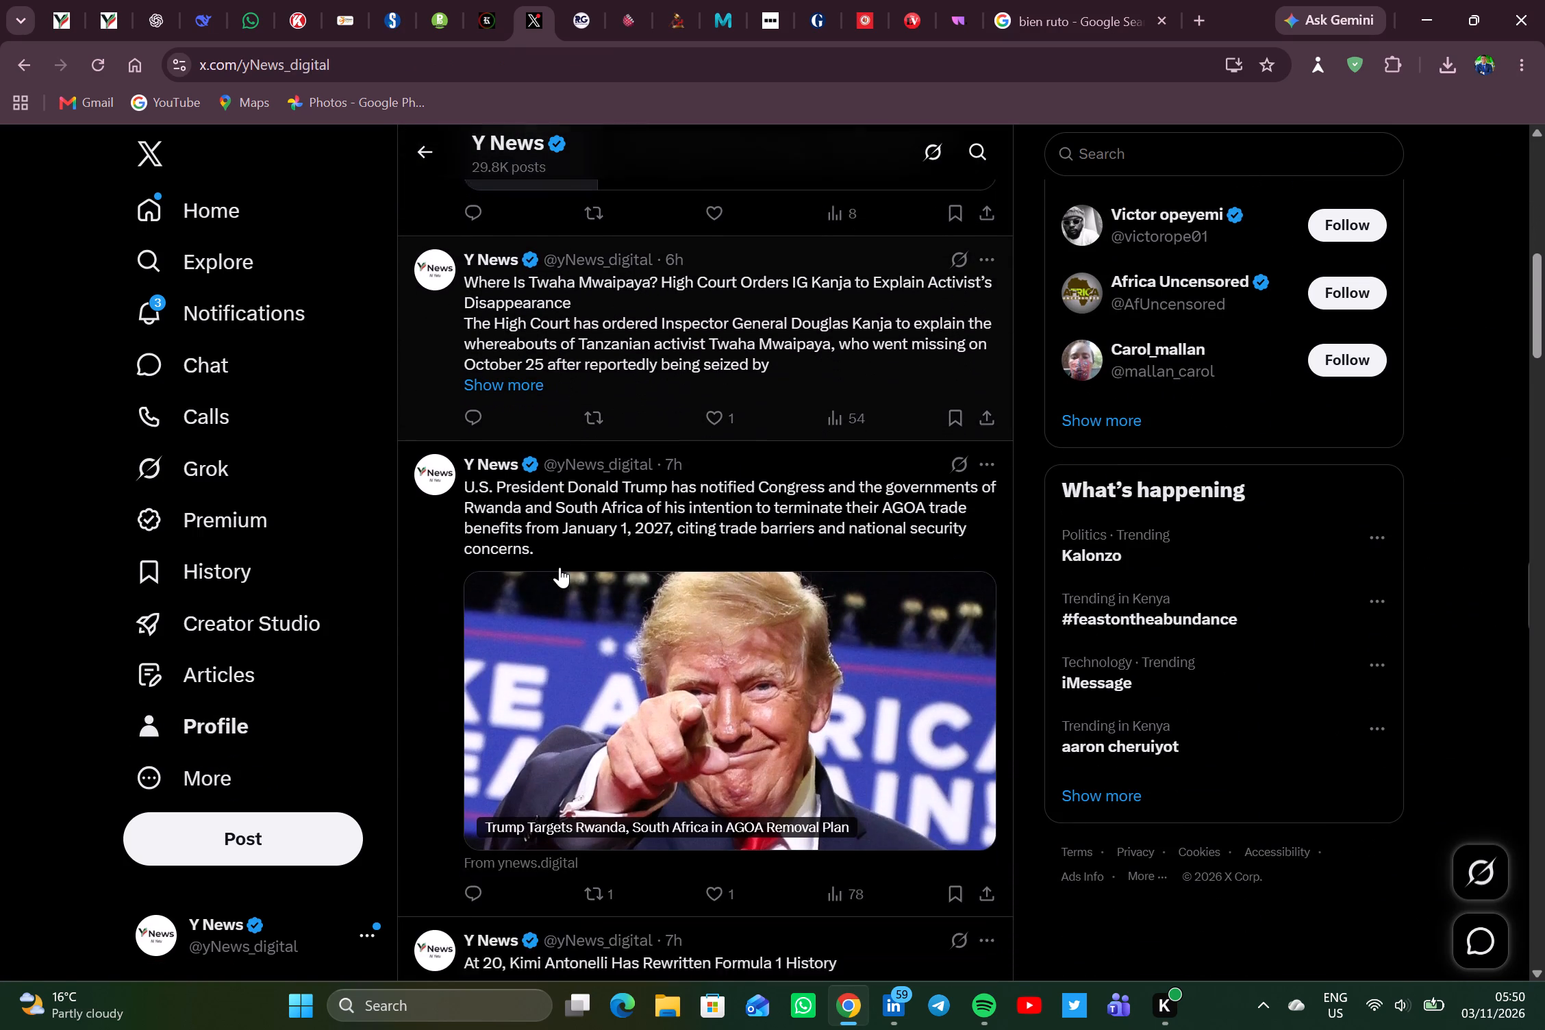
scroll(560, 567, "down", 2)
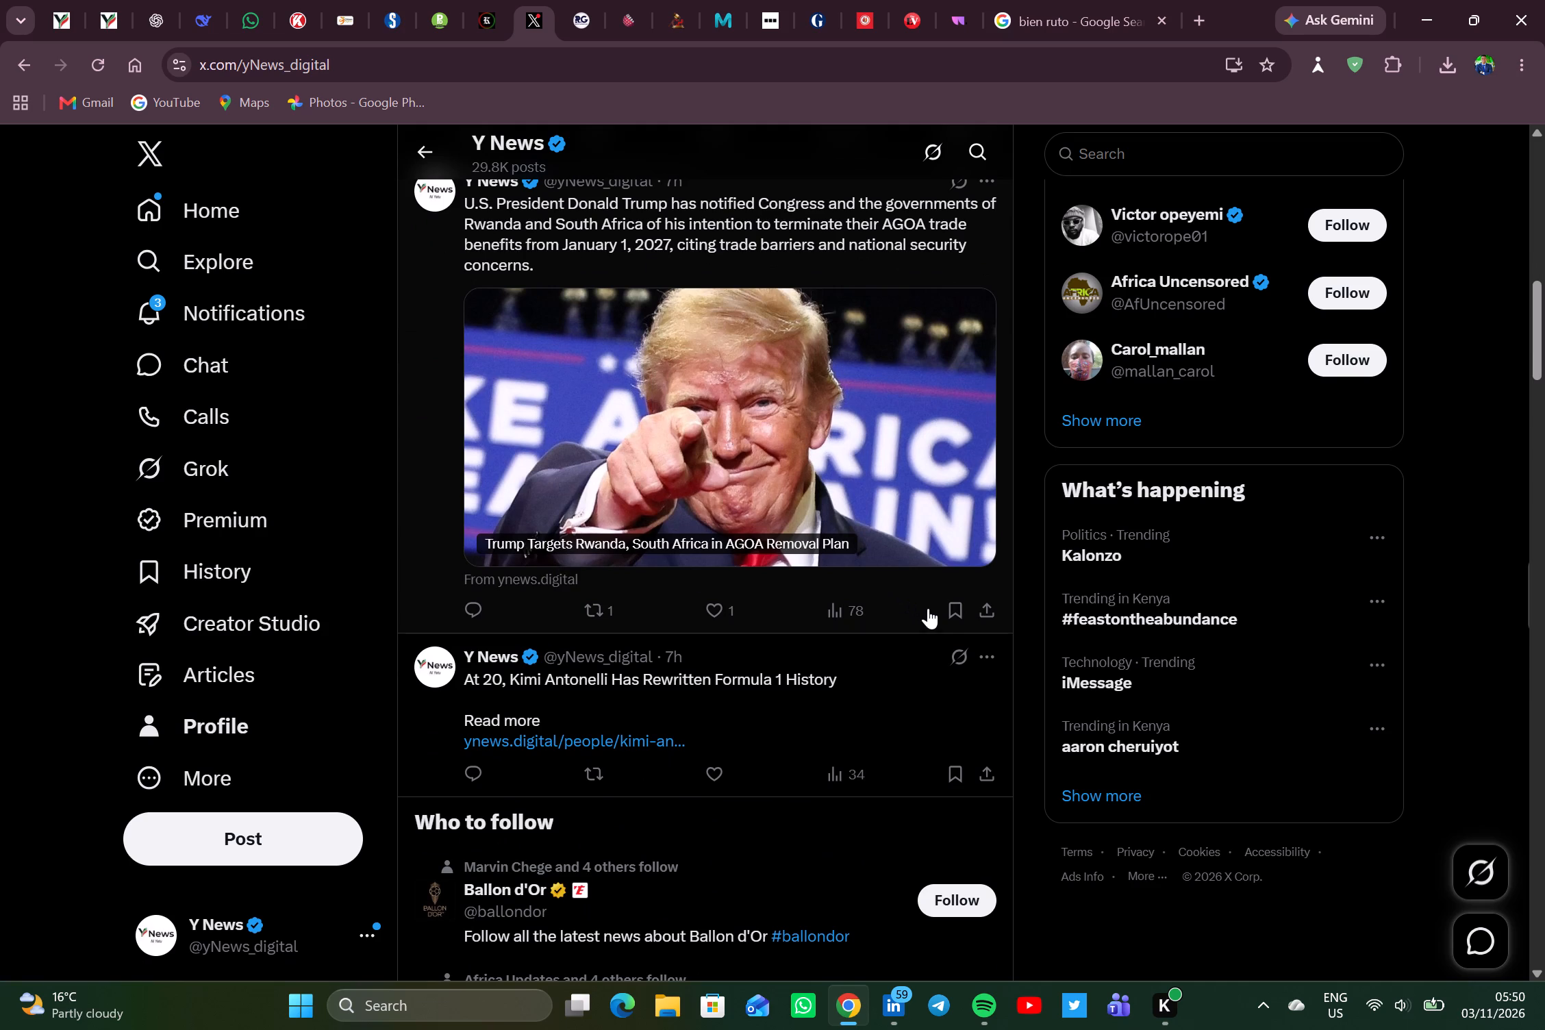
left_click(989, 617)
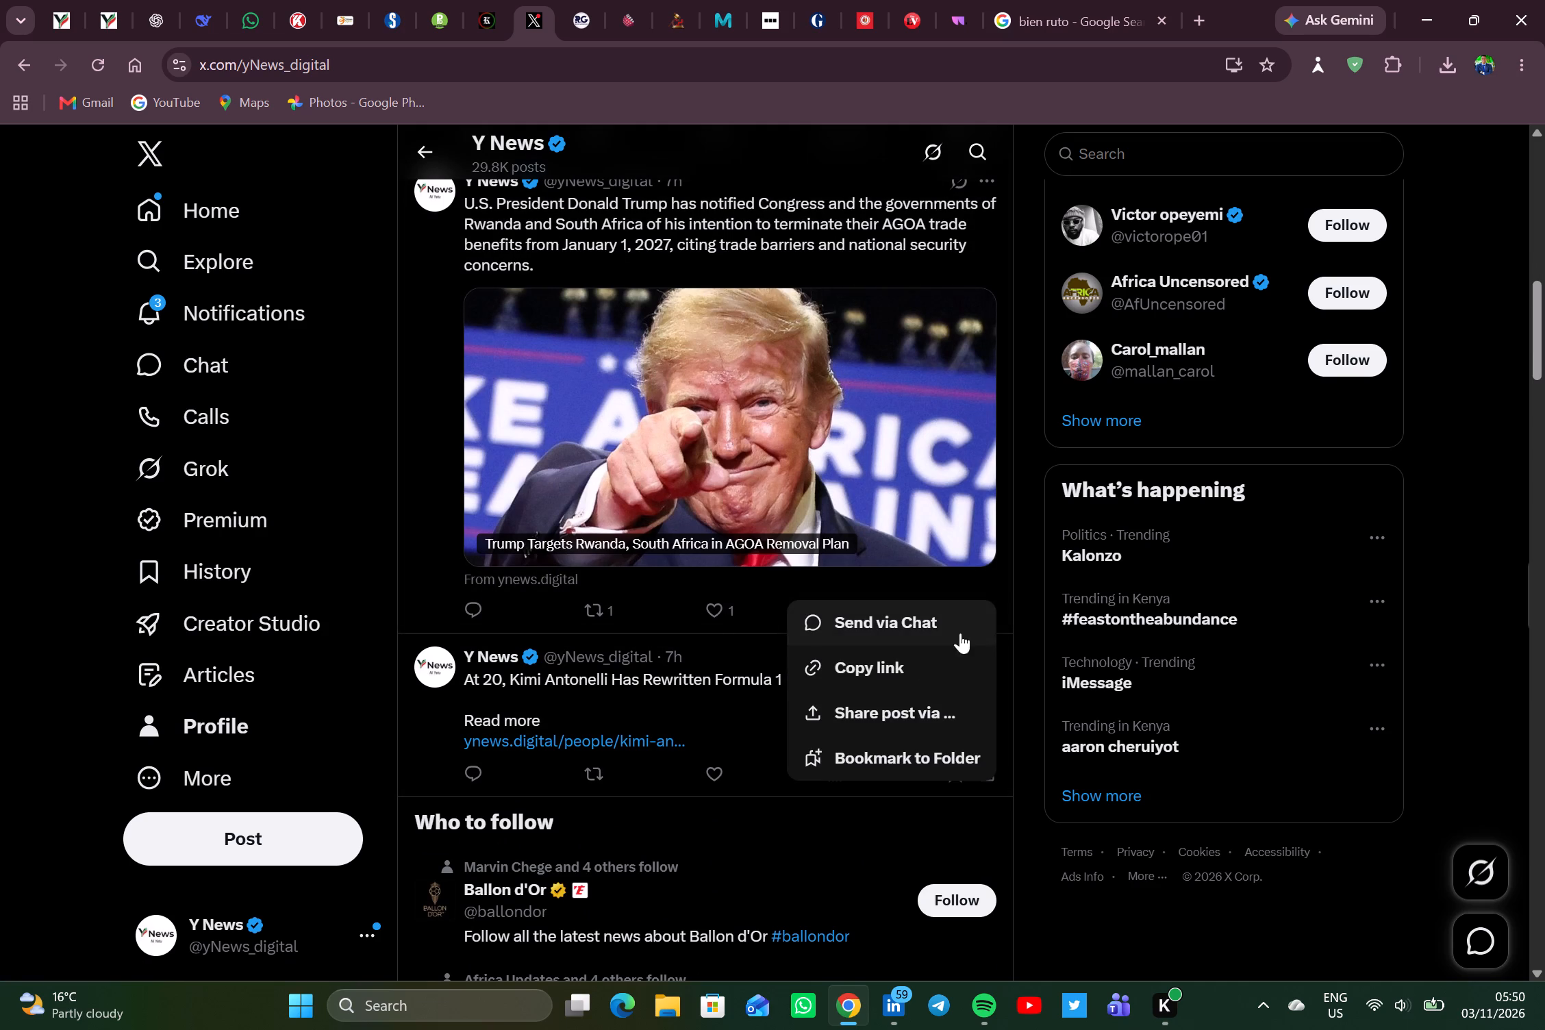
left_click(888, 671)
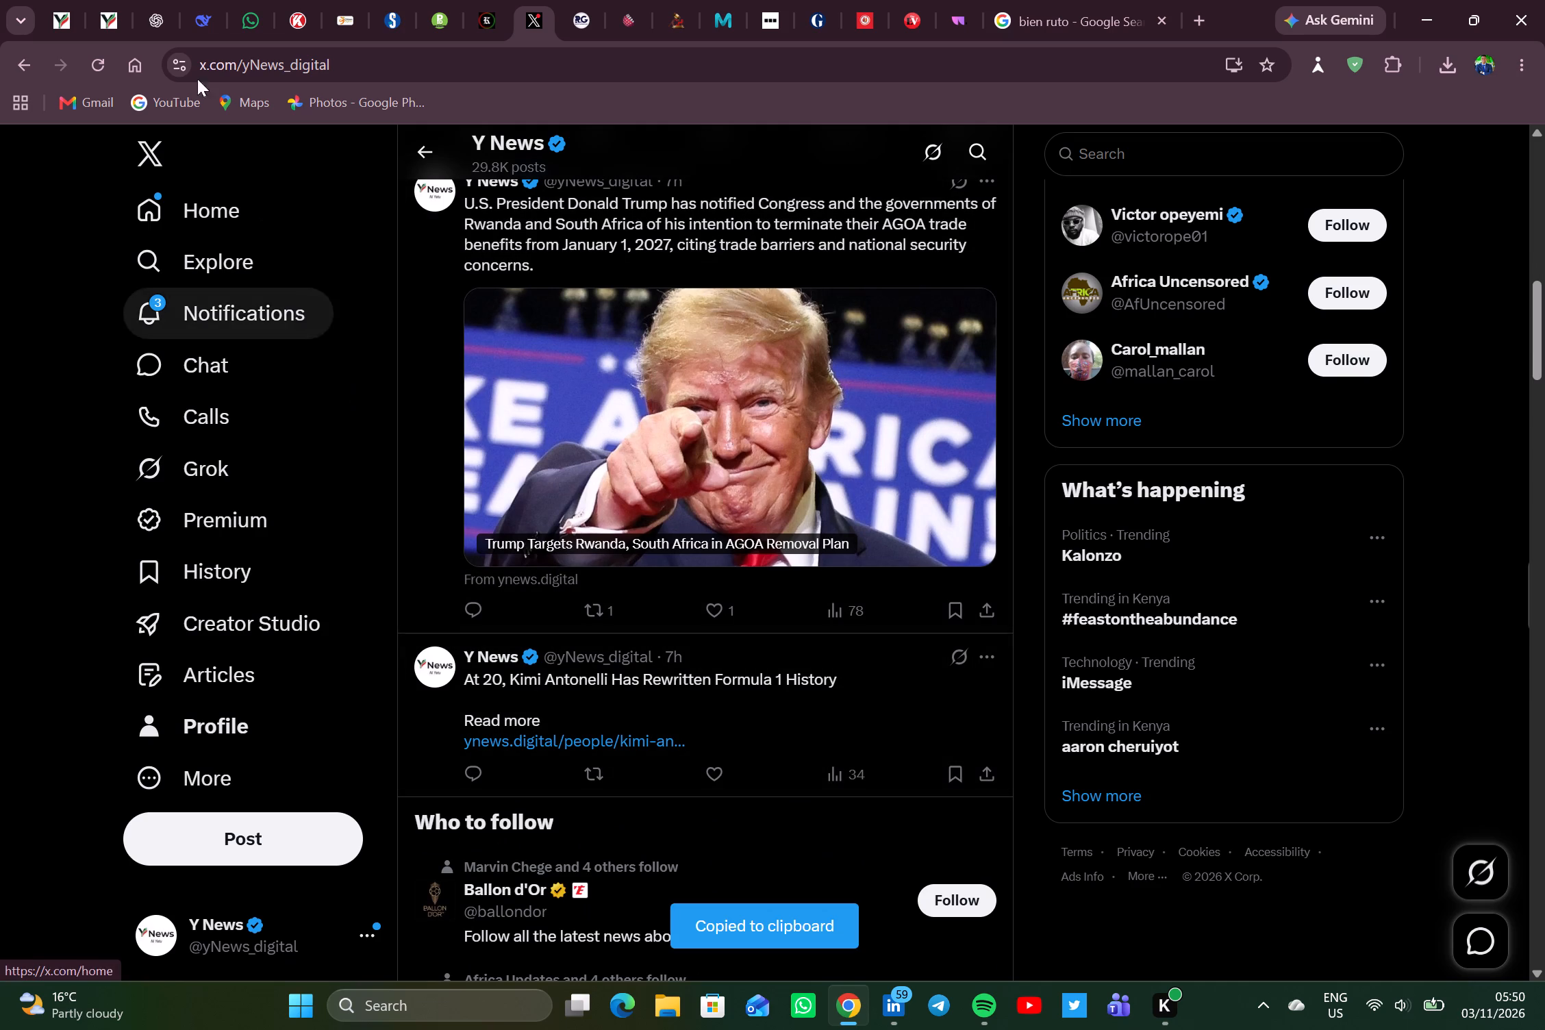
Embed the copied Y News X post in the article just above the heading "Pretoria questions timing of new US demands".
left_click(103, 6)
scroll(625, 391, "down", 2)
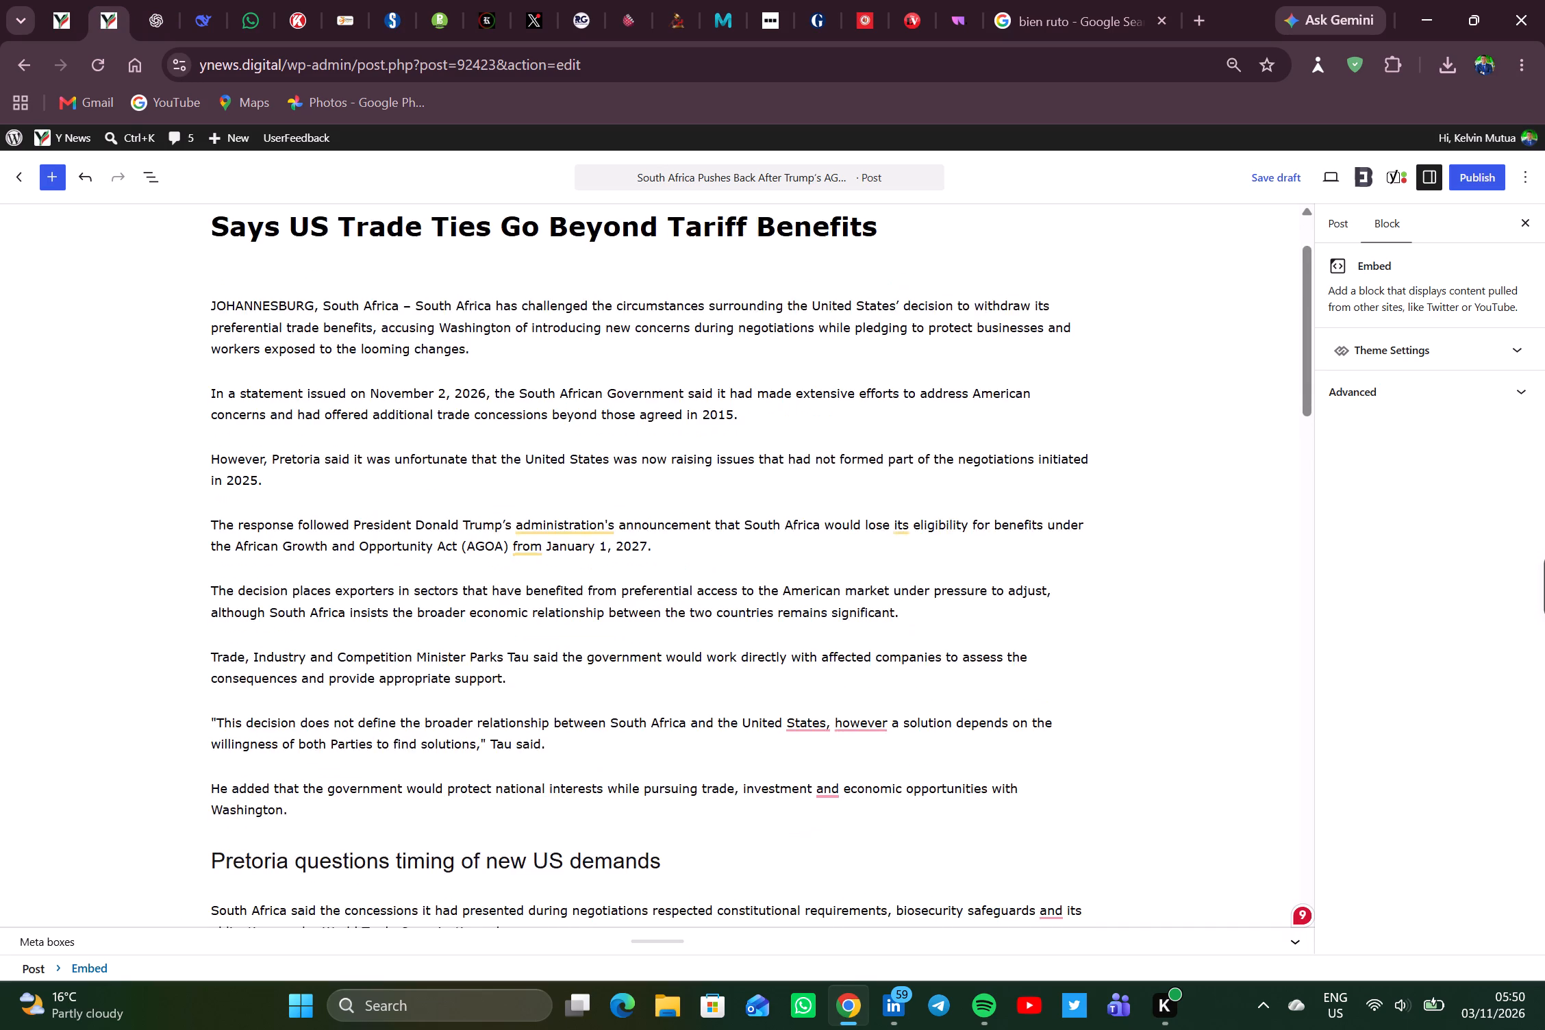
scroll(625, 391, "down", 1)
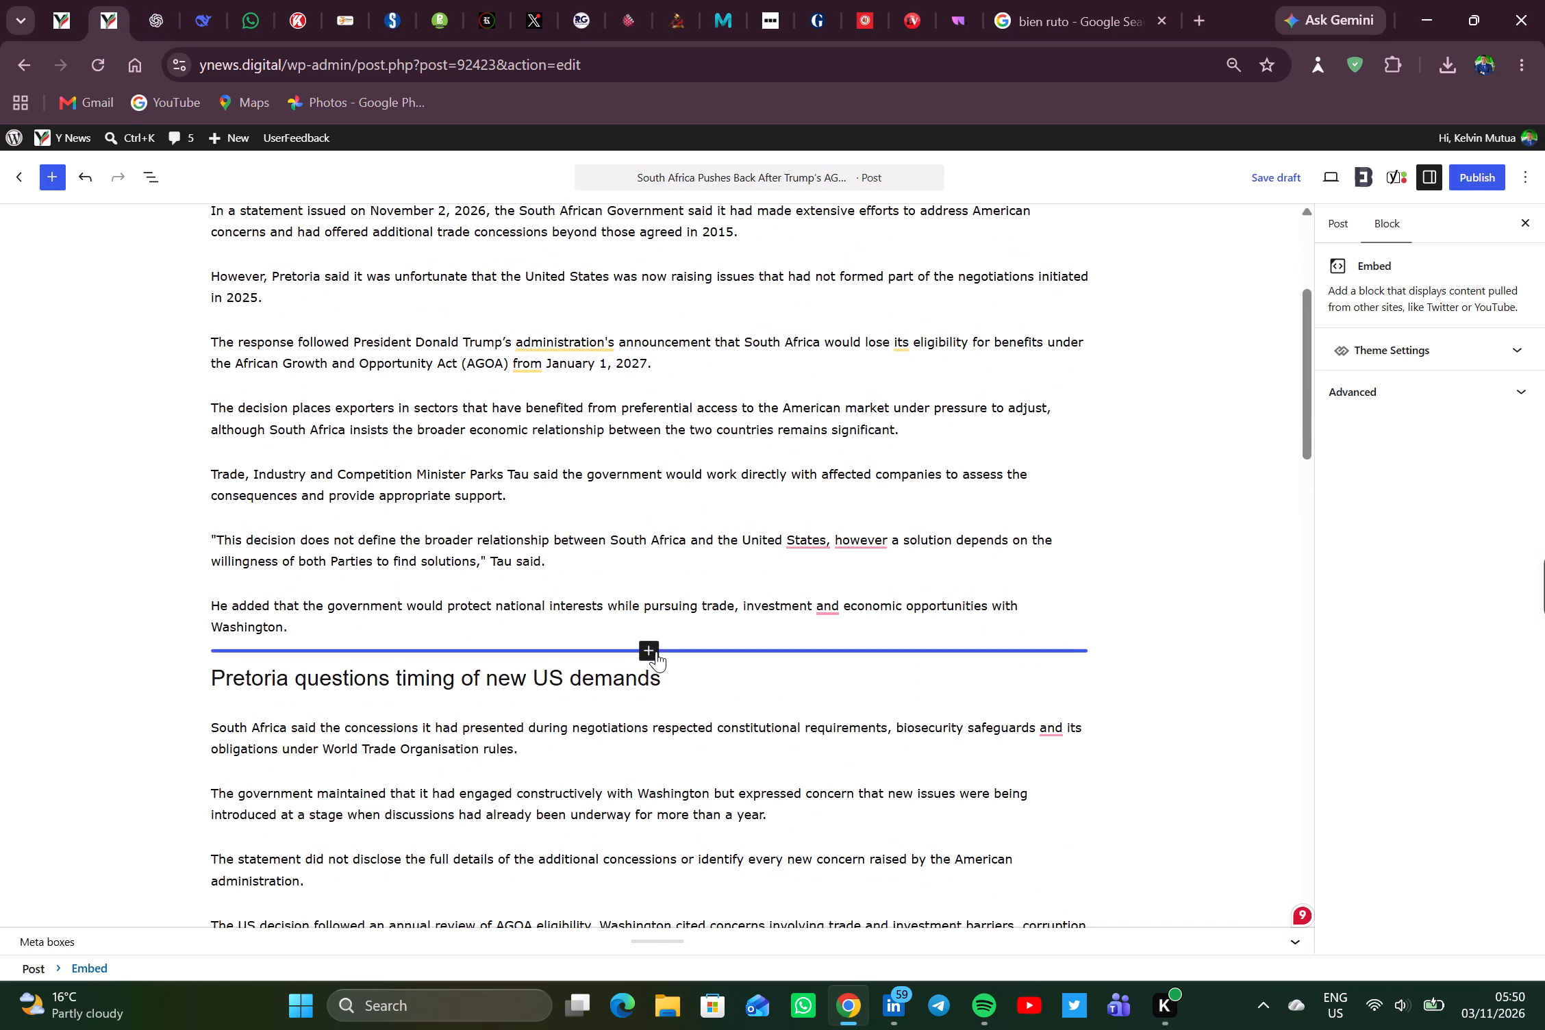
left_click(656, 651)
left_click(551, 848)
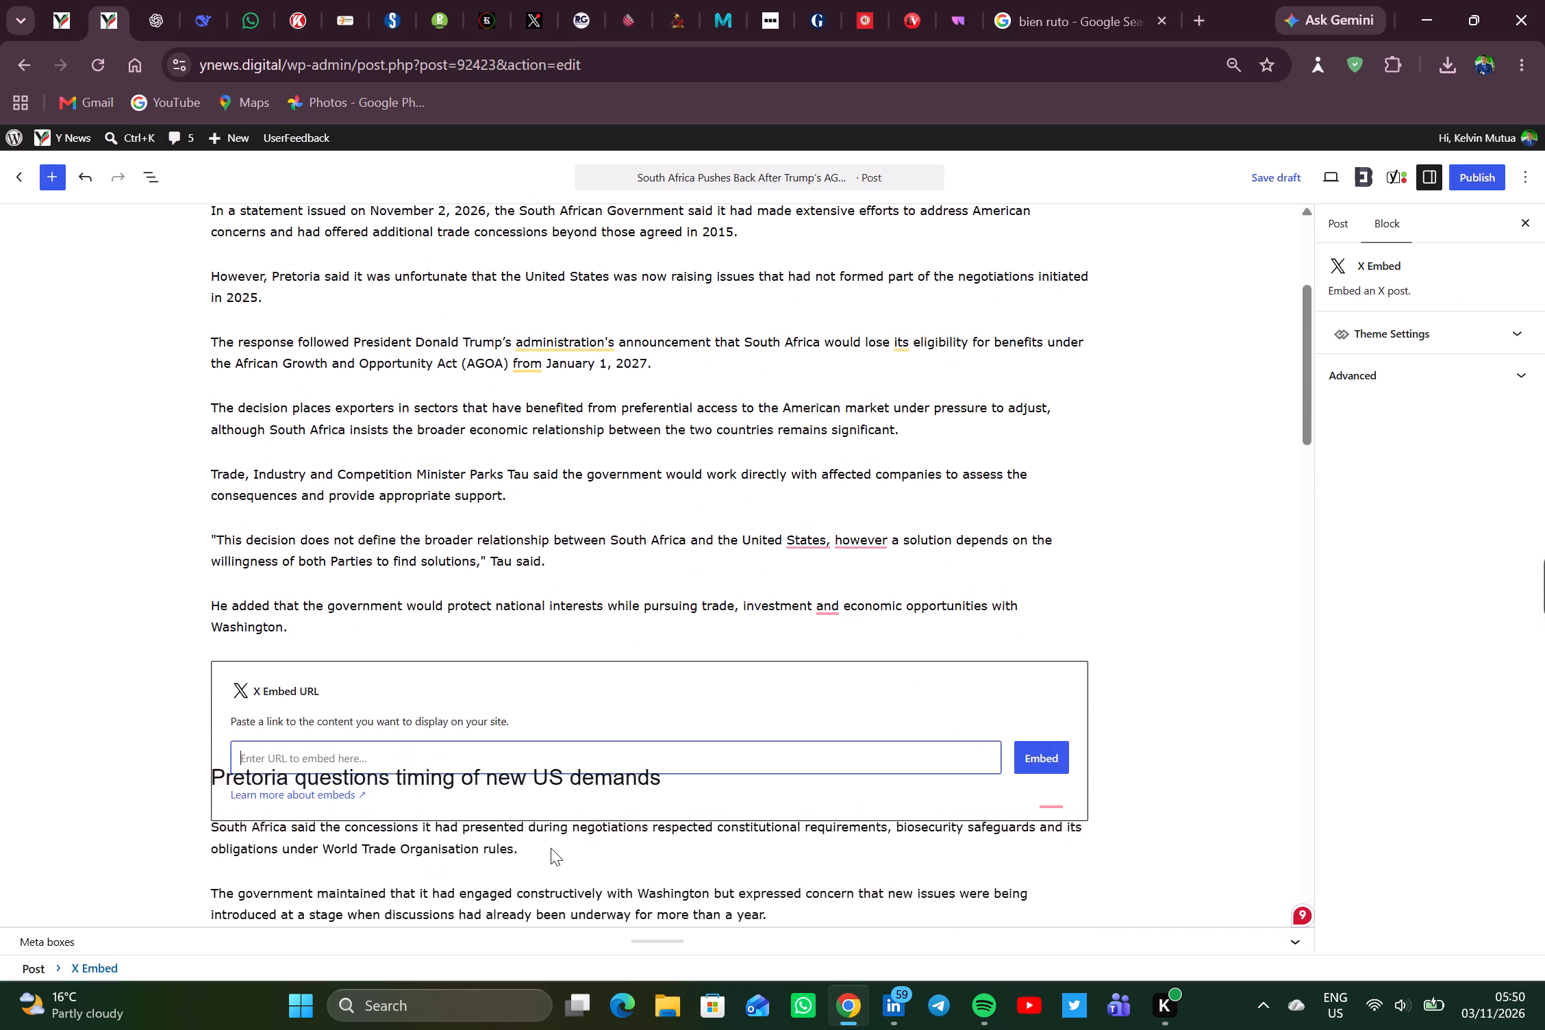
key("ctrl+v")
key("Return")
Look through the draft to check the placement of the two embedded X posts.
scroll(551, 848, "down", 3)
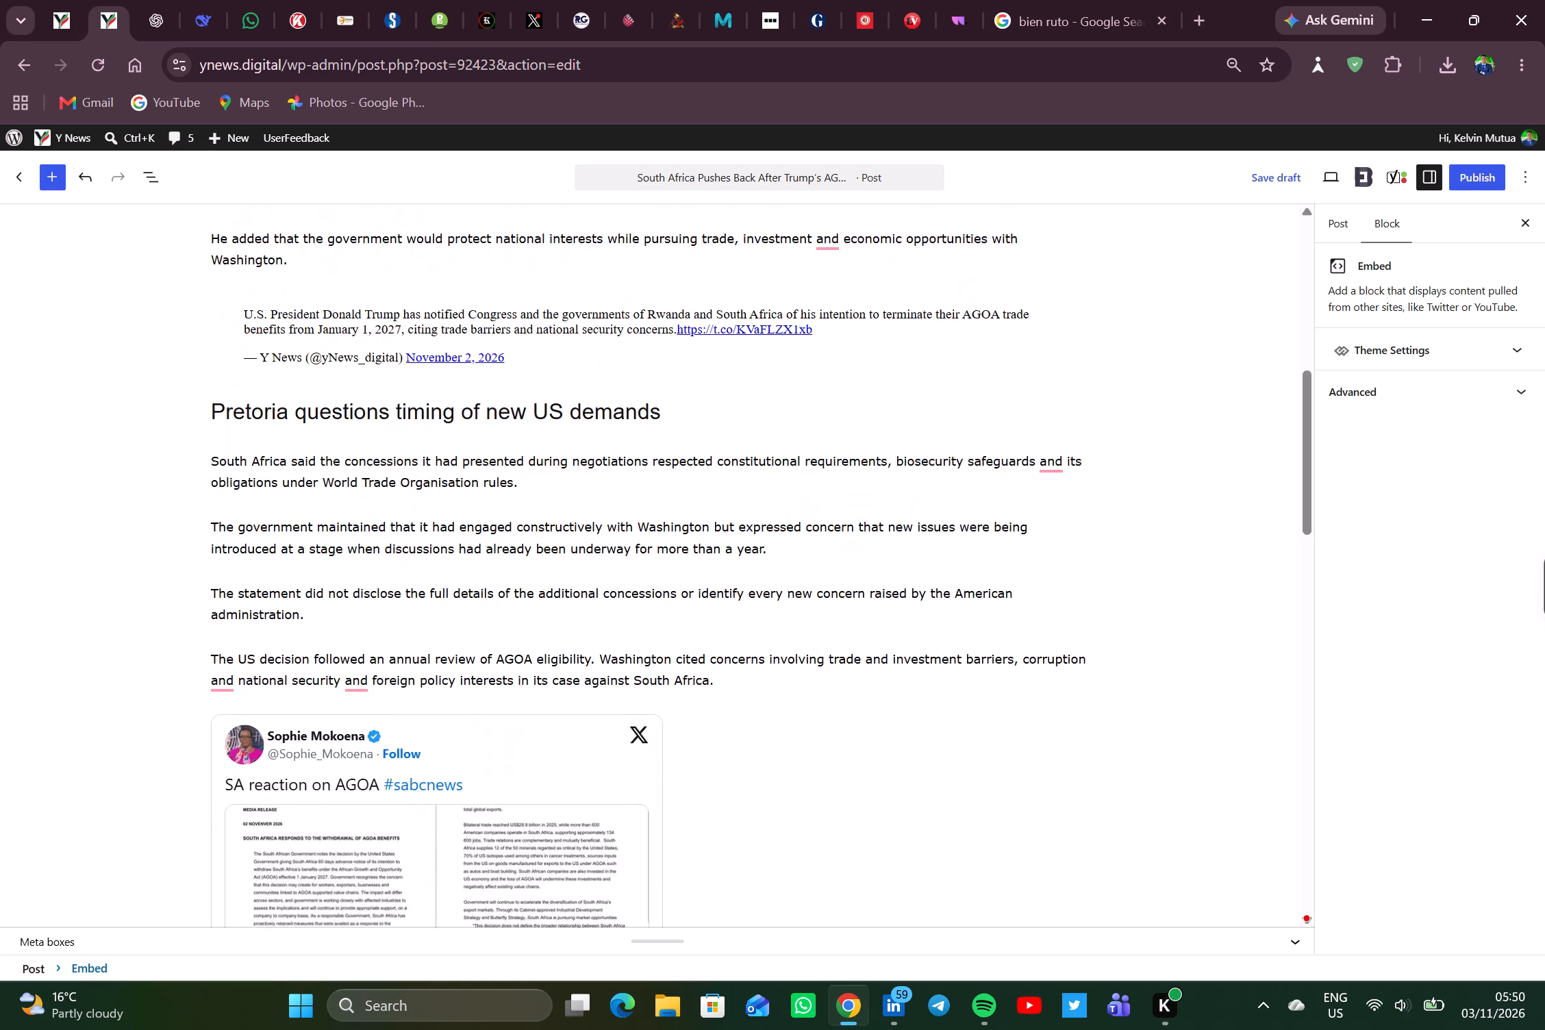
scroll(551, 848, "down", 2)
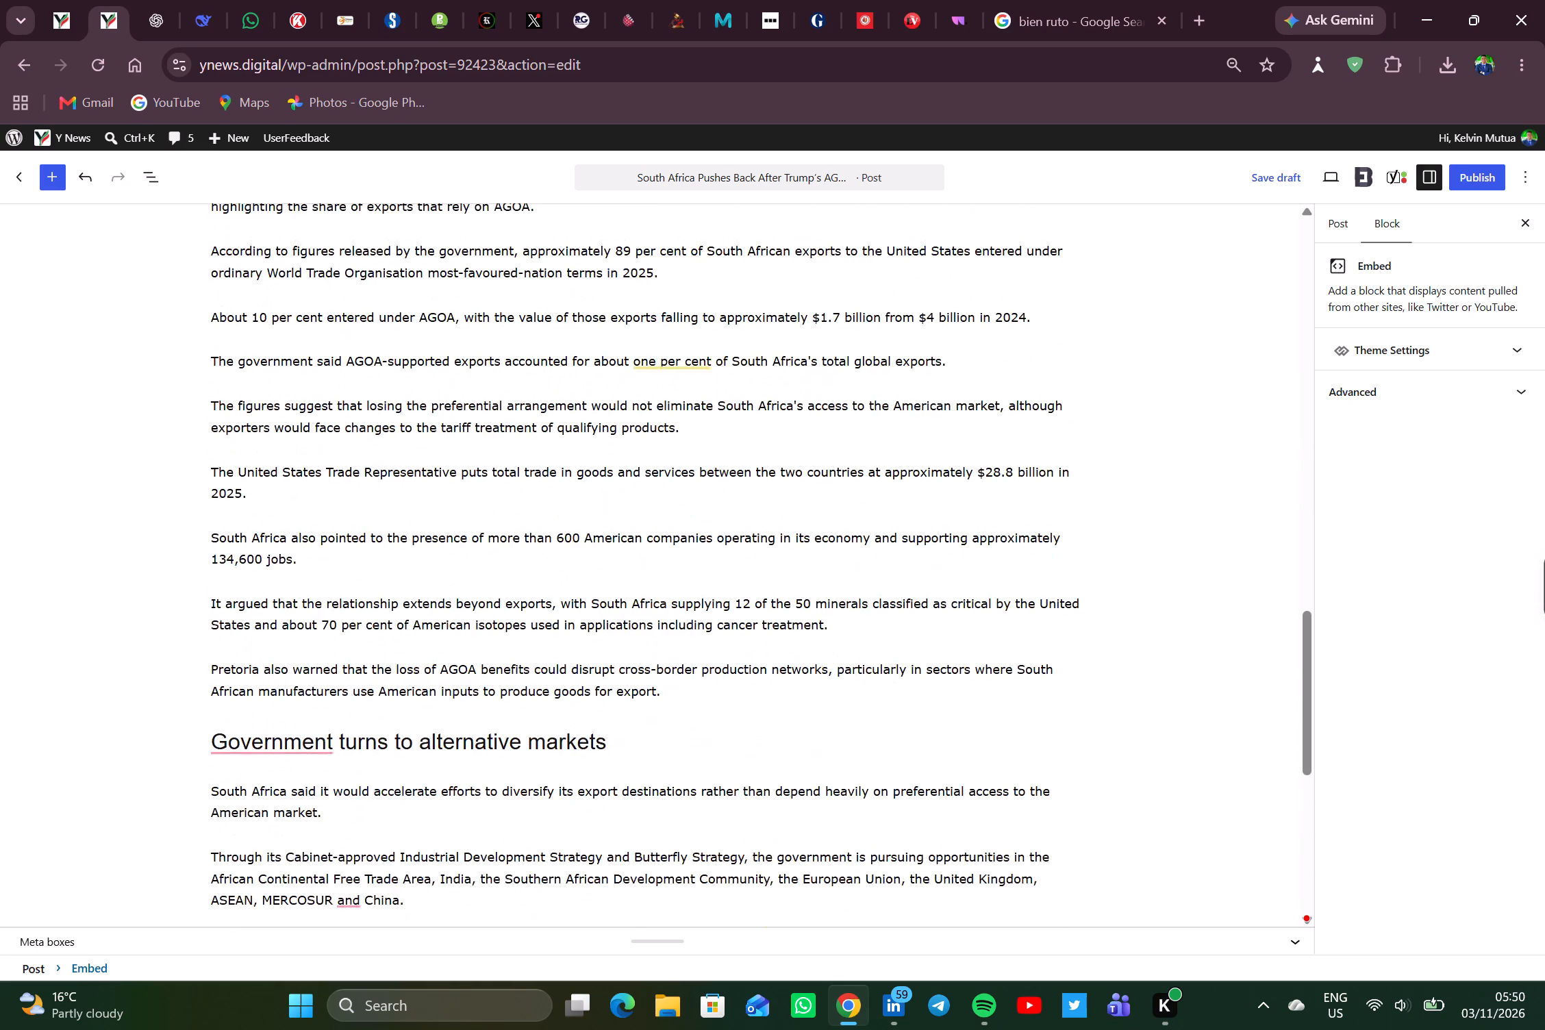
scroll(519, 707, "down", 1)
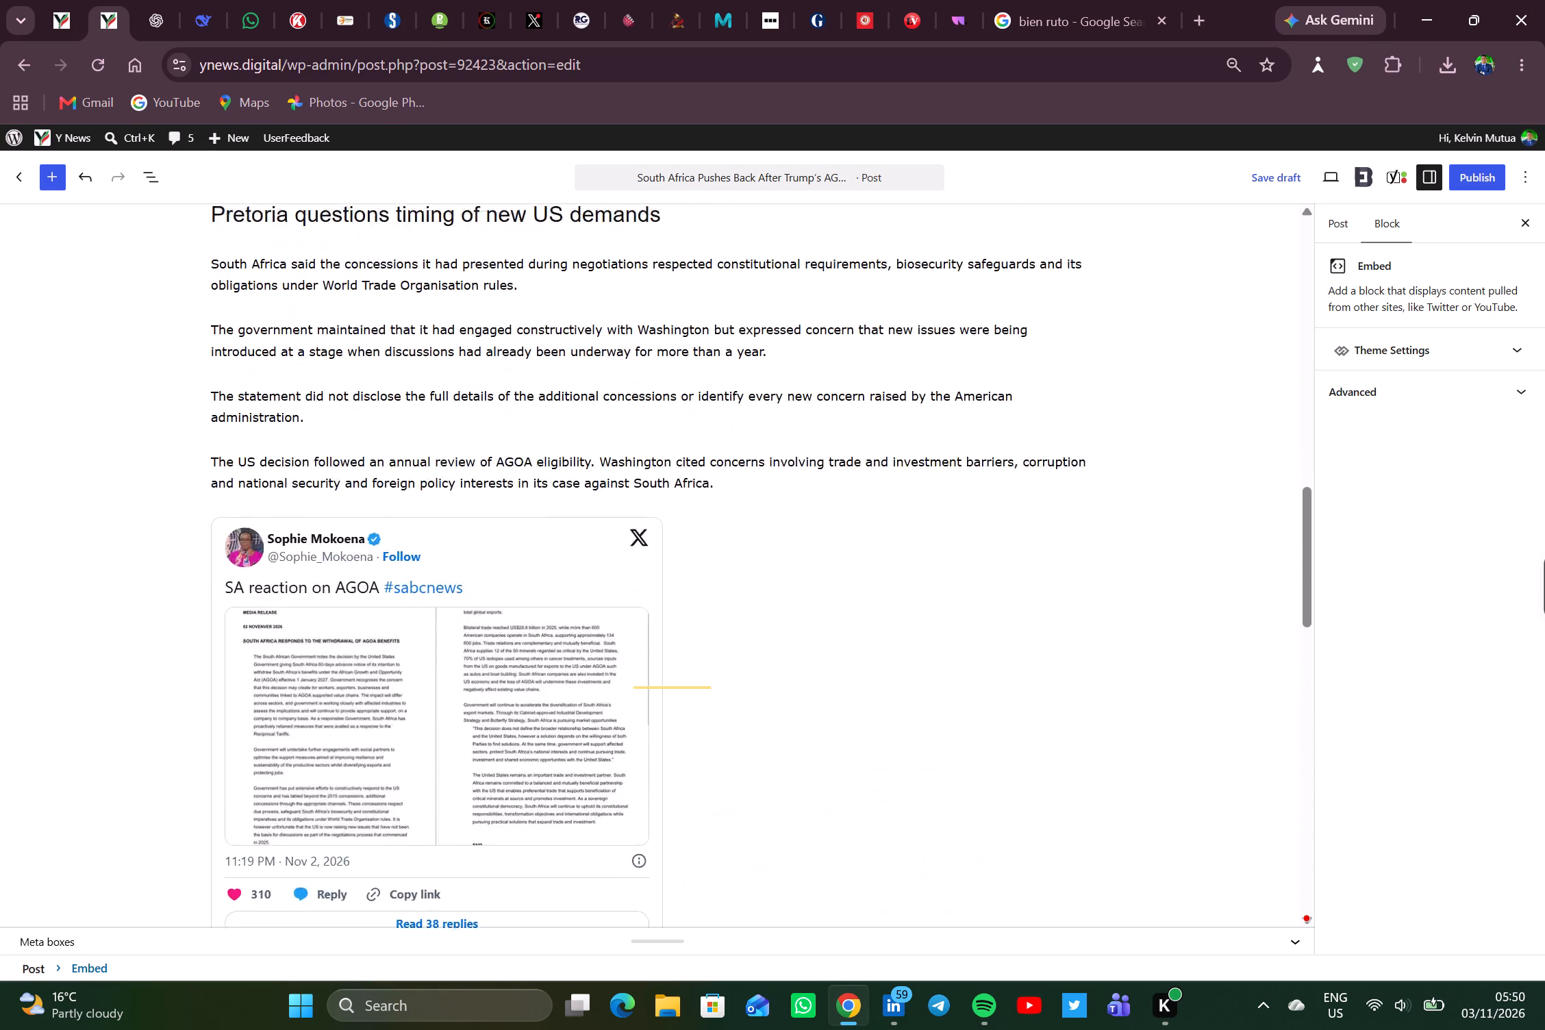
scroll(519, 707, "down", 1)
scroll(519, 707, "up", 1)
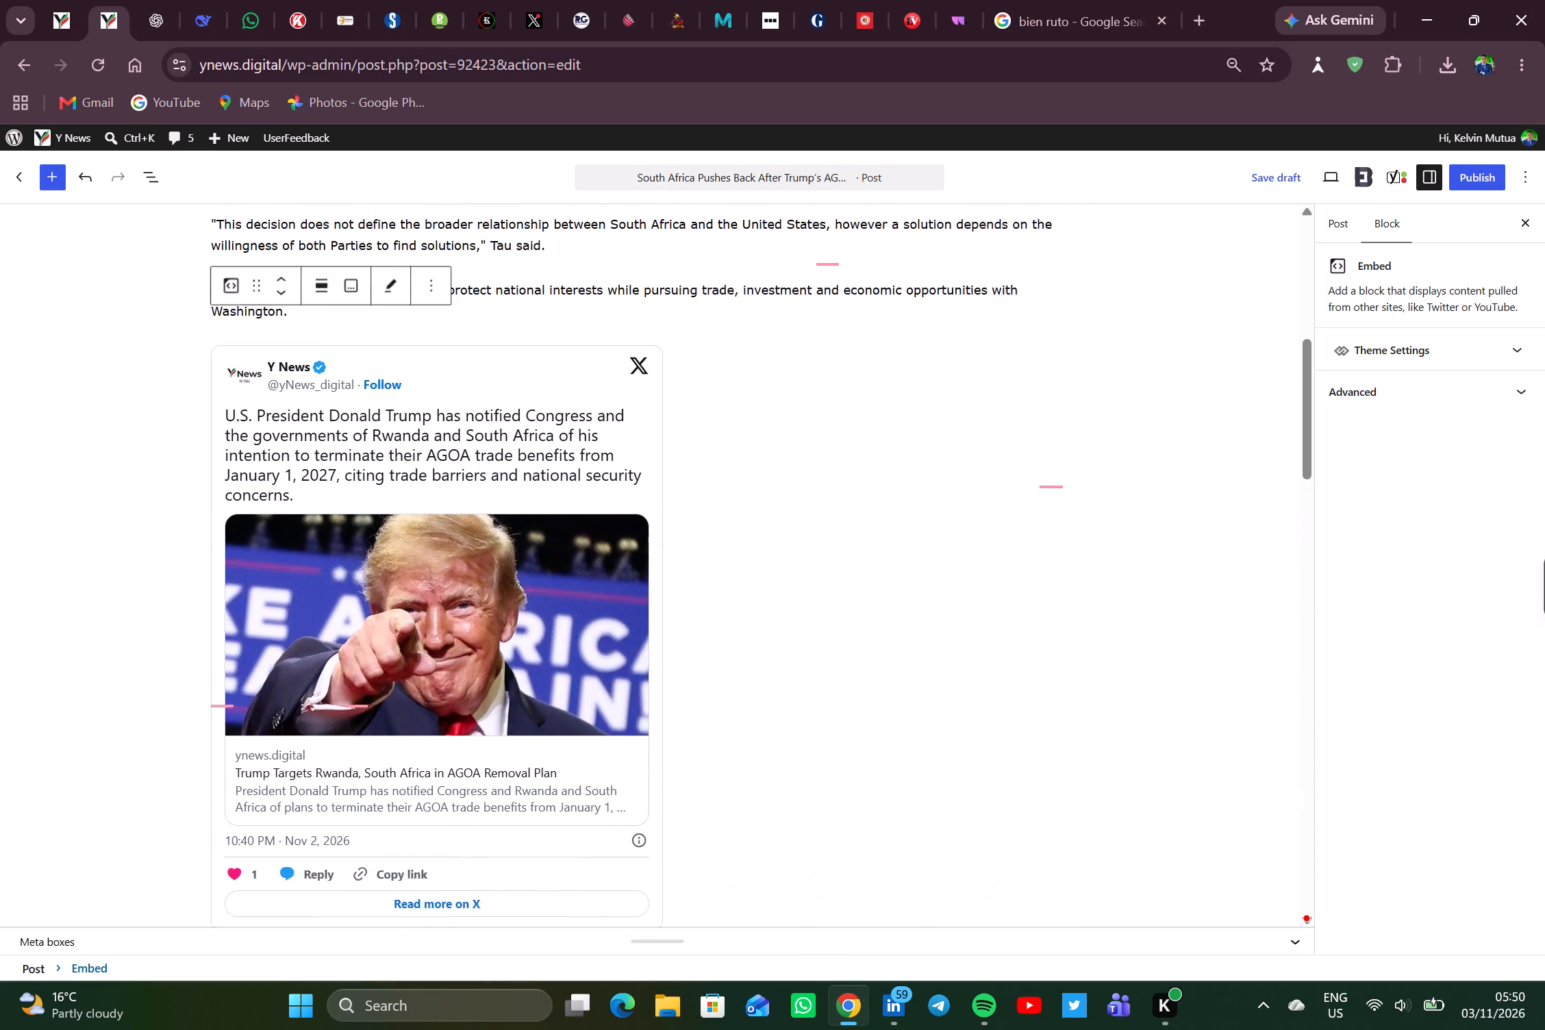
scroll(519, 707, "up", 2)
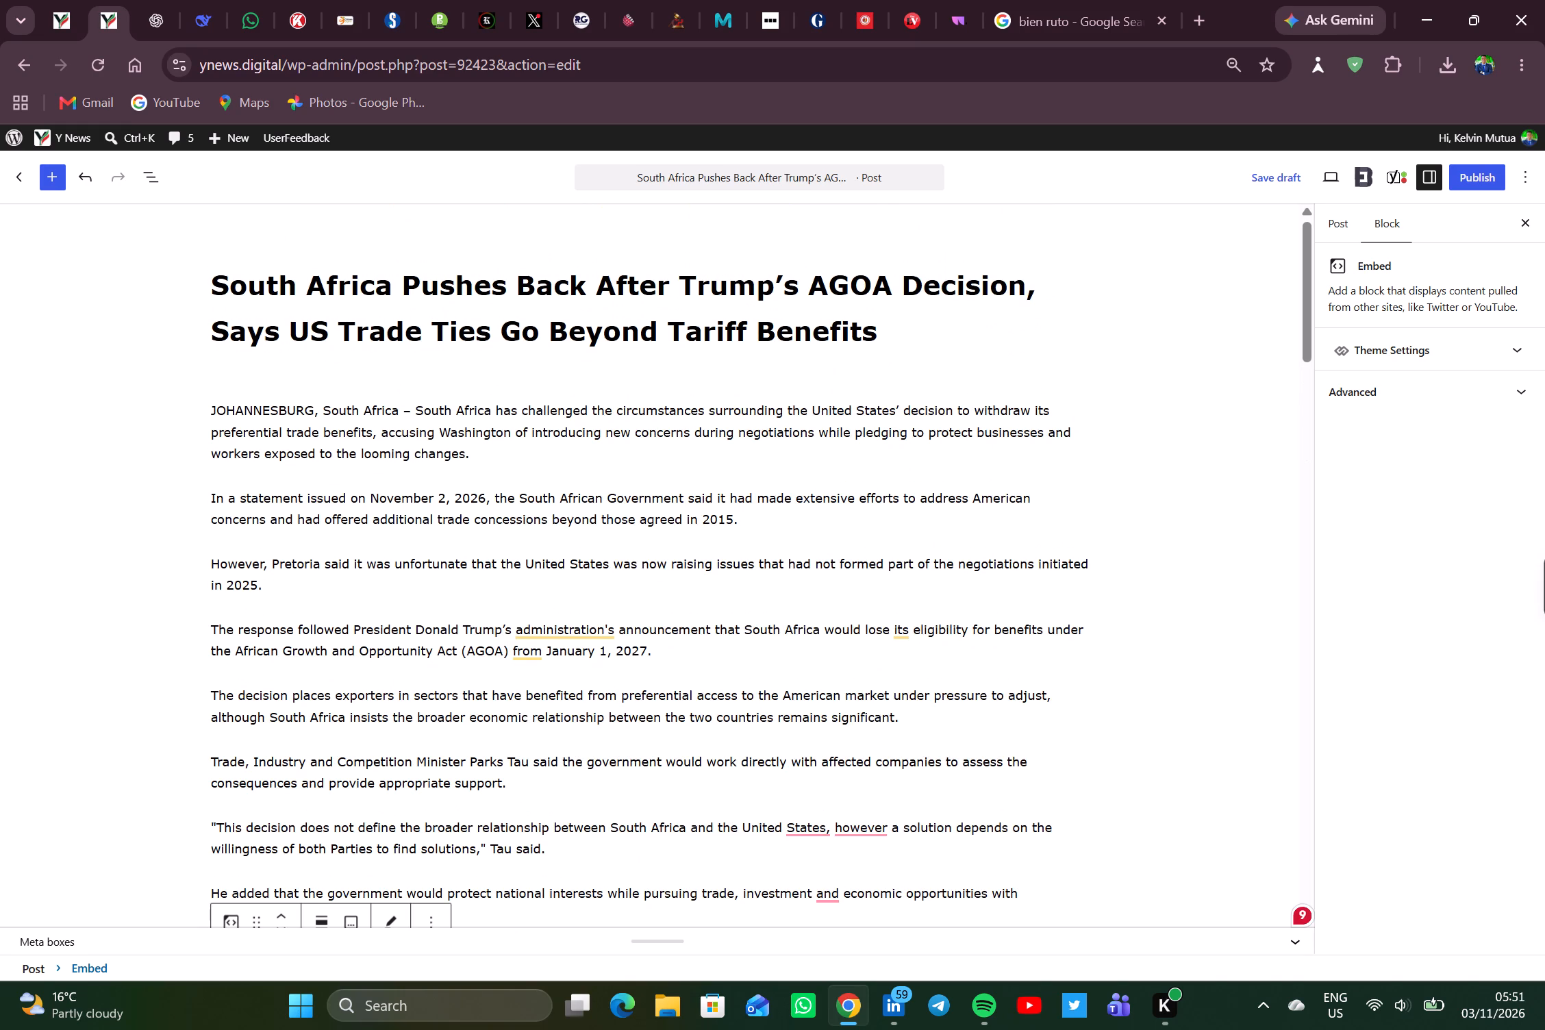
On the Y News homepage, copy the link to "Trump Moves to Cut South Africa and Rwanda From US Duty-Free Trade Programme".
left_click(70, 27)
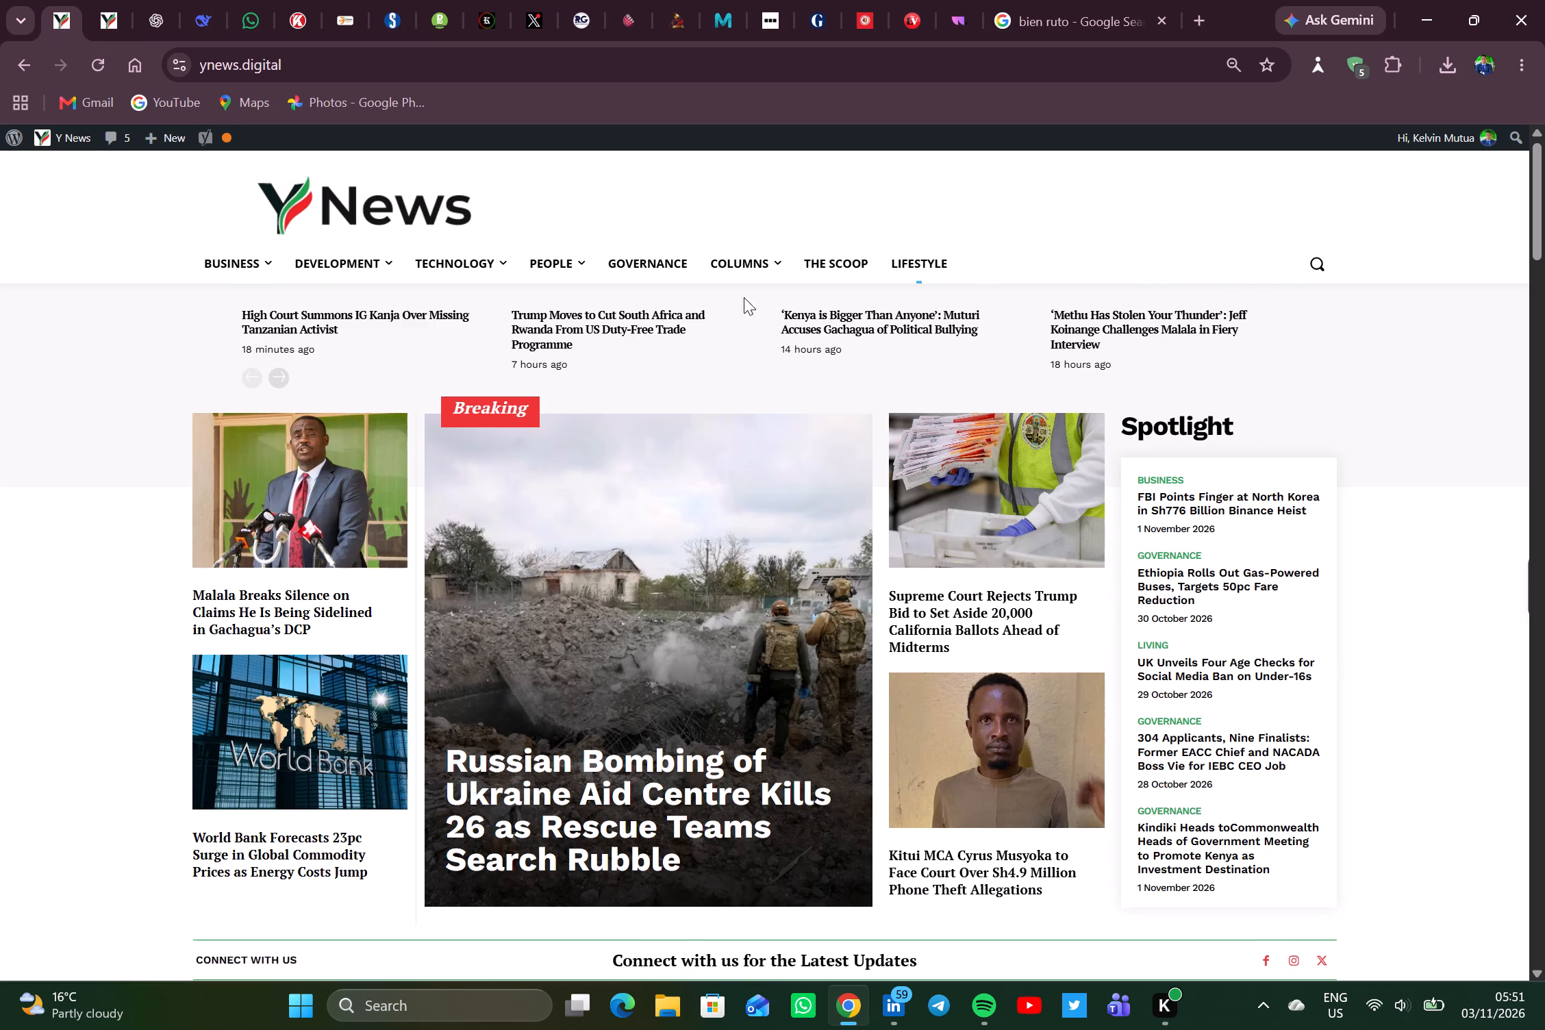
right_click(573, 326)
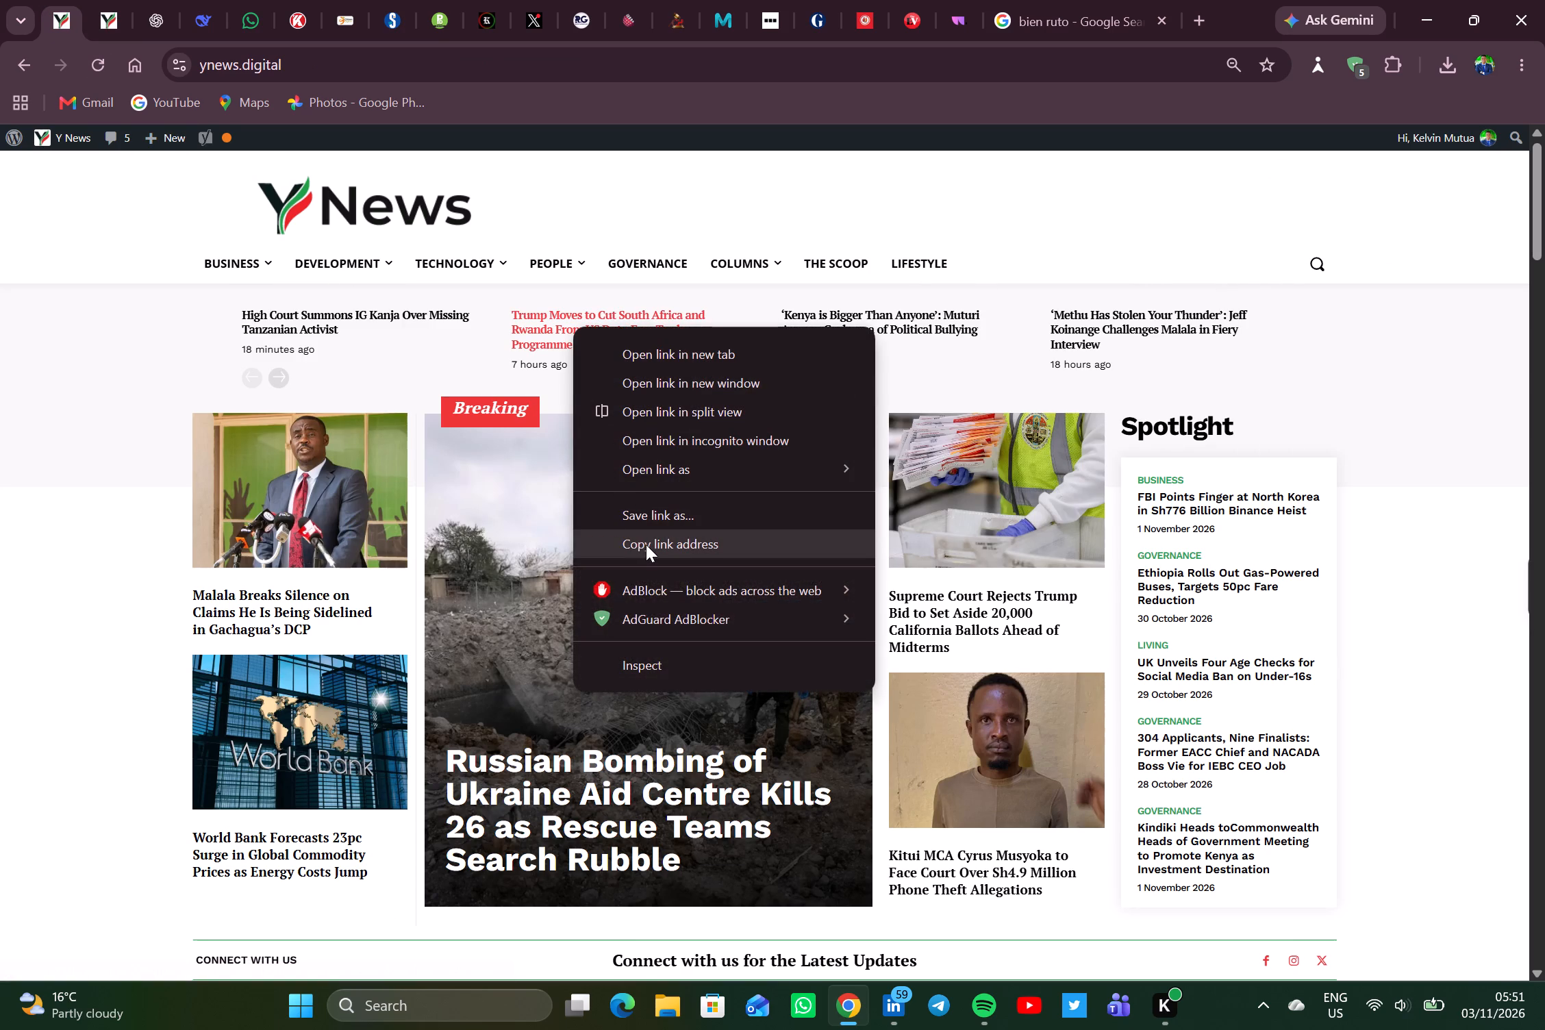
left_click(646, 544)
In the draft, link the words "President Donald Trump's administration's announcement" to the copied Y News article address.
left_click(112, 1)
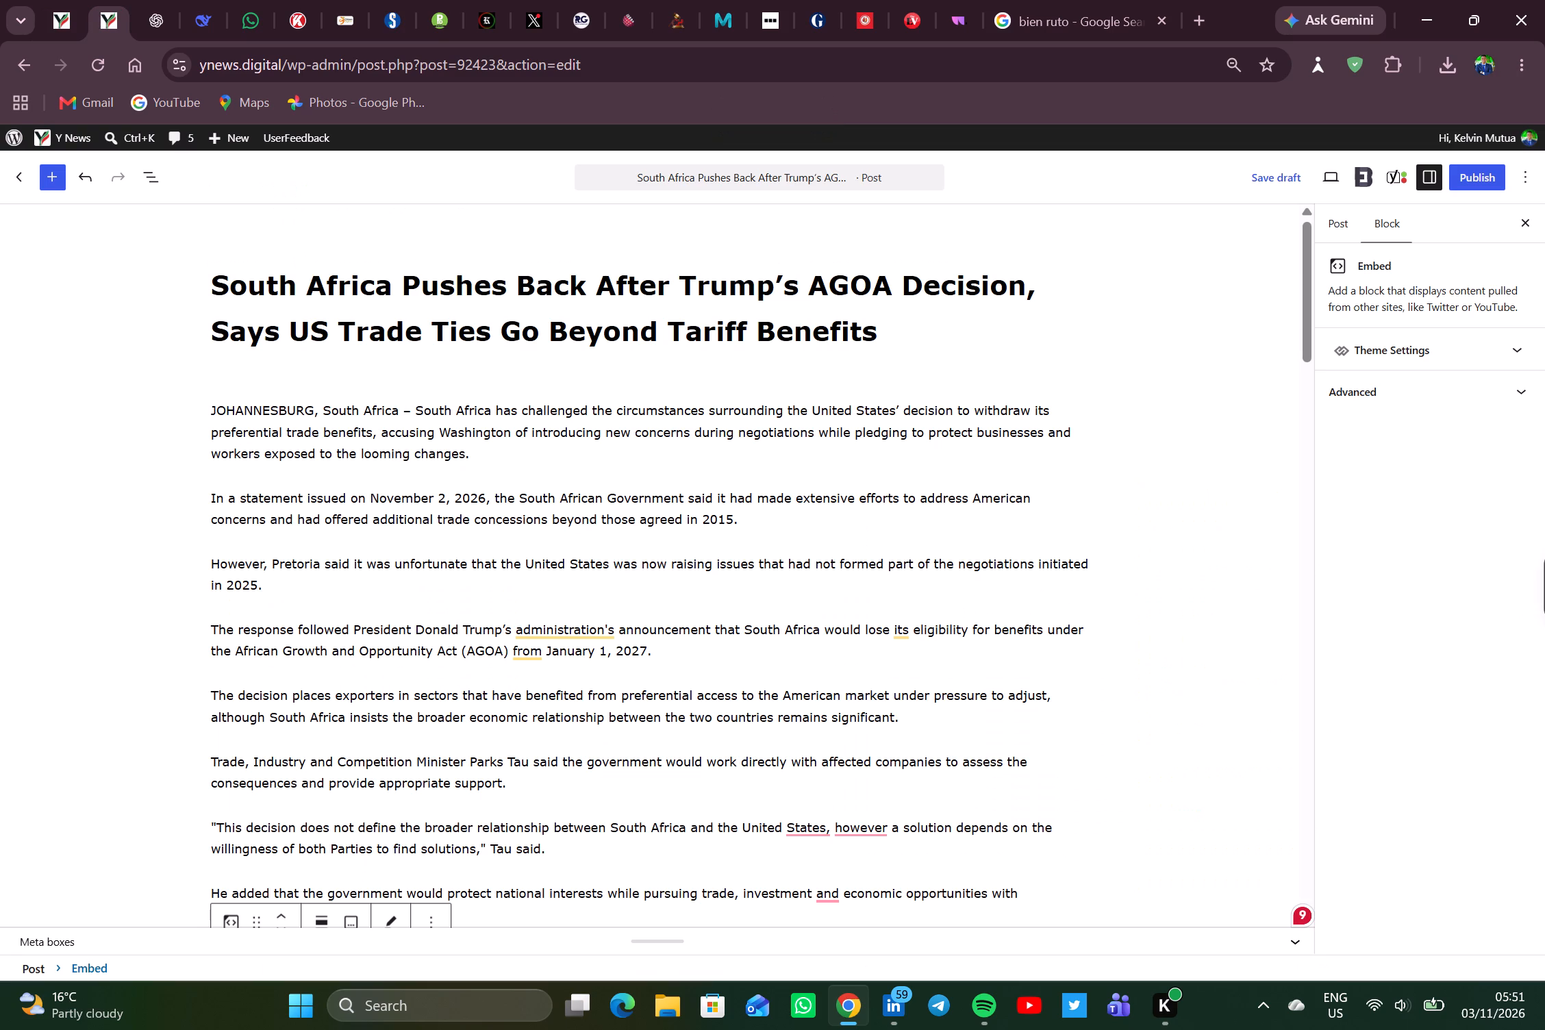
scroll(412, 584, "down", 1)
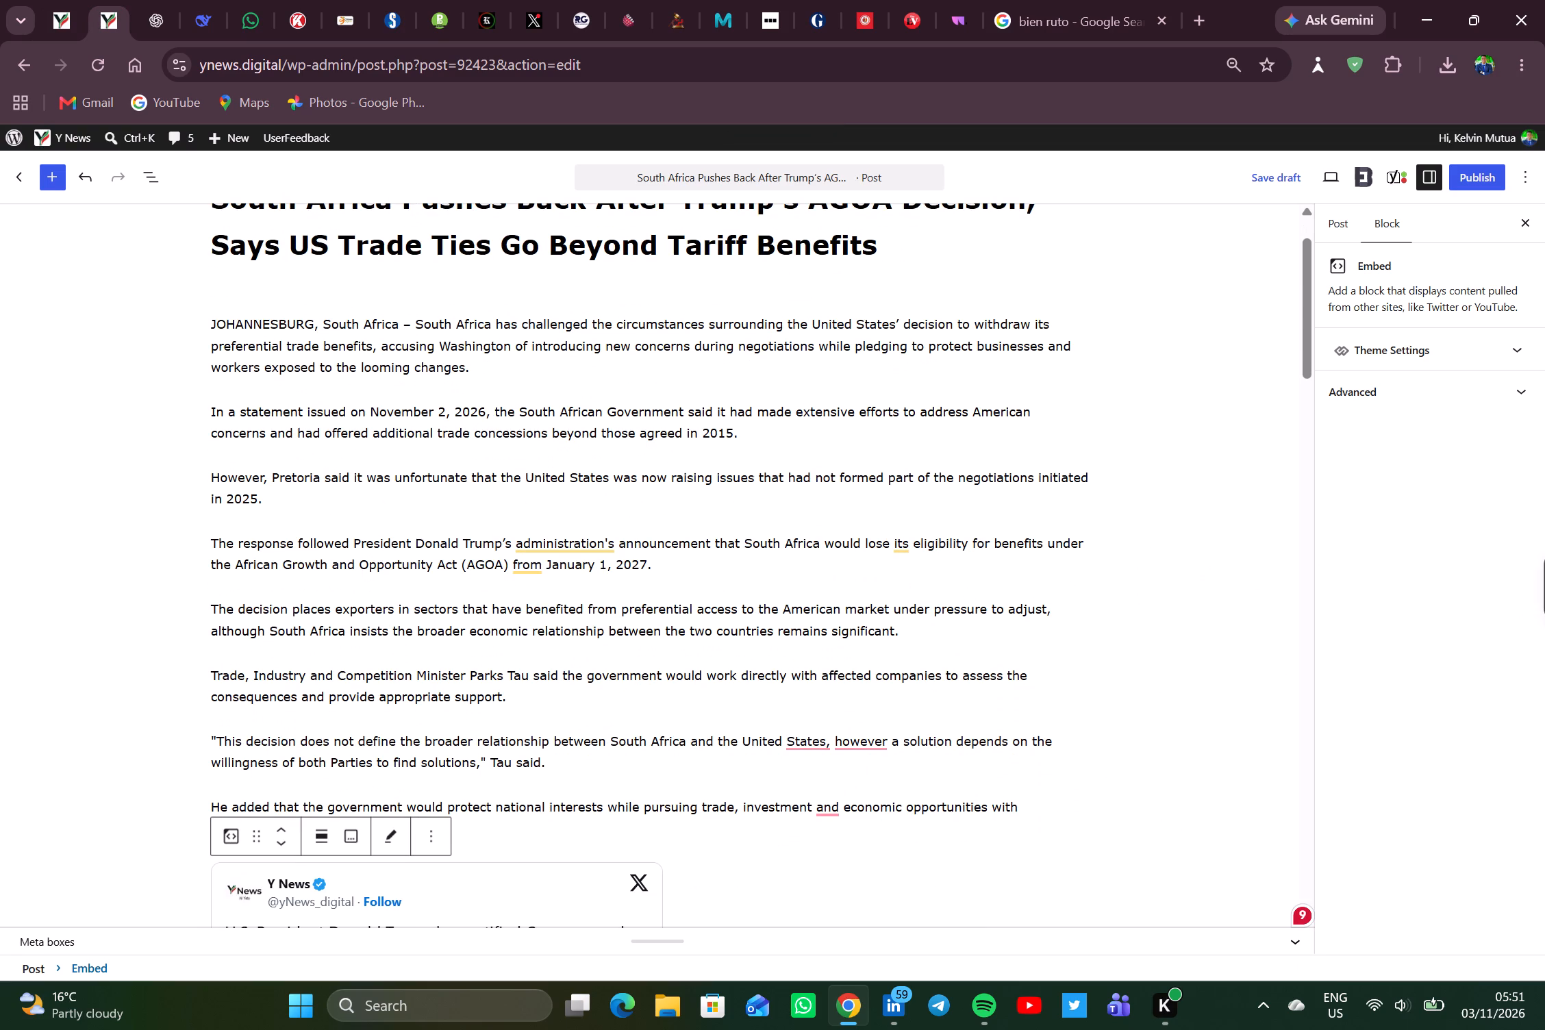
left_click_drag(353, 542, 657, 547)
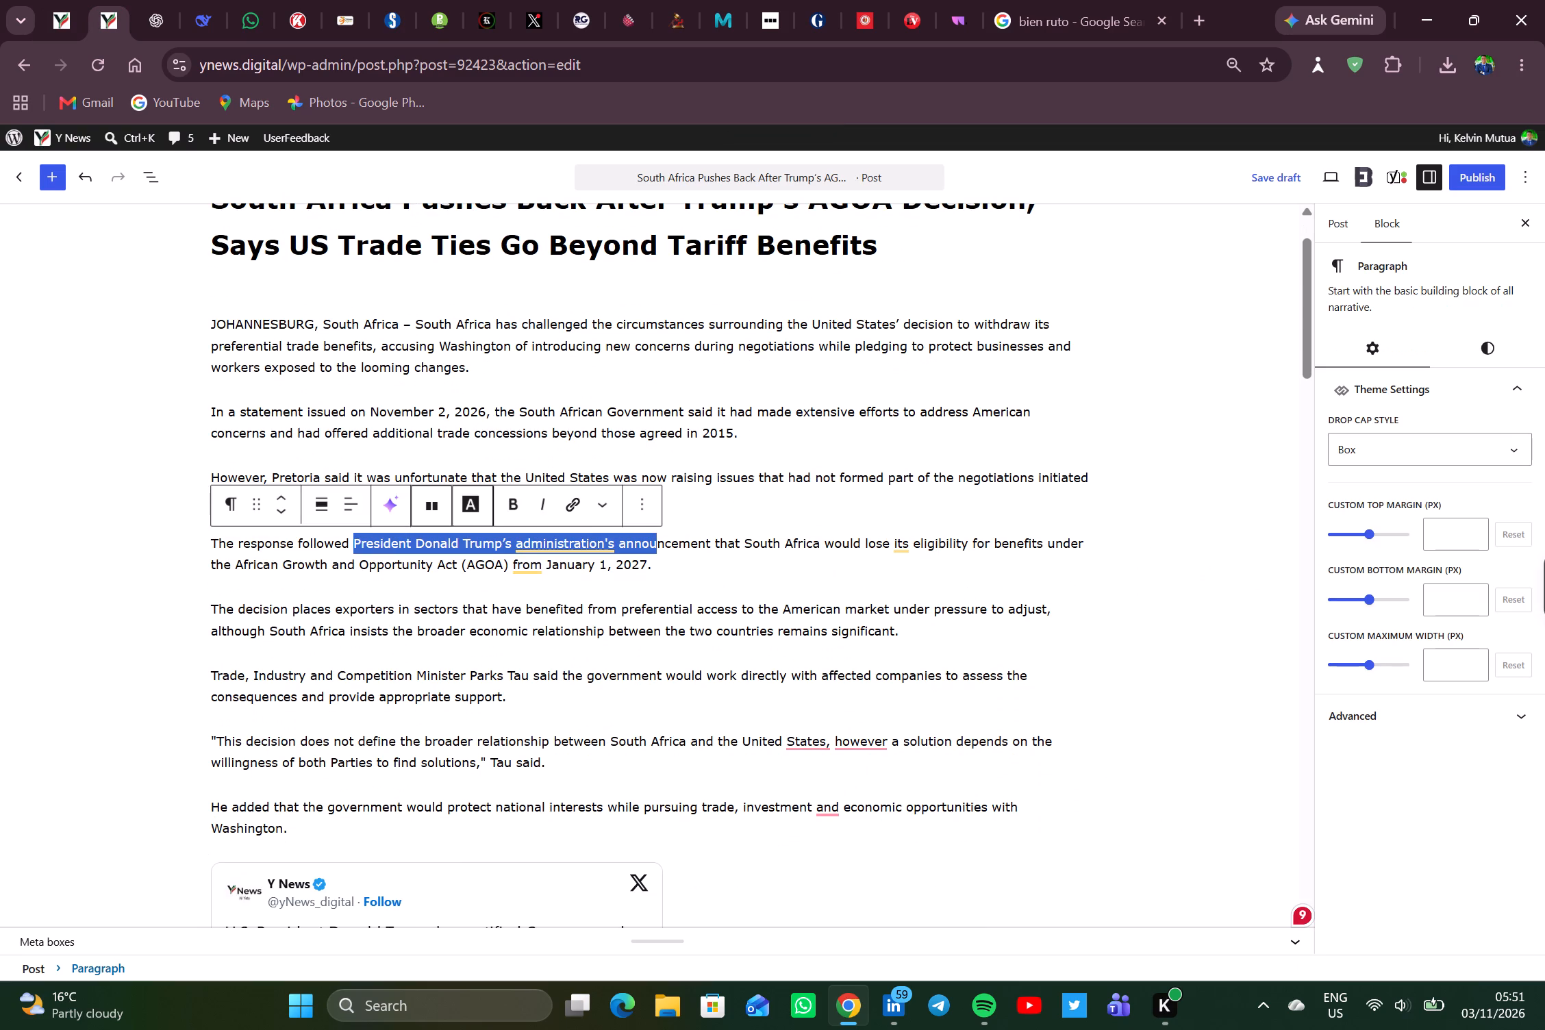
left_click_drag(657, 547, 711, 545)
left_click(568, 504)
key("ctrl+v")
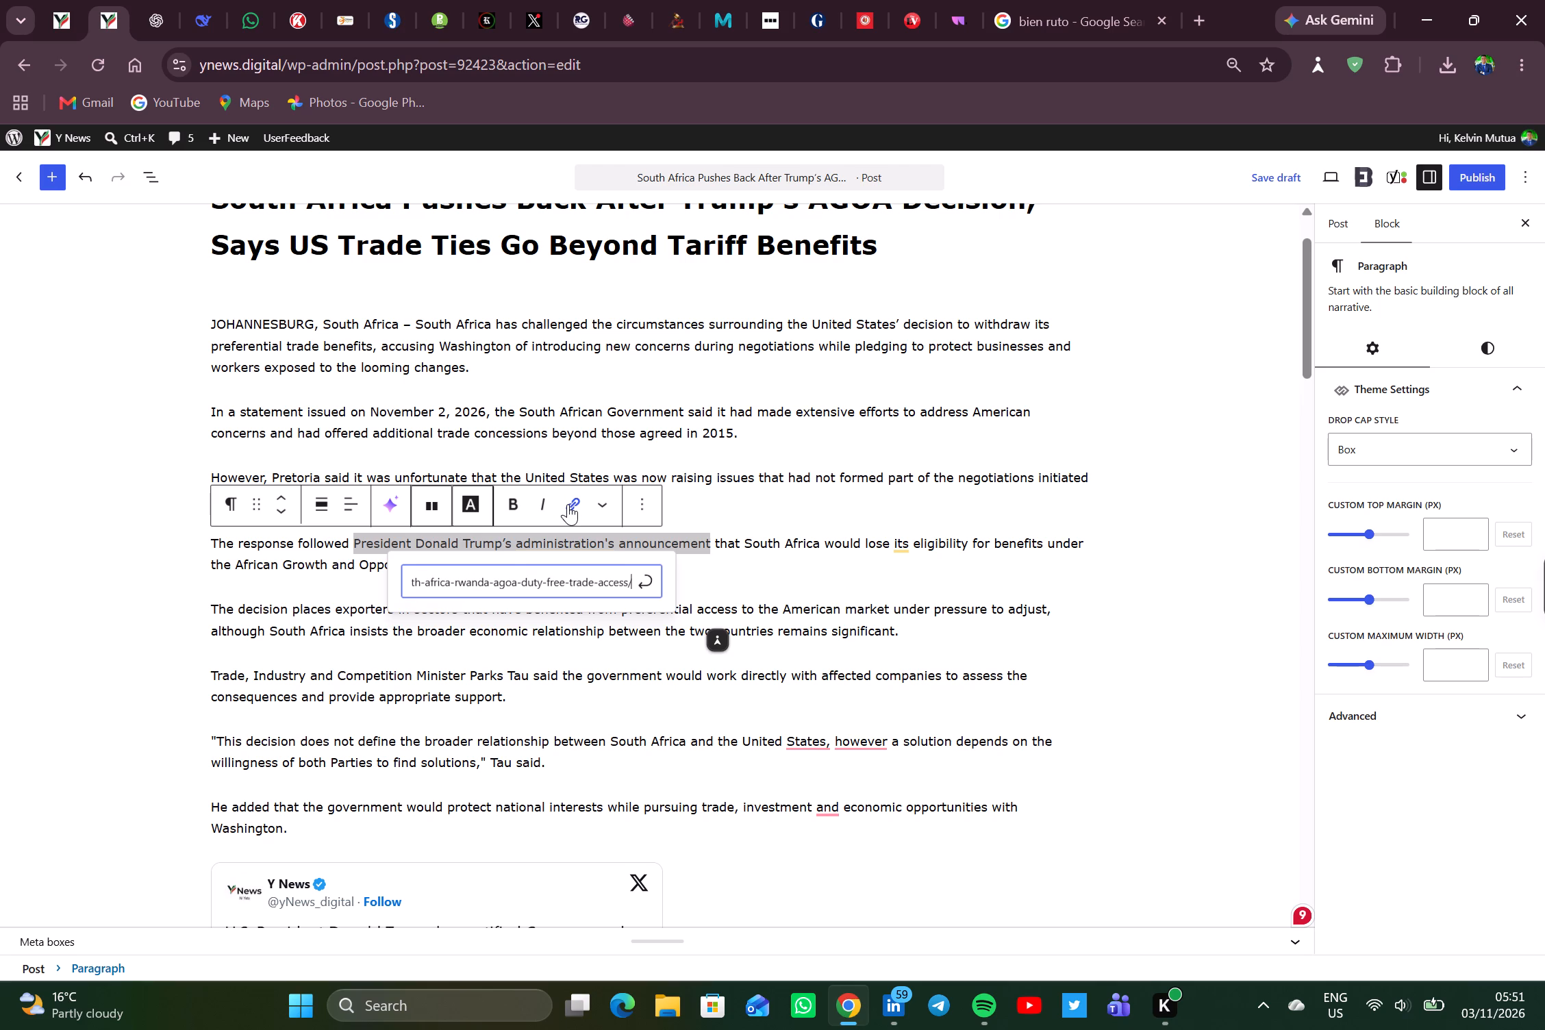
key("Return")
Expand the meta boxes and delete the closing paragraph beginning "For Pretoria, the challenge is to preserve access".
scroll(655, 561, "down", 9)
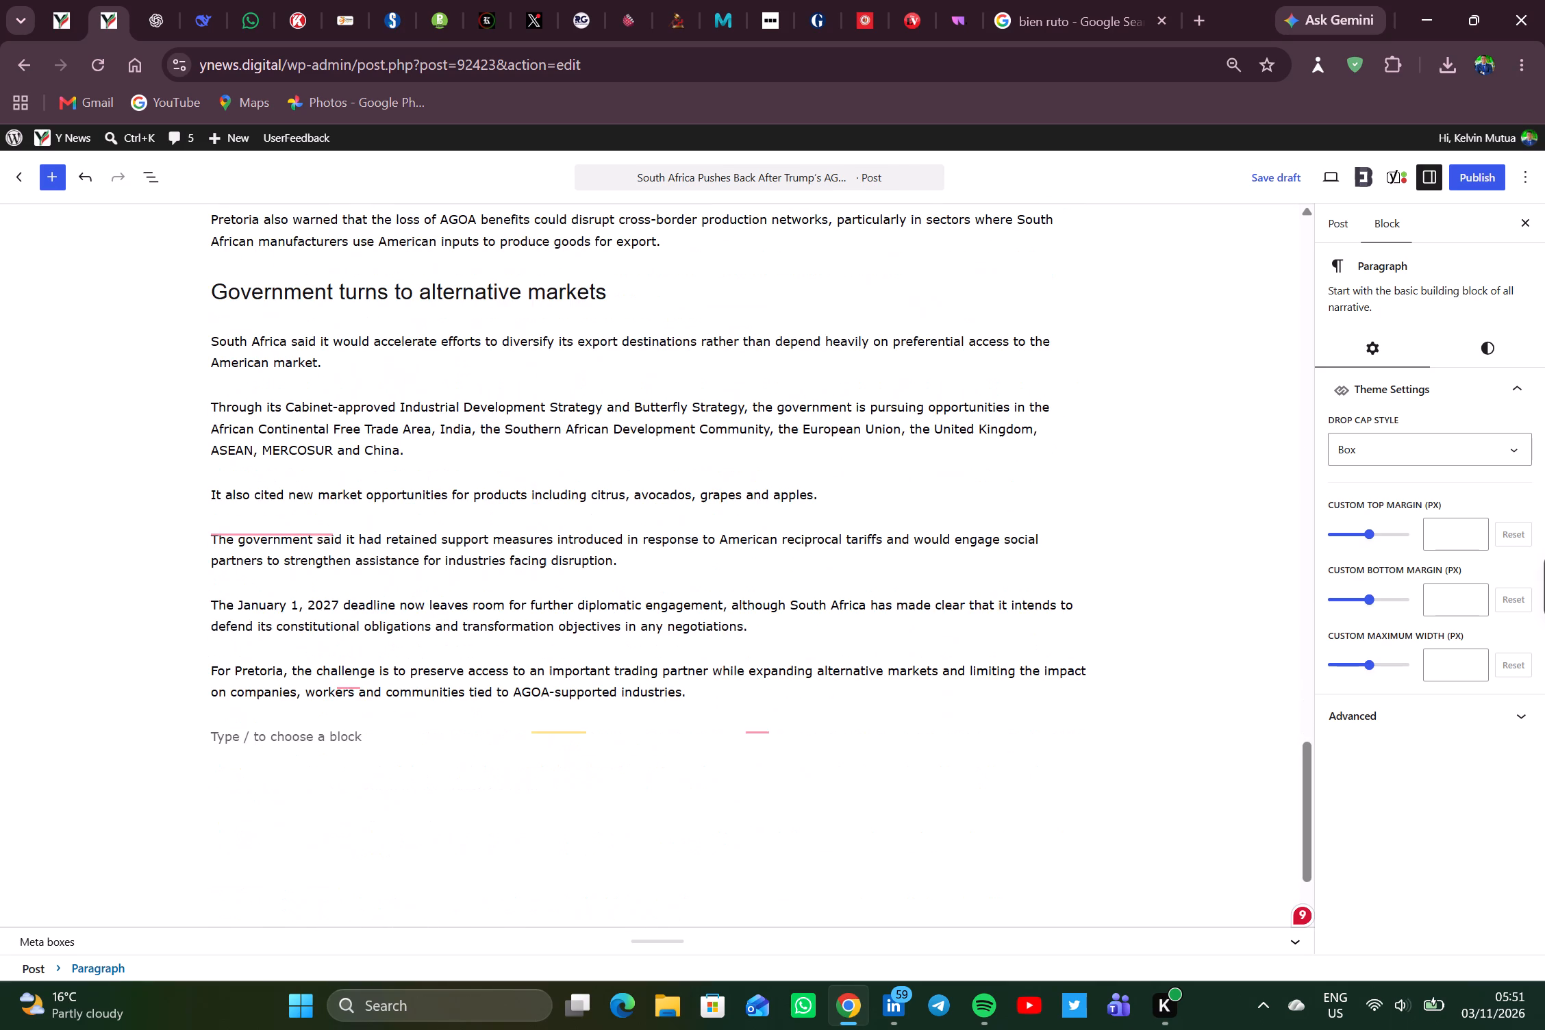
left_click(579, 936)
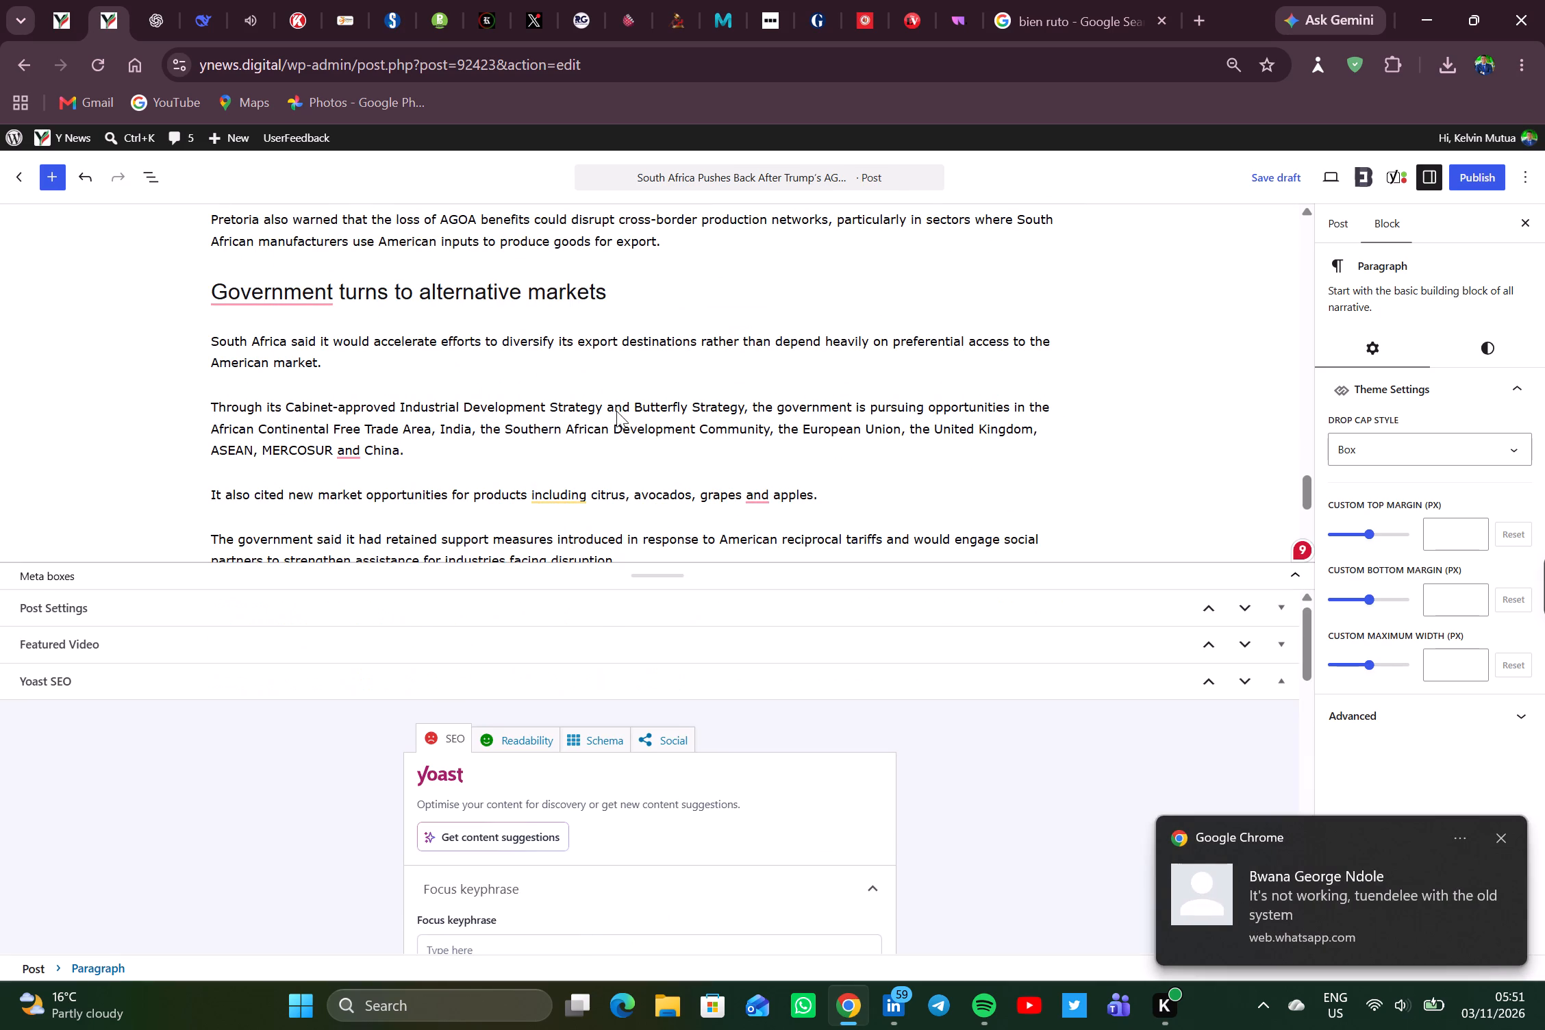
scroll(616, 411, "down", 4)
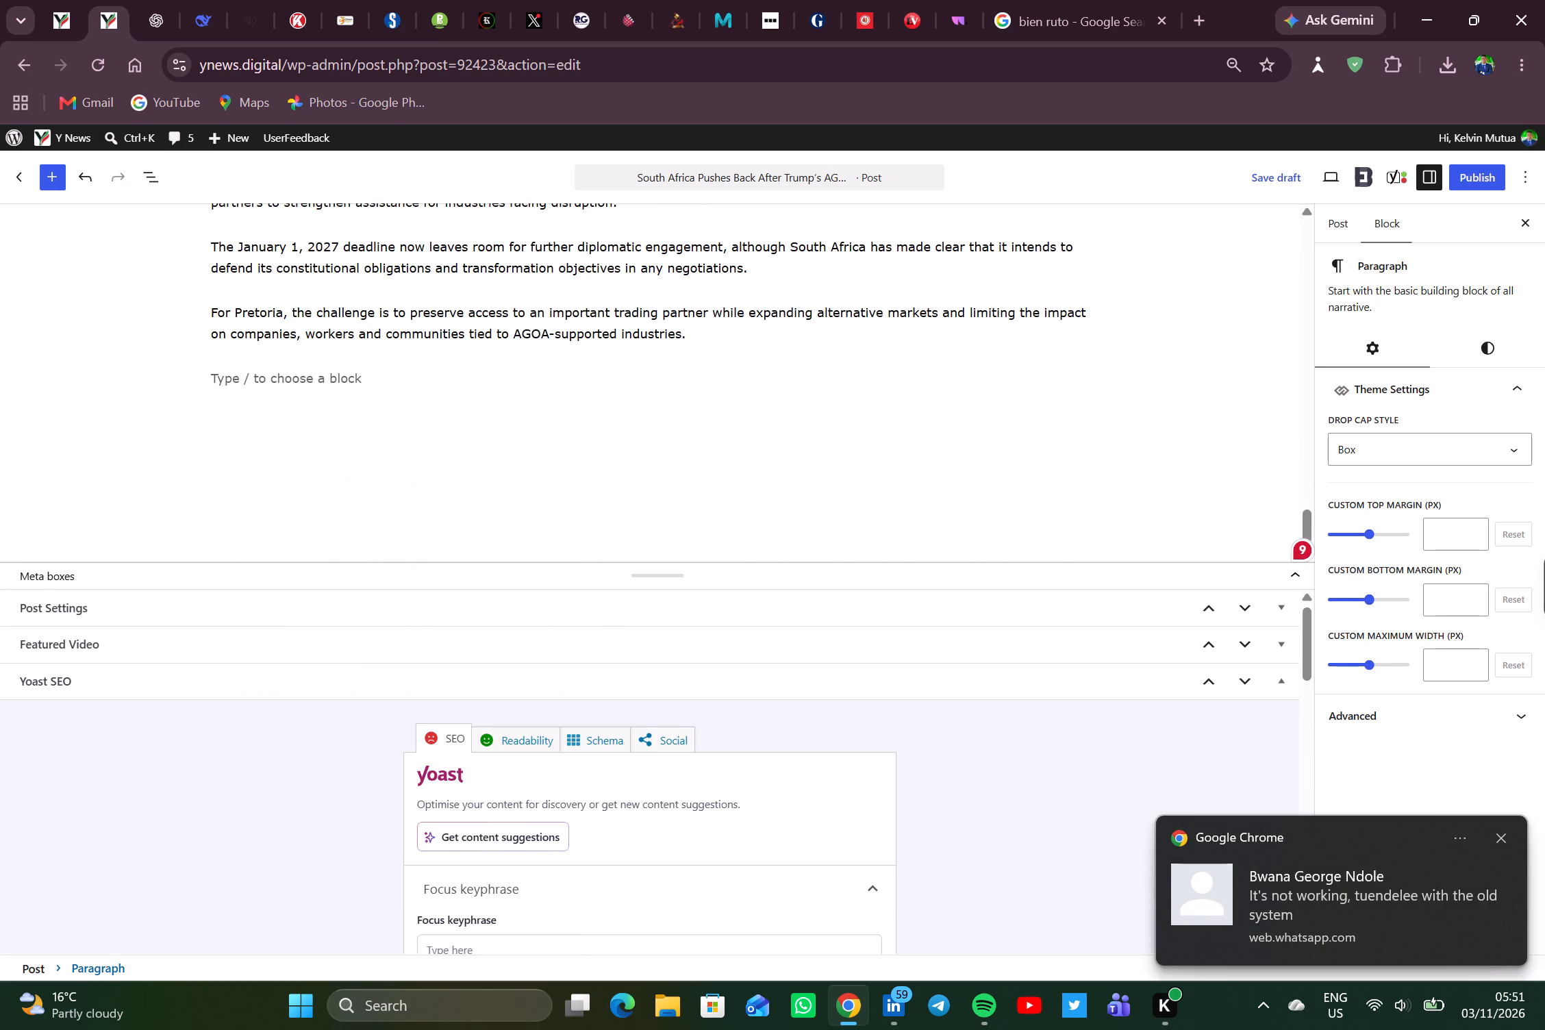
triple_click(461, 314)
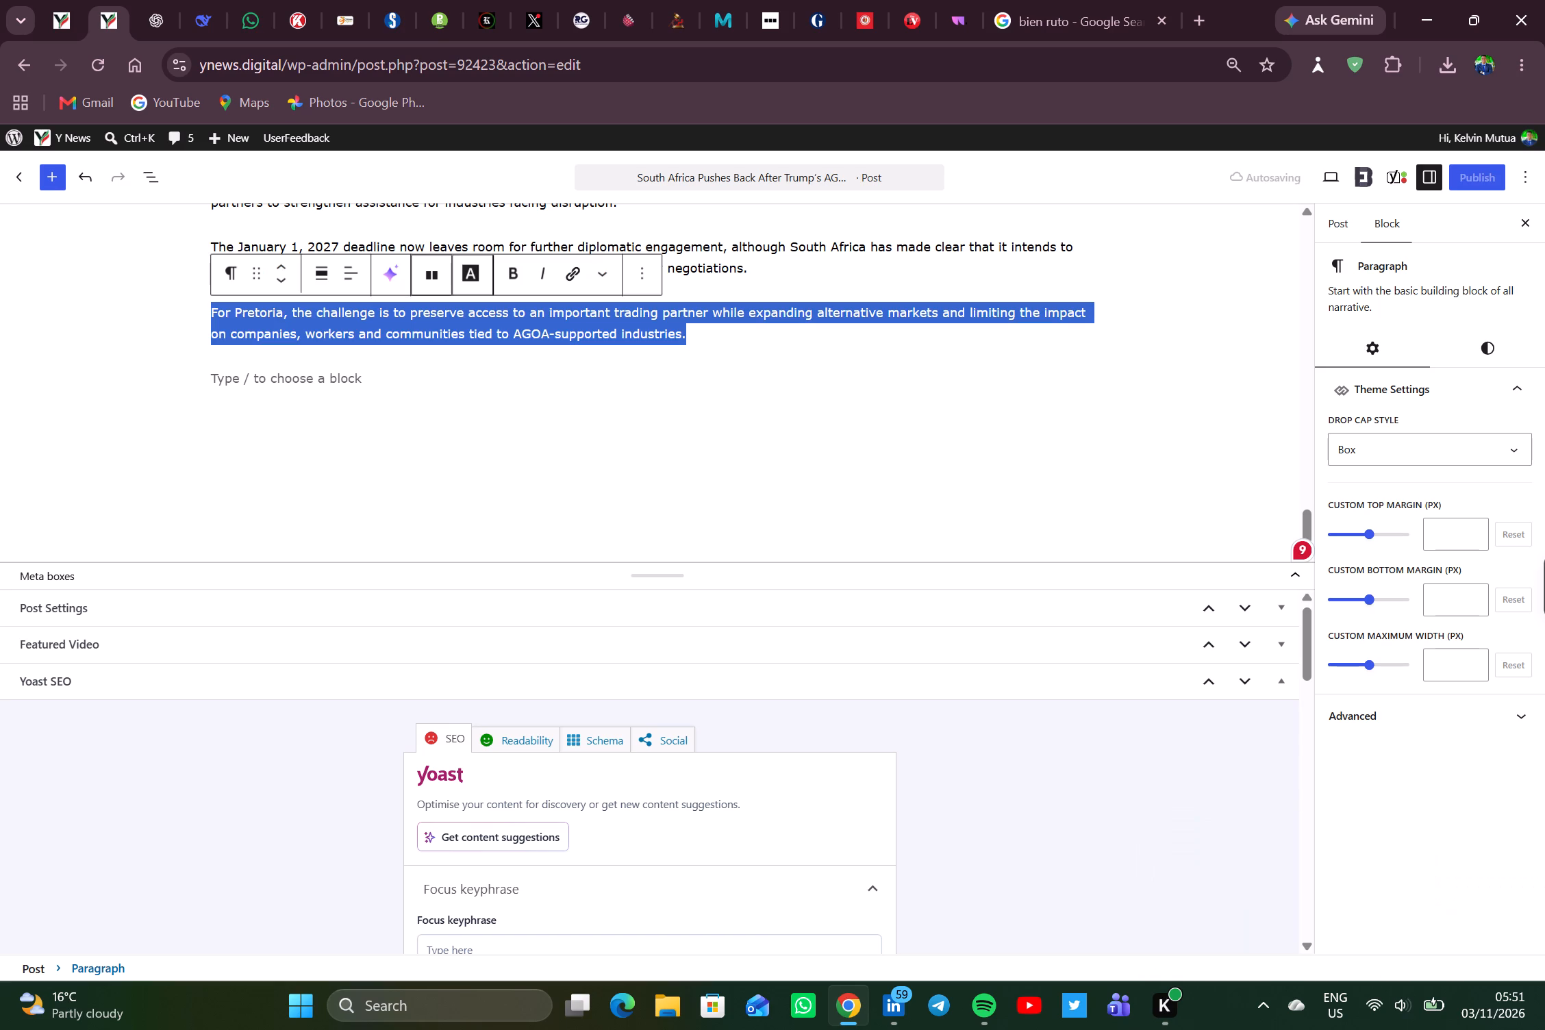
key("BackSpace")
key("BackSpace")
Set the Yoast focus keyphrase to "South Africa".
scroll(461, 314, "up", 1)
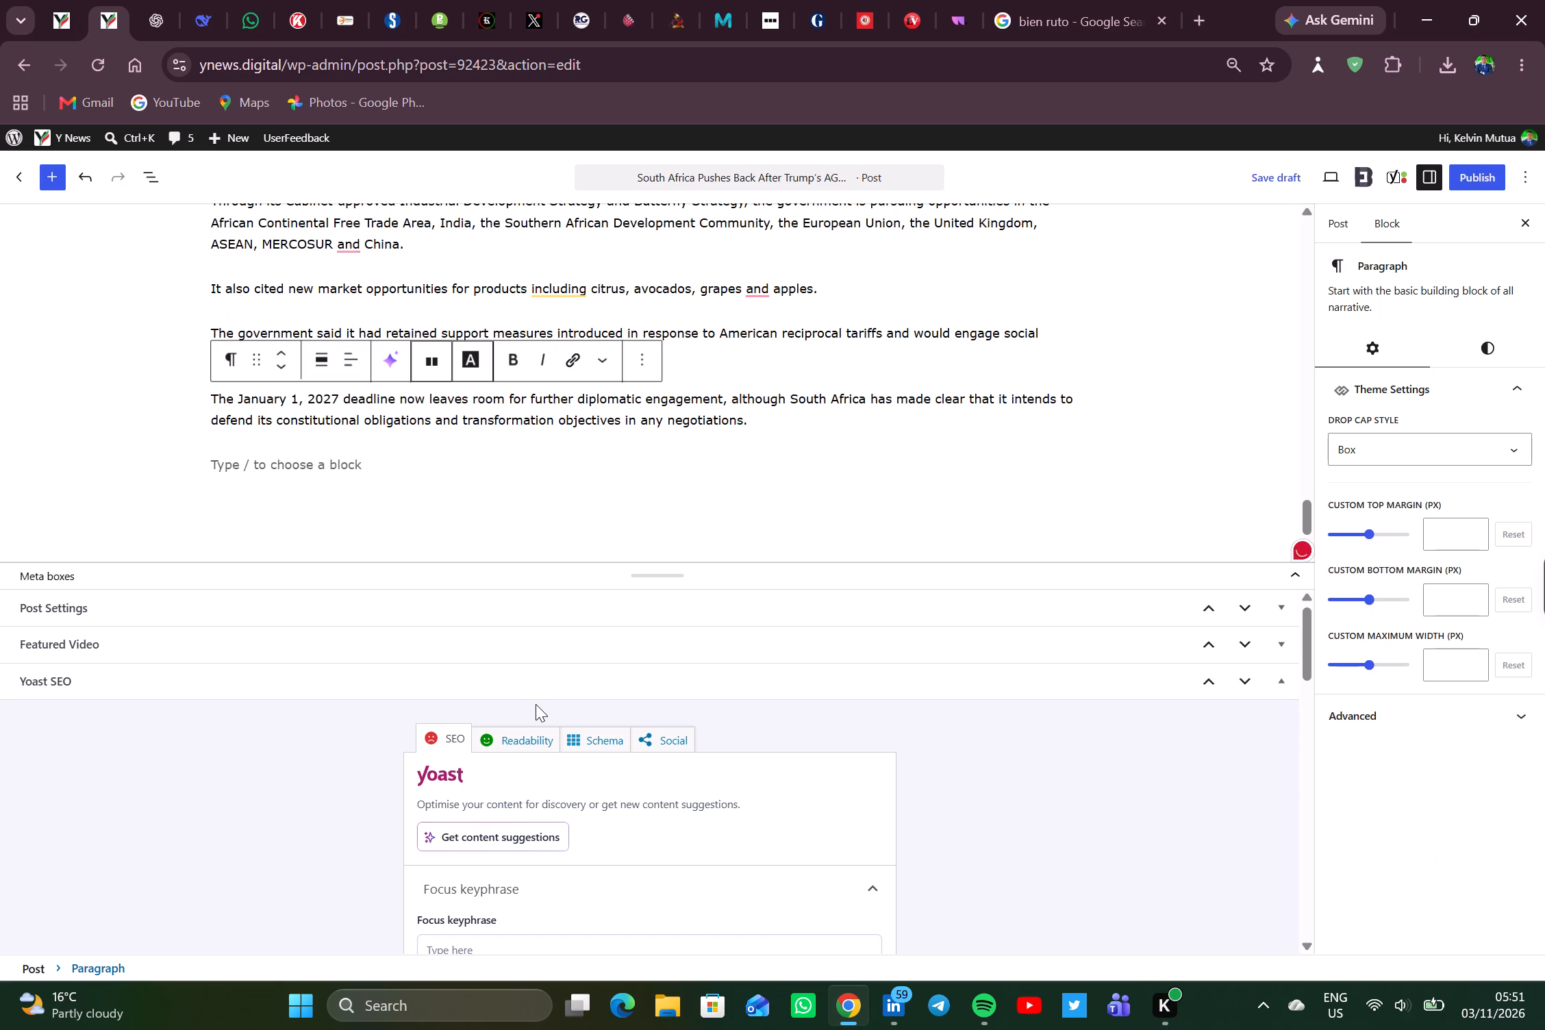
scroll(536, 704, "down", 2)
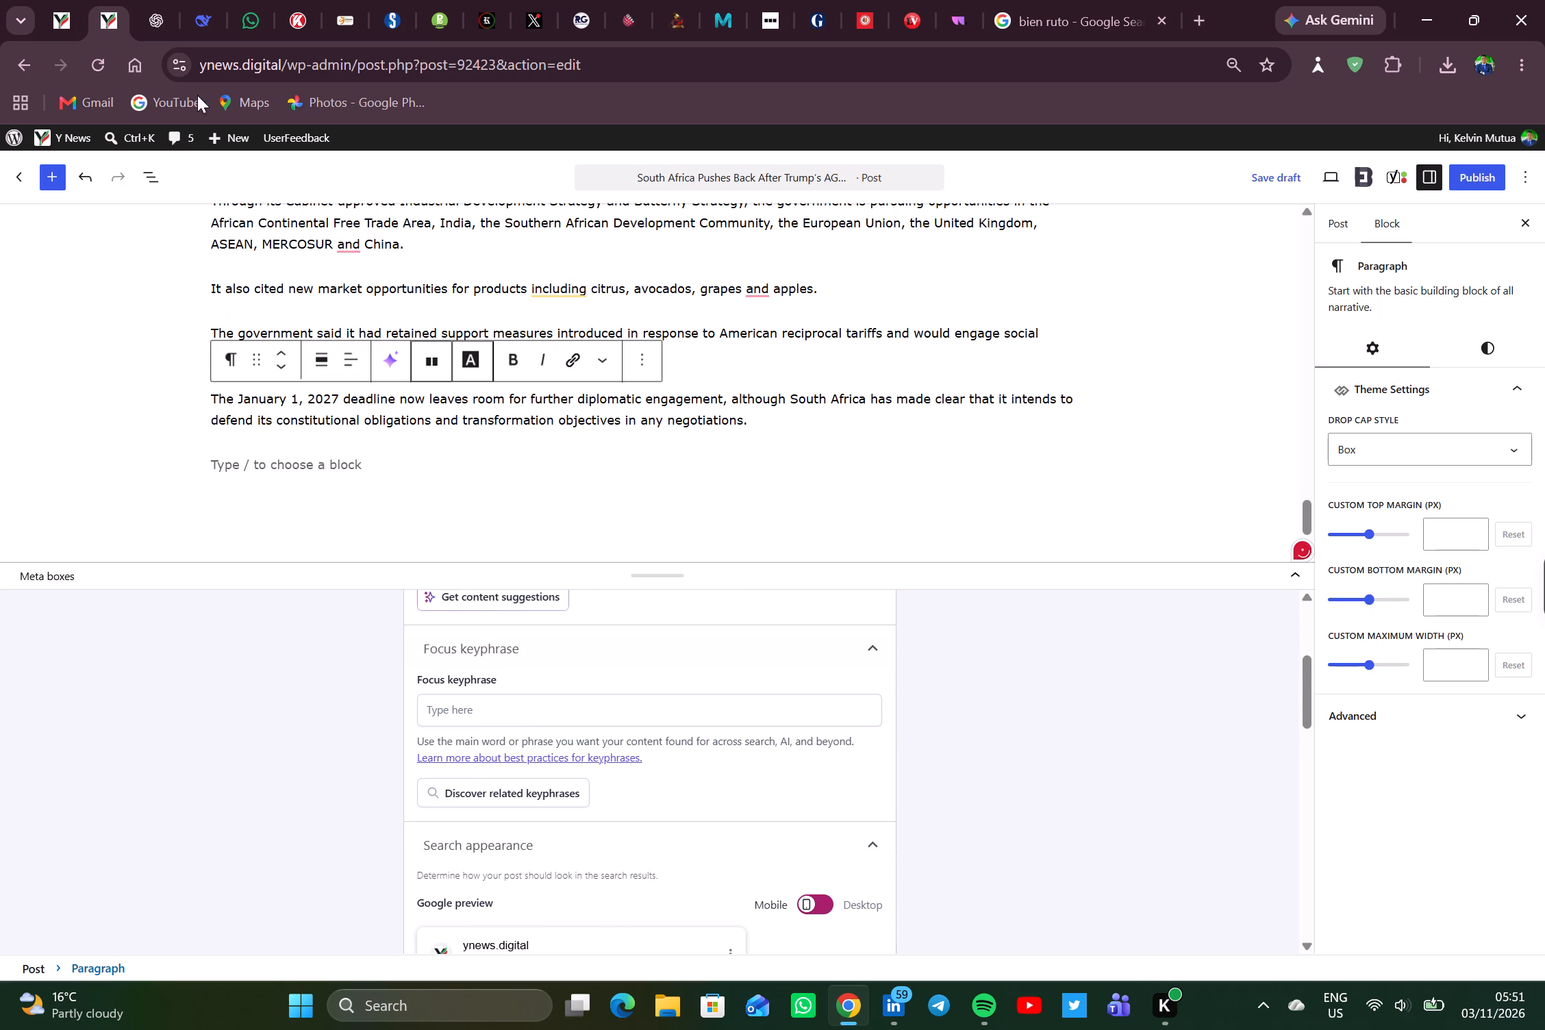
left_click(469, 715)
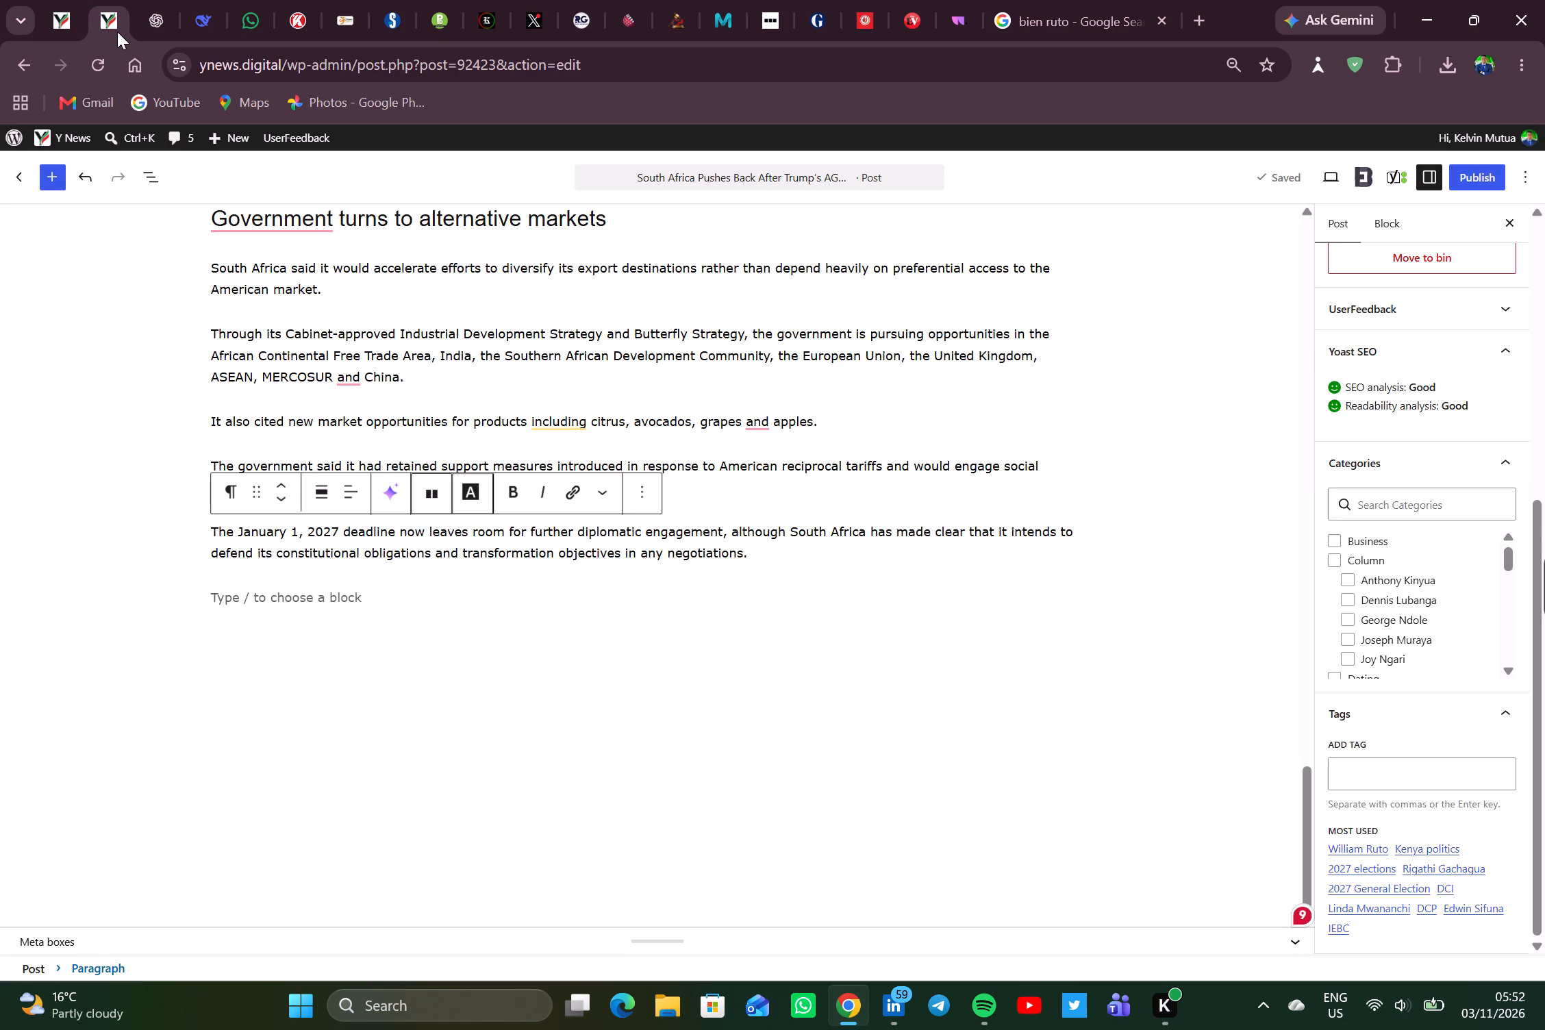
left_click(1383, 775)
key("ctrl+v")
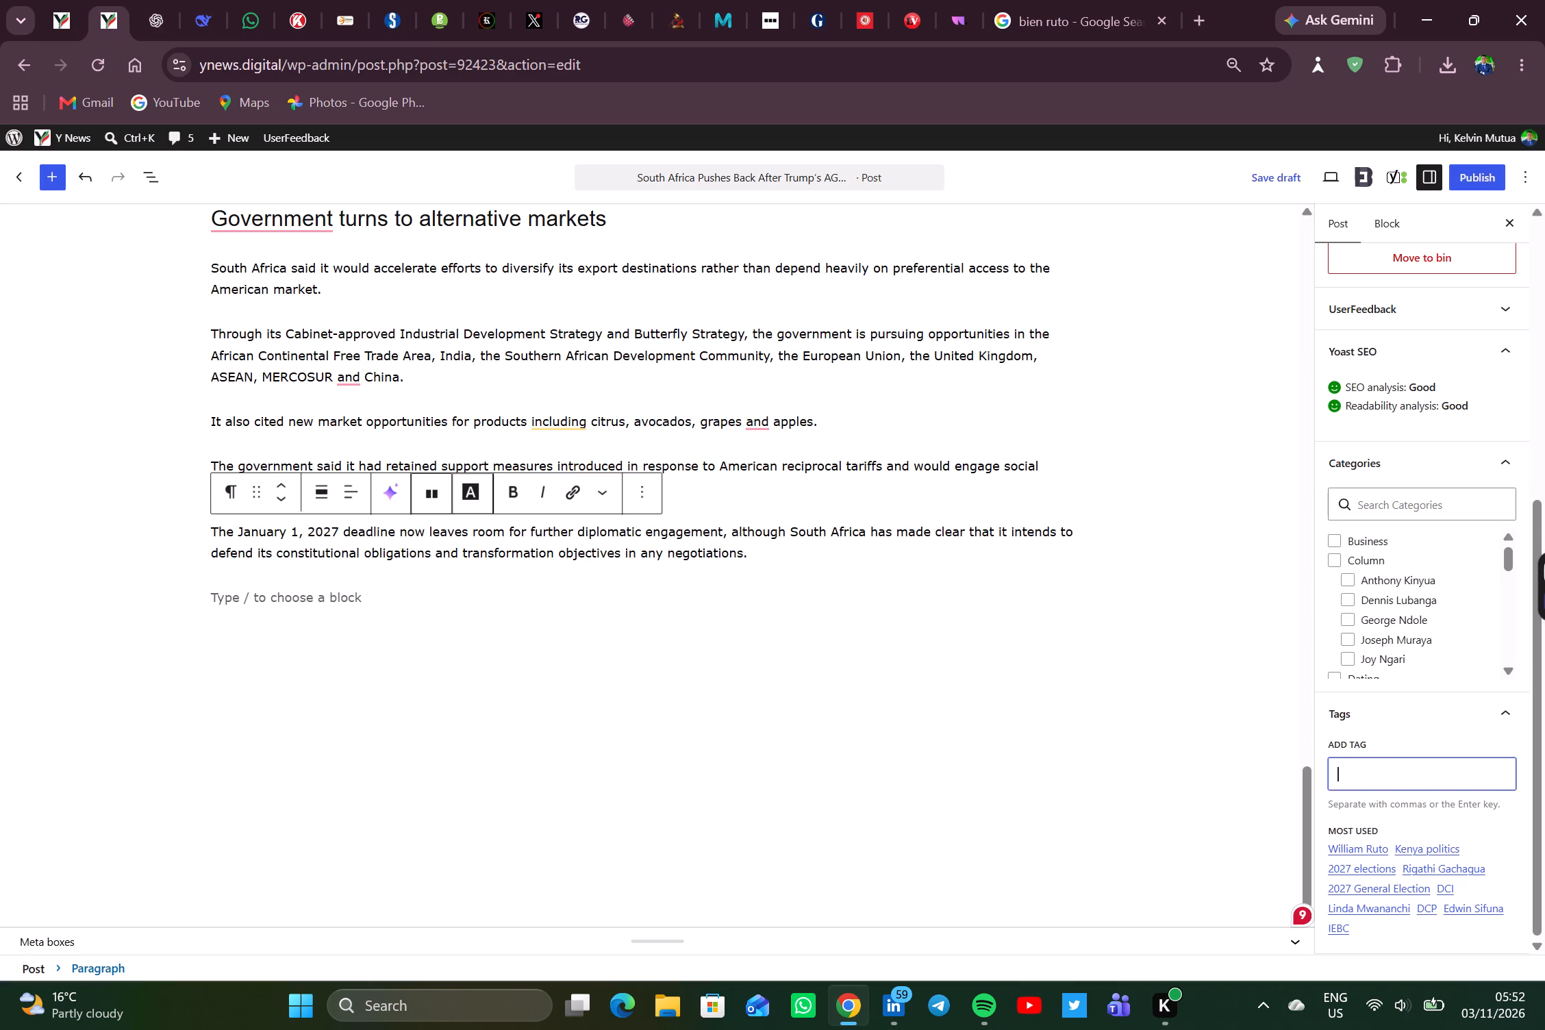
Assign the post to the Headline 1 and Governance categories.
scroll(1361, 630, "down", 2)
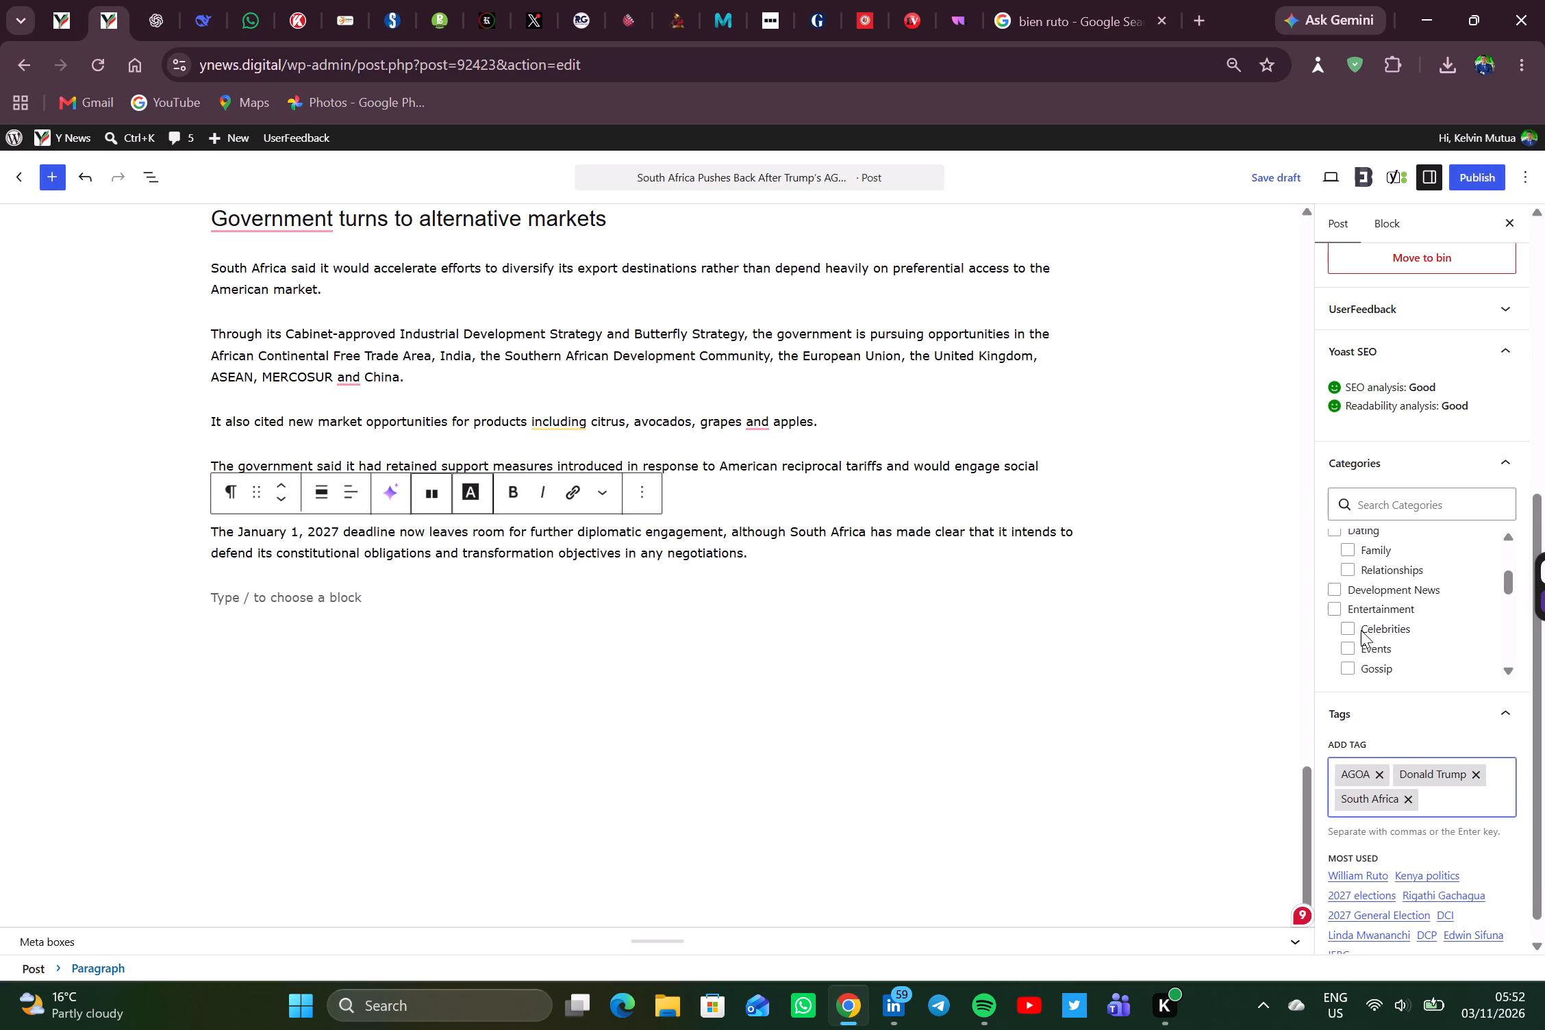
scroll(1361, 630, "down", 2)
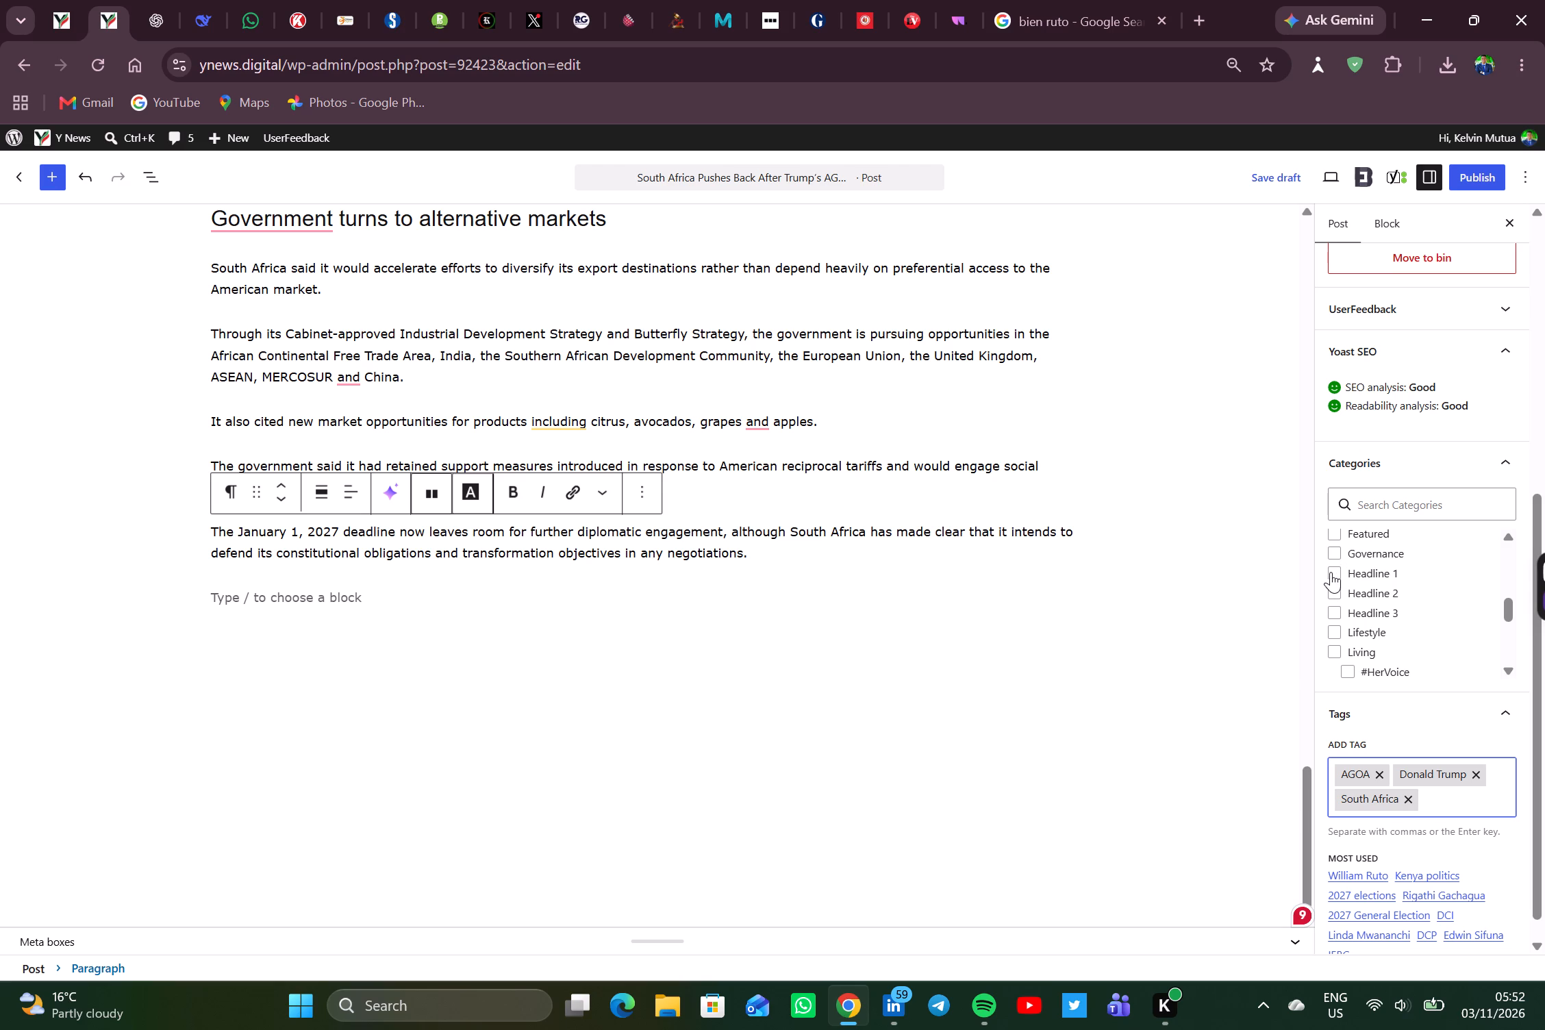
left_click(1331, 572)
left_click(1333, 553)
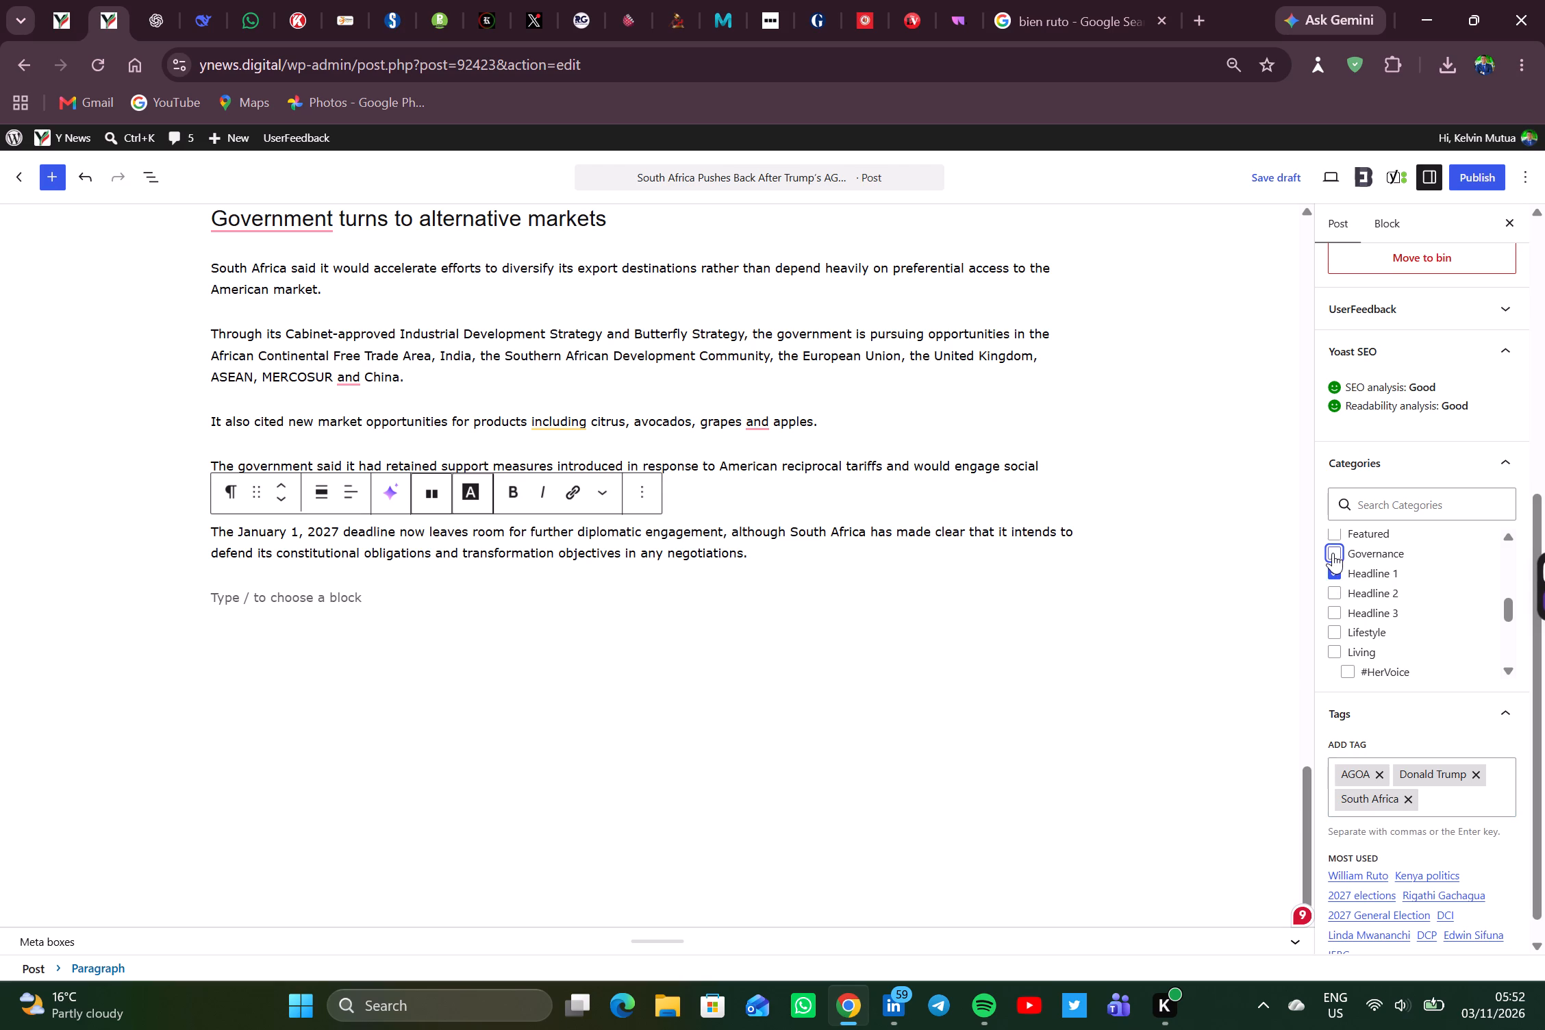
Search Google Images for "ramaphosa" in place of the previous query.
scroll(1394, 577, "up", 8)
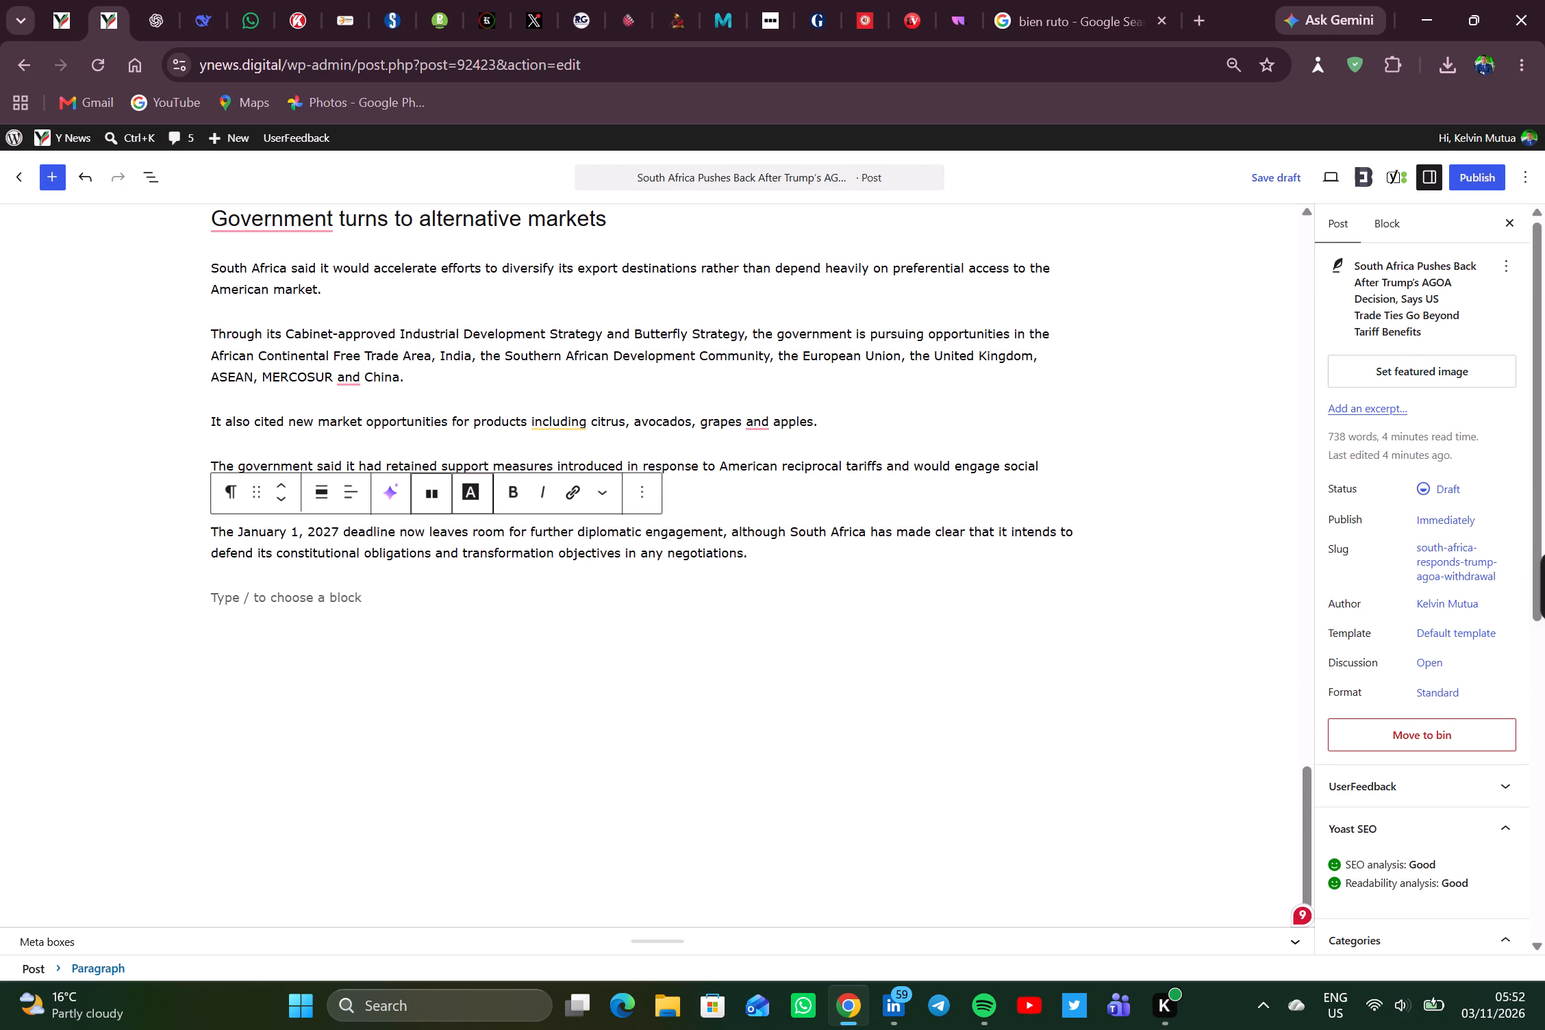
scroll(1094, 293, "up", 13)
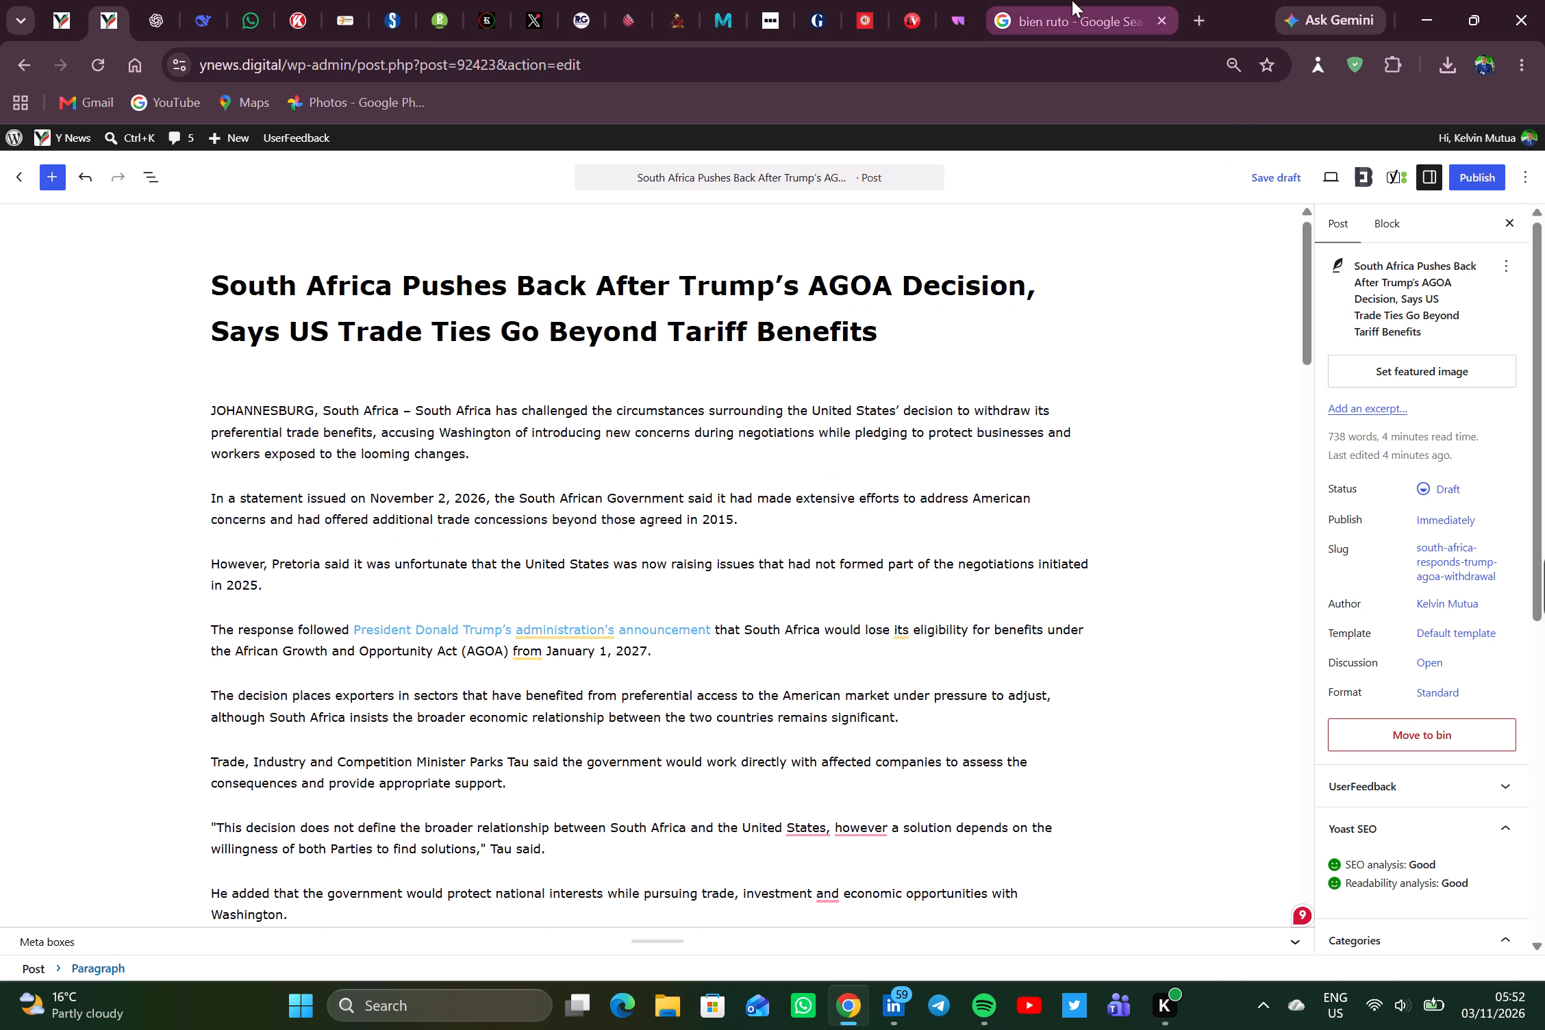
left_click(1072, 0)
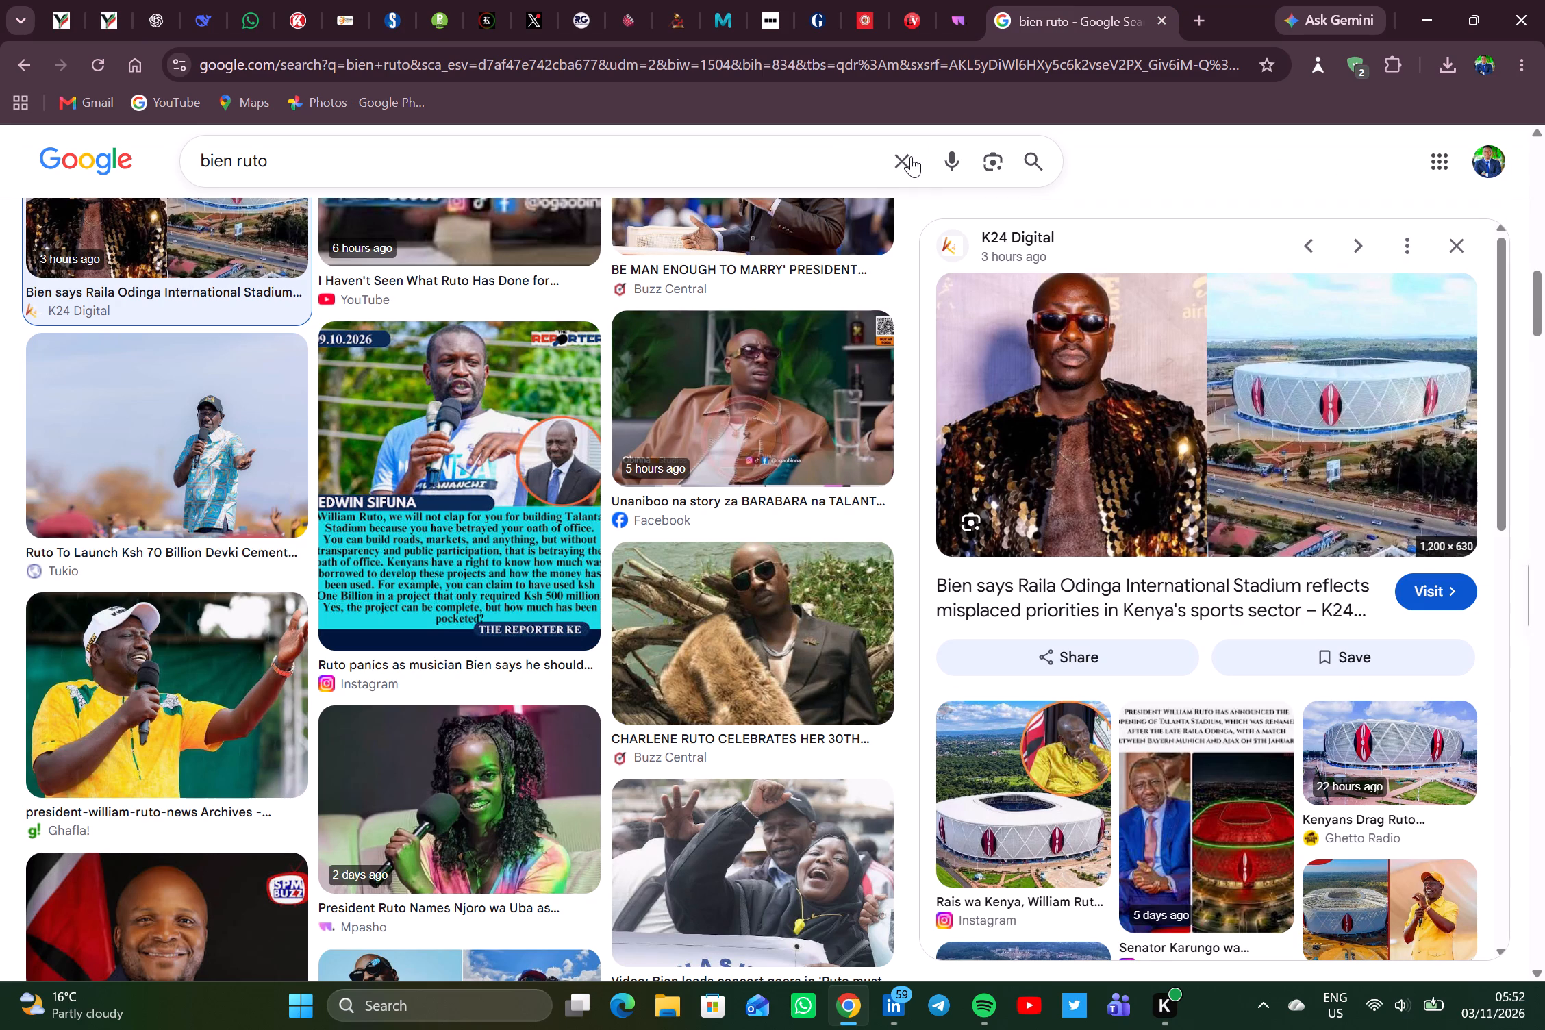
left_click(911, 156)
key("a")
key("BackSpace")
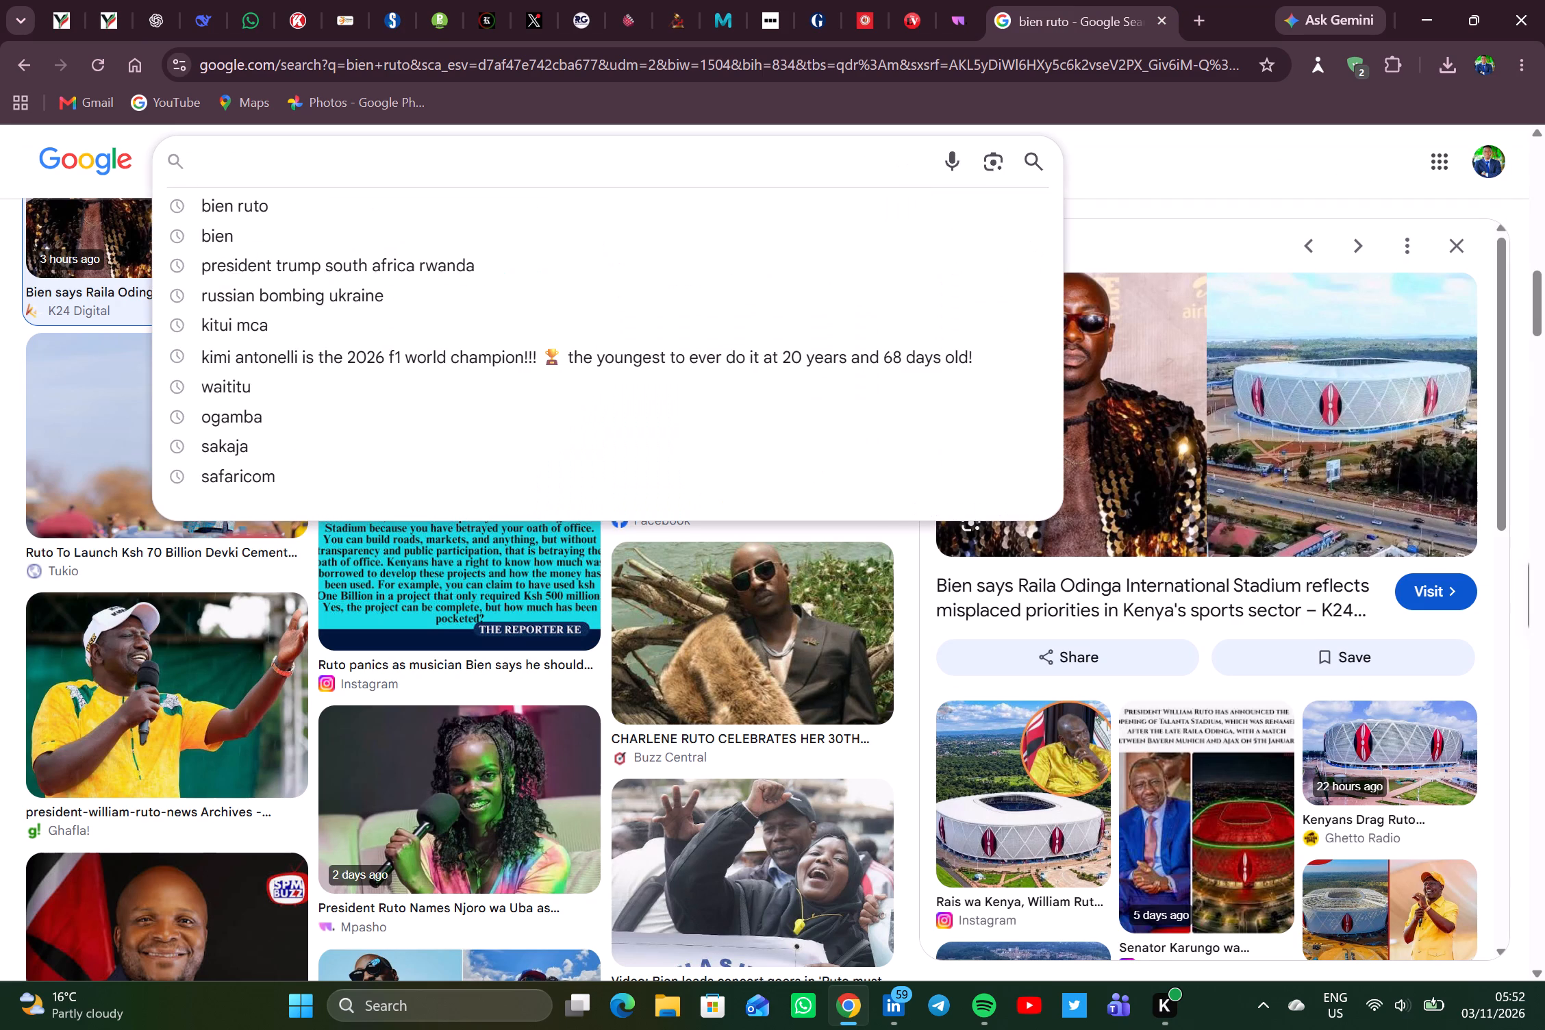
type("ramaphosa")
key("Return")
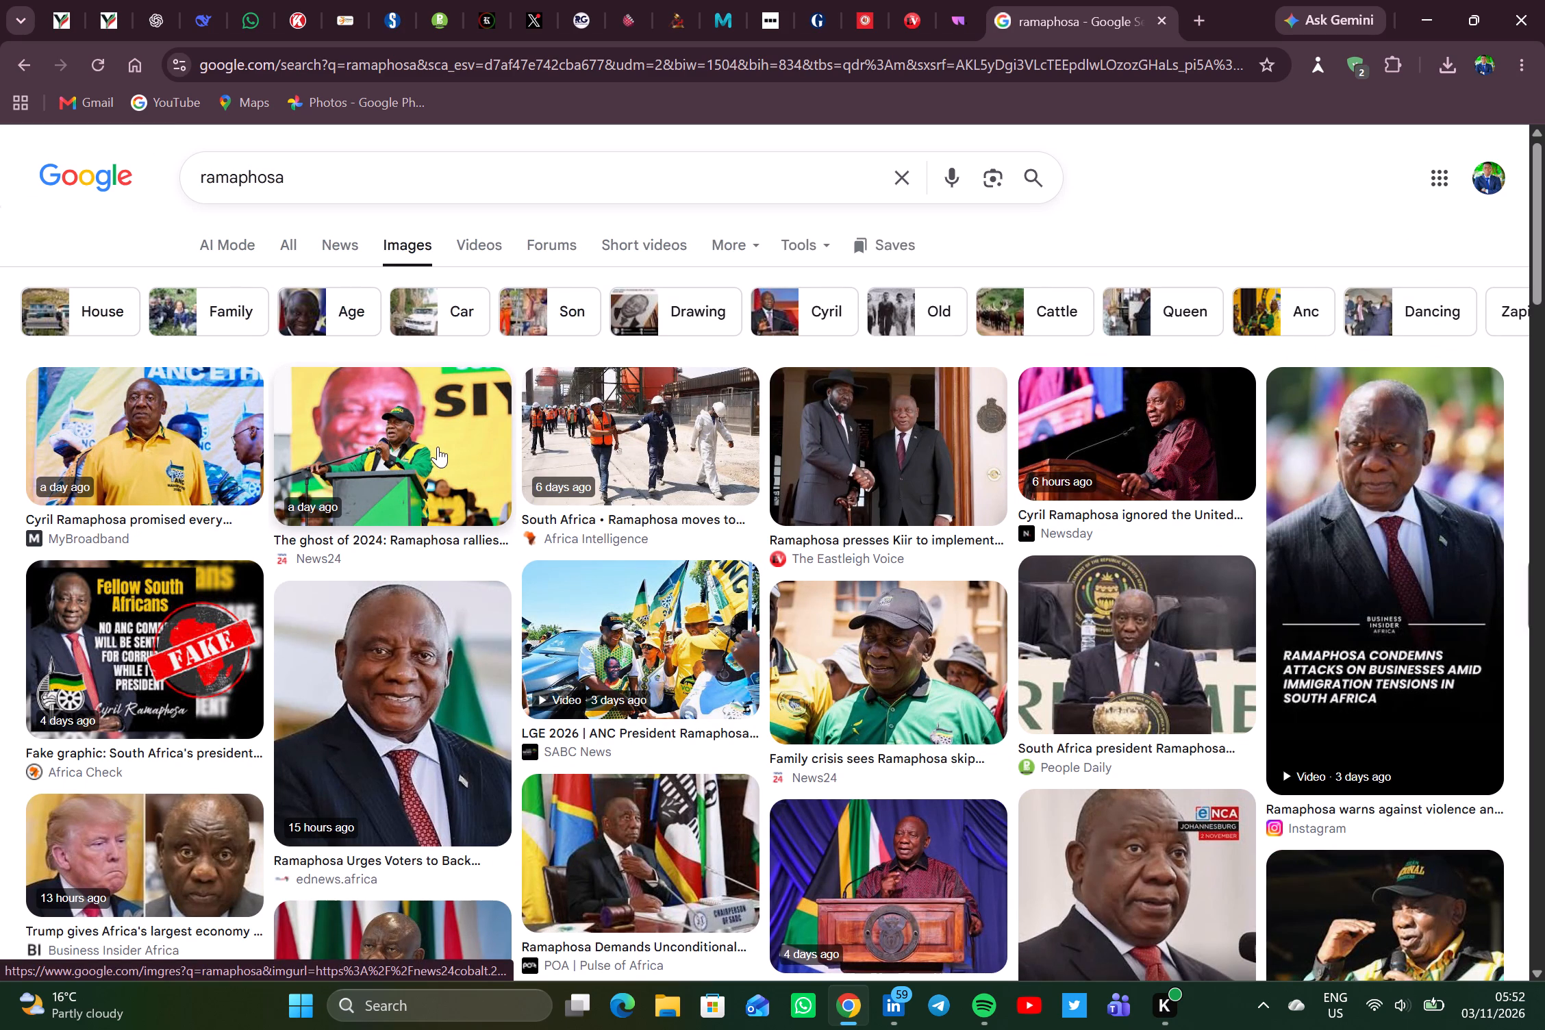
Examine the Ramaphosa image results for a suitable article photo, previewing the Financial Times and Pulse of Africa pictures.
scroll(438, 447, "down", 2)
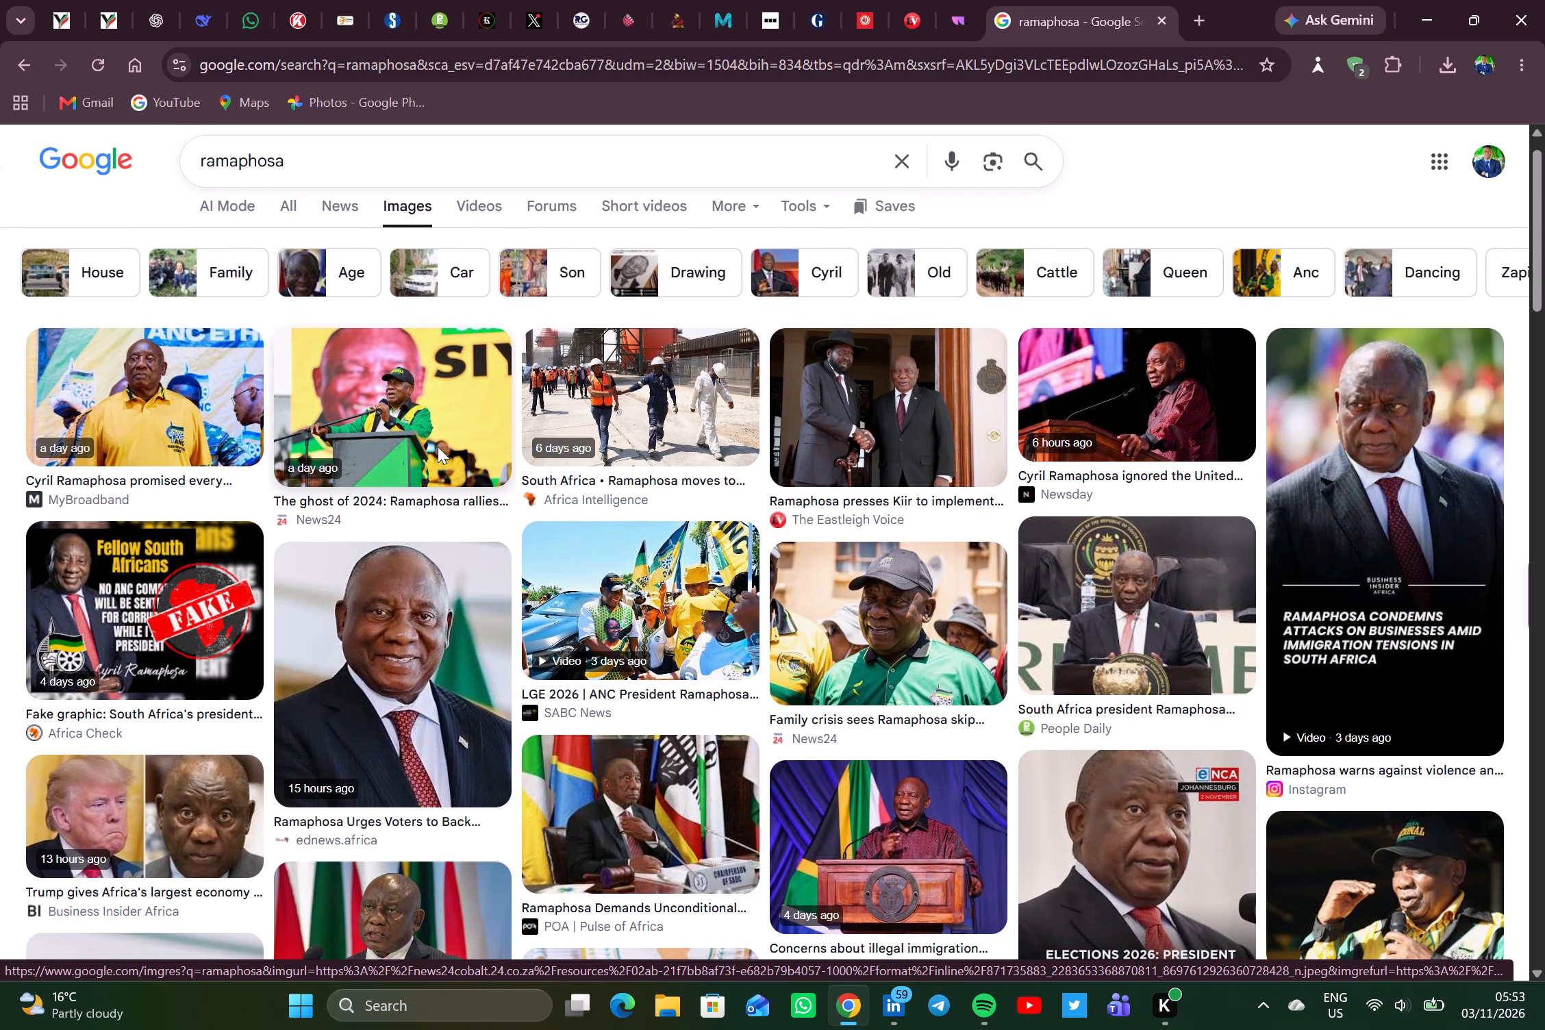
scroll(438, 447, "down", 1)
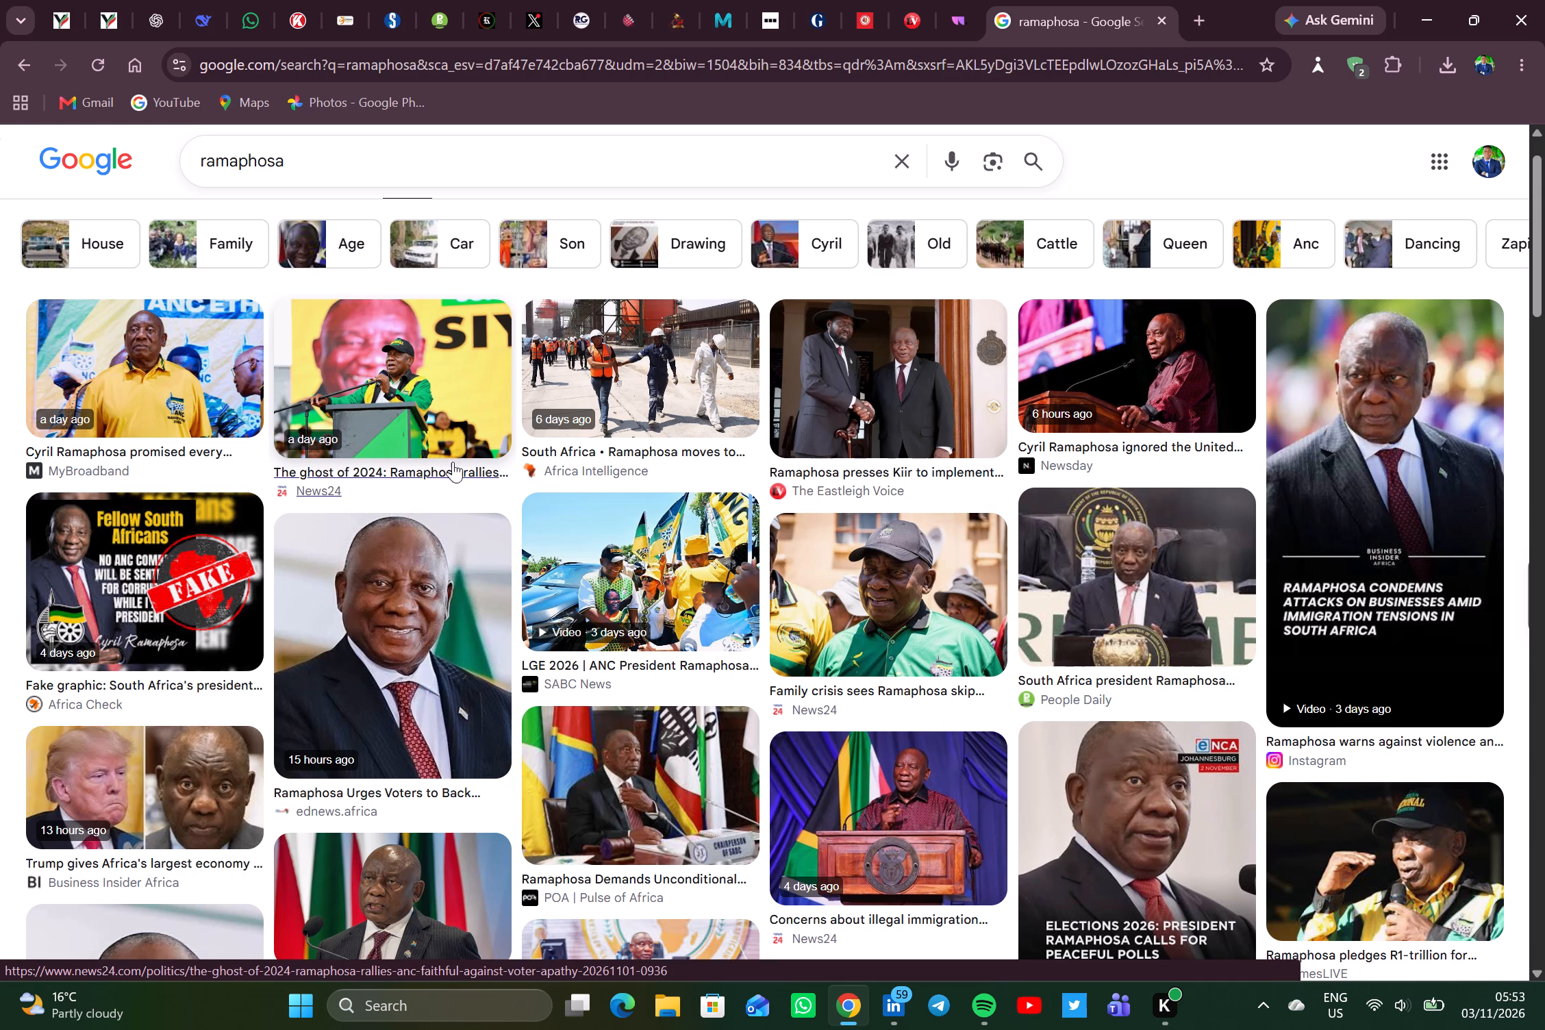
scroll(413, 450, "down", 1)
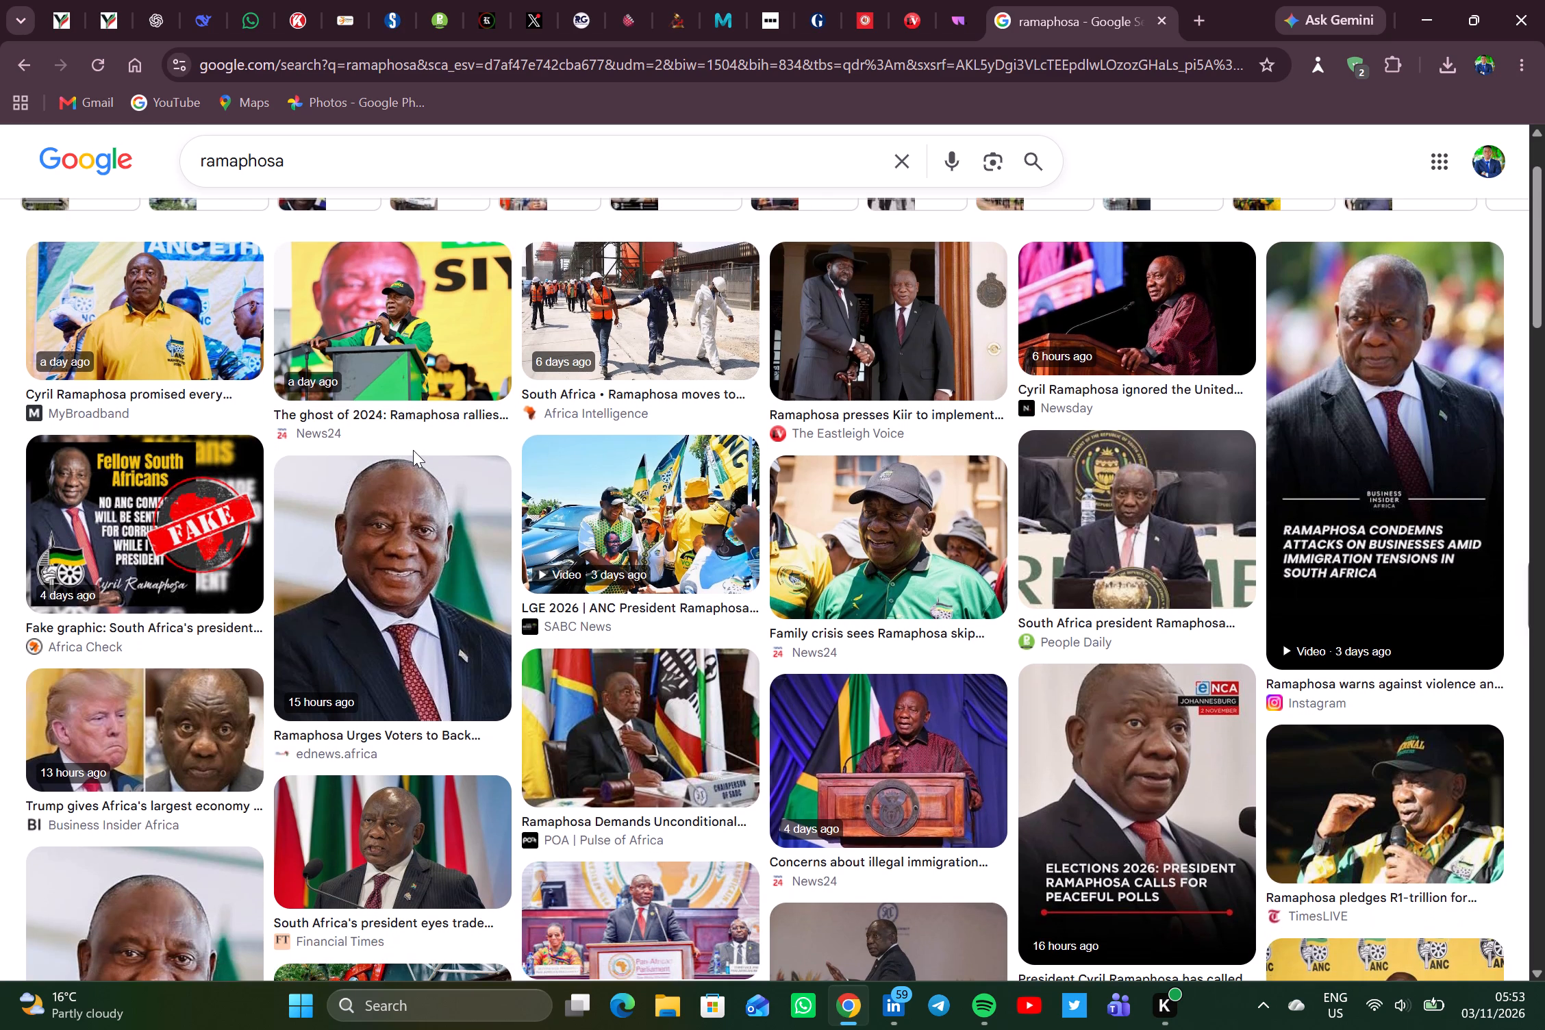
scroll(413, 450, "down", 1)
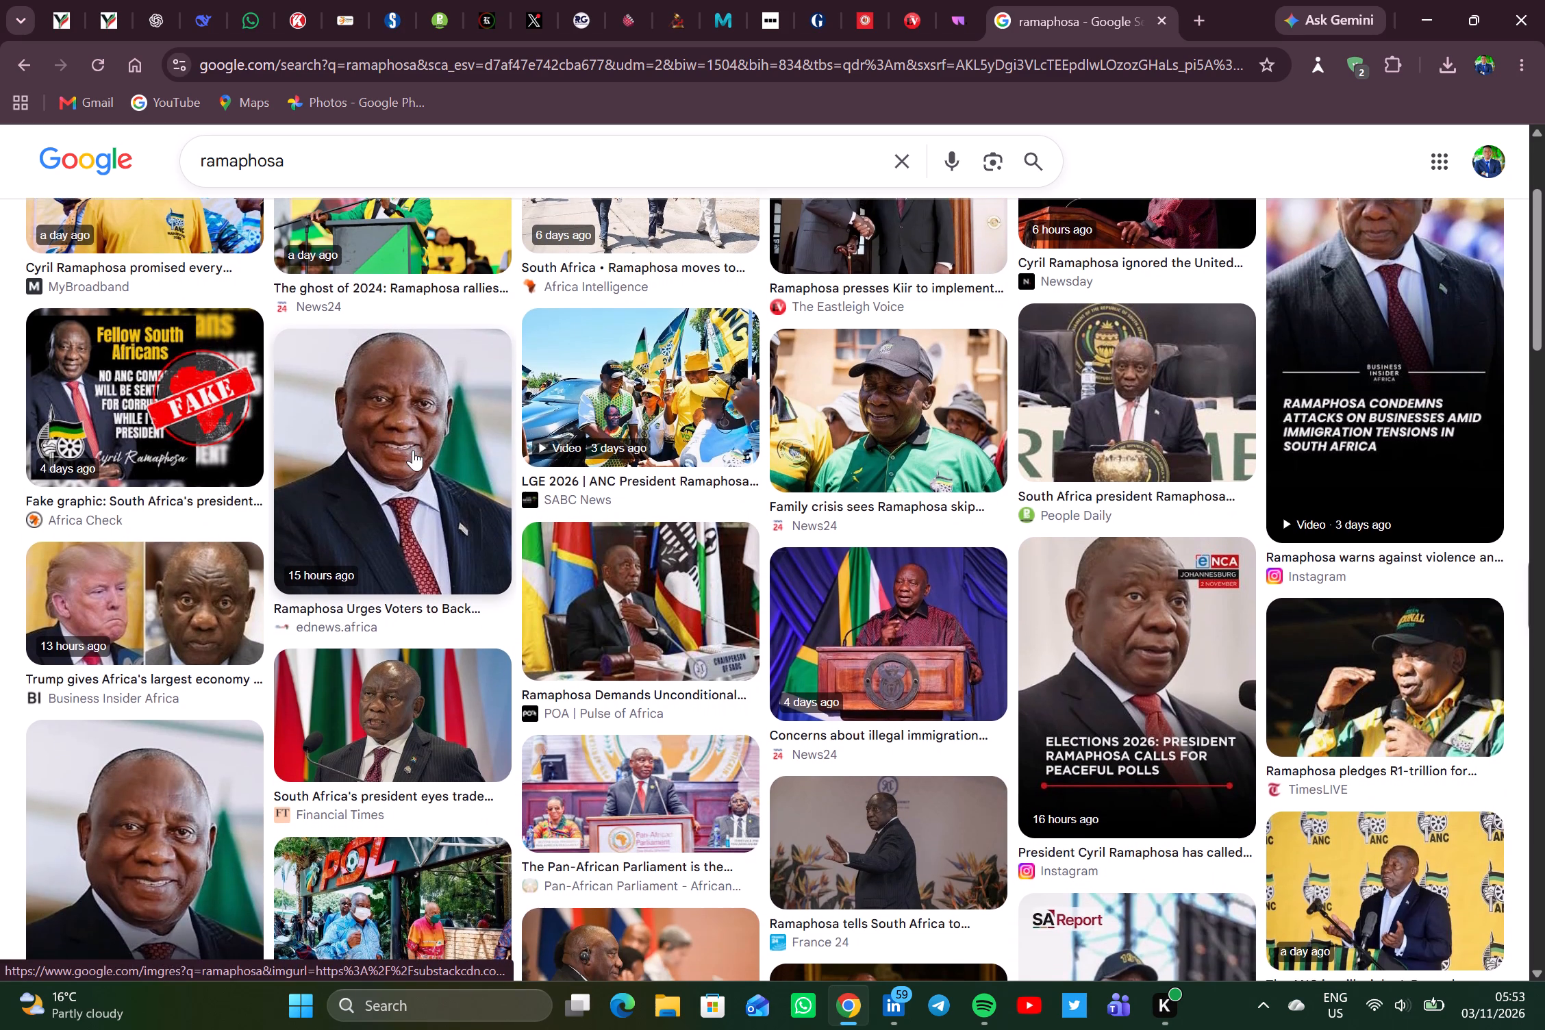
scroll(413, 450, "down", 1)
left_click(447, 720)
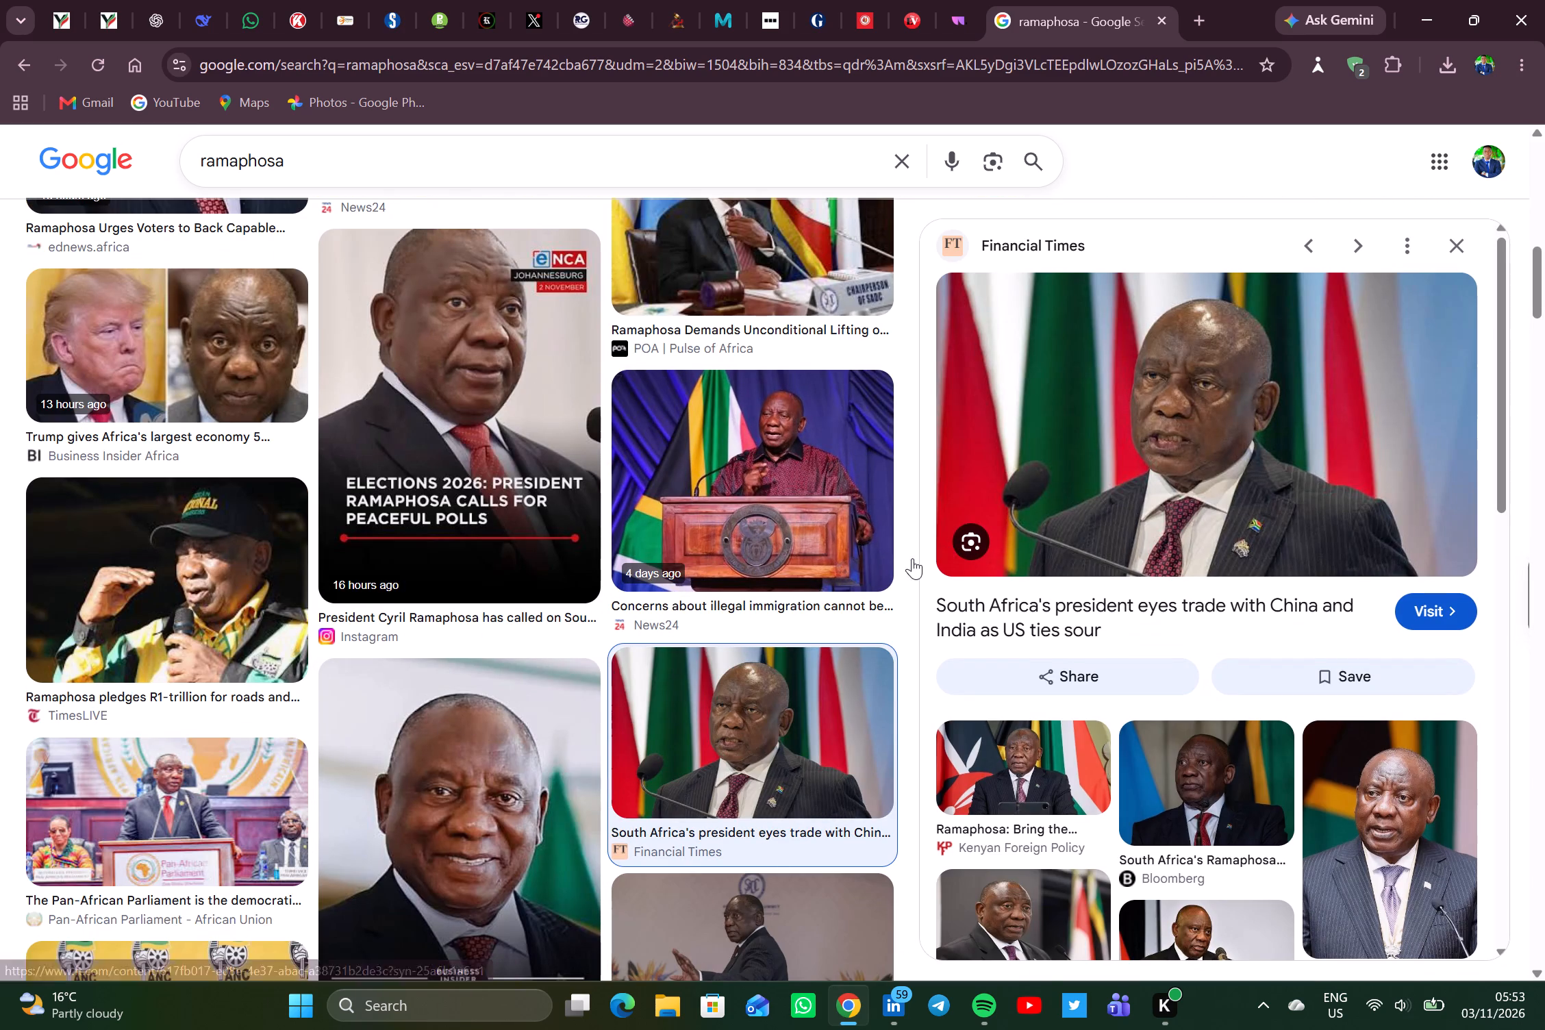
scroll(907, 560, "up", 2)
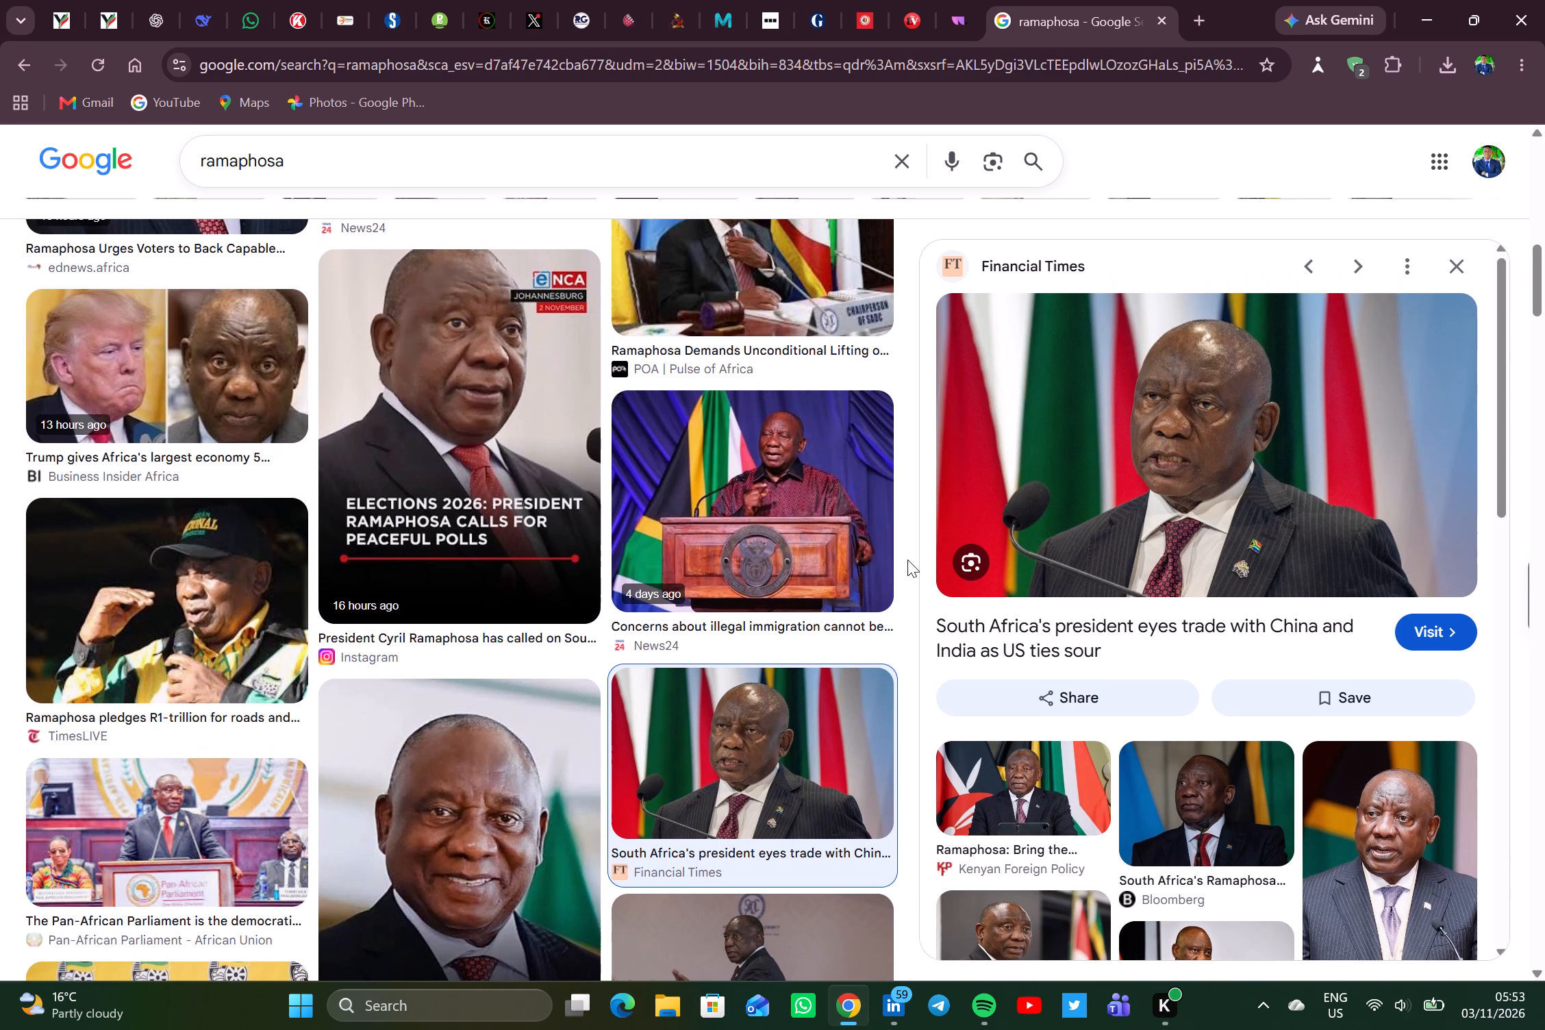
scroll(907, 560, "up", 2)
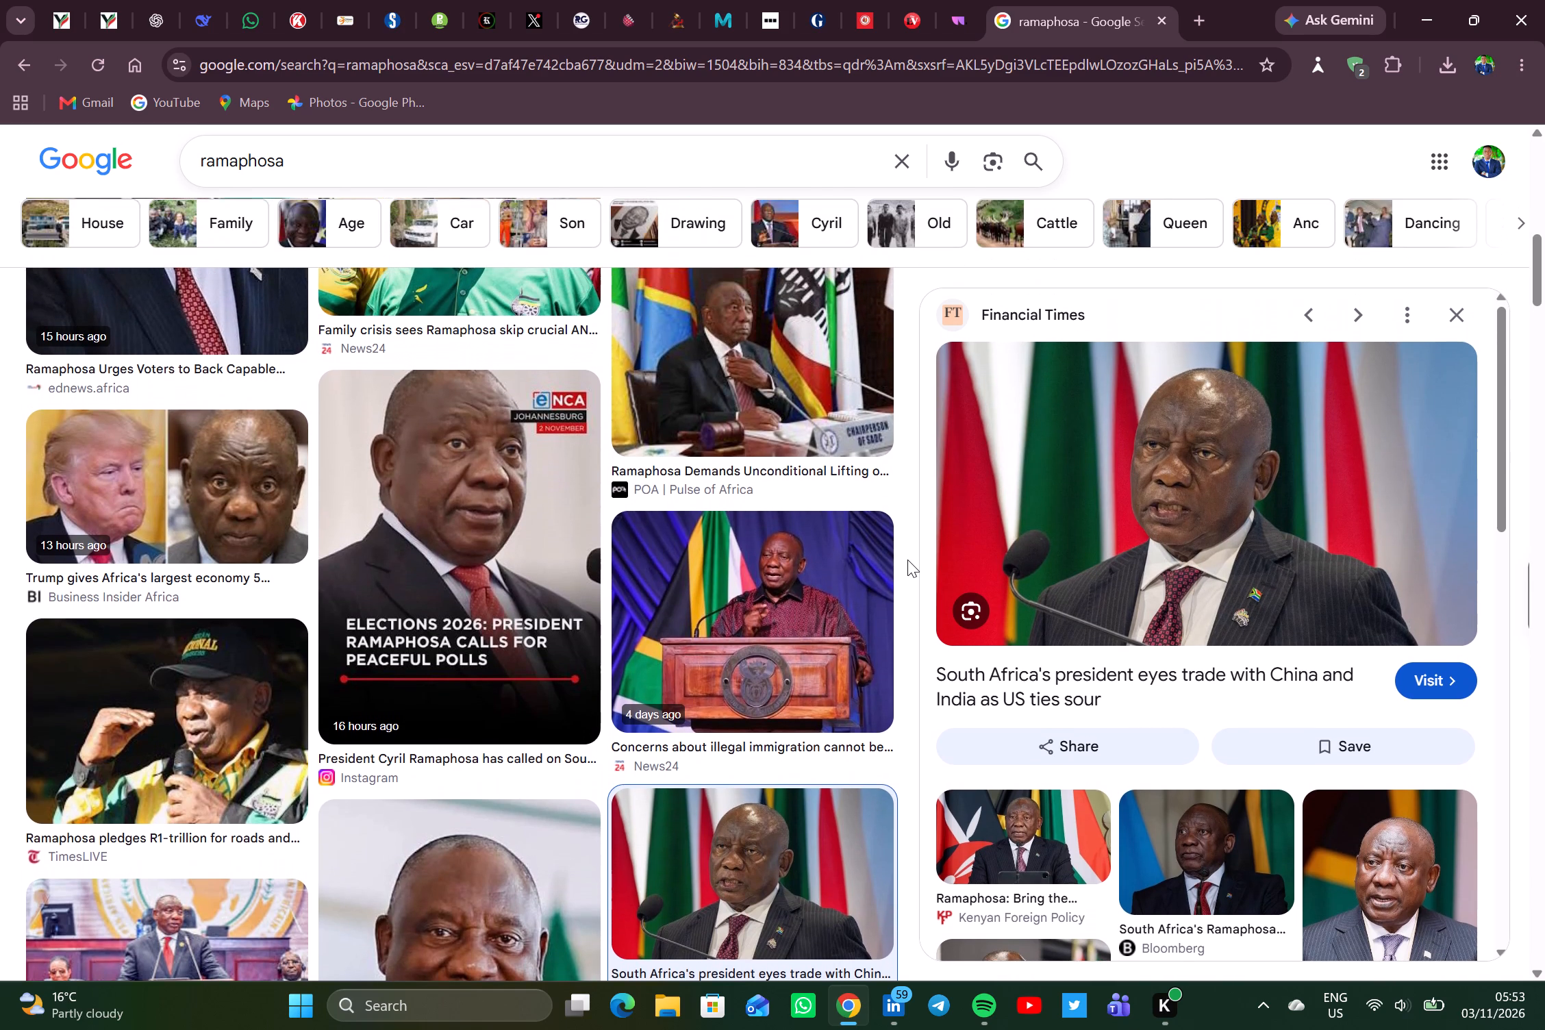
scroll(907, 560, "up", 1)
left_click(785, 492)
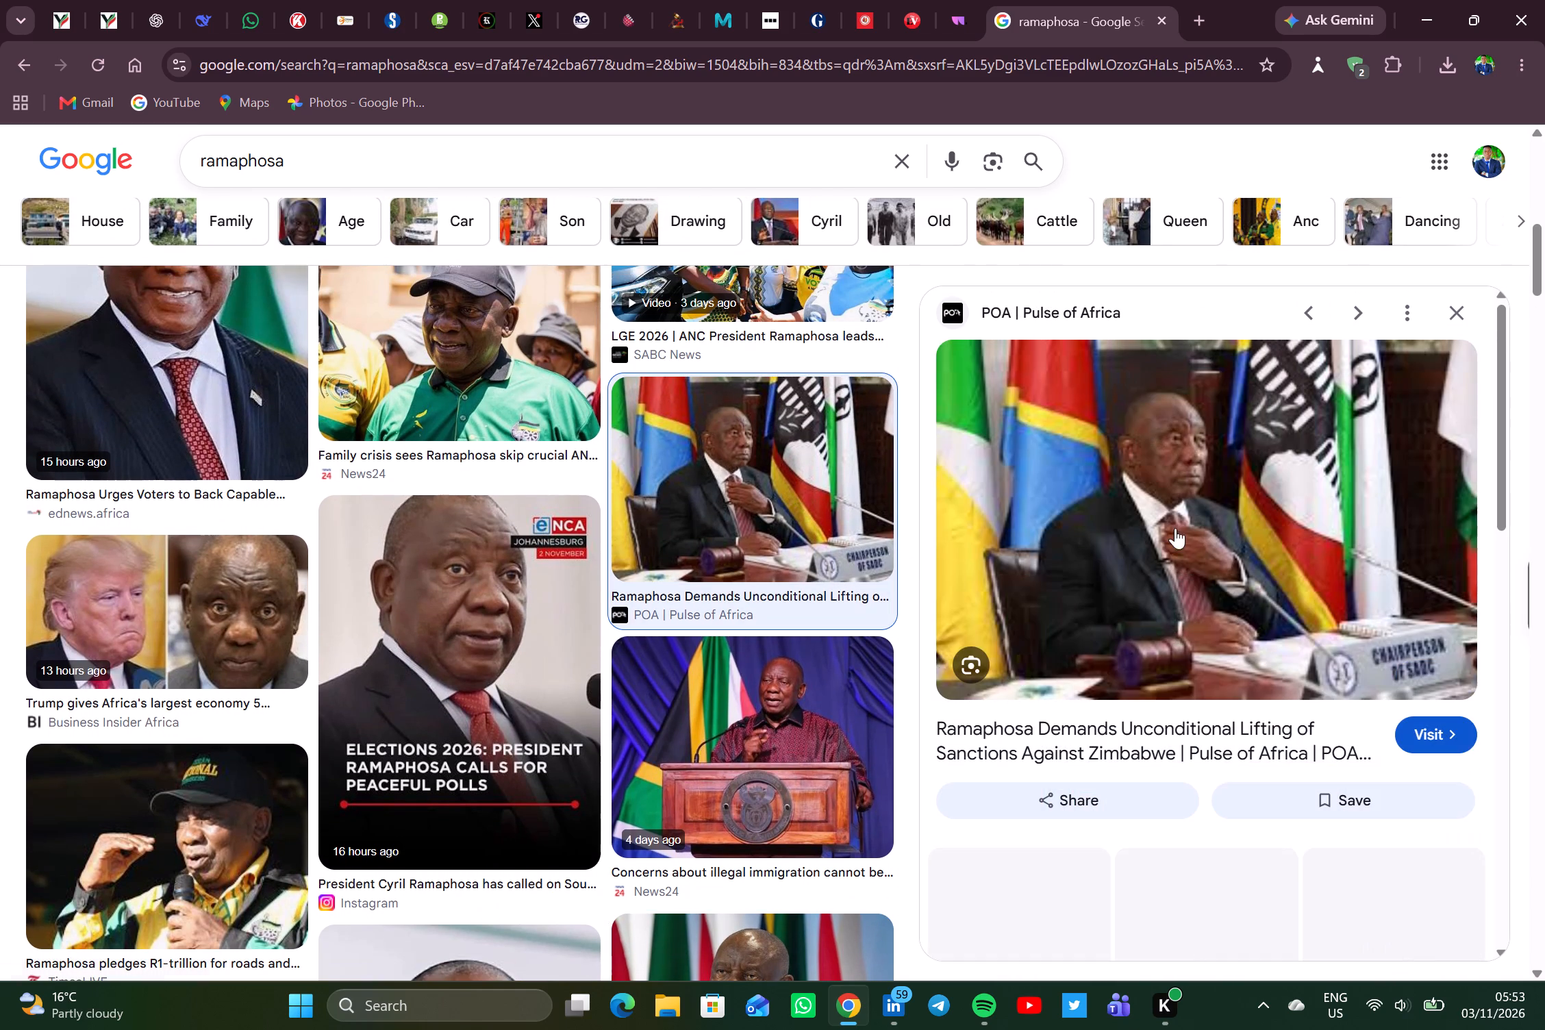
scroll(538, 488, "up", 6)
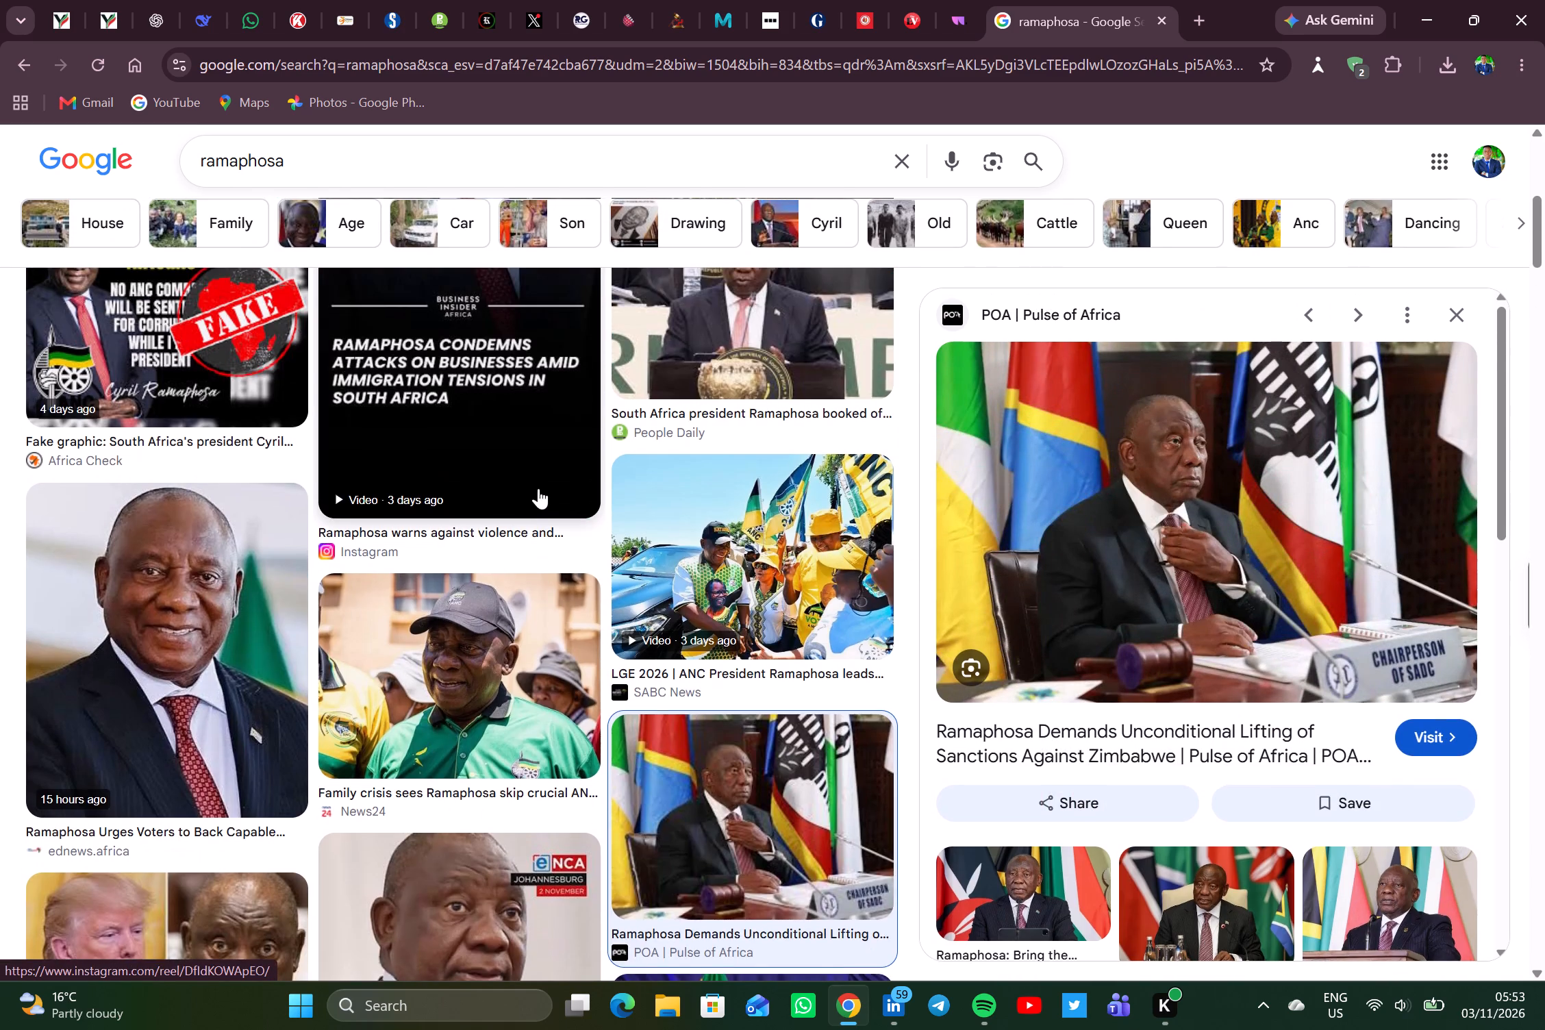
scroll(538, 488, "up", 3)
left_click(216, 444)
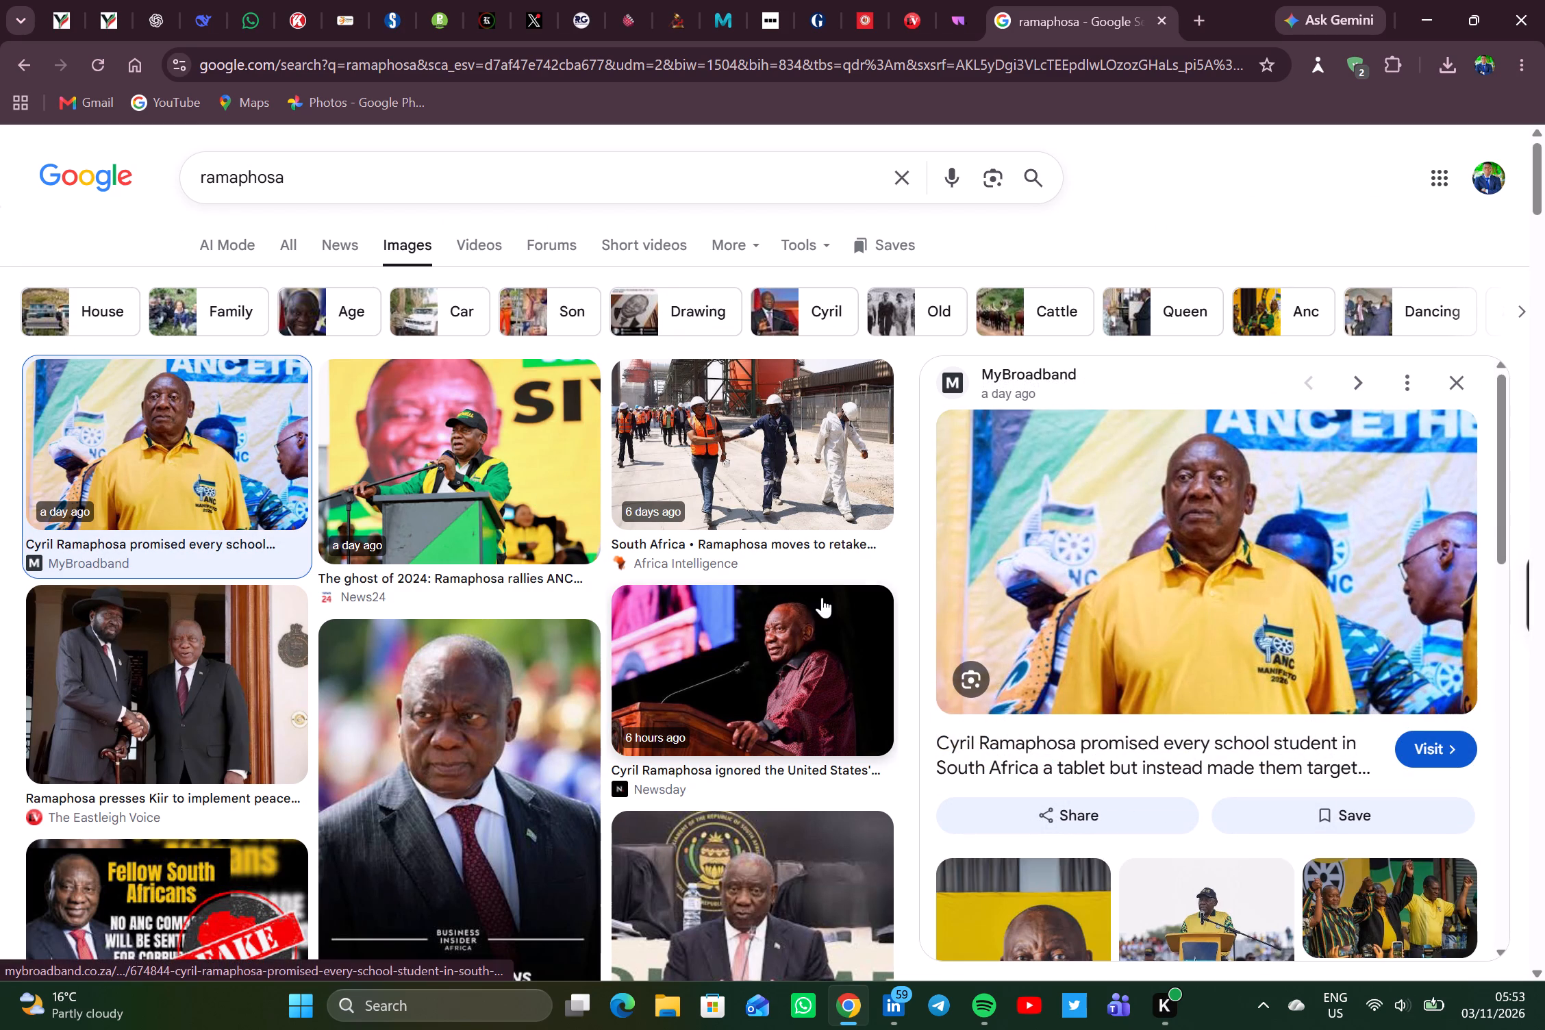
scroll(1053, 613, "down", 2)
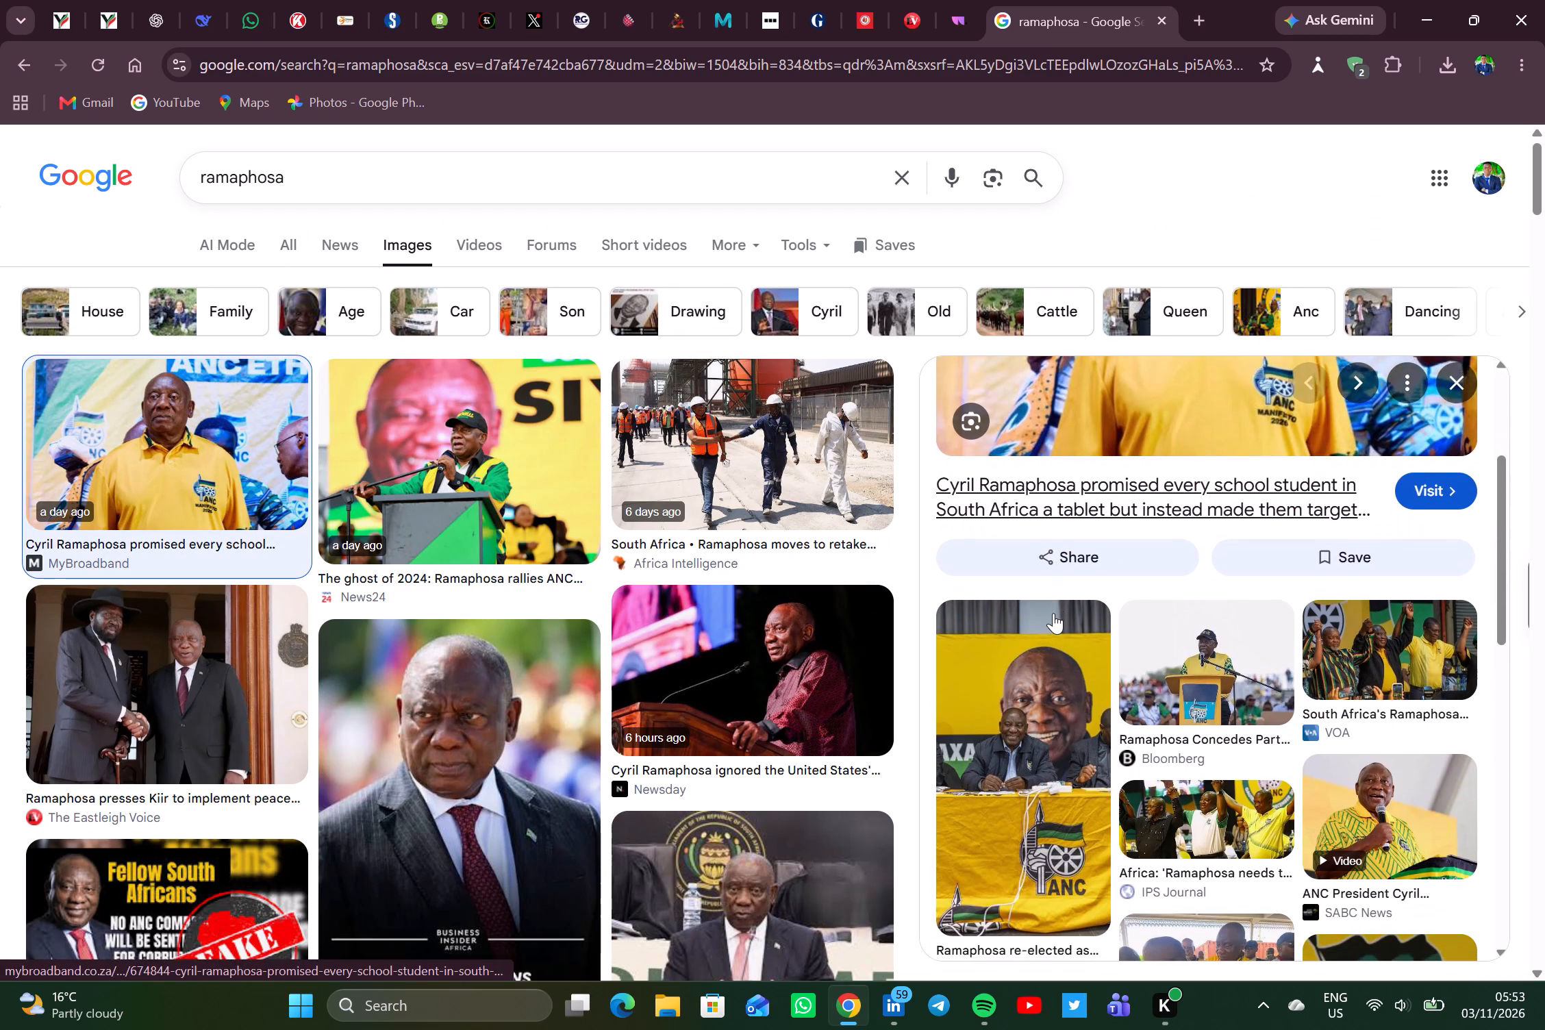
scroll(1053, 613, "down", 1)
scroll(1361, 725, "down", 1)
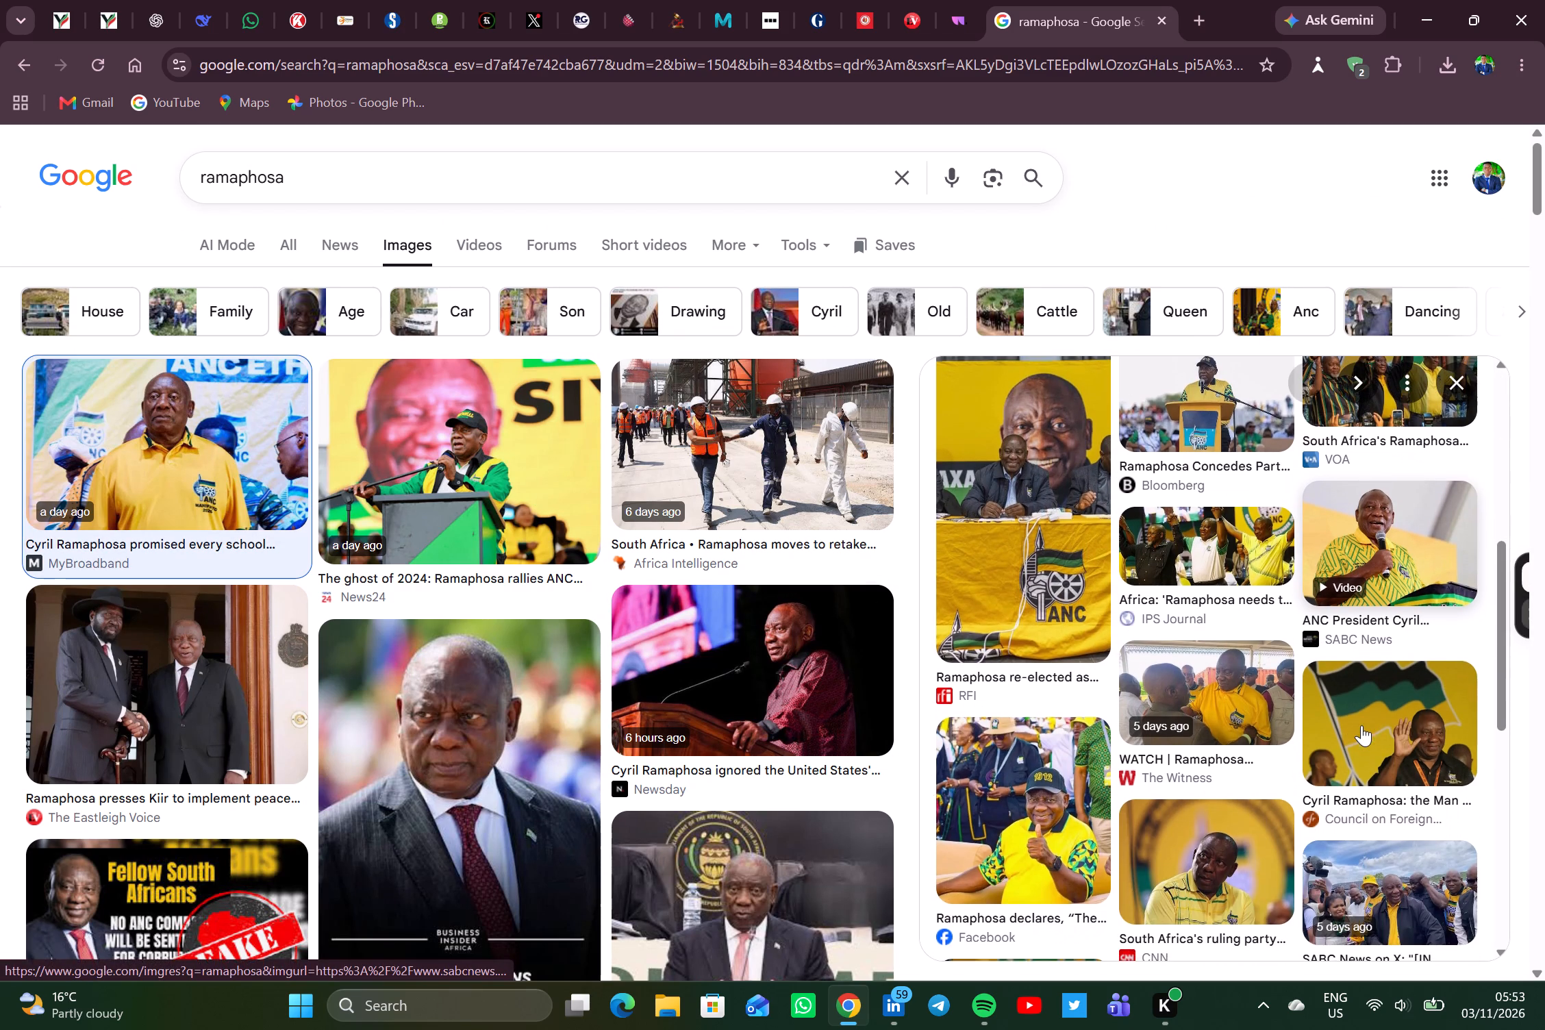
scroll(1361, 725, "down", 1)
left_click(1425, 545)
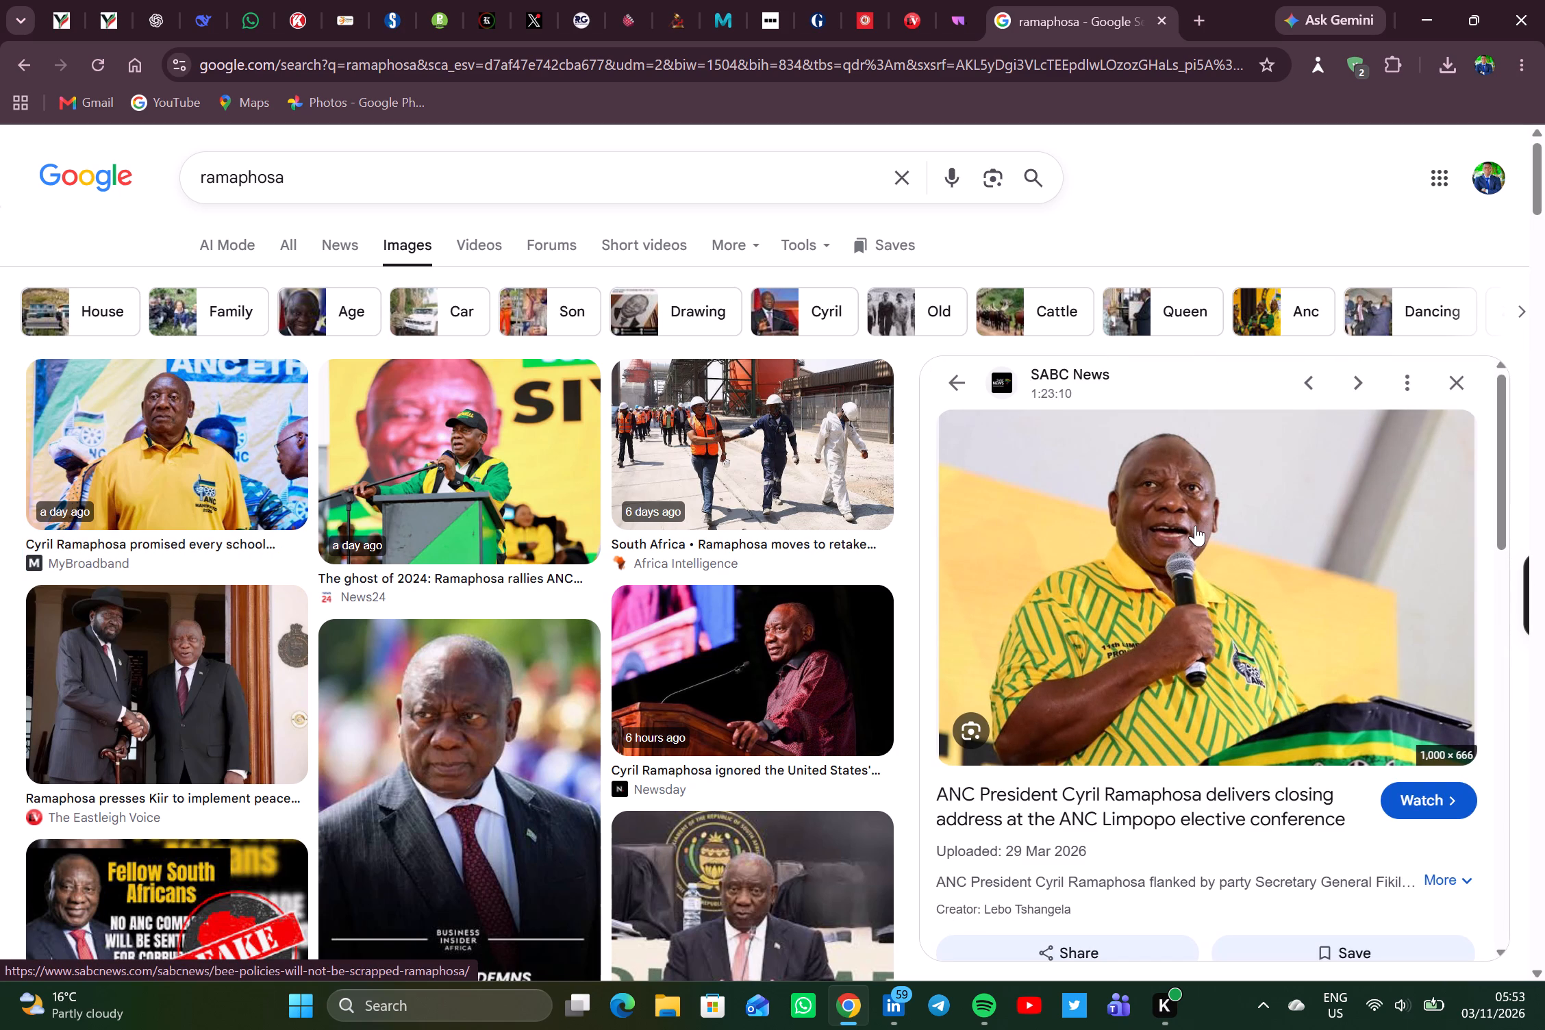
right_click(1163, 529)
left_click(1235, 750)
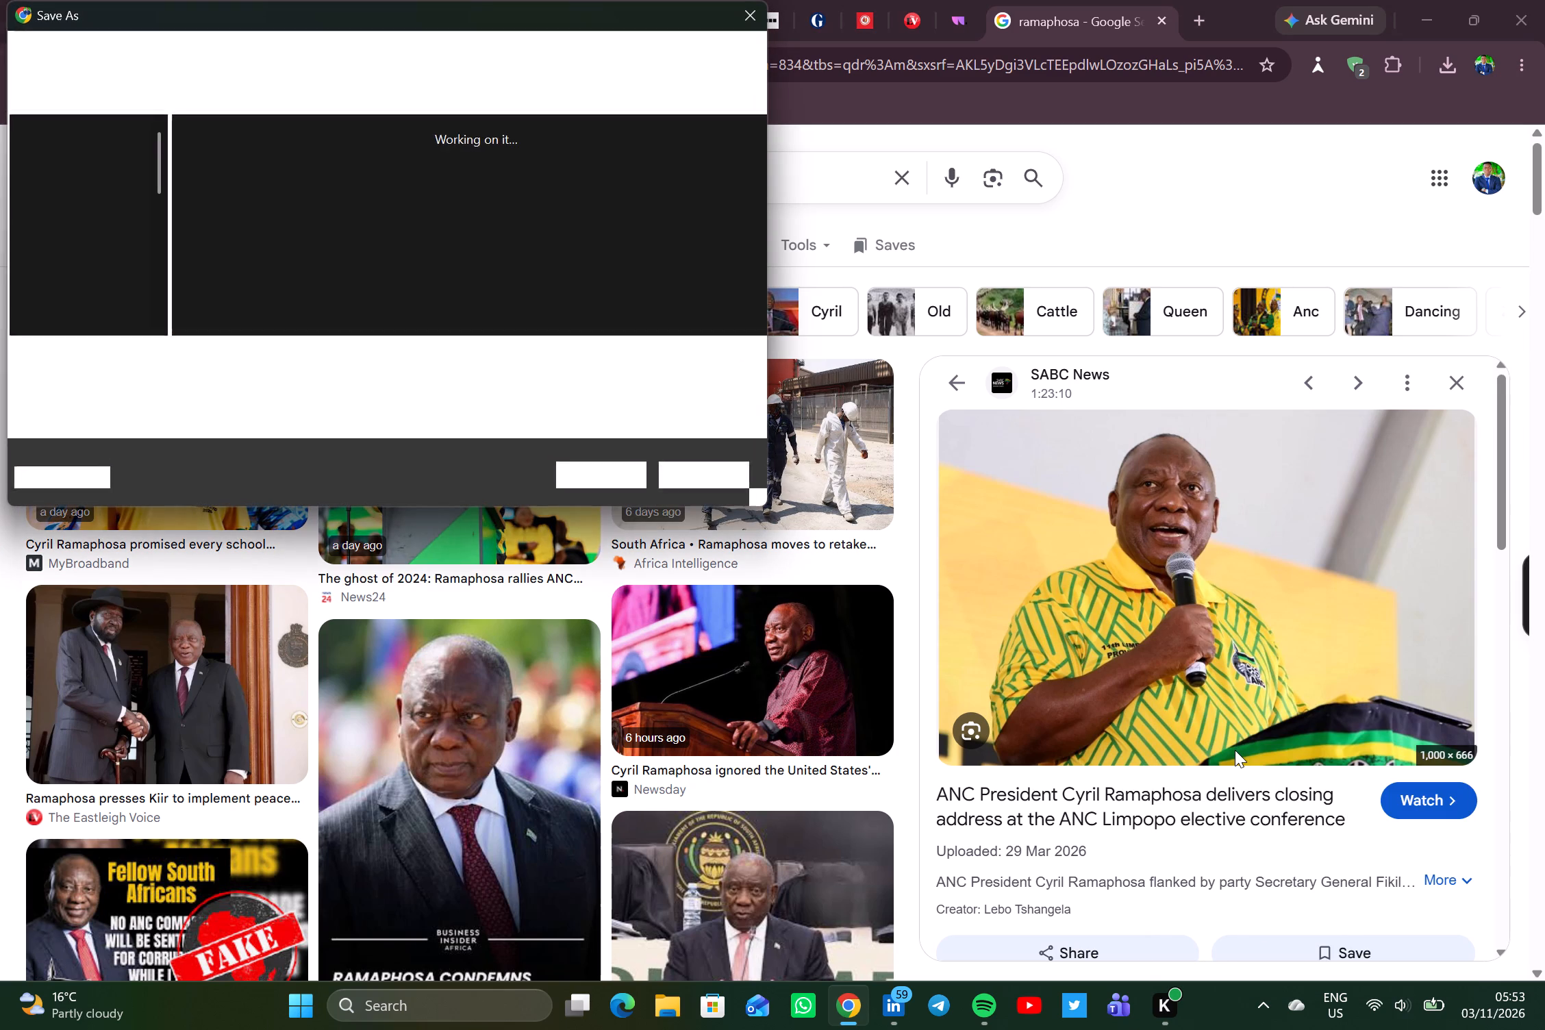
key("Right")
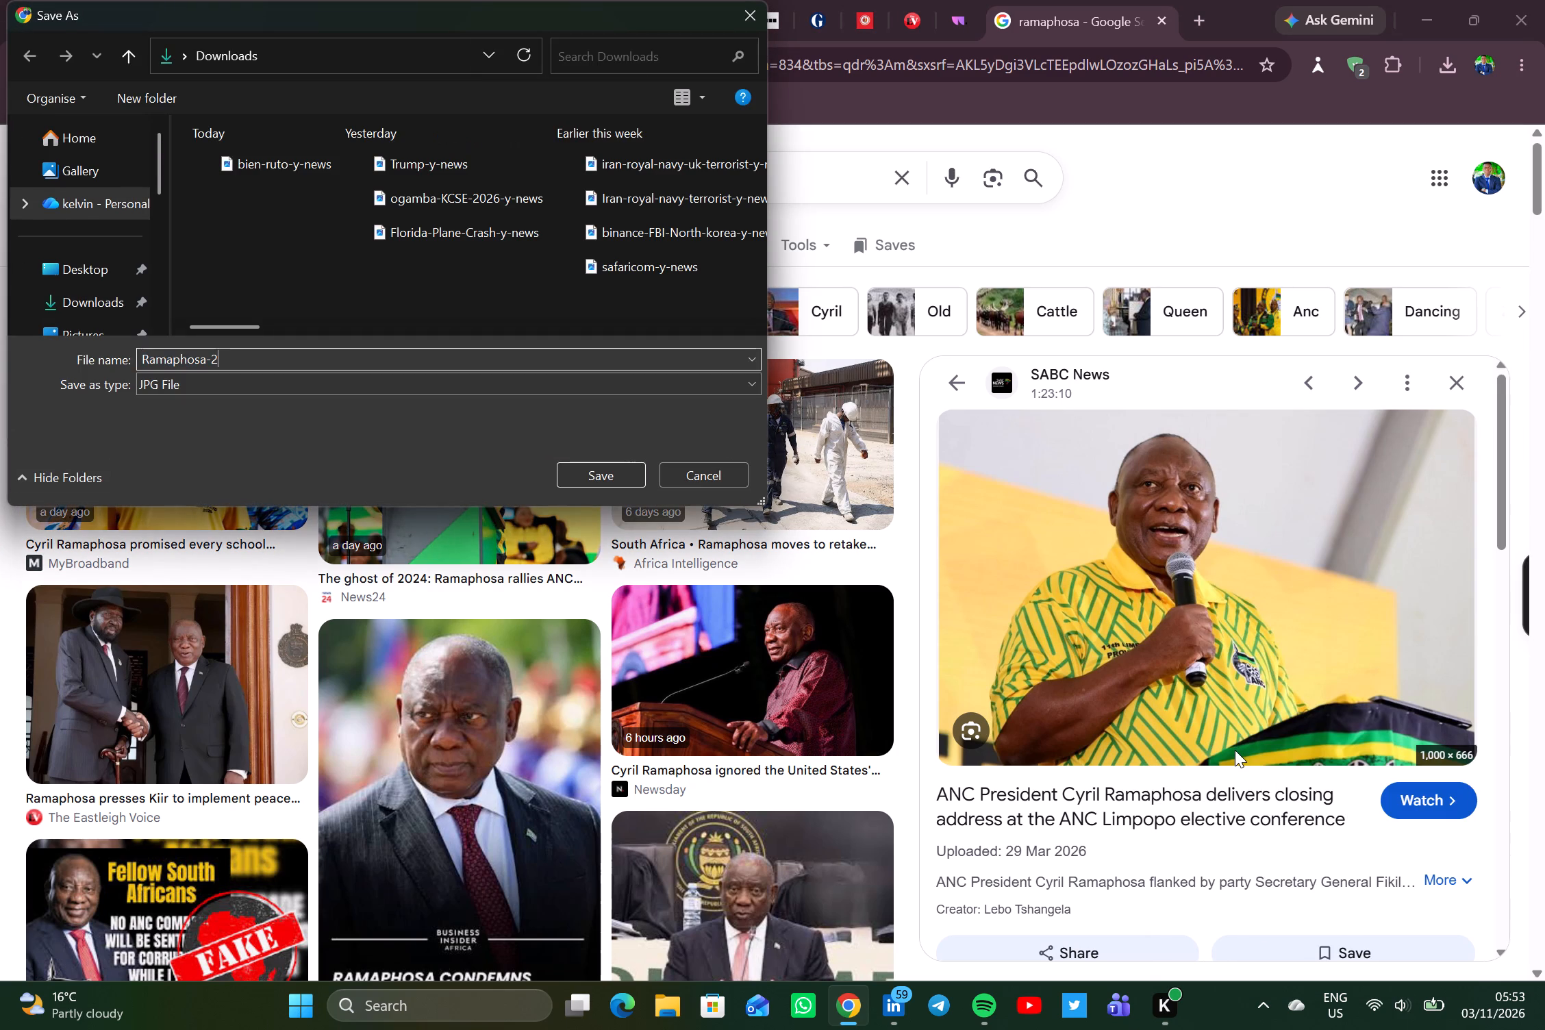
type("-y-news")
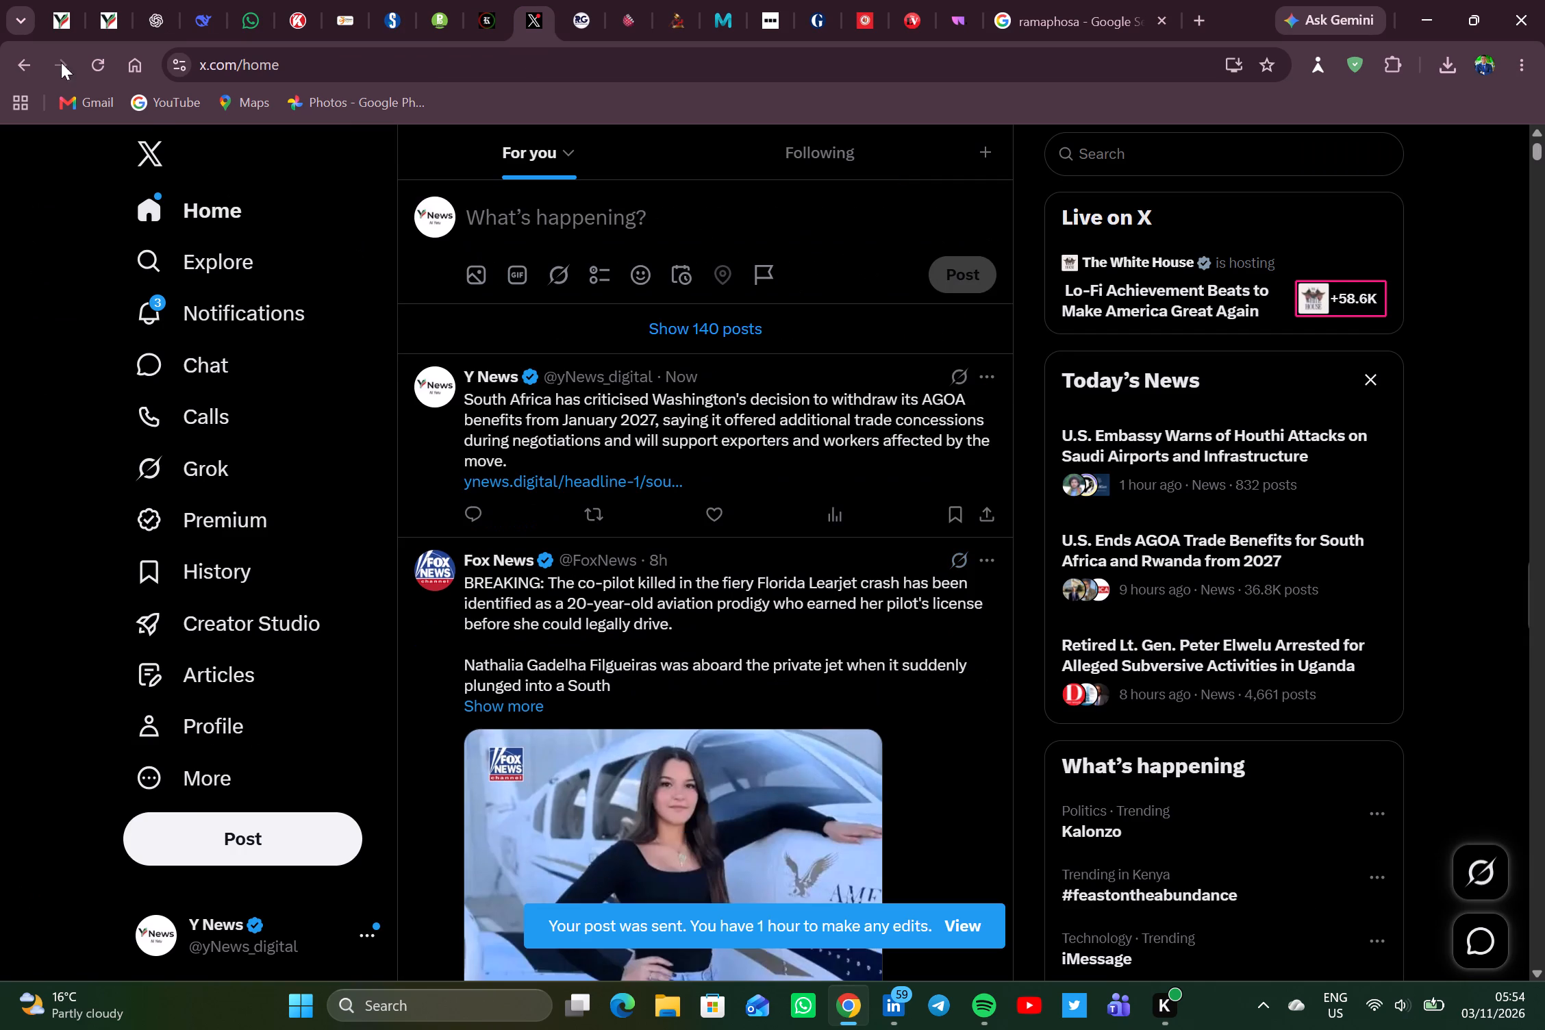
Leave the published AGOA article's editor for the WordPress posts list and reload the other Y News page.
left_click(127, 19)
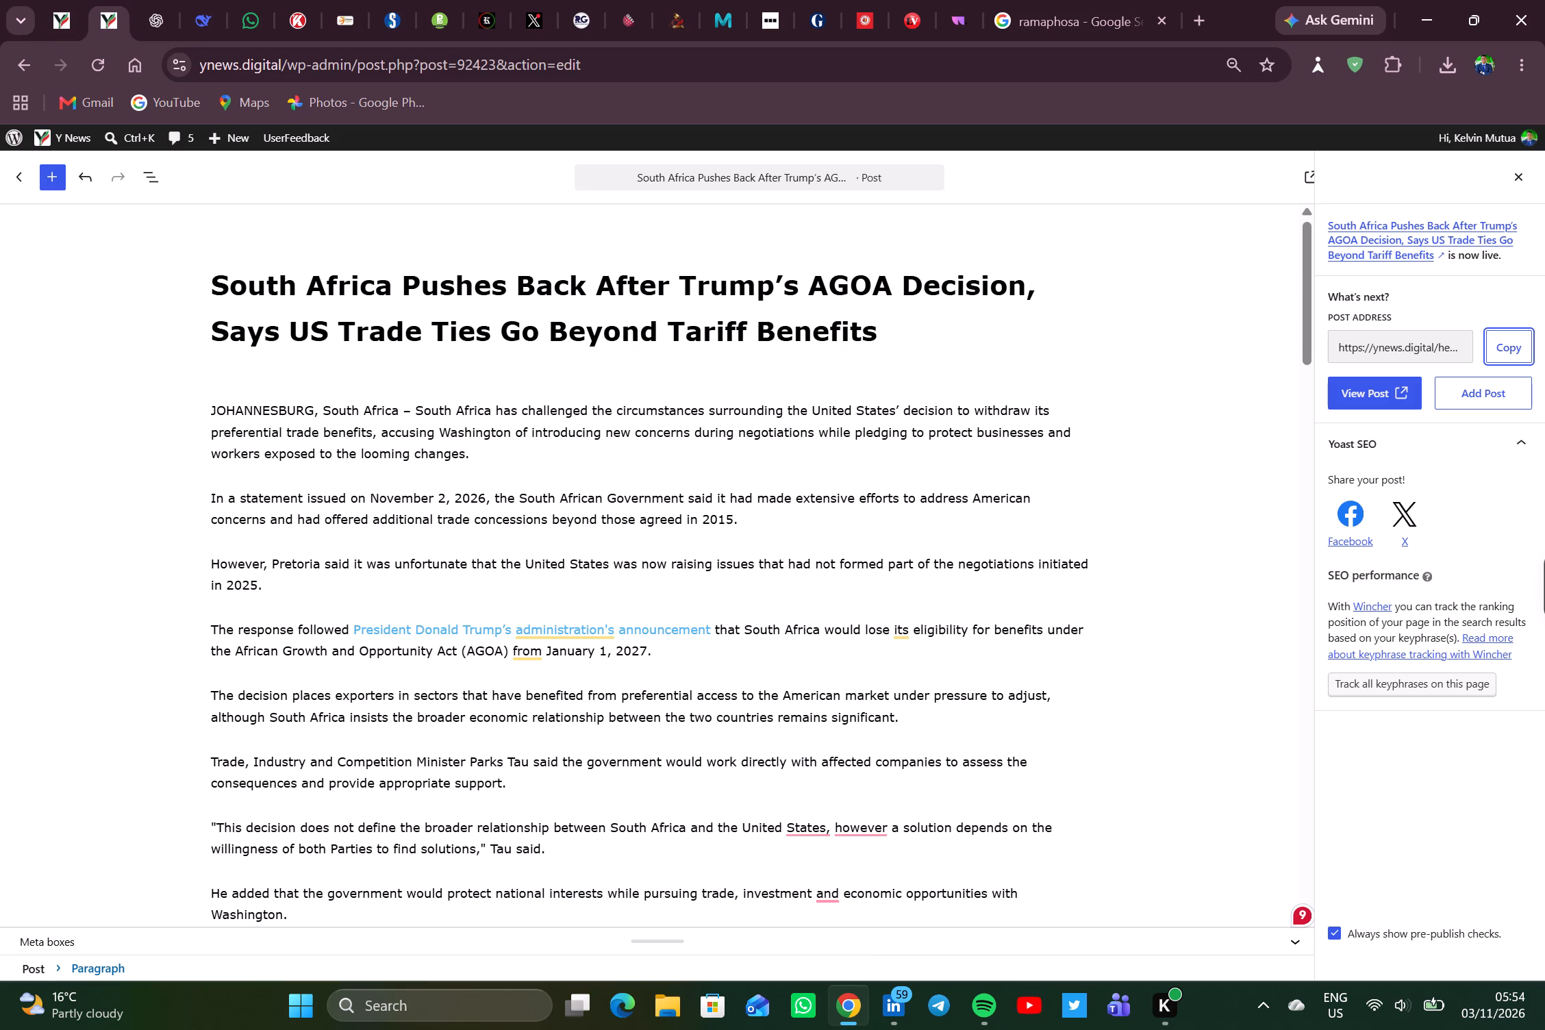
left_click(20, 174)
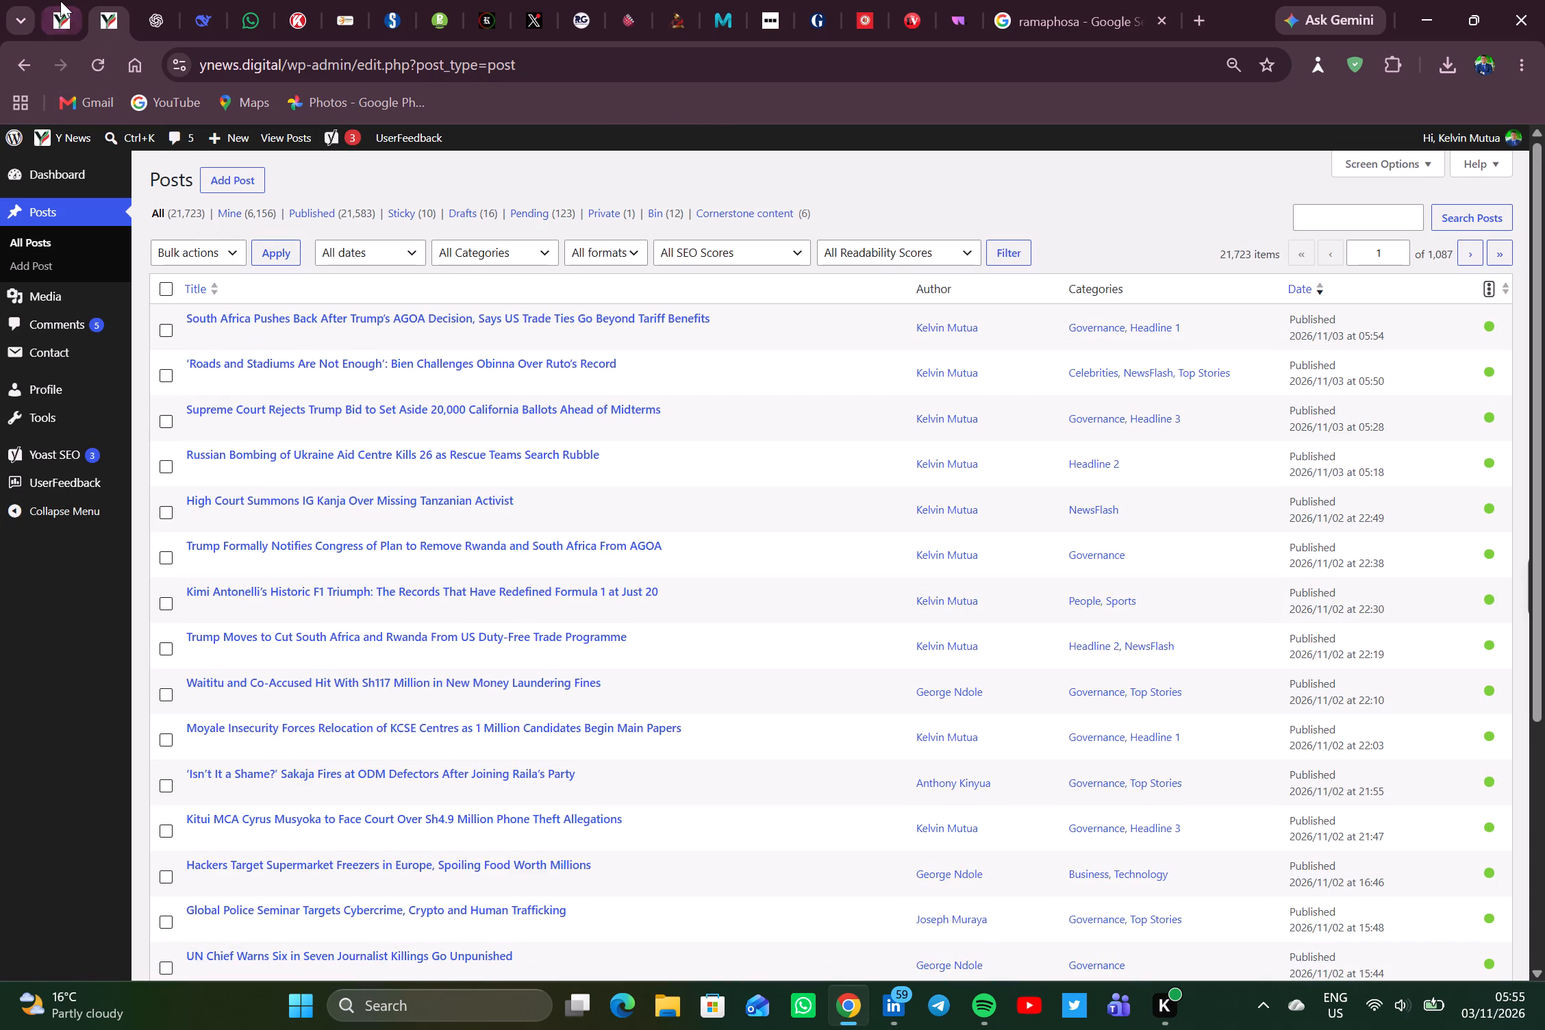
left_click(59, 32)
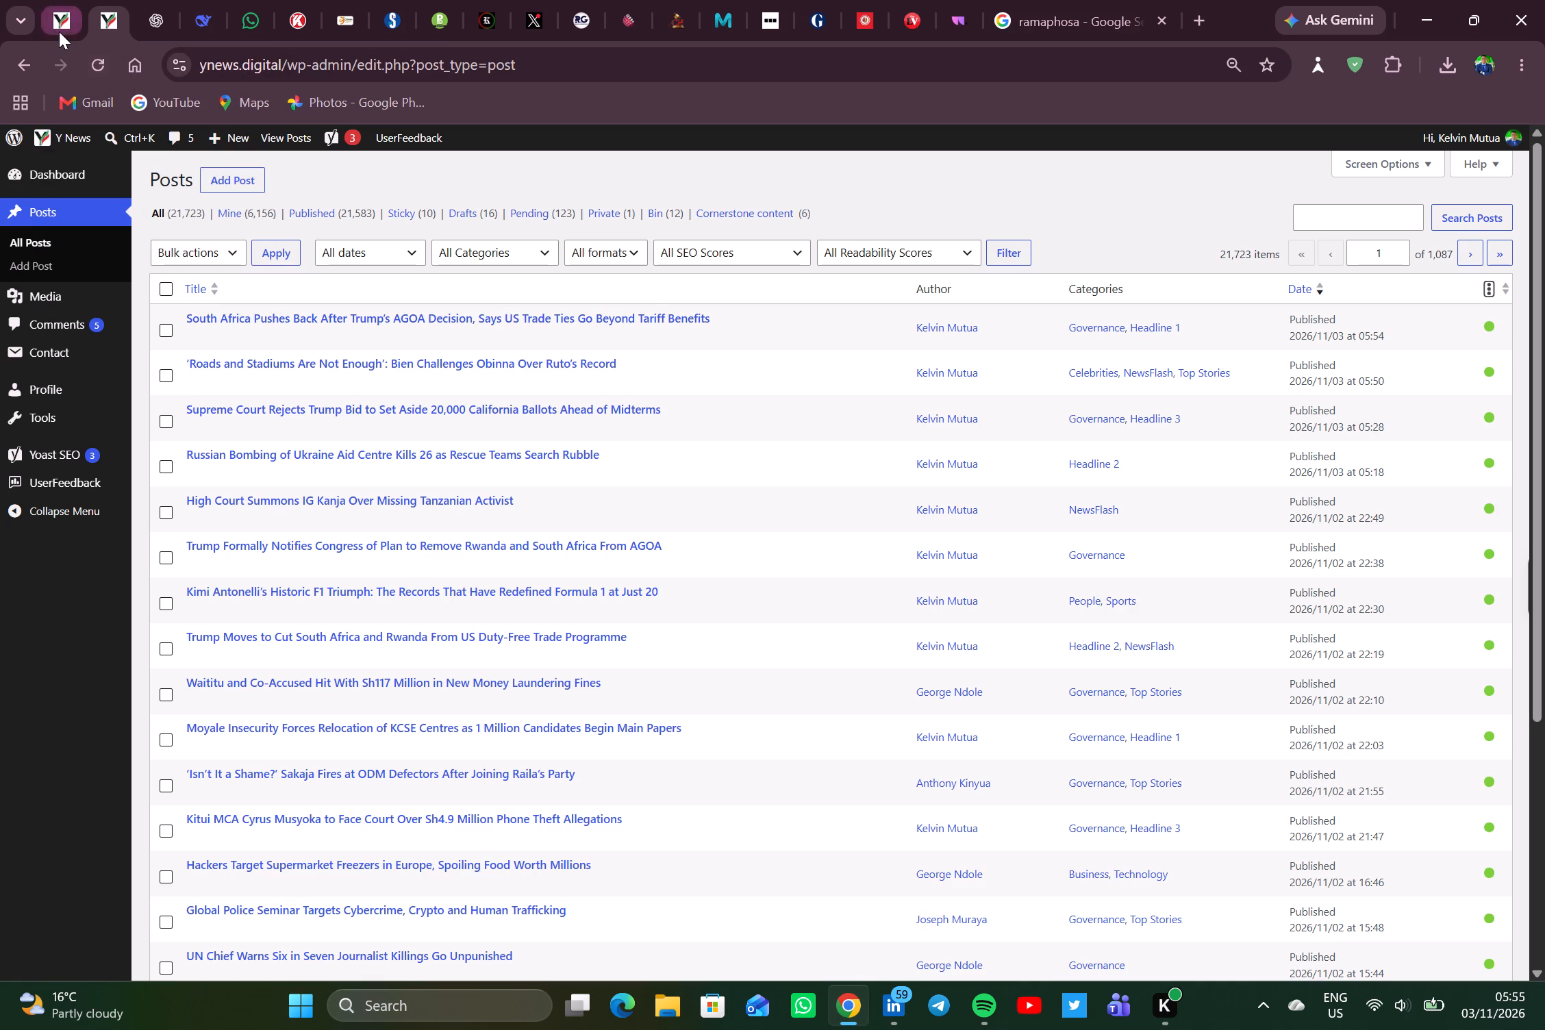
left_click(84, 60)
left_click(124, 1)
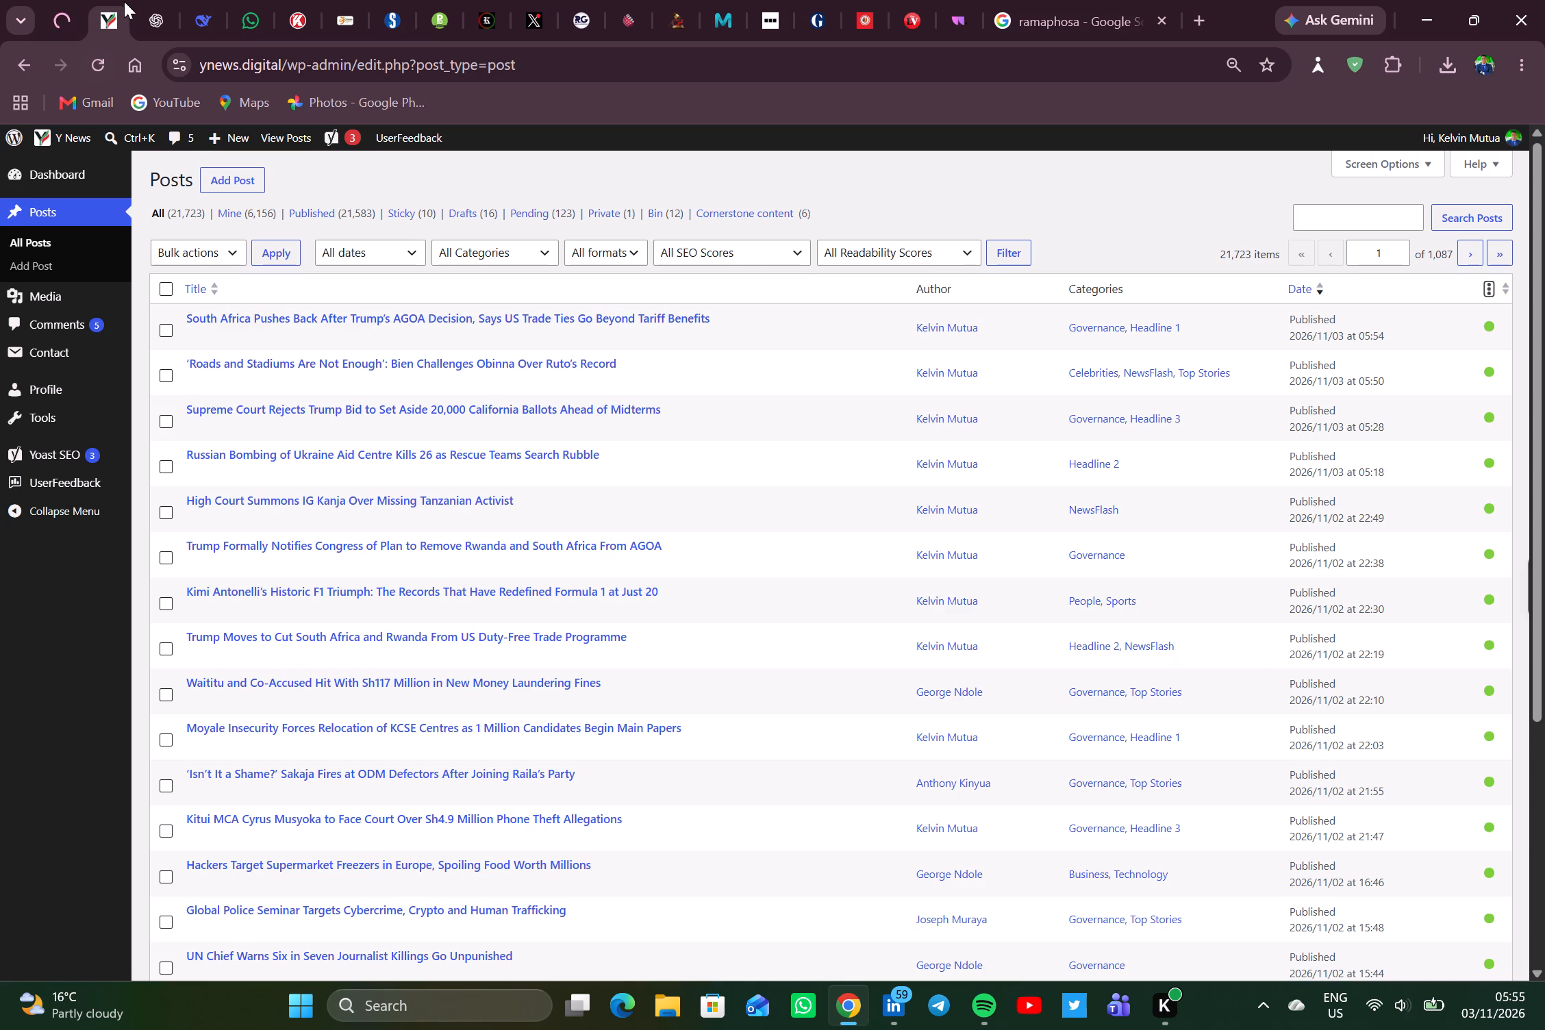
Load the new posts in the X feed and read the full Fox News post about the U.S. strike on Qeshm Island.
left_click(538, 18)
left_click(612, 318)
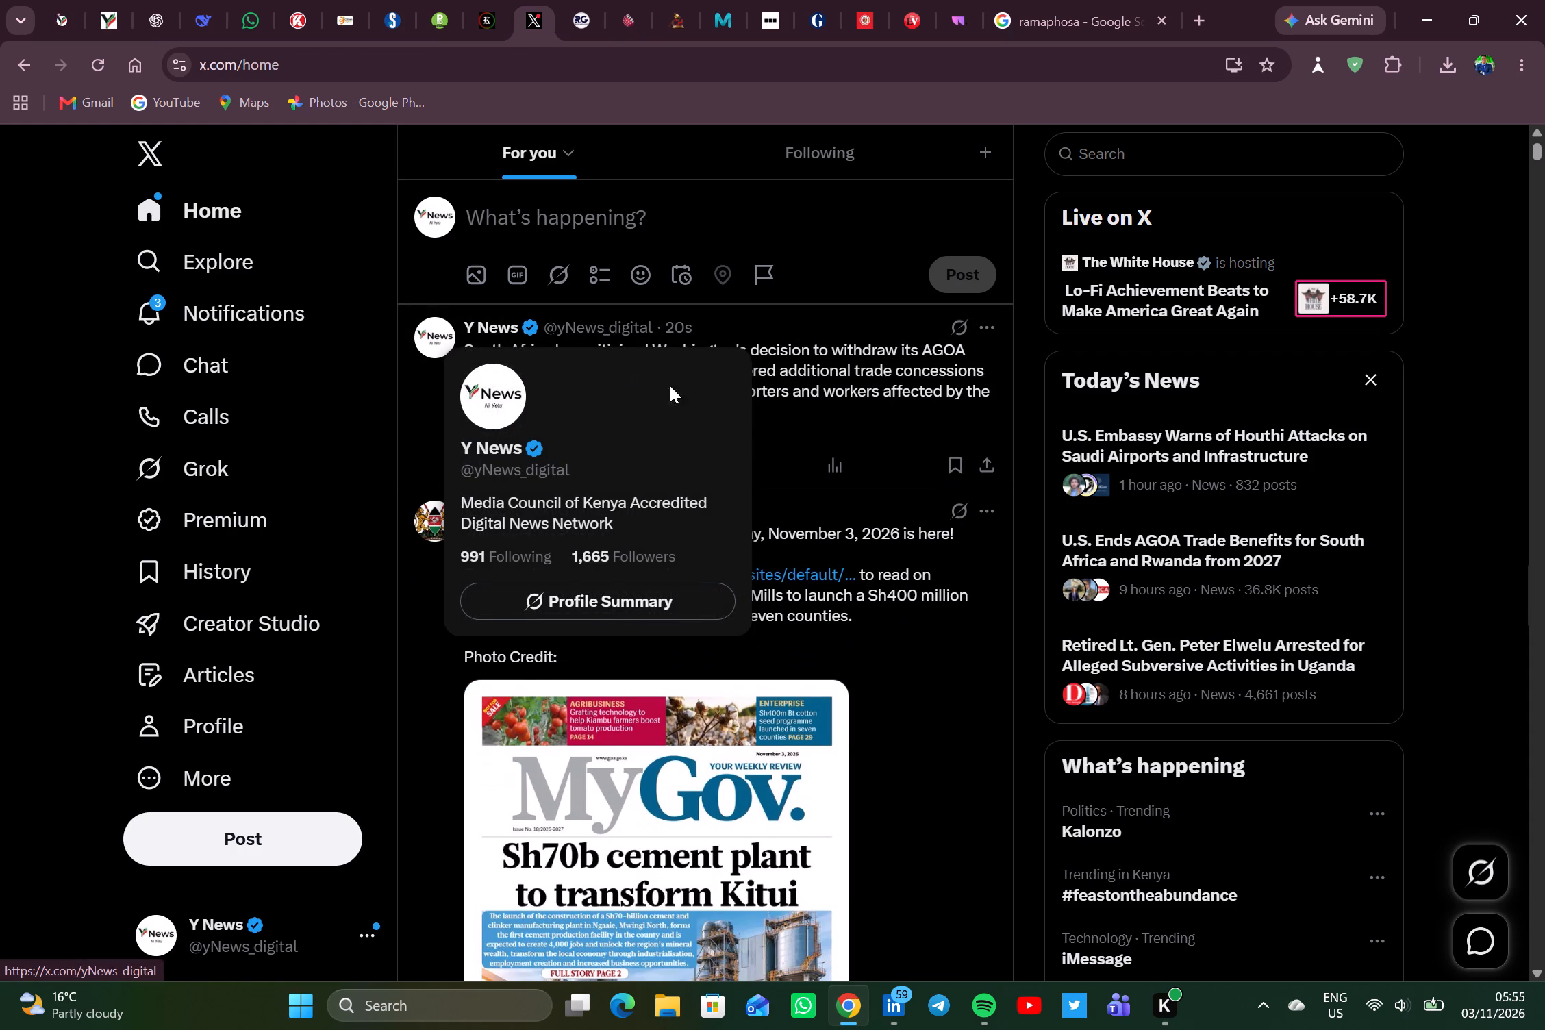
scroll(699, 520, "down", 2)
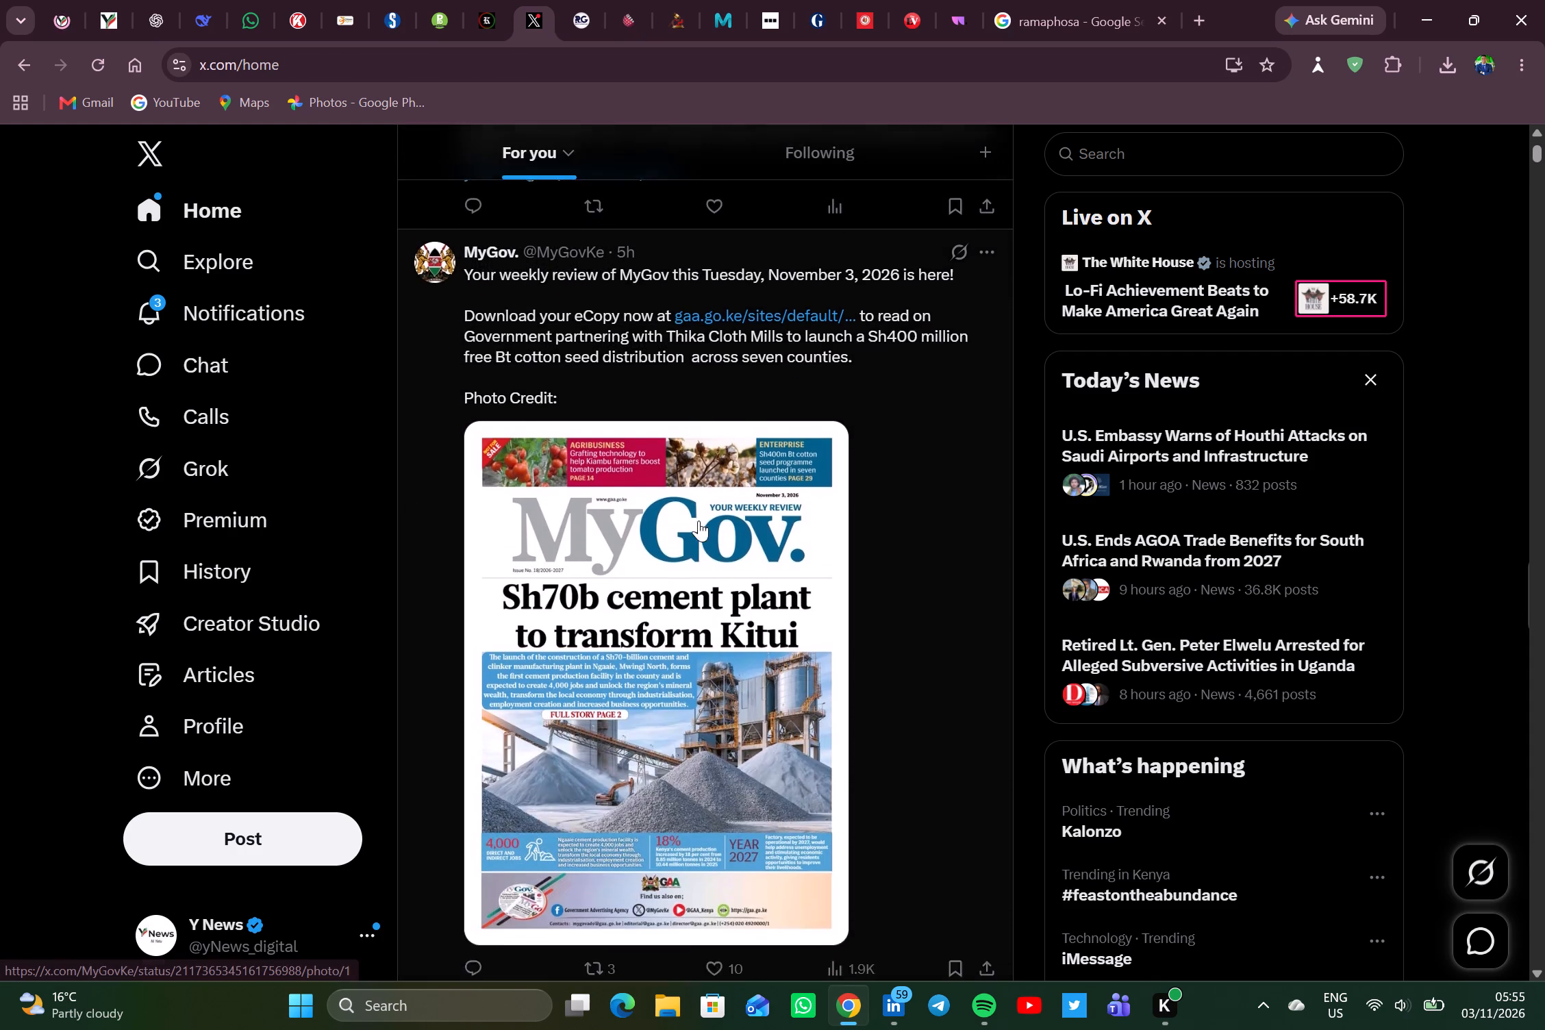
scroll(699, 520, "down", 3)
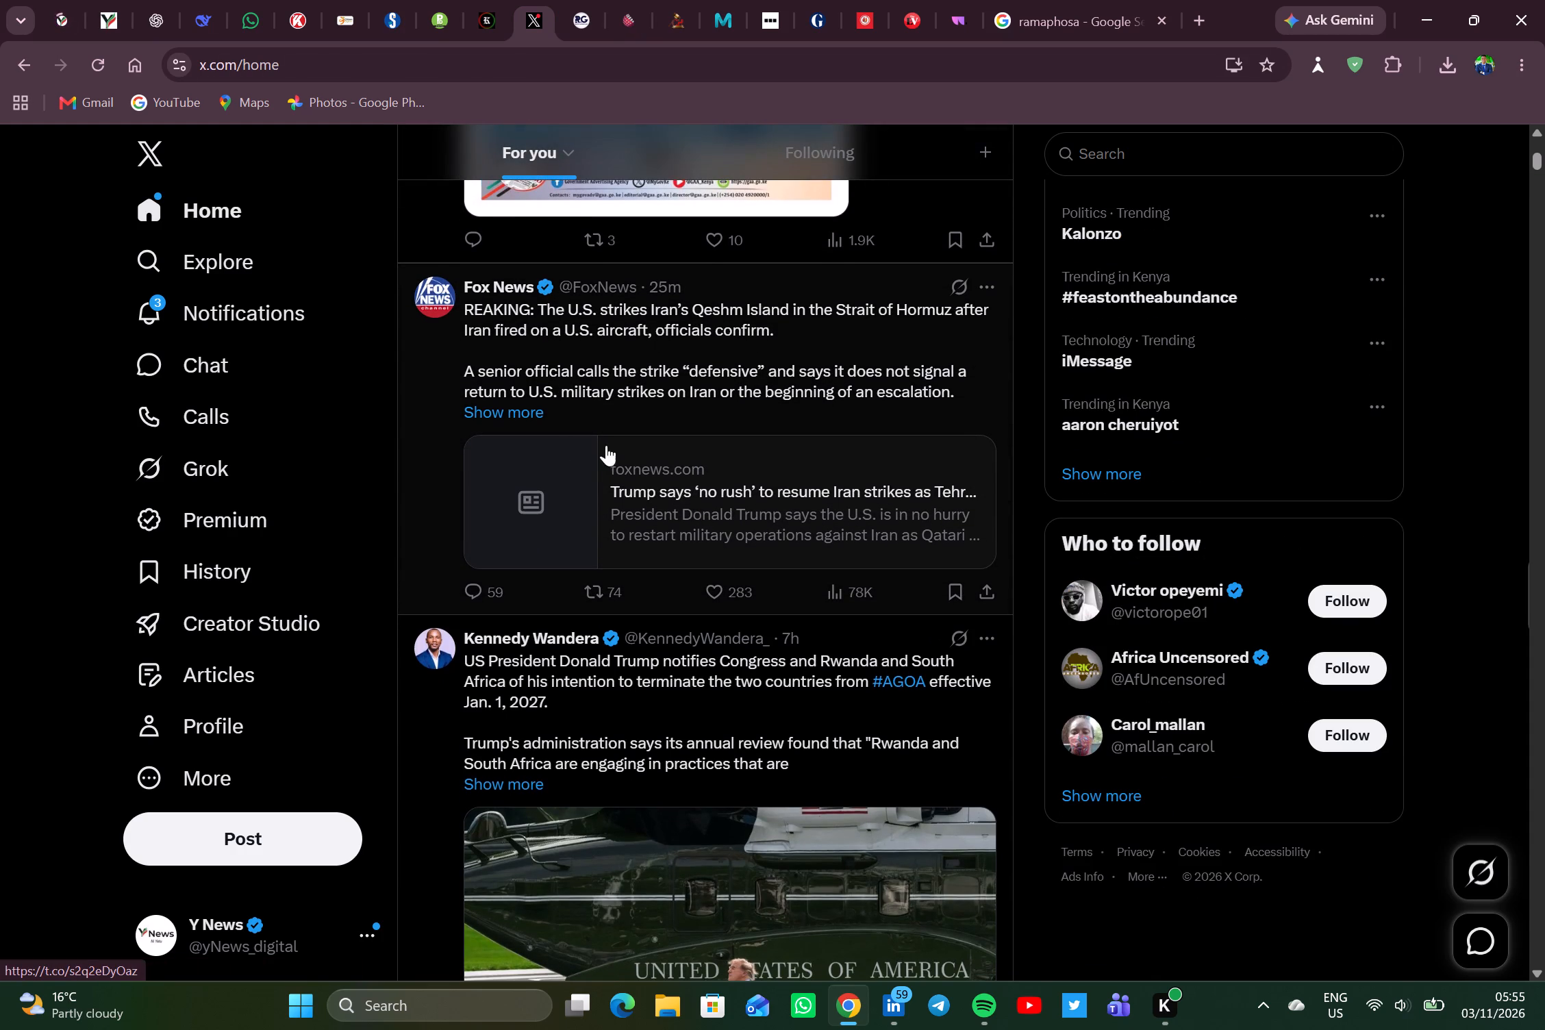
left_click(511, 417)
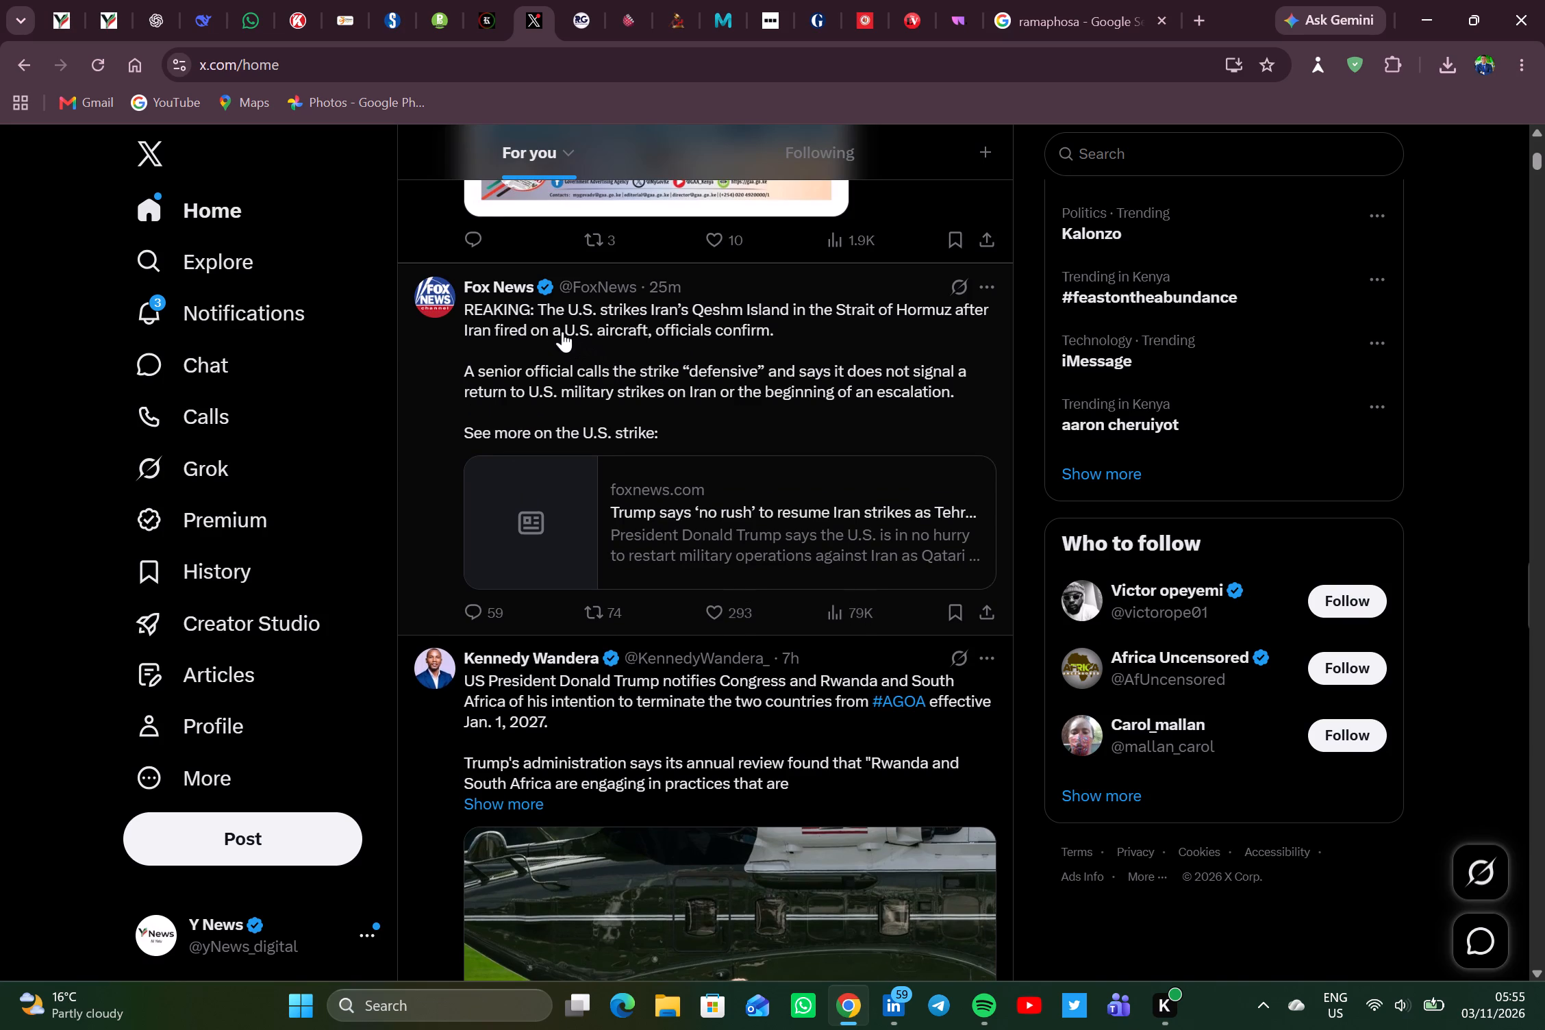
left_click_drag(541, 312, 605, 368)
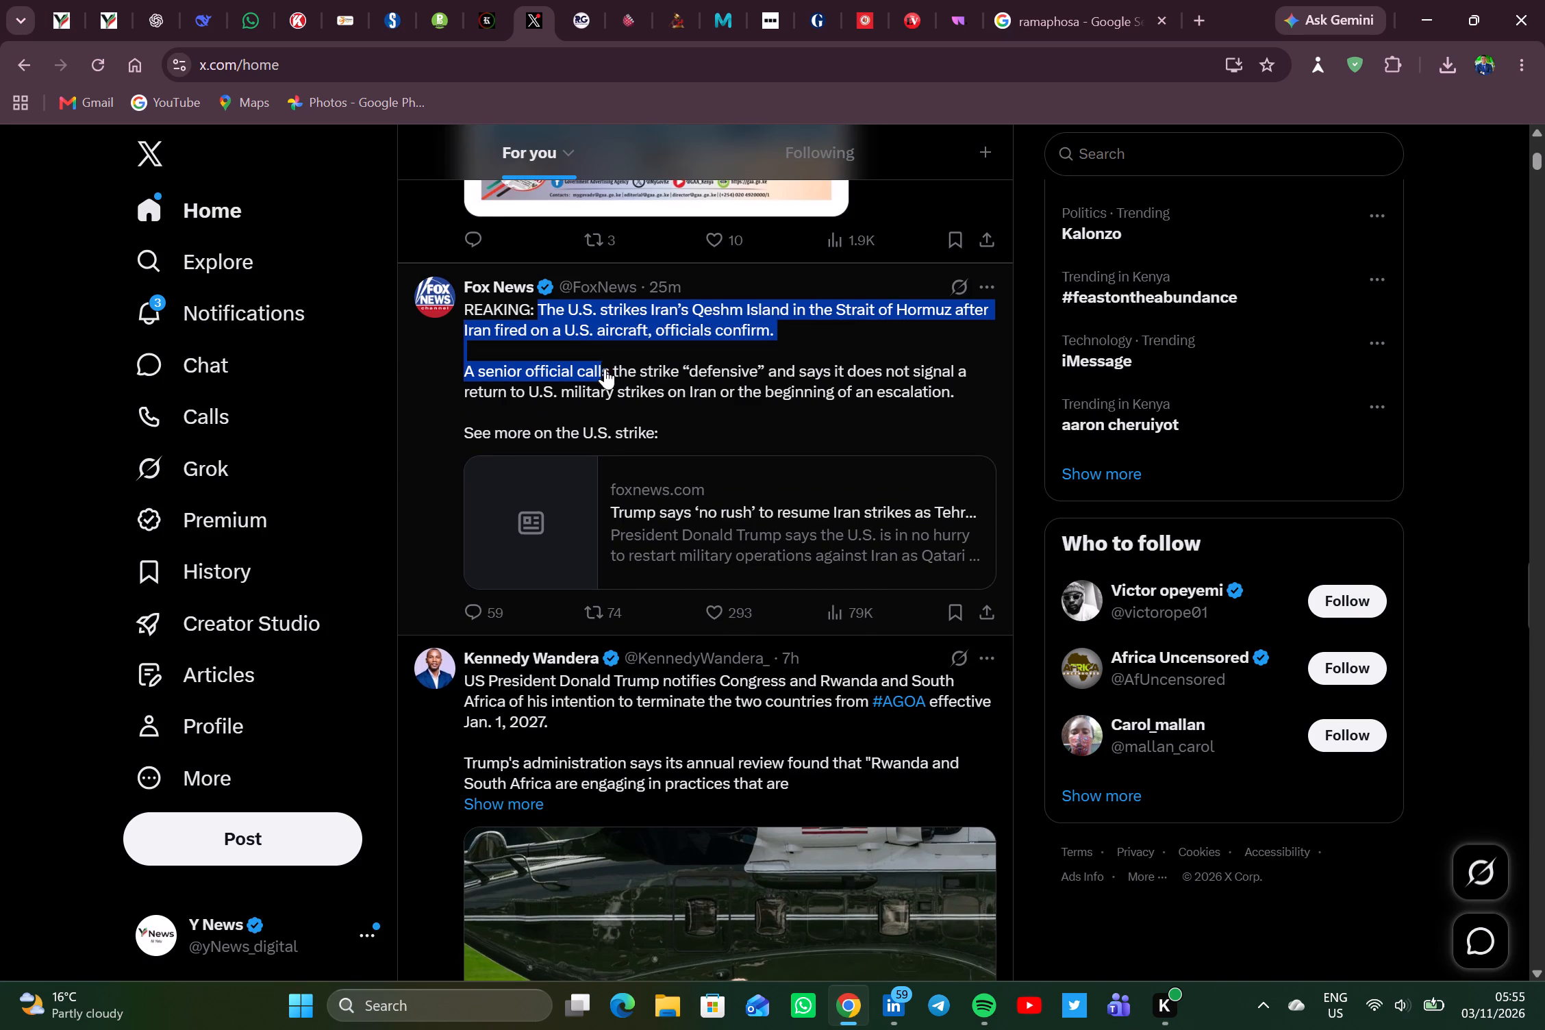
left_click_drag(605, 368, 628, 393)
Open the foxnews.com live article linked in that post, examine its headline and summary, dismiss the sign-in prompt, and close the article.
left_click(696, 521)
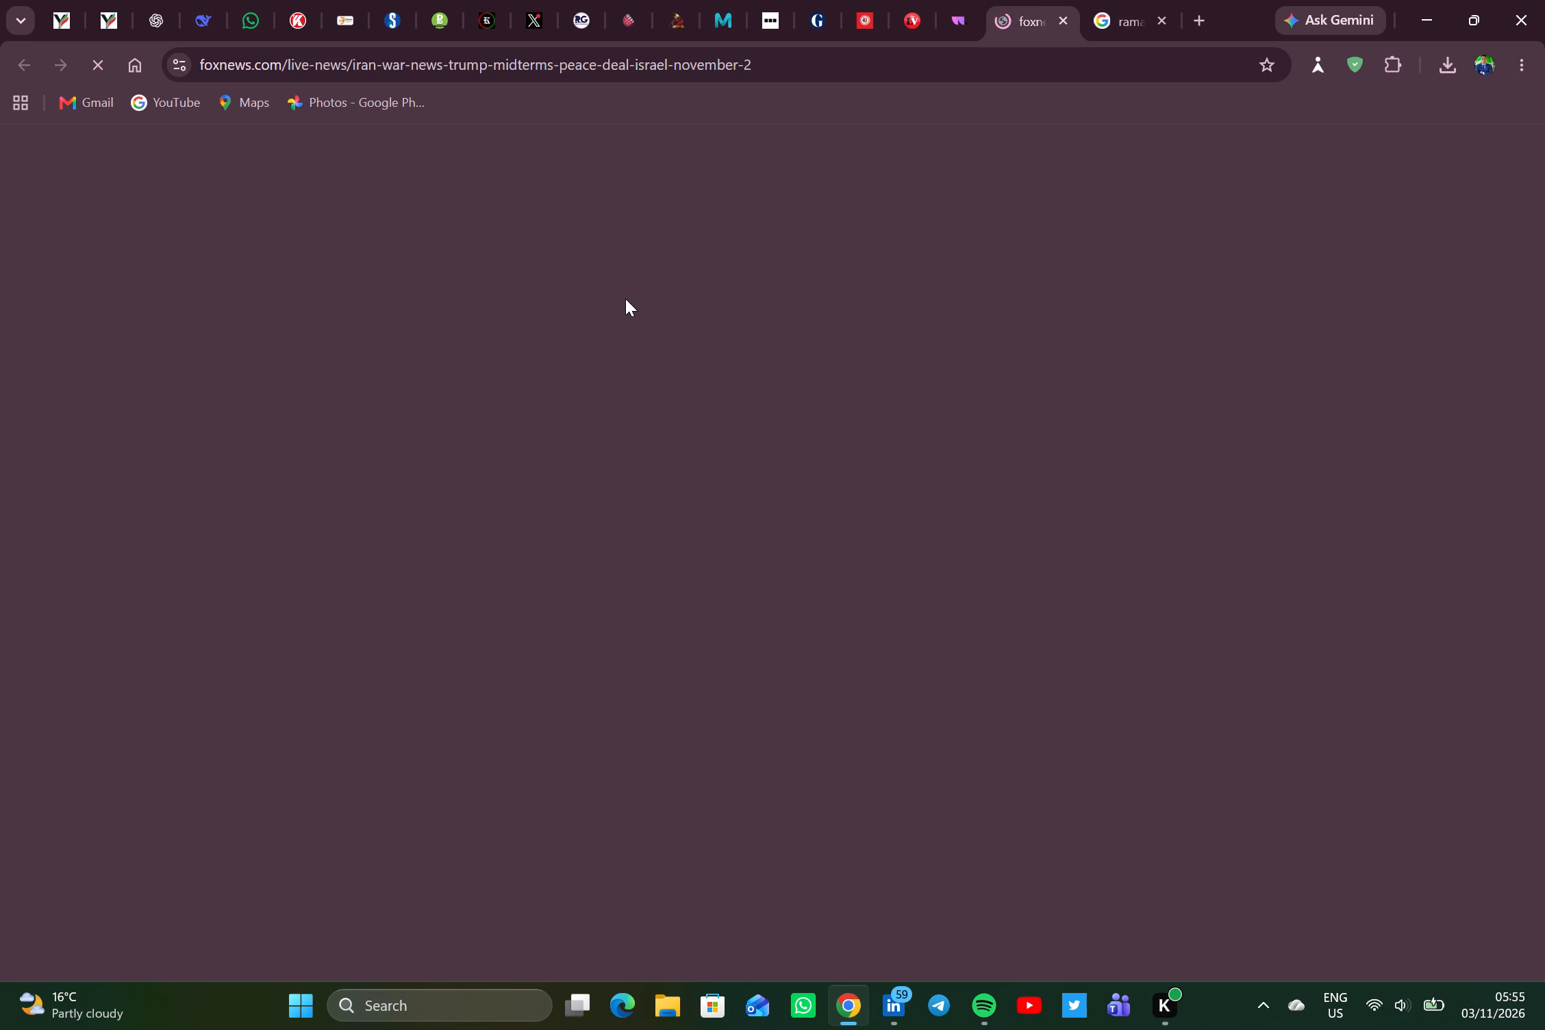
scroll(586, 334, "down", 1)
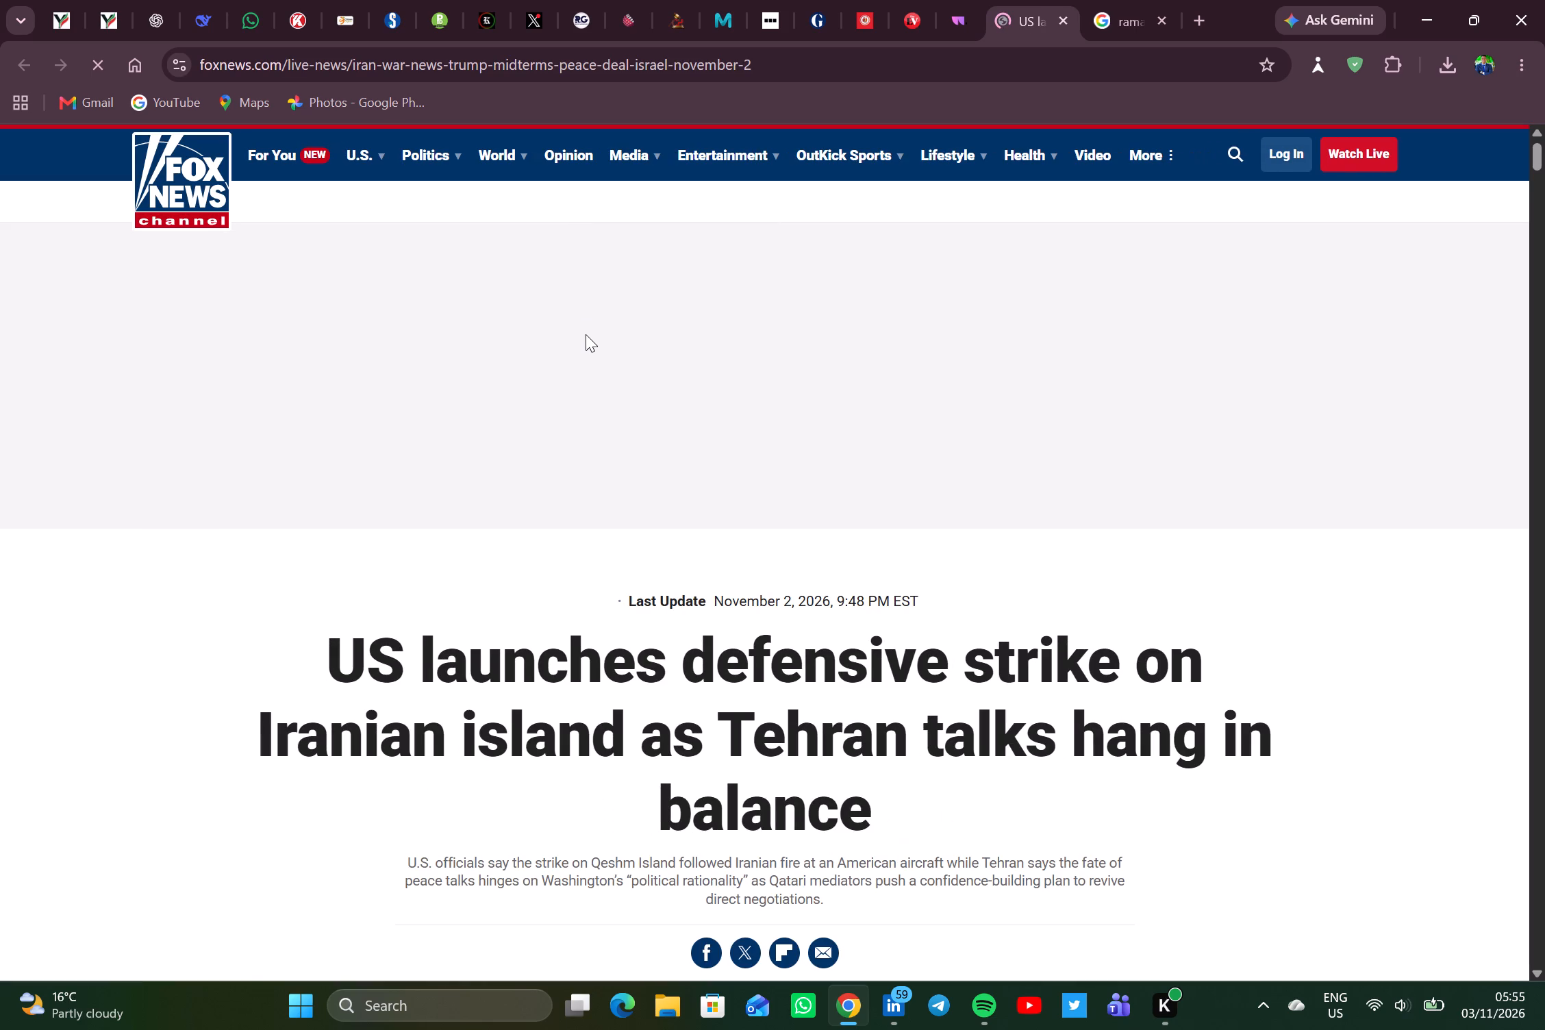
scroll(586, 334, "down", 2)
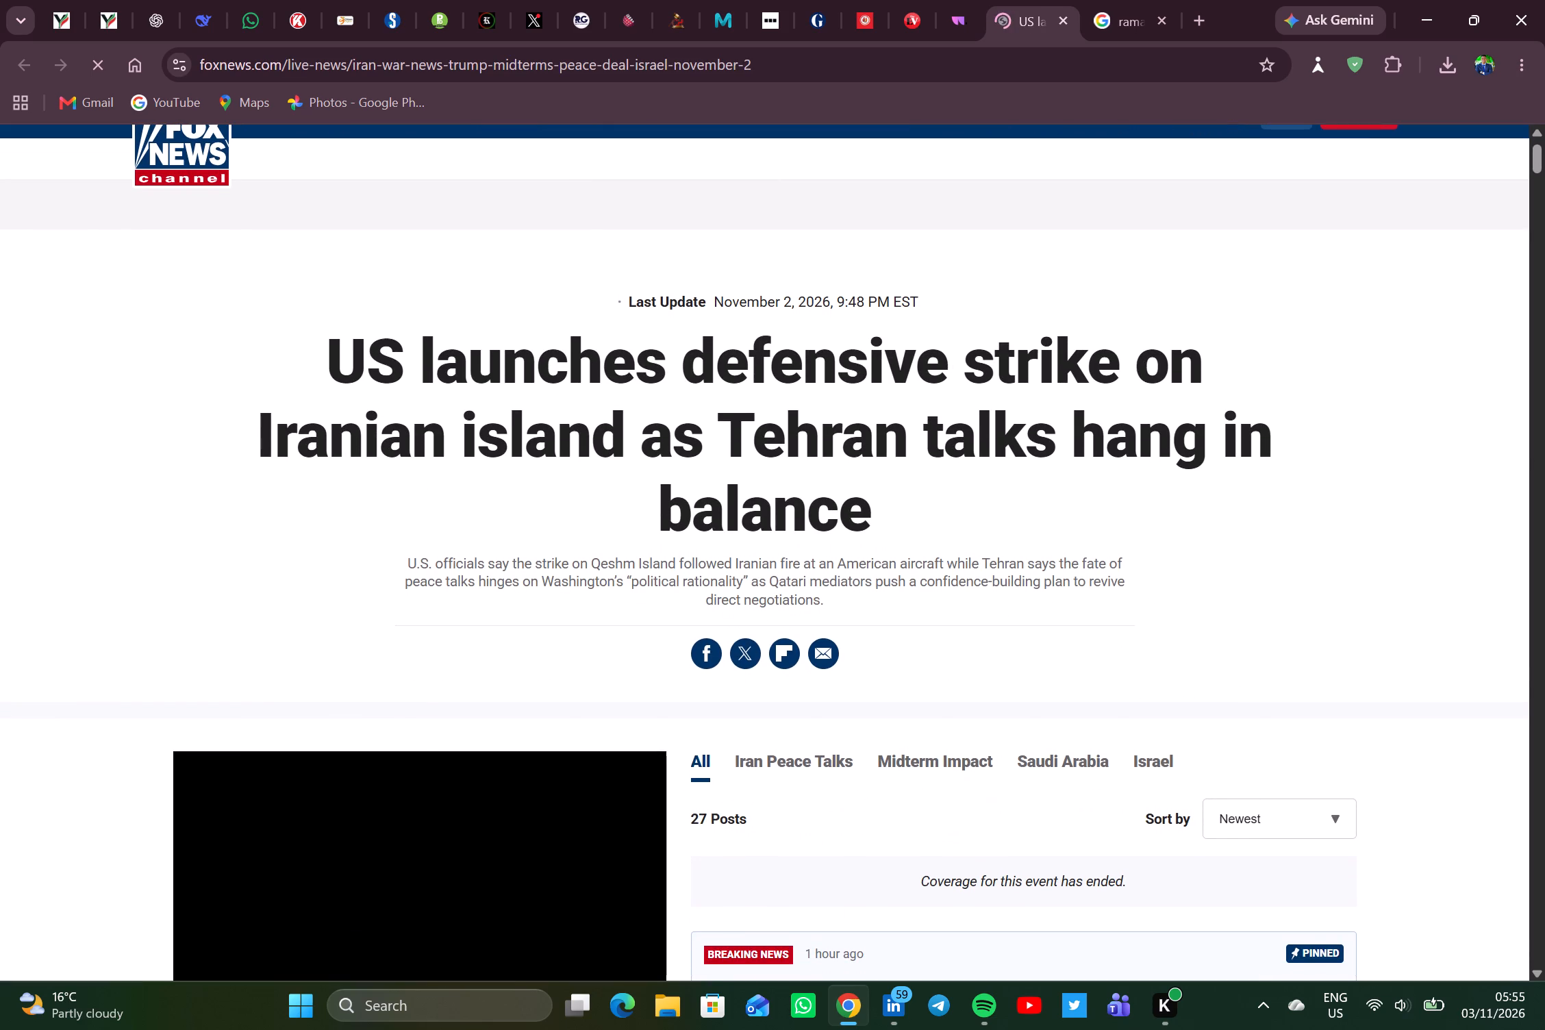
left_click_drag(335, 363, 673, 484)
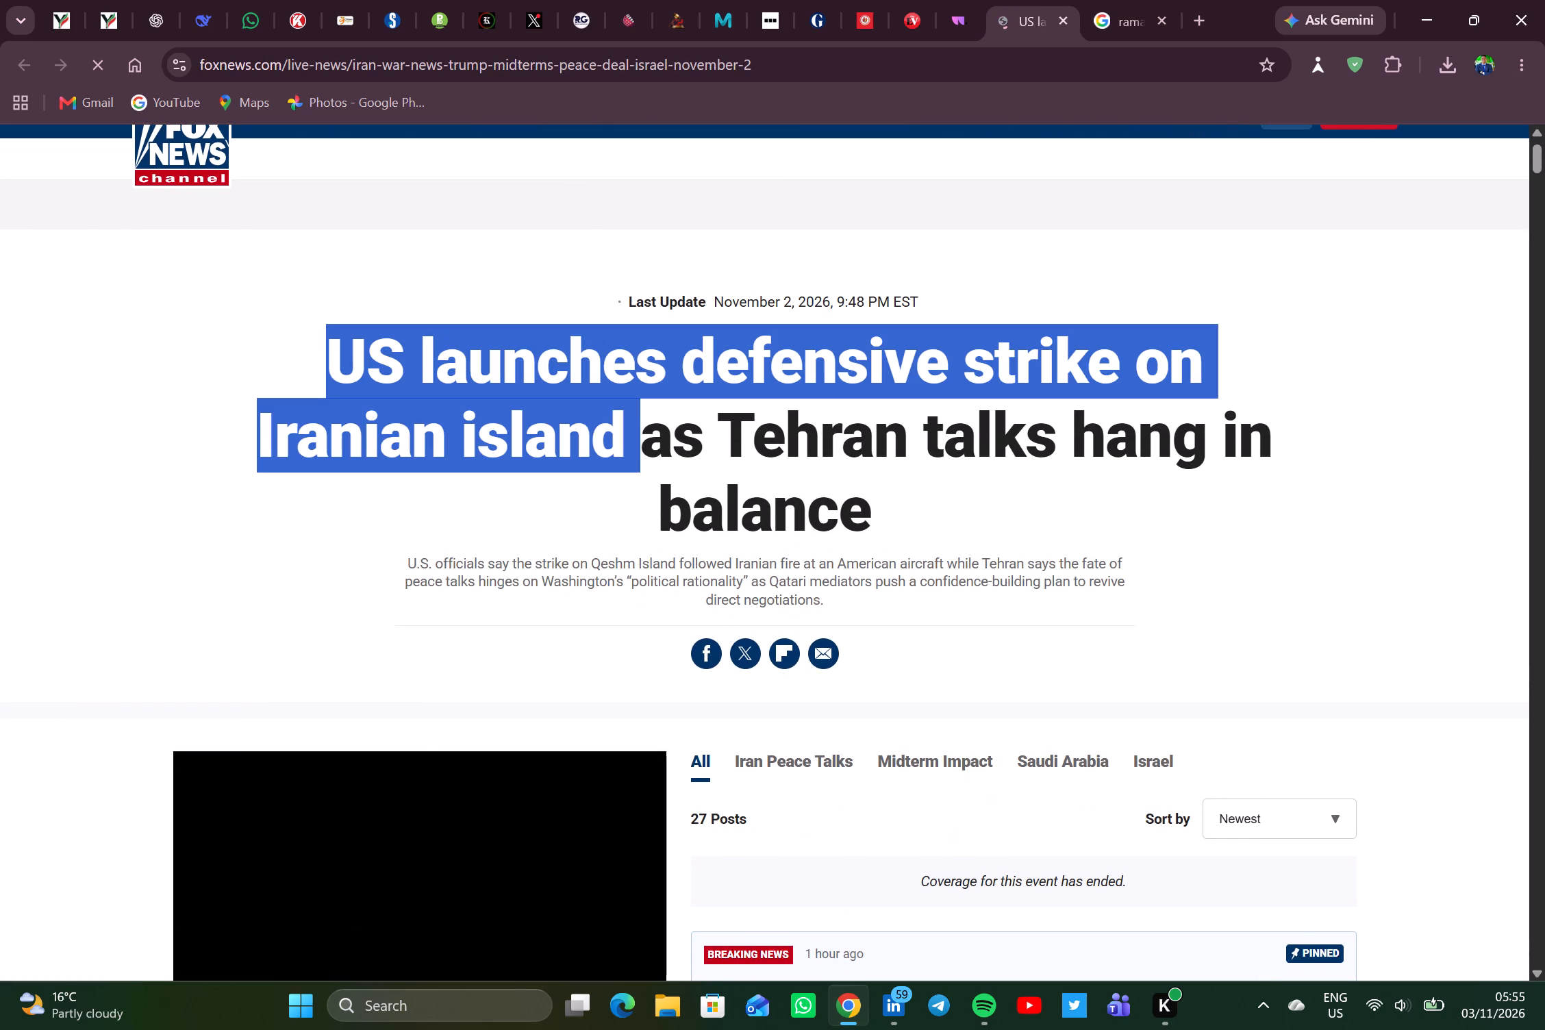
left_click_drag(673, 484, 825, 641)
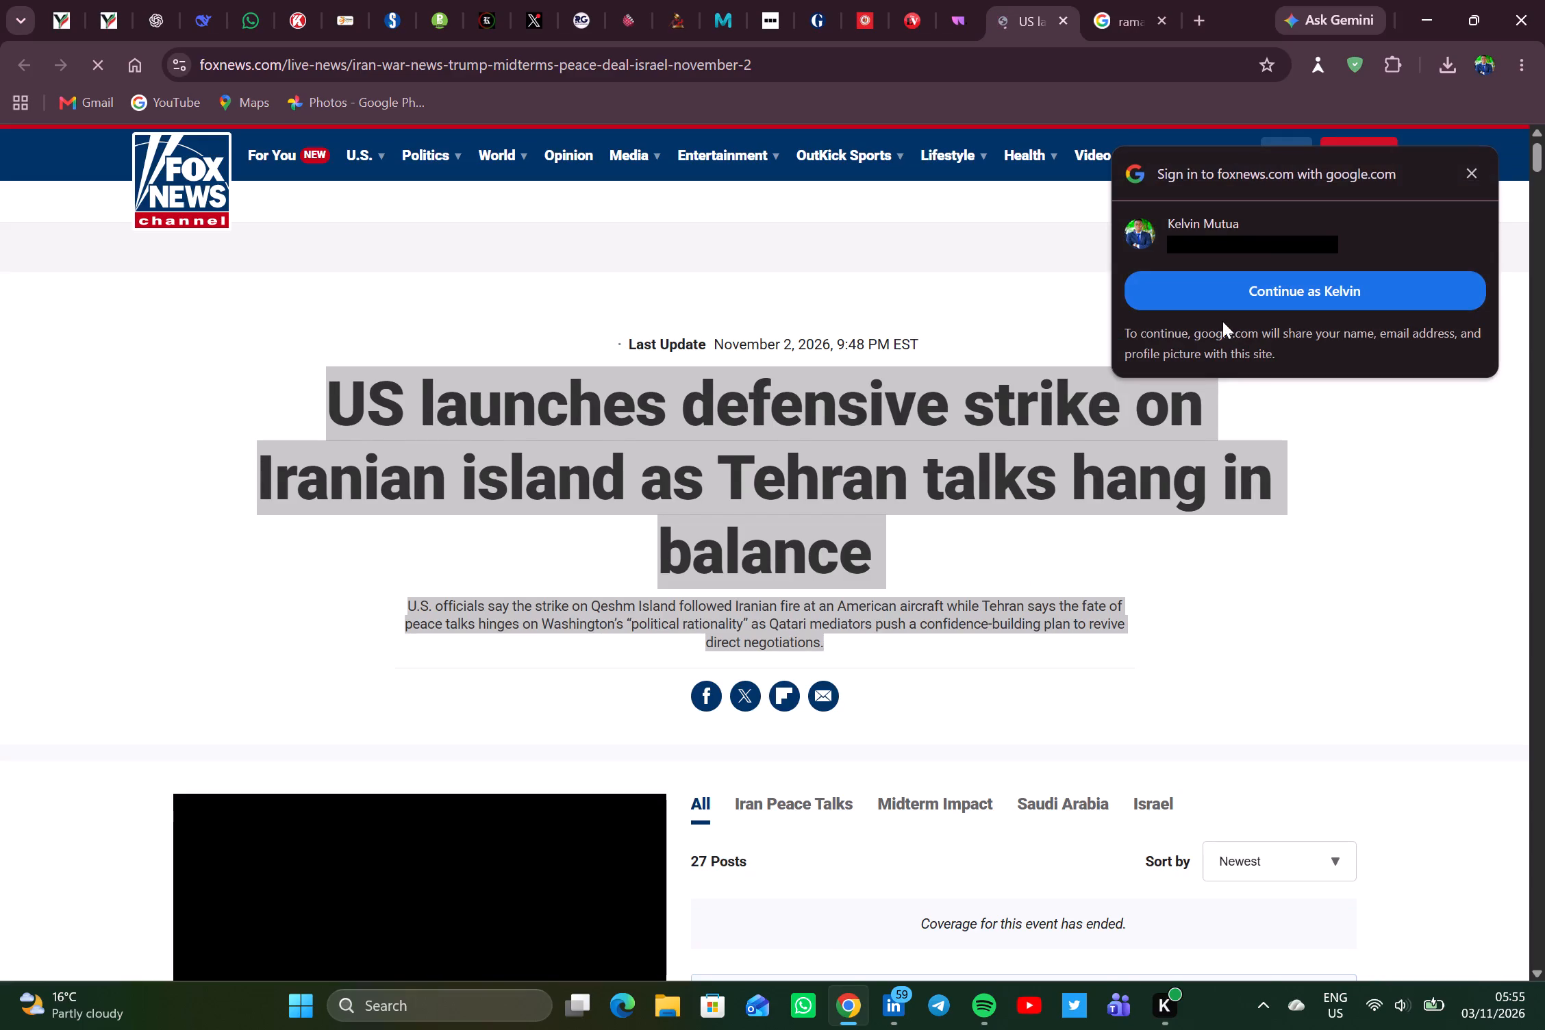
left_click(1474, 171)
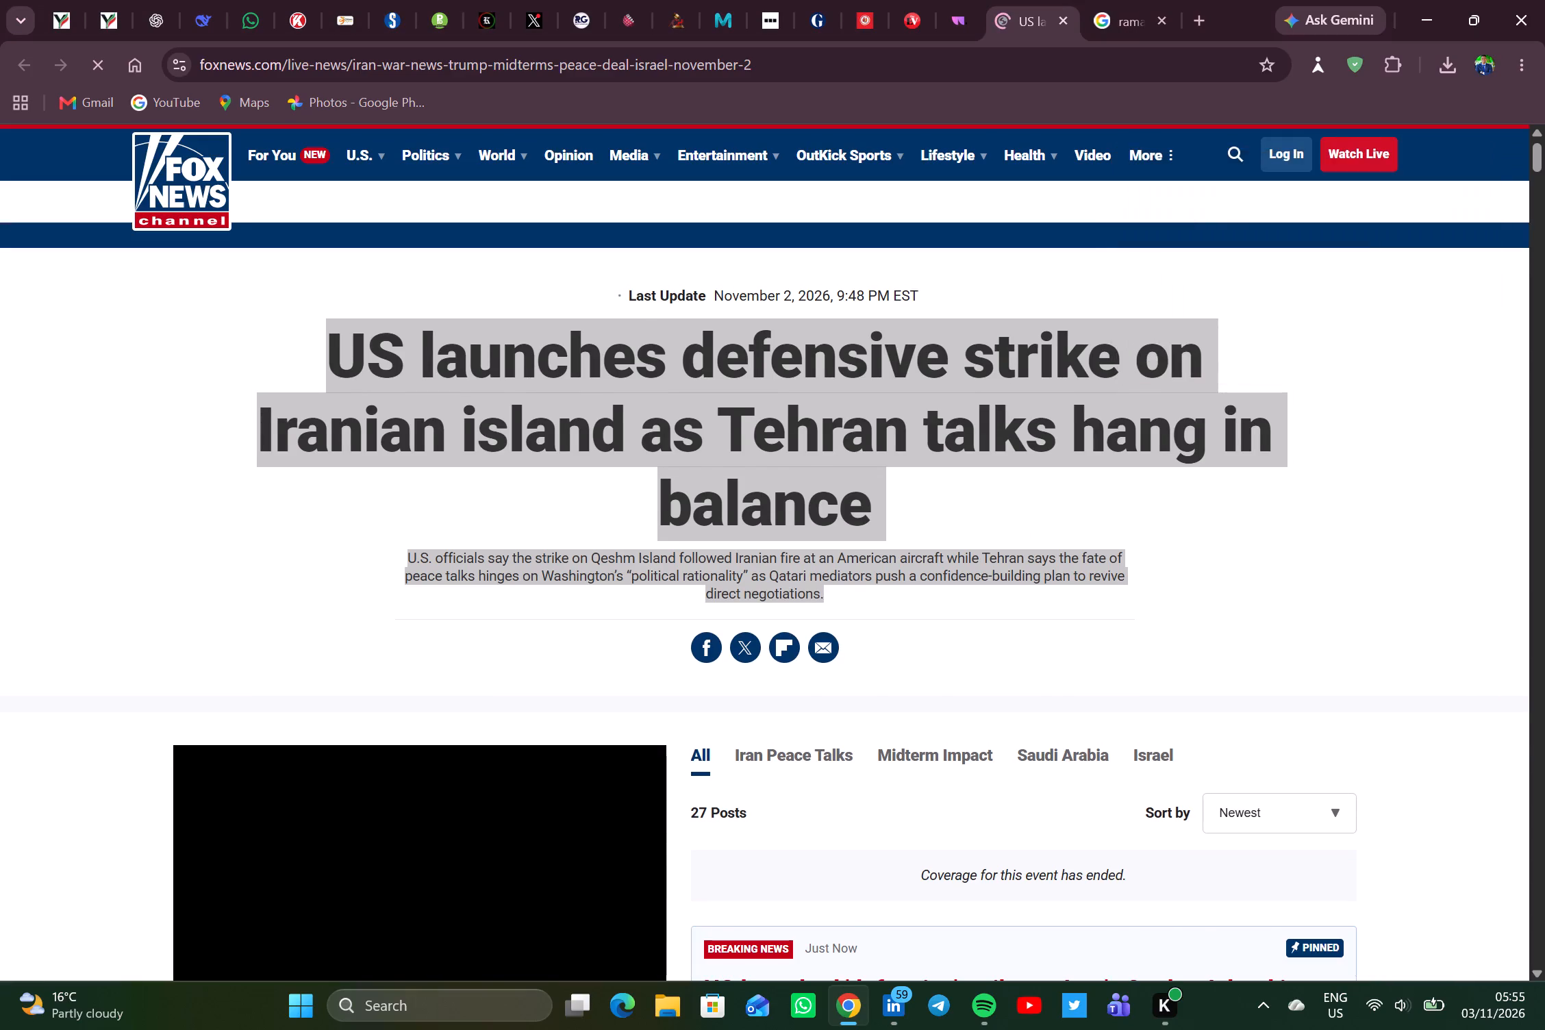
left_click(947, 444)
scroll(947, 444, "down", 2)
left_click(1263, 549)
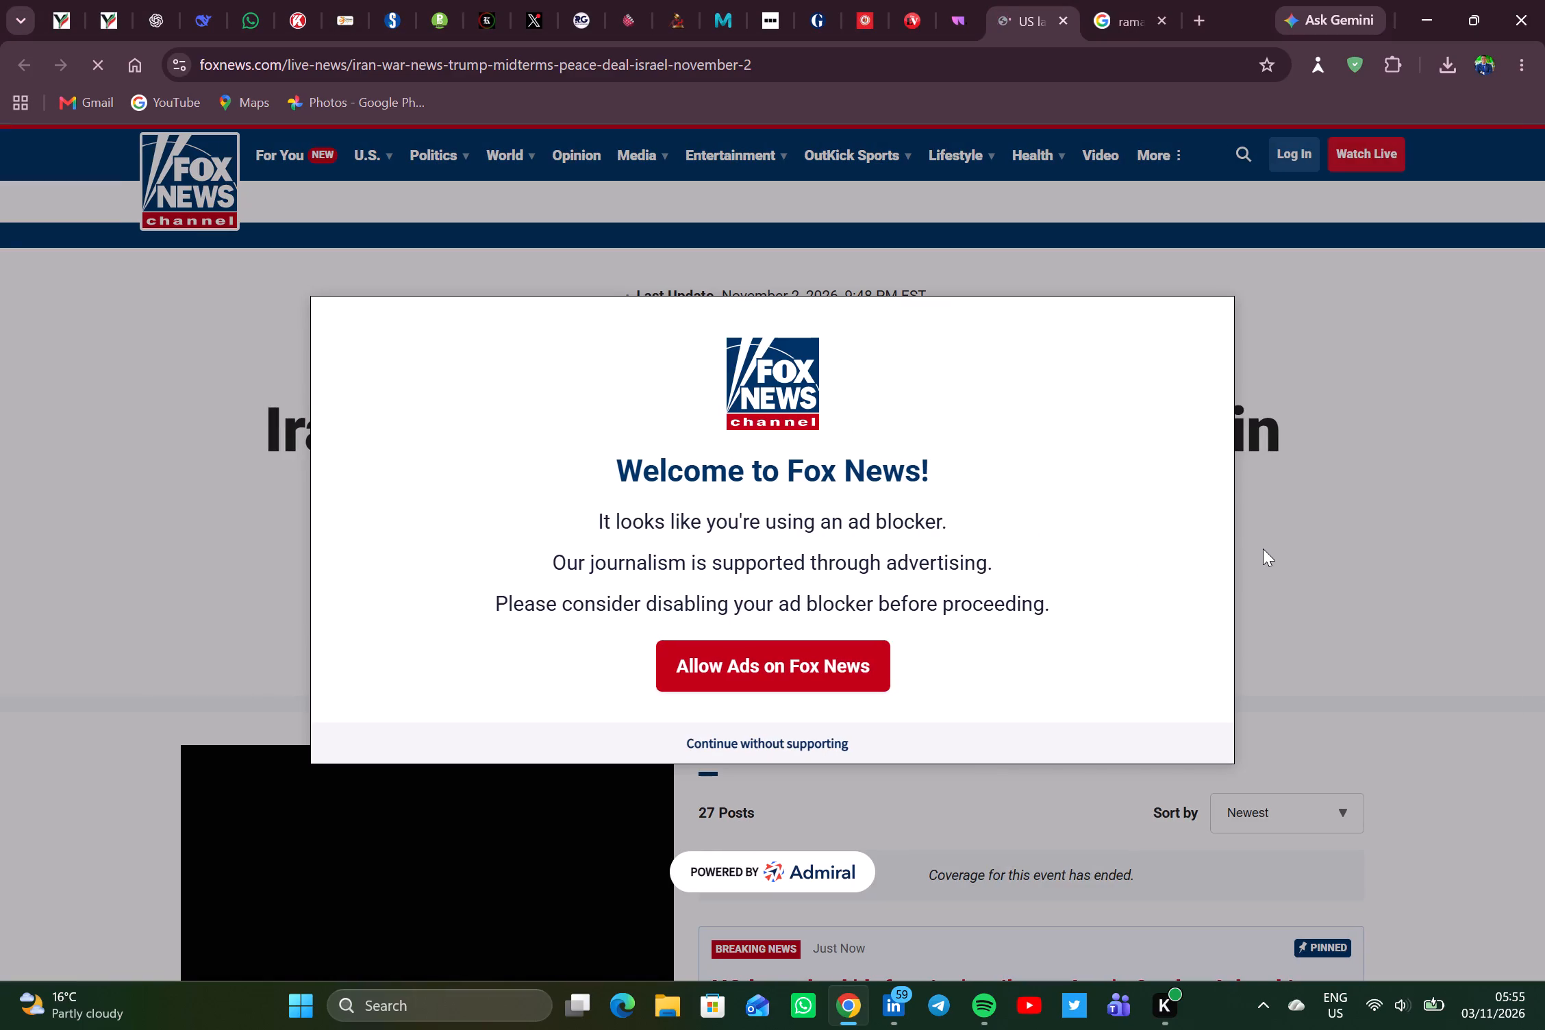
scroll(1263, 549, "down", 4)
left_click(1064, 17)
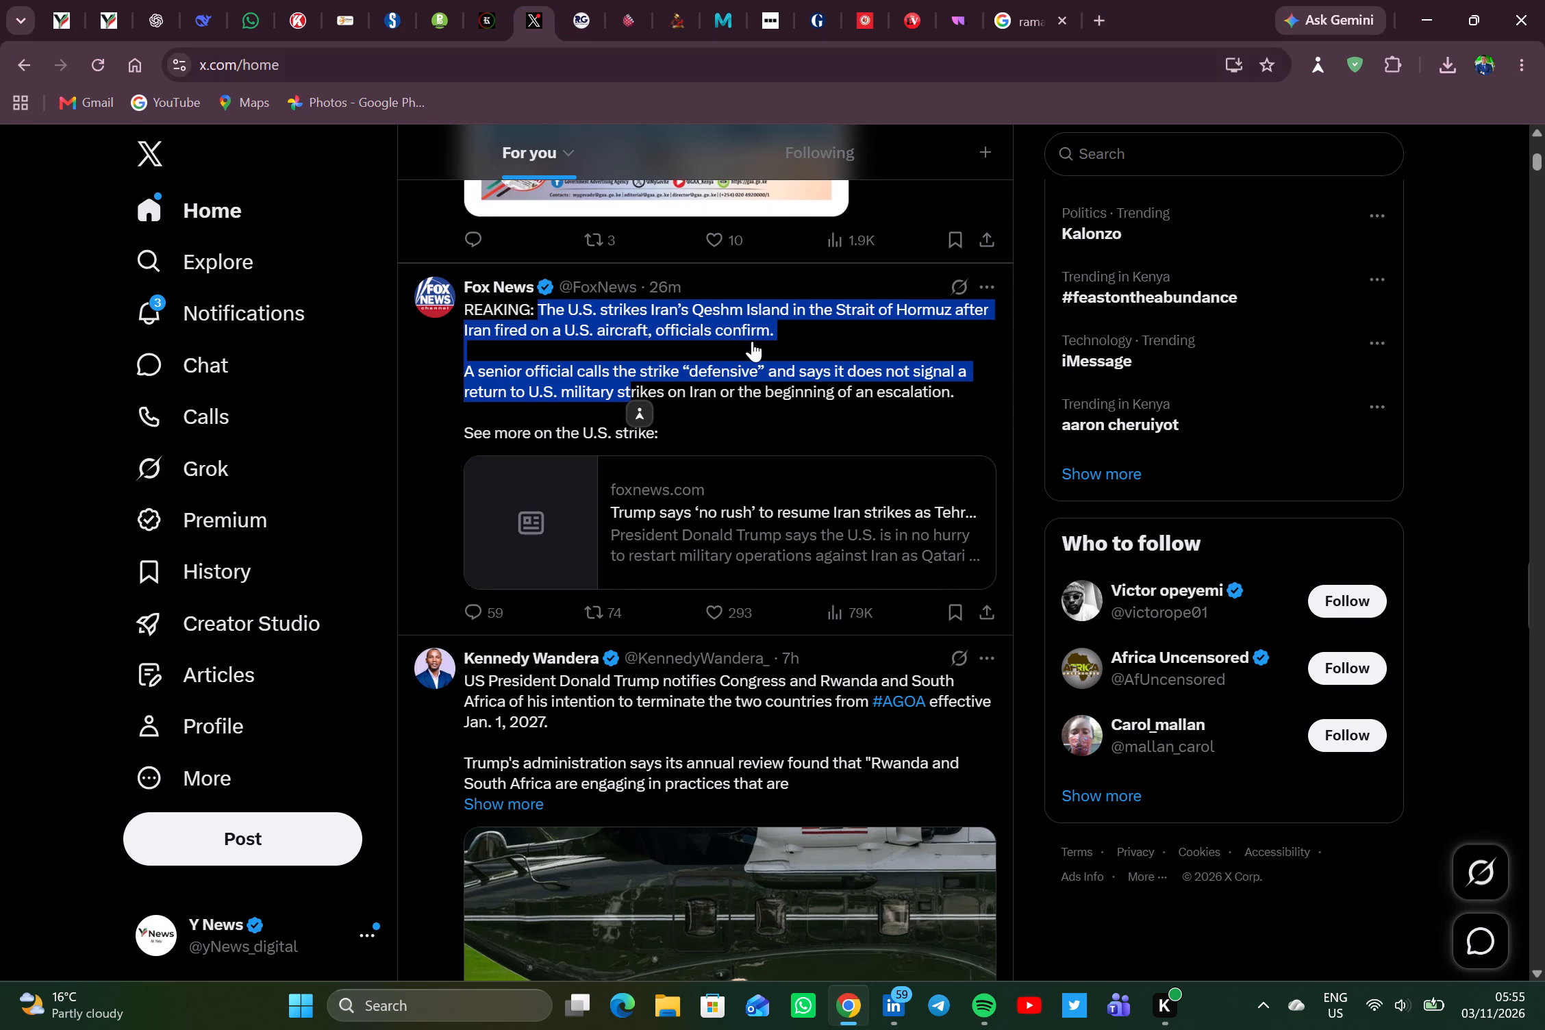
Open the Fox News Qeshm Island post on its own page and copy its text from "The U.S. strikes" to "escalation.".
scroll(732, 396, "down", 1)
scroll(732, 396, "up", 1)
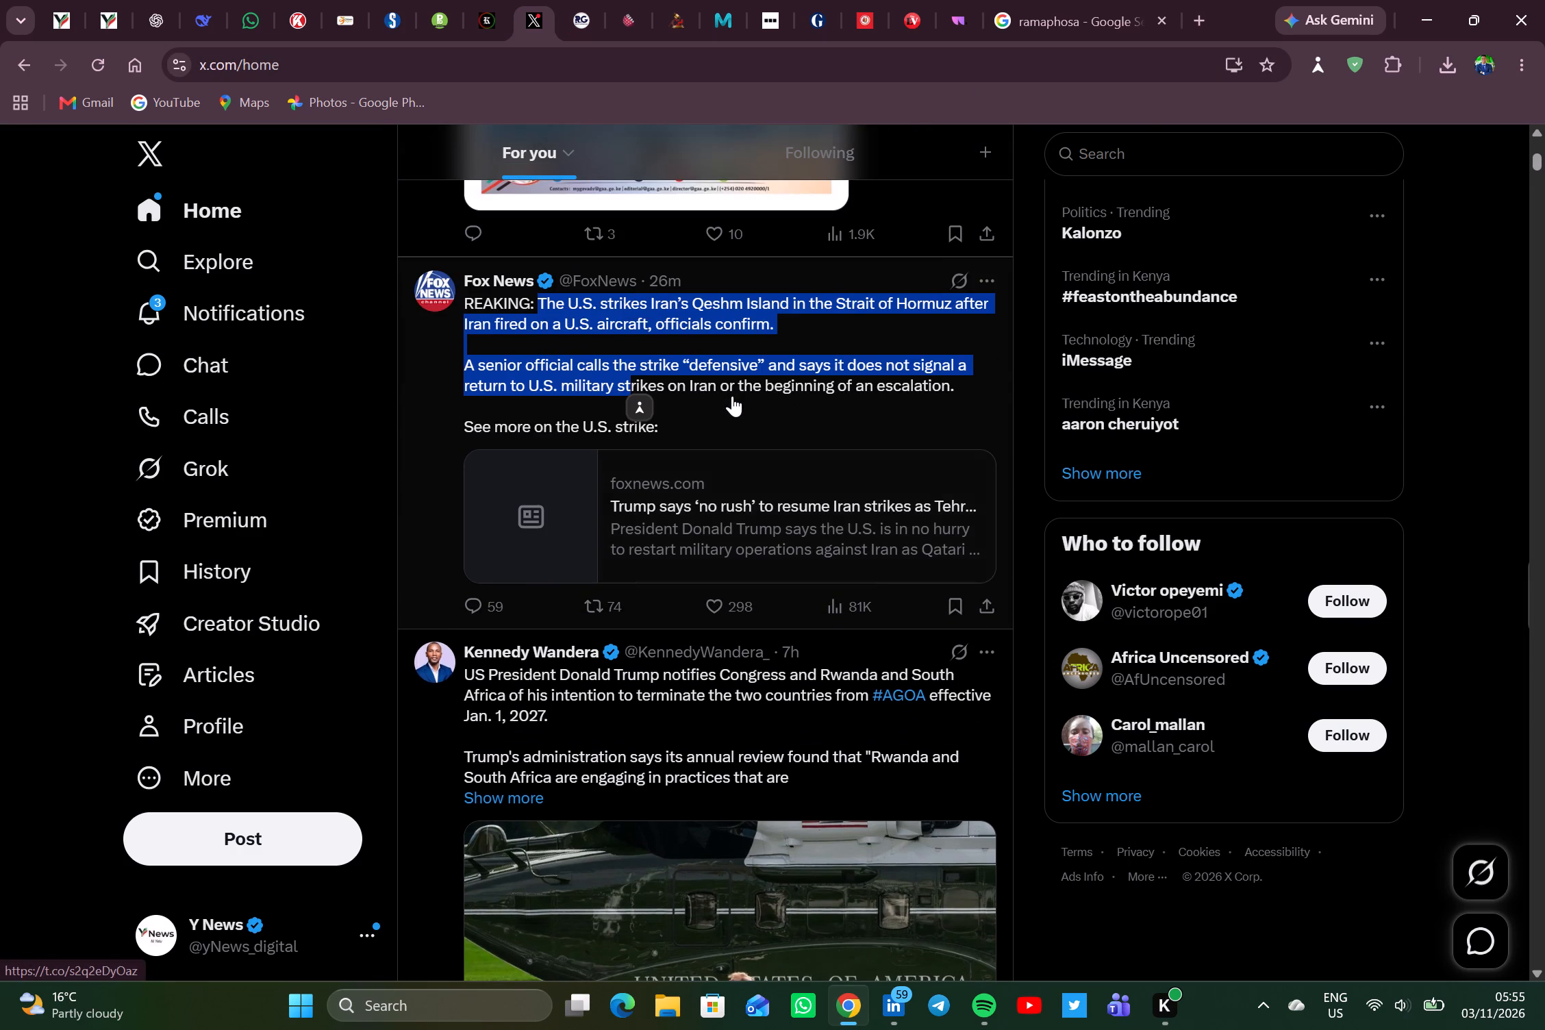
left_click(725, 380)
left_click(725, 380)
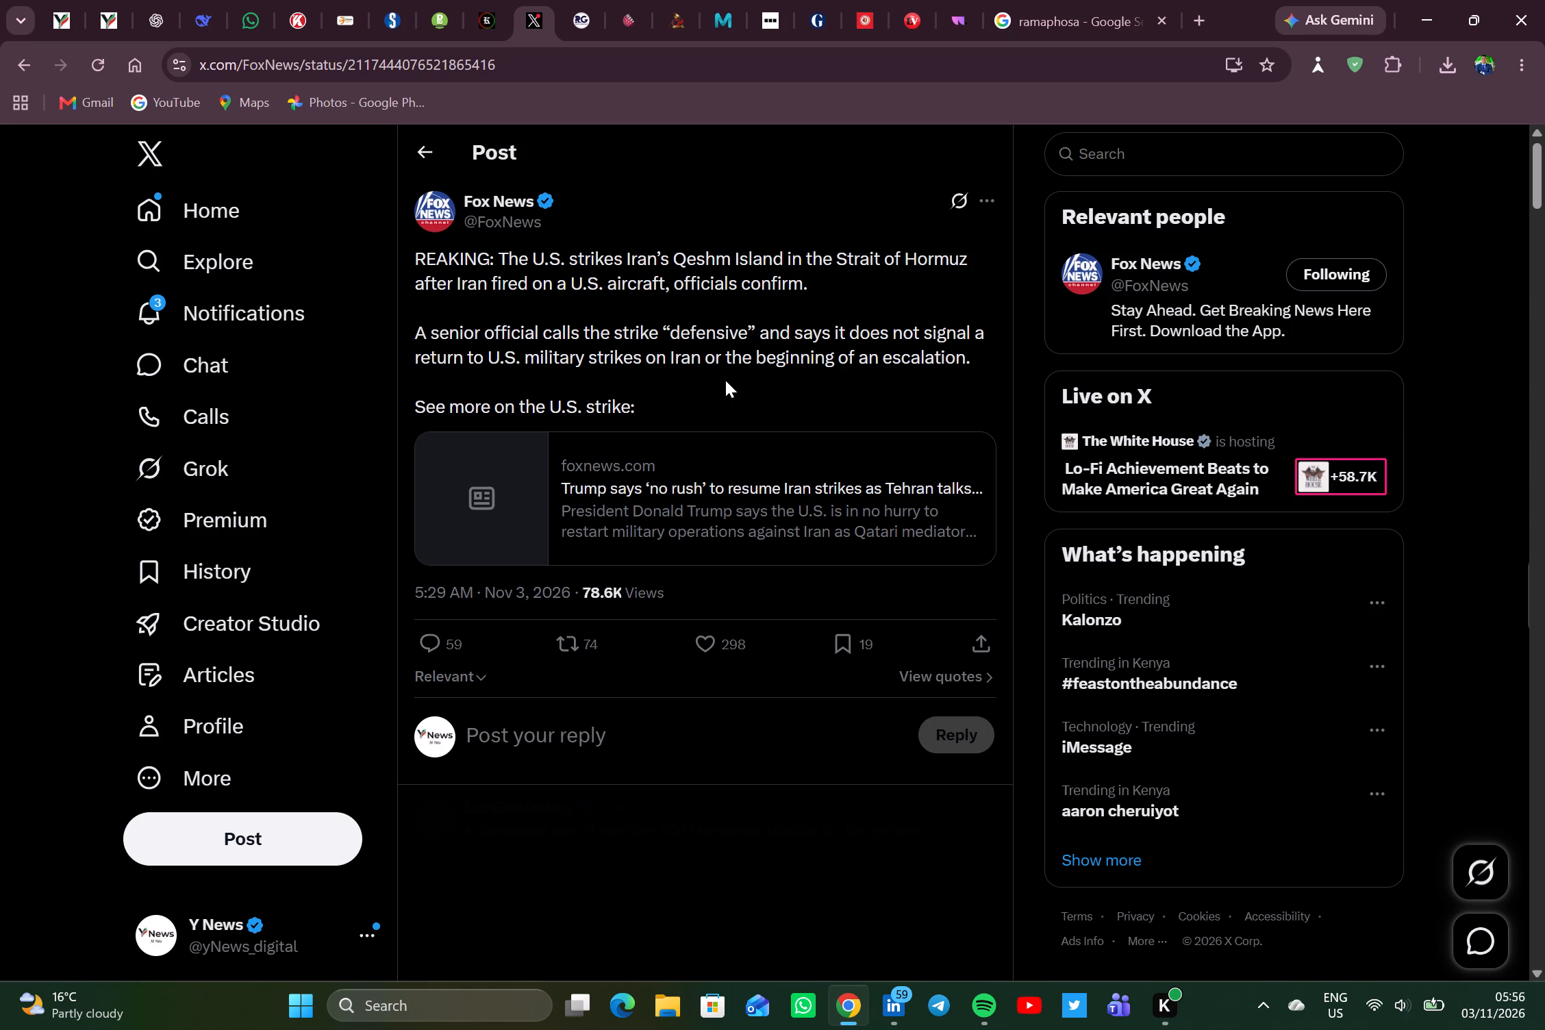
scroll(663, 340, "down", 1)
scroll(663, 340, "up", 1)
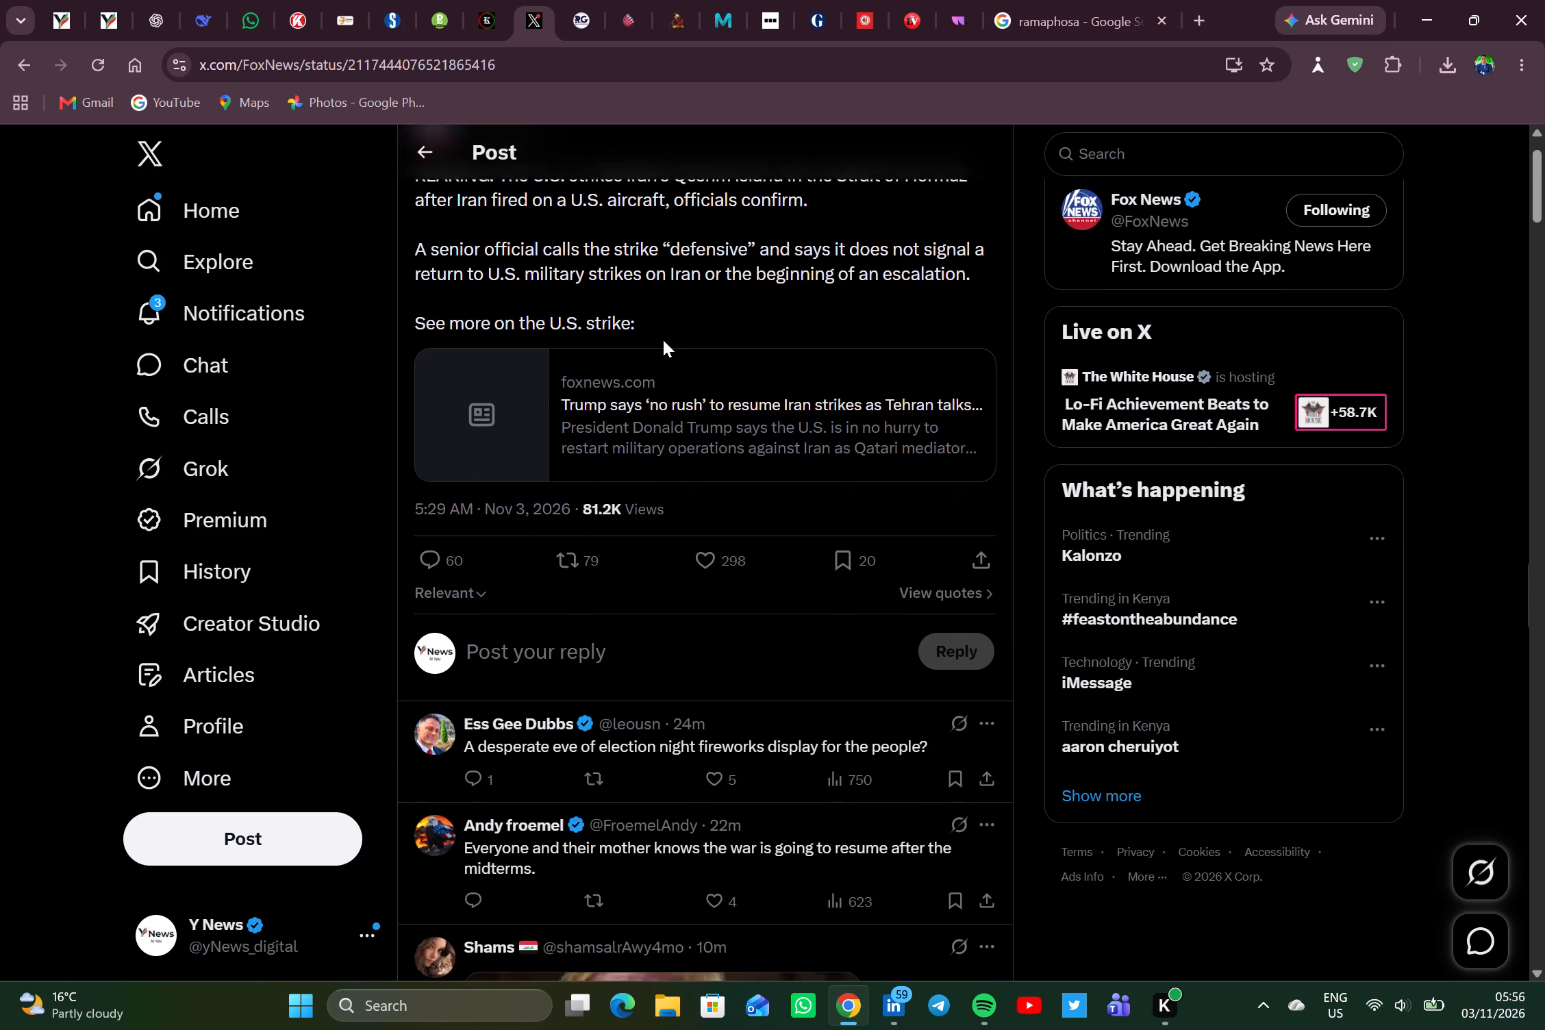
scroll(663, 340, "up", 1)
left_click_drag(499, 255, 971, 355)
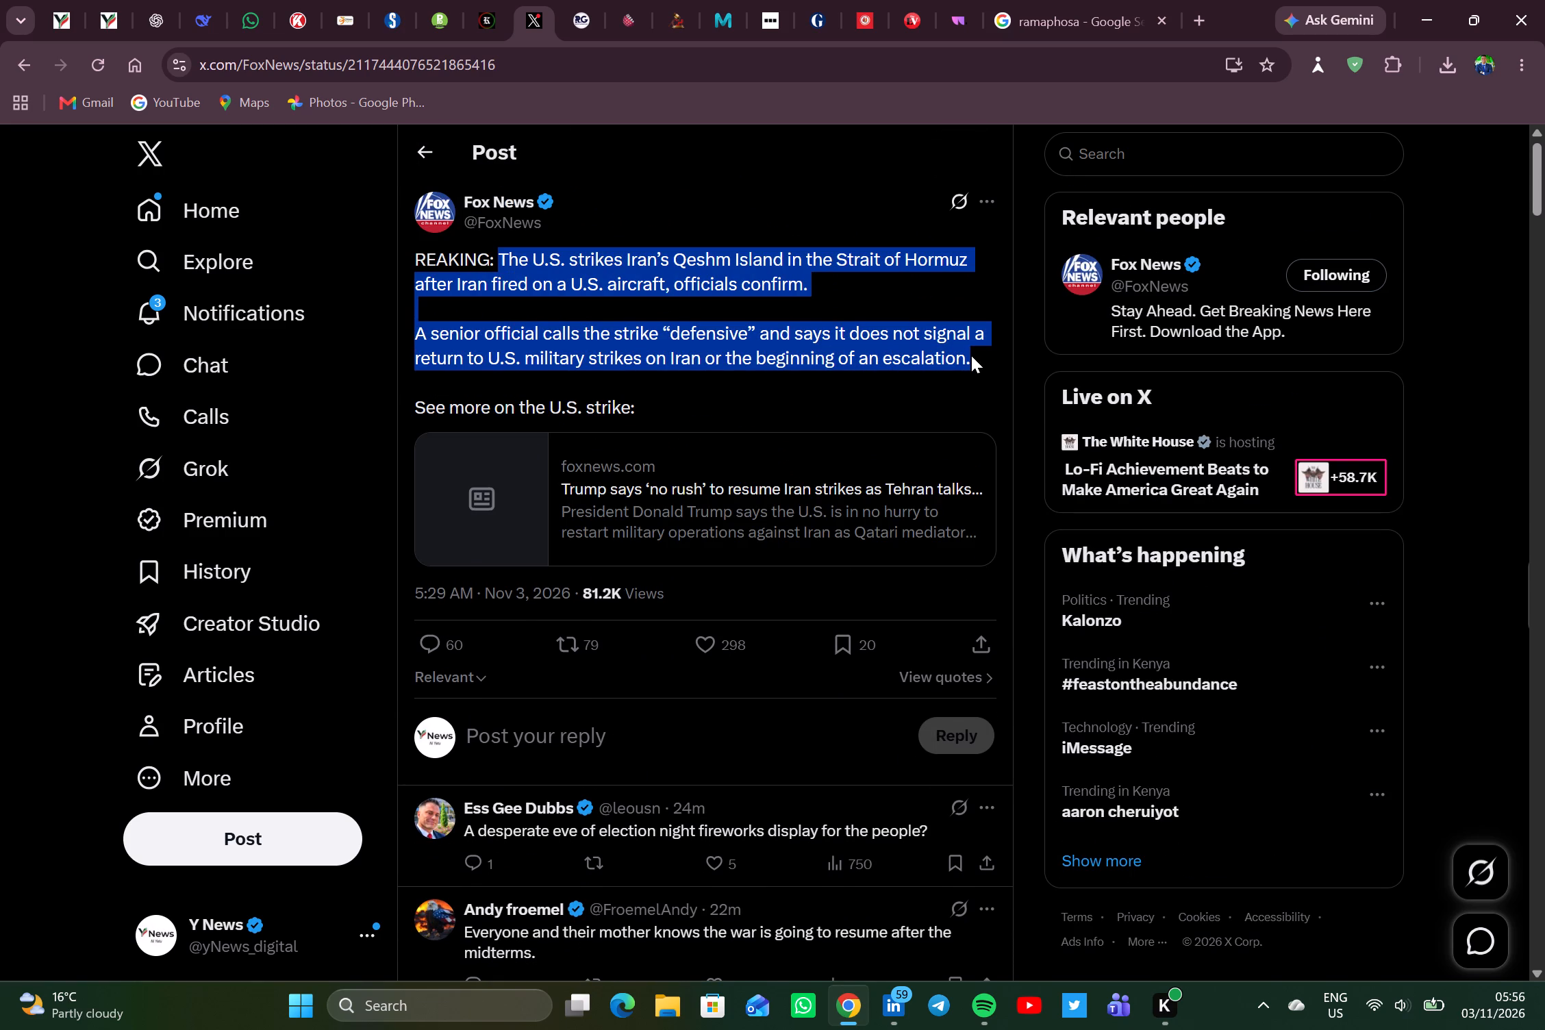
key("ctrl+c")
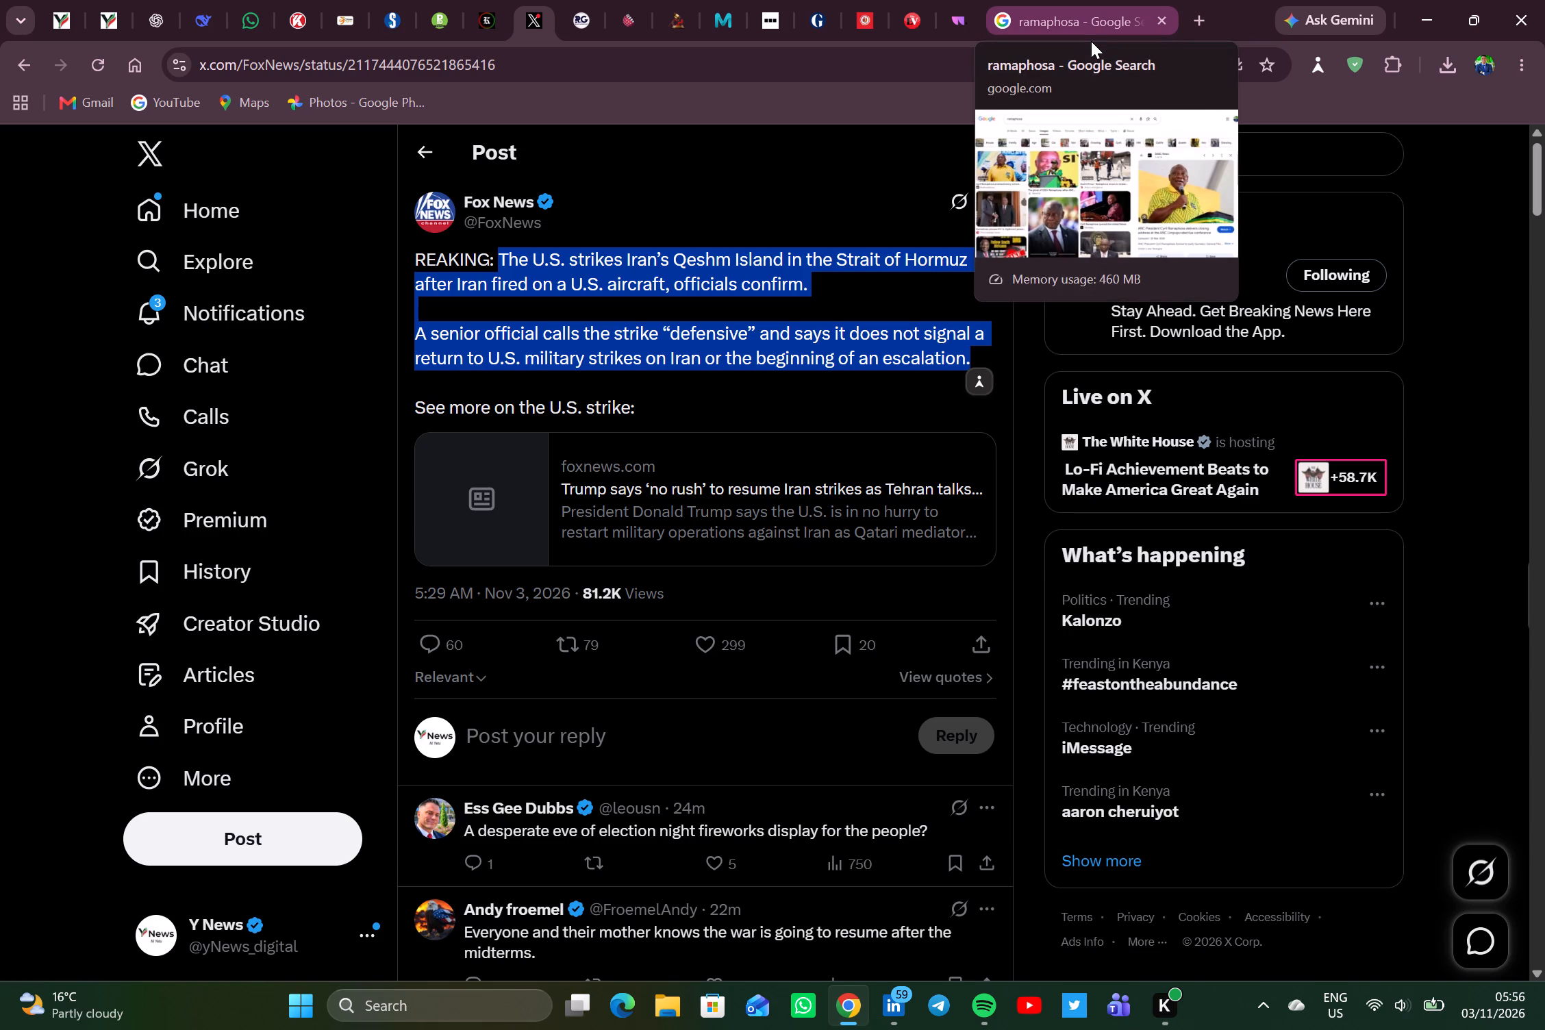
Search Google in a new tab for the copied Qeshm Island strike text.
left_click(1091, 41)
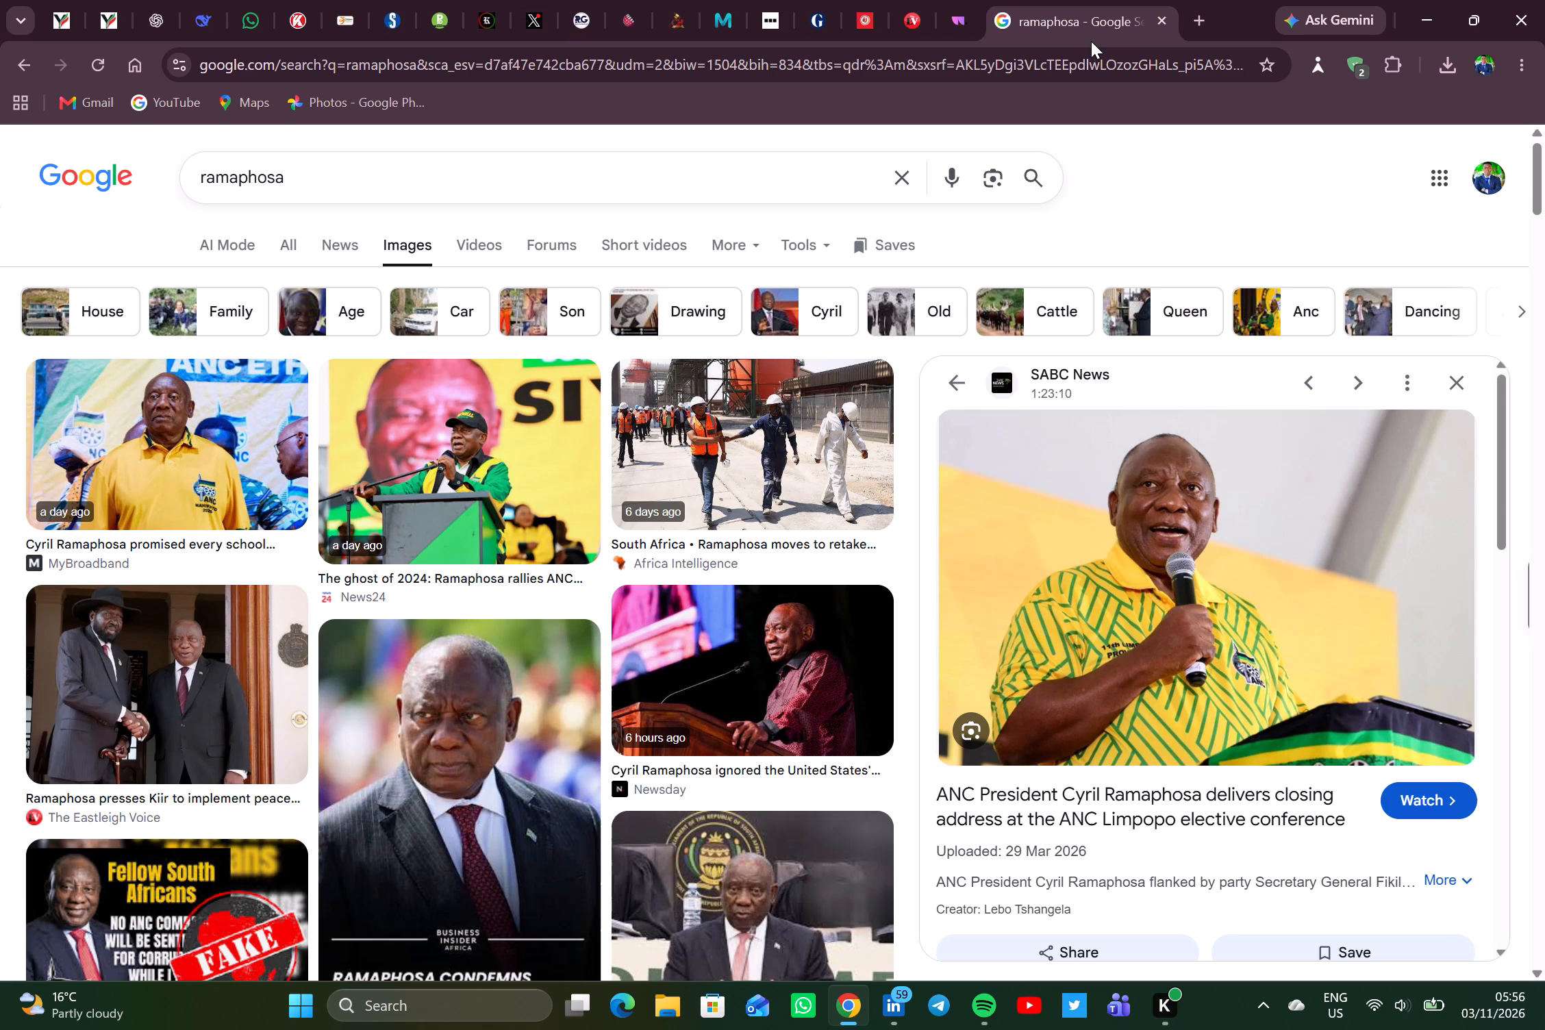
left_click(1208, 18)
key("ctrl+v")
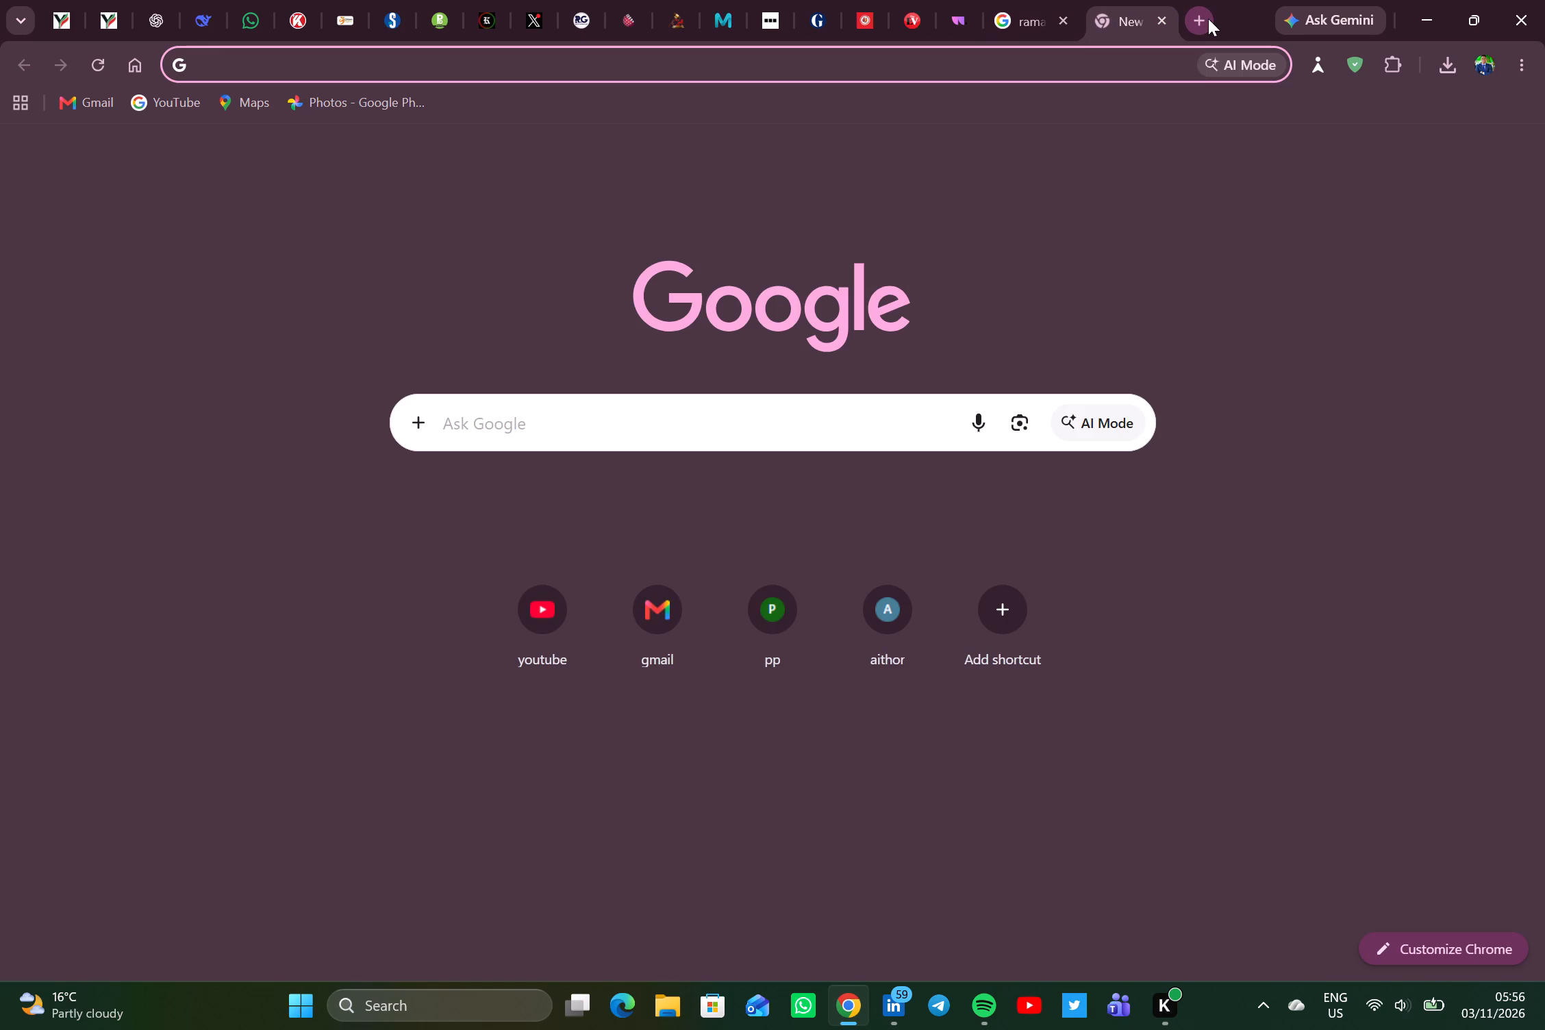
key("Return")
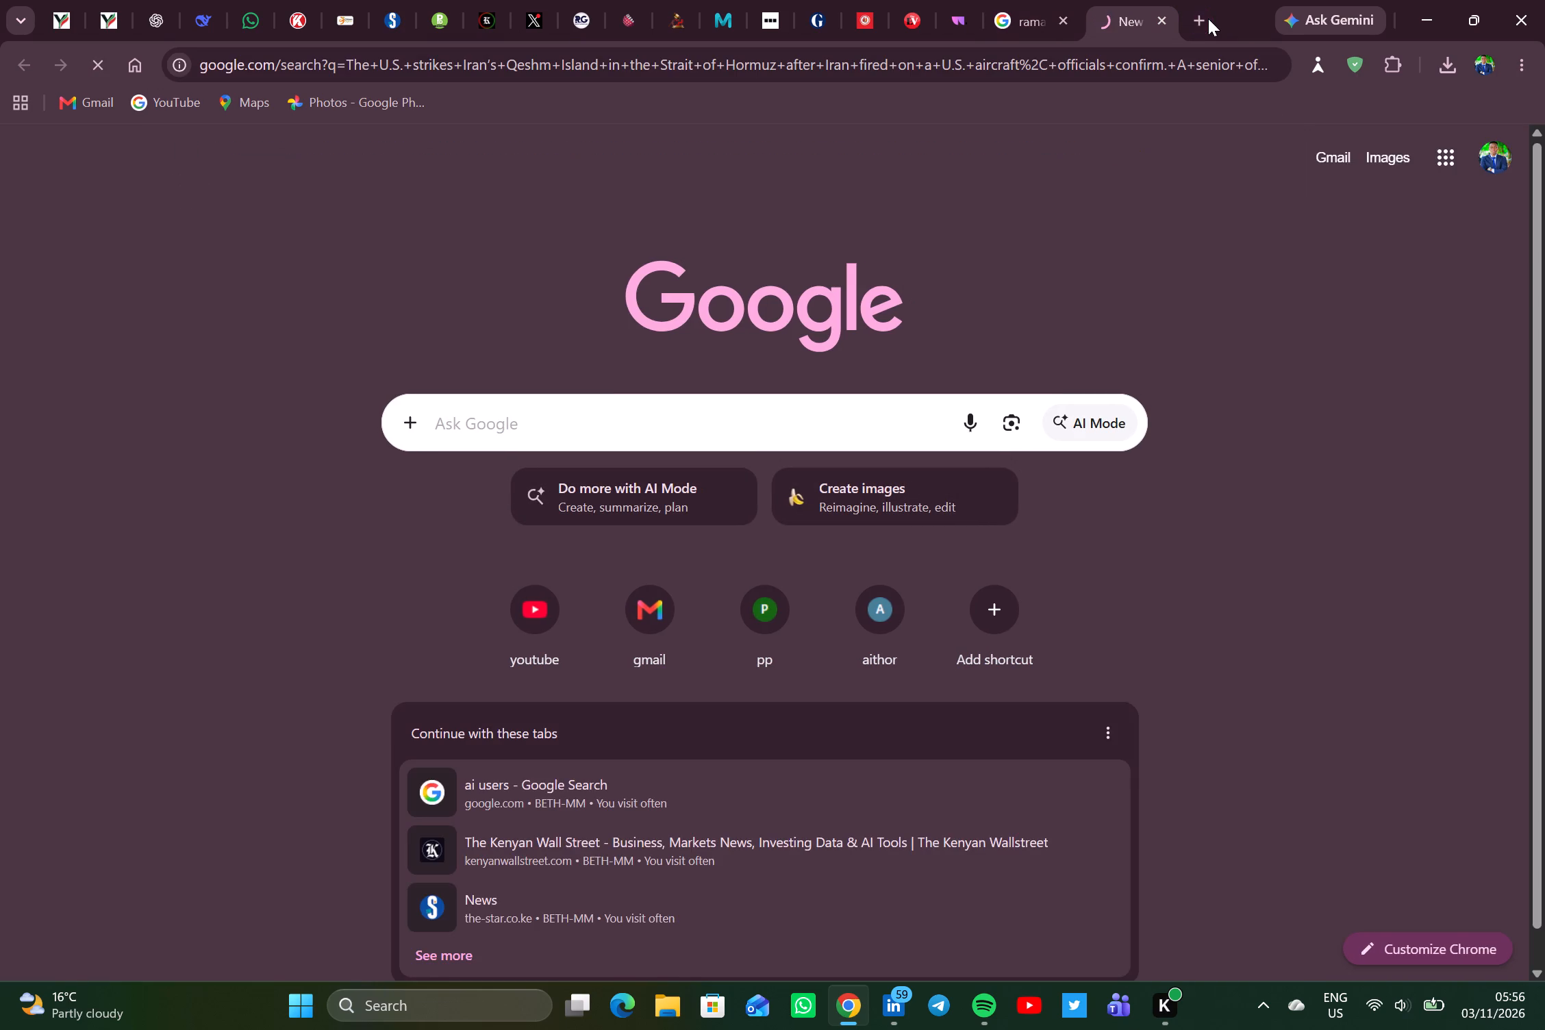
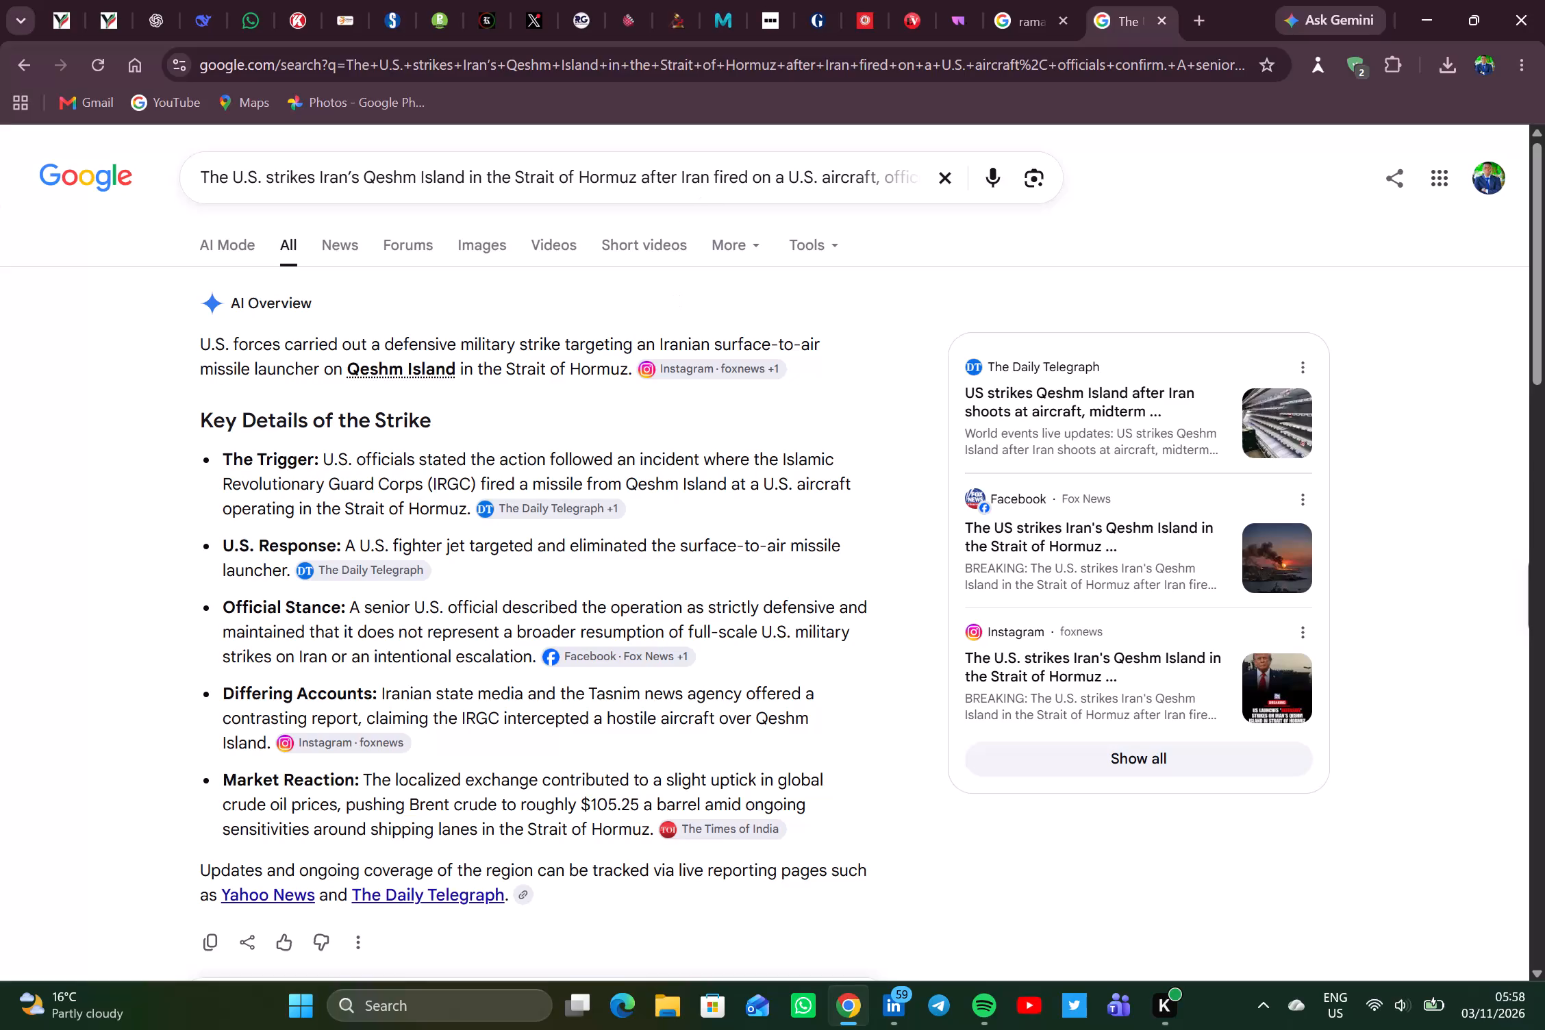
Examine the AI Overview and search results on the Qeshm Island strike, and close that search tab.
scroll(501, 523, "down", 1)
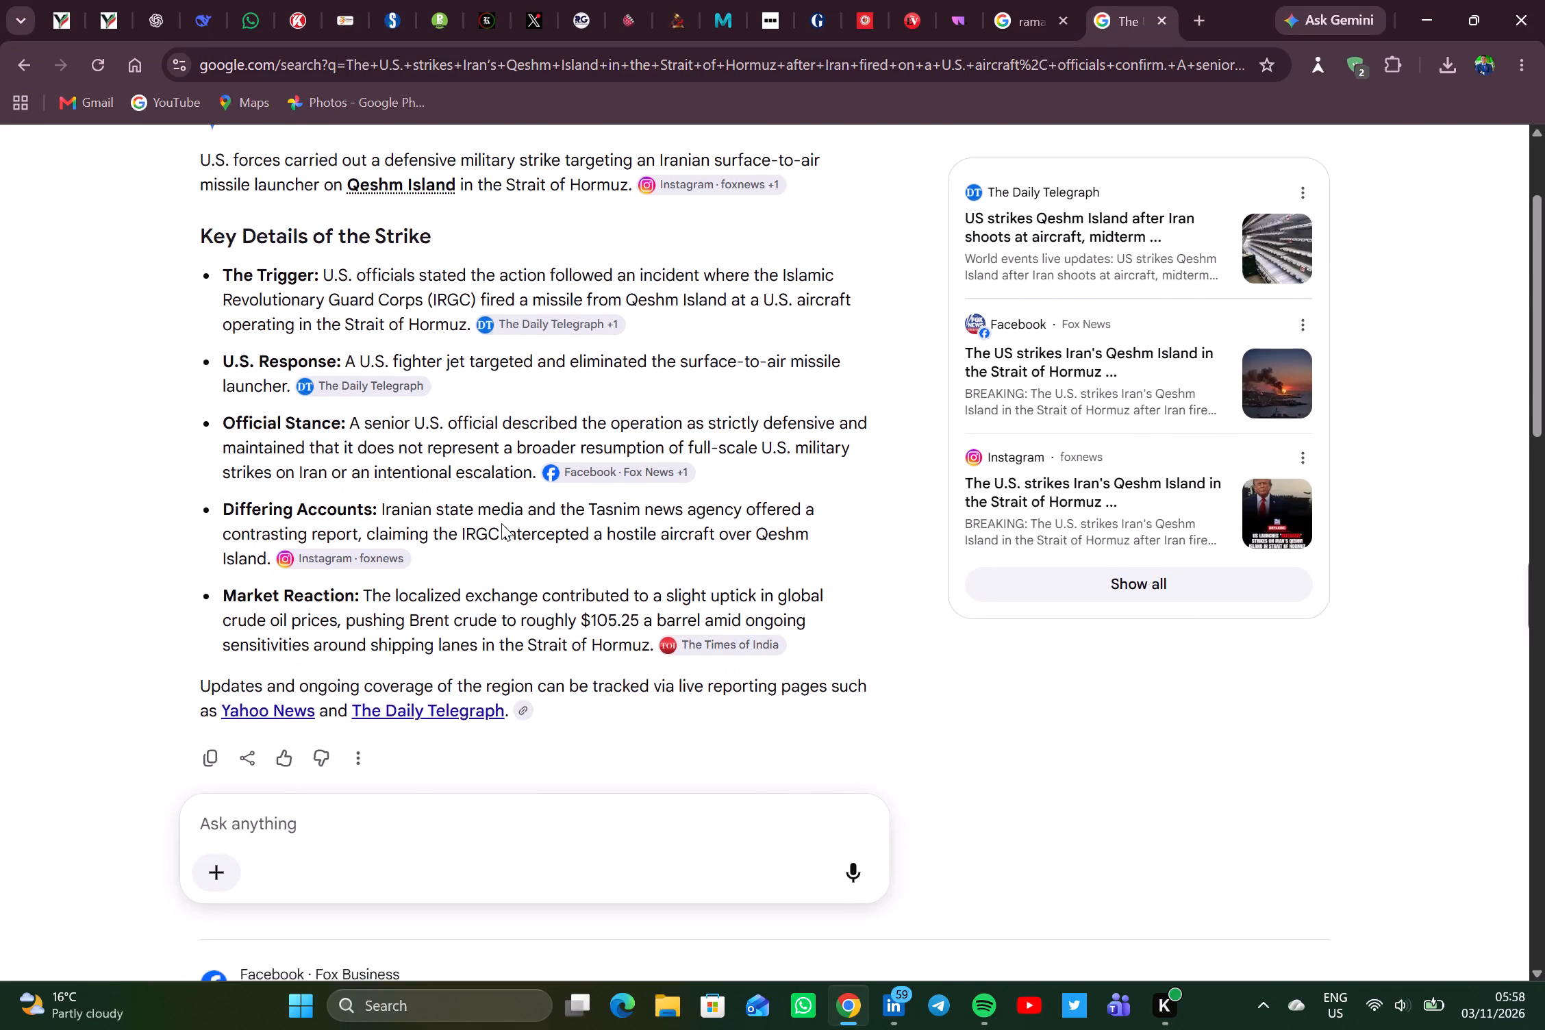
scroll(501, 523, "down", 4)
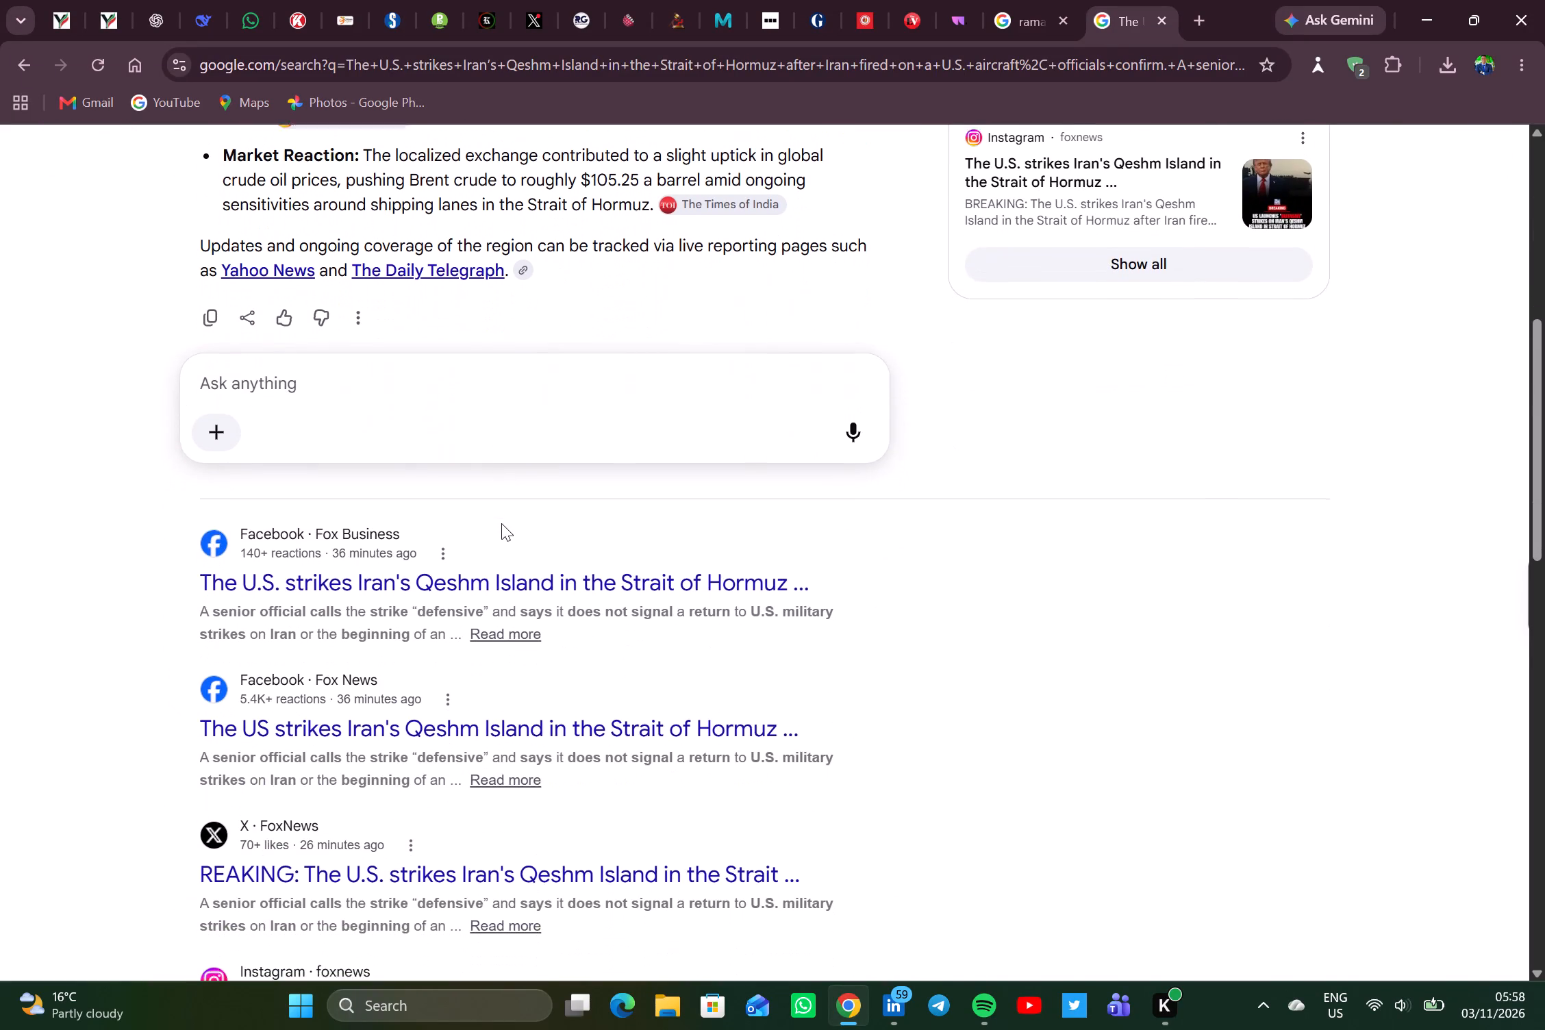
scroll(501, 523, "down", 2)
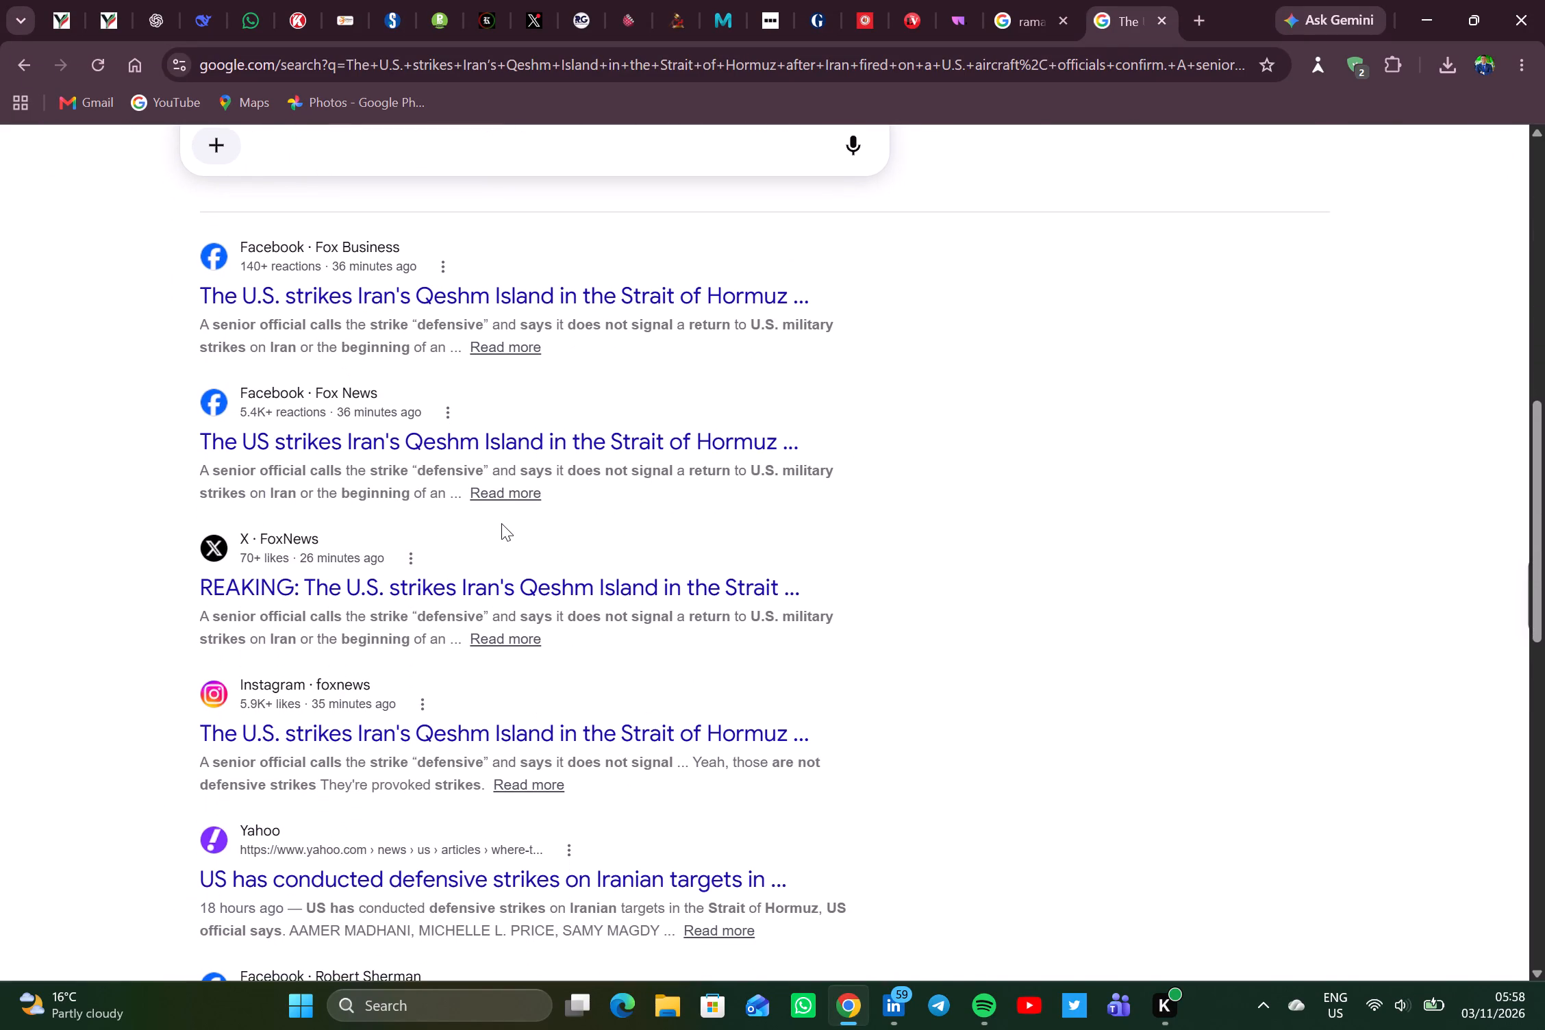
scroll(501, 523, "up", 5)
scroll(558, 359, "up", 2)
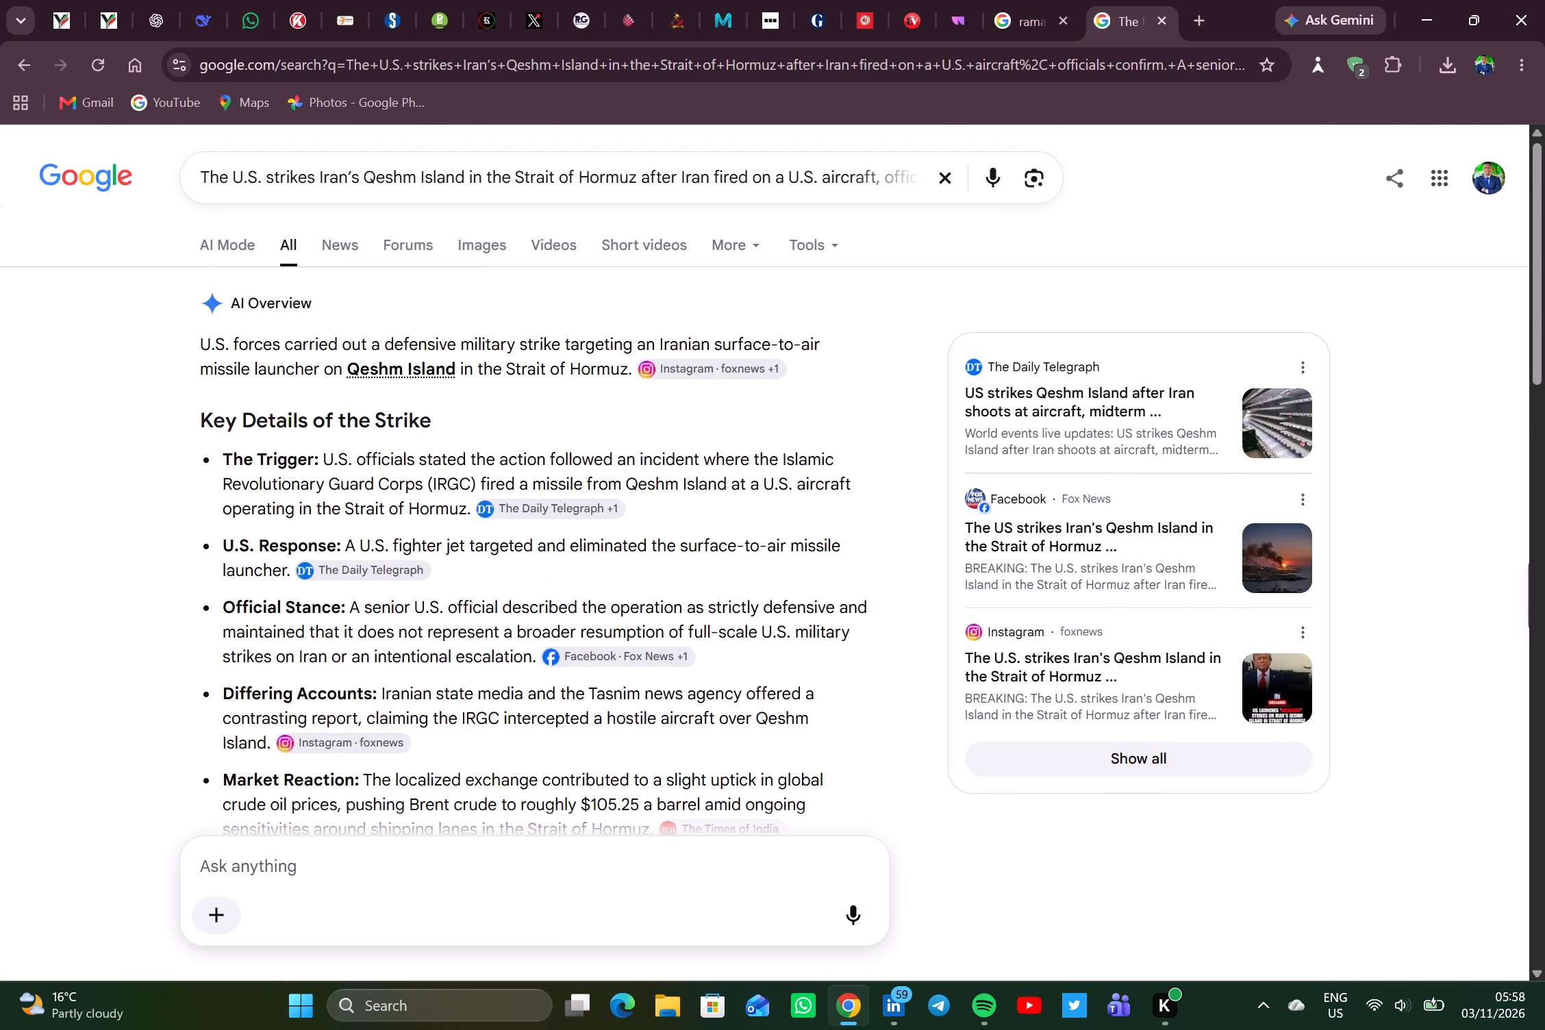
left_click(1024, 26)
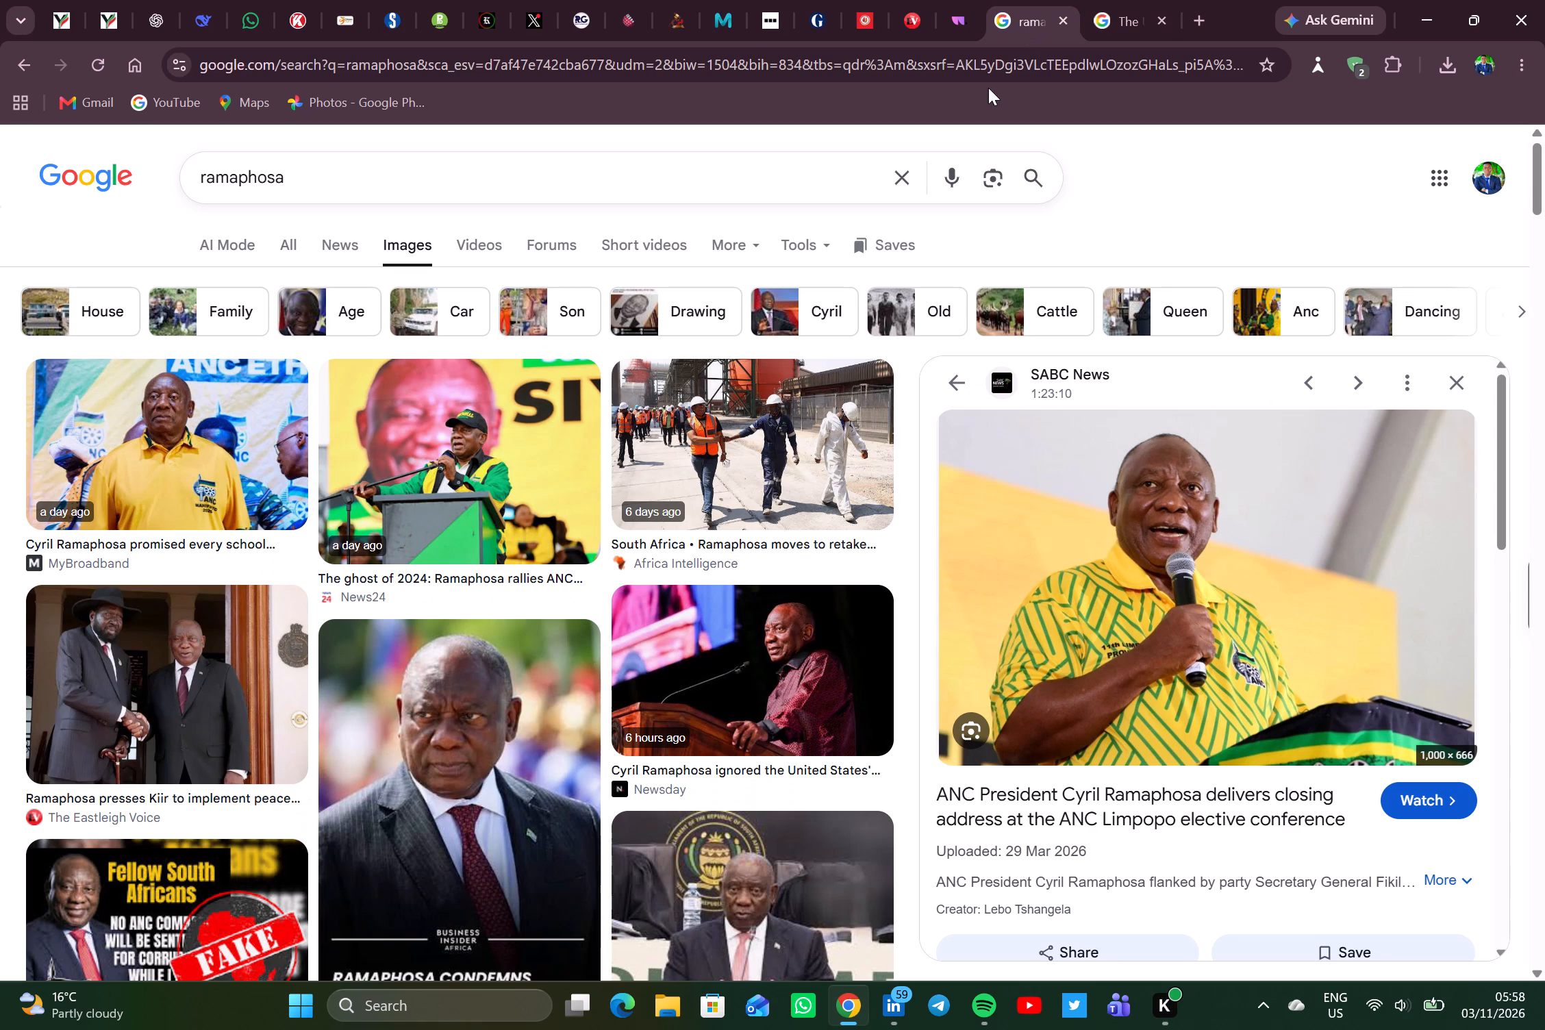
left_click(1137, 2)
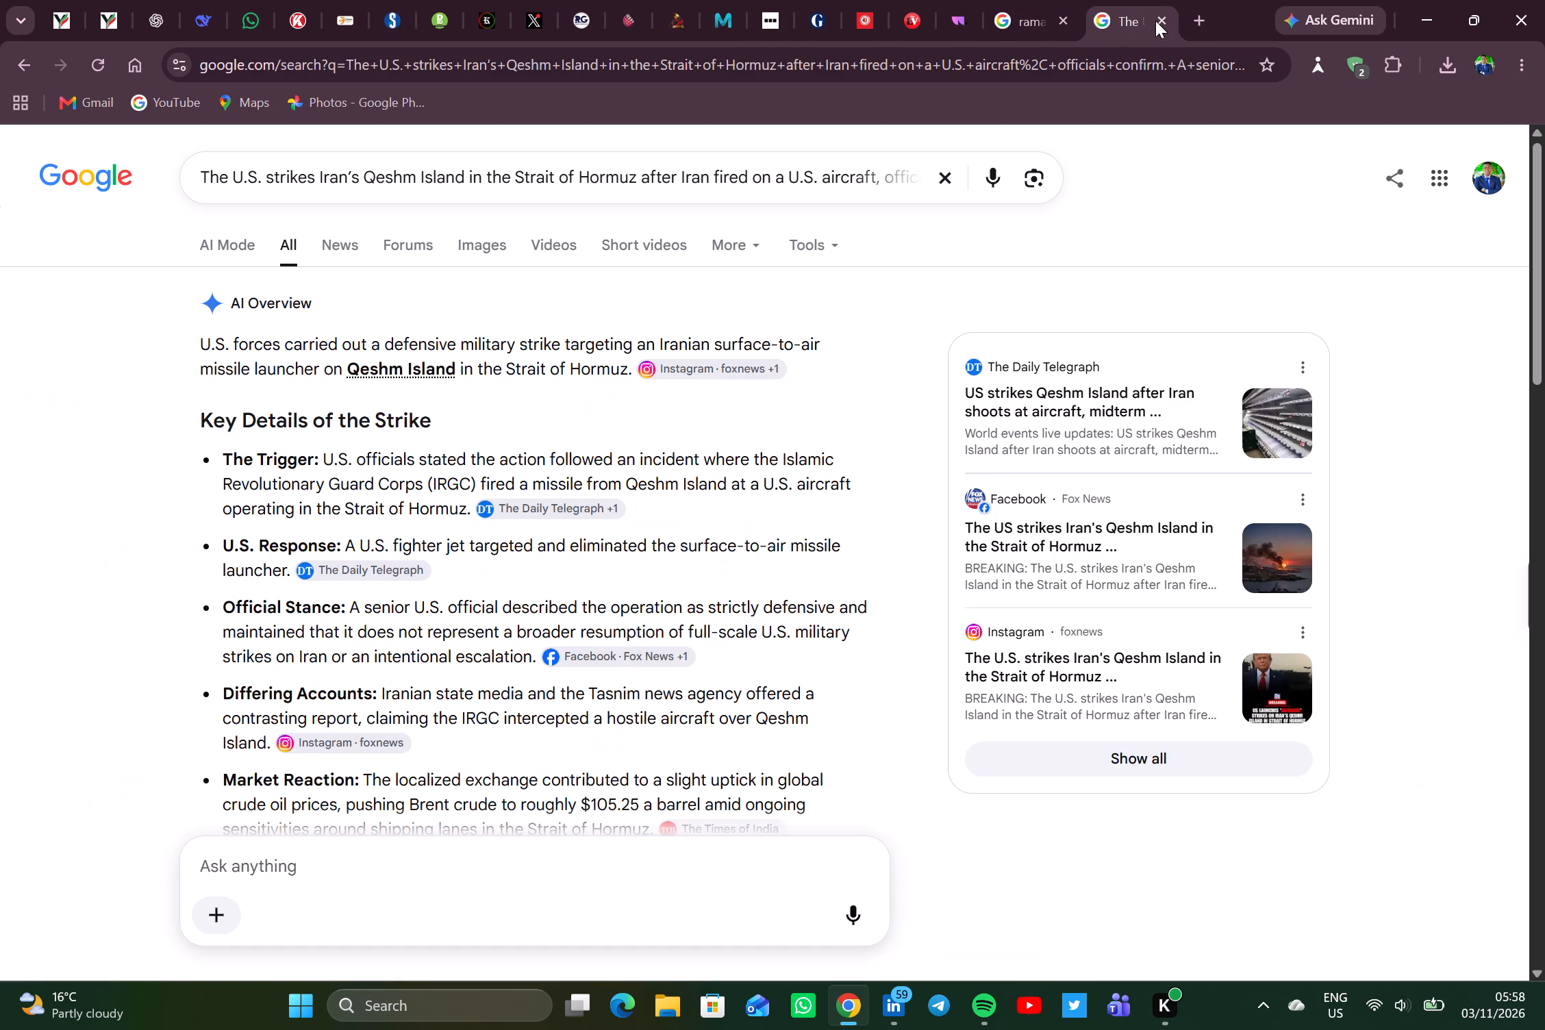
left_click(1157, 21)
Return to the Fox News Qeshm Island post on X and open its linked foxnews.com article.
left_click(542, 16)
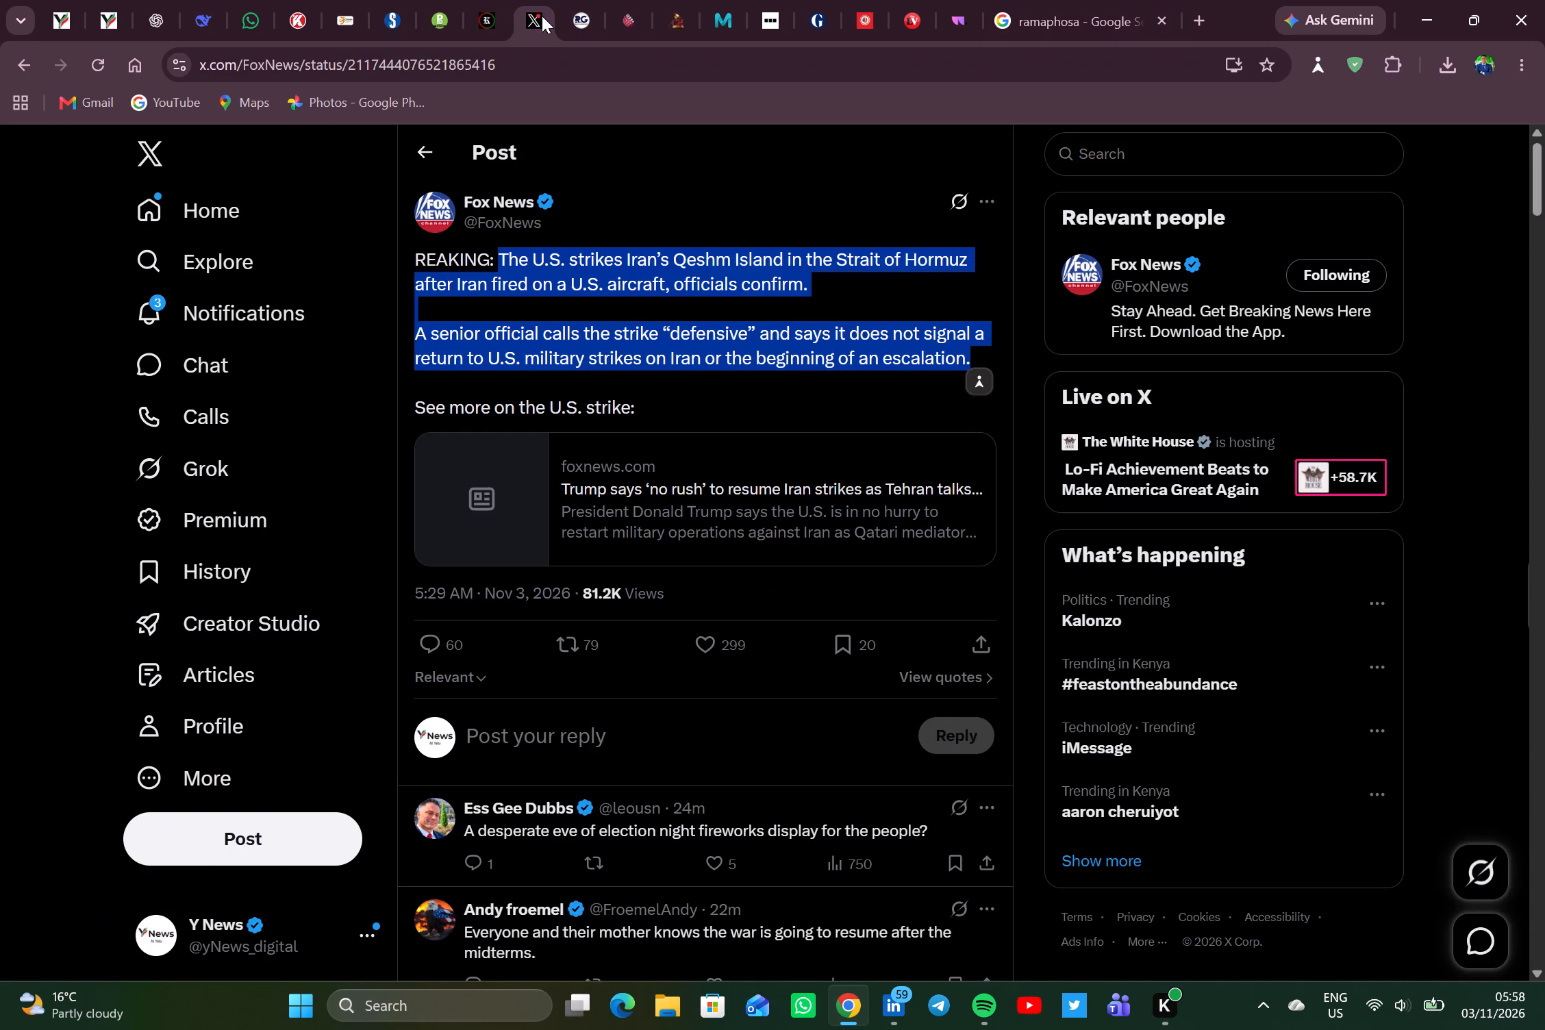
left_click(726, 483)
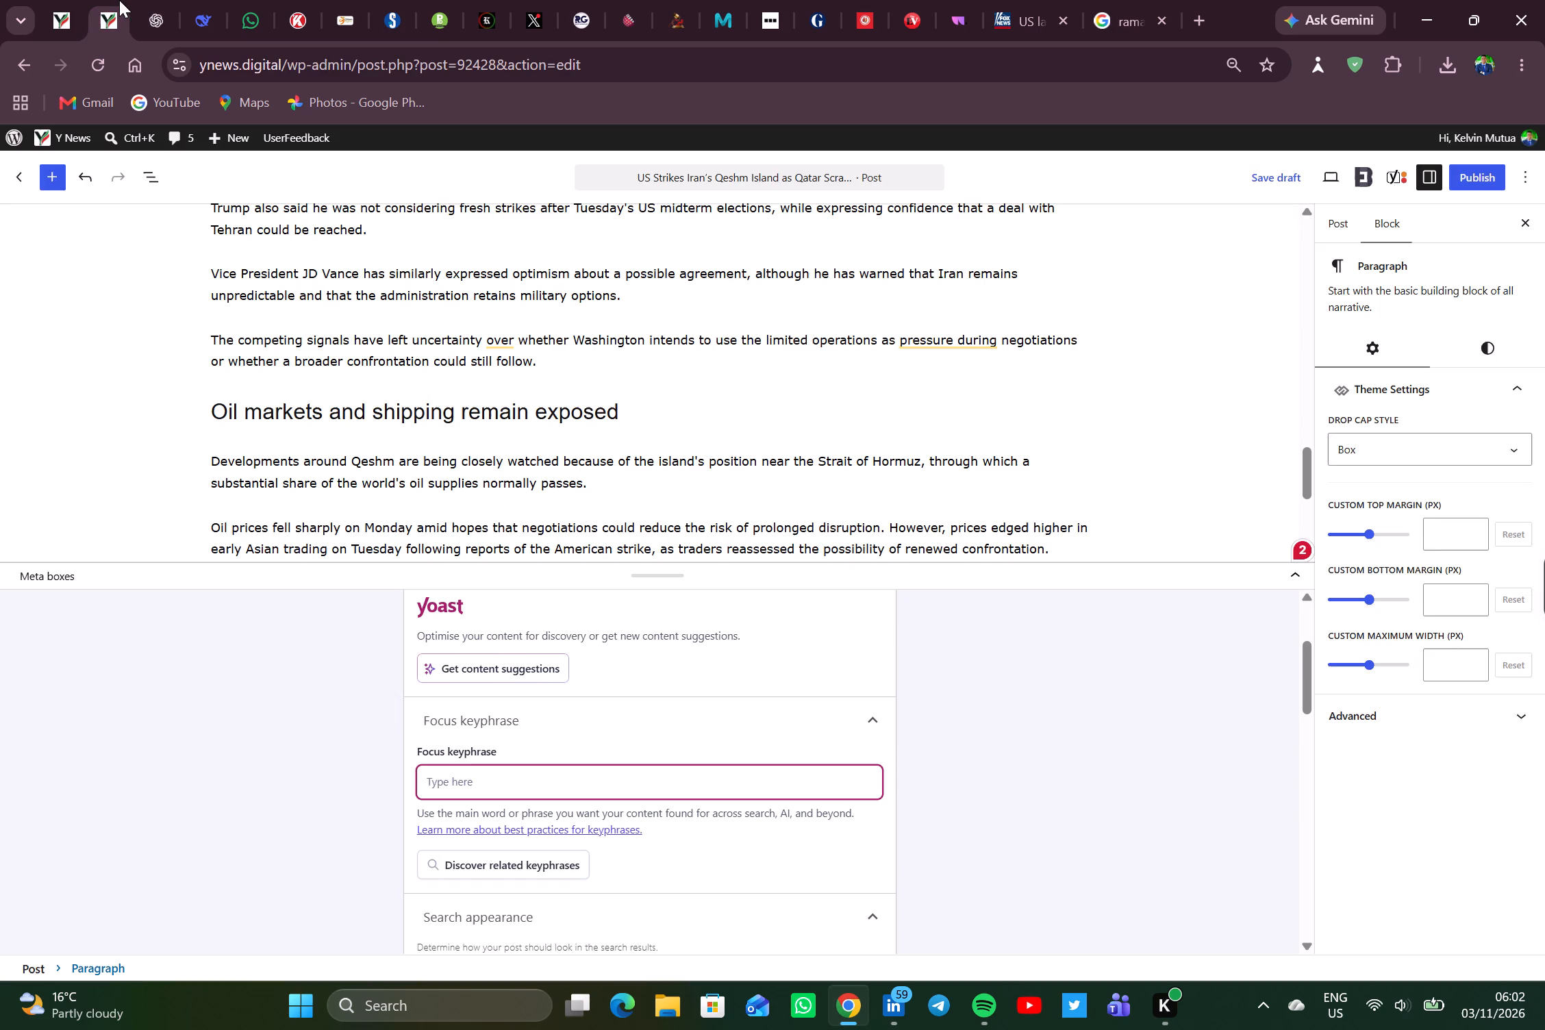
key("ctrl+v")
left_click(985, 578)
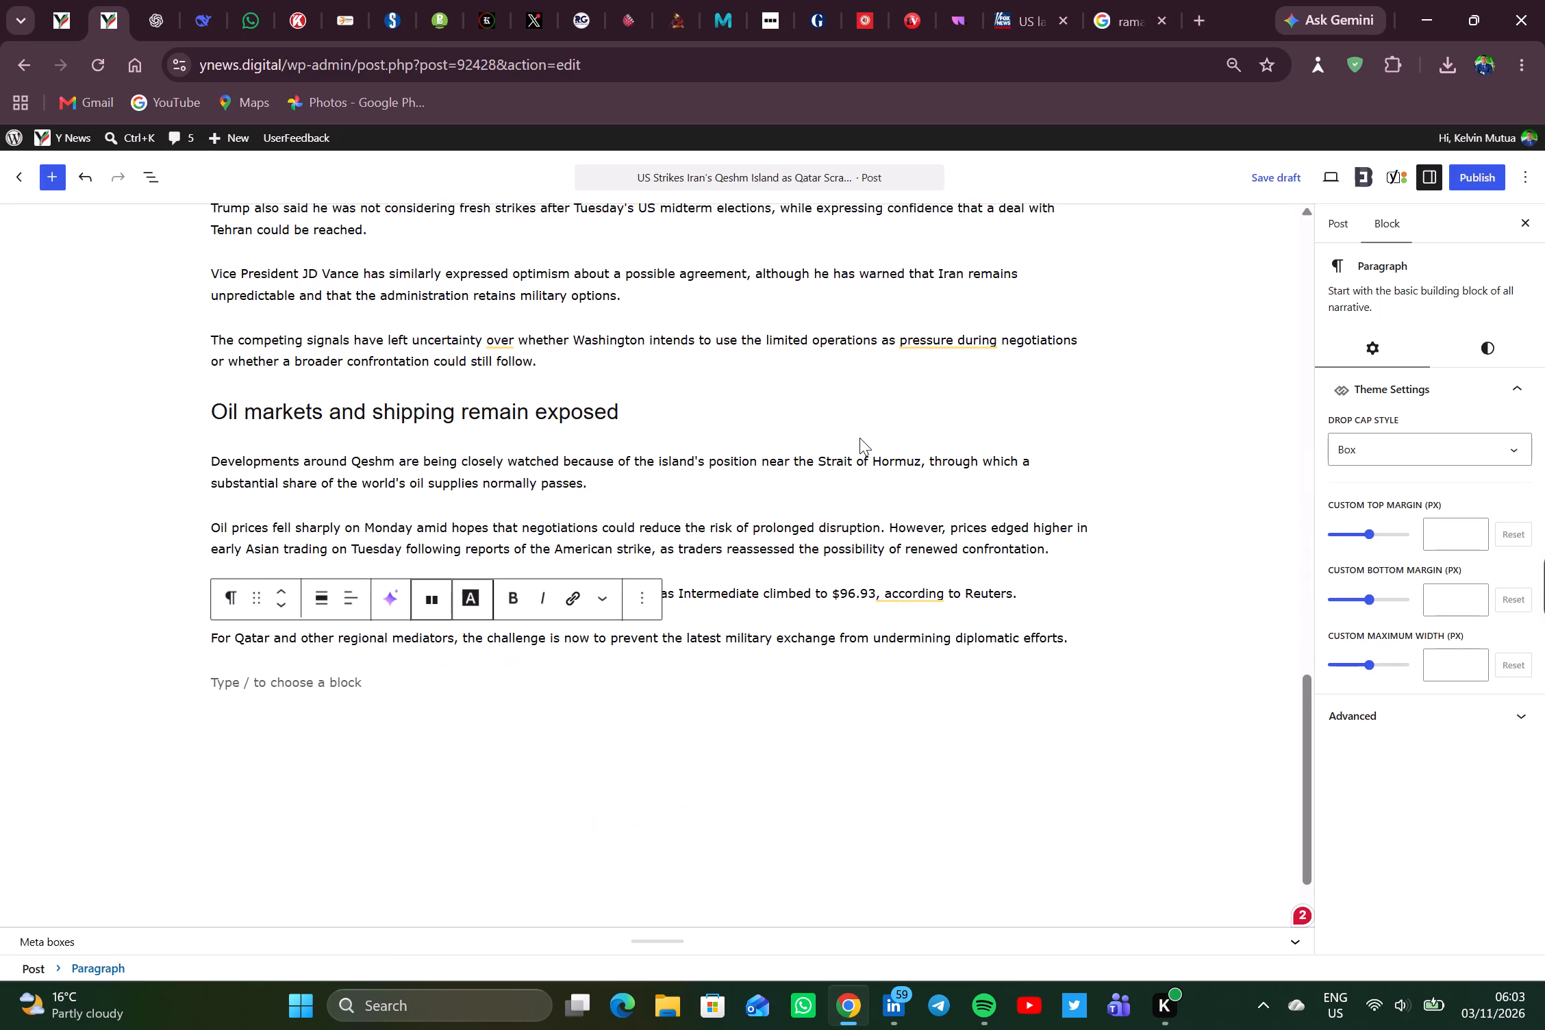
scroll(859, 438, "up", 10)
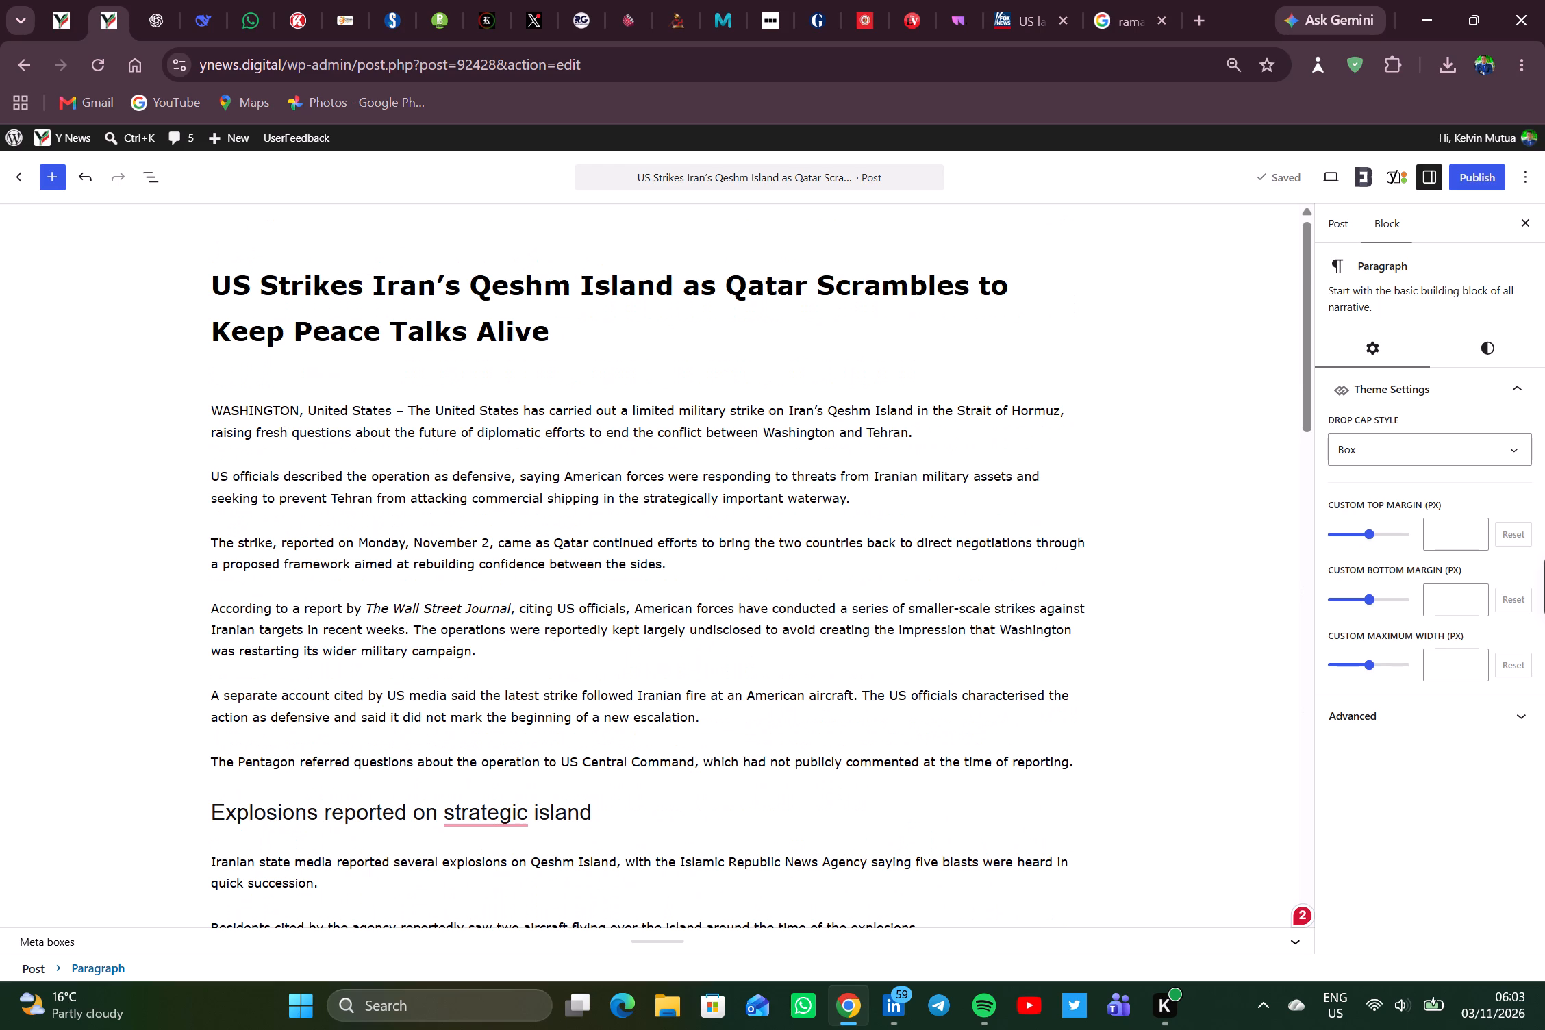
Search Google Images for the Fox News headline "US launches defensive strike on Iranian island as Tehran talks hang in balance", limited to the past week.
left_click(1125, 5)
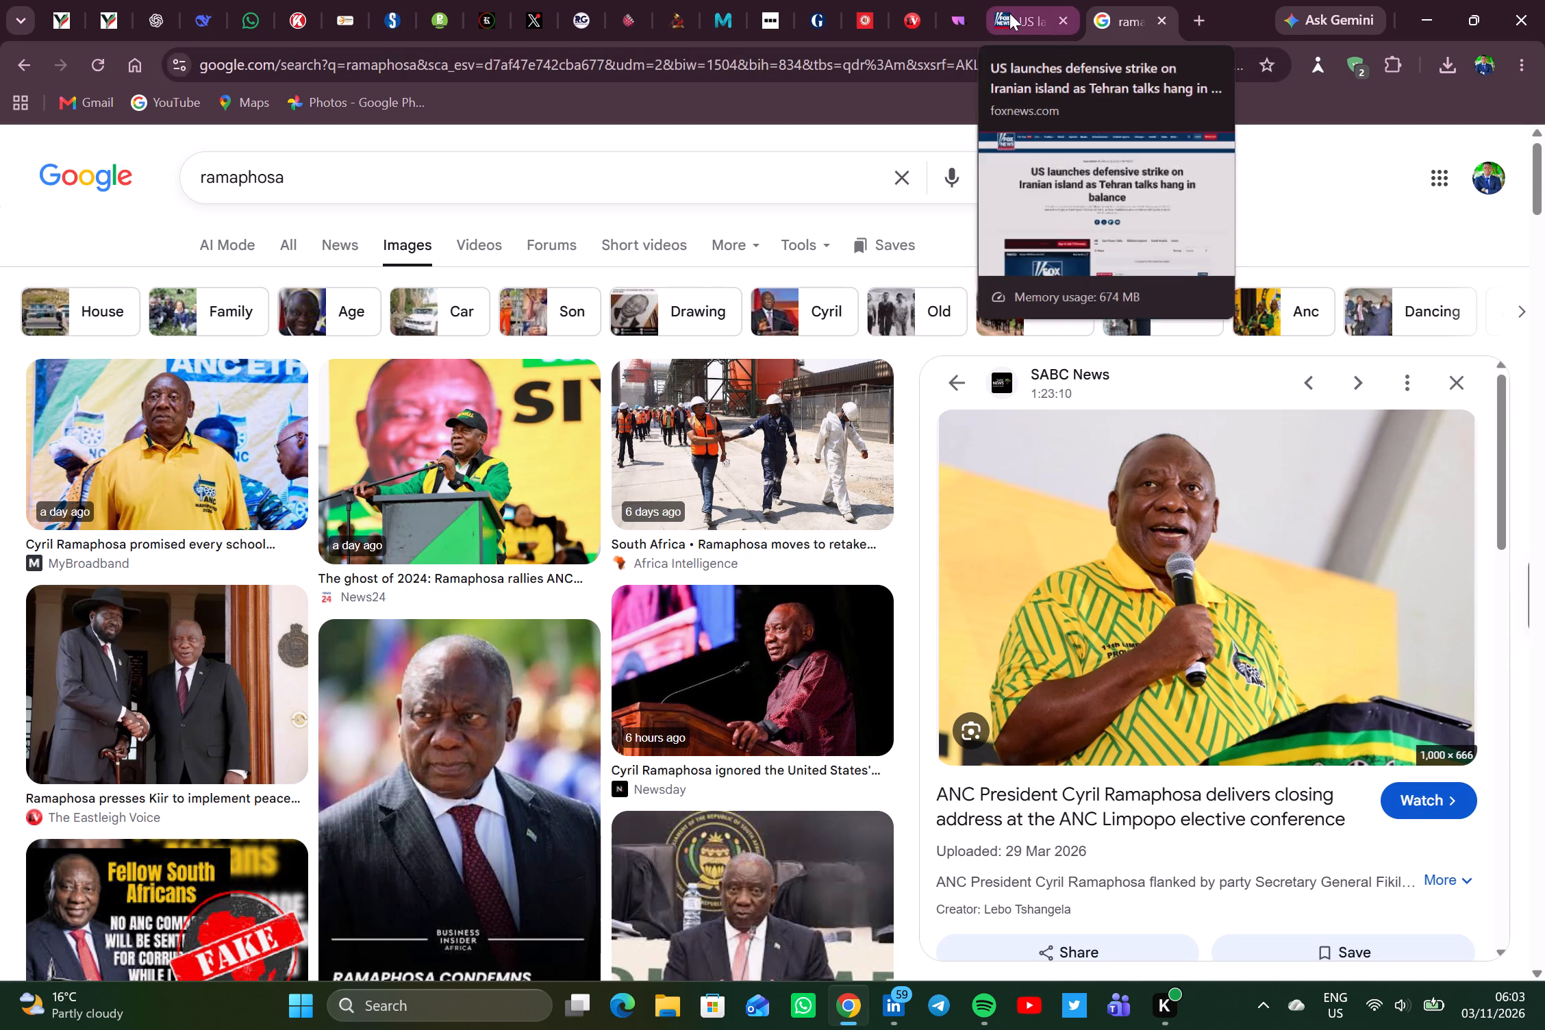
left_click(1009, 13)
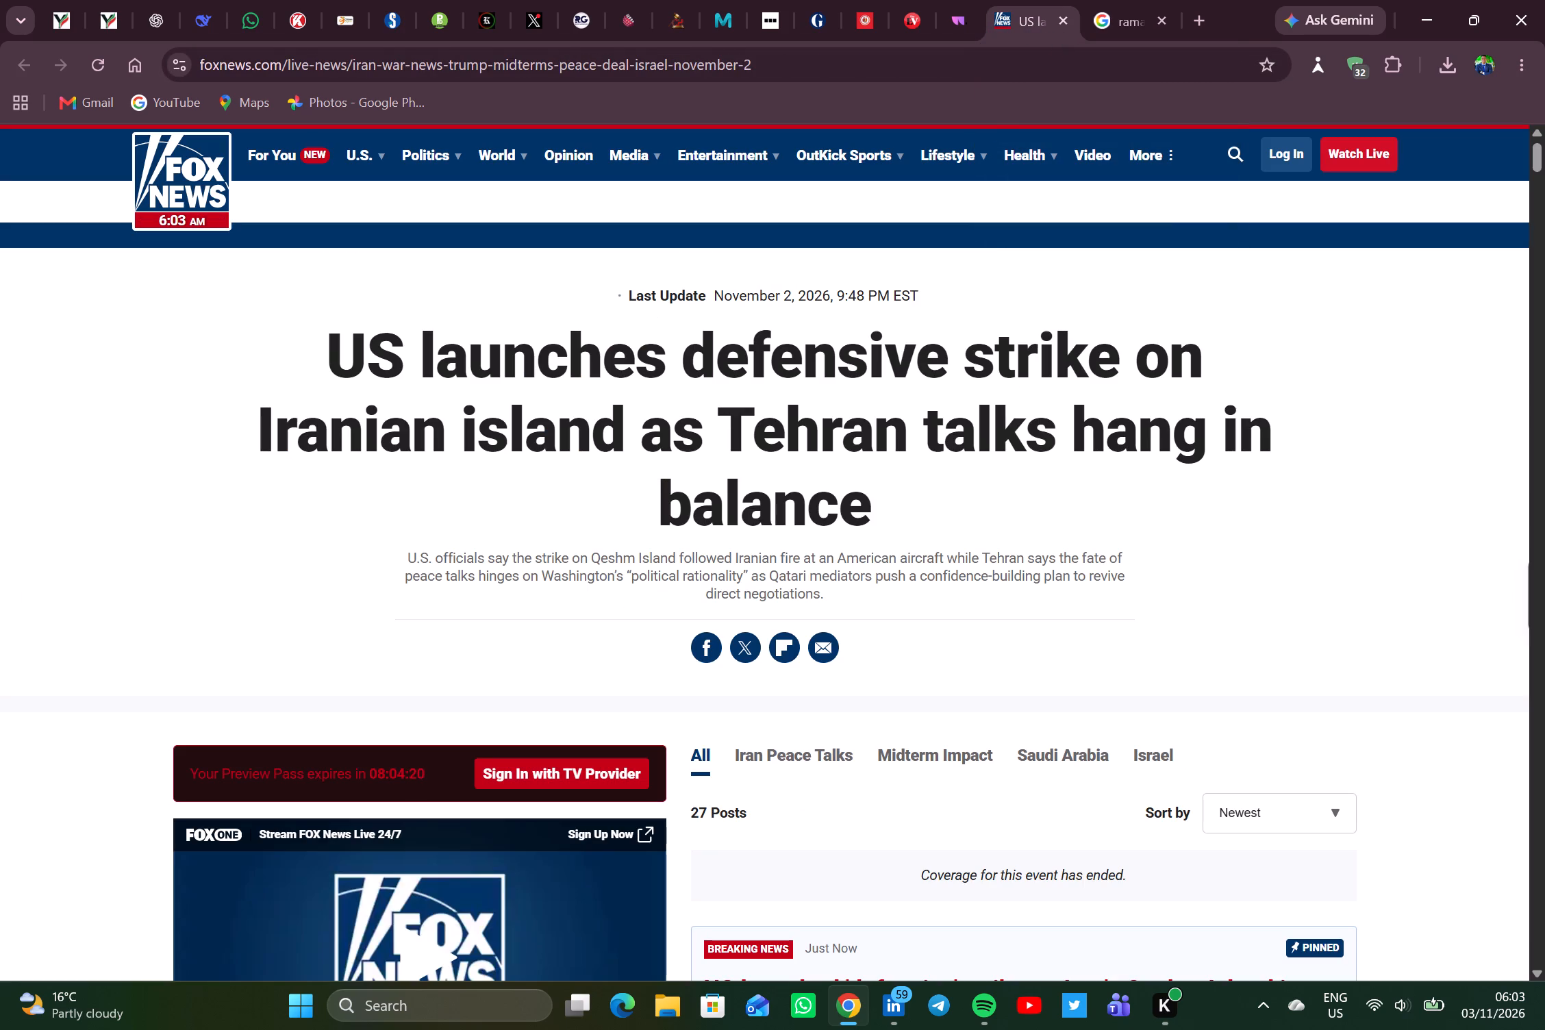
left_click_drag(338, 369, 912, 510)
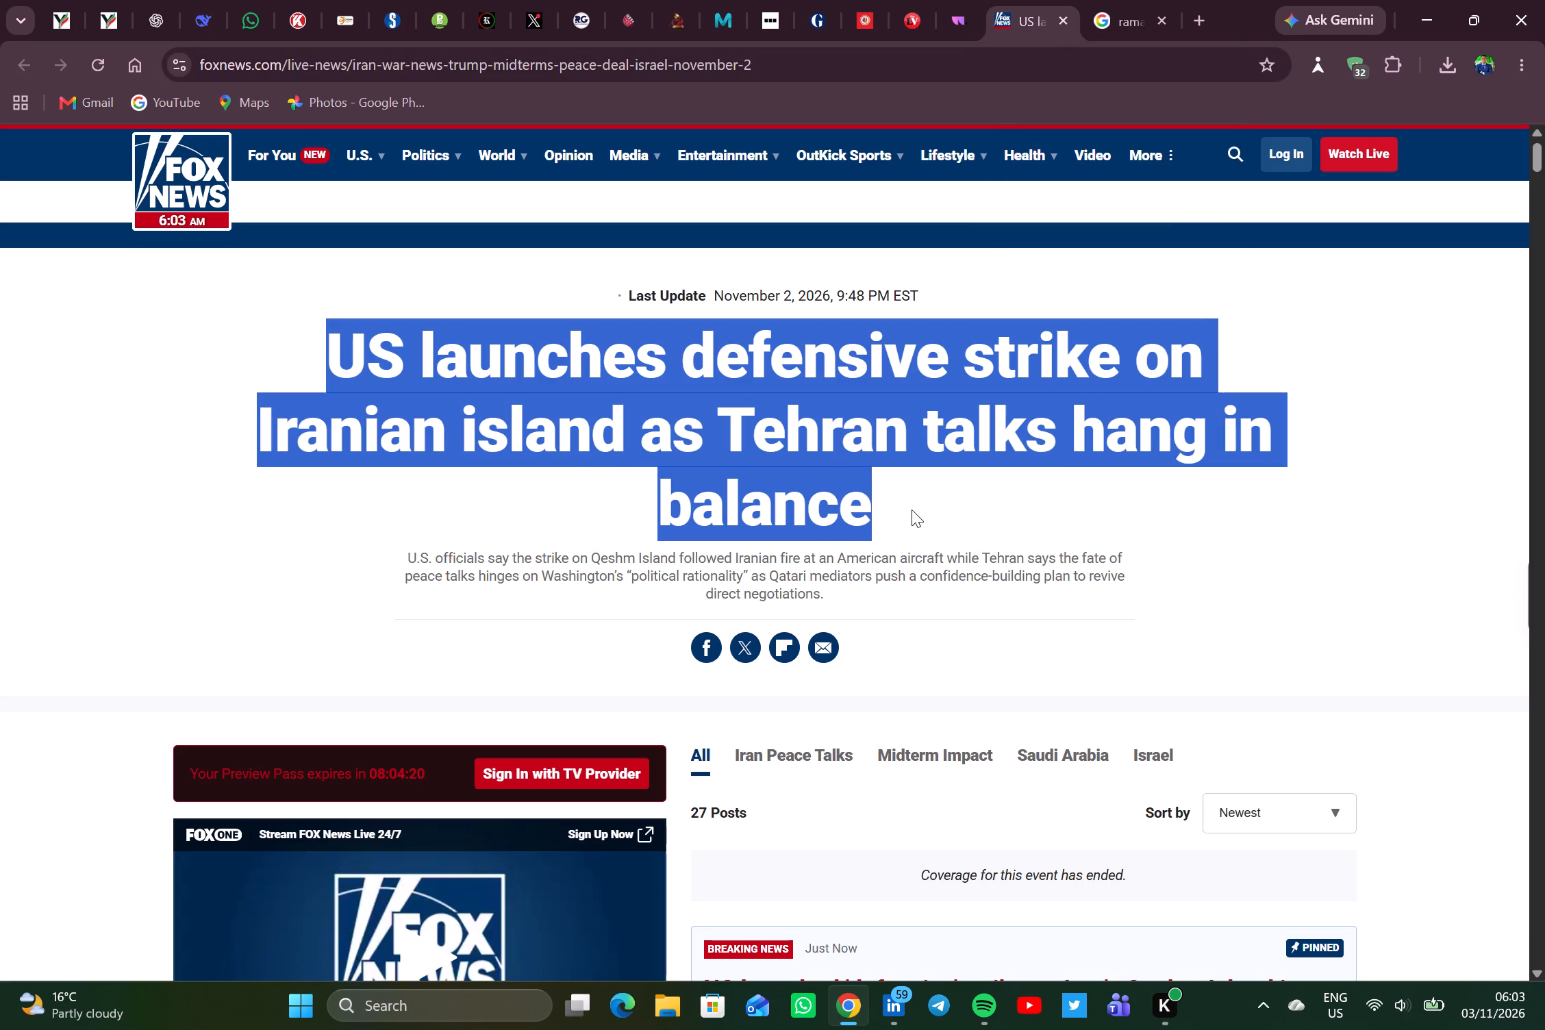
key("ctrl+c")
left_click(1062, 12)
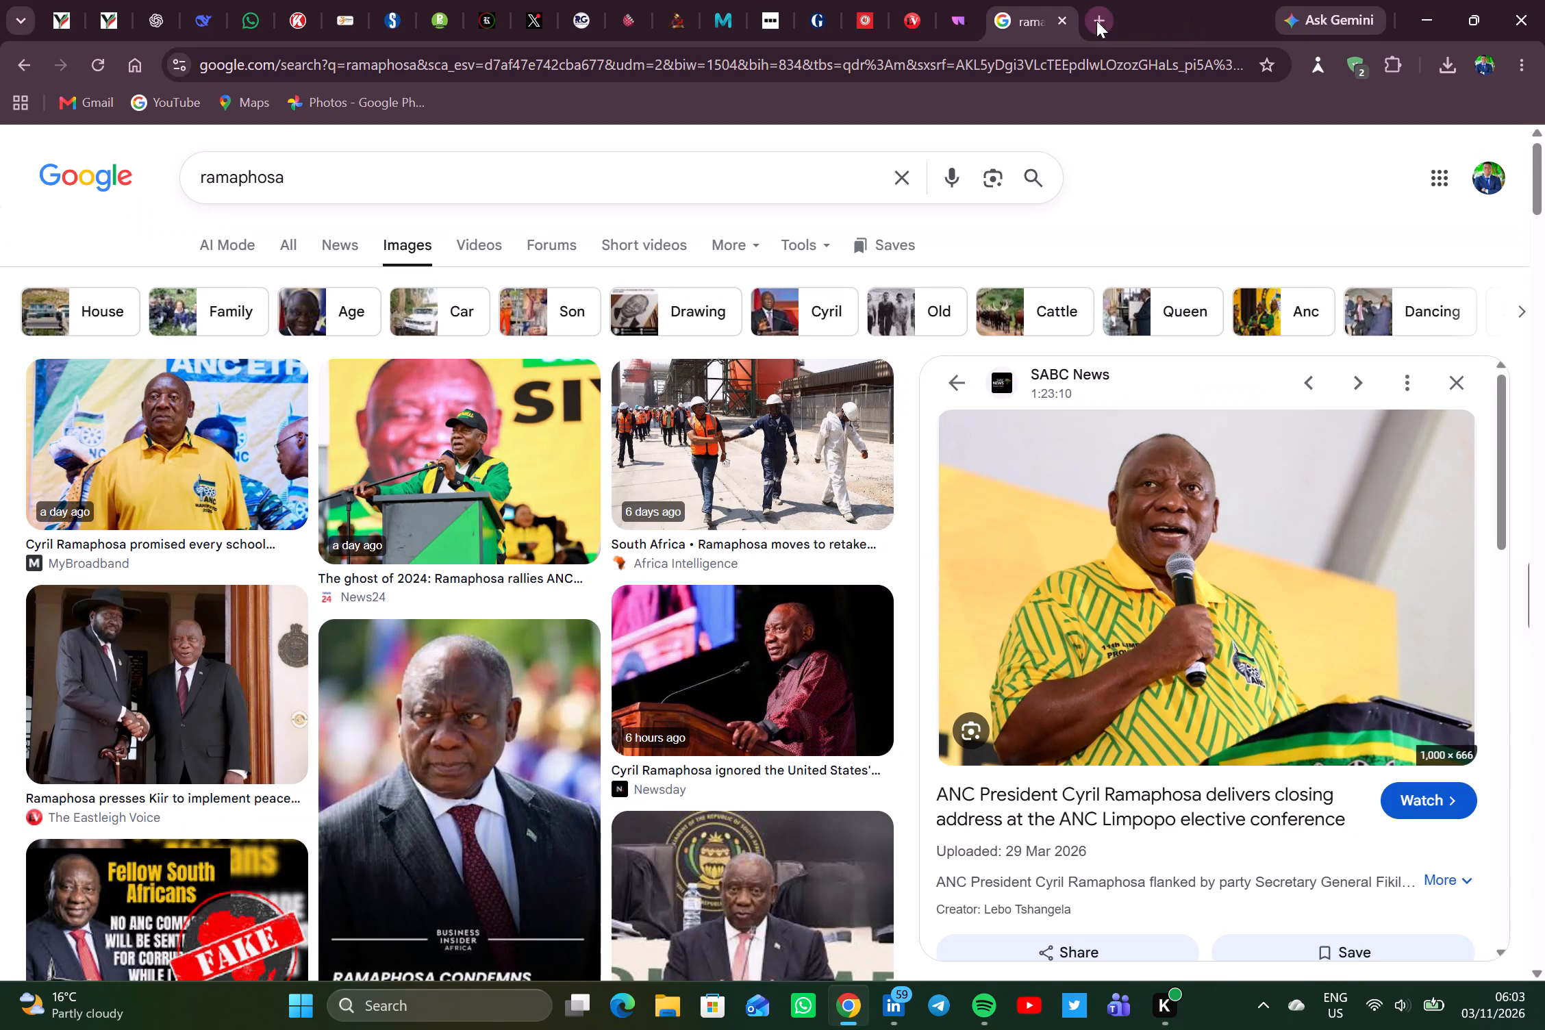
left_click(1096, 21)
key("ctrl+v")
key("Return")
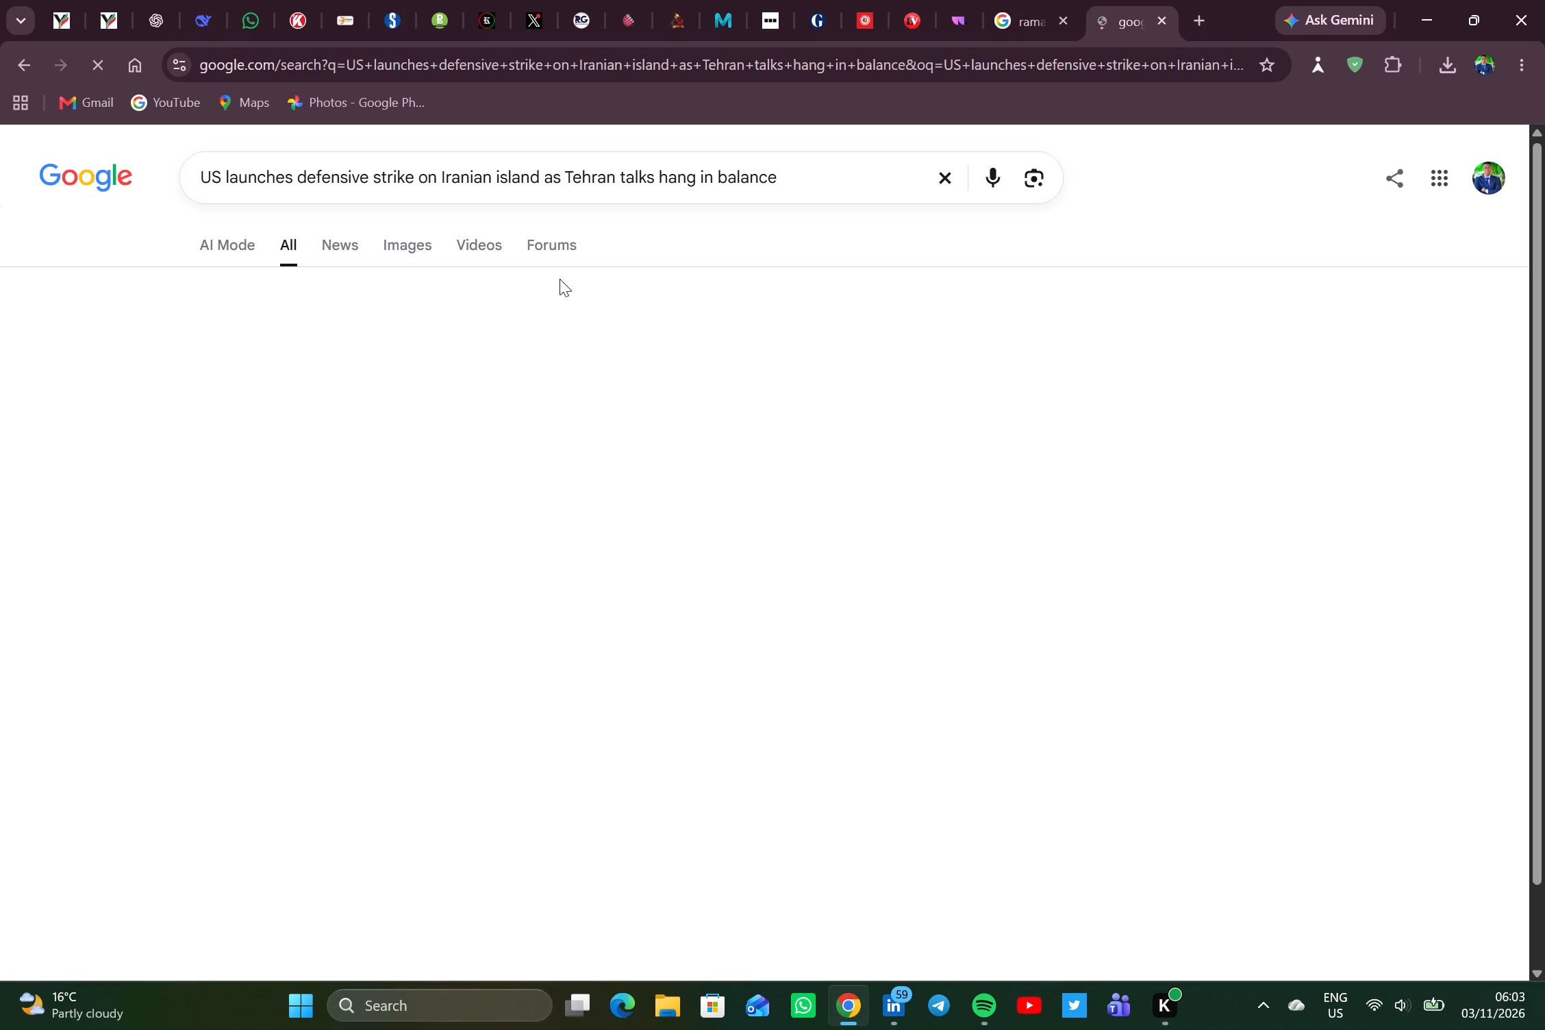
left_click(418, 240)
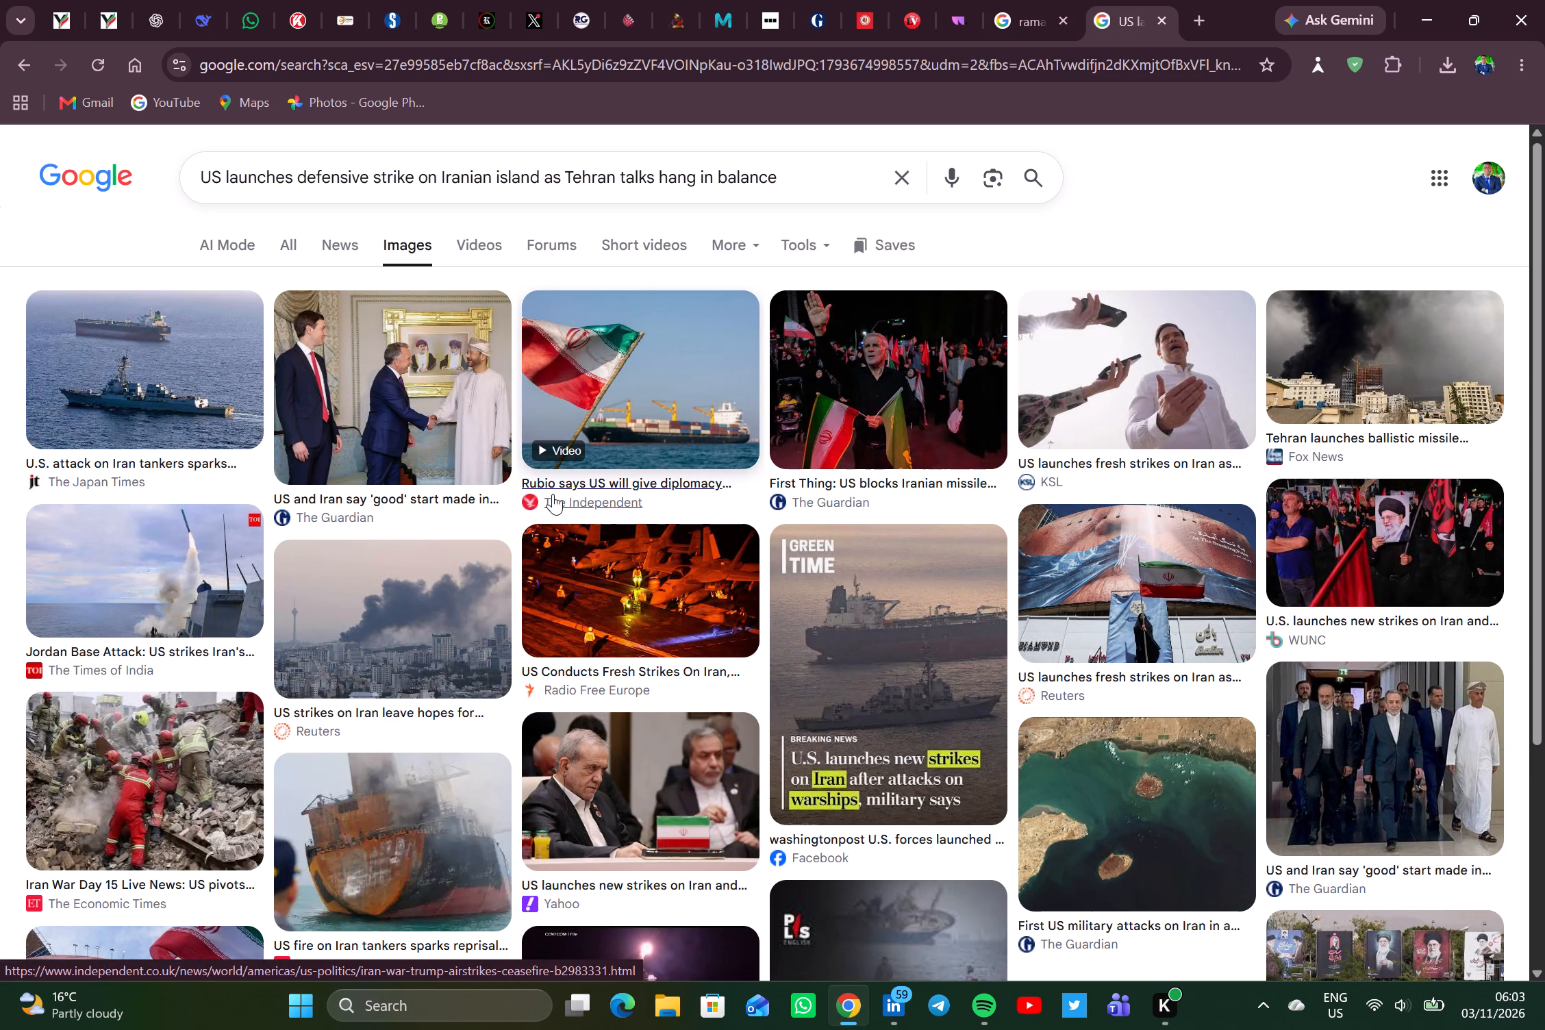
left_click(810, 243)
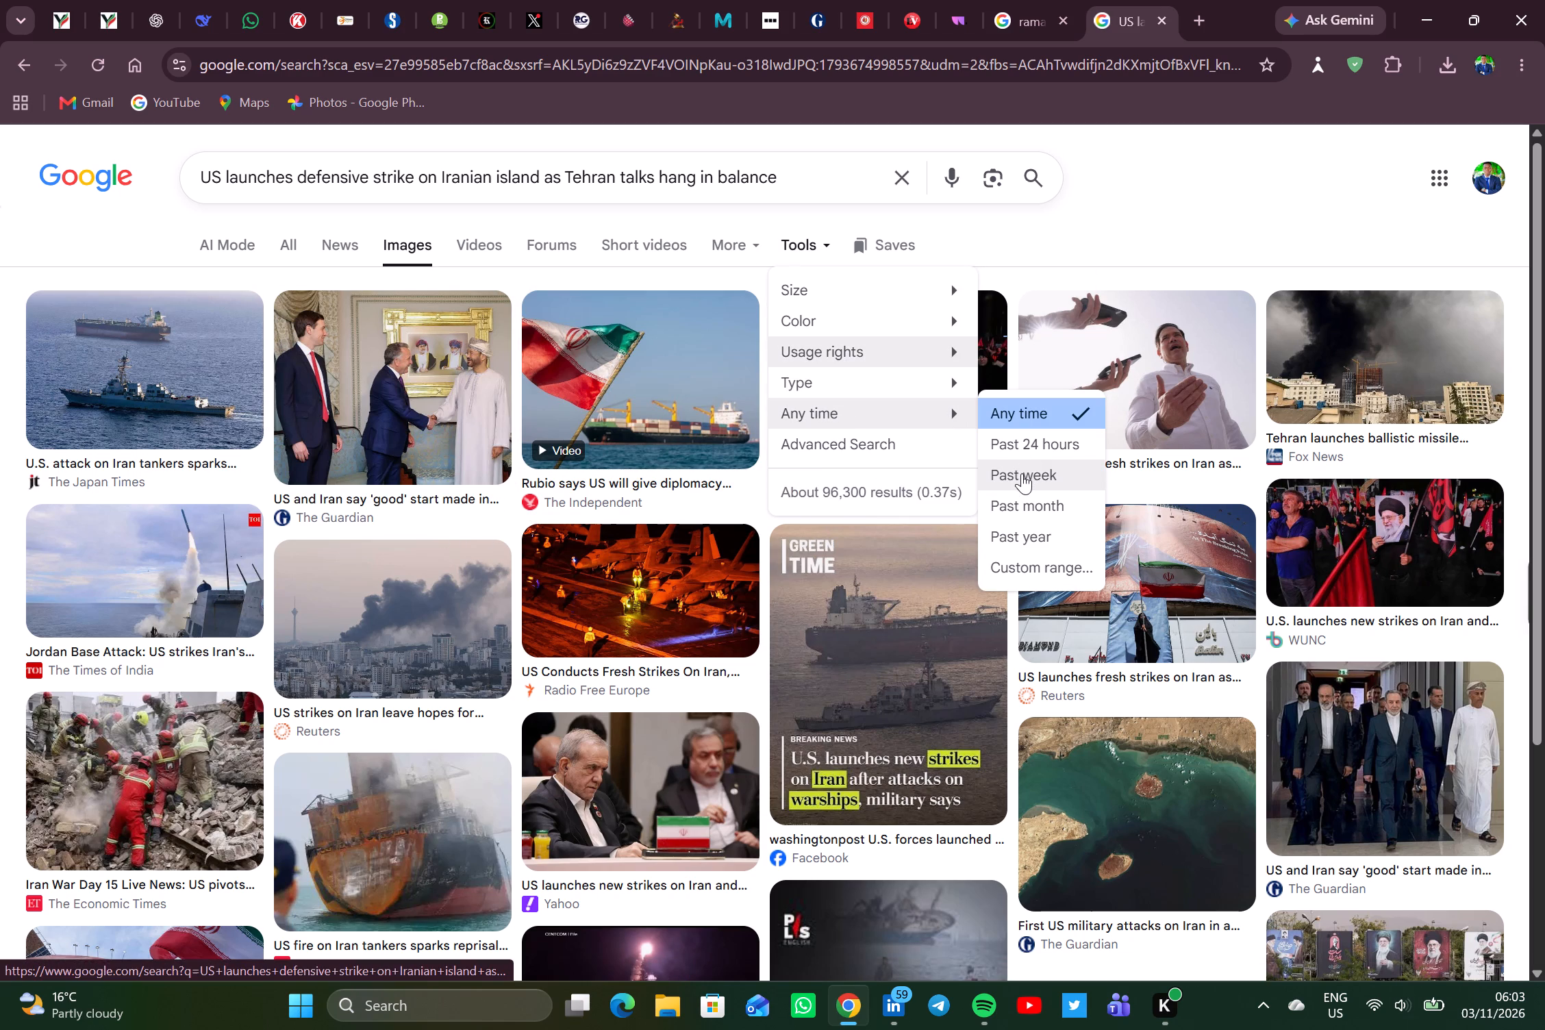
left_click(1022, 473)
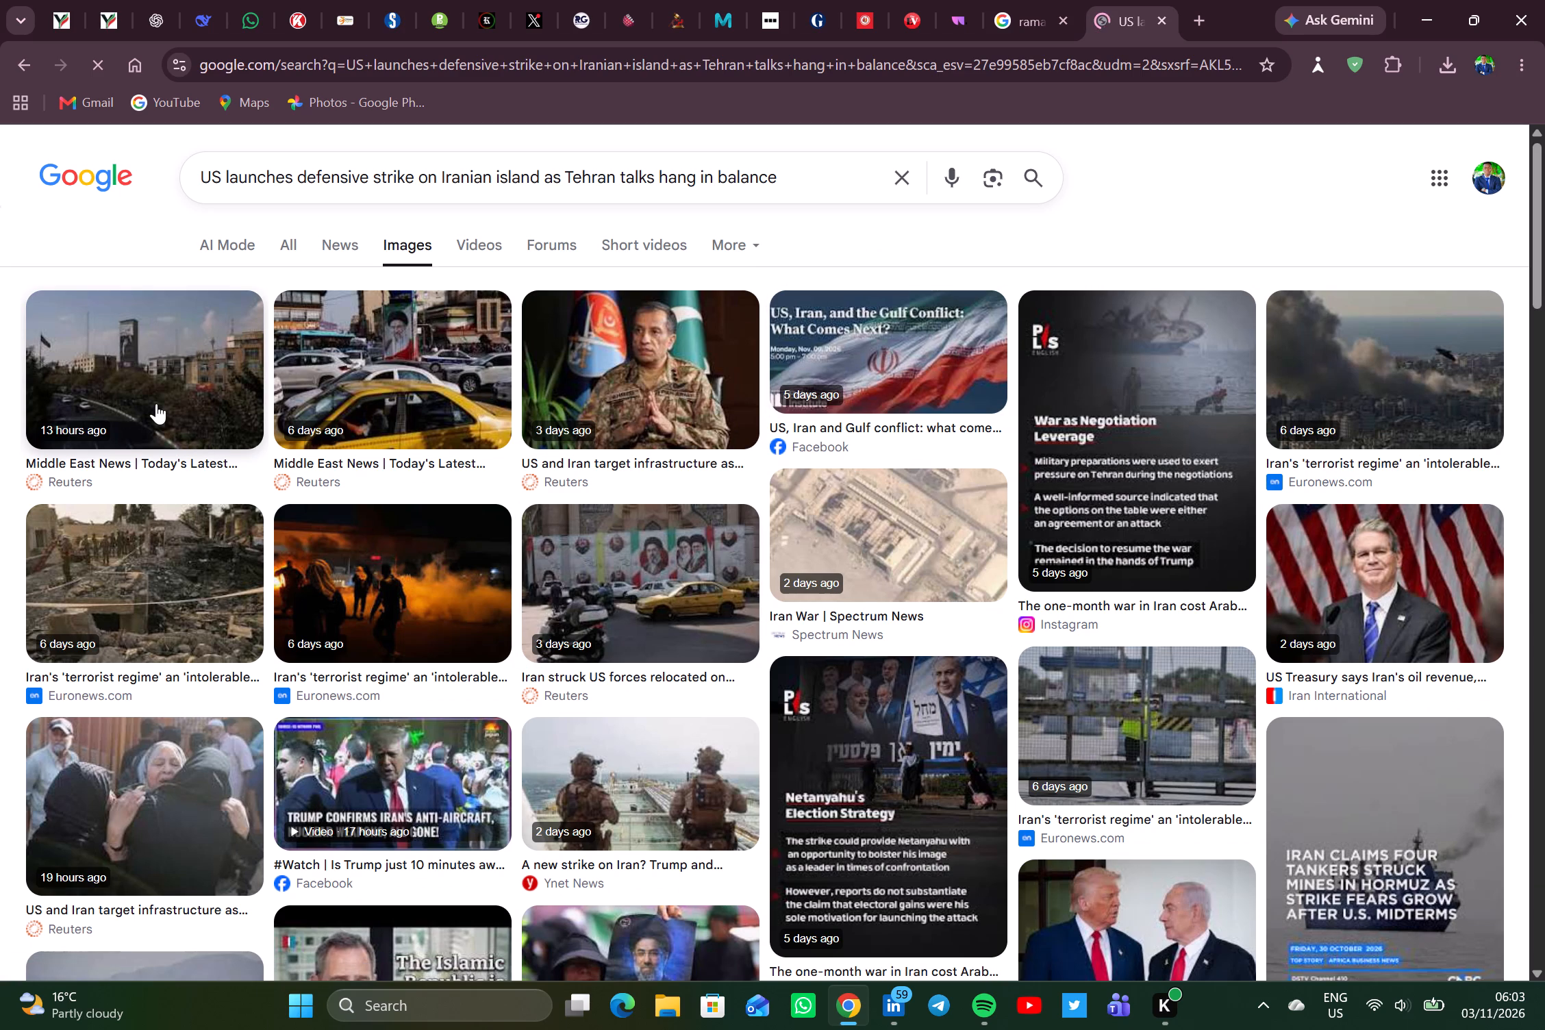
Save the Reuters photo of a tree-lined city road, the first image result, to Downloads as "Qeshm-island-US-Iran-y-news".
left_click(156, 403)
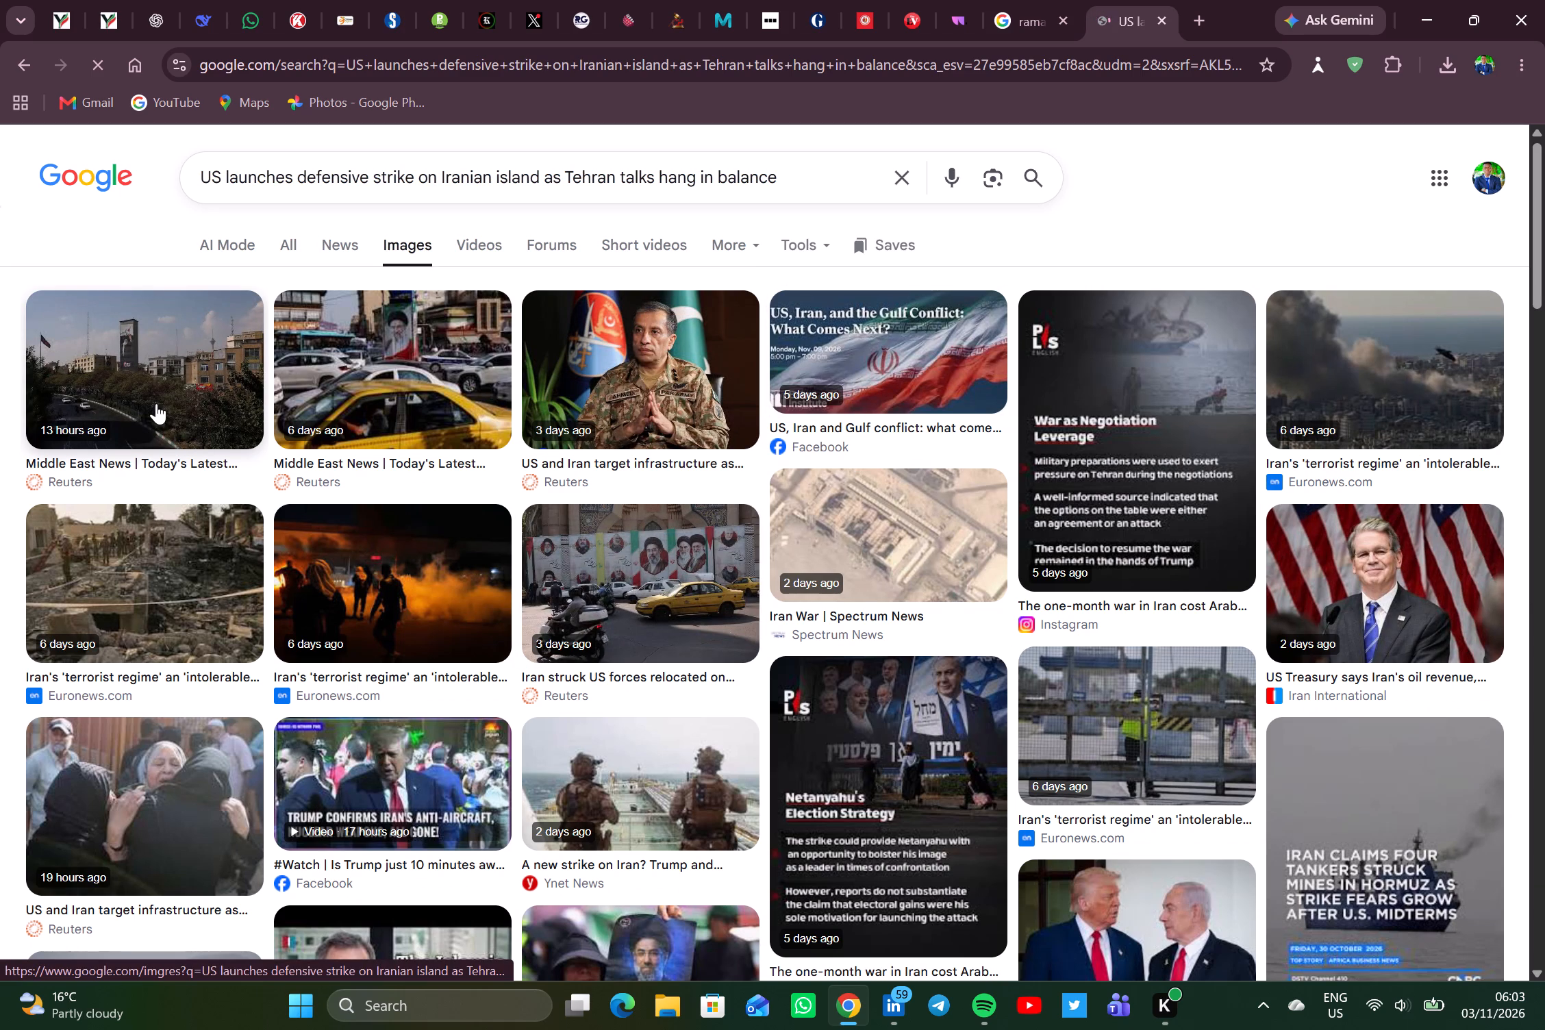
left_click(170, 390)
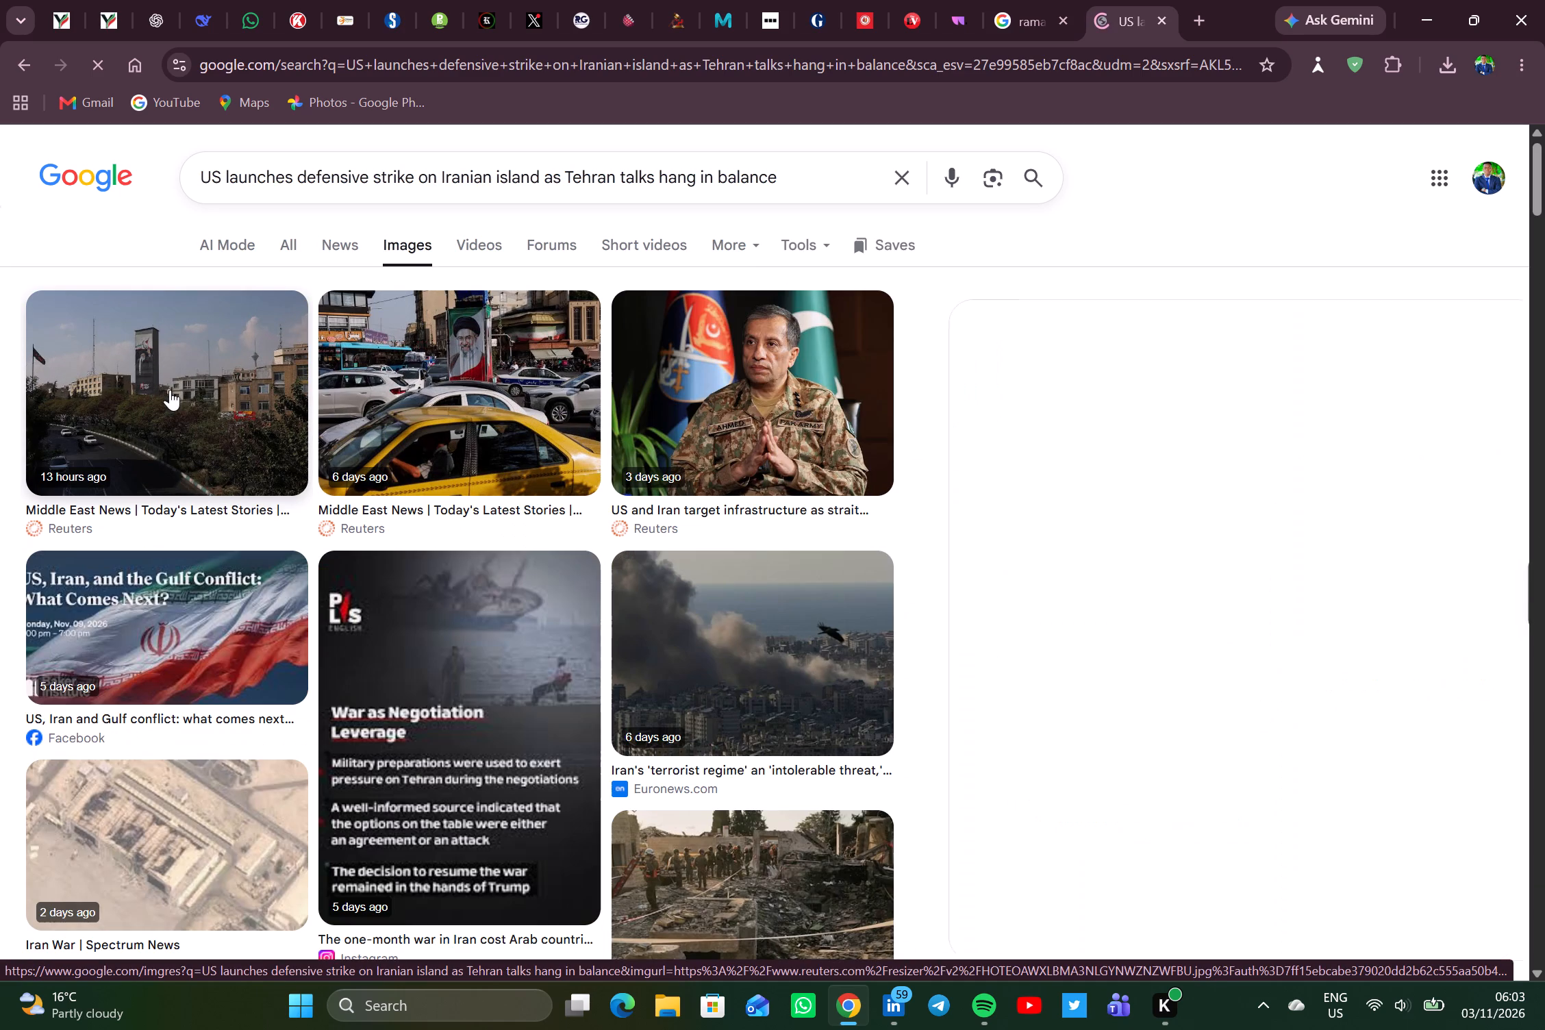
scroll(1309, 653, "down", 3)
scroll(1309, 653, "up", 1)
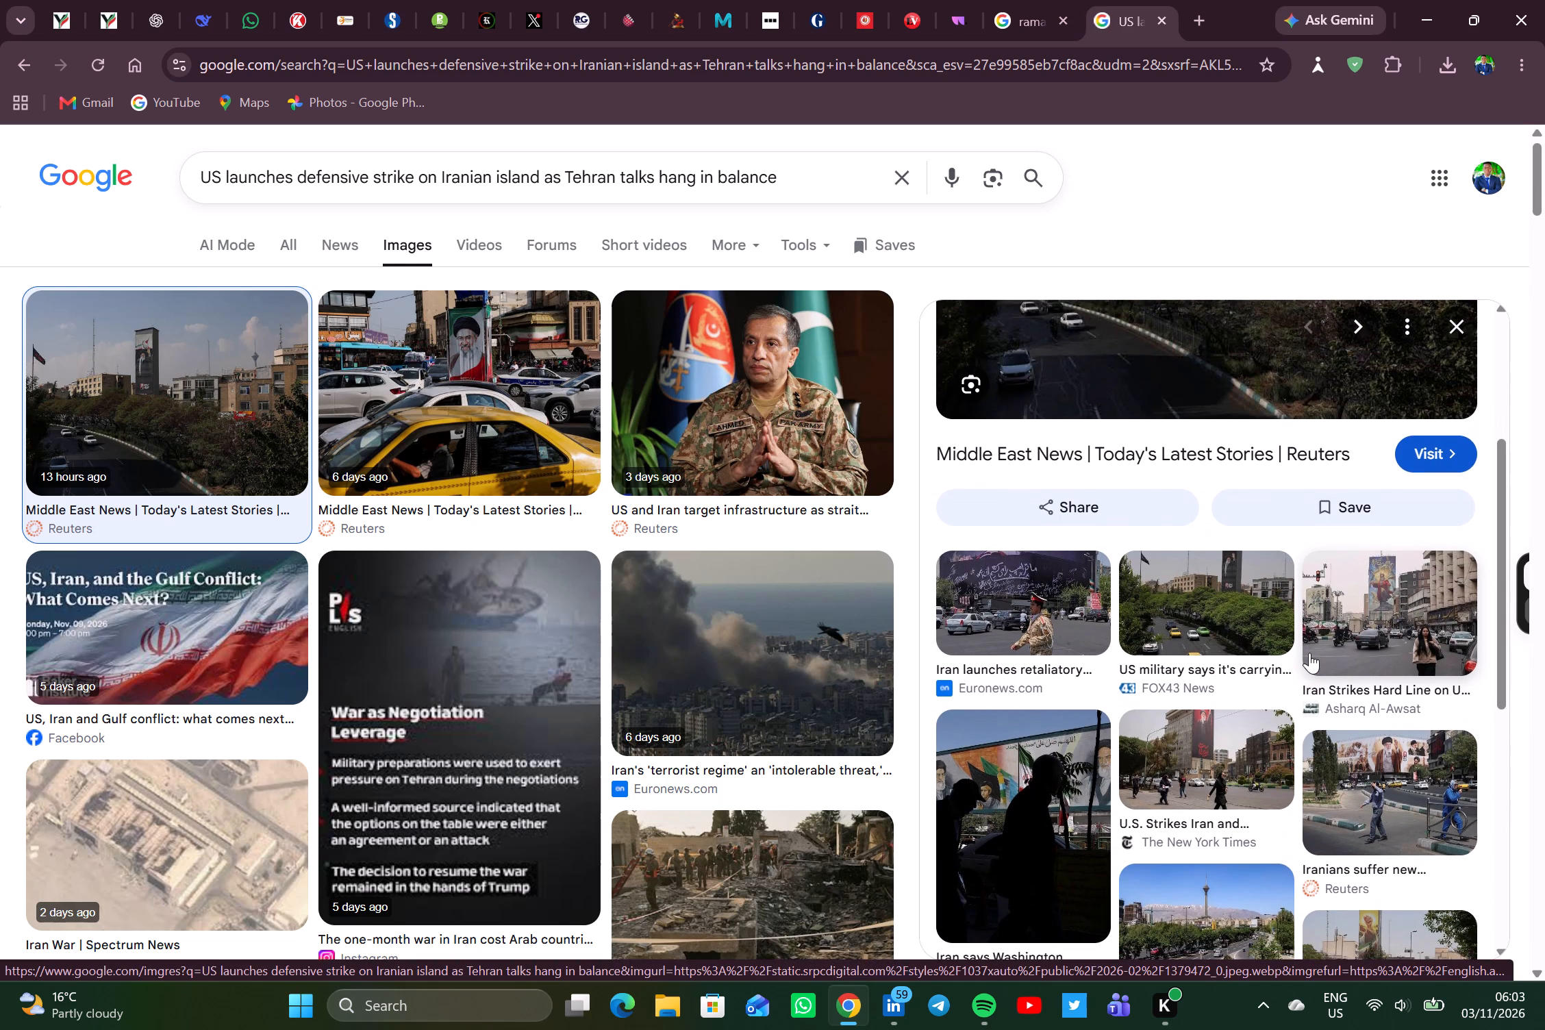
scroll(1309, 653, "up", 1)
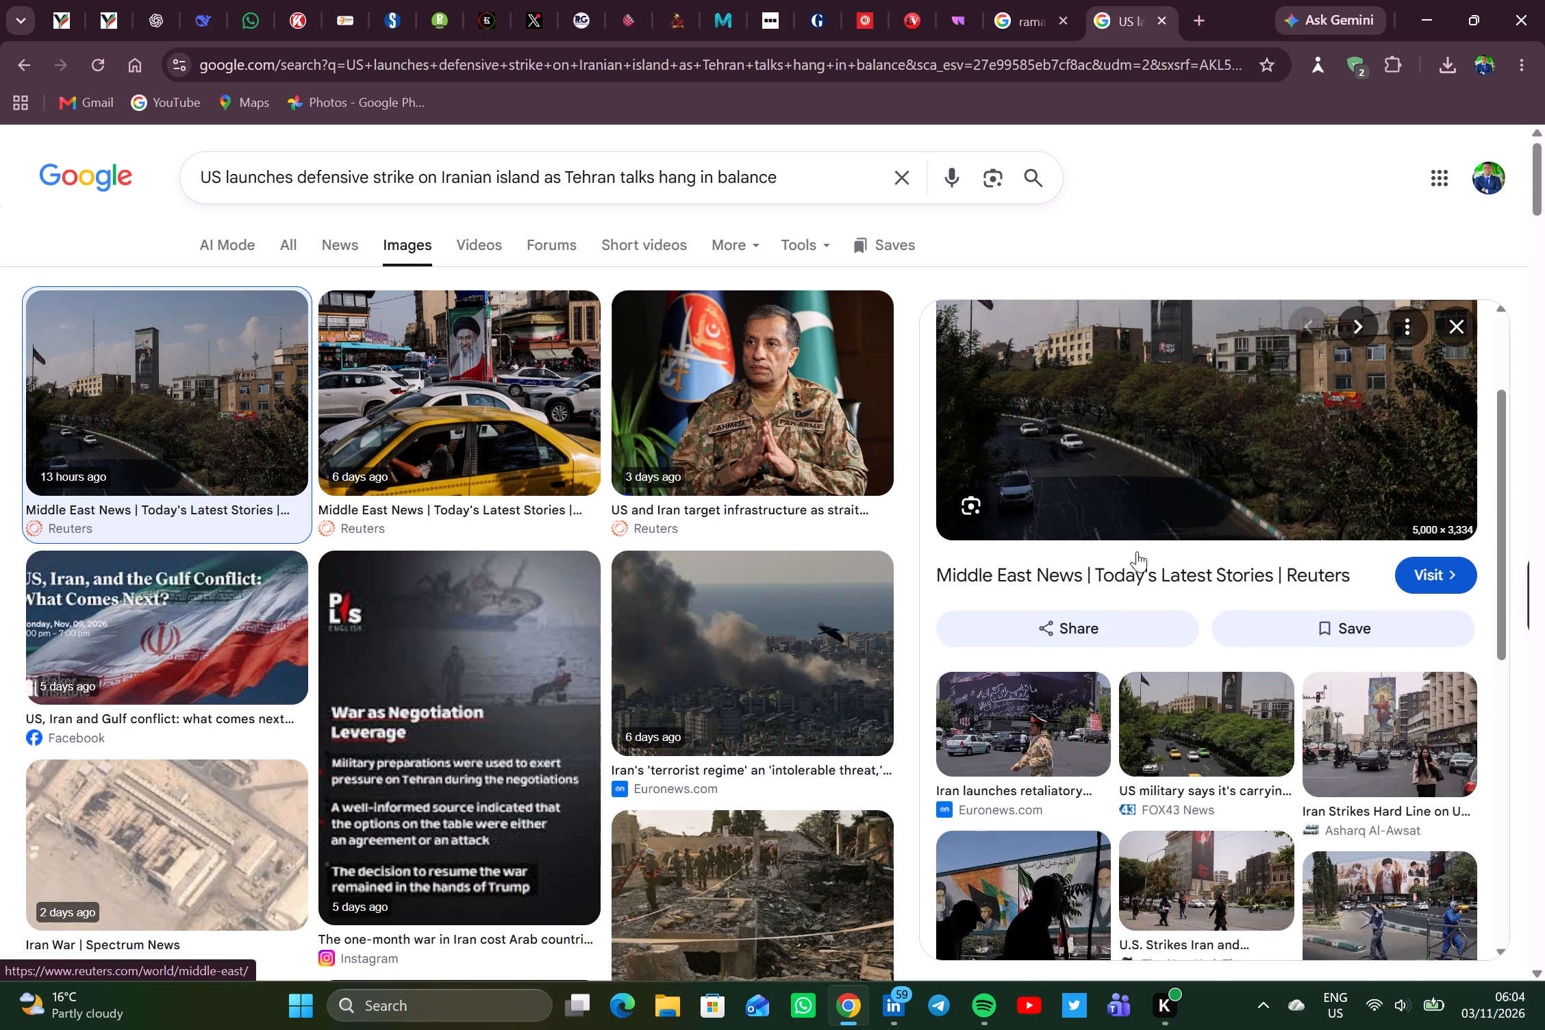
right_click(1155, 501)
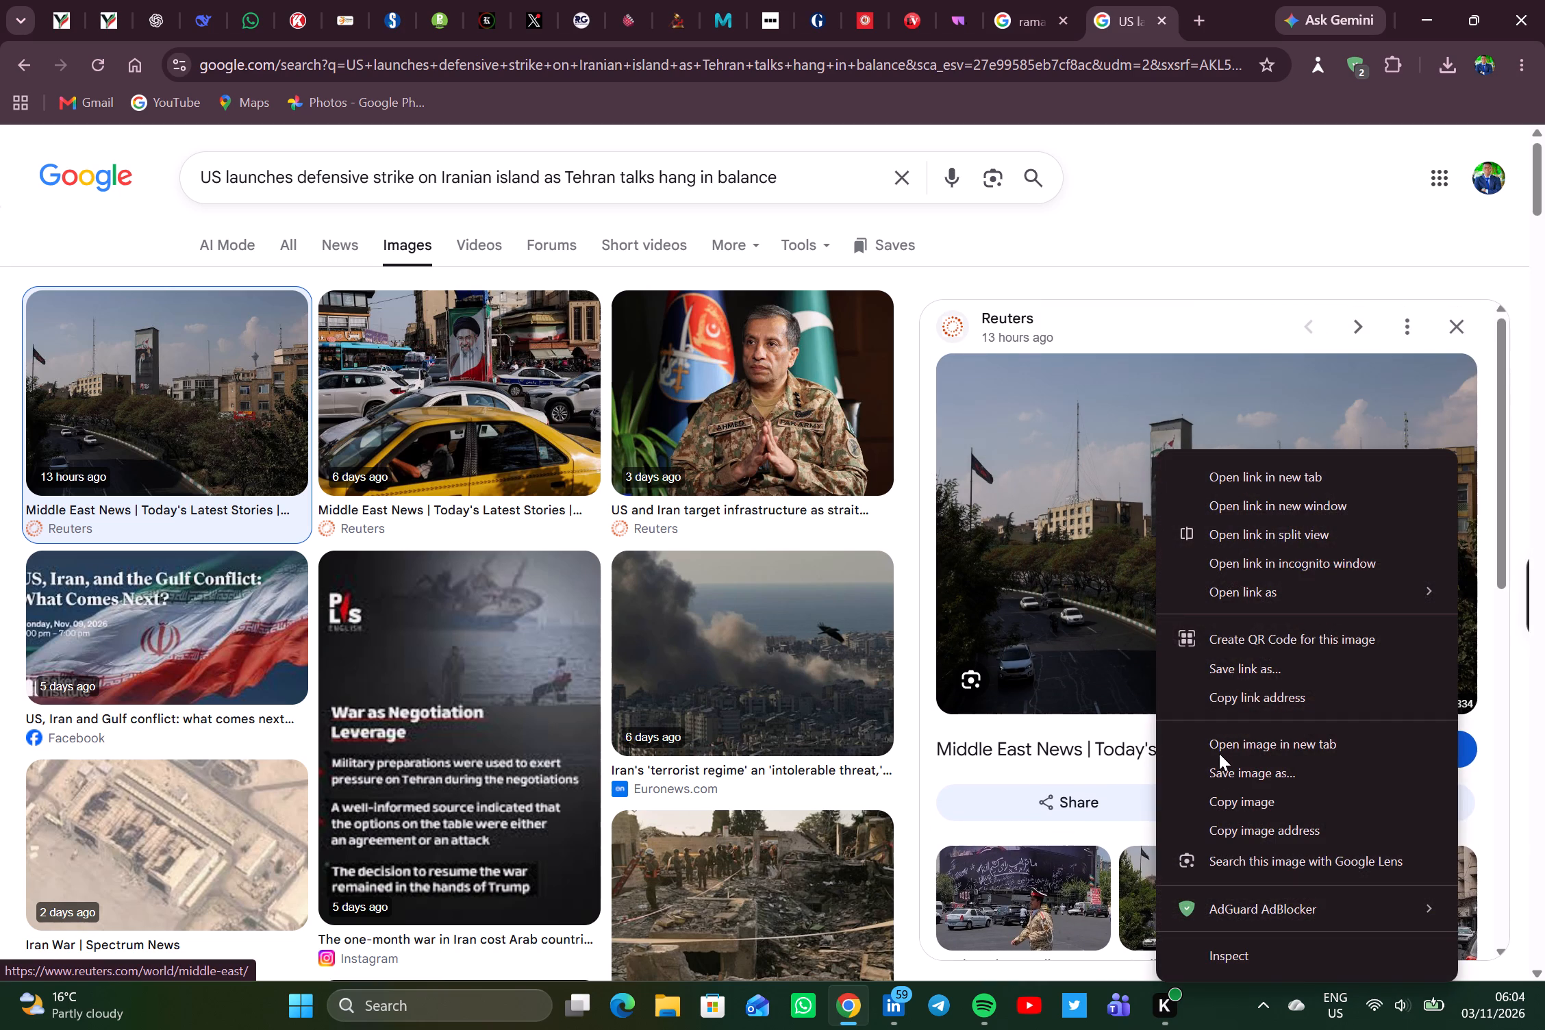
left_click(1220, 773)
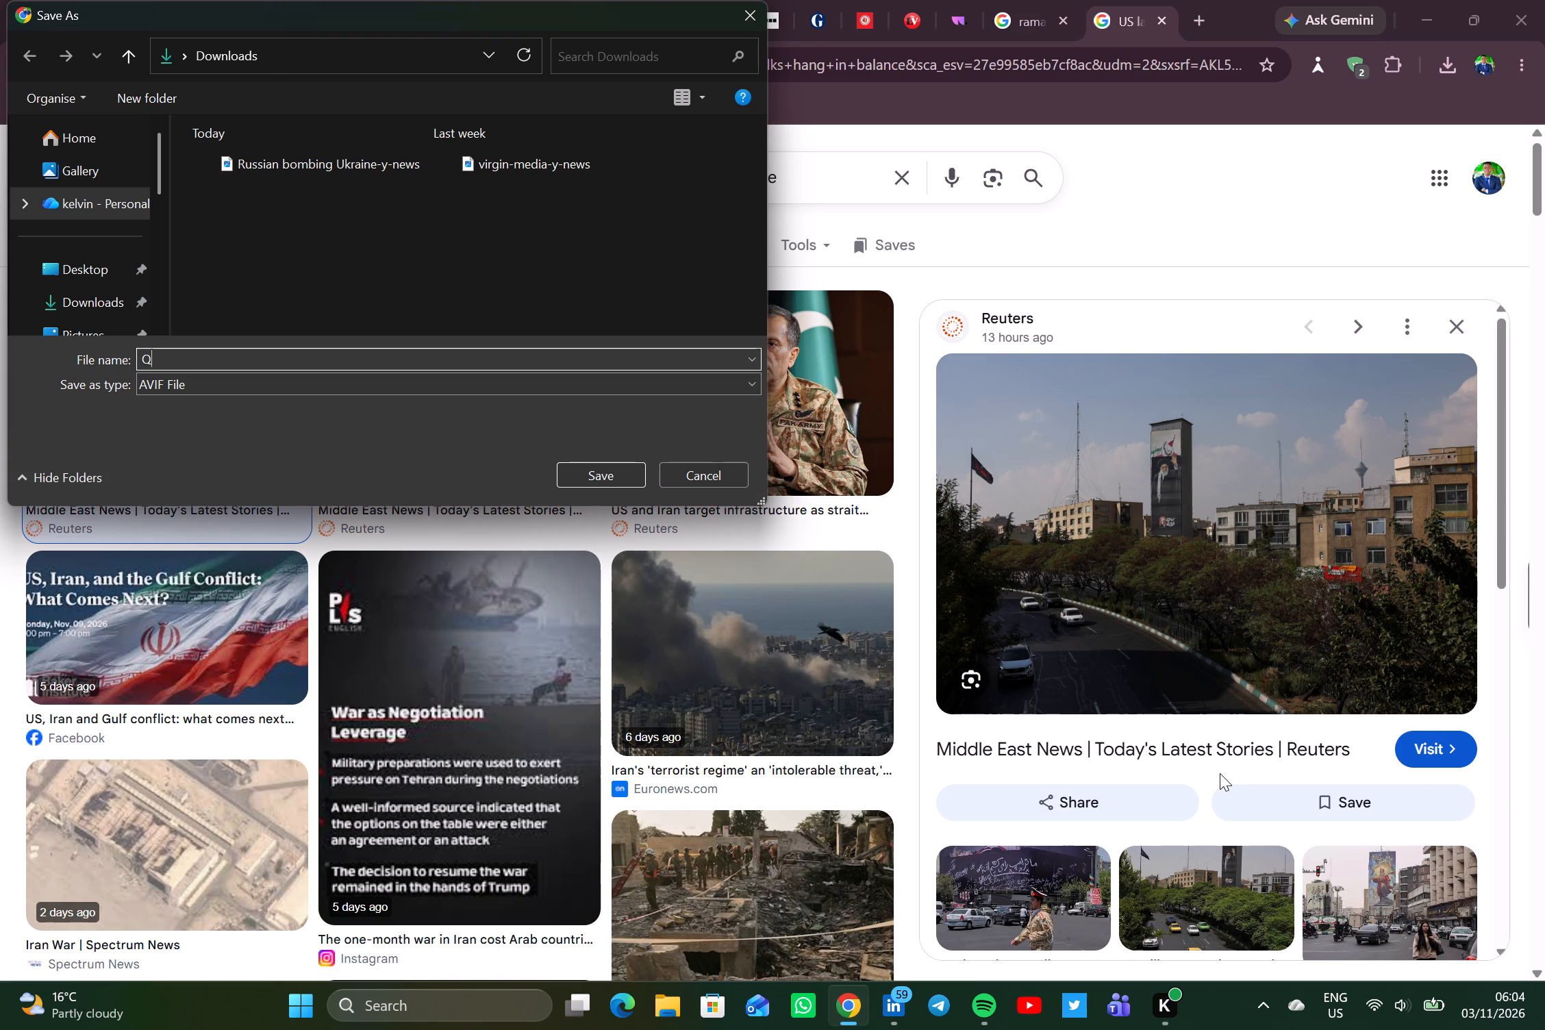
type("es")
key("h")
type("m-island-u")
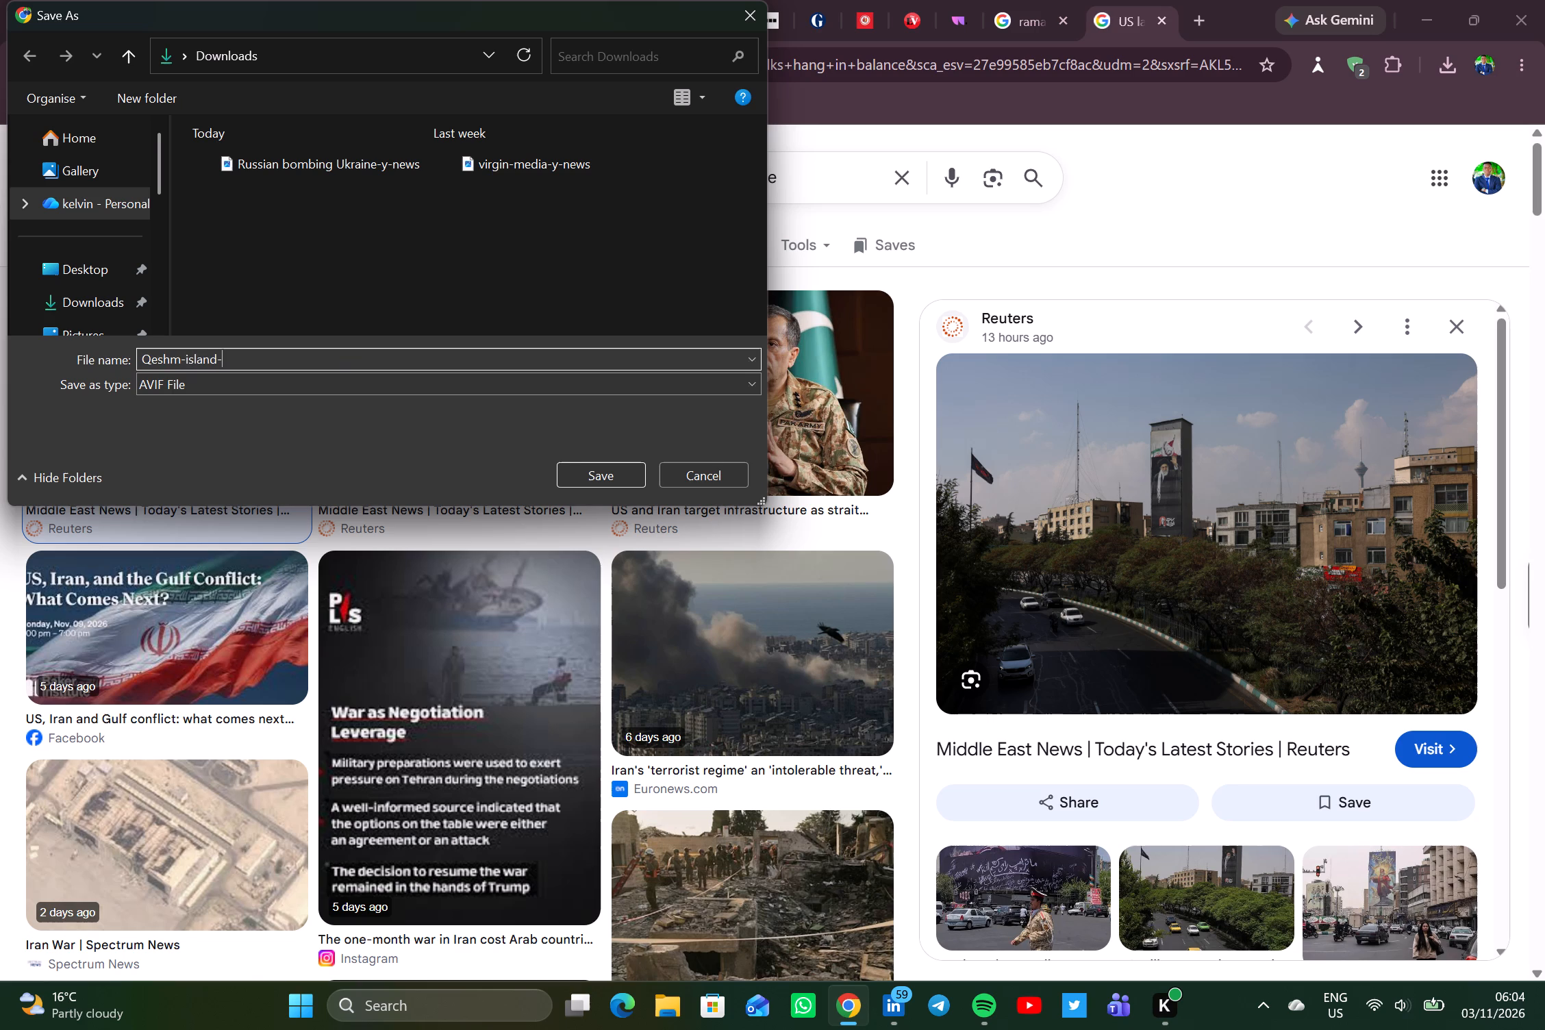
type("US-")
key("minus")
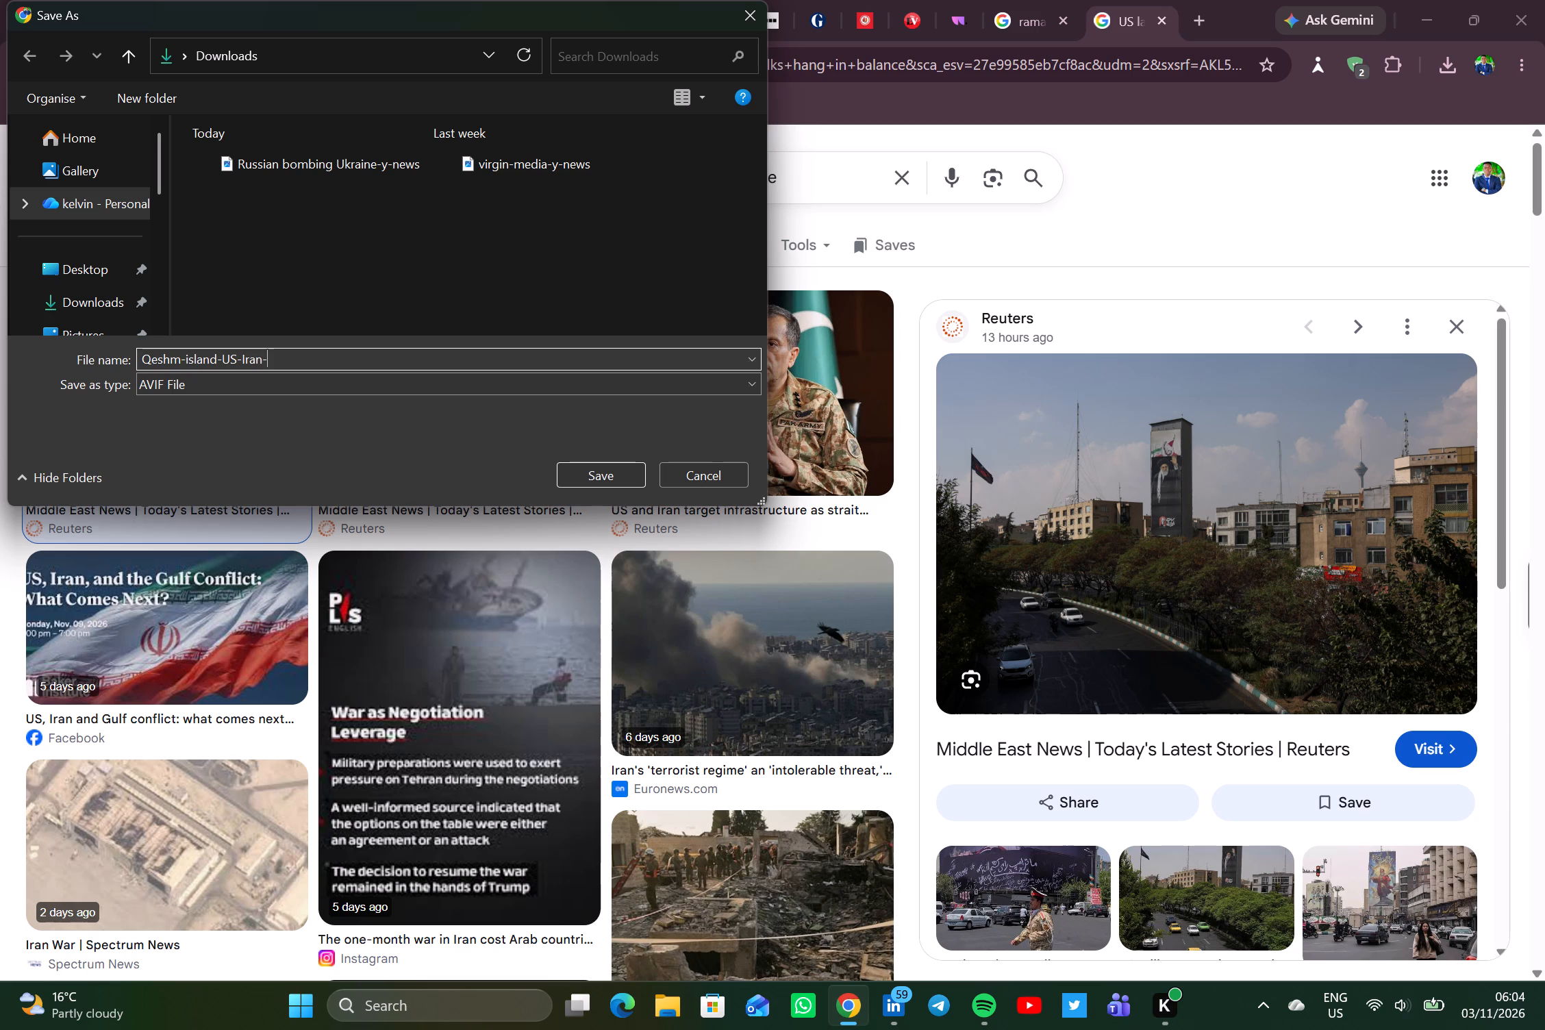
type("y-news")
left_click(623, 465)
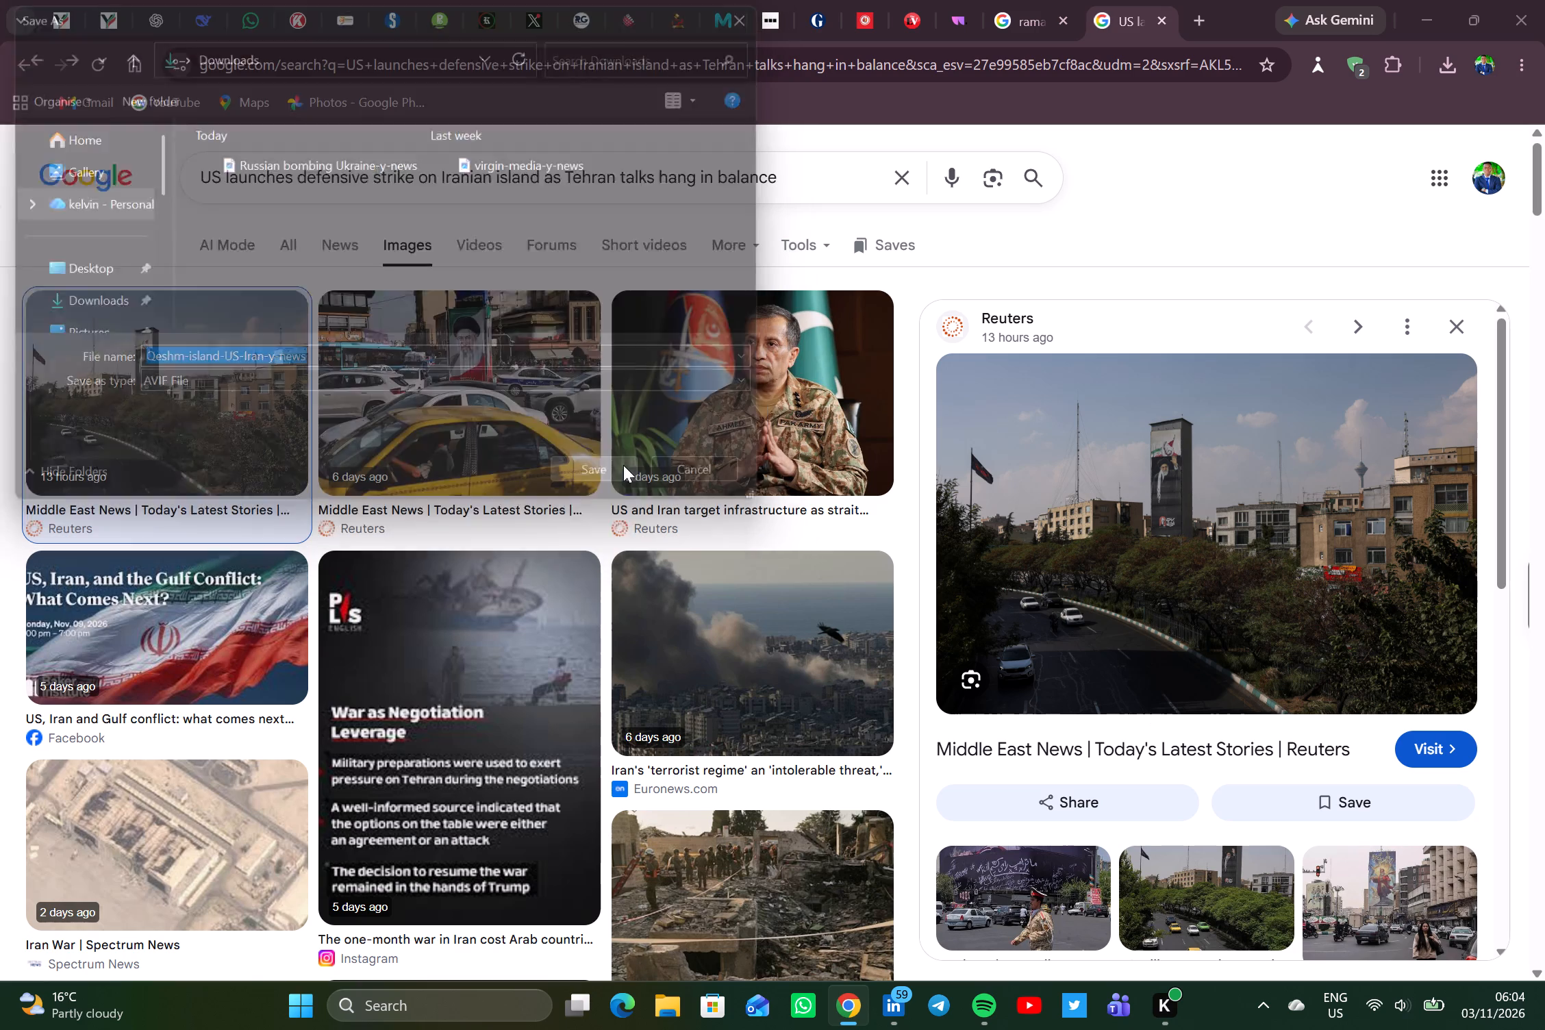
Assign the Qeshm Island post in WordPress to the categories Headline 1, Governance and NewsFlash.
left_click(92, 0)
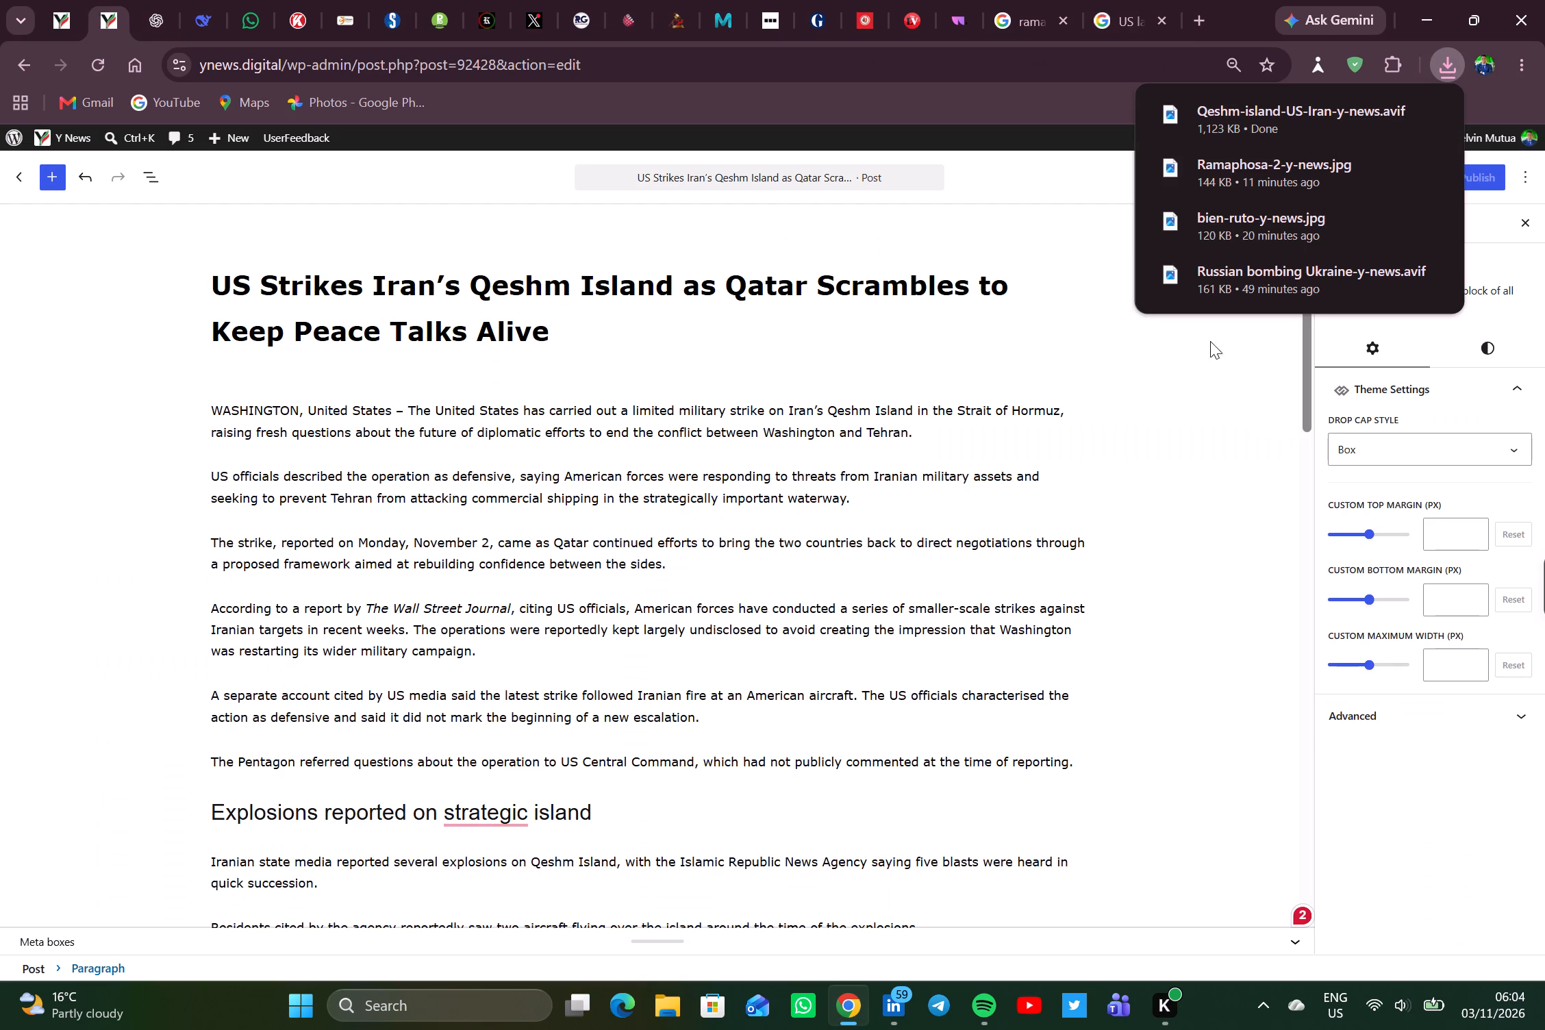
left_click(1236, 431)
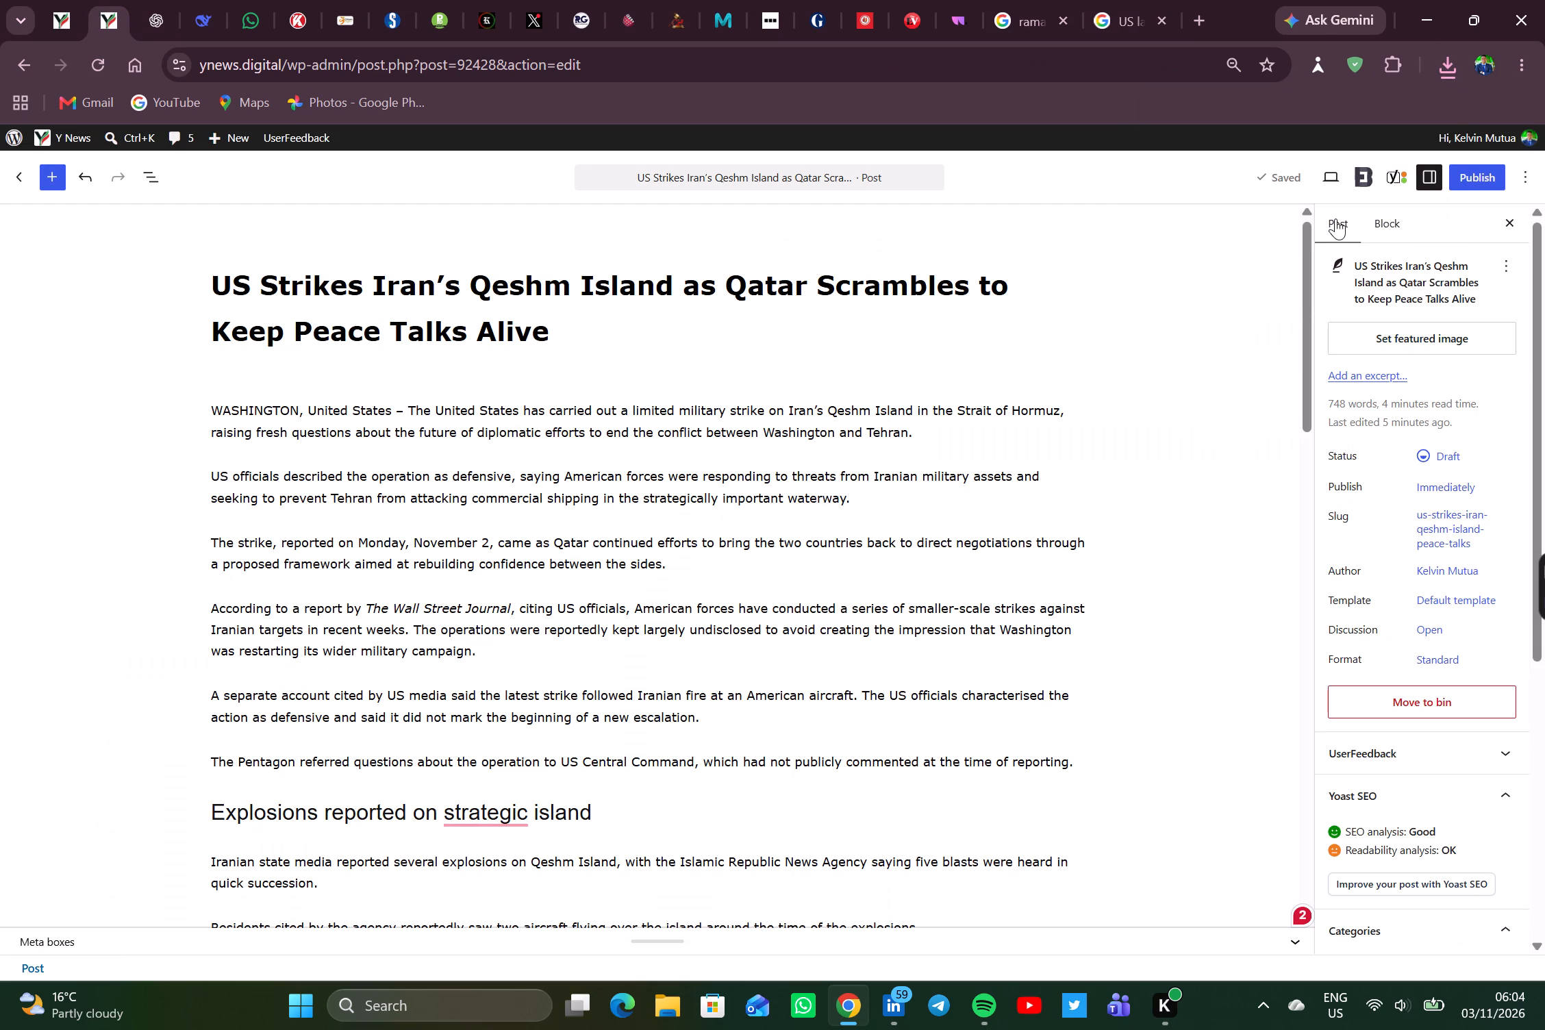
scroll(1407, 484, "down", 3)
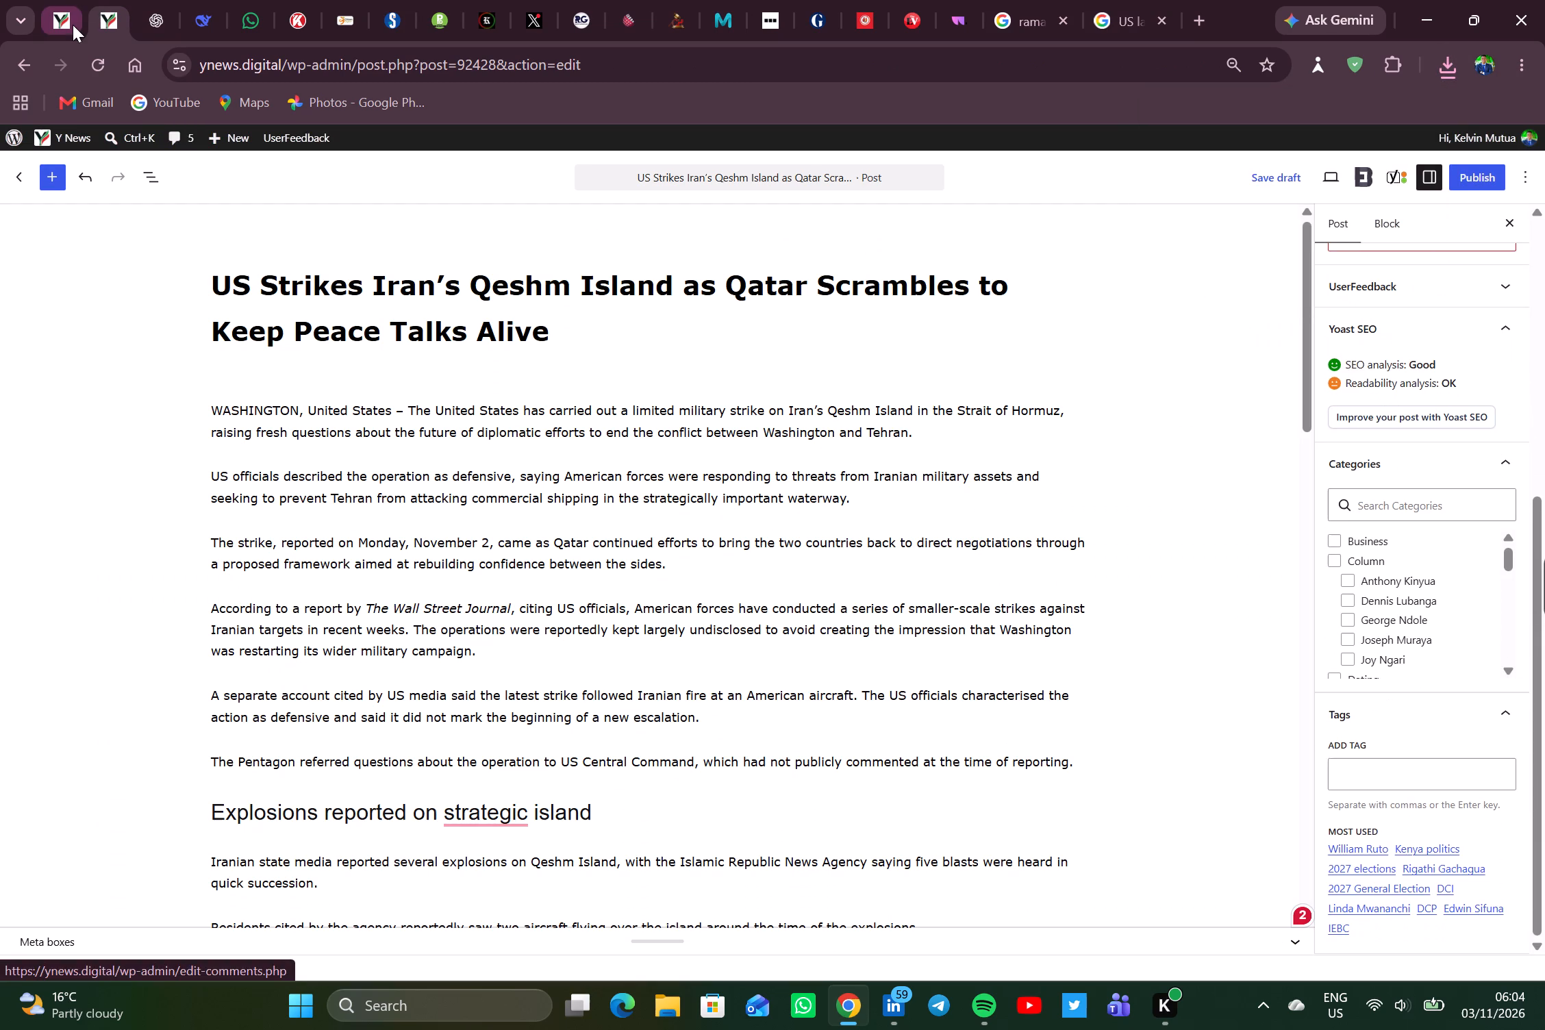
left_click(73, 25)
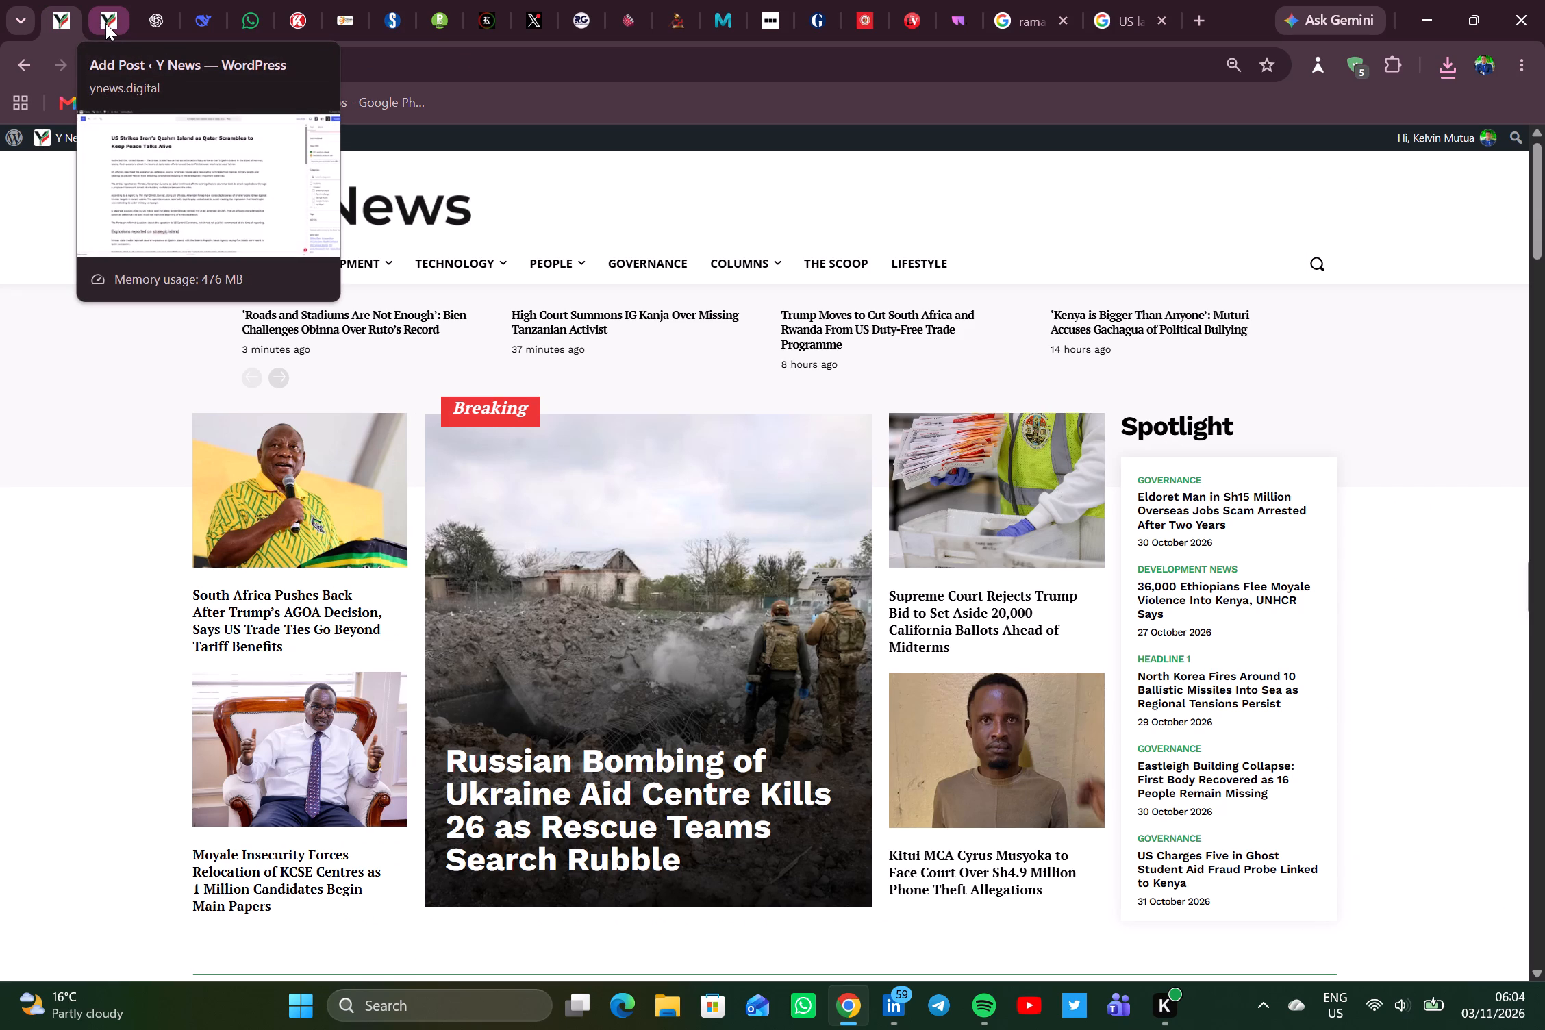
left_click(105, 23)
scroll(1385, 597, "down", 1)
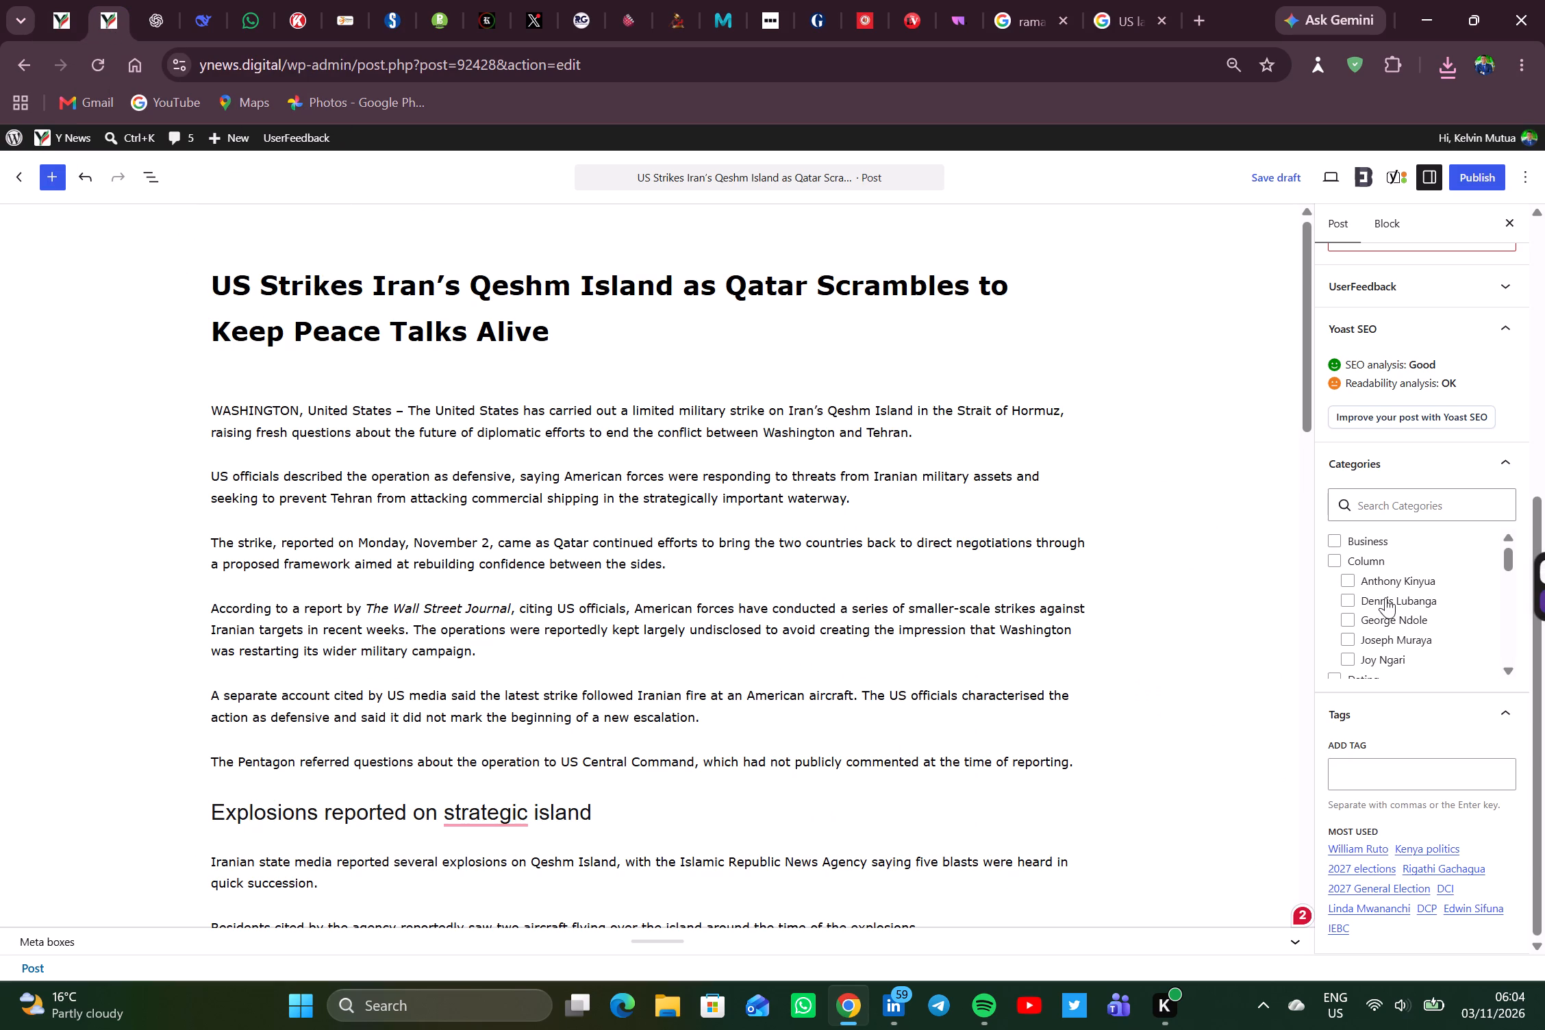
scroll(1385, 597, "down", 3)
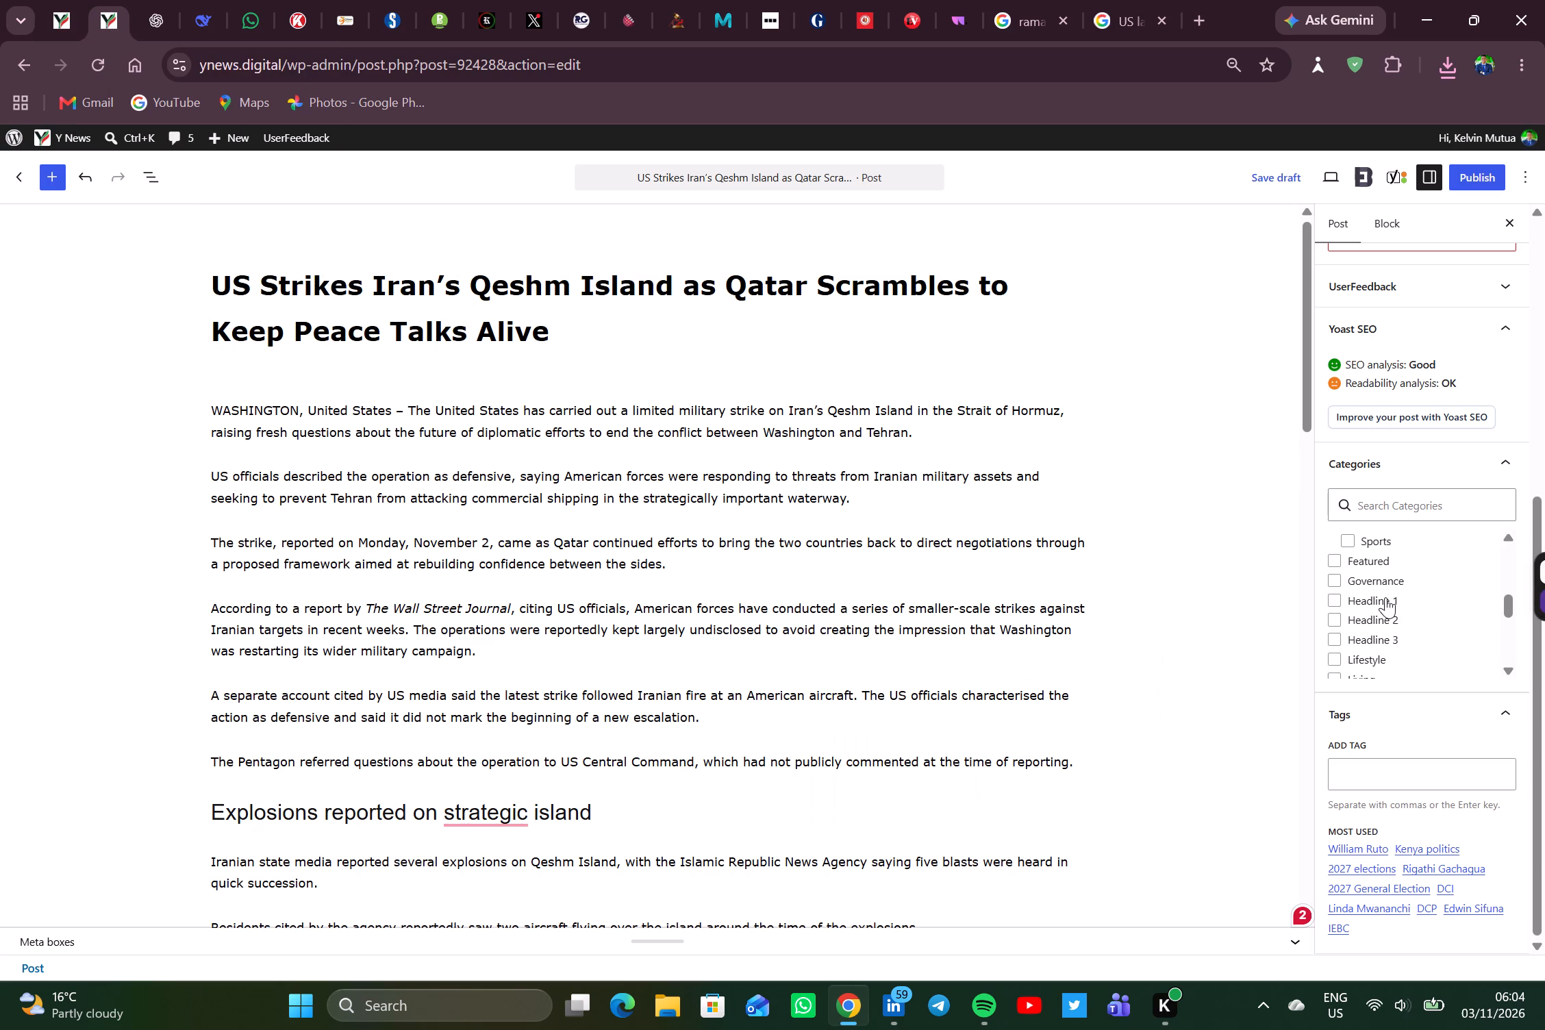
left_click(1333, 596)
left_click(1333, 574)
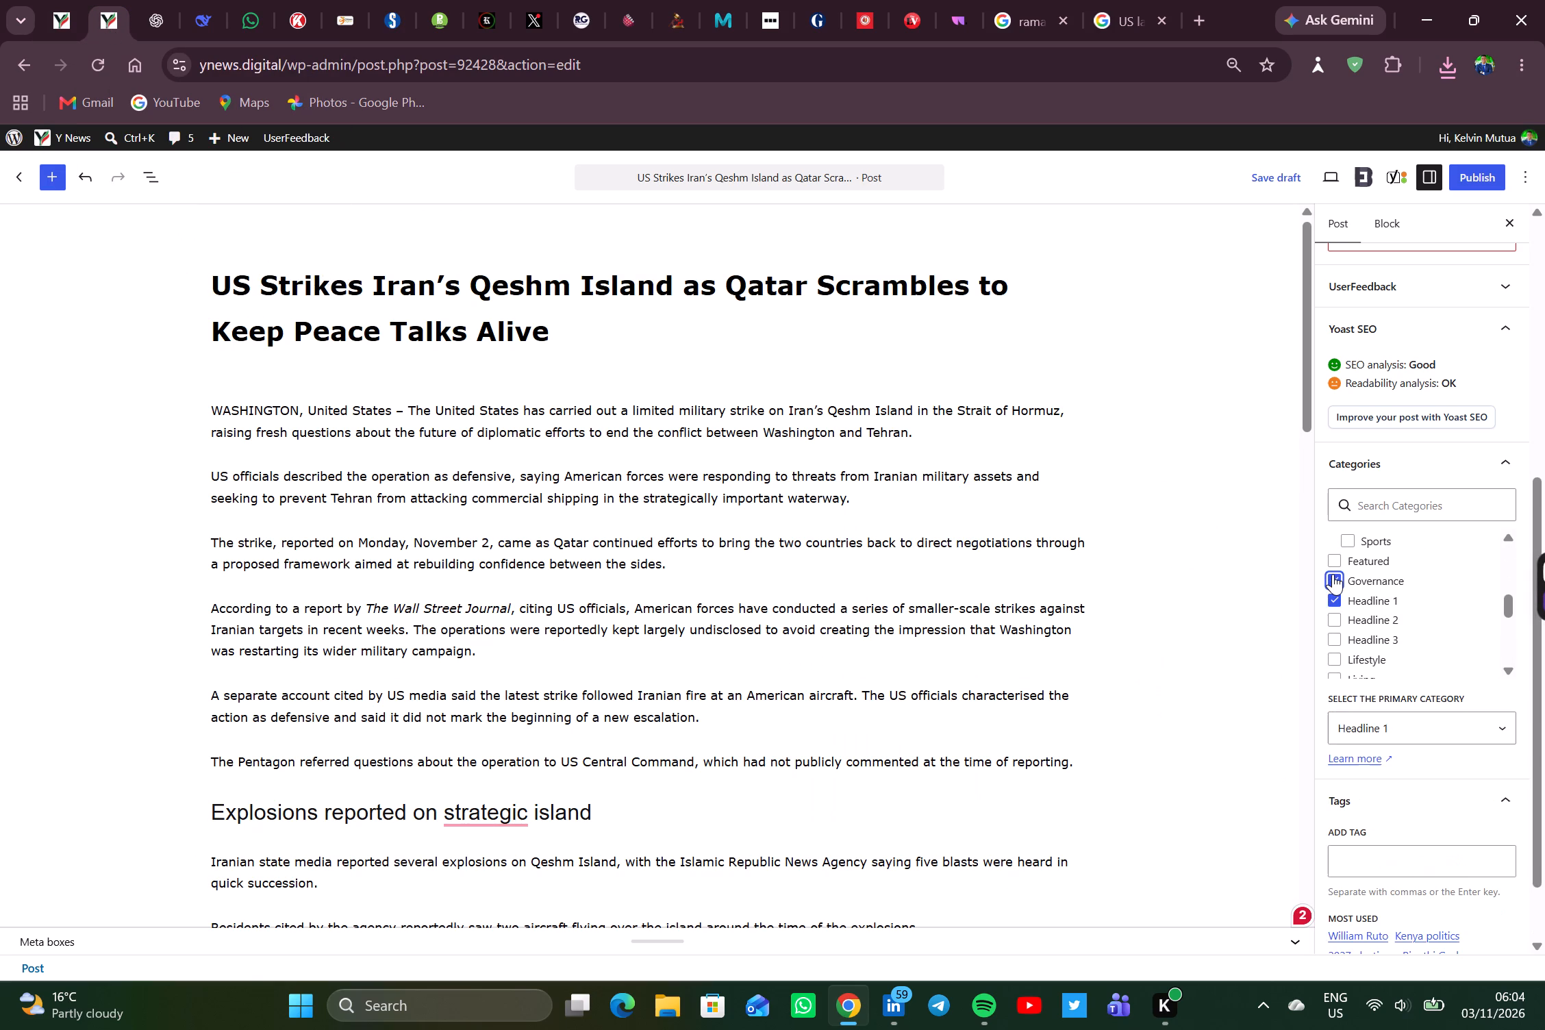
scroll(1363, 586, "down", 1)
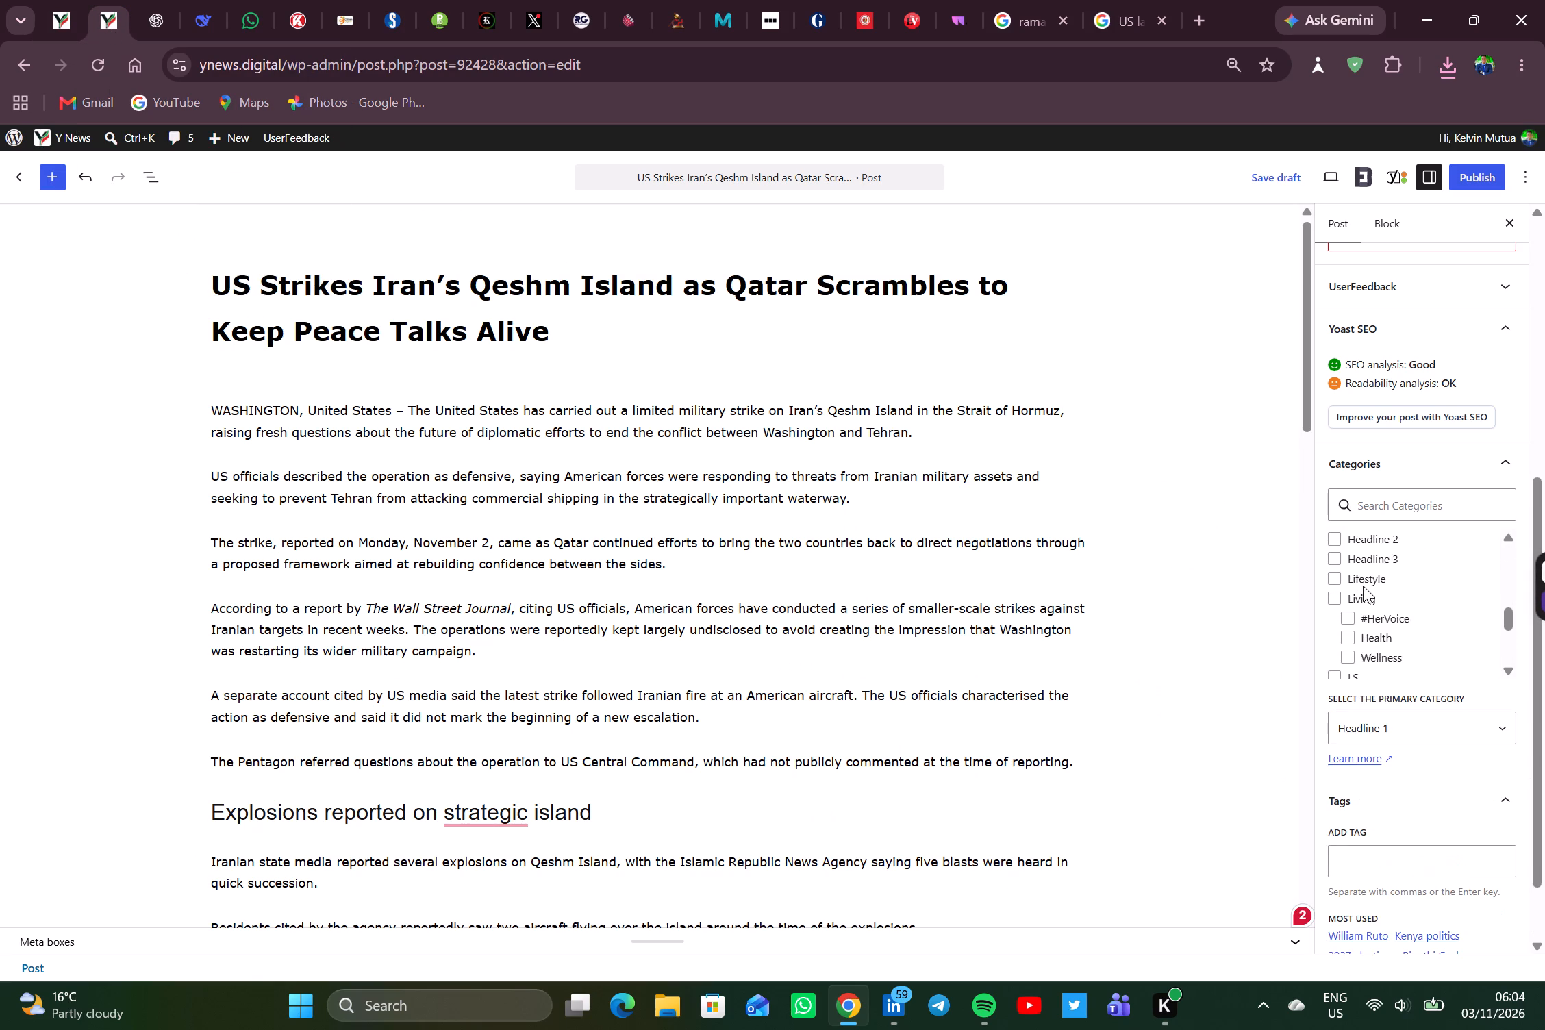
scroll(1363, 586, "down", 1)
left_click(1338, 544)
scroll(1387, 481, "up", 1)
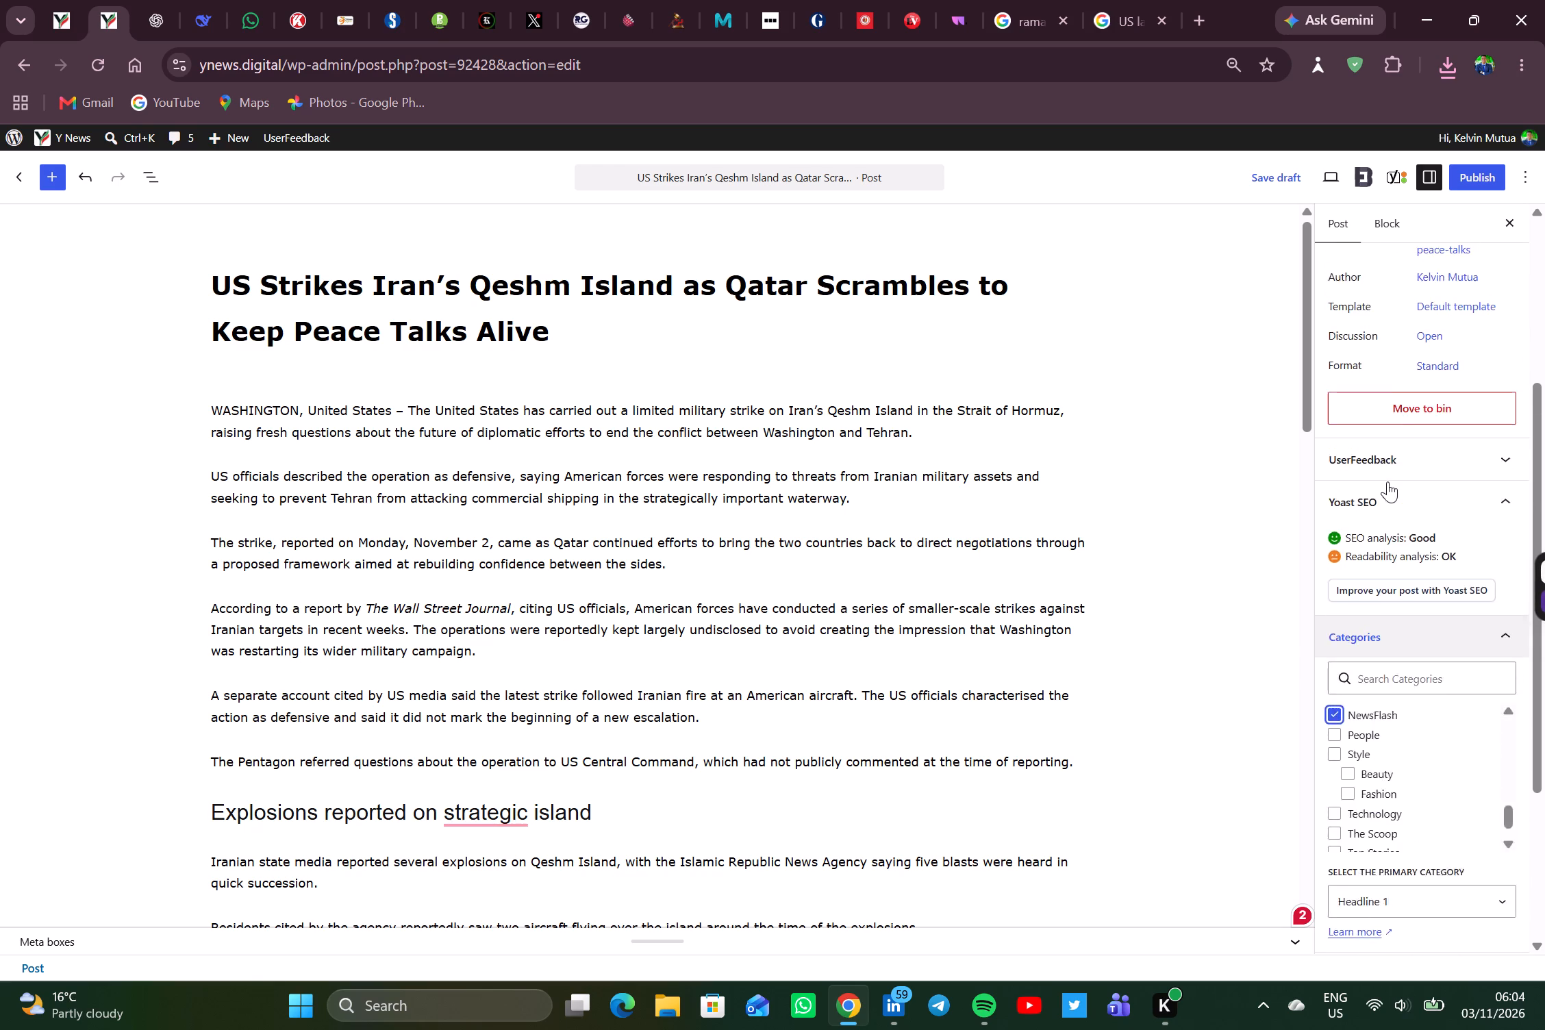
scroll(1387, 481, "up", 2)
left_click(1418, 331)
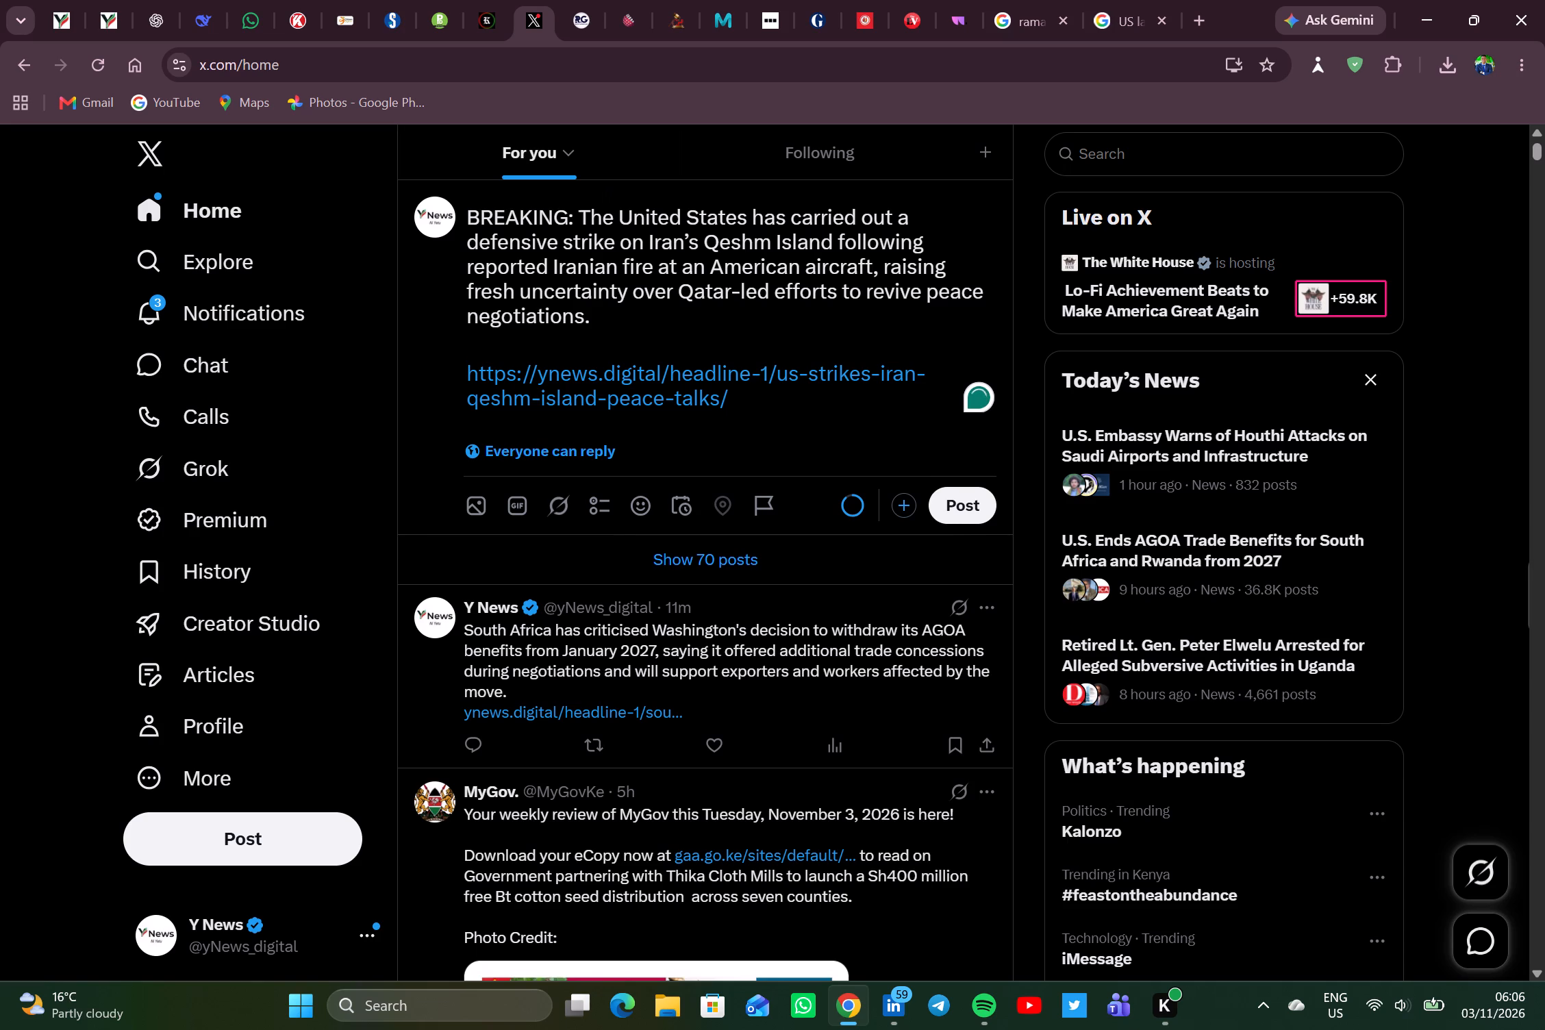
key("BackSpace")
left_click(957, 477)
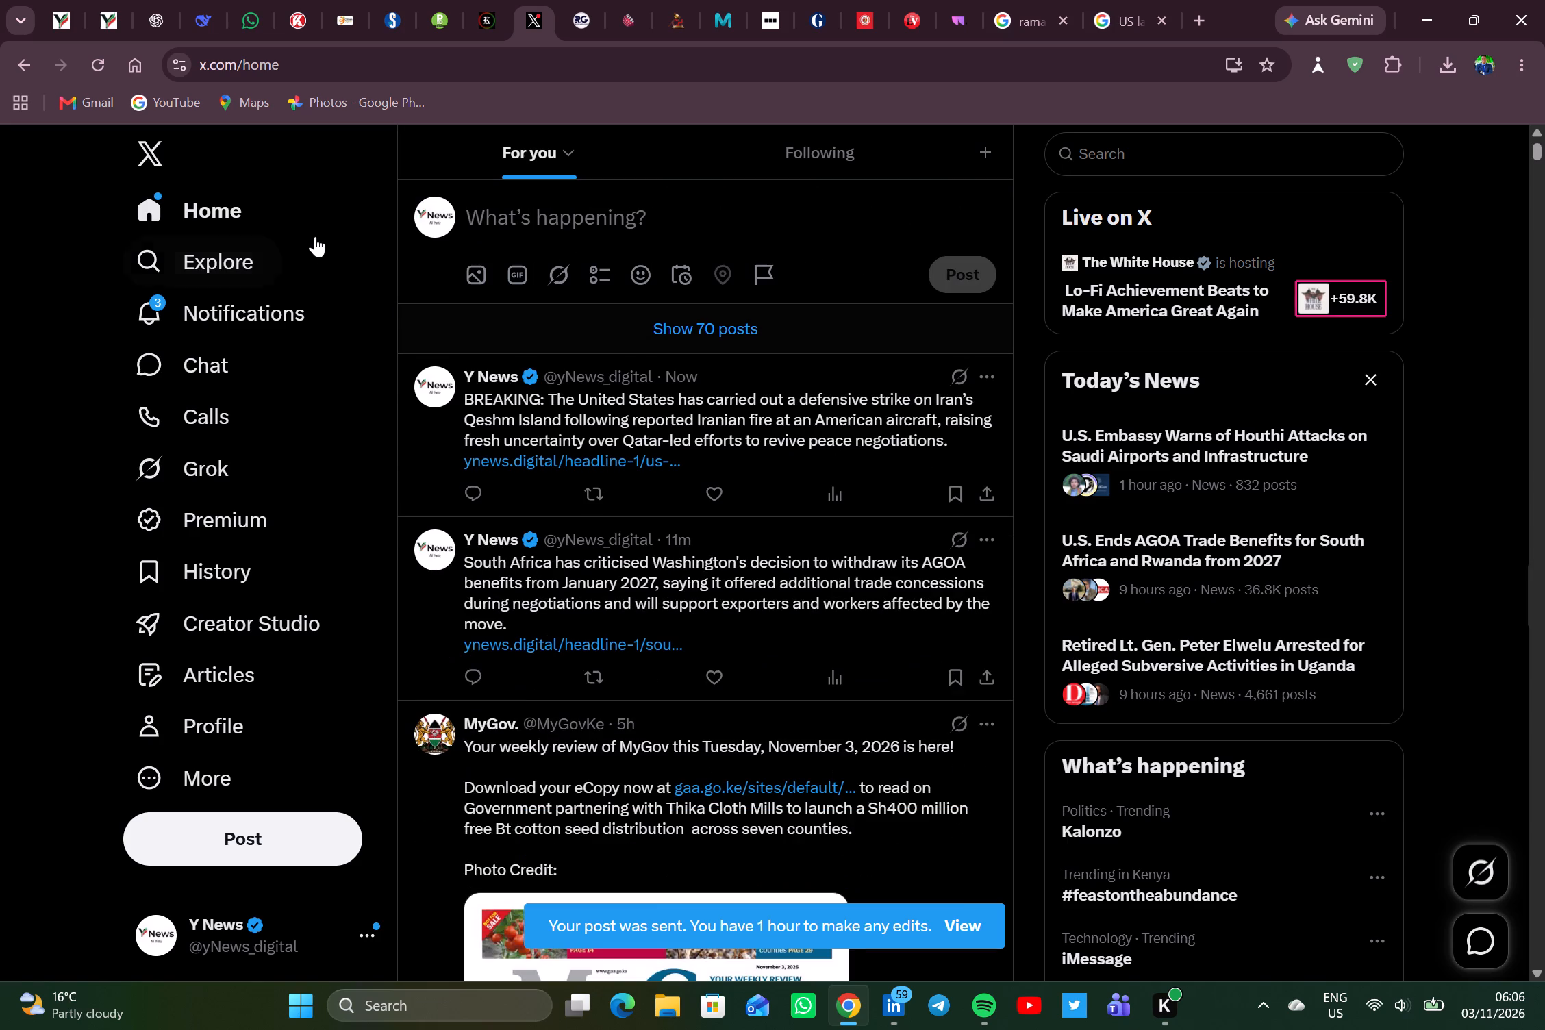
Open the newly published Qeshm Island post on X to check it.
left_click(607, 403)
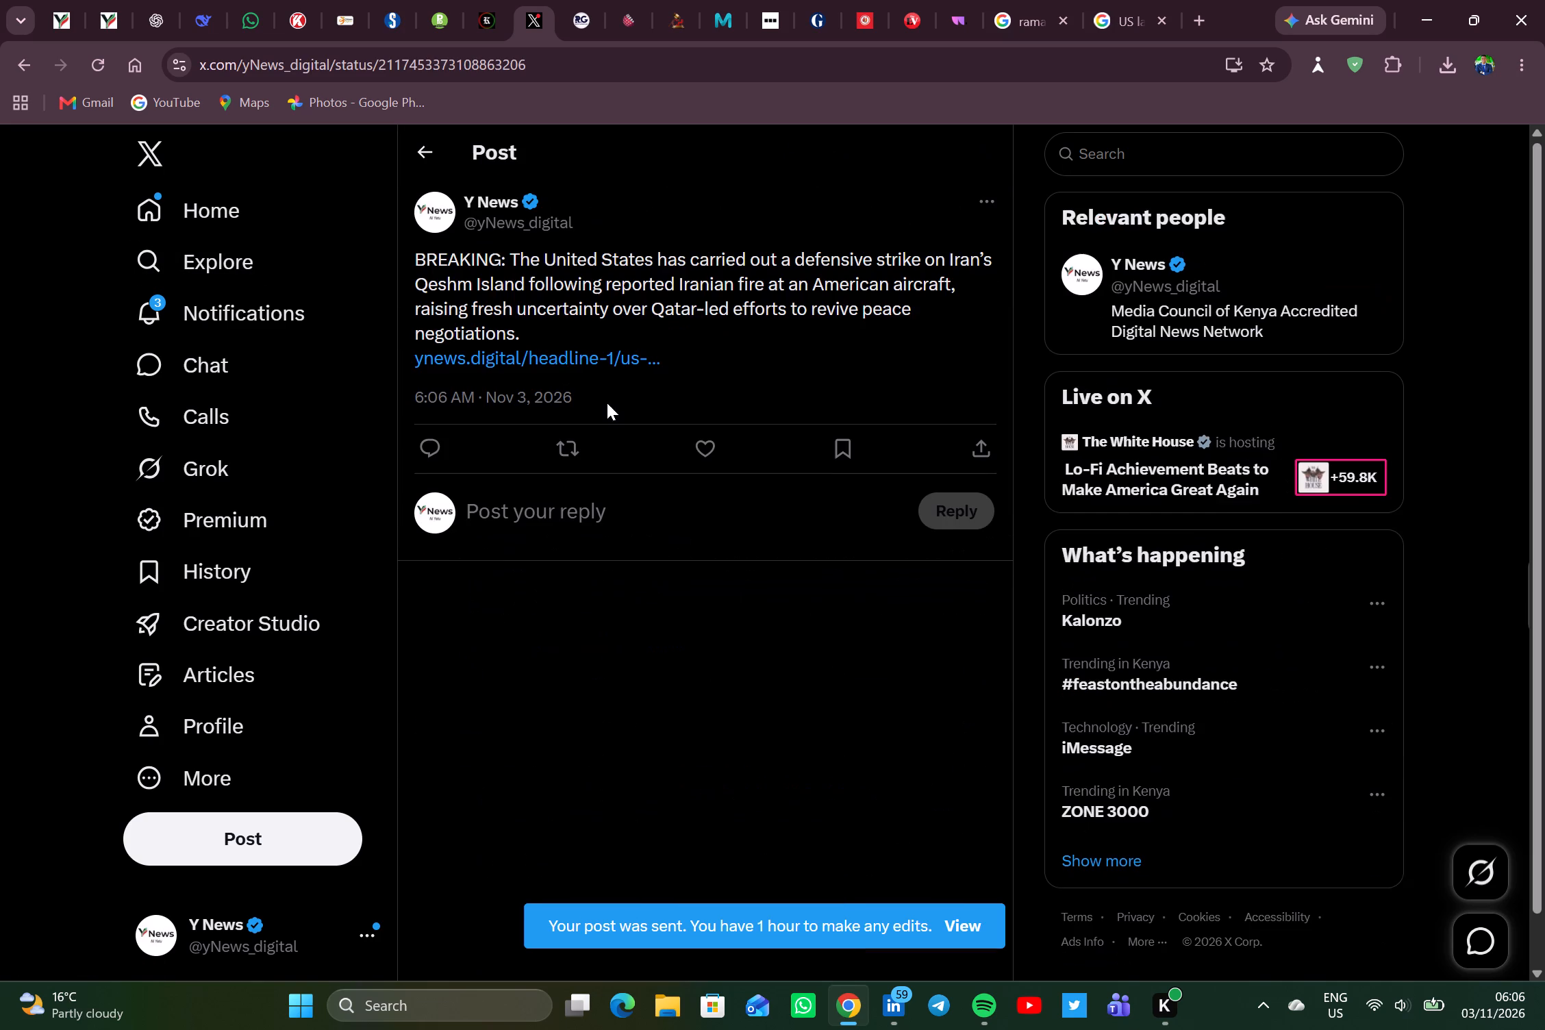
Leave the editor of the published Qeshm Island article and return to the WordPress posts list.
left_click(110, 1)
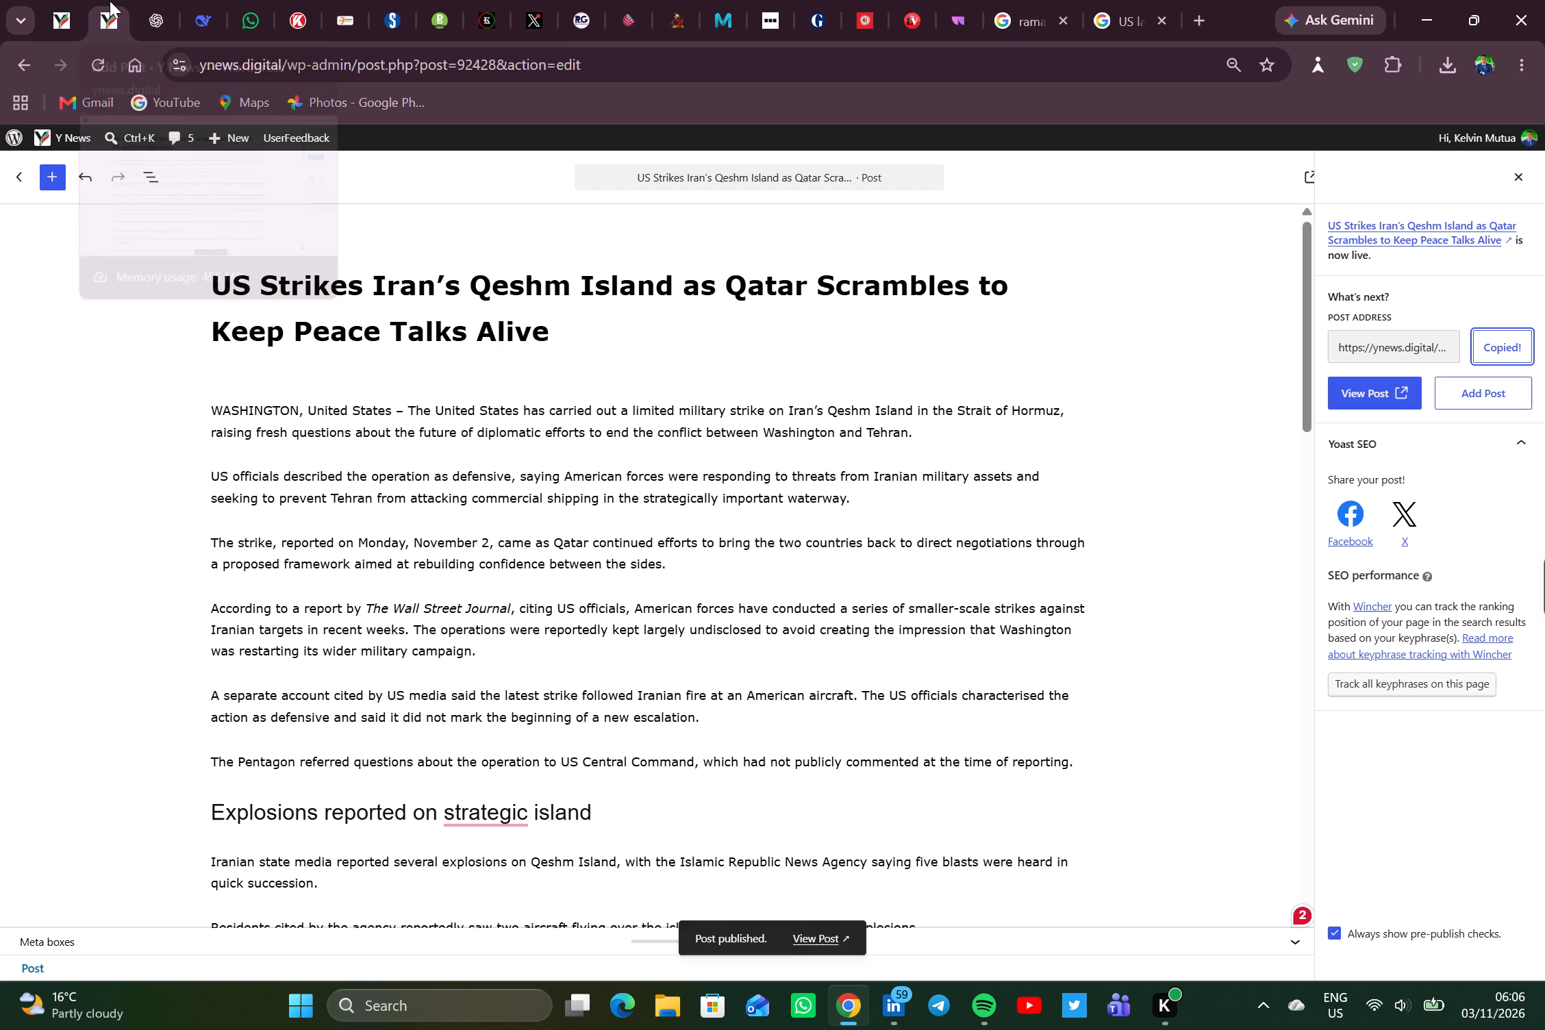
left_click(16, 178)
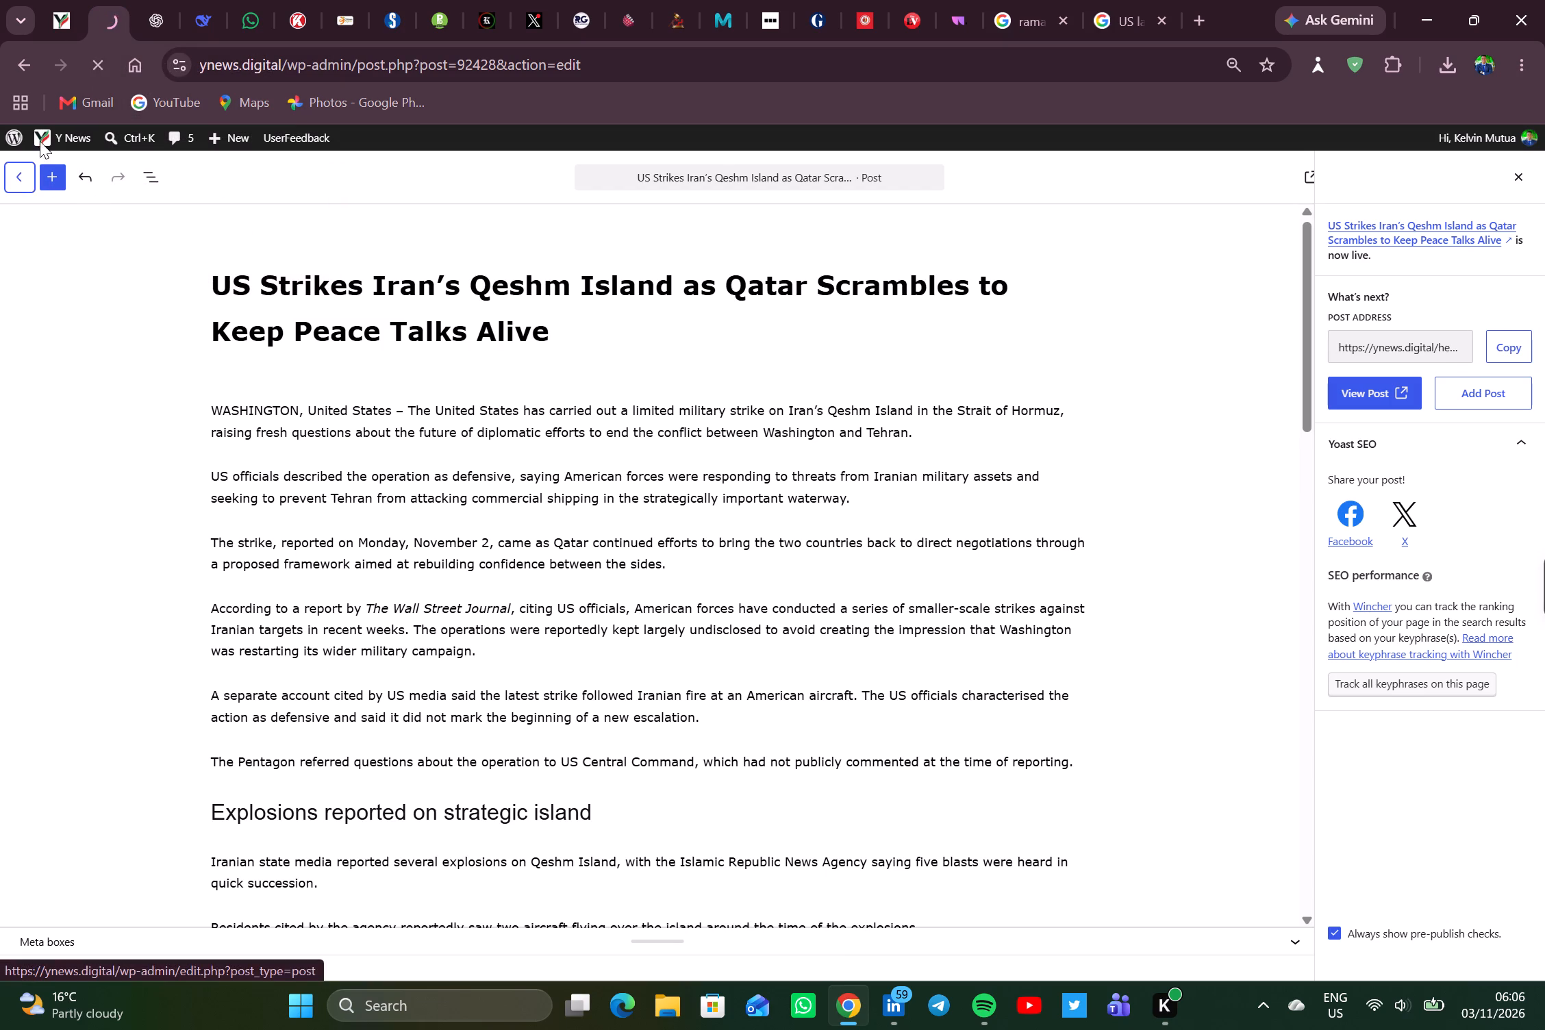
Refresh the Y News home page and examine how the Qeshm Island story appears among the headlines.
left_click(51, 6)
left_click(109, 64)
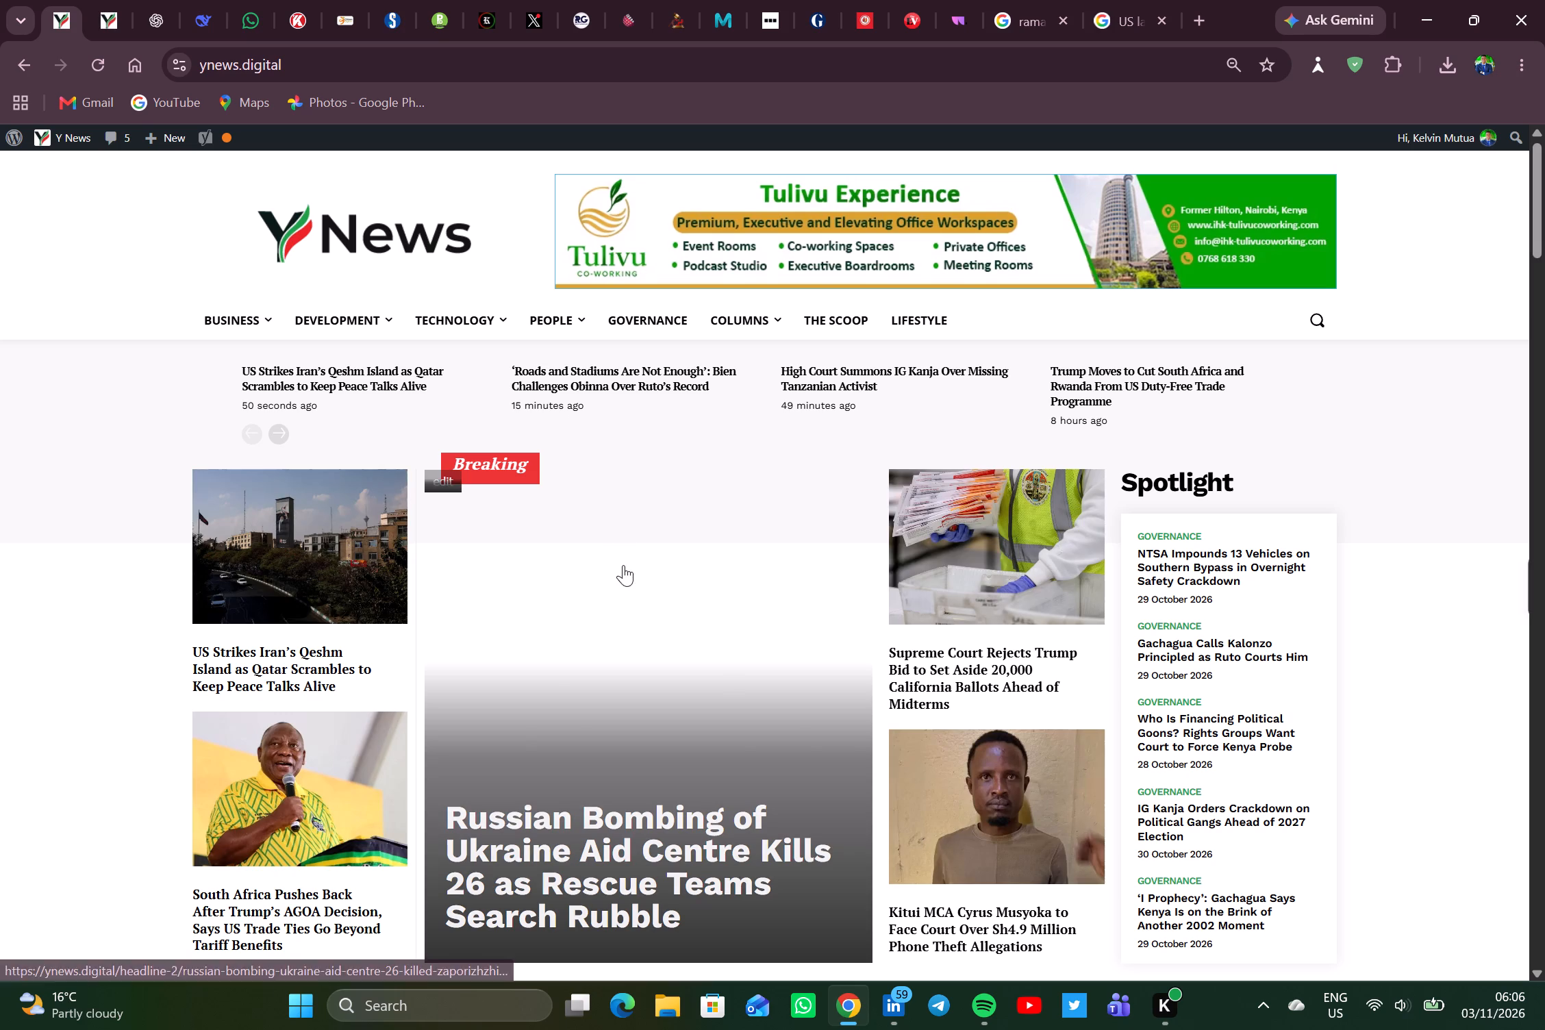
scroll(727, 673, "down", 1)
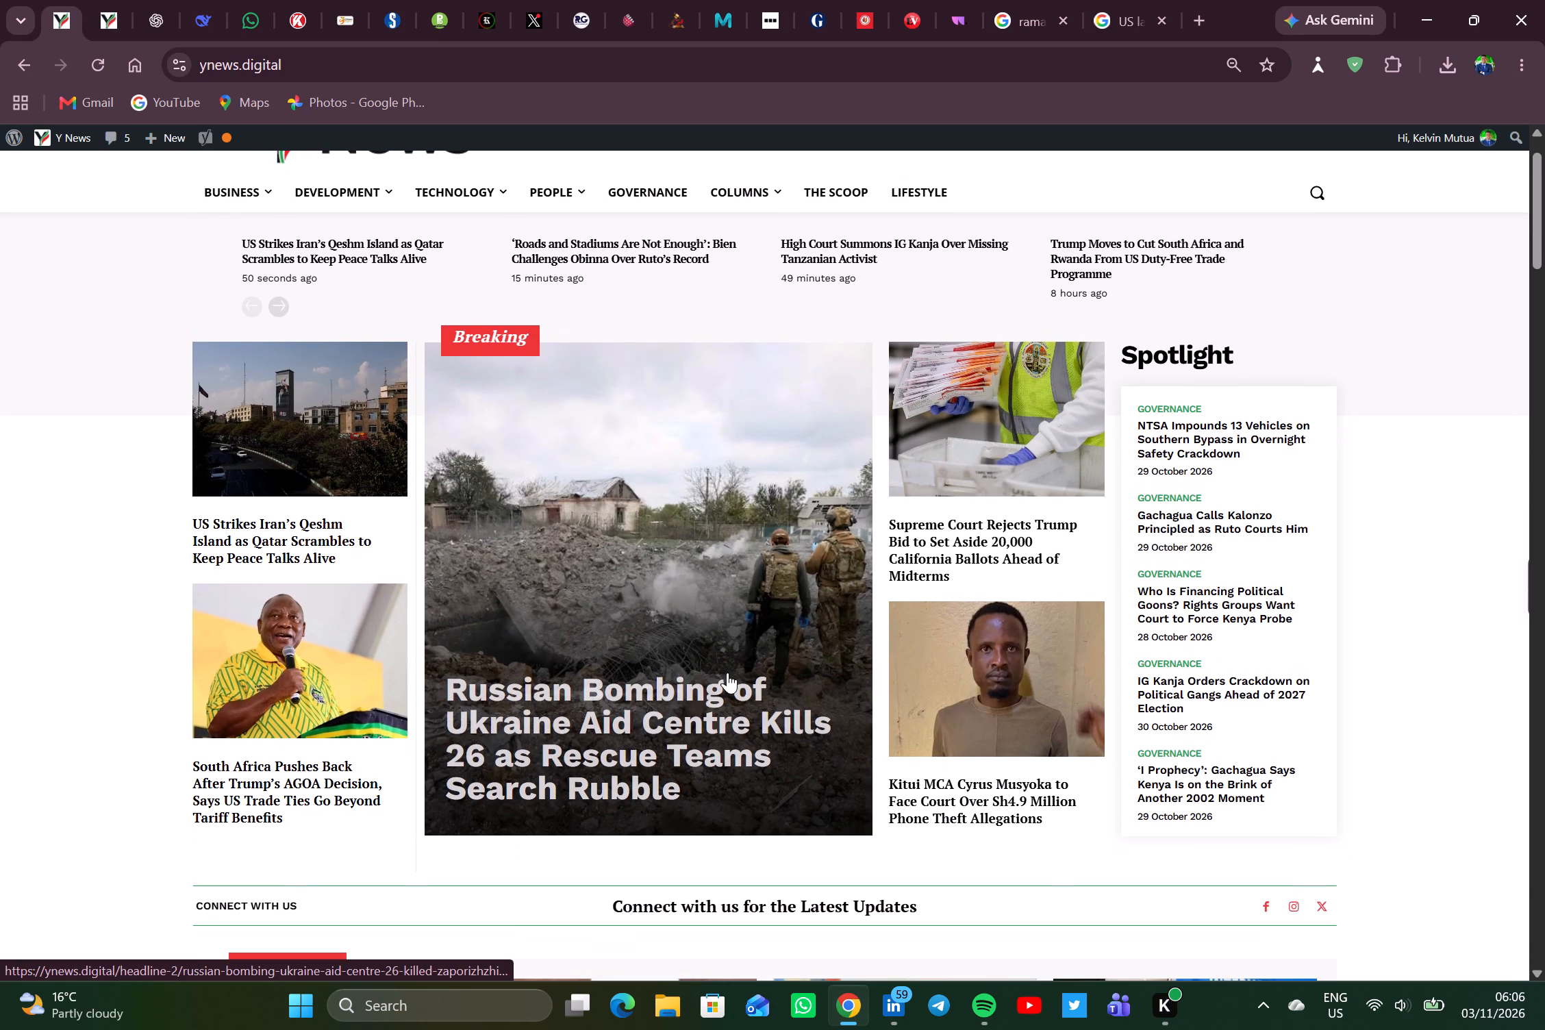
Return to the Qeshm Island post on X, go back to the timeline and reopen it to check its link preview.
left_click(545, 21)
left_click(545, 21)
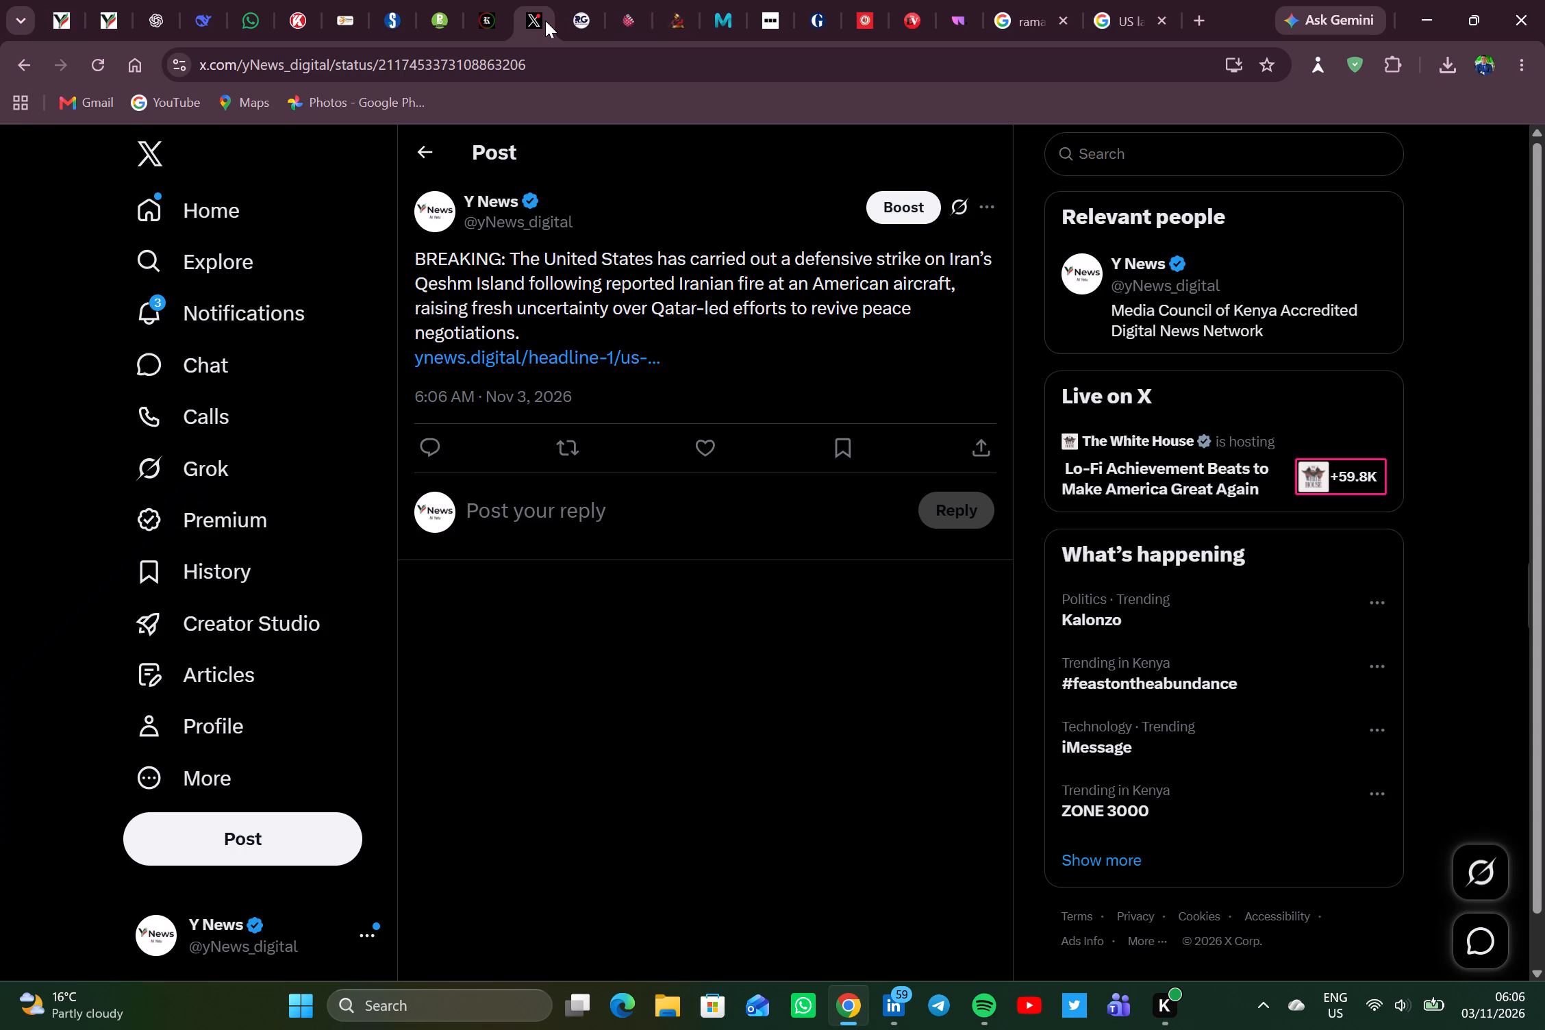
left_click(441, 146)
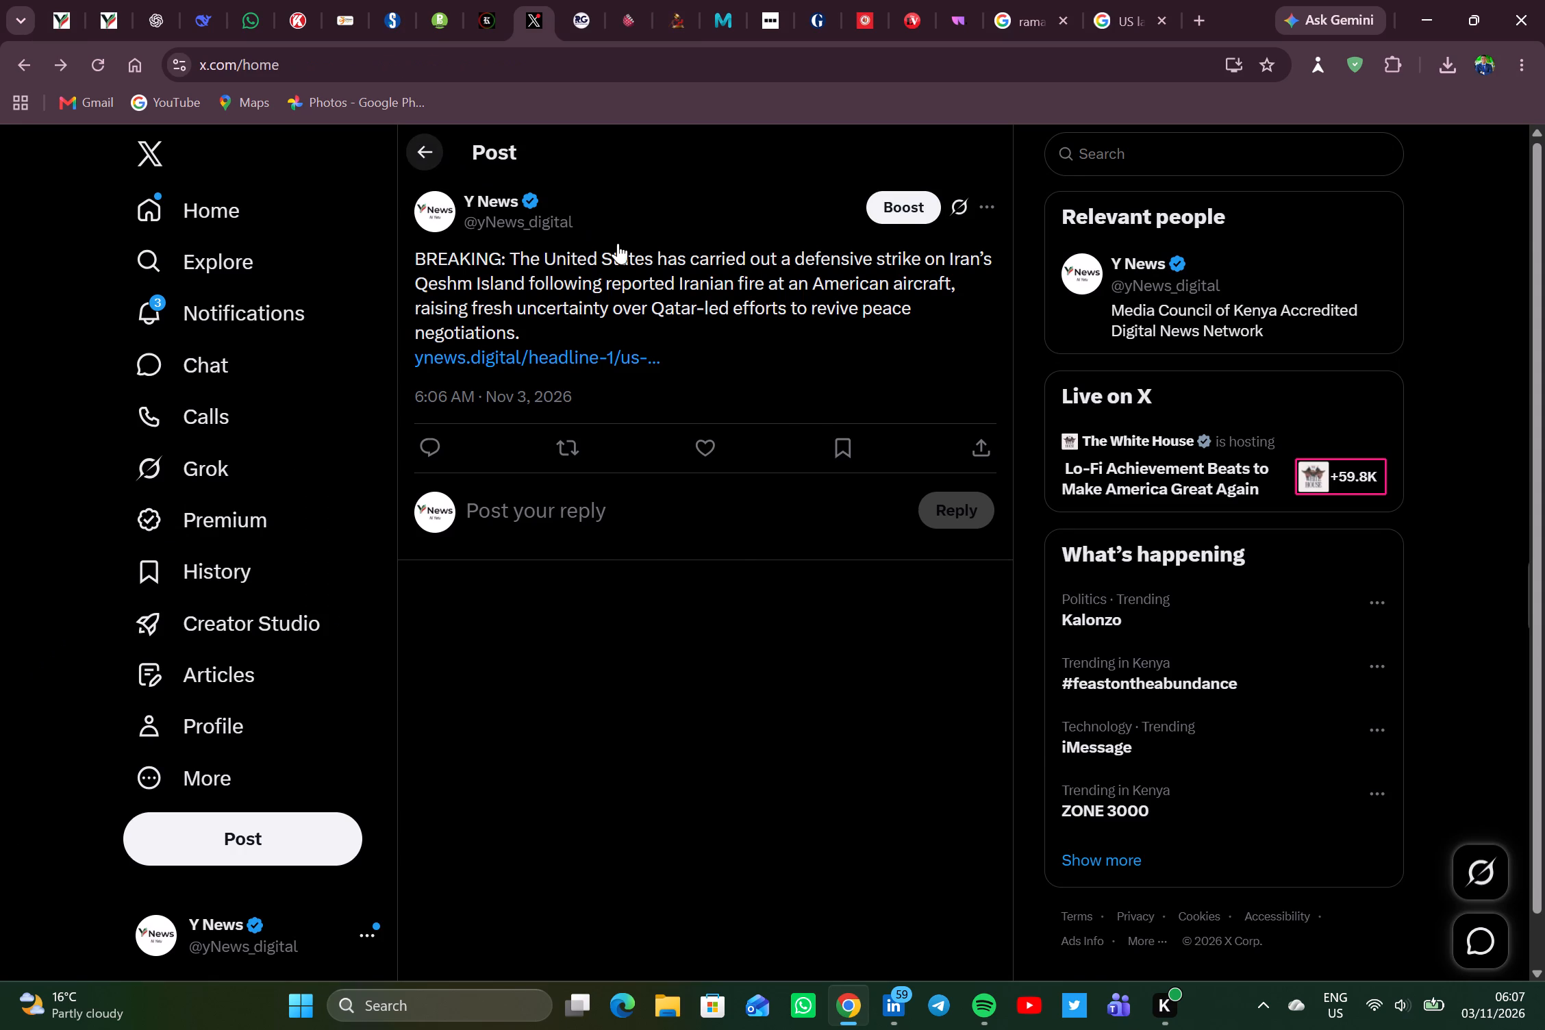
left_click(612, 414)
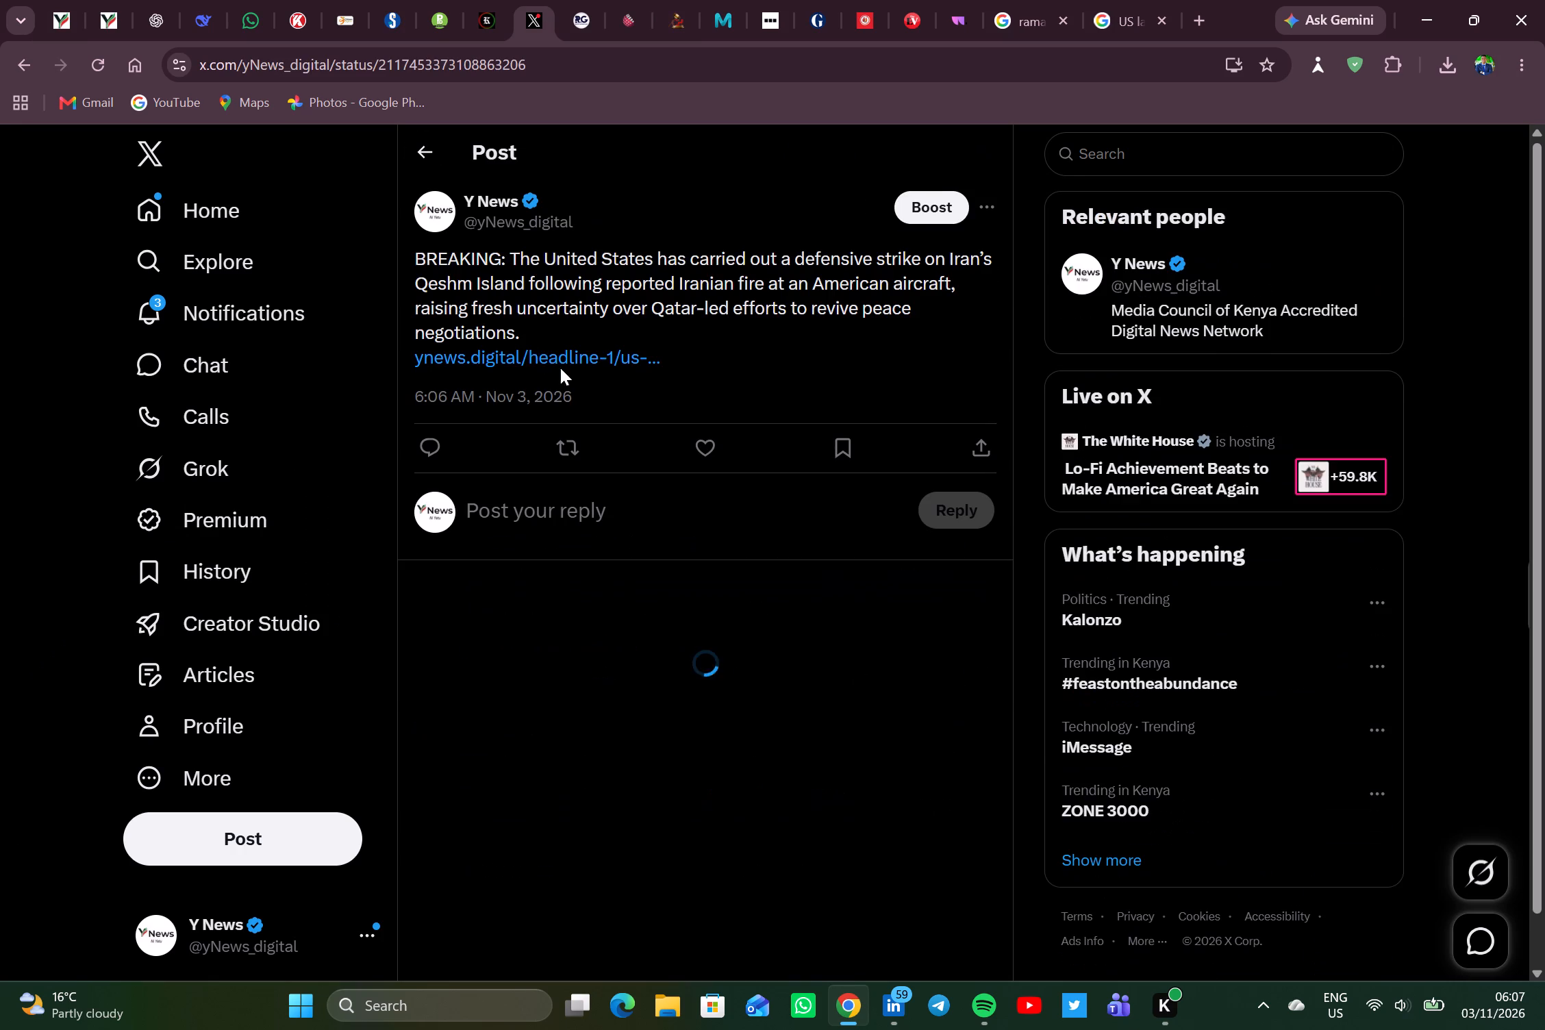
left_click(424, 155)
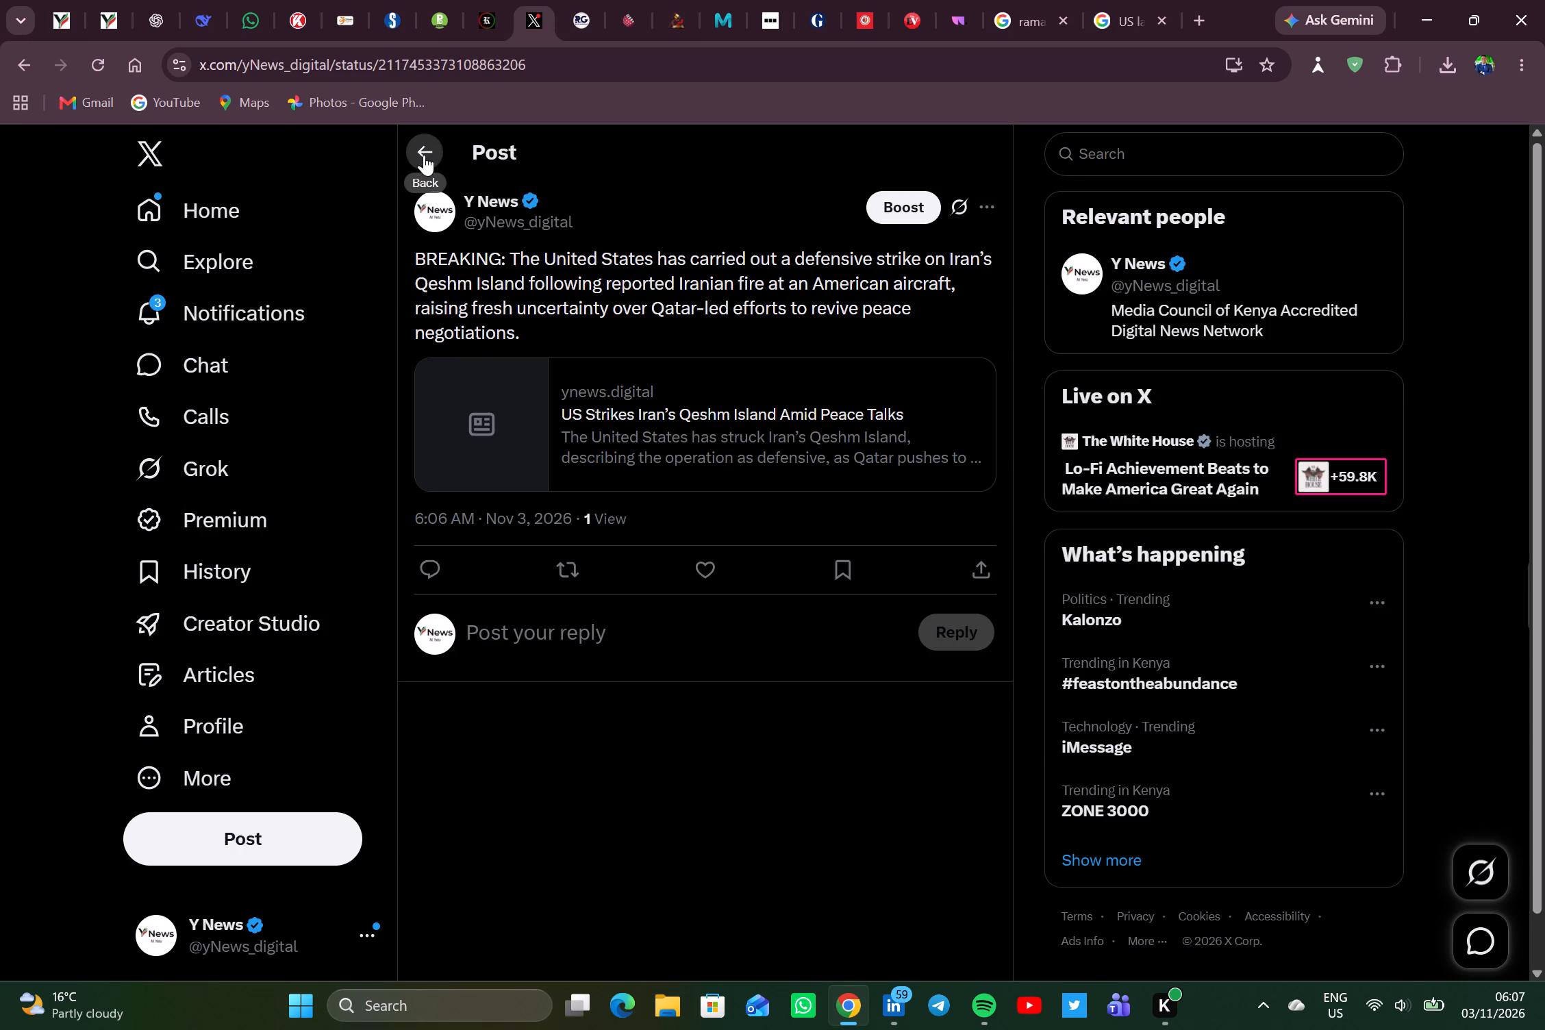
Check the WordPress posts list for the newly published Qeshm Island article.
left_click(101, 16)
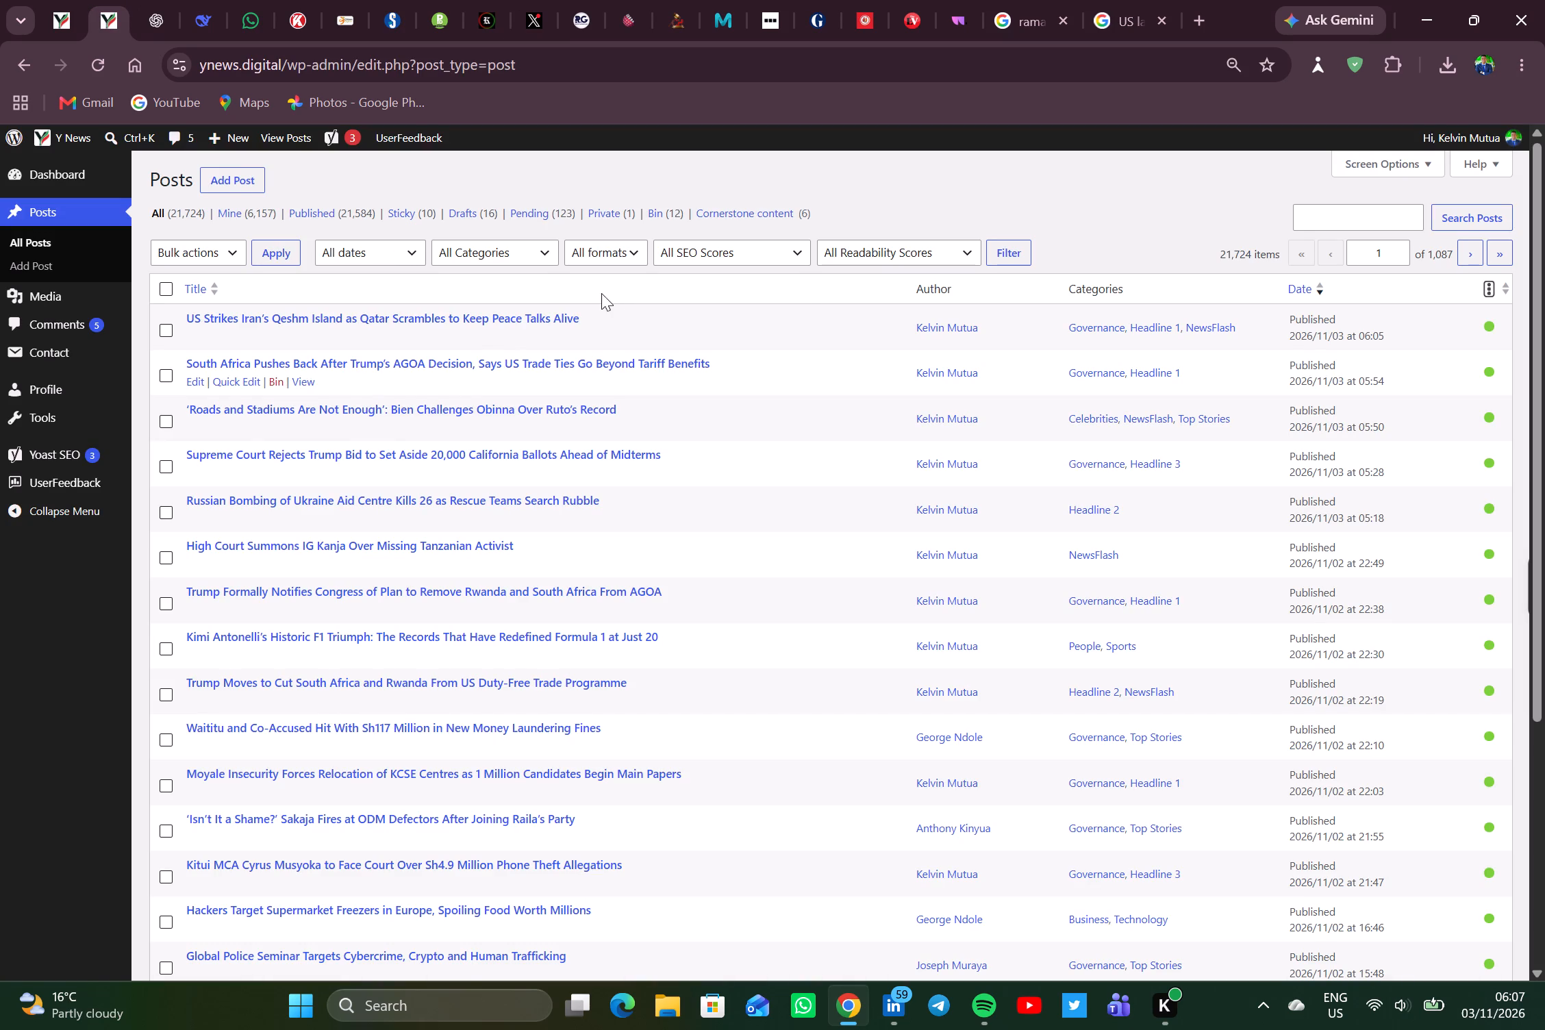
Close the leftover Google search page whose title begins with "US".
left_click(1058, 35)
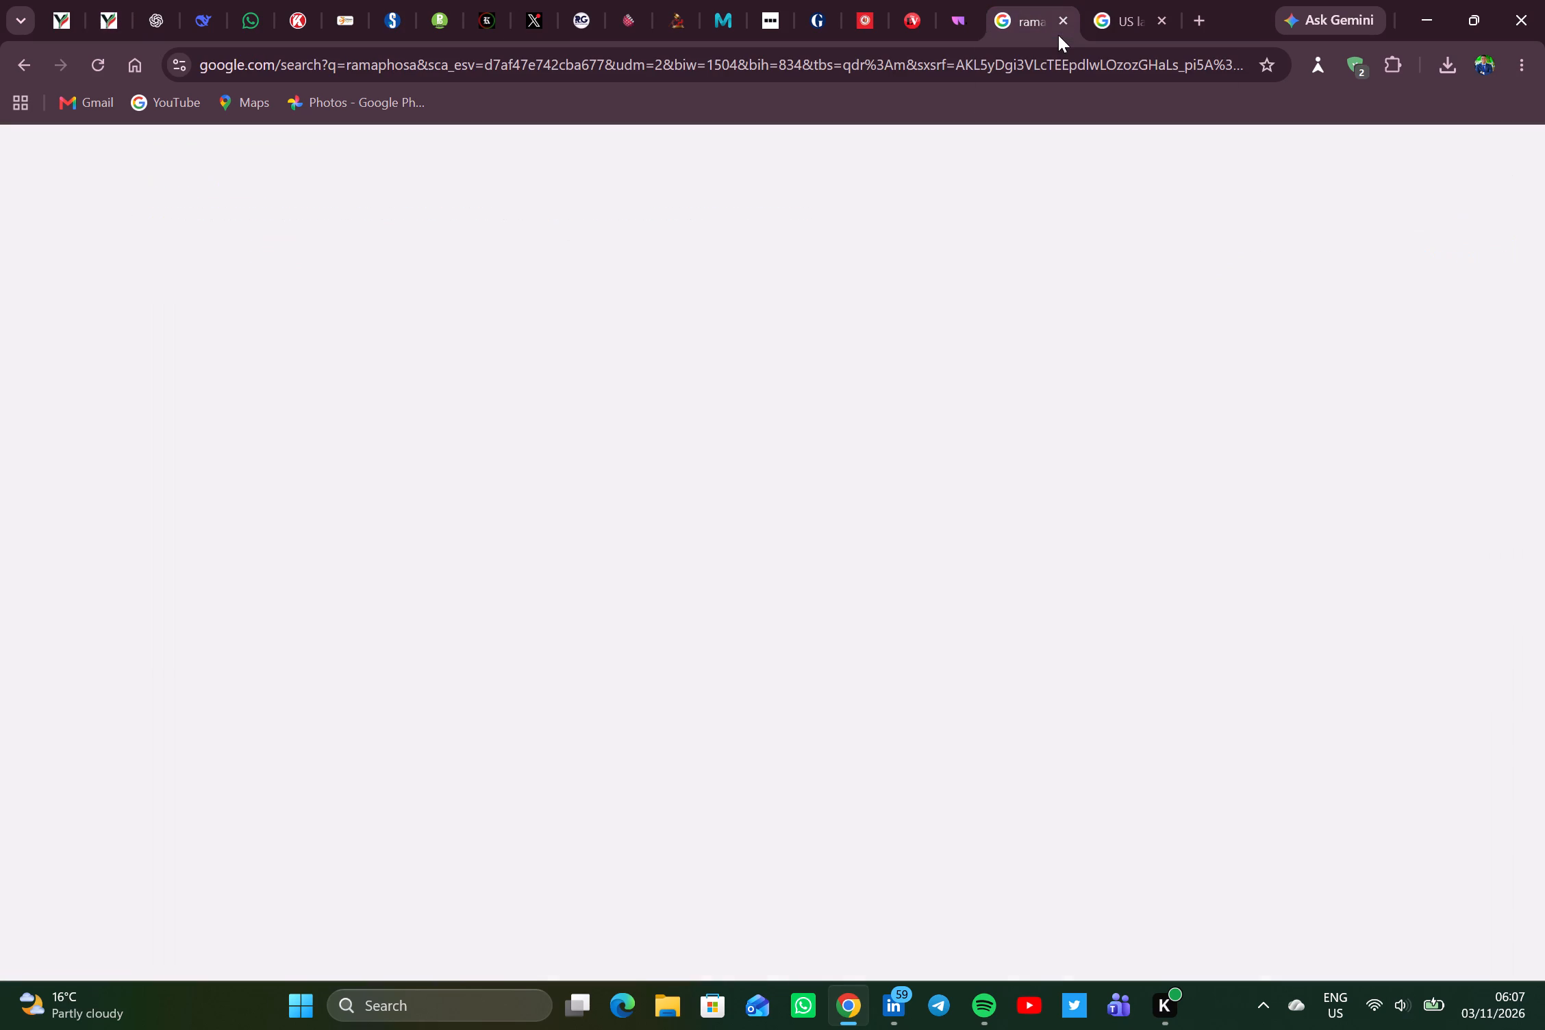
left_click(1159, 24)
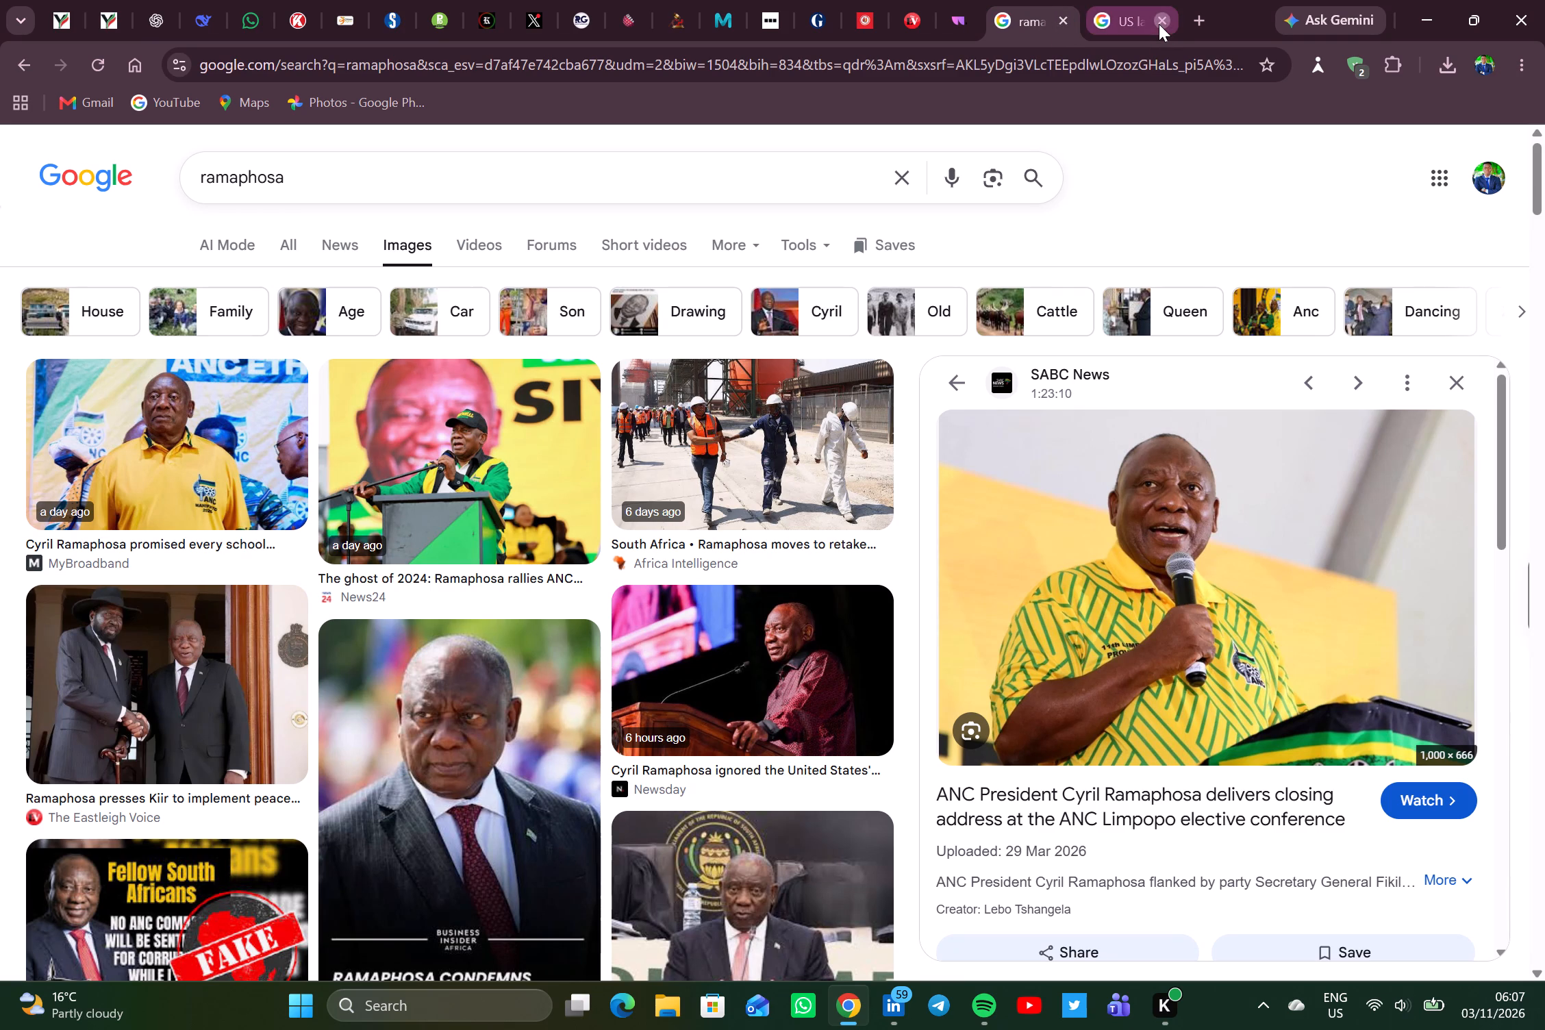